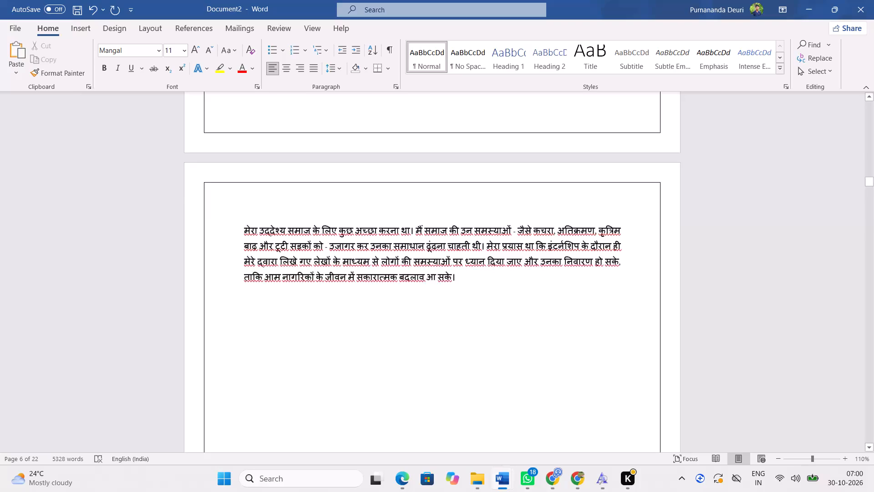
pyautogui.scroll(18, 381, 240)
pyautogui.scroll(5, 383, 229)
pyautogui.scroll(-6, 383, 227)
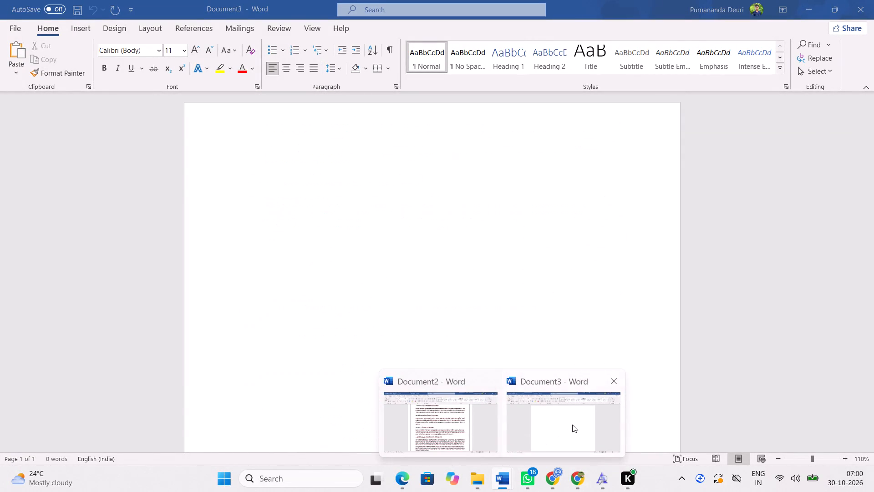
# Switch to the blank Document3 and set its font to Kokila at the start of the page.
pyautogui.click(572, 425)
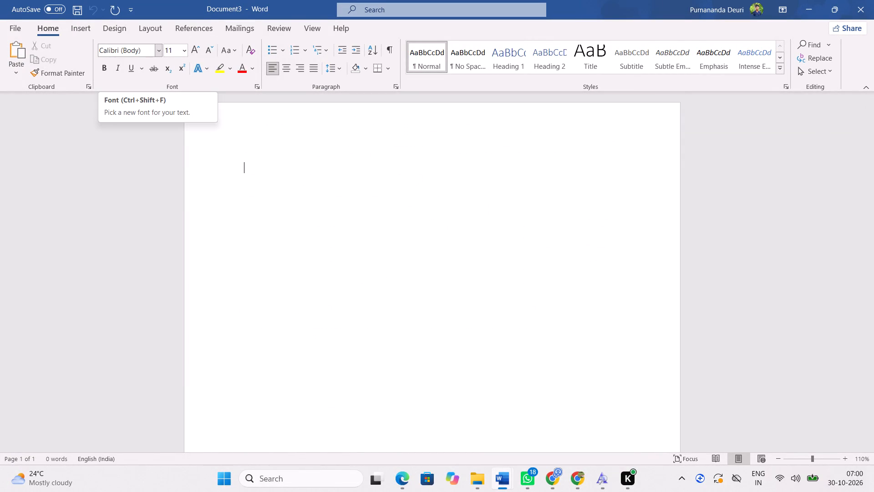
pyautogui.click(160, 52)
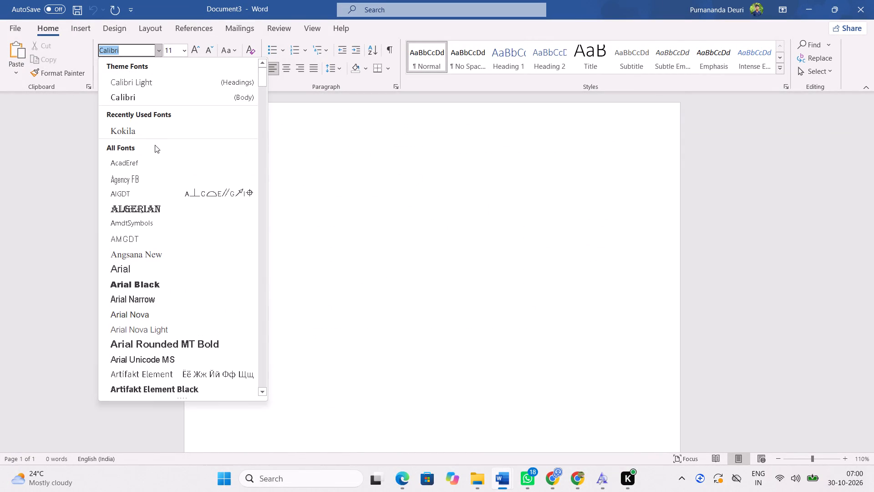
pyautogui.click(158, 134)
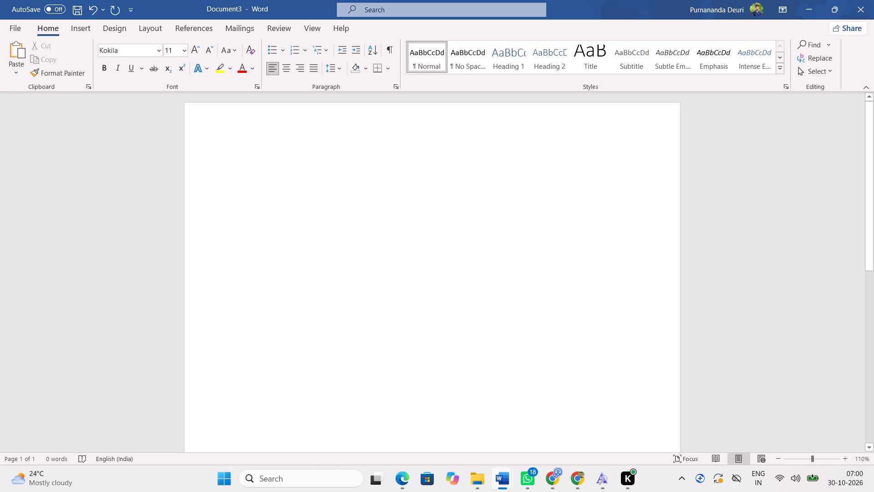
# Paste the copied Hindi internship report text into the blank document, keeping the text only.
pyautogui.rightClick(246, 169)
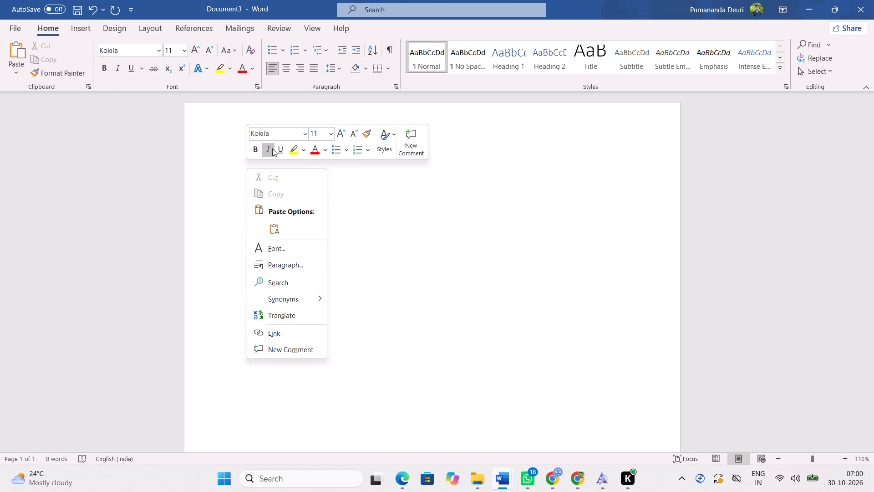
pyautogui.click(273, 227)
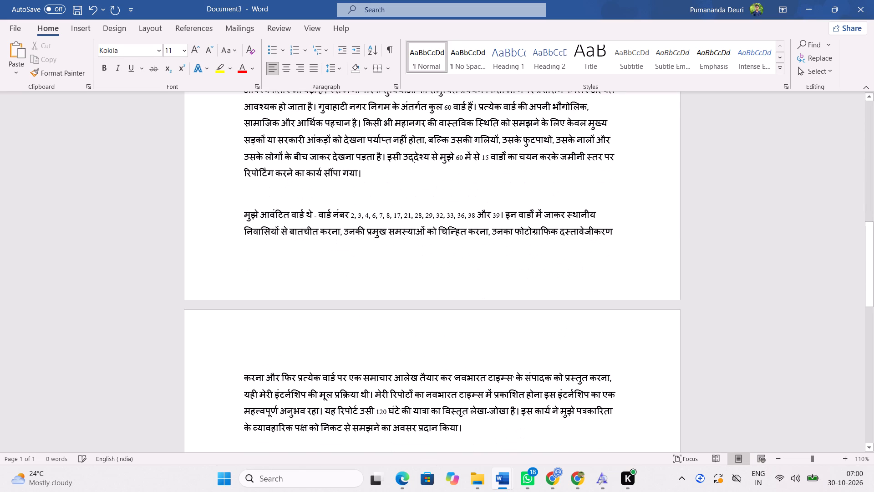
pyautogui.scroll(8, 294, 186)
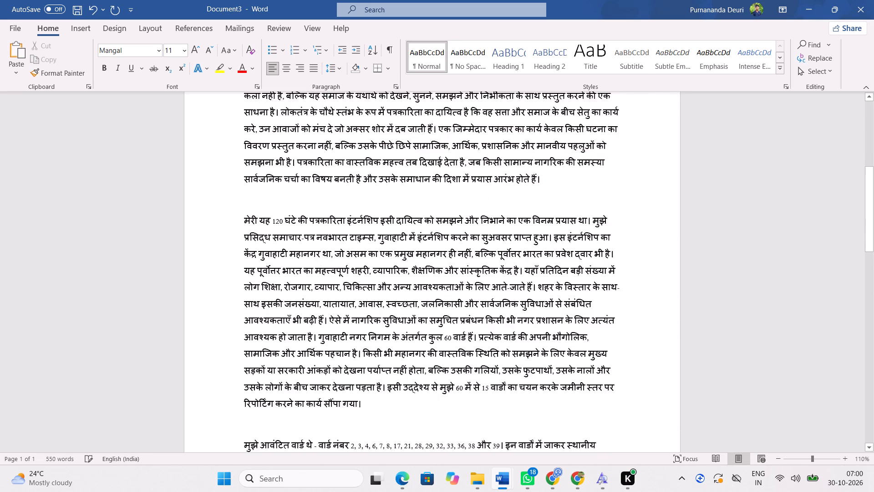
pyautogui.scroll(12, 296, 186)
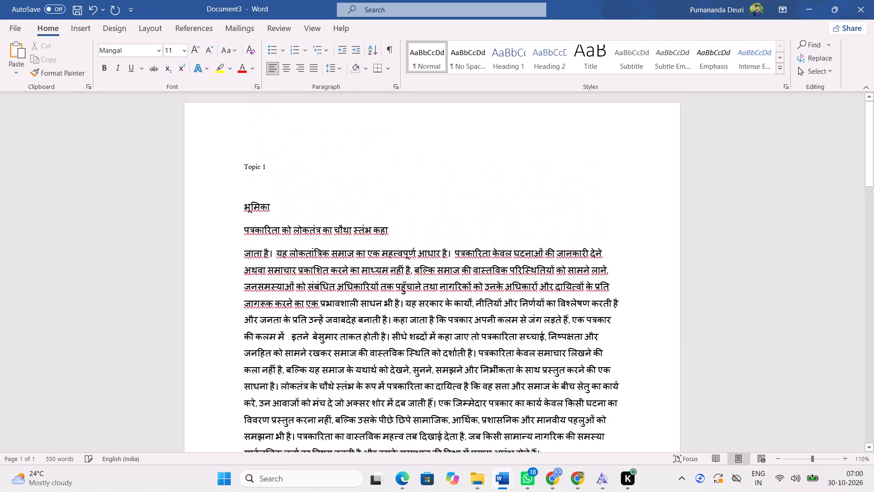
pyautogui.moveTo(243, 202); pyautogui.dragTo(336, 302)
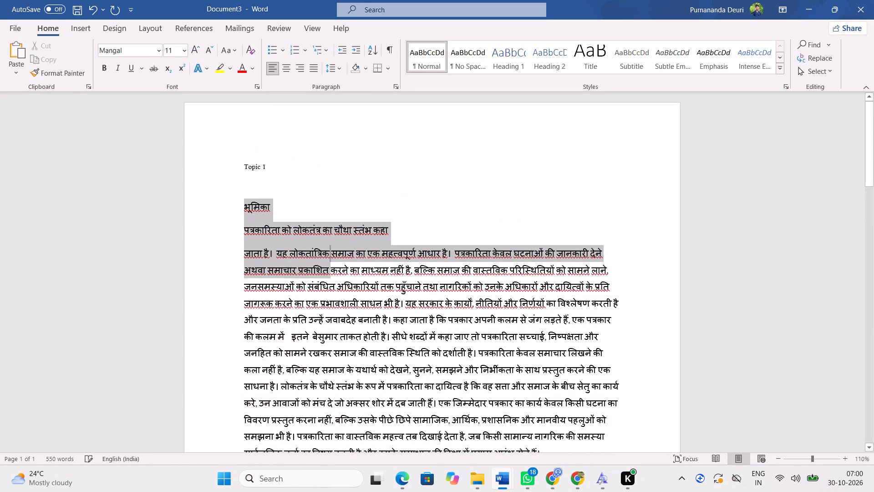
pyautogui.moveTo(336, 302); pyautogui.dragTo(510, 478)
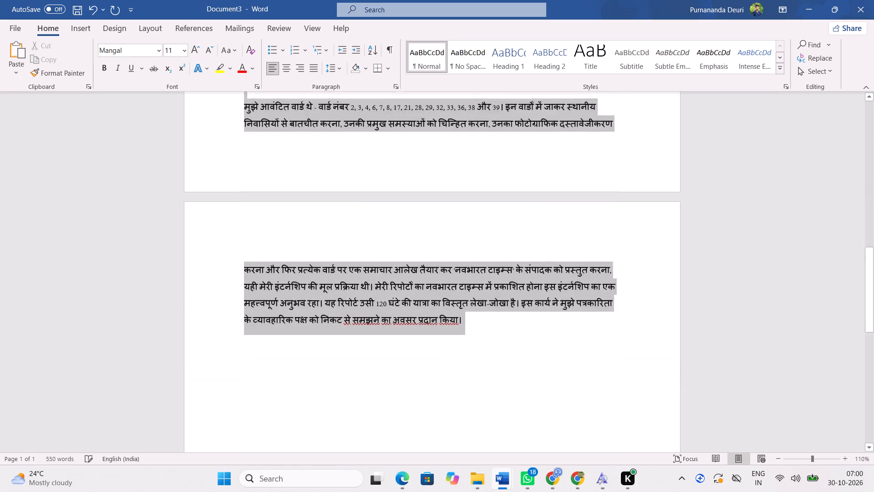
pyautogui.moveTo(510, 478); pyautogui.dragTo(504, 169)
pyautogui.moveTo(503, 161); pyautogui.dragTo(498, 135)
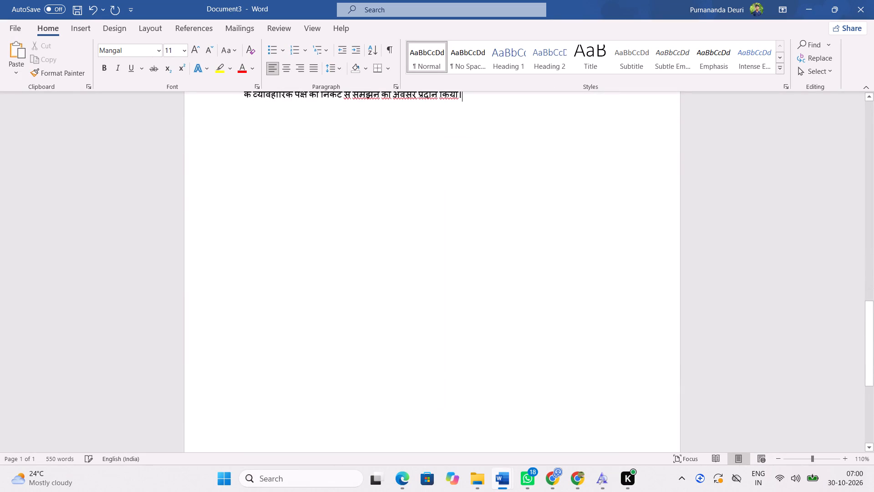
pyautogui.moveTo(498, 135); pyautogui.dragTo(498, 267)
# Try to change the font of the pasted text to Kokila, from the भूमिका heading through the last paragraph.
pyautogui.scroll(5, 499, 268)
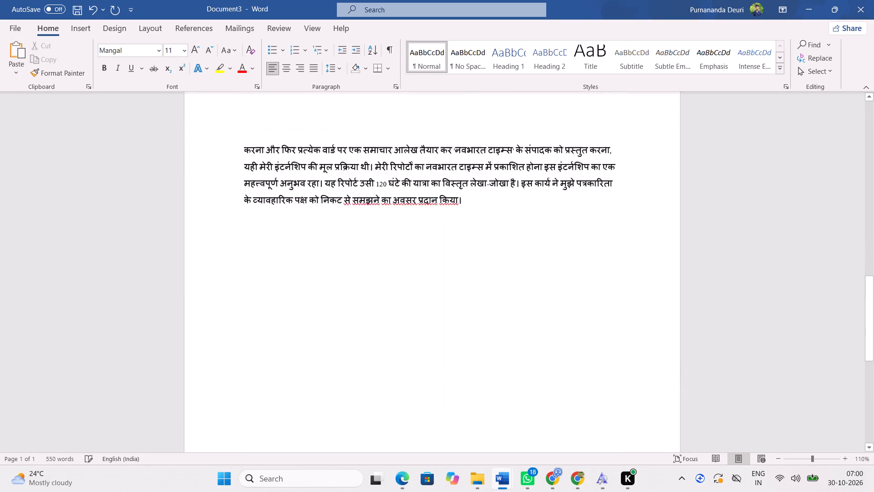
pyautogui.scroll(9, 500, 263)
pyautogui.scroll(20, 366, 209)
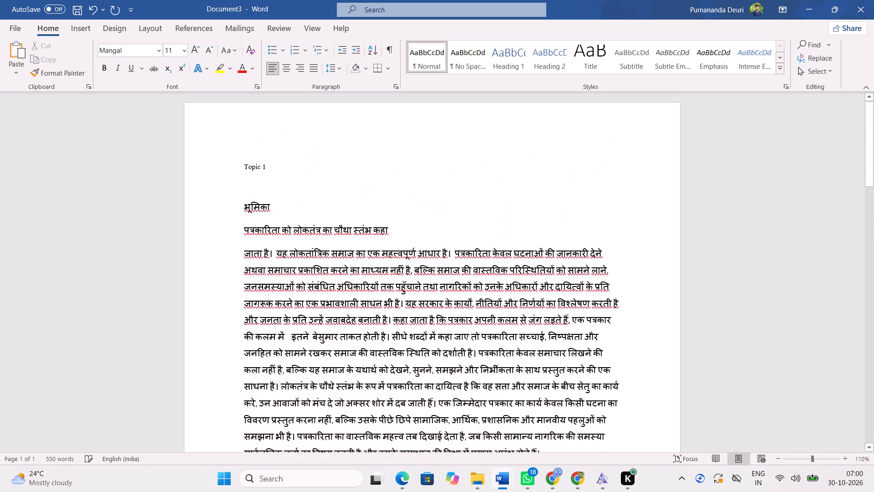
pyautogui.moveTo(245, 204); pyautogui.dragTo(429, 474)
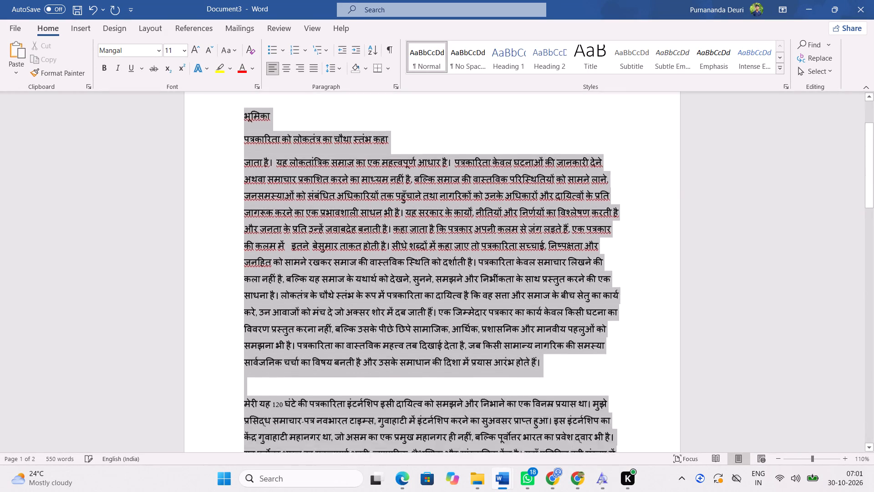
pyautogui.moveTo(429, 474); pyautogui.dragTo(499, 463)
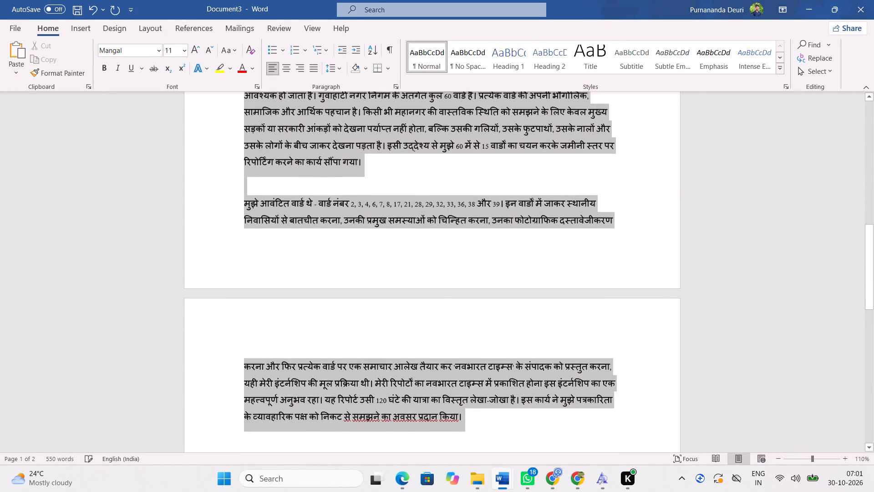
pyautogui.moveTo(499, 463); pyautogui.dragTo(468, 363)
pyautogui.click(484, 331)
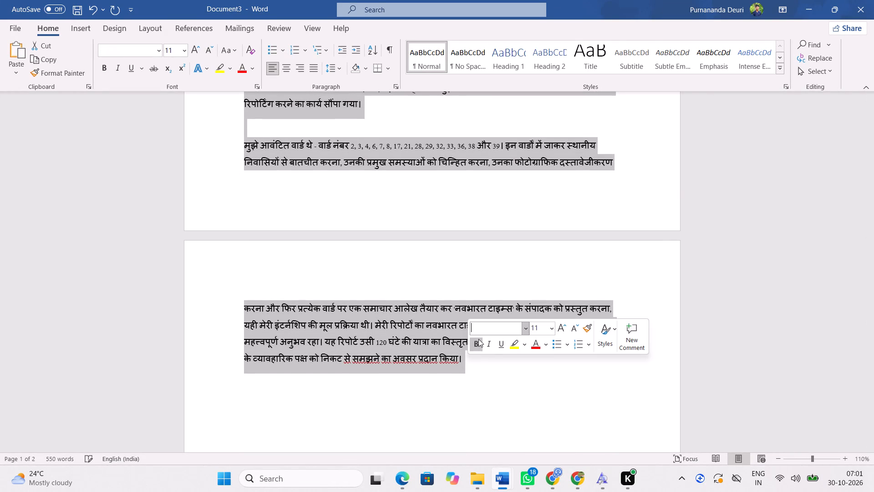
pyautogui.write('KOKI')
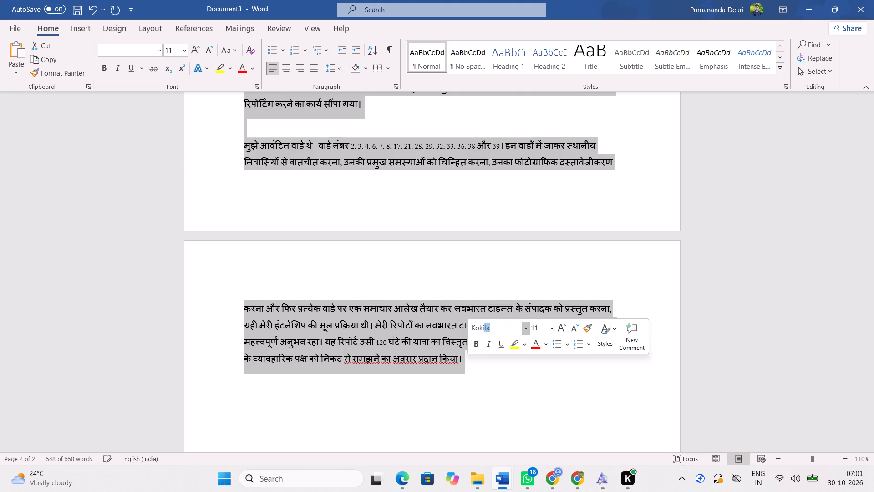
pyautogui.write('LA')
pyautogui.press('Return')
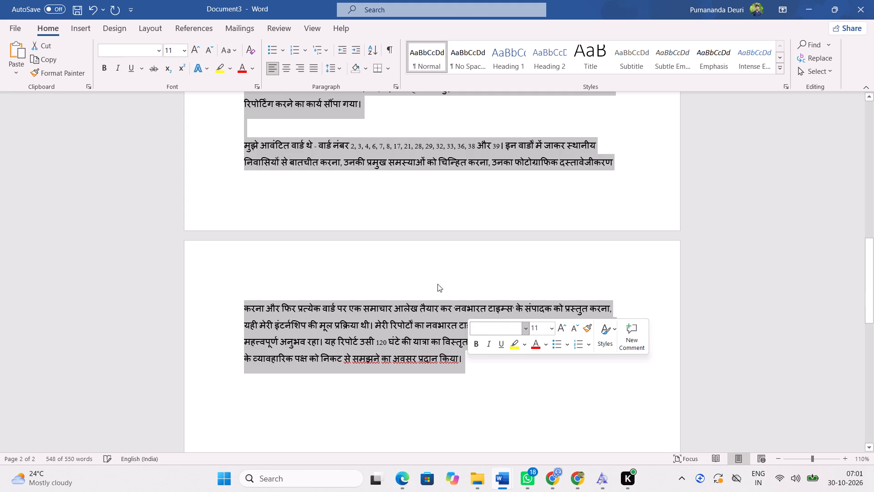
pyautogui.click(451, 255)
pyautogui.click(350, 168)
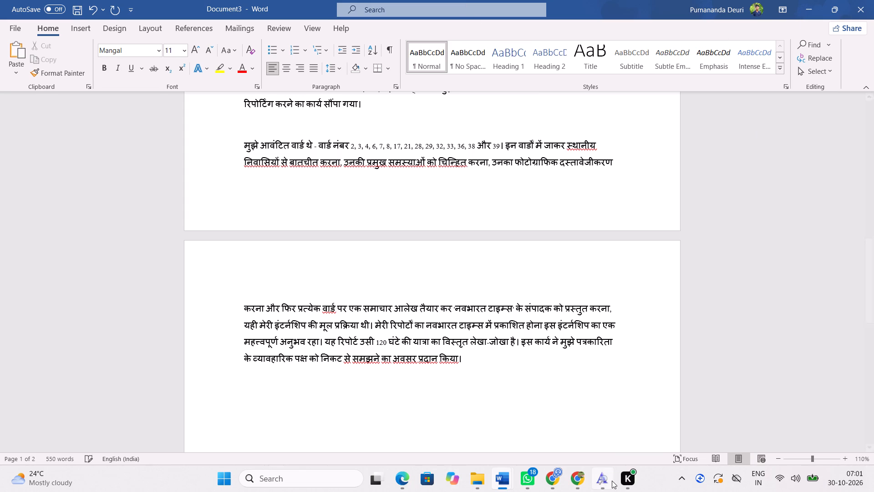
# Close the unneeded background app windows, including the Chrome New Tab window and the Edge window.
pyautogui.click(651, 381)
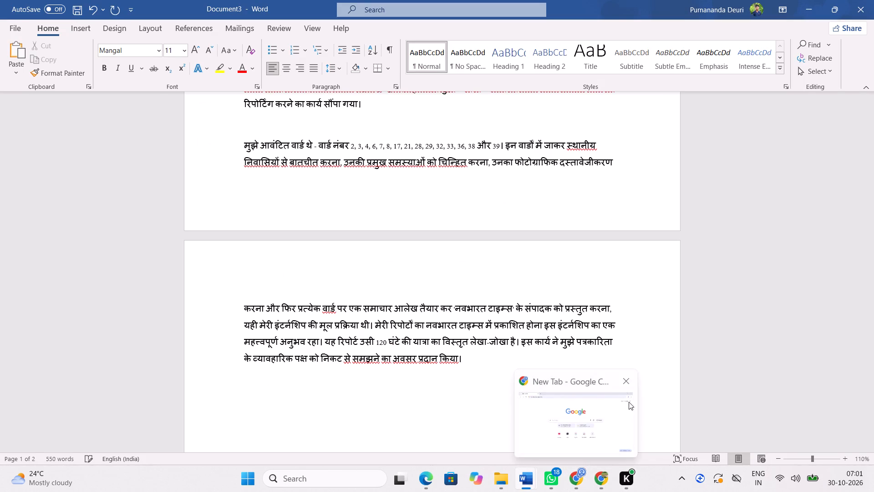
pyautogui.click(625, 380)
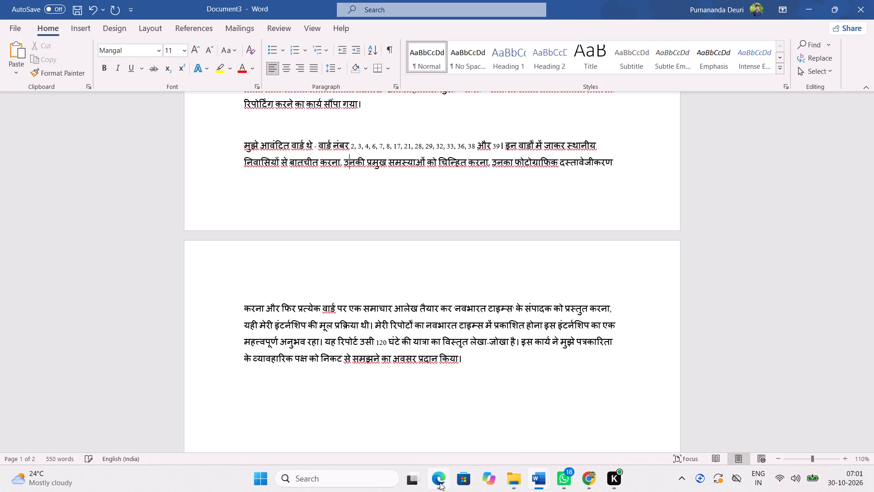
pyautogui.click(493, 385)
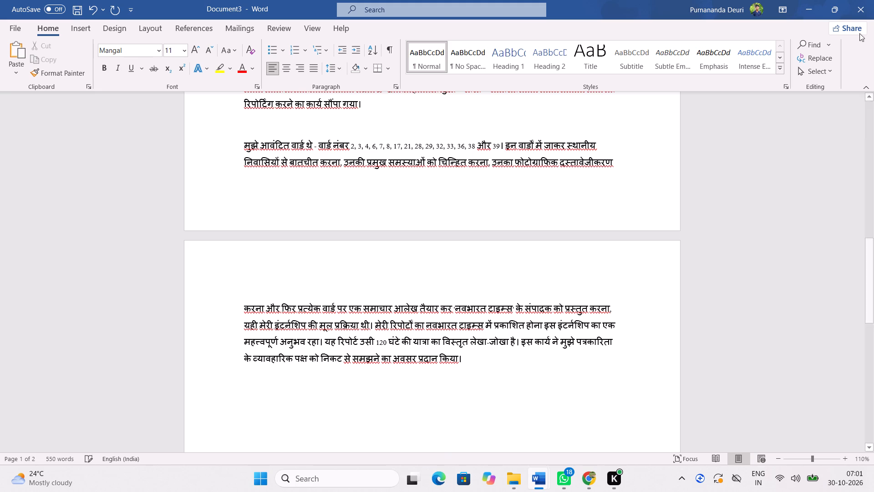
# Minimize Document3 to return to the internship report in Document2.
pyautogui.click(803, 16)
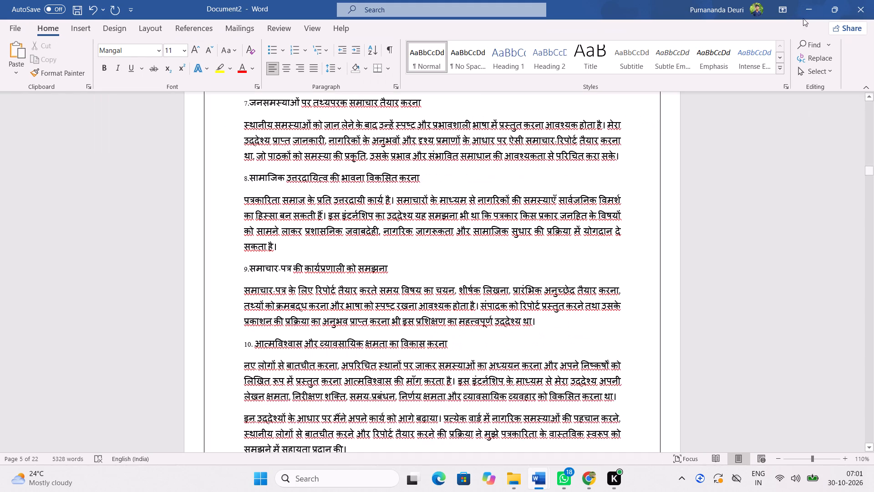
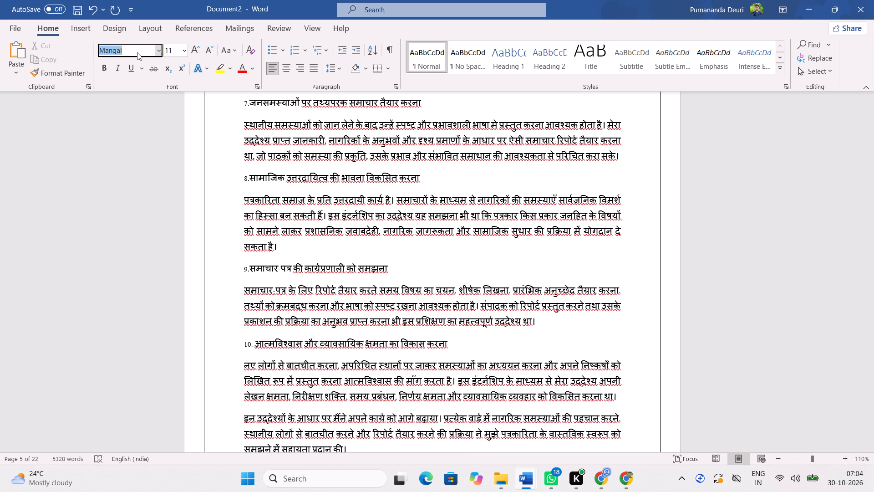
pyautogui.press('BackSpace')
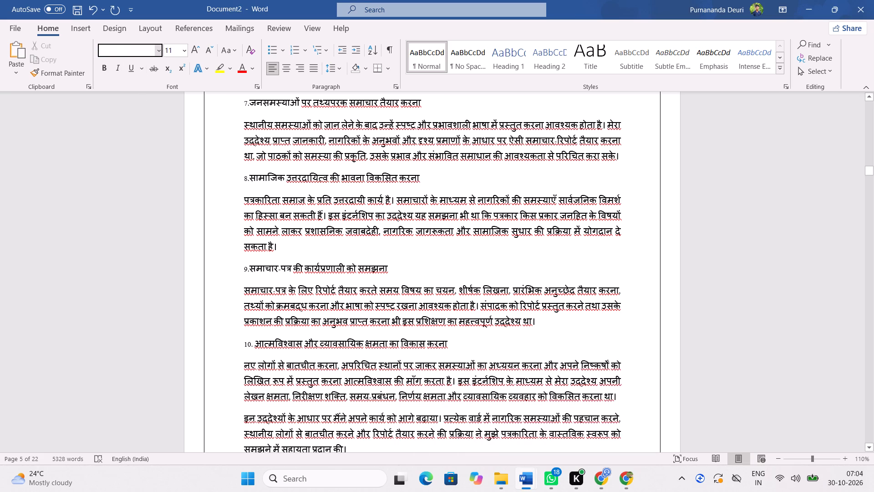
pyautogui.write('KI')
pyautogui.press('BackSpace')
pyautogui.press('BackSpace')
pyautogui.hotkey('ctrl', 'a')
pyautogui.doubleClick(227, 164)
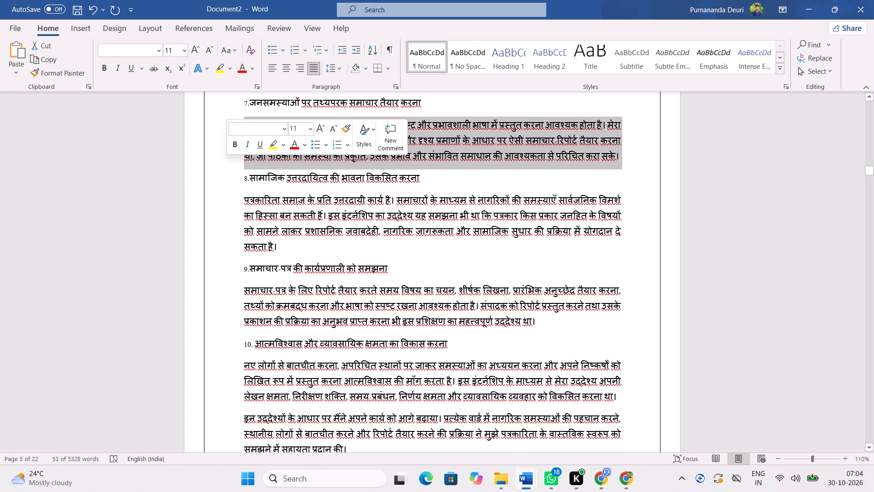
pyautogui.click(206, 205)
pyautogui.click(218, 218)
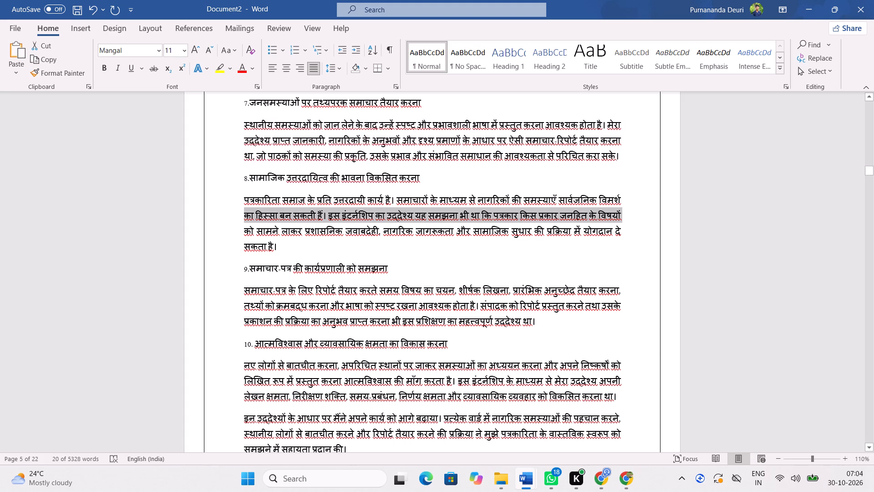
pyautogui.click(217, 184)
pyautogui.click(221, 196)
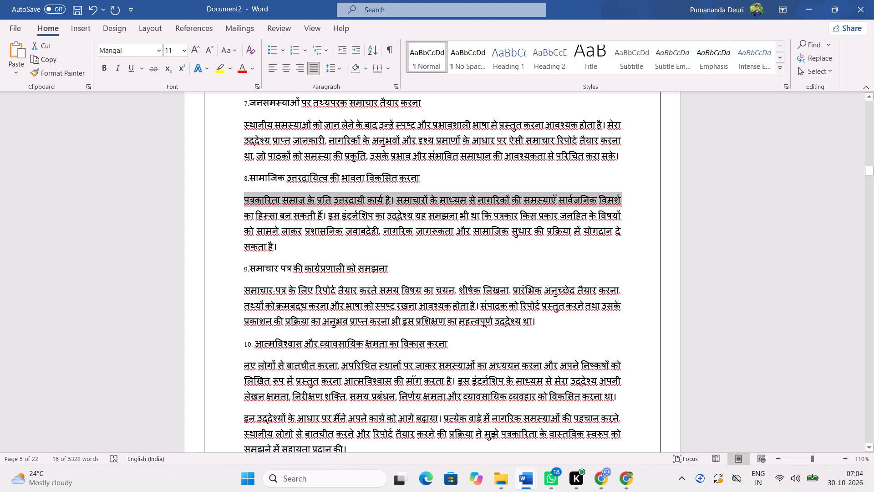
# Select the entire text of Document2 and set its font to Kokila.
pyautogui.hotkey('ctrl', 'a')
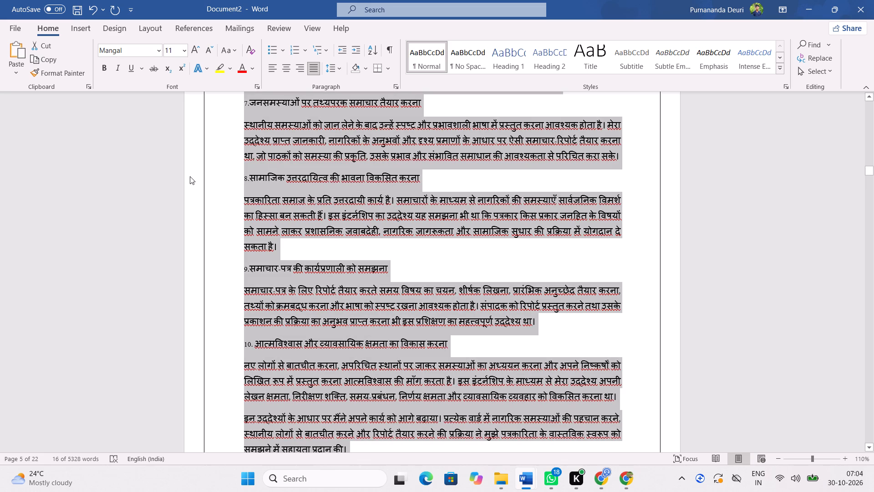
pyautogui.click(114, 49)
pyautogui.write('KOKIL')
pyautogui.press('a')
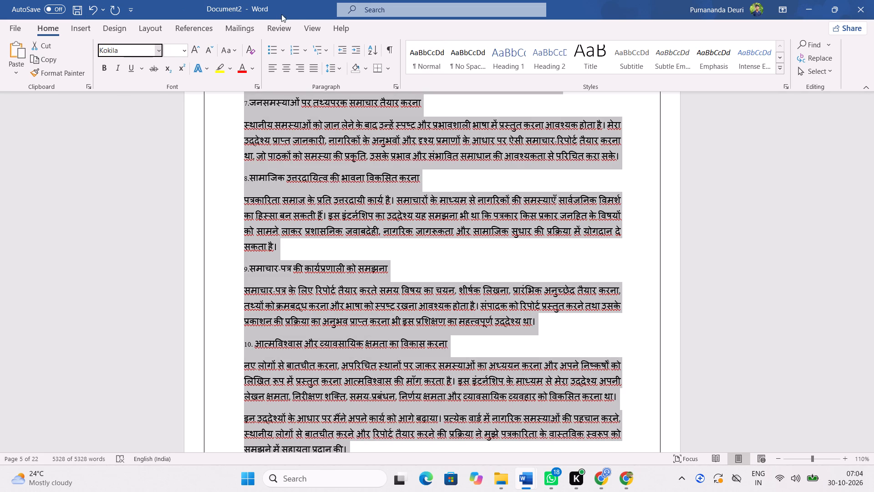
pyautogui.press('Return')
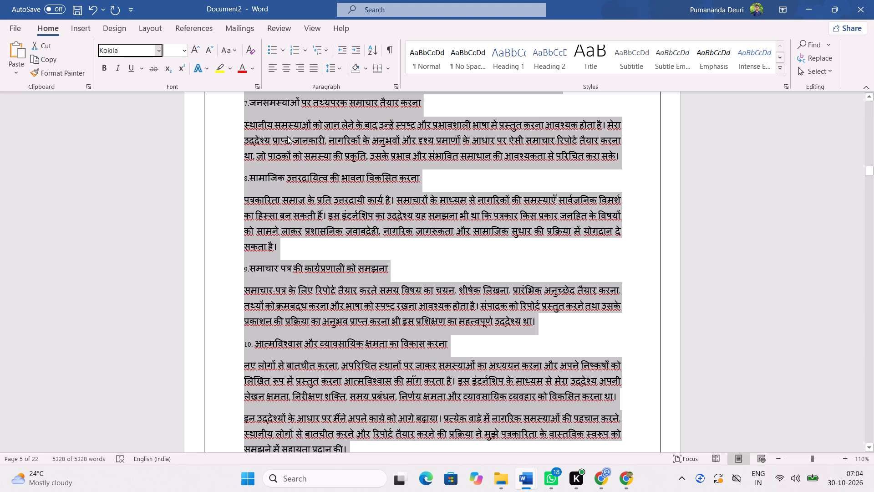
pyautogui.click(260, 186)
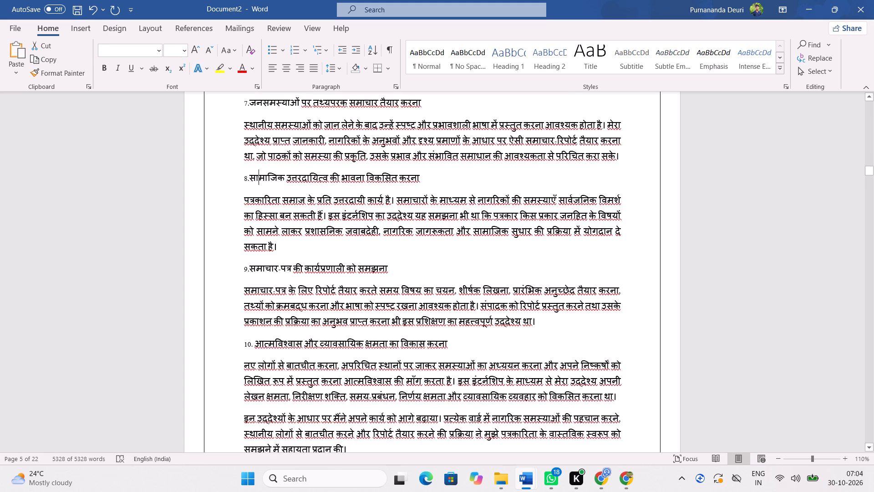
# Locate Kokila among the available fonts and add the font gallery to the Quick Access Toolbar.
pyautogui.click(159, 53)
pyautogui.scroll(-5, 148, 158)
pyautogui.scroll(-8, 139, 203)
pyautogui.scroll(1, 141, 215)
pyautogui.scroll(-2, 142, 215)
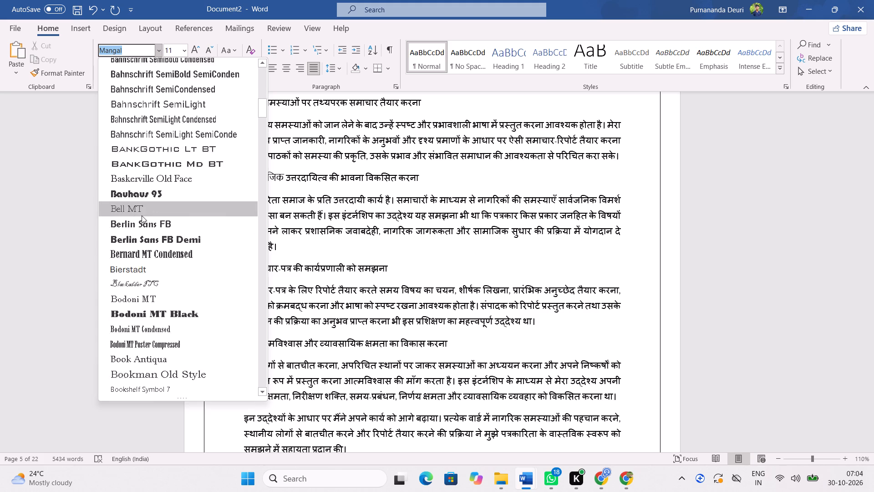
pyautogui.scroll(-20, 142, 215)
pyautogui.scroll(-10, 142, 215)
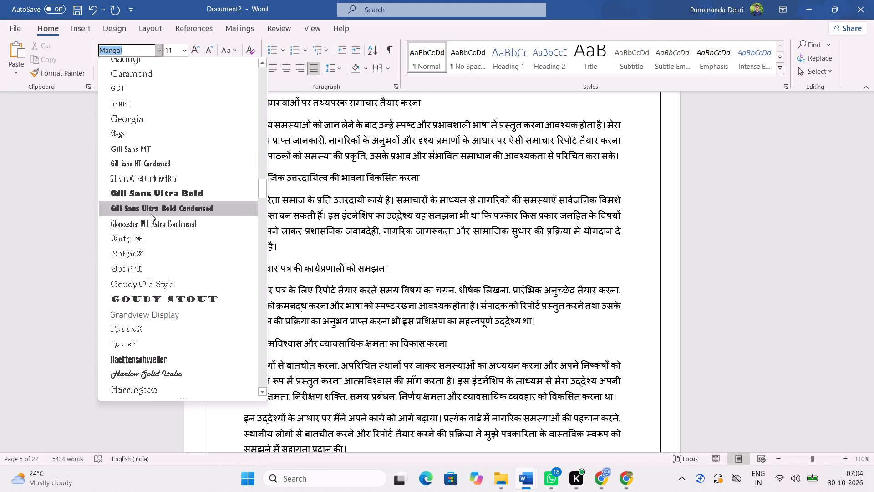
pyautogui.scroll(-11, 151, 214)
pyautogui.scroll(1, 151, 213)
pyautogui.scroll(-18, 152, 213)
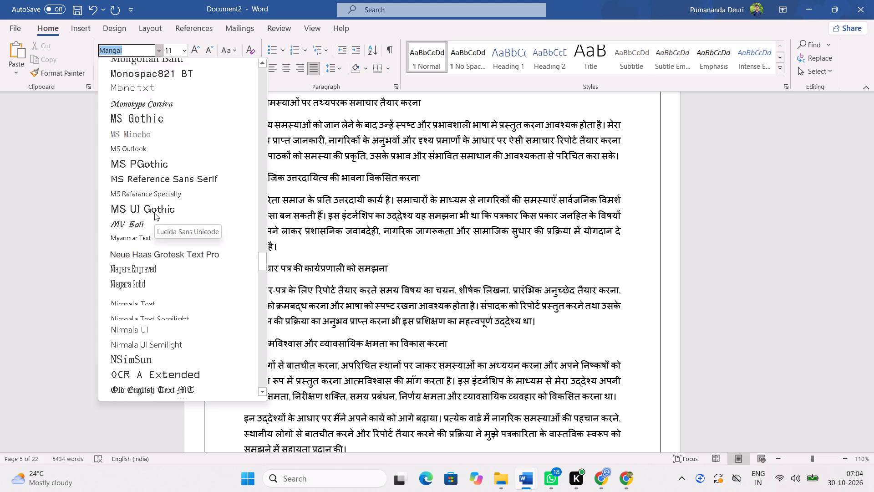
pyautogui.scroll(-12, 154, 213)
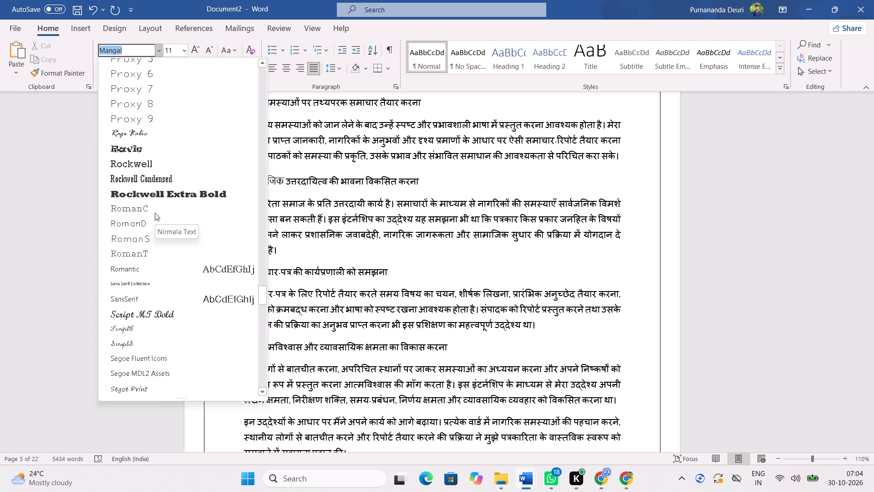
pyautogui.scroll(-4, 155, 213)
pyautogui.scroll(17, 156, 212)
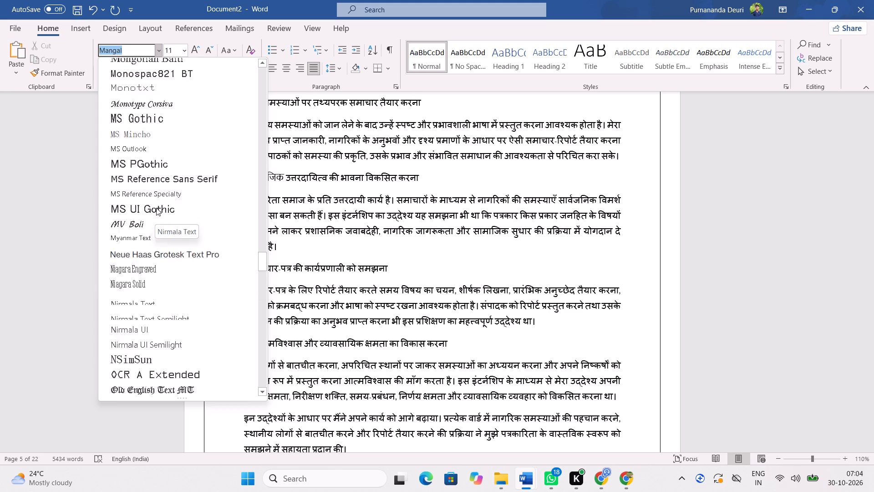
pyautogui.scroll(14, 156, 208)
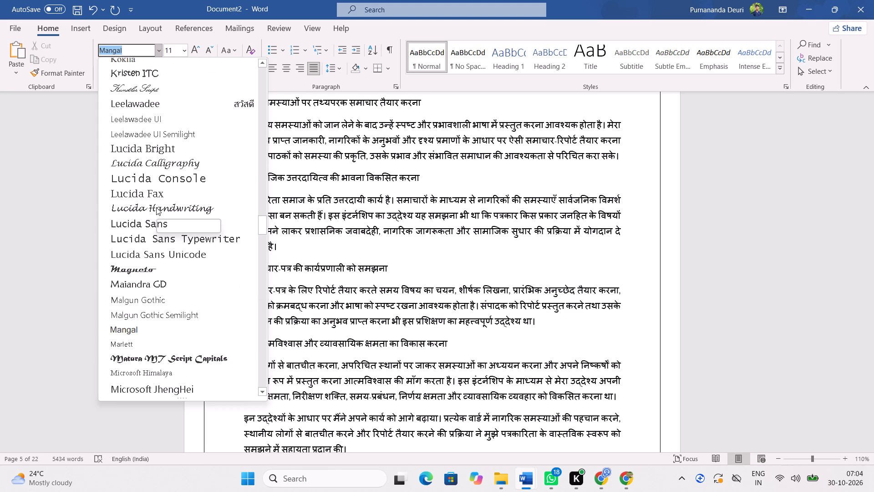
pyautogui.scroll(2, 156, 207)
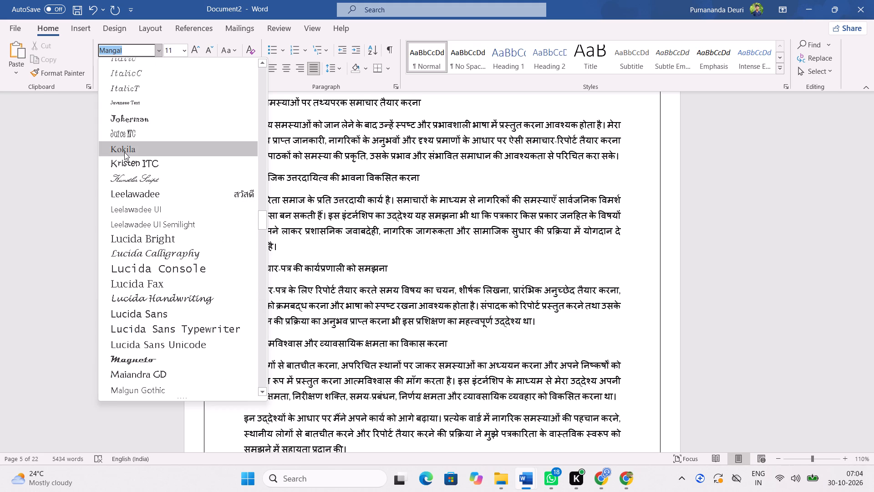
pyautogui.rightClick(124, 152)
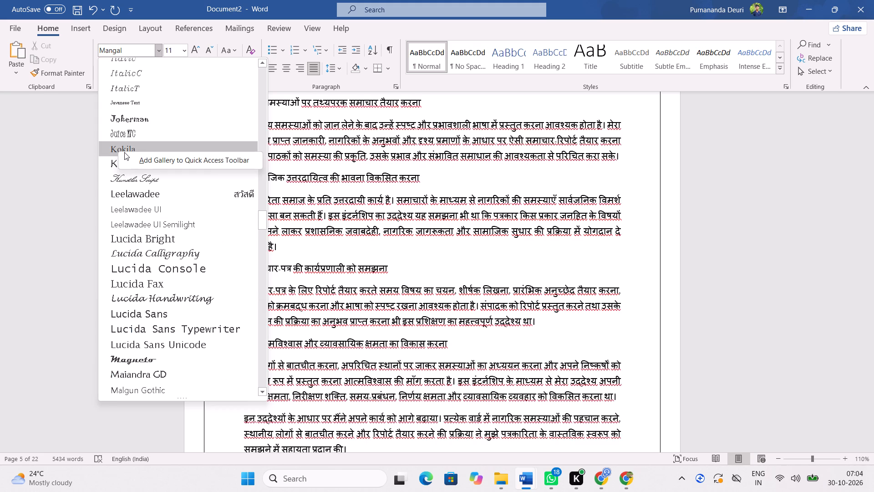
pyautogui.click(146, 166)
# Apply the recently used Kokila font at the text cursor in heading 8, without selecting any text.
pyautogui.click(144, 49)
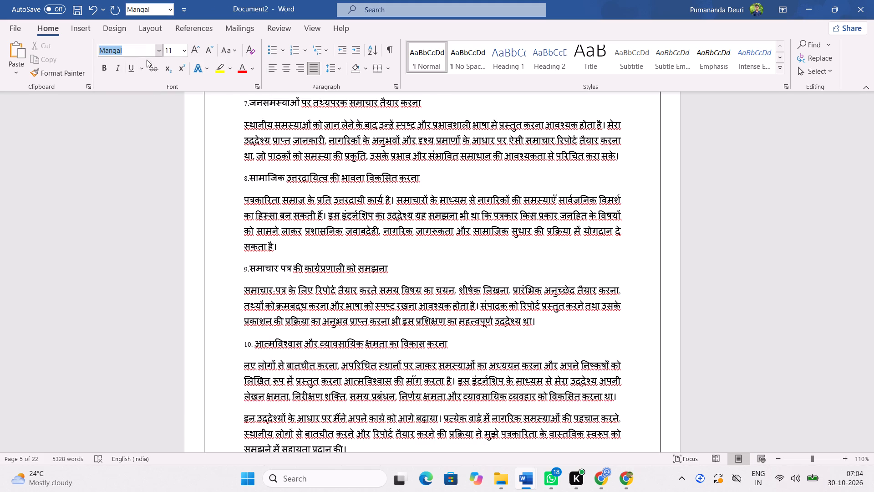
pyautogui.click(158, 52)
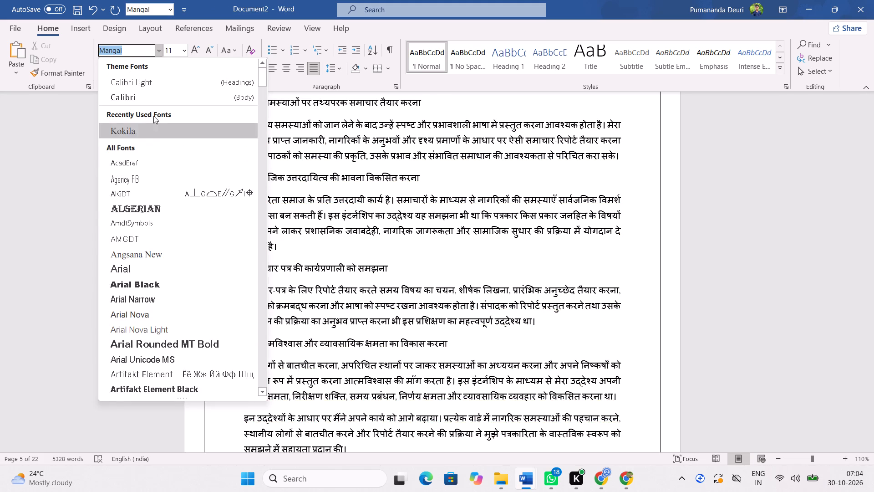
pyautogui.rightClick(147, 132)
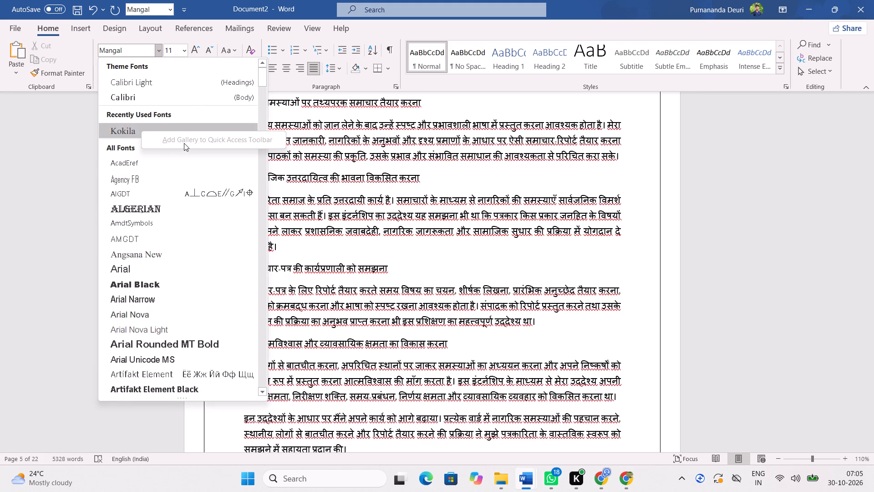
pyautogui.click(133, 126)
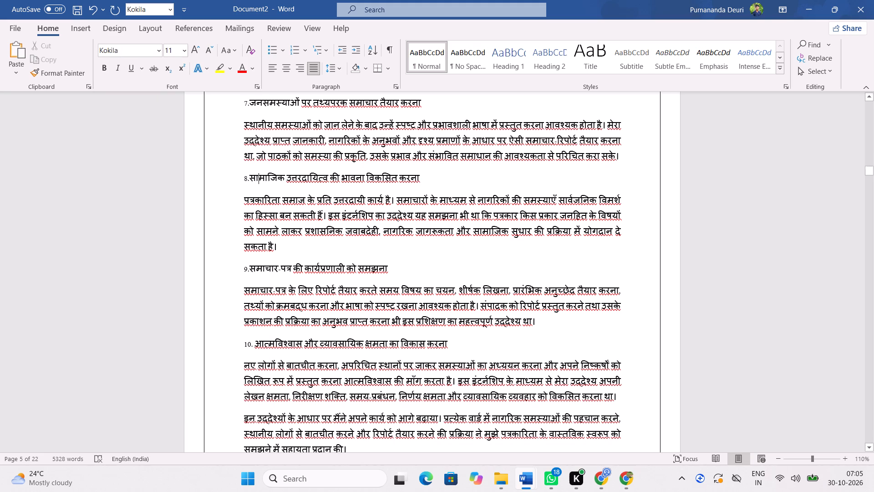
# Select the entire text of Document2, set its font to Kokila, and check the font in the paragraph under heading 7.
pyautogui.hotkey('ctrl', 'a')
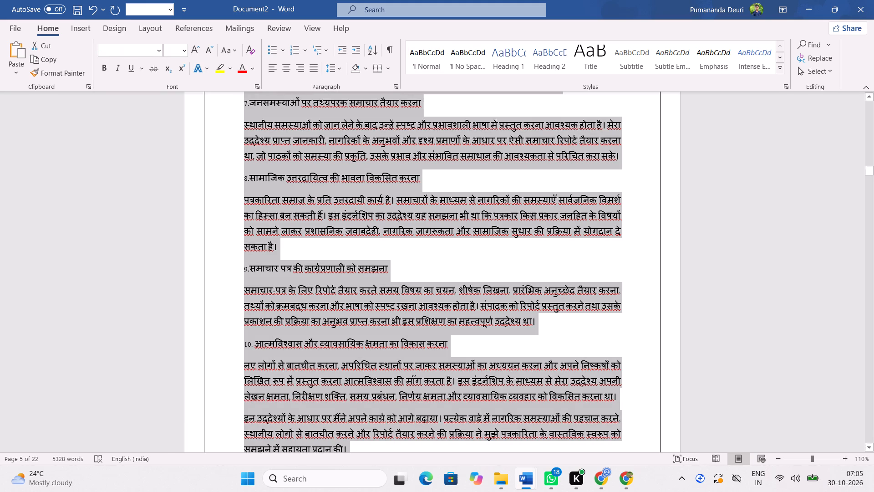
pyautogui.click(122, 50)
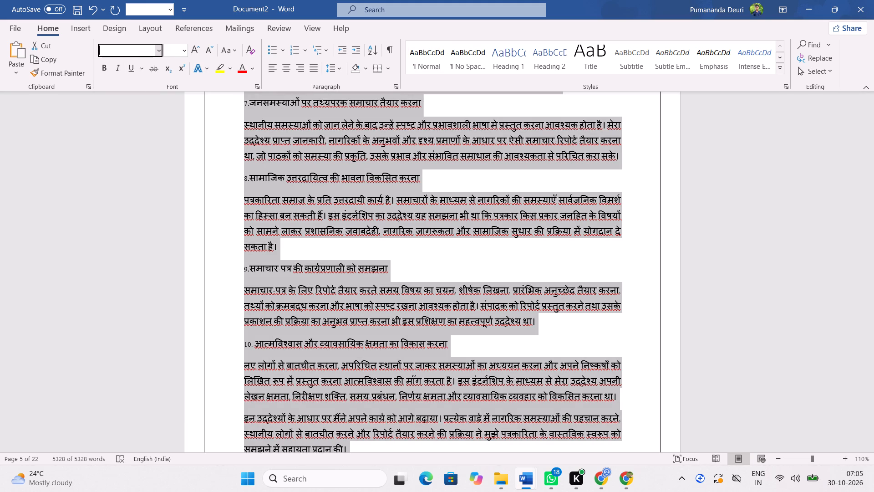
pyautogui.write('KOKI')
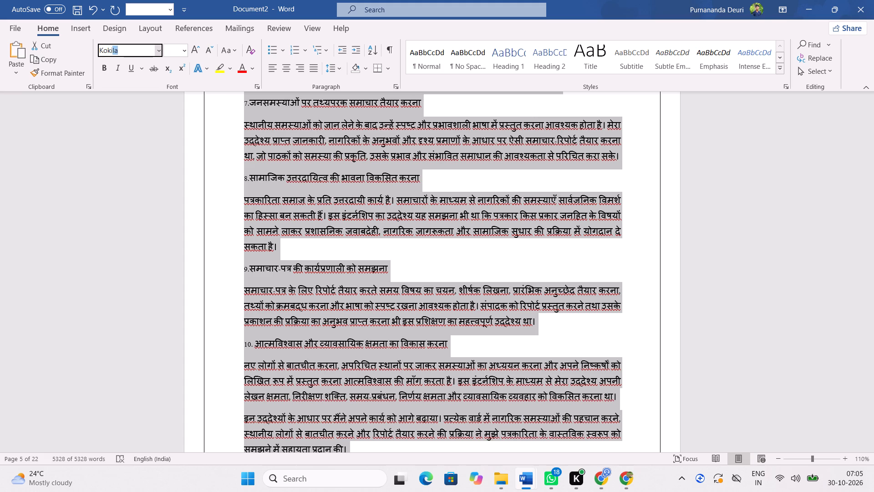
pyautogui.press('Return')
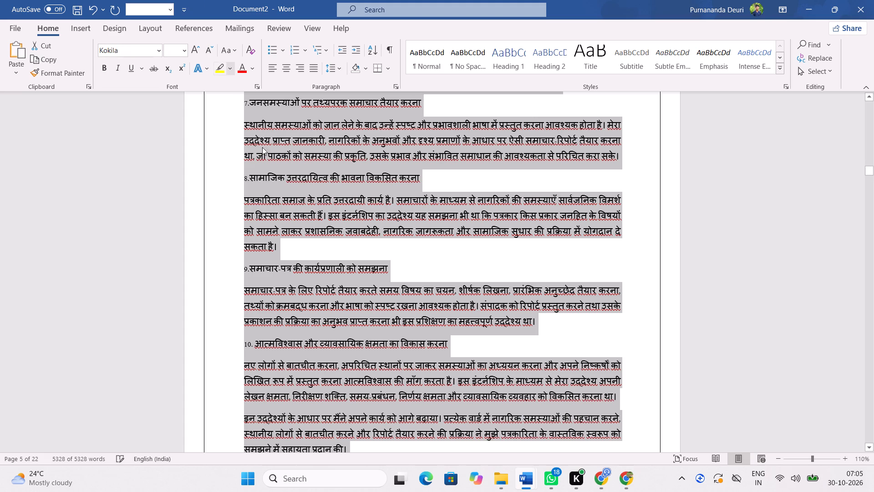
pyautogui.click(292, 160)
pyautogui.click(275, 153)
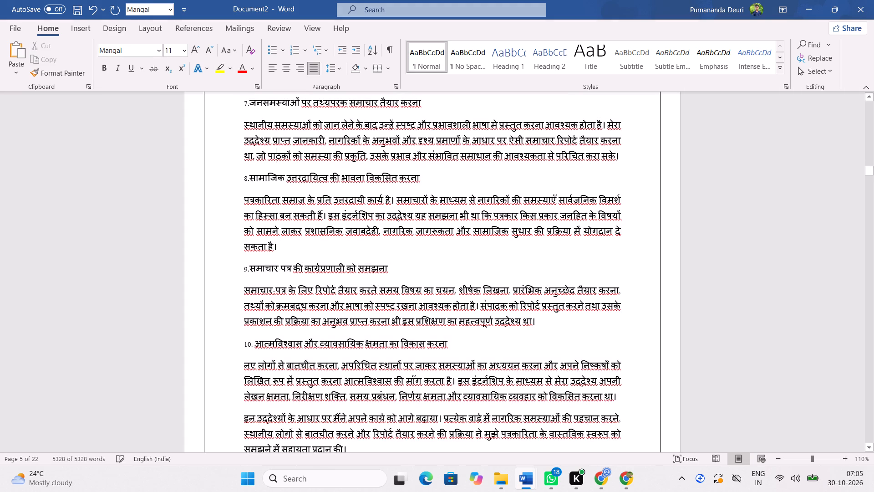
pyautogui.click(270, 147)
pyautogui.click(216, 159)
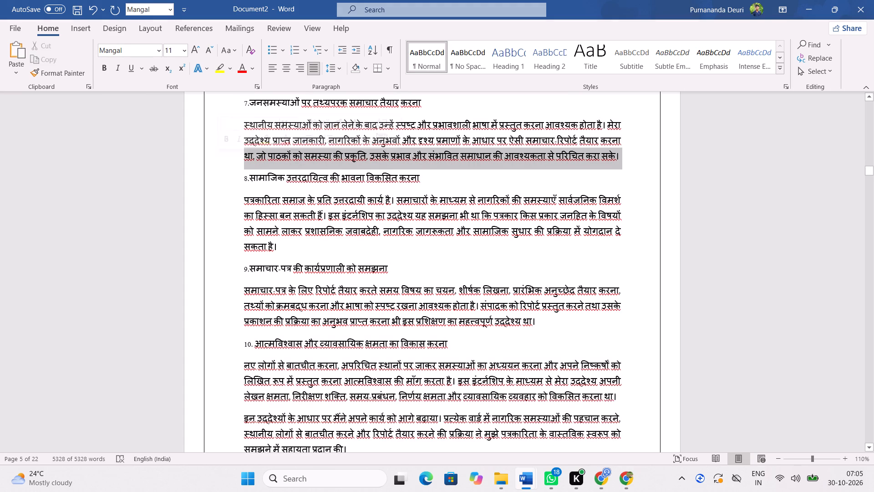
pyautogui.moveTo(508, 169); pyautogui.dragTo(503, 181)
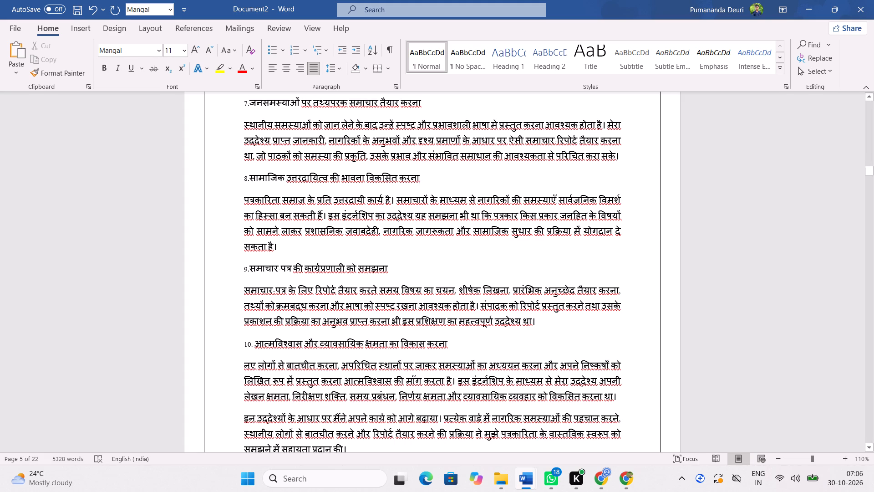
# Choose Kokila in the font settings and set it at 11 pt as the default font for this document only.
pyautogui.doubleClick(256, 89)
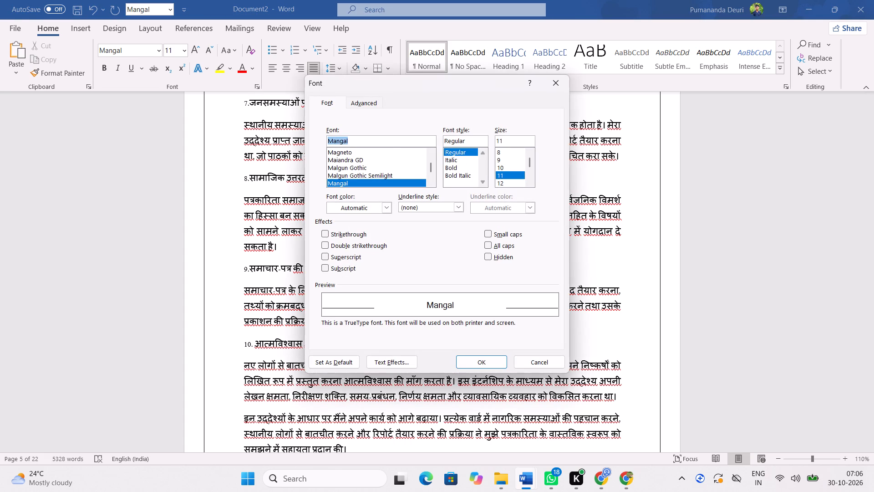
pyautogui.scroll(-9, 379, 165)
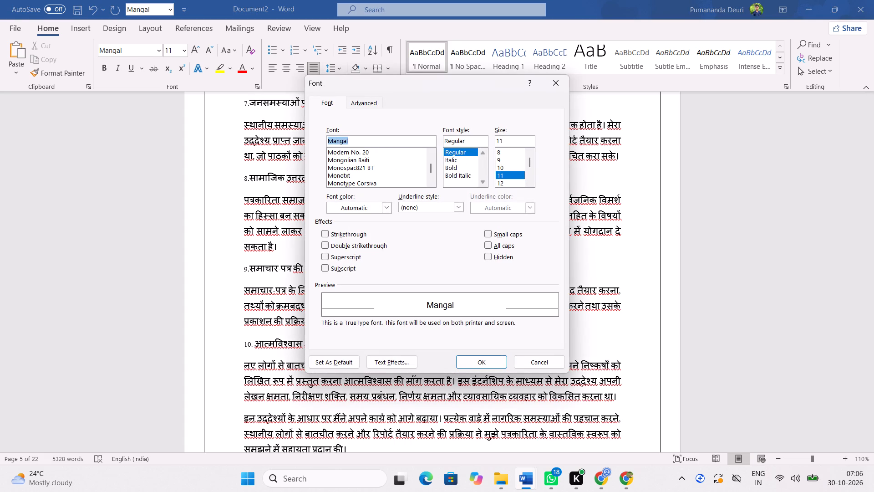
pyautogui.click(366, 142)
pyautogui.scroll(-2, 381, 160)
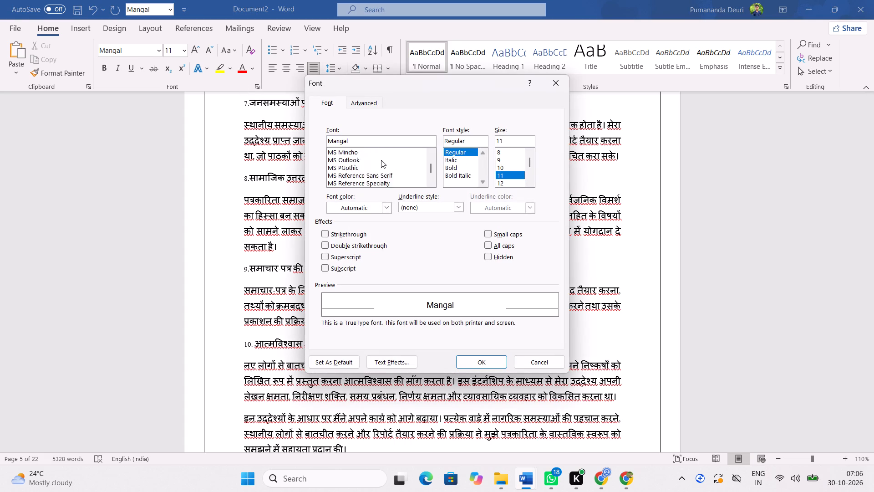
pyautogui.scroll(-13, 381, 160)
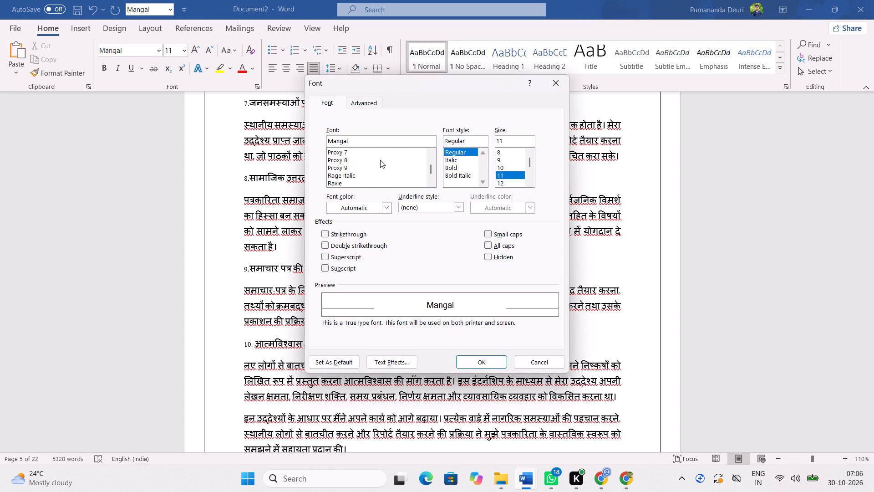
pyautogui.scroll(-10, 380, 160)
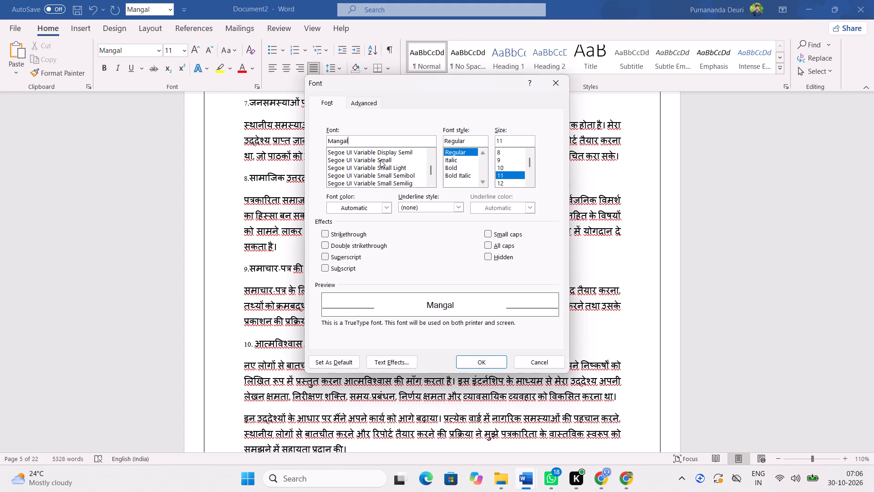
pyautogui.scroll(-10, 380, 160)
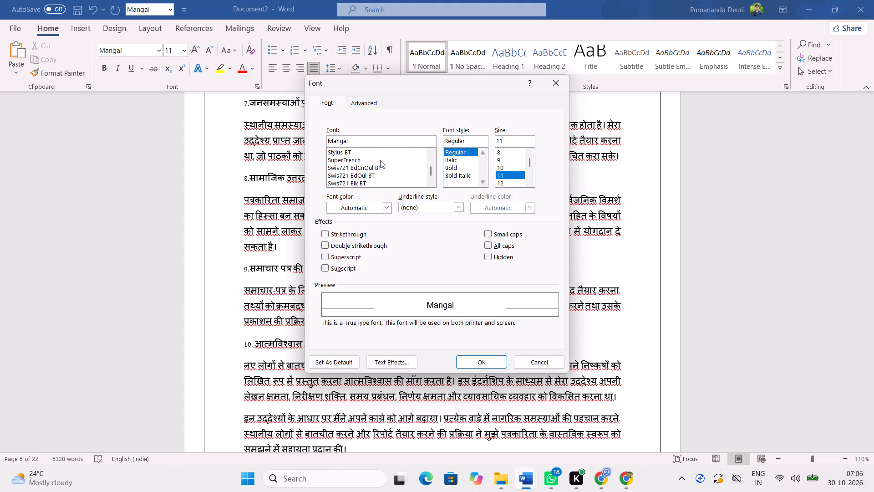
pyautogui.scroll(8, 380, 160)
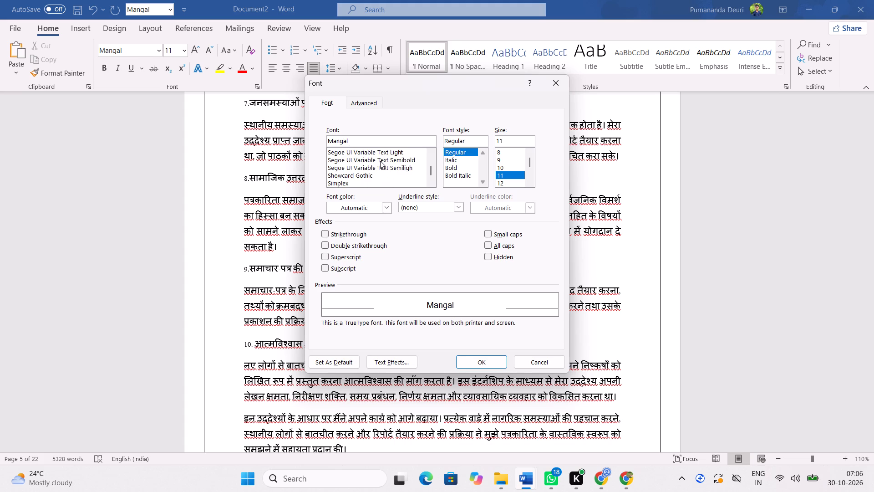
pyautogui.scroll(4, 380, 161)
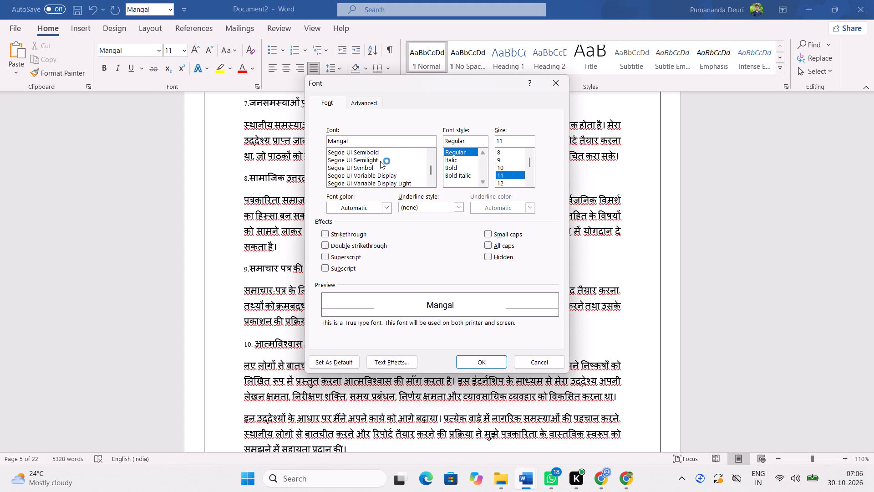
pyautogui.scroll(4, 380, 161)
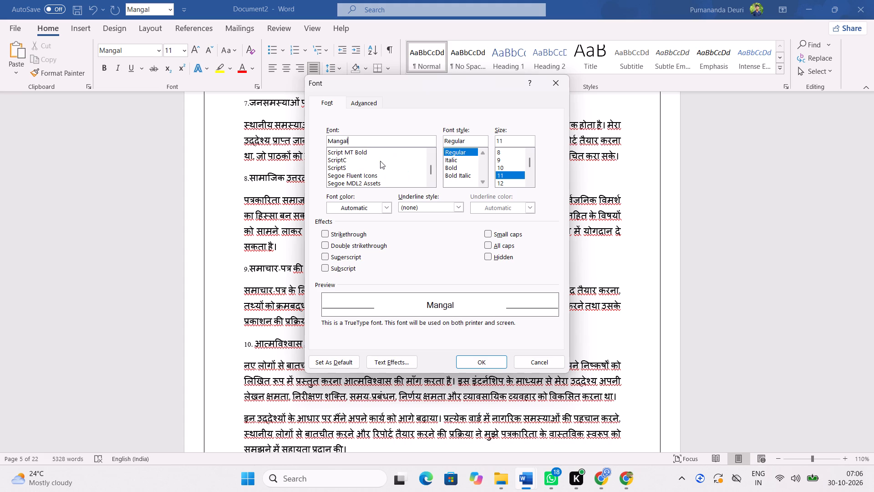
pyautogui.scroll(8, 380, 161)
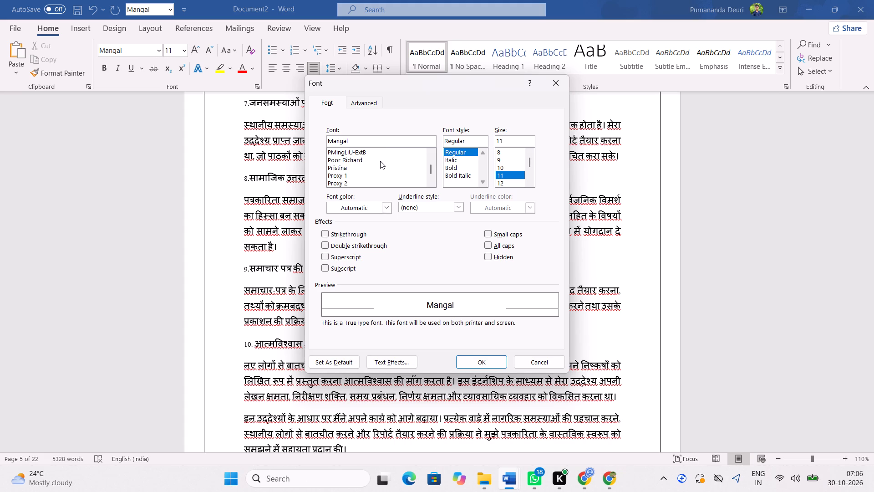
pyautogui.scroll(5, 380, 161)
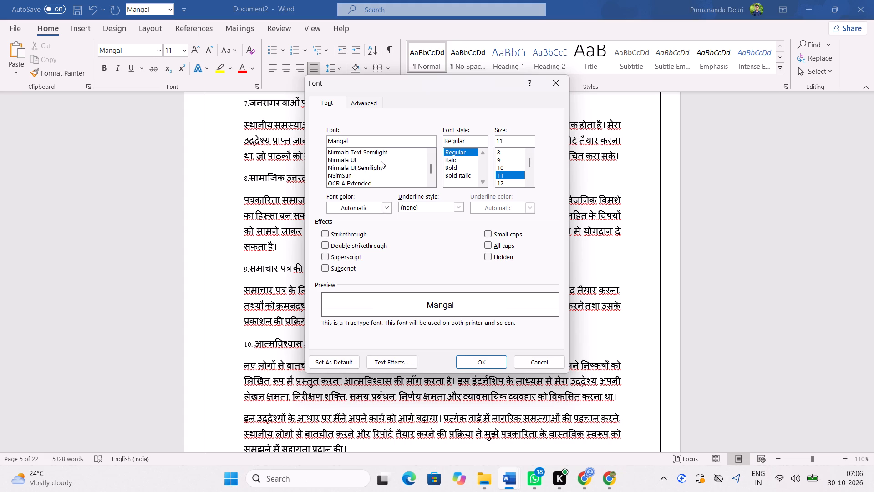
pyautogui.scroll(5, 381, 161)
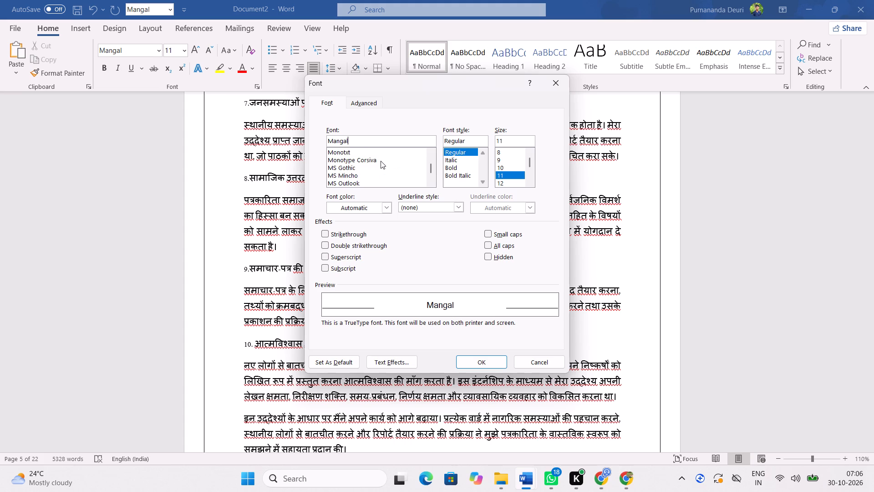
pyautogui.scroll(8, 381, 161)
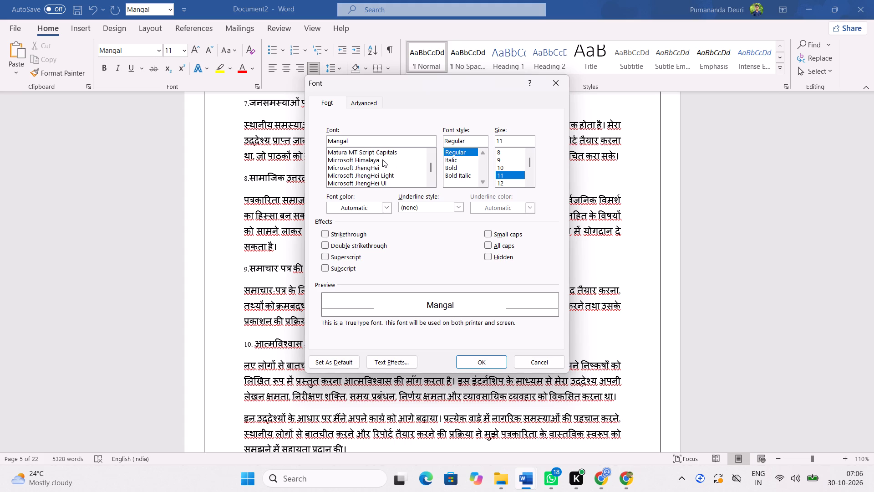
pyautogui.scroll(7, 382, 159)
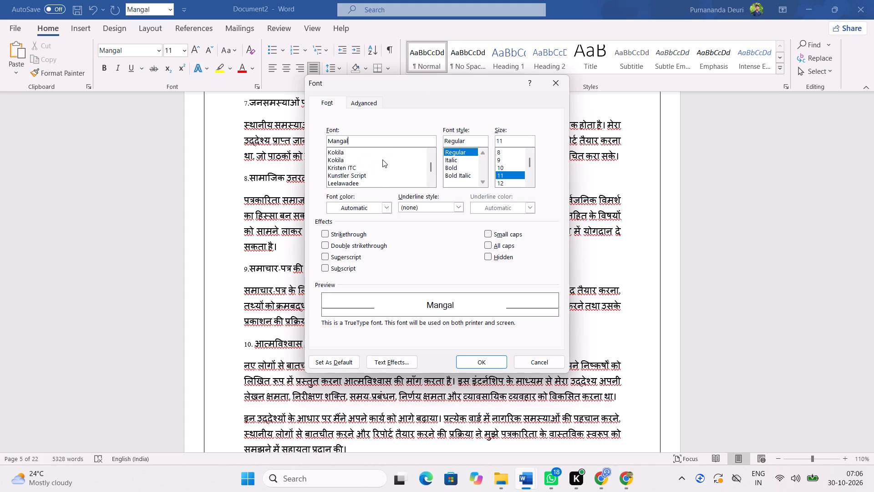
pyautogui.click(340, 159)
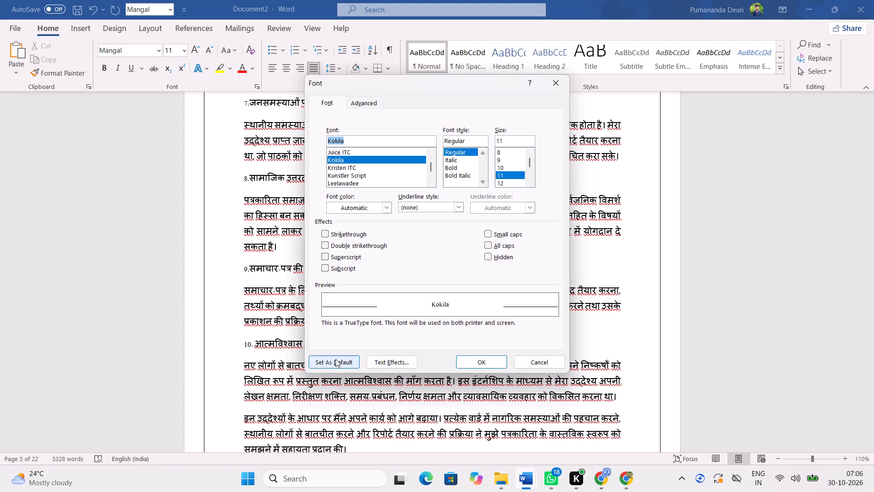
pyautogui.click(335, 359)
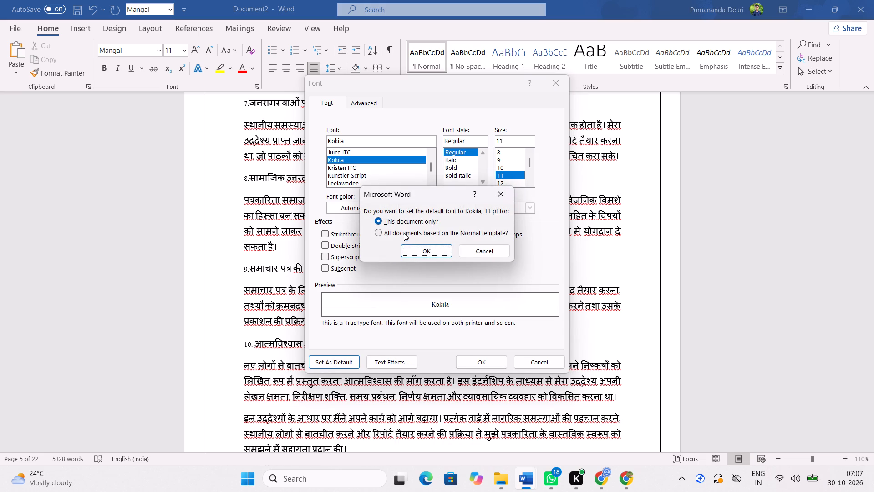
pyautogui.click(425, 249)
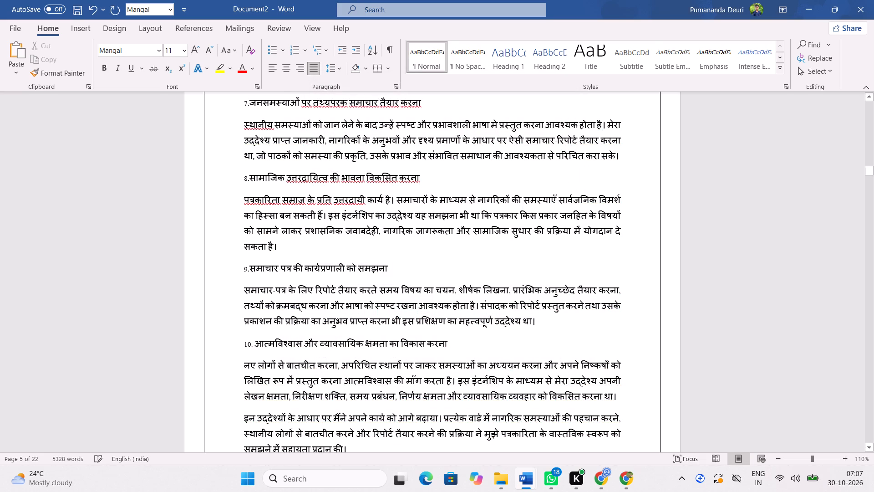
# Check which font is applied to heading 8 and to the paragraph beneath it.
pyautogui.click(119, 53)
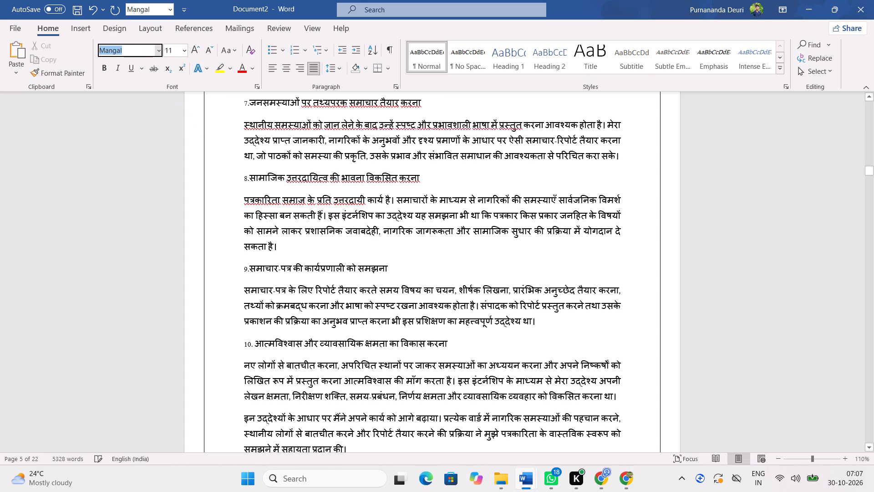
pyautogui.click(239, 170)
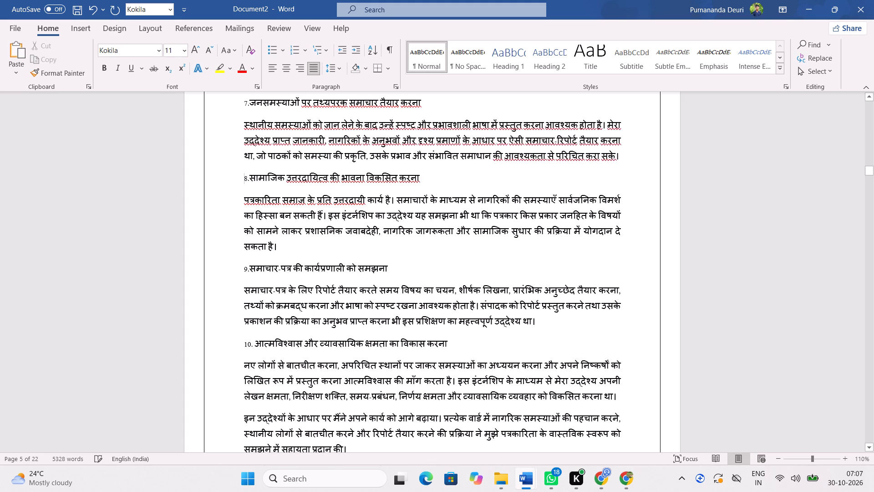
pyautogui.moveTo(248, 174); pyautogui.dragTo(320, 182)
pyautogui.click(232, 177)
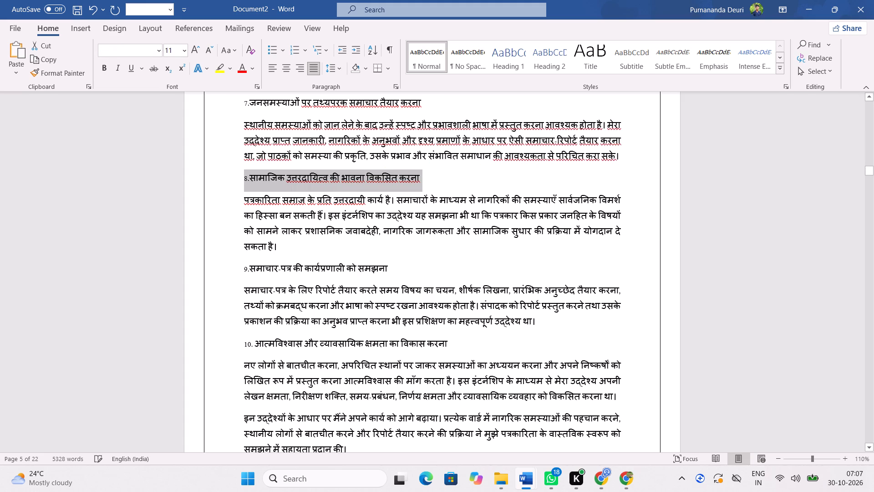
pyautogui.click(297, 180)
pyautogui.click(301, 210)
pyautogui.click(301, 202)
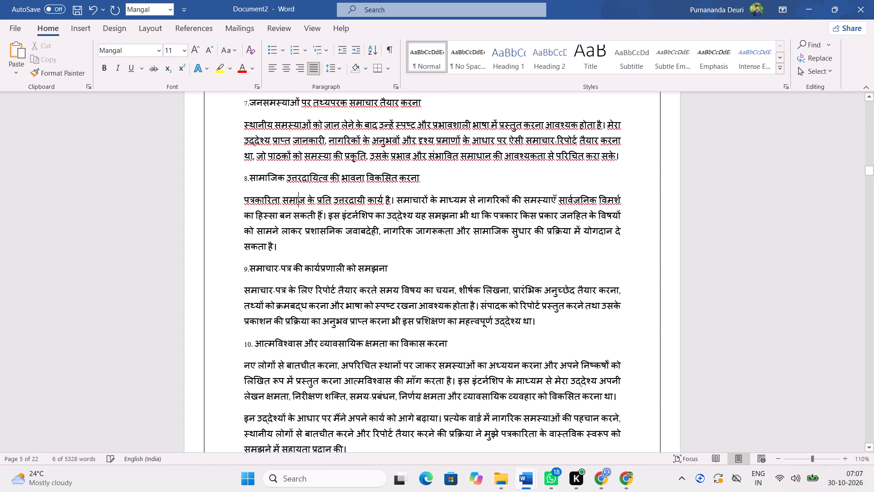
# Open the list of available fonts with the text cursor in the paragraph under heading 8.
pyautogui.scroll(3, 307, 210)
pyautogui.click(158, 48)
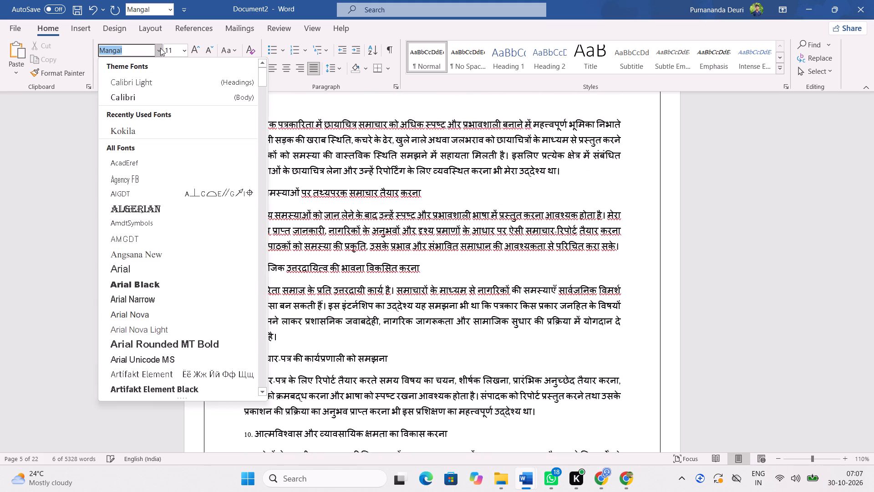
pyautogui.scroll(-8, 349, 180)
pyautogui.scroll(2, 347, 185)
pyautogui.scroll(-3, 347, 186)
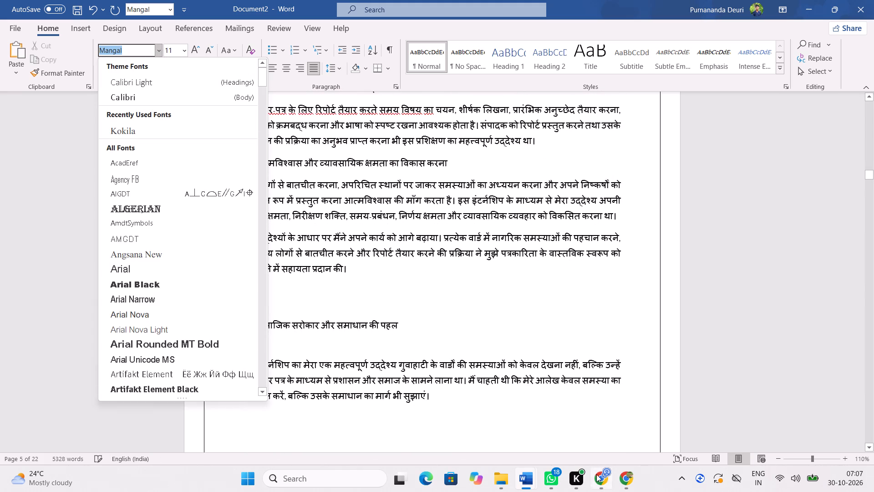
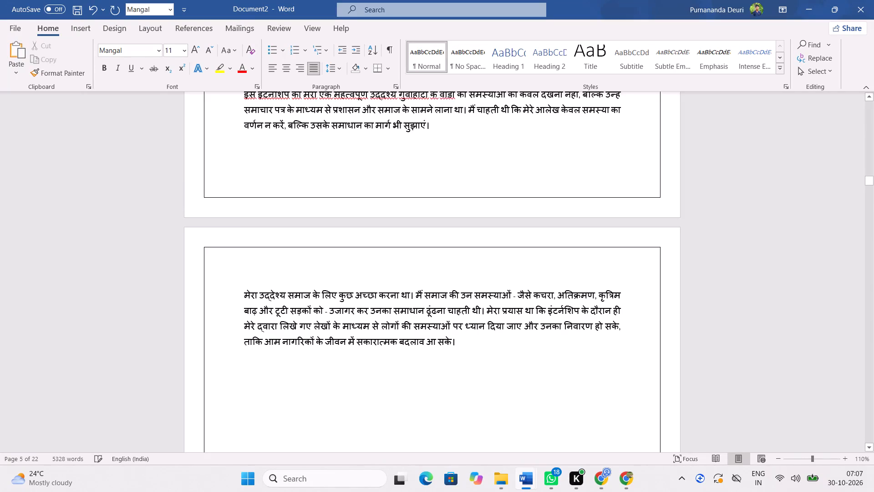
# Paste the copied text as plain text before "करना" in the paragraph beginning "मेरी 120 घंटे" near the document's end.
pyautogui.moveTo(870, 184); pyautogui.dragTo(796, 482)
pyautogui.scroll(6, 334, 378)
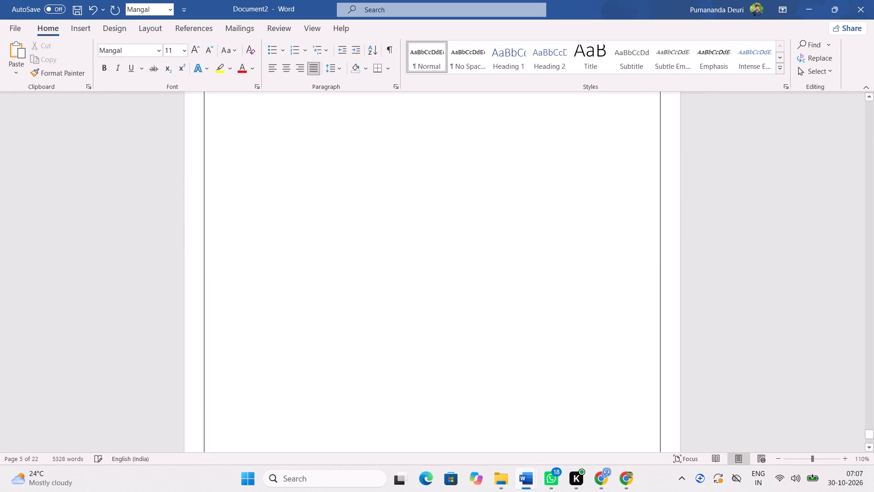
pyautogui.scroll(20, 358, 345)
pyautogui.scroll(14, 358, 345)
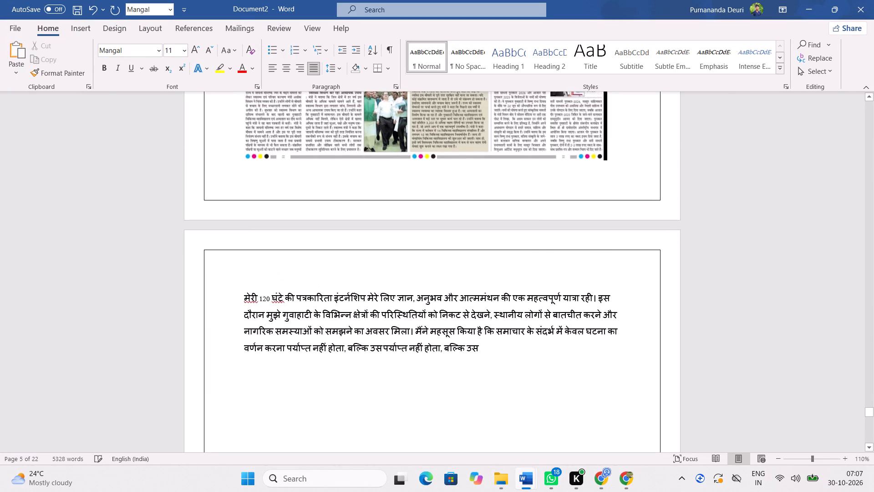
pyautogui.scroll(-10, 390, 295)
pyautogui.rightClick(265, 236)
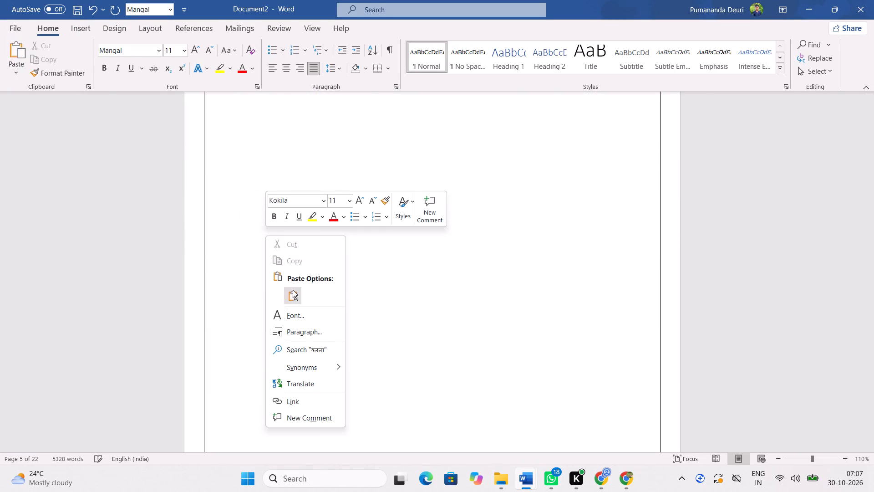
pyautogui.click(293, 291)
# Check which font is applied at several places in the pasted paragraph beginning "जाता है" near the document's end.
pyautogui.scroll(5, 406, 272)
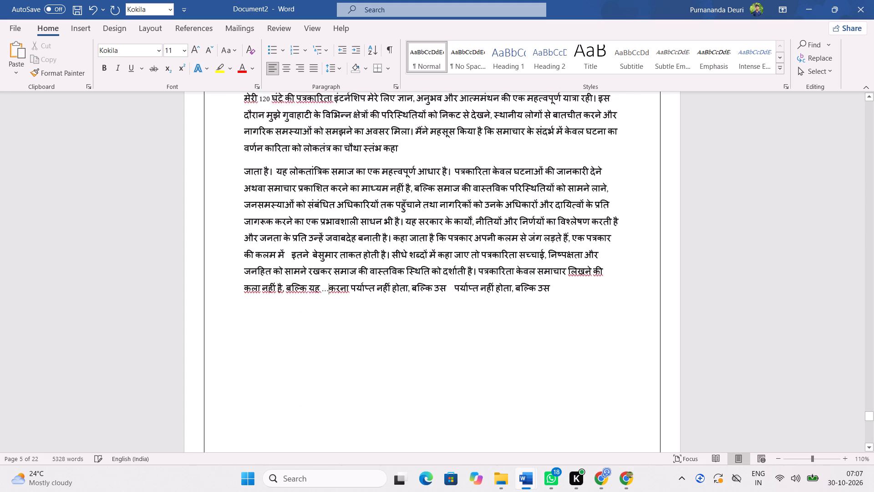
pyautogui.scroll(6, 407, 273)
pyautogui.scroll(-2, 410, 270)
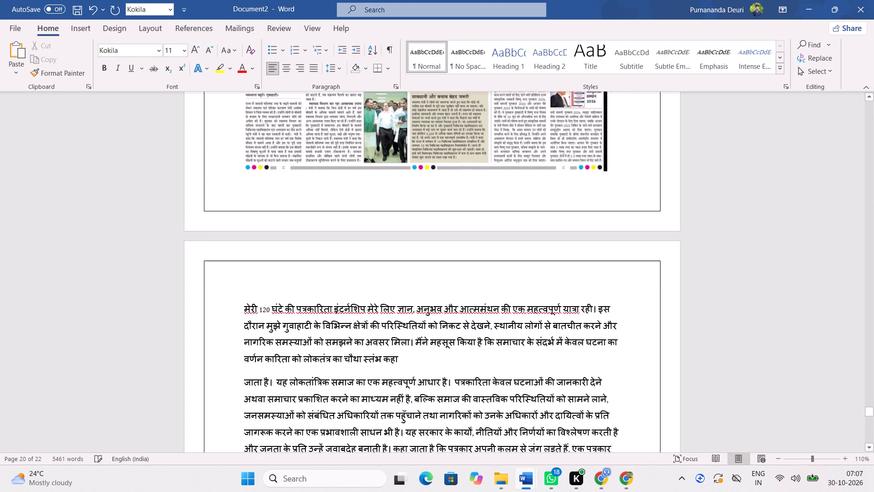
pyautogui.scroll(-3, 410, 270)
pyautogui.click(339, 271)
pyautogui.click(331, 275)
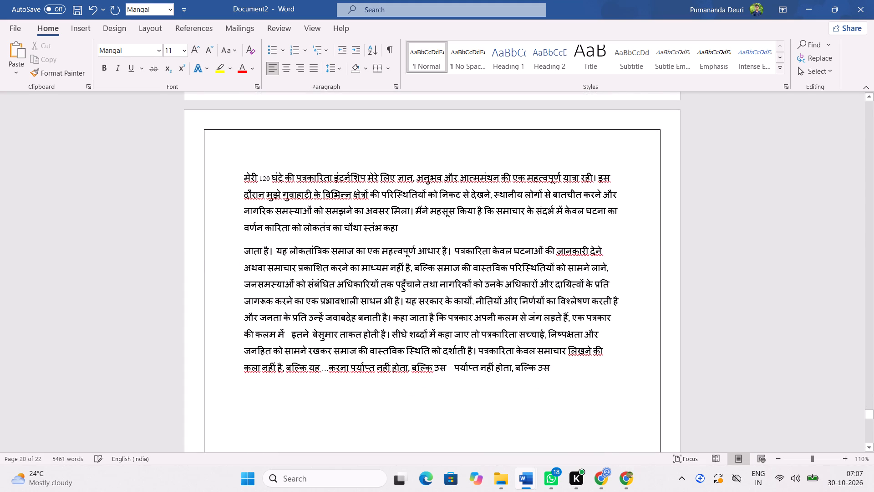
pyautogui.click(301, 275)
pyautogui.click(310, 264)
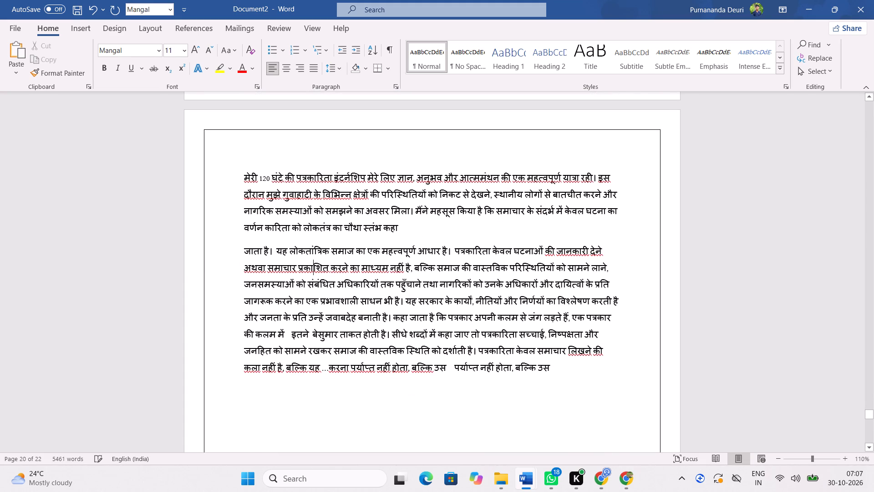
pyautogui.click(320, 269)
pyautogui.click(338, 272)
pyautogui.click(369, 272)
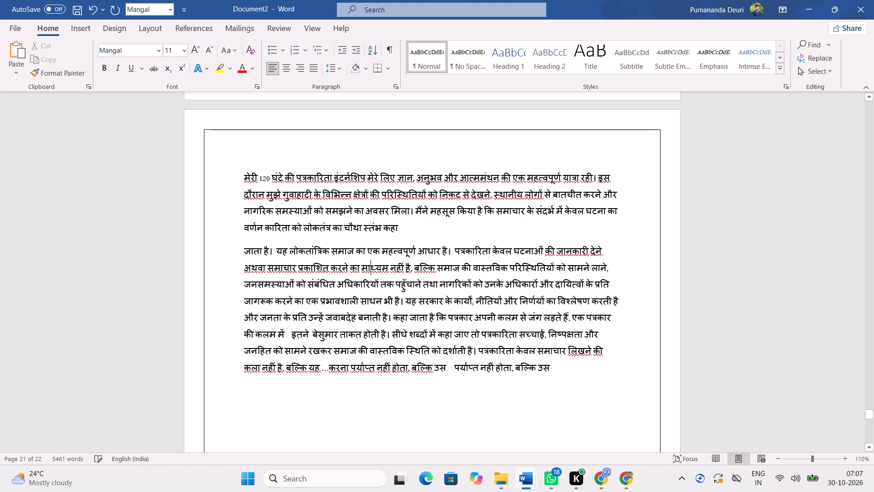
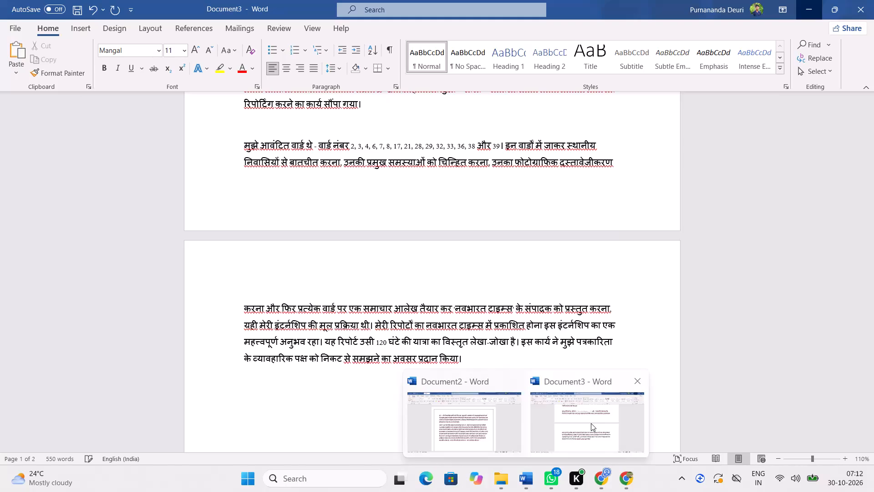
# In Document3, paste the copied Hindi text beginning "हिन्दी हमारी मातृभाषा है" on a new line below the last paragraph.
pyautogui.click(591, 423)
pyautogui.scroll(6, 468, 364)
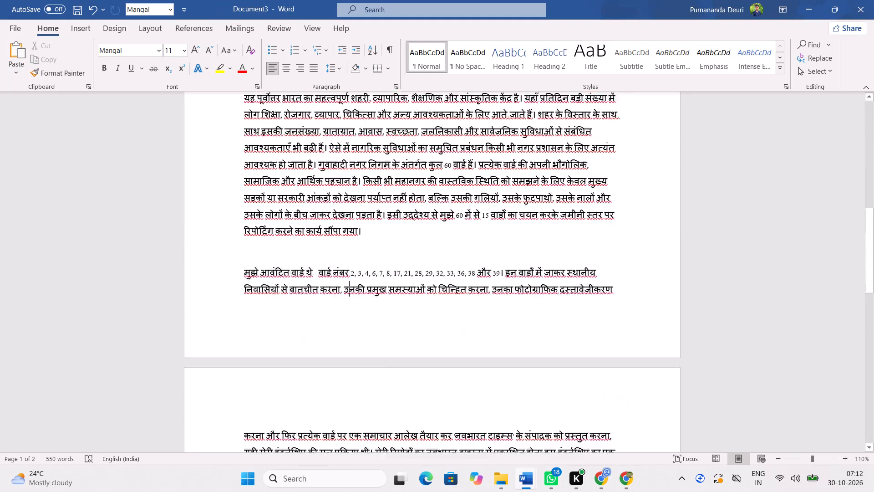
pyautogui.scroll(9, 467, 360)
pyautogui.scroll(-16, 467, 353)
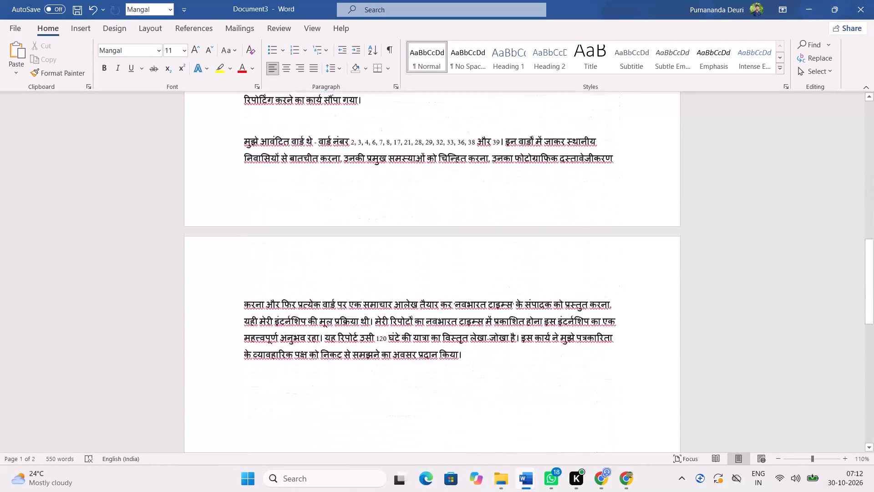
pyautogui.scroll(-5, 462, 346)
pyautogui.rightClick(286, 253)
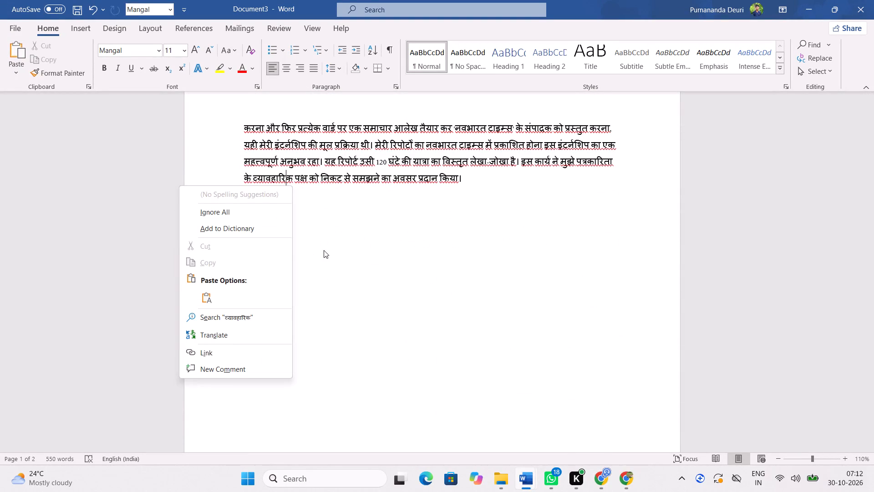
pyautogui.click(324, 250)
pyautogui.click(230, 254)
pyautogui.click(255, 263)
pyautogui.click(251, 261)
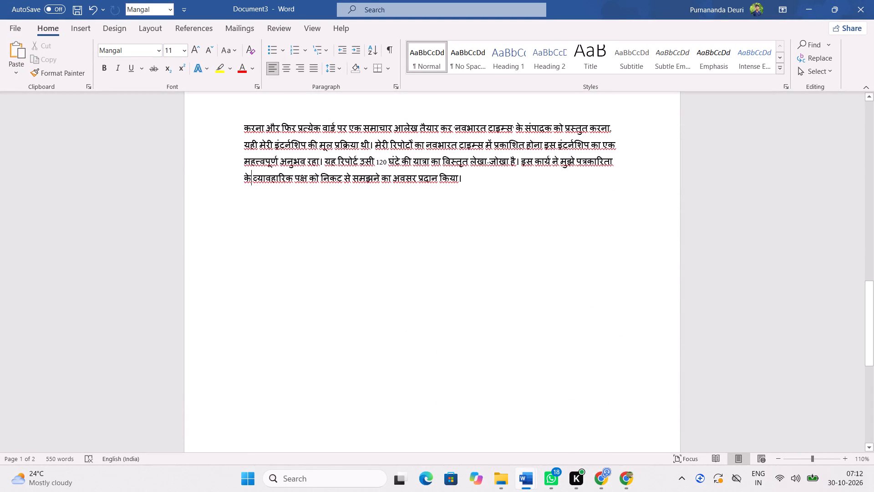
pyautogui.click(246, 241)
pyautogui.doubleClick(253, 210)
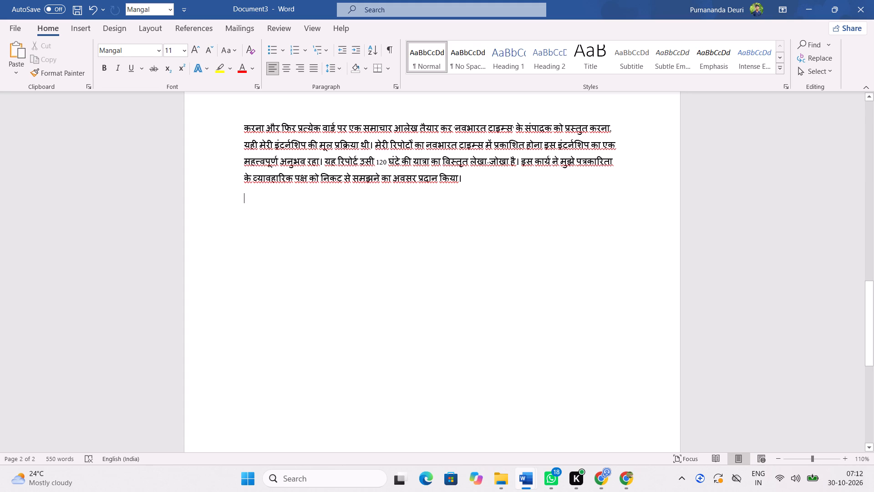
pyautogui.click(243, 194)
pyautogui.click(243, 205)
pyautogui.doubleClick(249, 210)
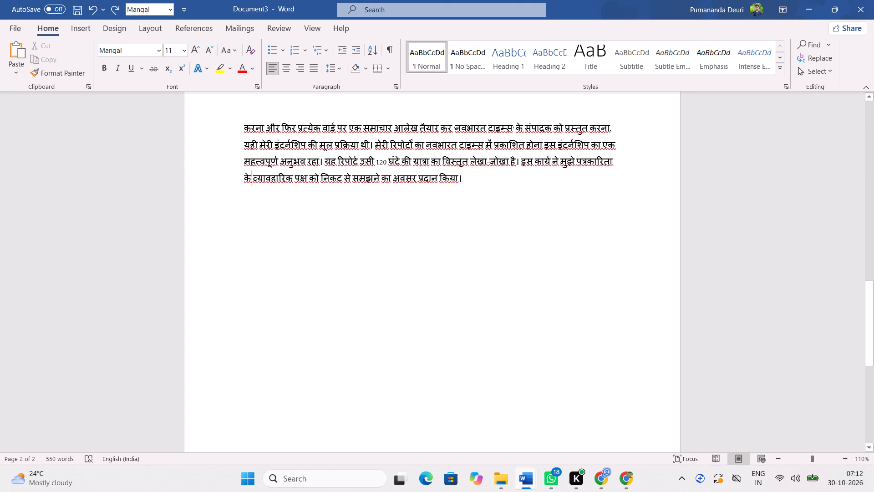
pyautogui.doubleClick(248, 213)
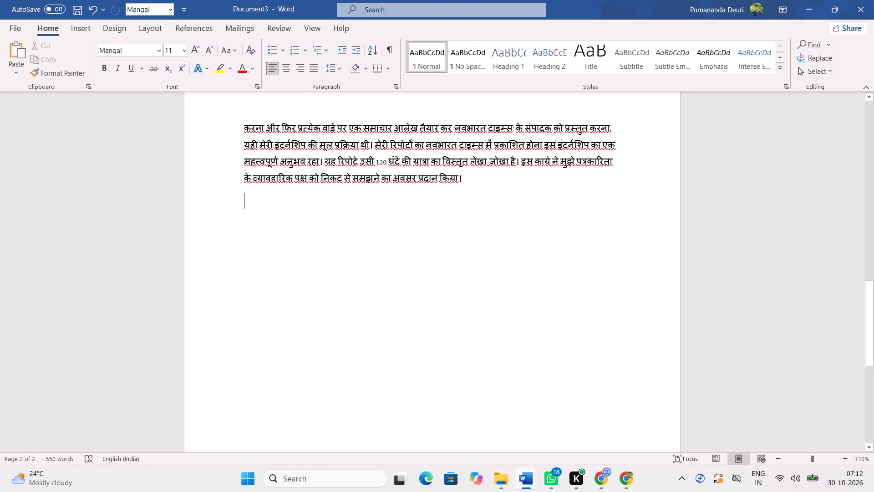
pyautogui.rightClick(247, 202)
pyautogui.click(274, 264)
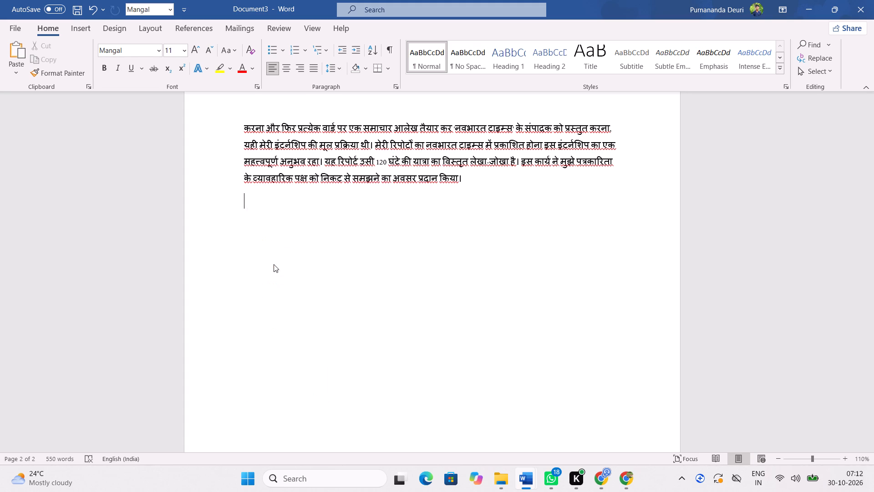
pyautogui.click(326, 259)
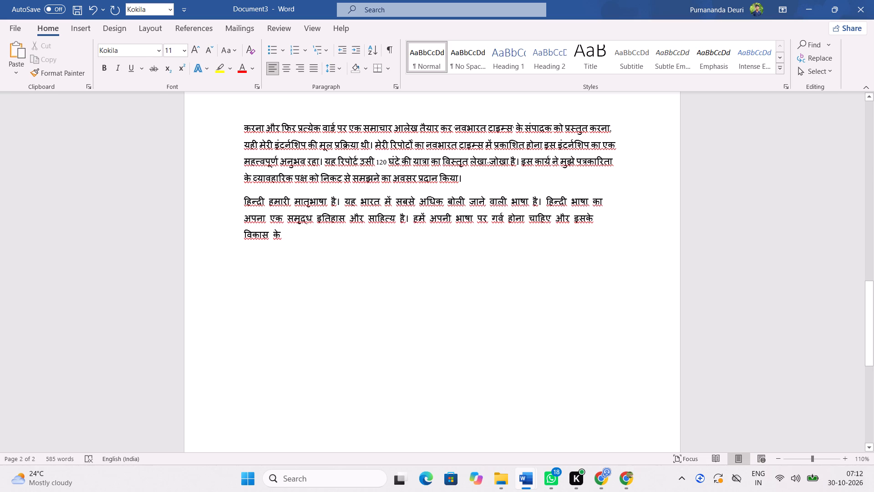
pyautogui.click(320, 278)
# Insert four blank lines between the paragraph ending "अवसर प्रदान किया।" and the pasted text beginning "हिन्दी हमारी".
pyautogui.scroll(4, 437, 171)
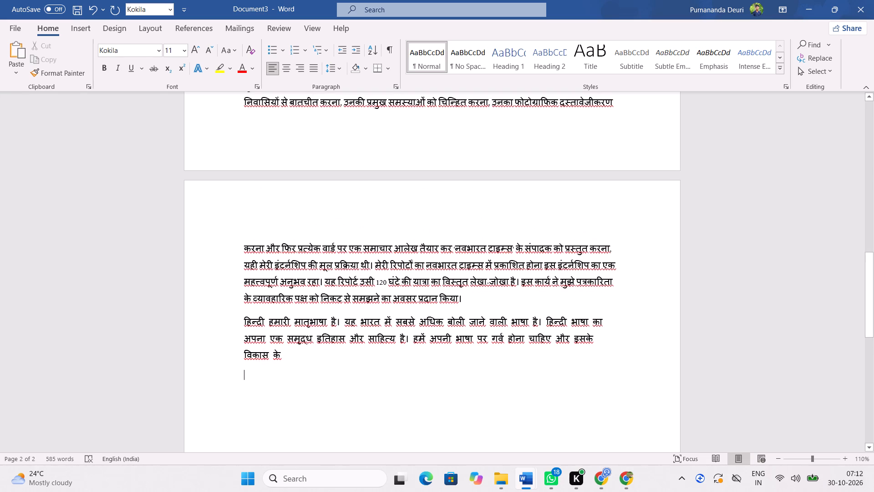
pyautogui.moveTo(242, 319); pyautogui.dragTo(273, 358)
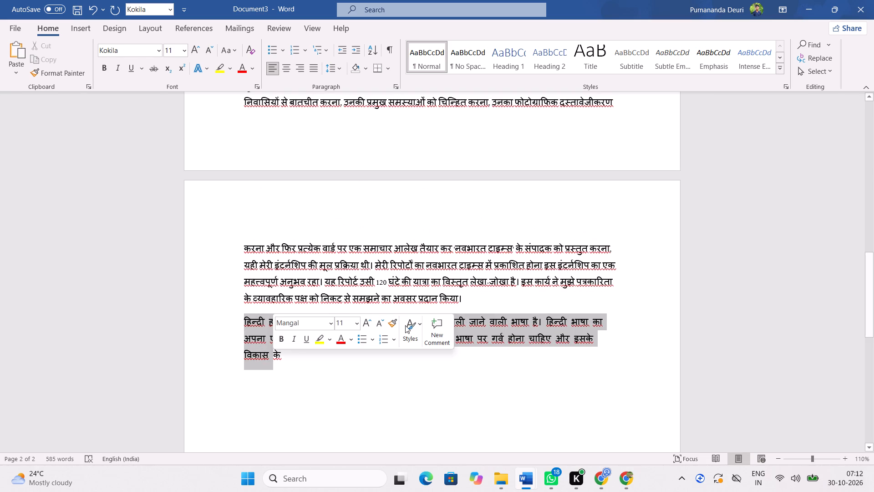
pyautogui.click(468, 300)
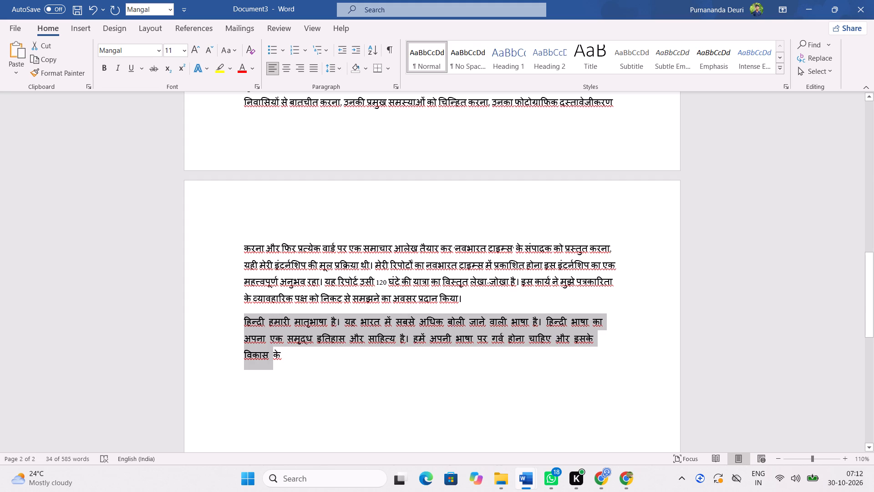
pyautogui.press('Return')
pyautogui.press('Return')
pyautogui.press('Return')
pyautogui.press('Return')
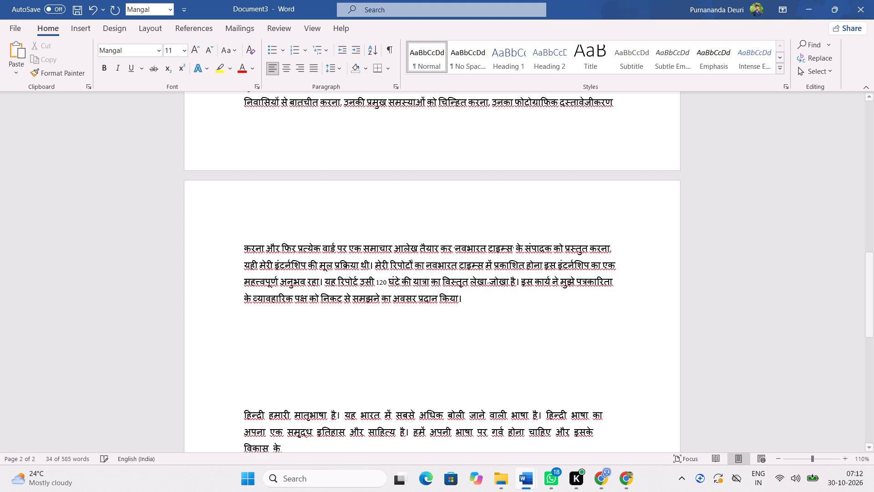
# Apply the Kokila font to the entire pasted paragraph beginning "हिन्दी हमारी मातृभाषा है".
pyautogui.scroll(-6, 467, 255)
pyautogui.click(368, 235)
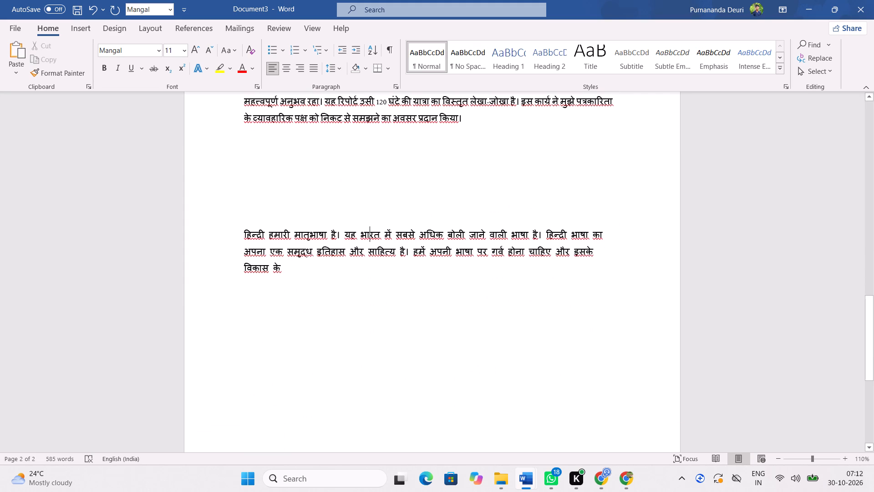
pyautogui.click(363, 236)
pyautogui.moveTo(244, 233); pyautogui.dragTo(244, 237)
pyautogui.moveTo(244, 237); pyautogui.dragTo(307, 270)
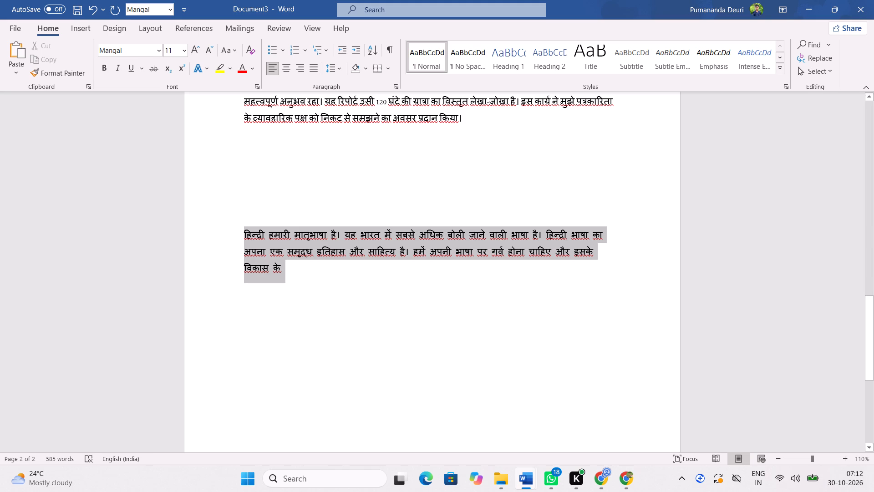
pyautogui.click(157, 53)
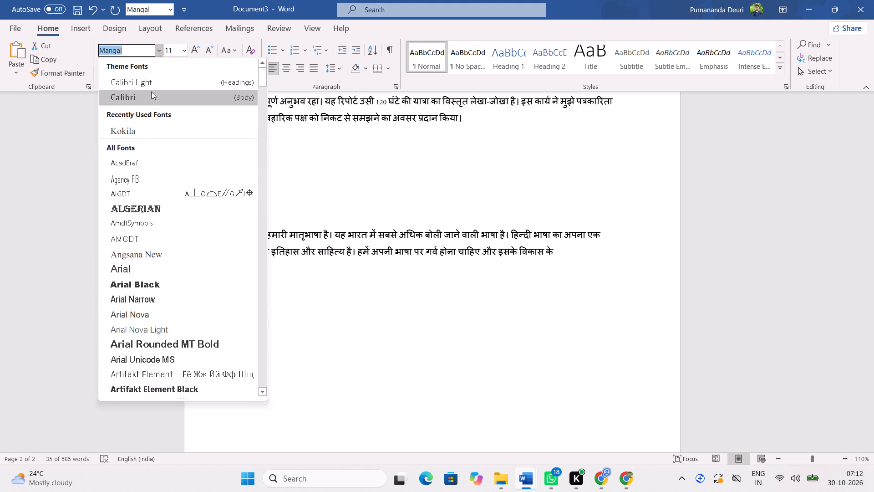
pyautogui.click(142, 125)
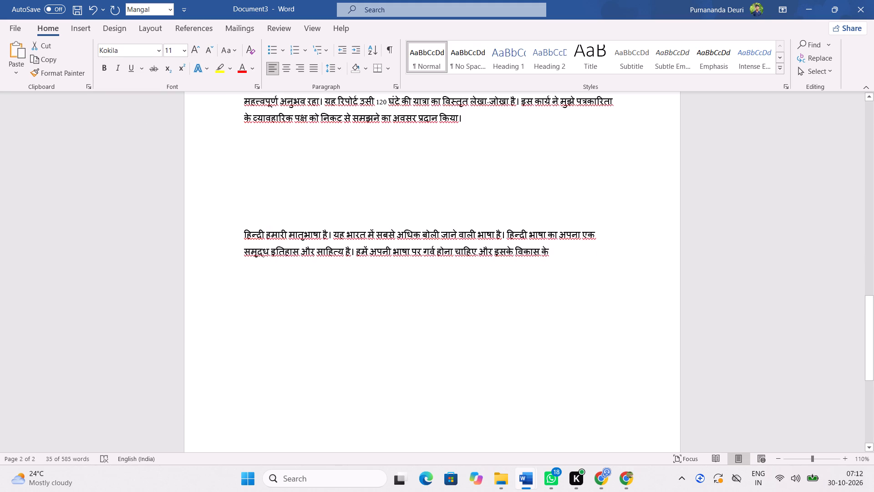
pyautogui.click(374, 185)
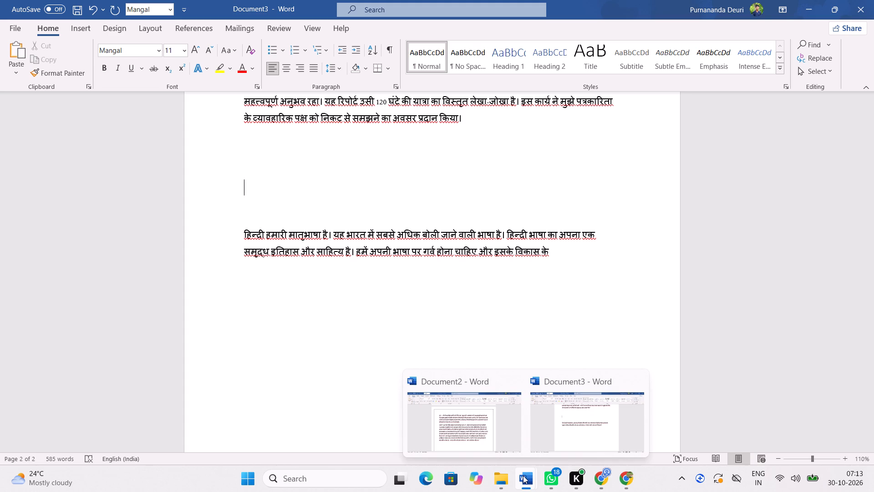
# In Document2, cut the two test paragraphs beginning "मेरी 120 घंटे" and "जाता है" near the document's end.
pyautogui.click(470, 445)
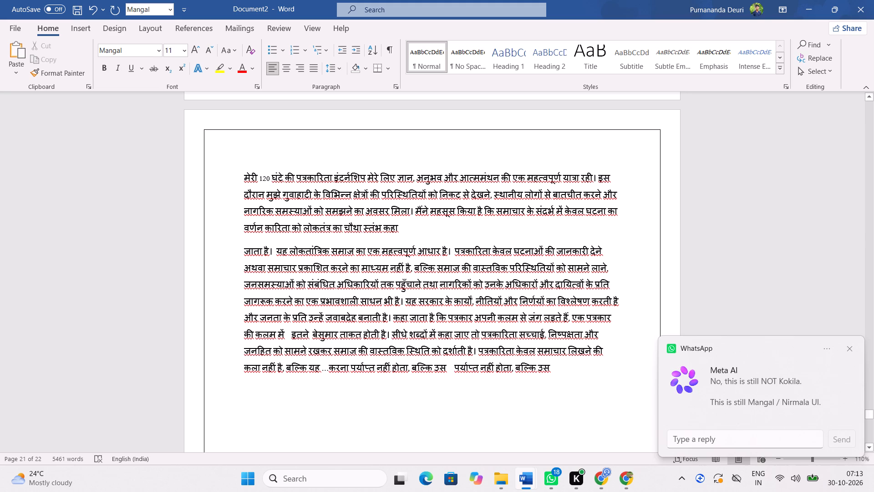
pyautogui.click(542, 410)
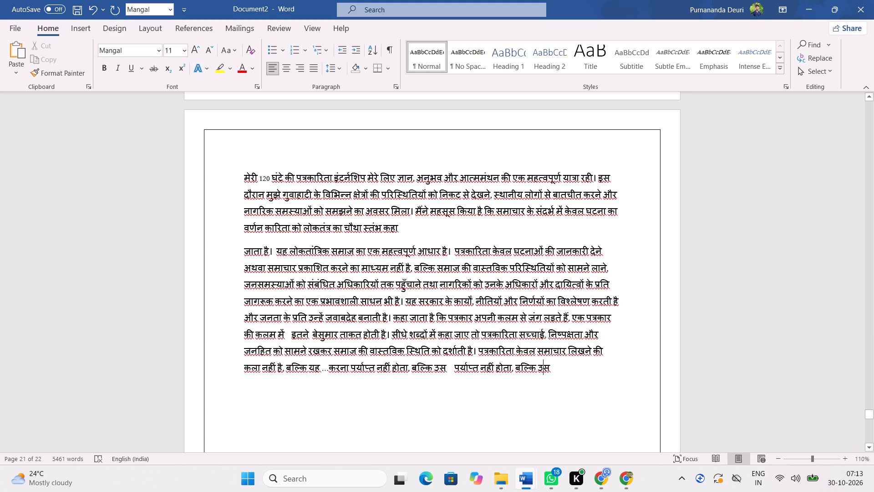
pyautogui.scroll(8, 432, 369)
pyautogui.scroll(-3, 371, 381)
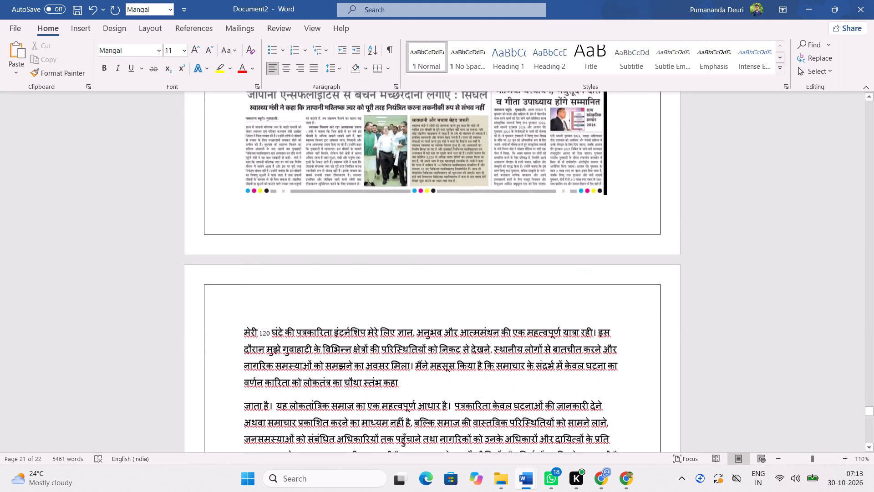
pyautogui.moveTo(243, 326); pyautogui.dragTo(319, 357)
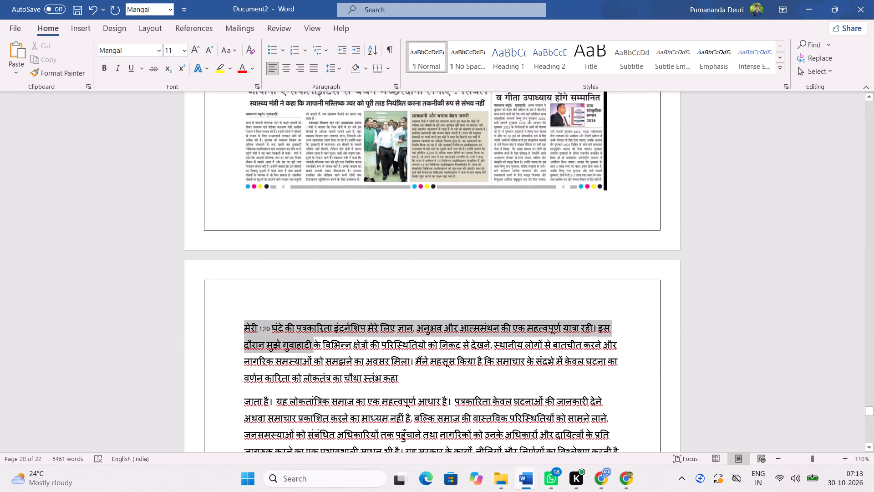
pyautogui.moveTo(319, 357); pyautogui.dragTo(557, 436)
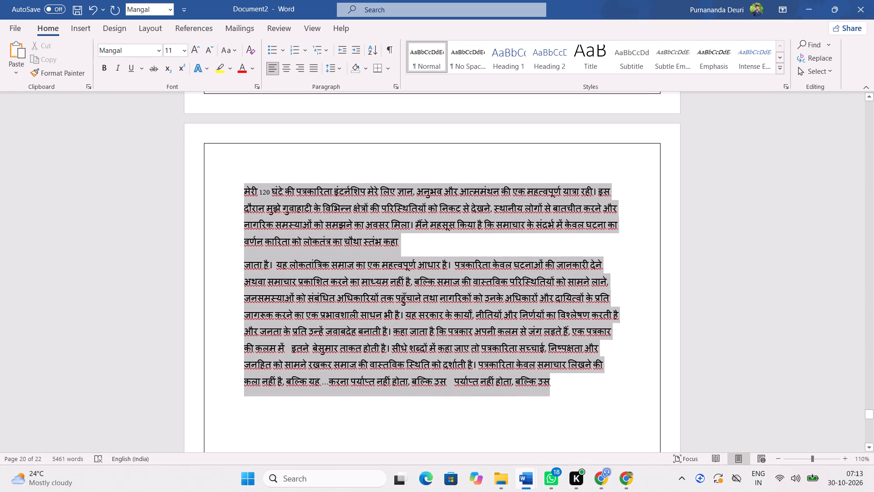
pyautogui.moveTo(557, 436); pyautogui.dragTo(557, 434)
pyautogui.rightClick(444, 312)
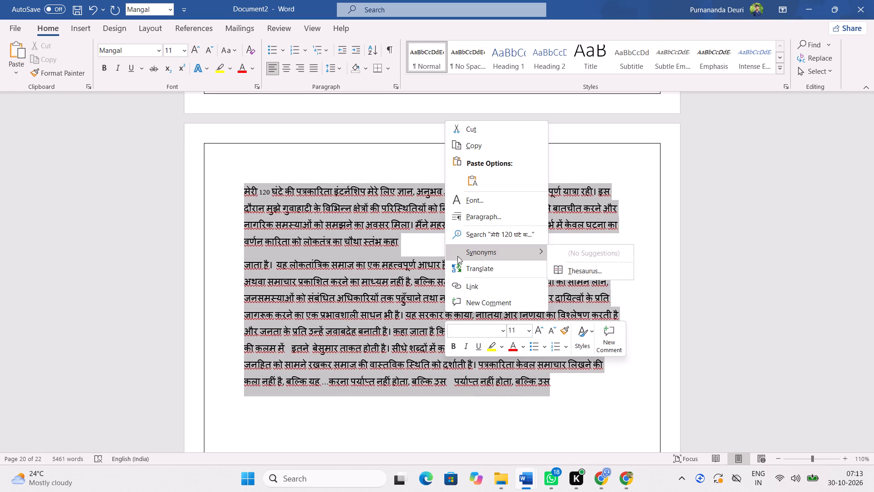
pyautogui.click(483, 134)
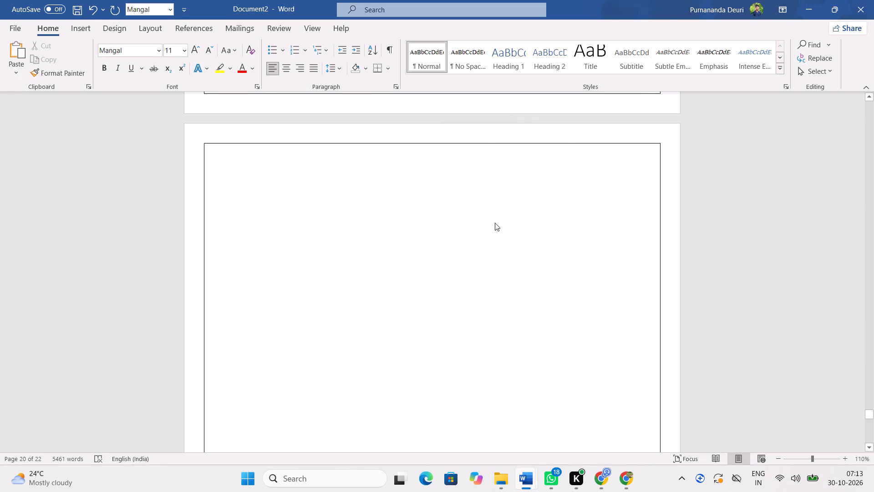
# Copy the entire contents of the Document2 report.
pyautogui.scroll(20, 510, 282)
pyautogui.scroll(-1, 512, 274)
pyautogui.scroll(16, 512, 274)
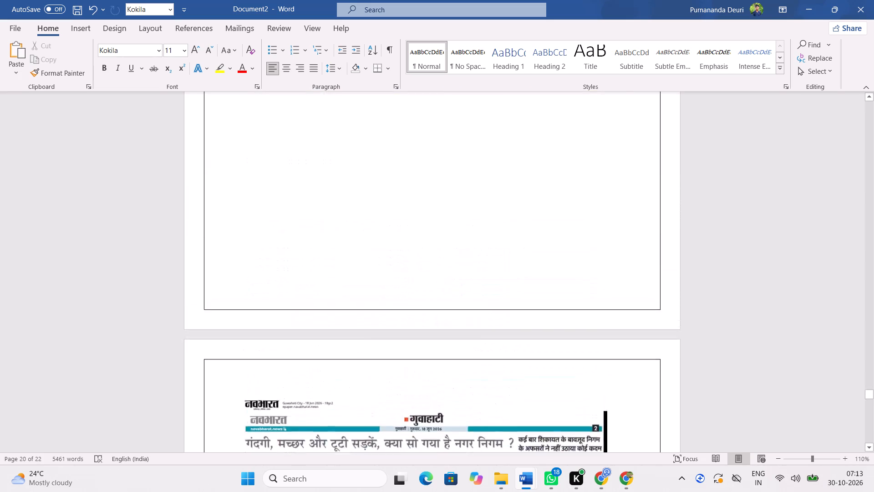
pyautogui.scroll(5, 523, 254)
pyautogui.scroll(-1, 527, 250)
pyautogui.scroll(20, 527, 249)
pyautogui.scroll(14, 527, 249)
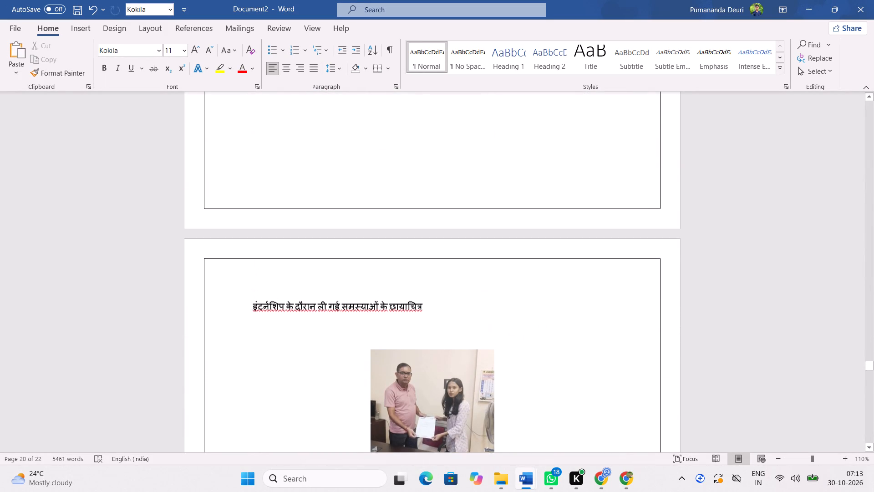
pyautogui.hotkey('ctrl', 'a')
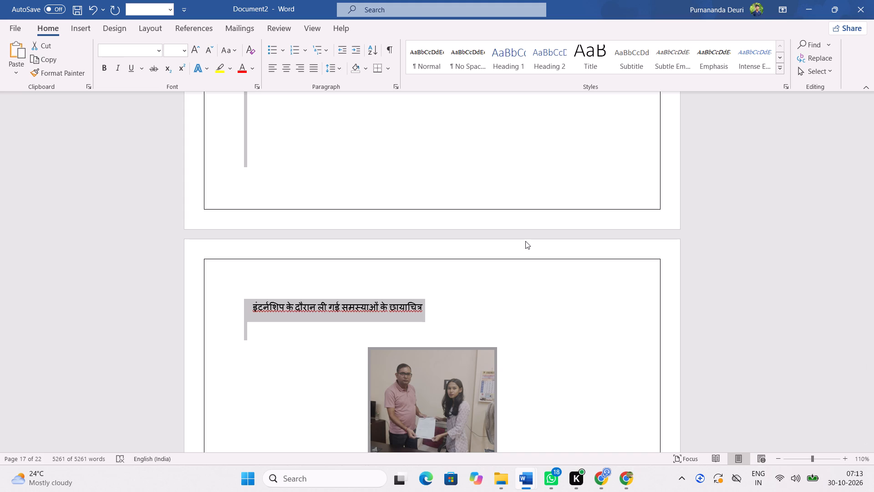
pyautogui.hotkey('ctrl', 'c')
# Open Notepad and clear all the text in the debug.log file.
pyautogui.click(344, 476)
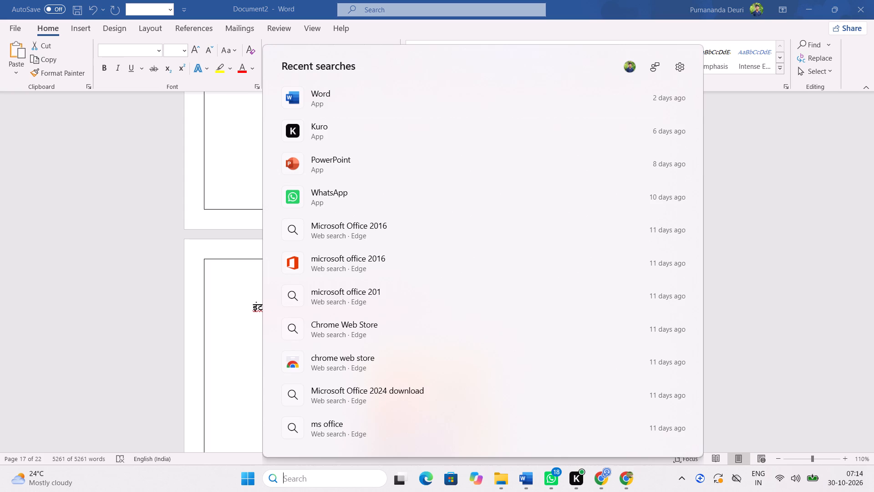
pyautogui.press('n')
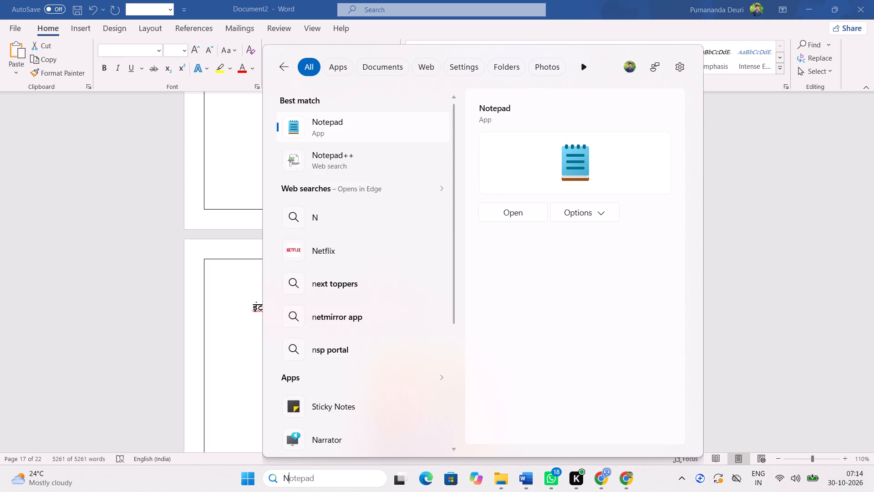
pyautogui.click(314, 124)
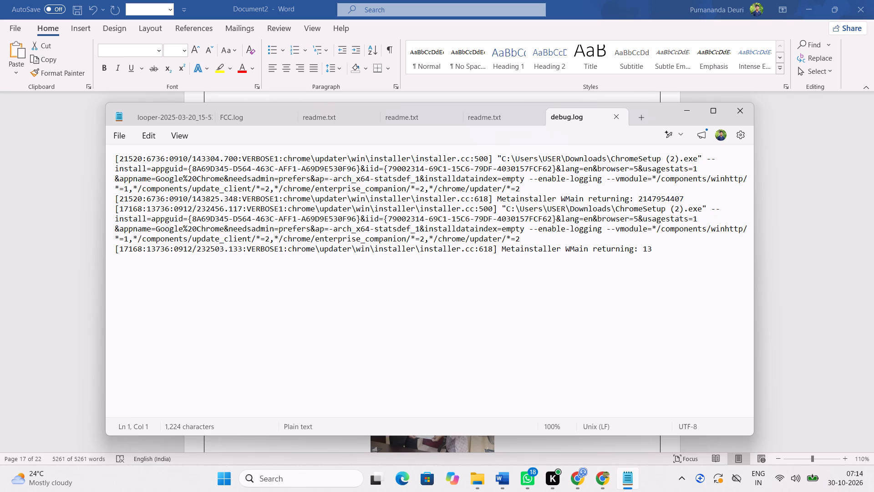
pyautogui.moveTo(116, 157); pyautogui.dragTo(664, 252)
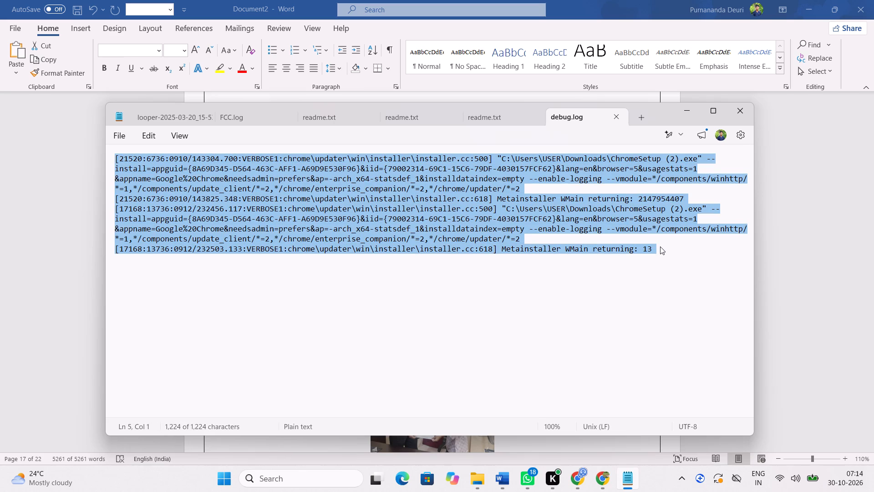
pyautogui.press('BackSpace')
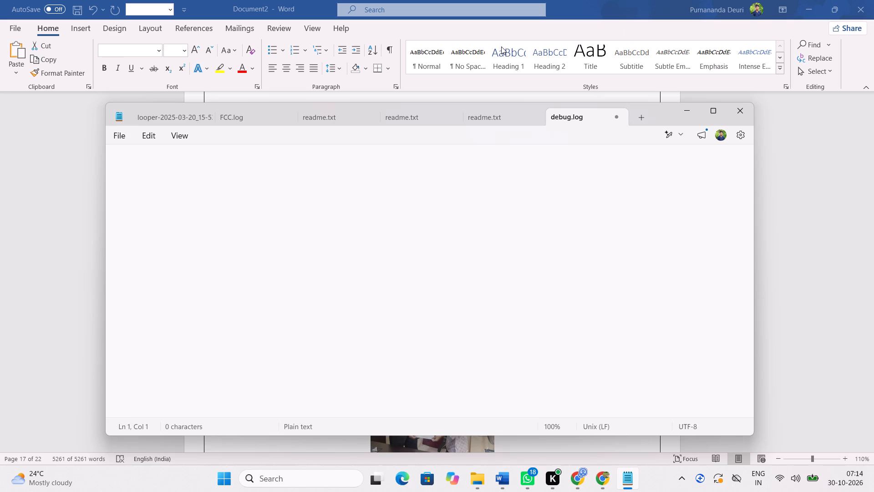
# Paste the copied report text into the empty debug.log file.
pyautogui.hotkey('ctrl', 'v')
# Look through the pasted Hindi report text in debug.log, from the closing photo heading back to the opening भूमिका section.
pyautogui.scroll(-5, 225, 266)
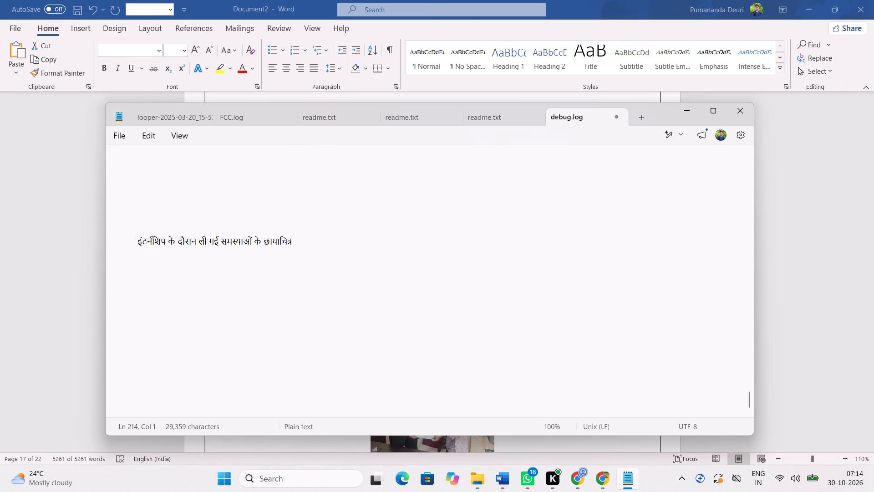
pyautogui.scroll(-3, 228, 269)
pyautogui.click(198, 242)
pyautogui.click(194, 272)
pyautogui.scroll(-3, 211, 278)
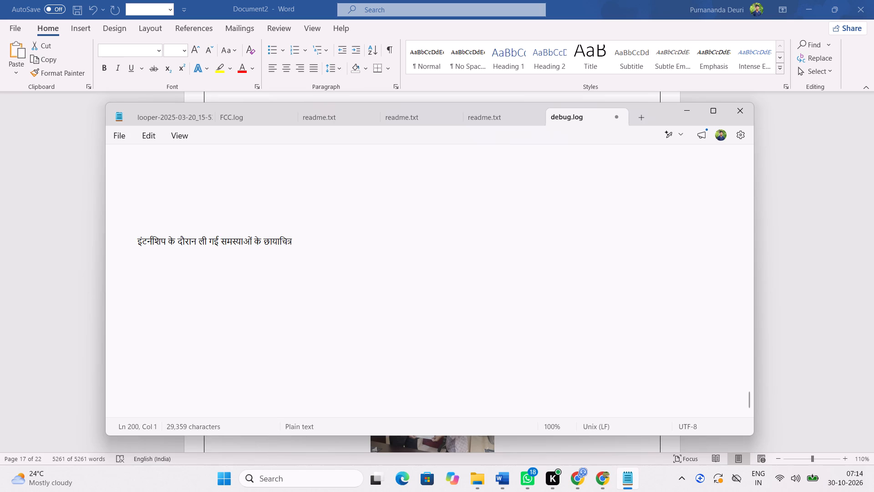
pyautogui.moveTo(136, 237); pyautogui.dragTo(310, 234)
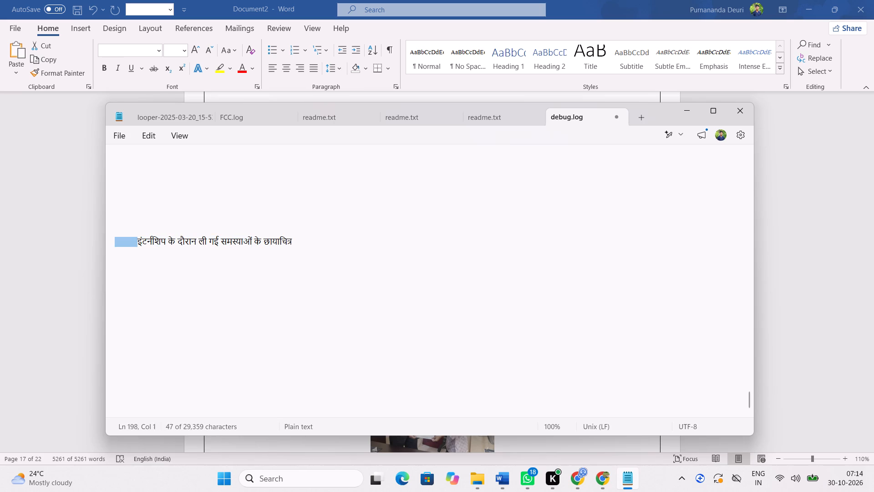
pyautogui.moveTo(310, 234); pyautogui.dragTo(330, 233)
pyautogui.scroll(-10, 331, 234)
pyautogui.scroll(-4, 466, 219)
pyautogui.scroll(-1, 578, 272)
pyautogui.scroll(1, 578, 272)
pyautogui.scroll(-1, 578, 272)
pyautogui.scroll(20, 578, 272)
pyautogui.scroll(16, 578, 272)
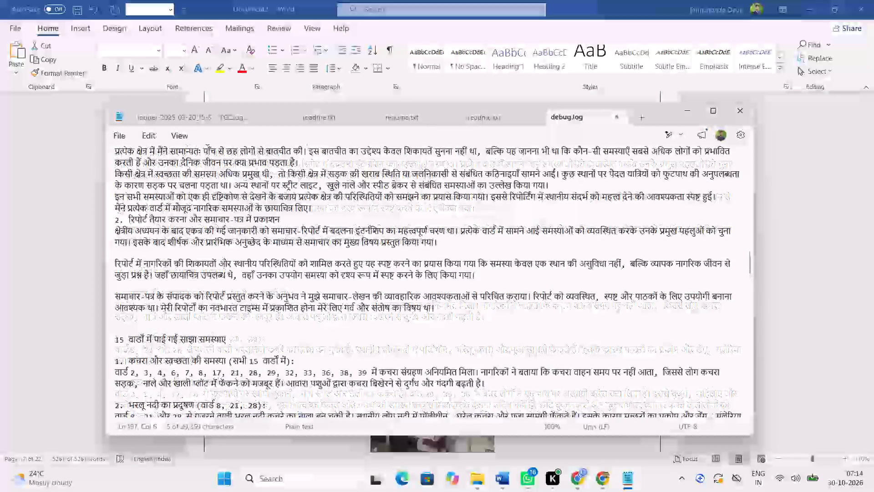
pyautogui.scroll(20, 543, 219)
pyautogui.scroll(2, 543, 219)
pyautogui.scroll(-2, 543, 217)
pyautogui.scroll(16, 543, 217)
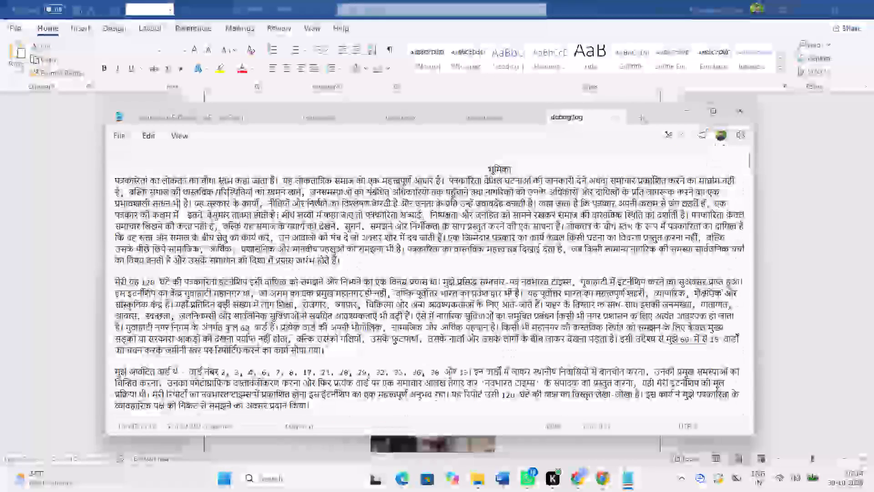
pyautogui.scroll(6, 542, 217)
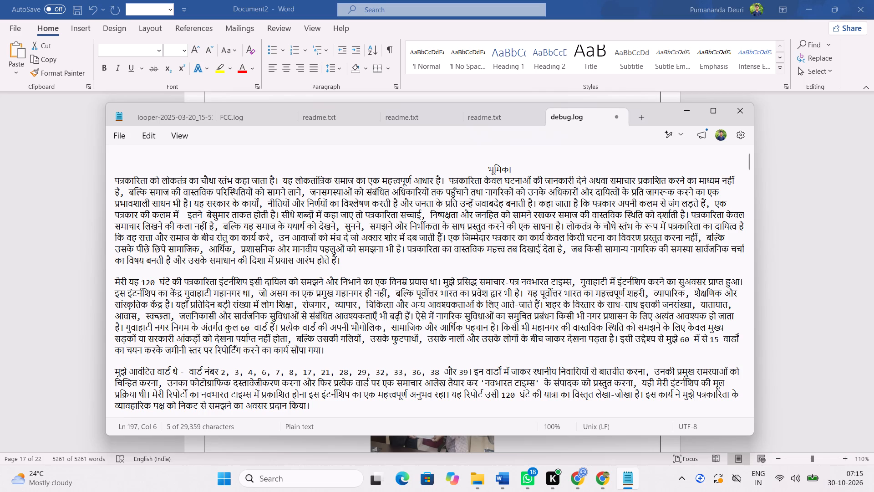
pyautogui.scroll(4, 223, 193)
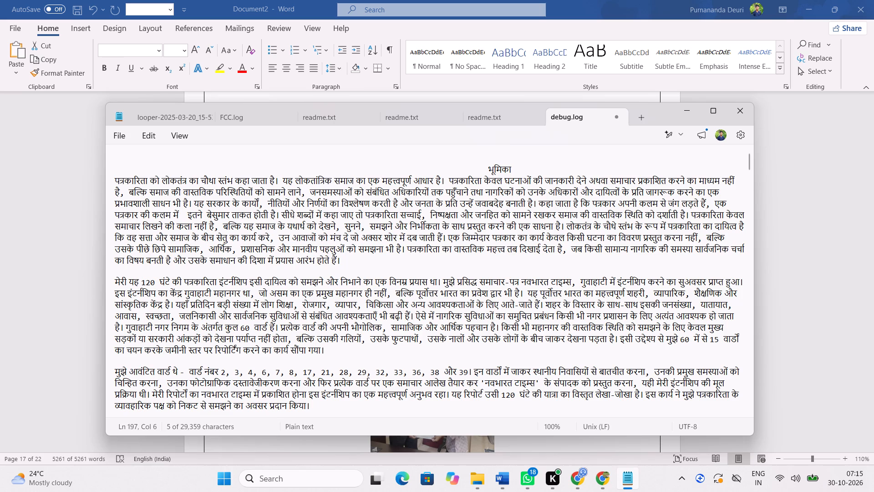
pyautogui.scroll(2, 233, 188)
# Copy the entire report text from debug.log.
pyautogui.hotkey('ctrl', 'a')
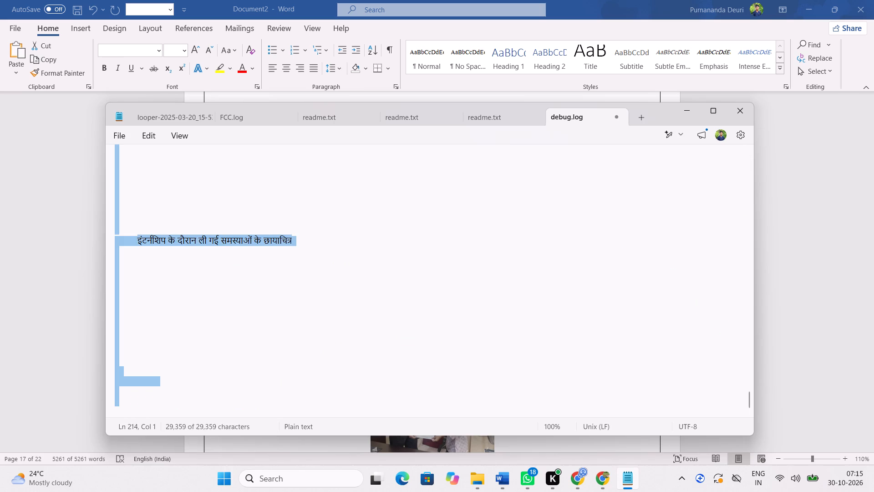
pyautogui.hotkey('ctrl', 'c')
# Switch to Word, create a new blank document and bring it to the front.
pyautogui.click(507, 488)
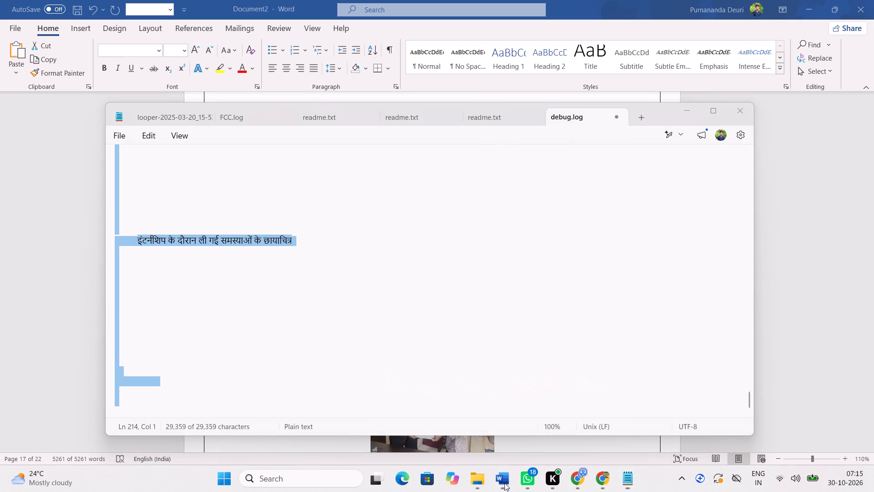
pyautogui.click(7, 30)
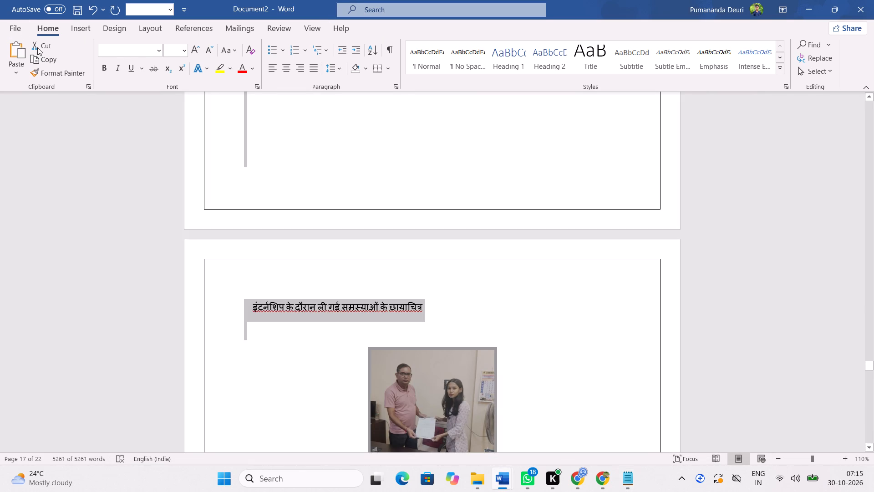
pyautogui.click(16, 22)
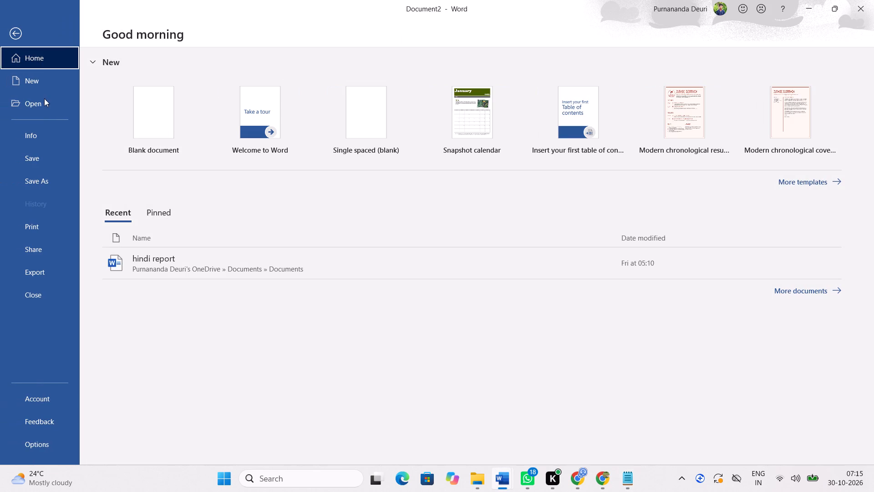
pyautogui.click(58, 80)
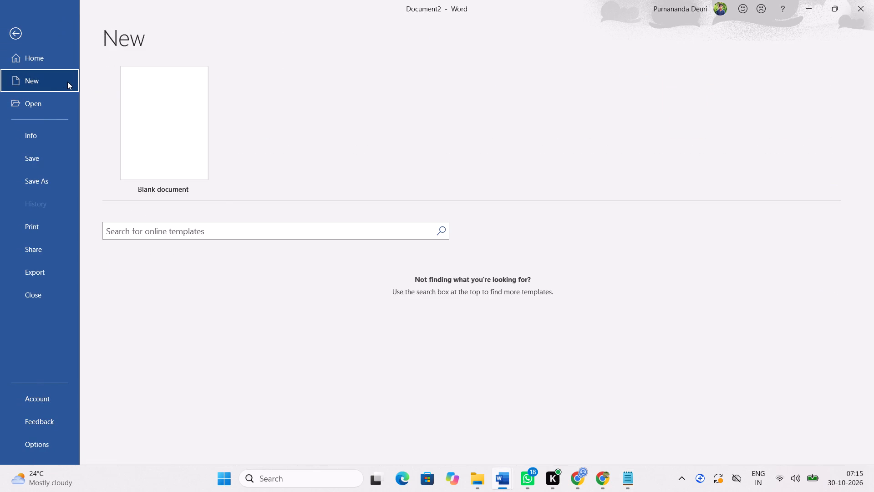
pyautogui.click(154, 117)
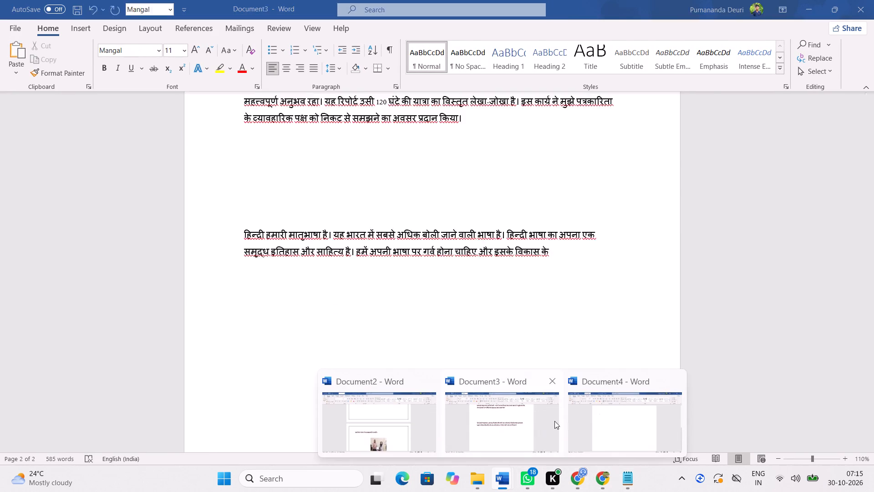
pyautogui.click(614, 423)
# Paste the copied plain report text at the start of the blank document.
pyautogui.scroll(5, 517, 224)
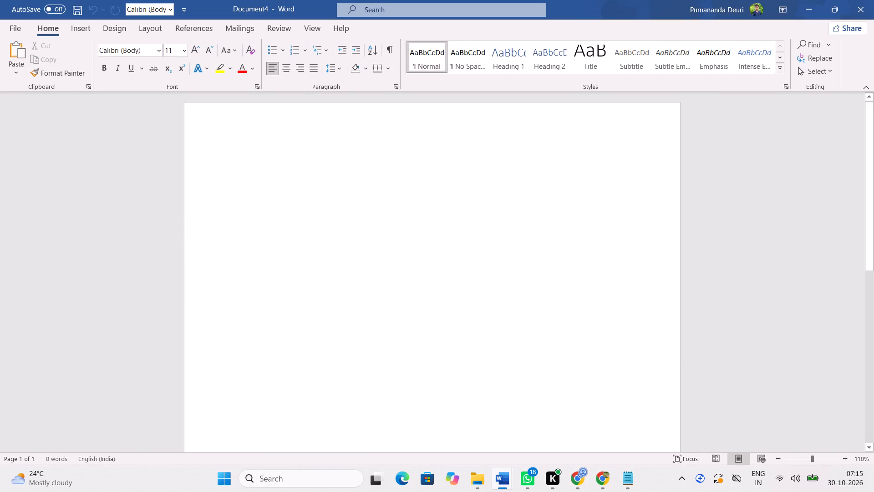
pyautogui.click(250, 167)
pyautogui.hotkey('ctrl', 'v')
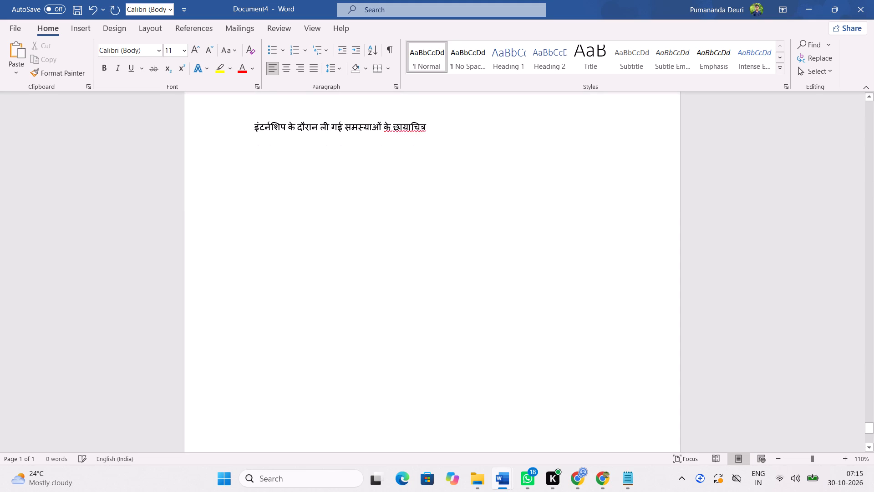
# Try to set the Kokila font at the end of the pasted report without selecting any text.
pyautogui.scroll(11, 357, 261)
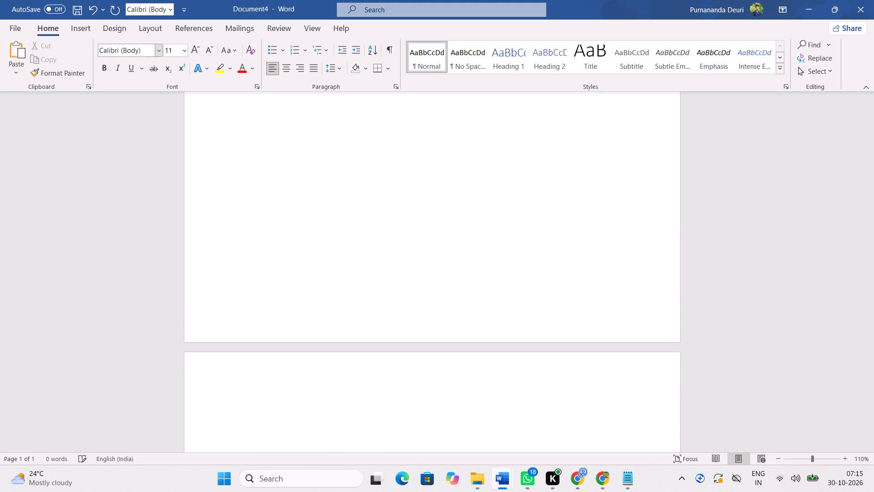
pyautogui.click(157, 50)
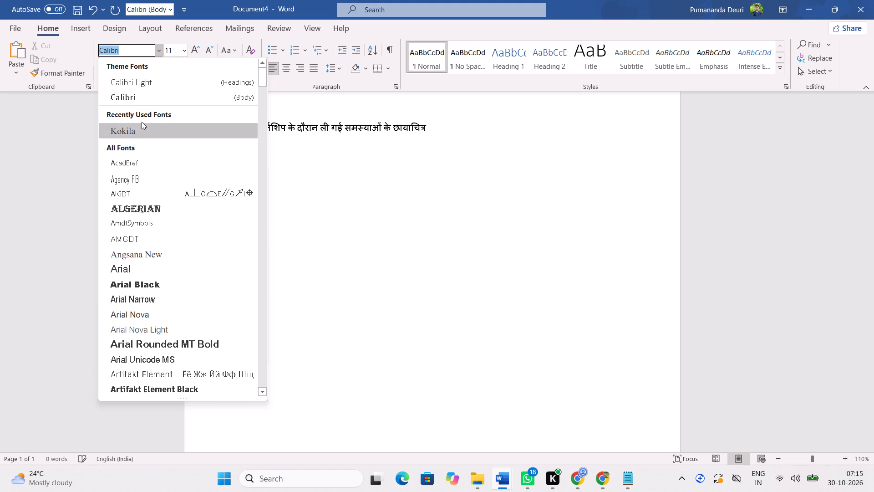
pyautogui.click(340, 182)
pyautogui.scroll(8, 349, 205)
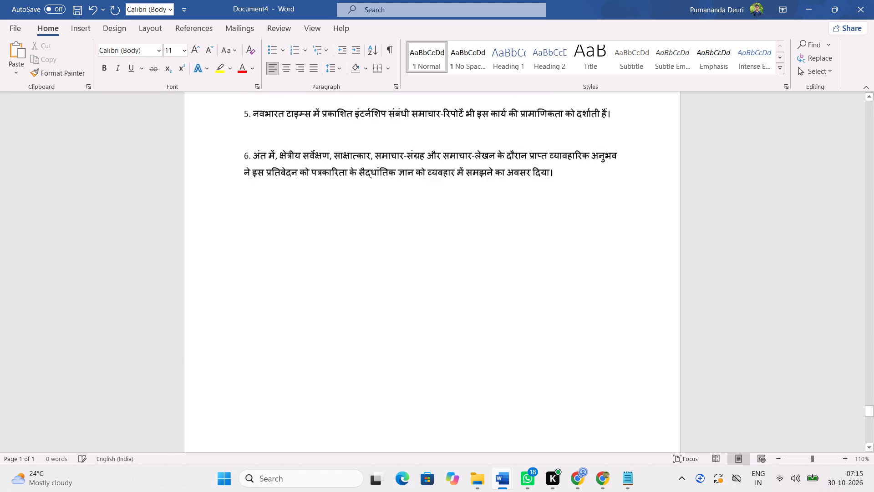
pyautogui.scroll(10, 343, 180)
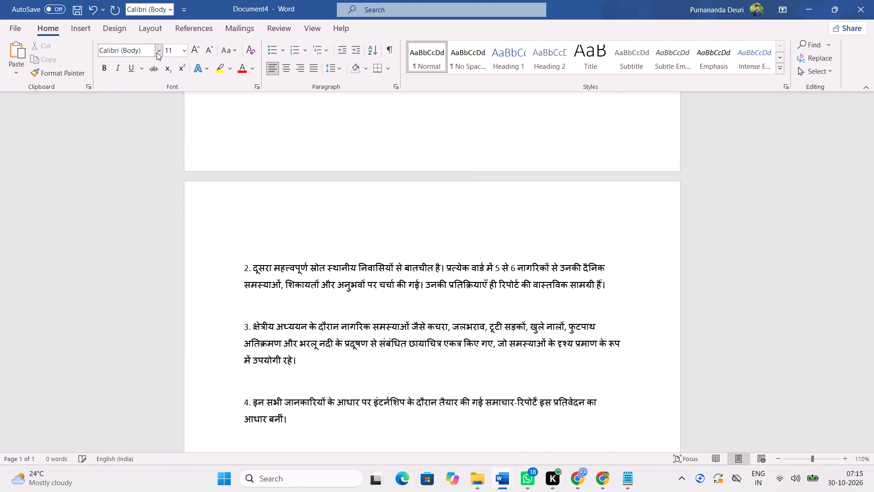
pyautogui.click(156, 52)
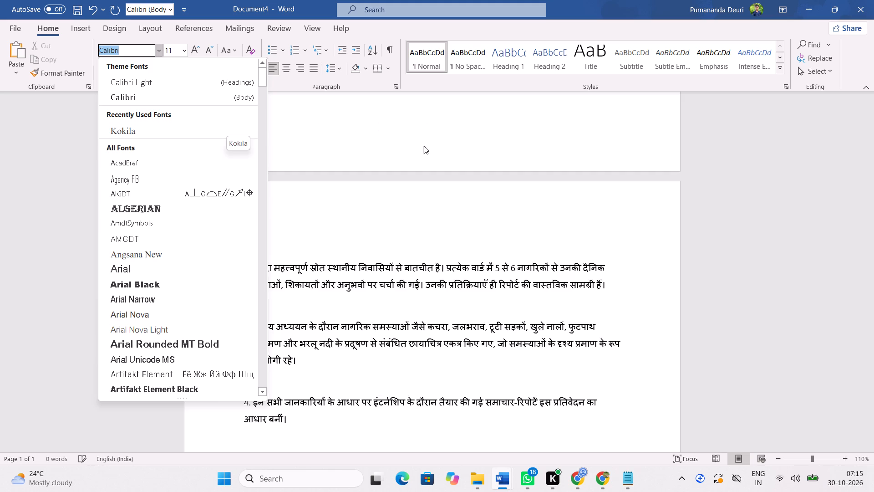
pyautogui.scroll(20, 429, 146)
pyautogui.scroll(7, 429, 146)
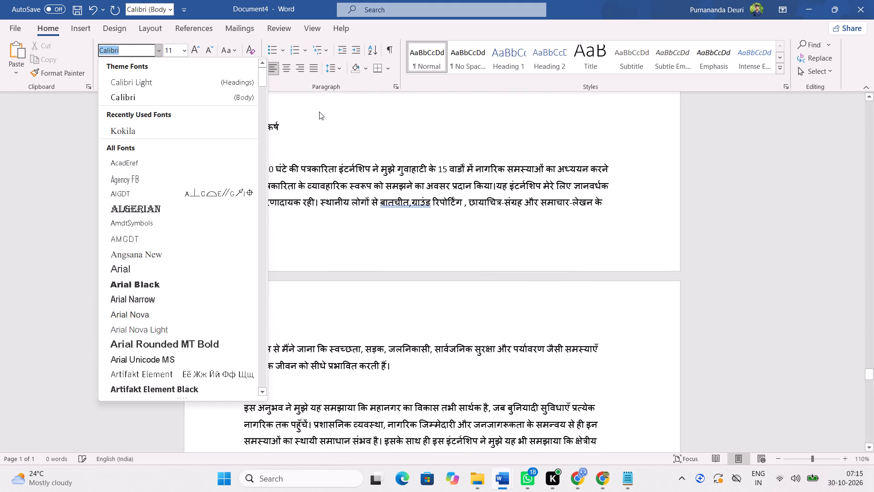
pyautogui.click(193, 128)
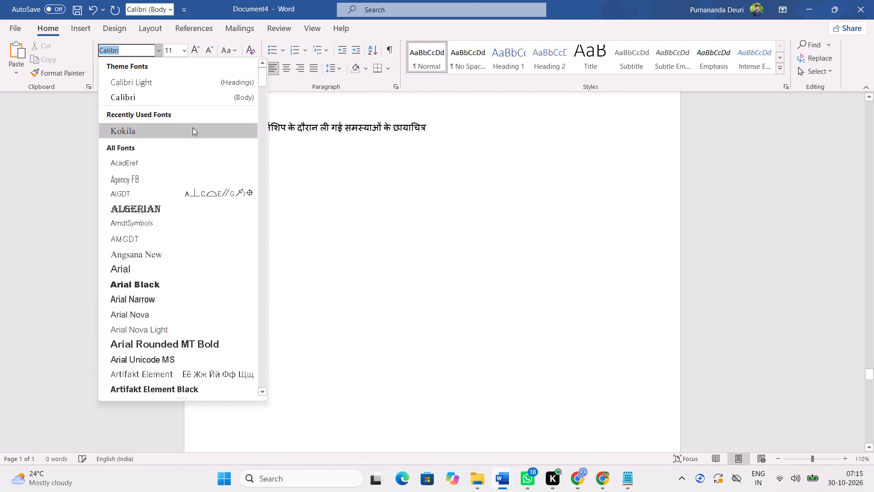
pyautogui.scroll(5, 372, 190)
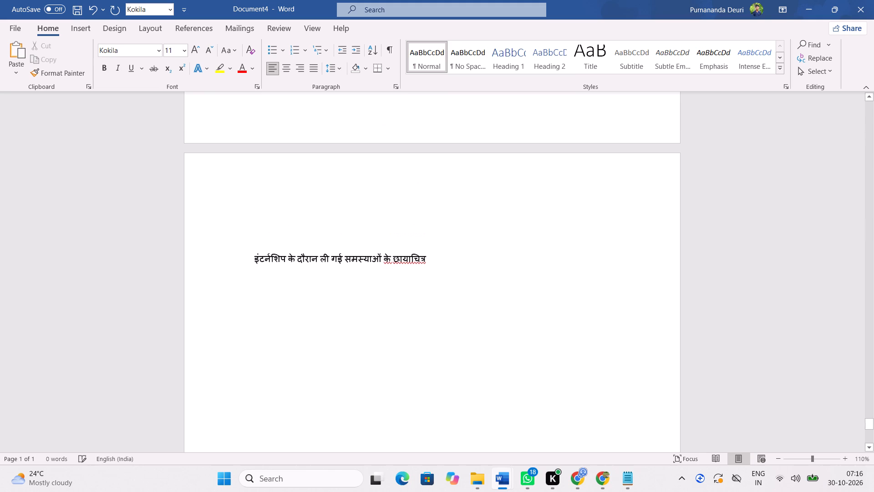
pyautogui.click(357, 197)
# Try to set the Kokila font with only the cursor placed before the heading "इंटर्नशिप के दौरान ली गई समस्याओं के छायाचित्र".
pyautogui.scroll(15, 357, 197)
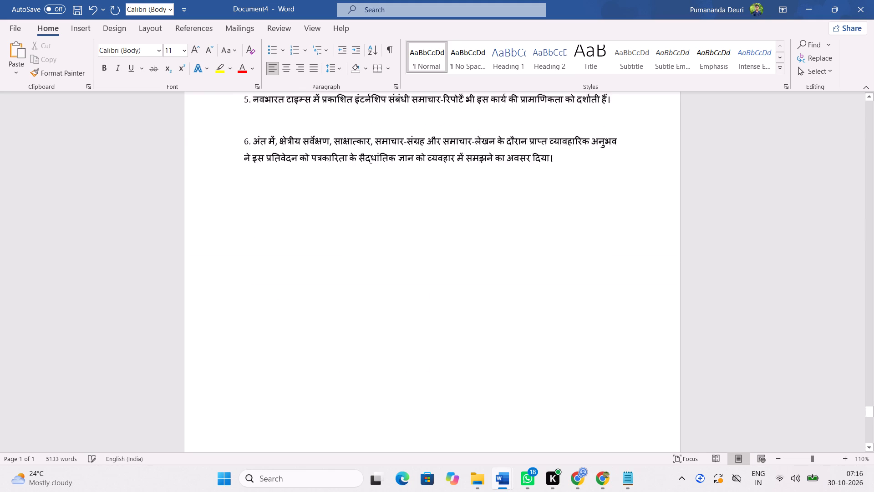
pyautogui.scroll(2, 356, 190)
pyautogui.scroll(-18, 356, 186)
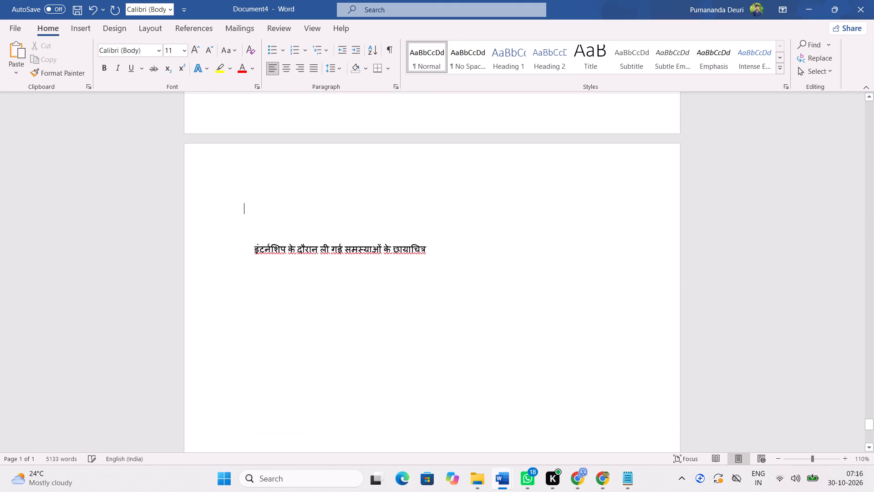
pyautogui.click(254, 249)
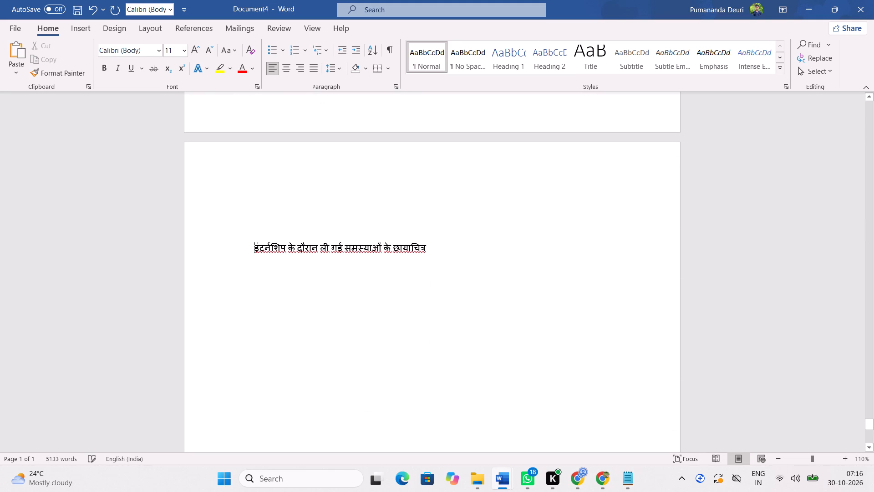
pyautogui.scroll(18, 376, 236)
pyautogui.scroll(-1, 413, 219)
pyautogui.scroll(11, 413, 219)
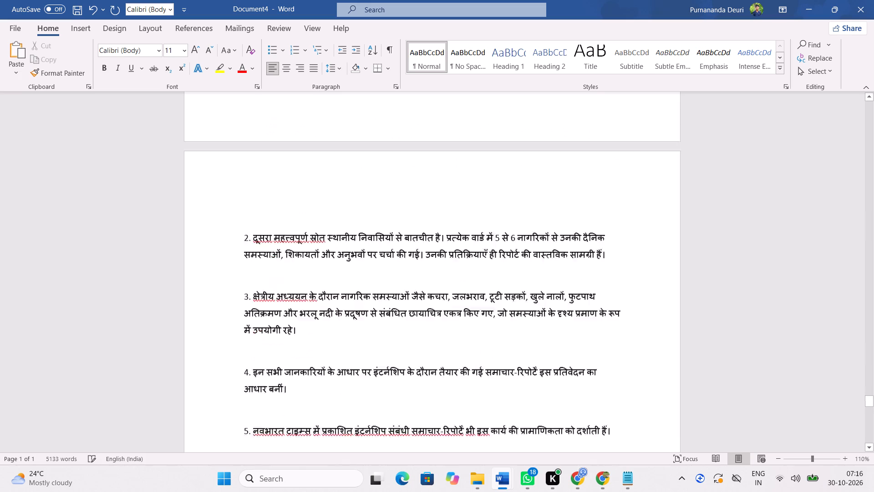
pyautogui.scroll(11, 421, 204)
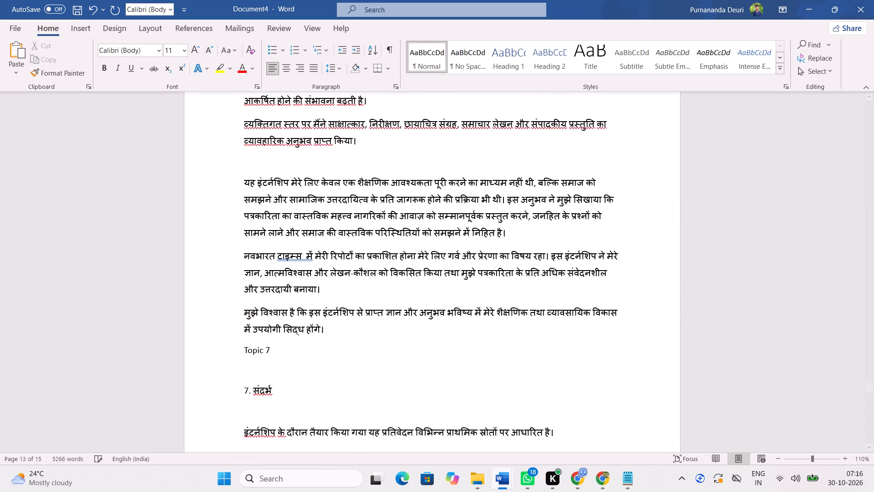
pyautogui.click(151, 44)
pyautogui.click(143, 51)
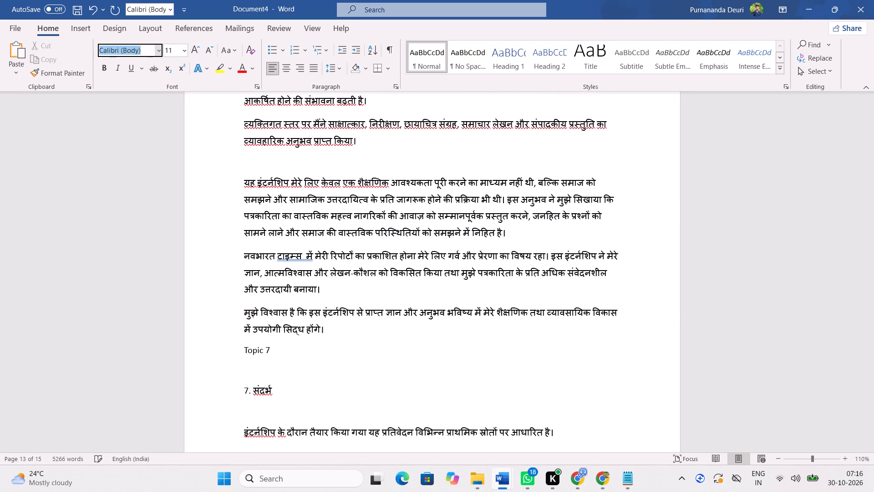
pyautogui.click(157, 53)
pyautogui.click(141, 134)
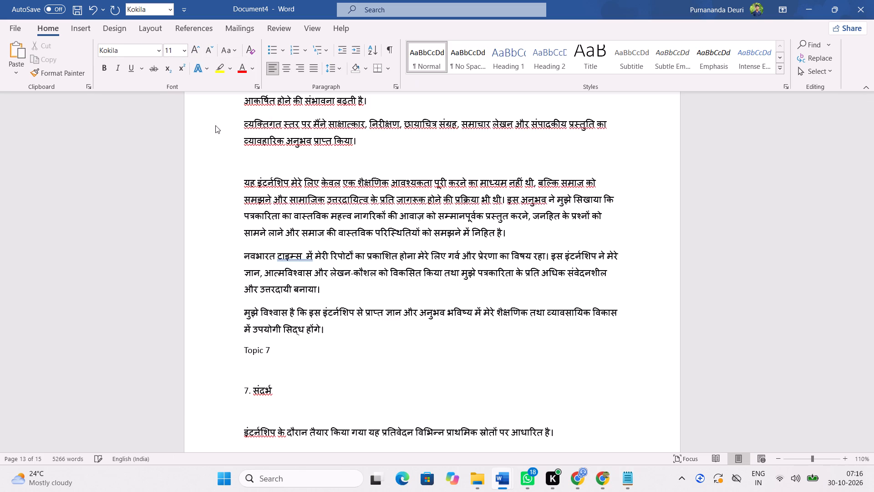
# Check which font the paragraph beginning "यह इंटर्नशिप मेरे लिए" above Topic 7 uses.
pyautogui.click(229, 175)
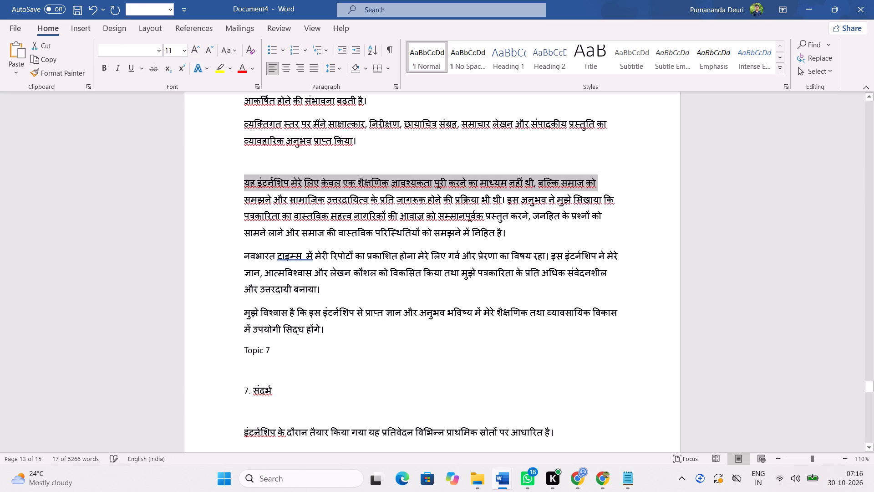
pyautogui.click(392, 217)
pyautogui.click(363, 204)
pyautogui.click(255, 172)
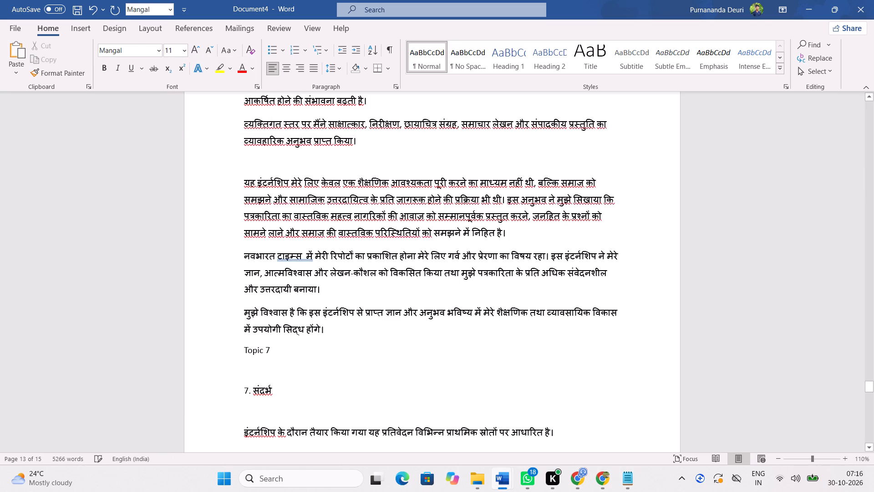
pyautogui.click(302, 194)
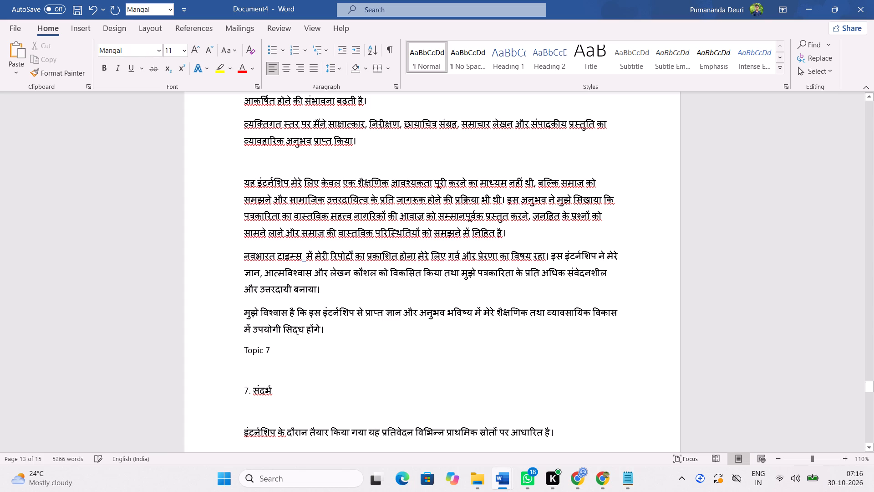
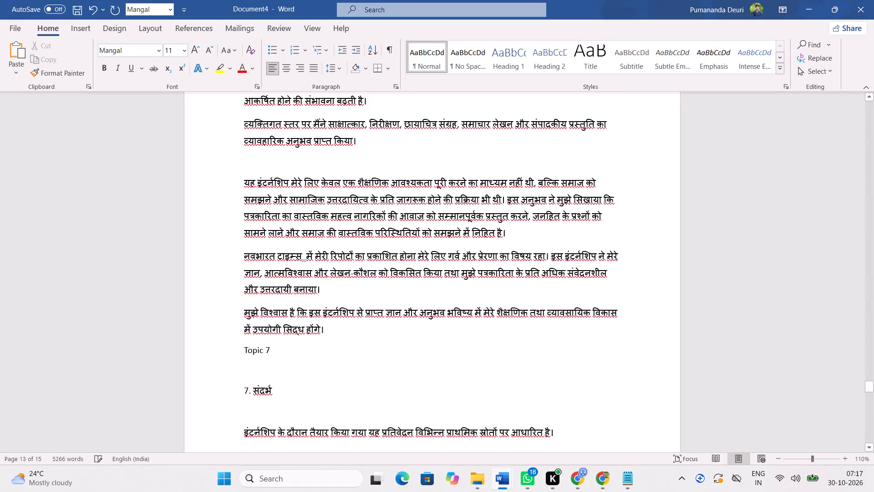
# Select the entire text of the pasted Hindi internship report.
pyautogui.scroll(-4, 437, 410)
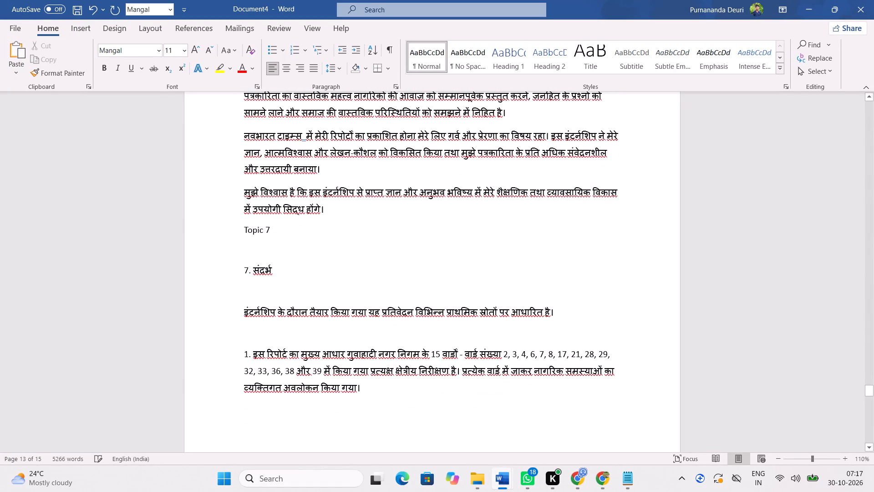
pyautogui.scroll(3, 434, 337)
pyautogui.hotkey('ctrl', 'a')
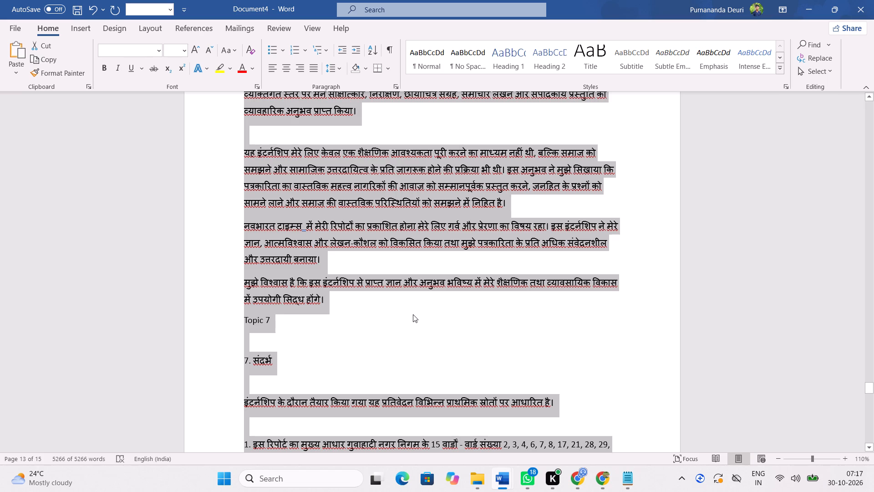
# Clear the character formatting of the whole selected report and set its font to Kokila.
pyautogui.hotkey('ctrl', 'space')
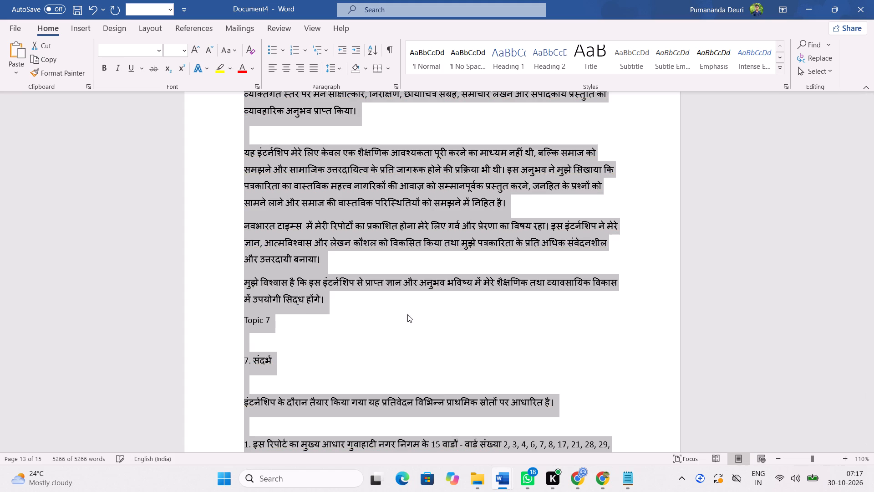
pyautogui.click(158, 47)
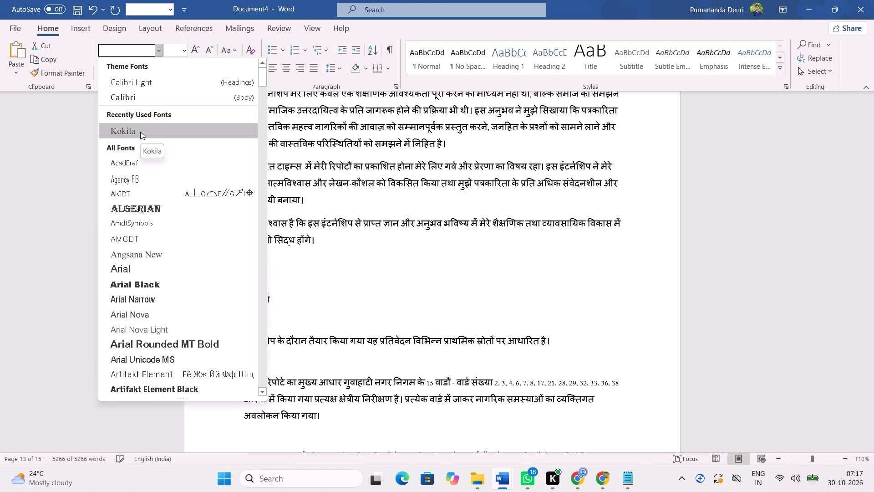
pyautogui.click(140, 132)
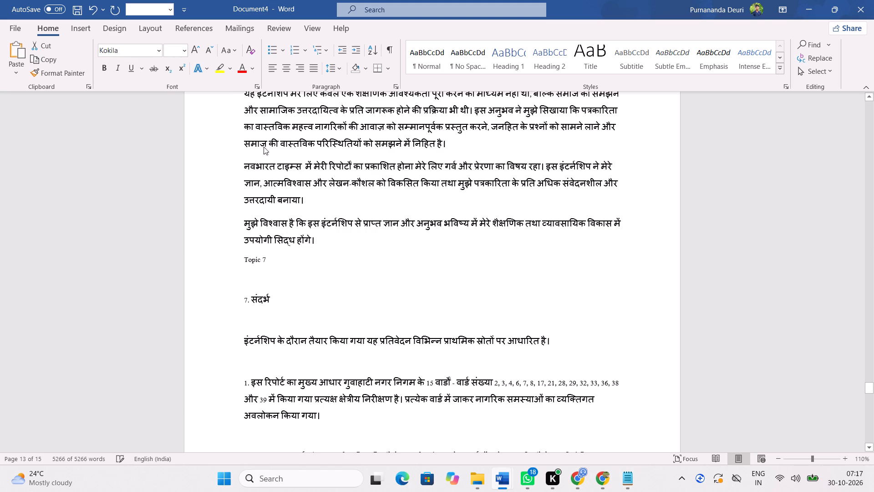
# Set the word "वास्तविक" in the paragraph above "नवभारत टाइम्स" to size 14 and try the Kokila font on it.
pyautogui.click(271, 124)
pyautogui.click(282, 148)
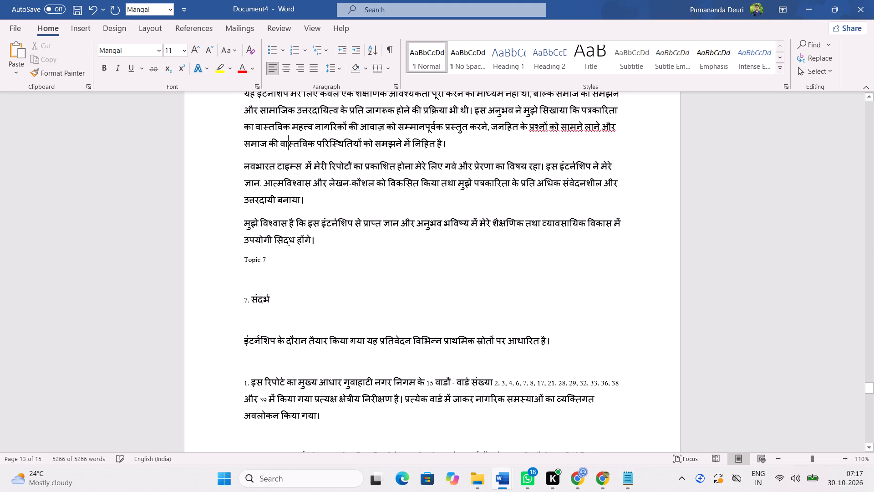
pyautogui.click(155, 52)
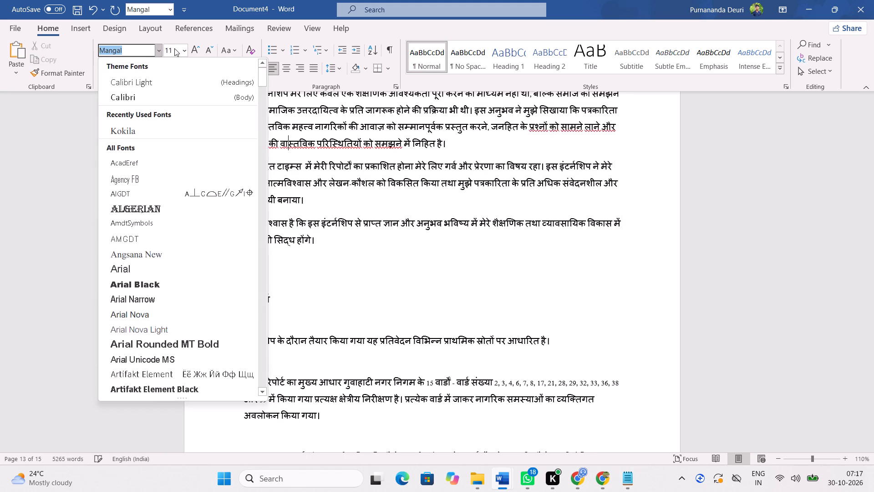
pyautogui.click(181, 46)
pyautogui.click(182, 131)
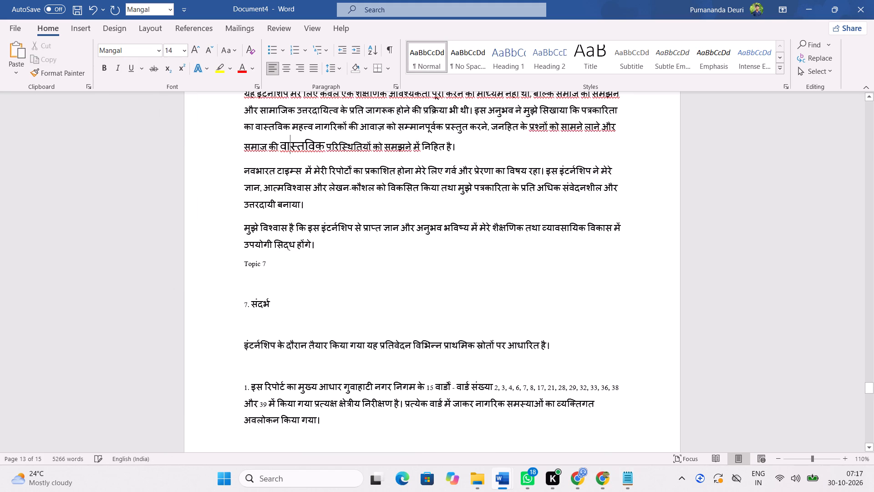
pyautogui.click(159, 50)
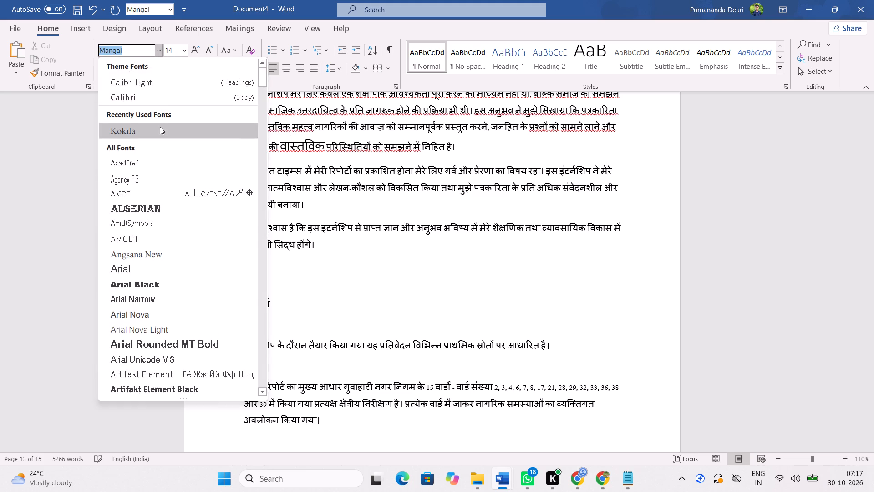
pyautogui.click(159, 127)
# Check the font and size at several places in the paragraphs above Topic 7 and in reference item 3.
pyautogui.click(305, 163)
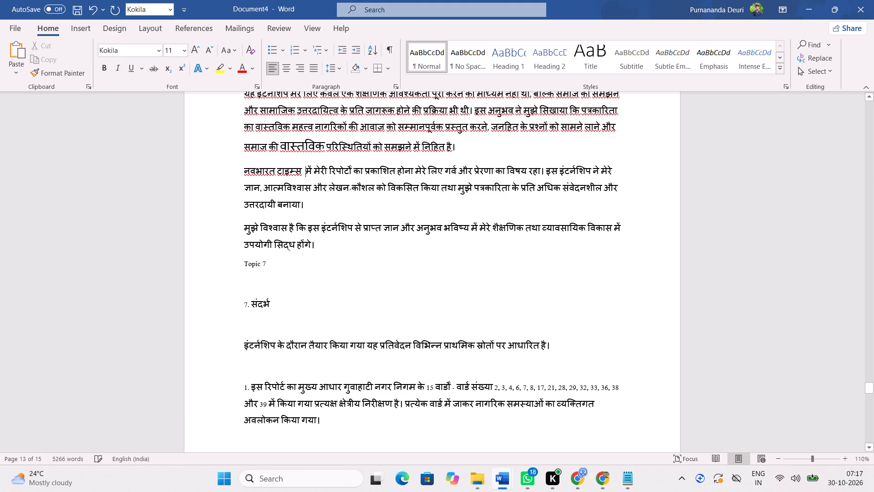
pyautogui.click(333, 164)
pyautogui.click(329, 147)
pyautogui.click(326, 172)
pyautogui.click(334, 190)
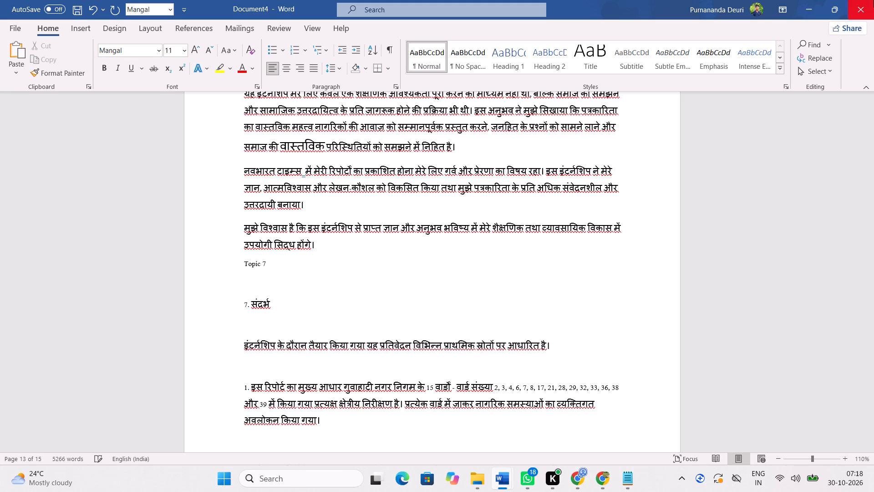
pyautogui.scroll(-7, 615, 304)
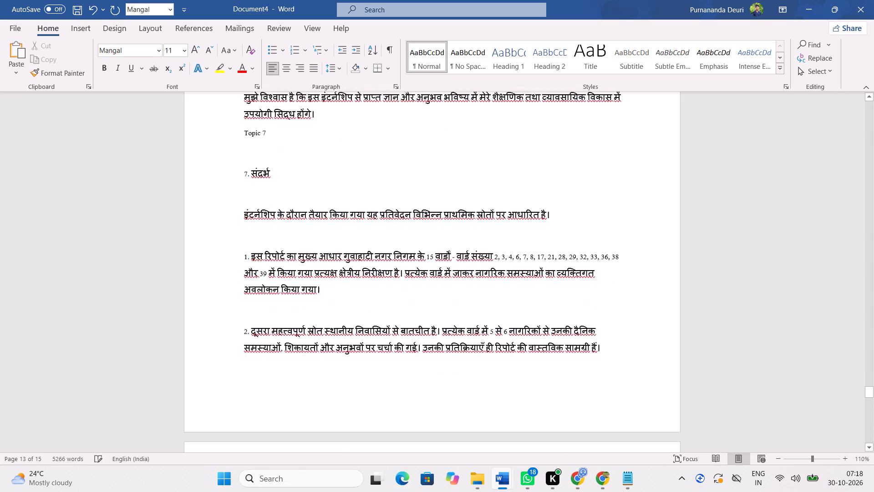
pyautogui.scroll(-7, 630, 295)
pyautogui.click(596, 269)
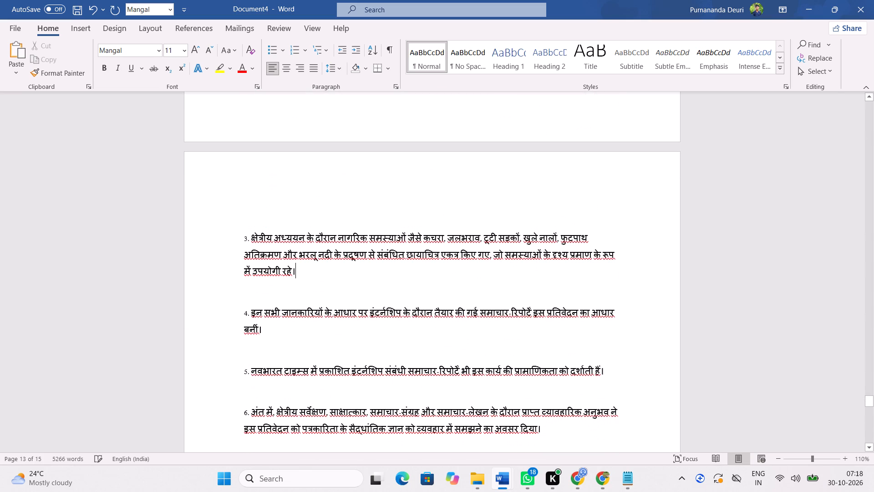
pyautogui.click(183, 52)
pyautogui.click(183, 52)
# Switch to PowerPoint and open the recent presentation "internship report".
pyautogui.click(277, 479)
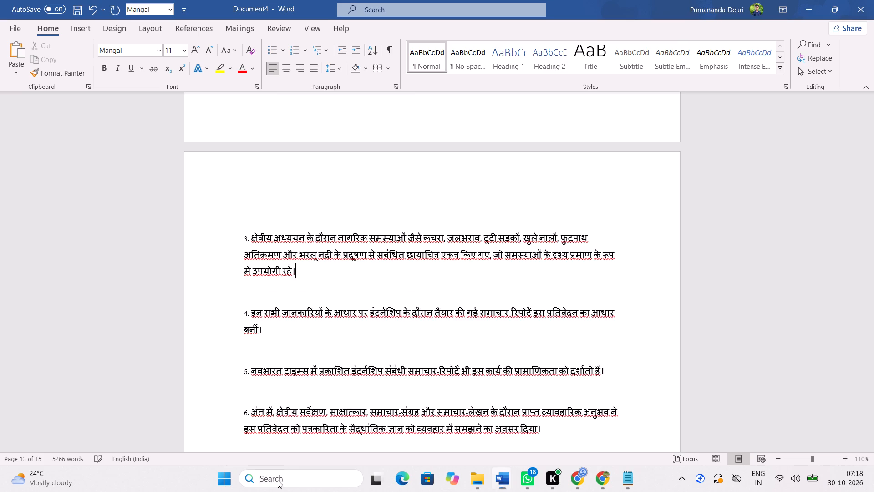
pyautogui.write('PO')
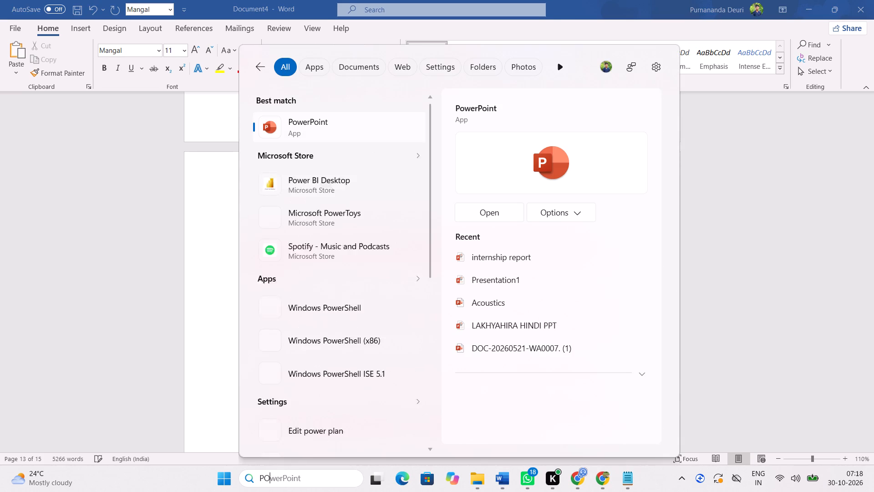
pyautogui.click(328, 123)
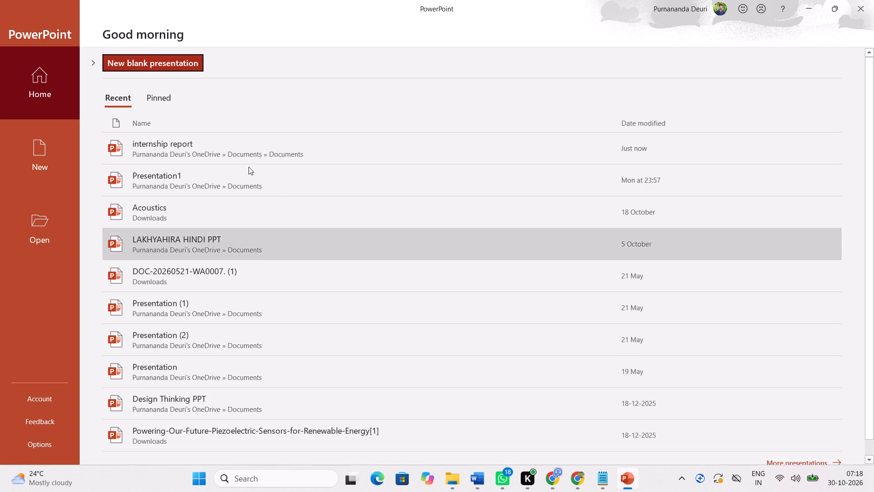
pyautogui.doubleClick(182, 157)
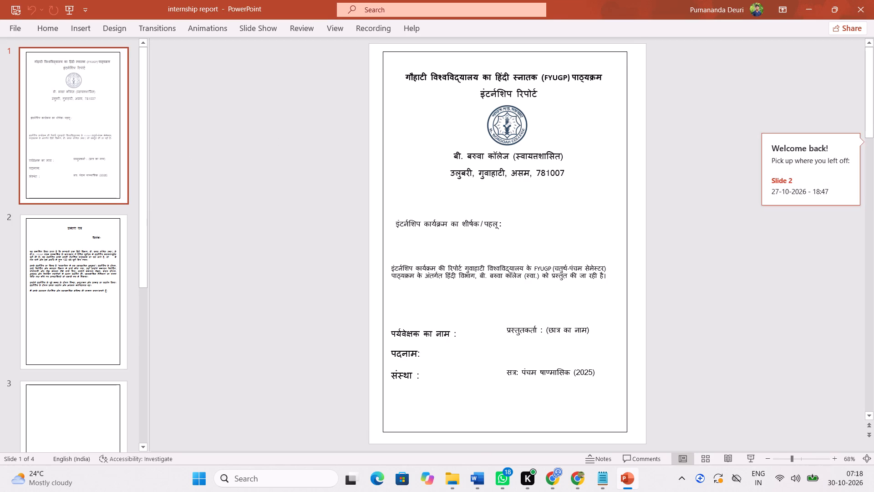
# Move the "इंटर्नशिप कार्यक्रम की रिपोर्ट" text box on slide 1 slightly higher, just beneath the "शीर्षक/पहलू" line.
pyautogui.moveTo(390, 263); pyautogui.dragTo(442, 268)
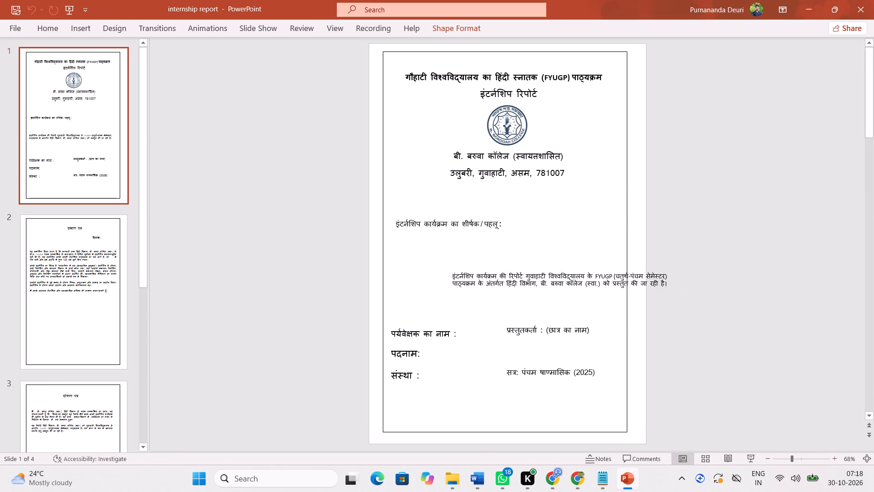
pyautogui.moveTo(442, 268); pyautogui.dragTo(396, 250)
# Look through the available fonts for the "इंटर्नशिप कार्यक्रम की रिपोर्ट" text box on slide 1.
pyautogui.click(404, 254)
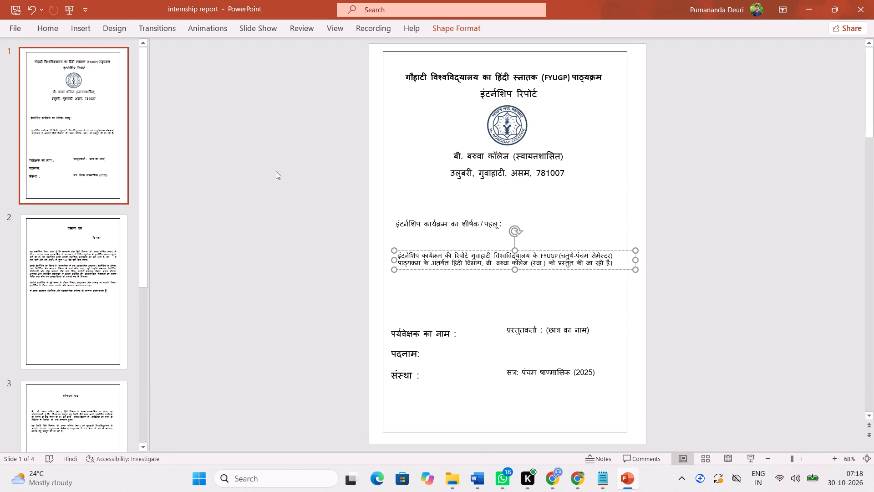
pyautogui.click(45, 29)
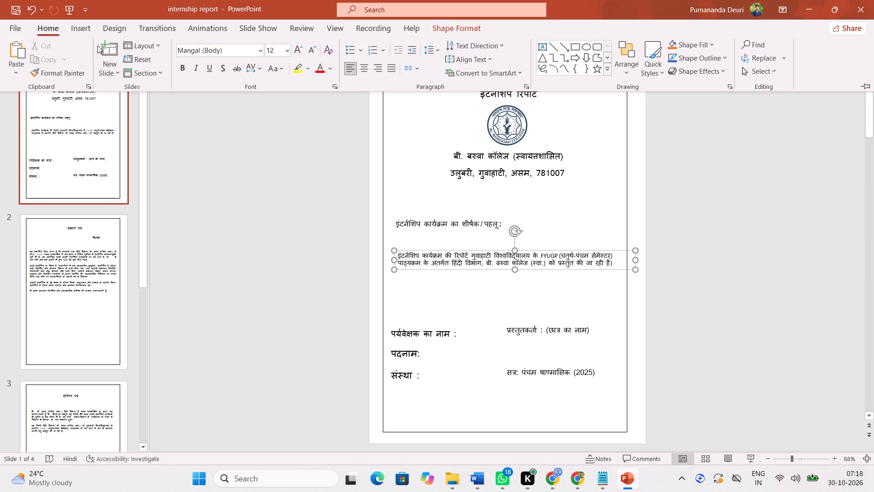
pyautogui.click(263, 49)
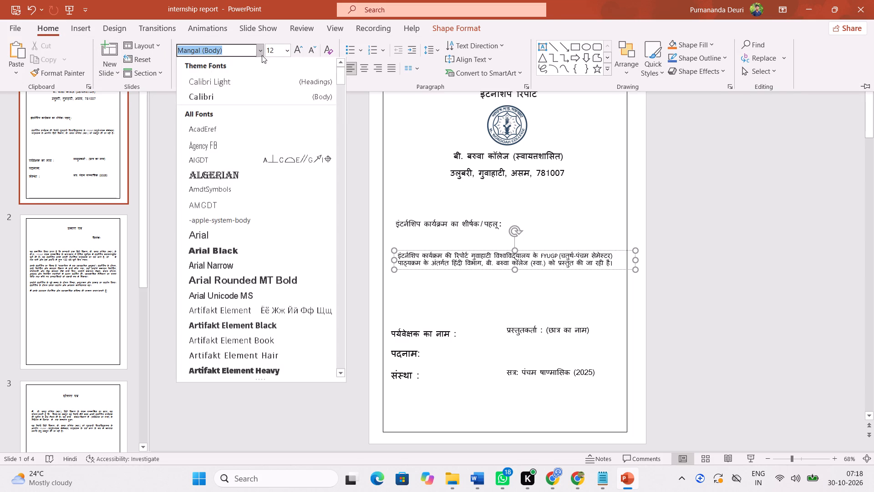
pyautogui.scroll(-13, 219, 151)
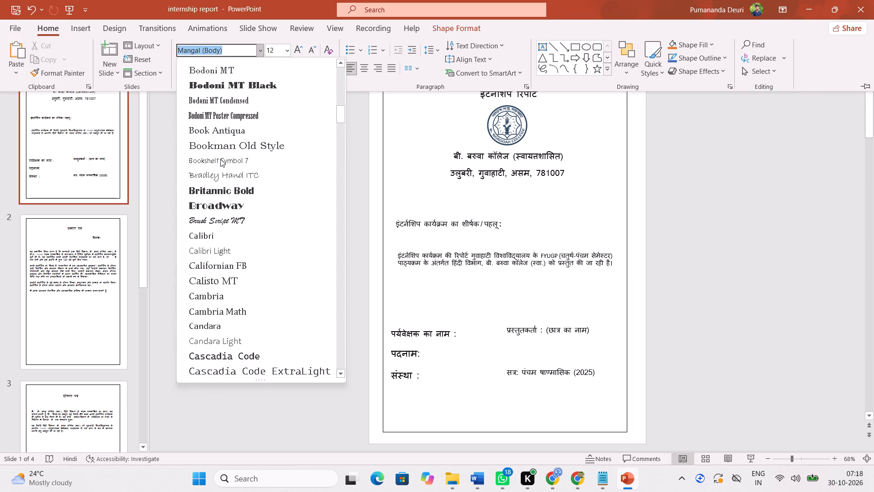
pyautogui.scroll(-20, 220, 159)
pyautogui.scroll(-3, 220, 159)
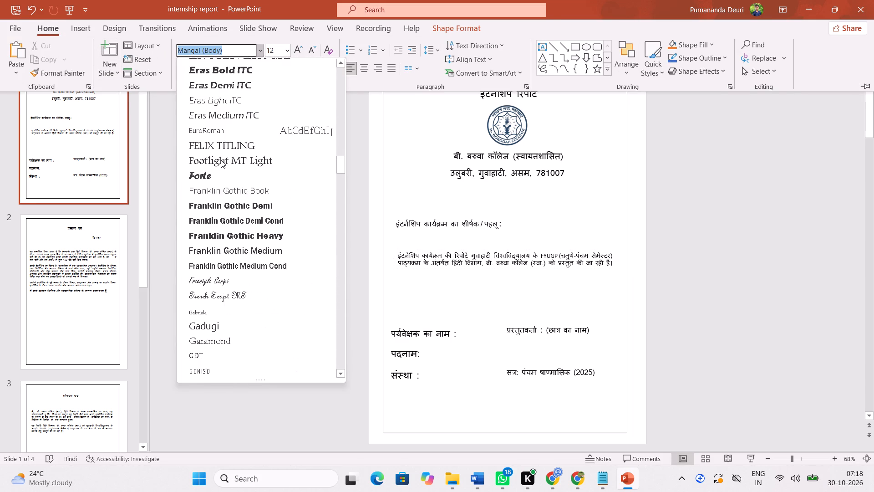
pyautogui.scroll(-9, 221, 160)
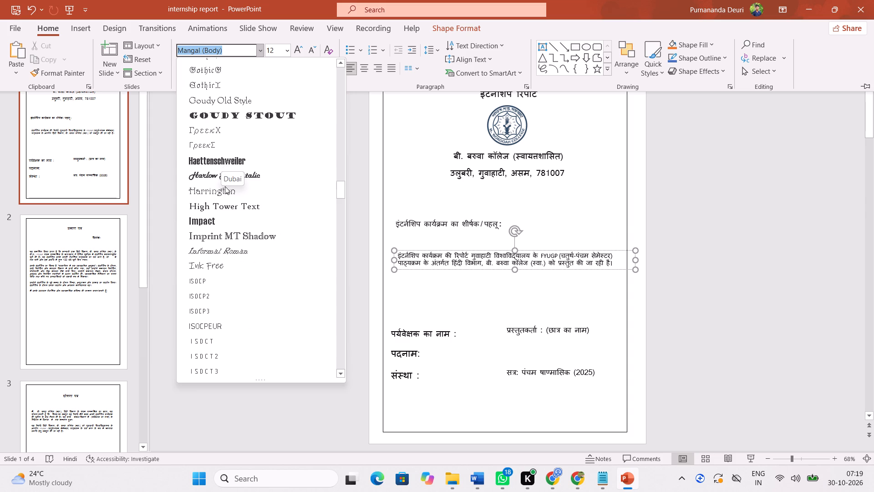
pyautogui.scroll(-5, 225, 187)
pyautogui.scroll(6, 225, 188)
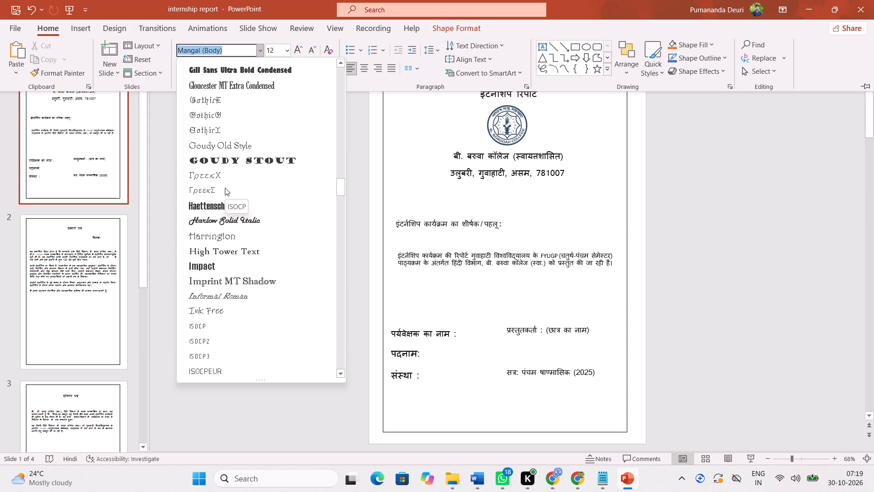
pyautogui.scroll(12, 225, 188)
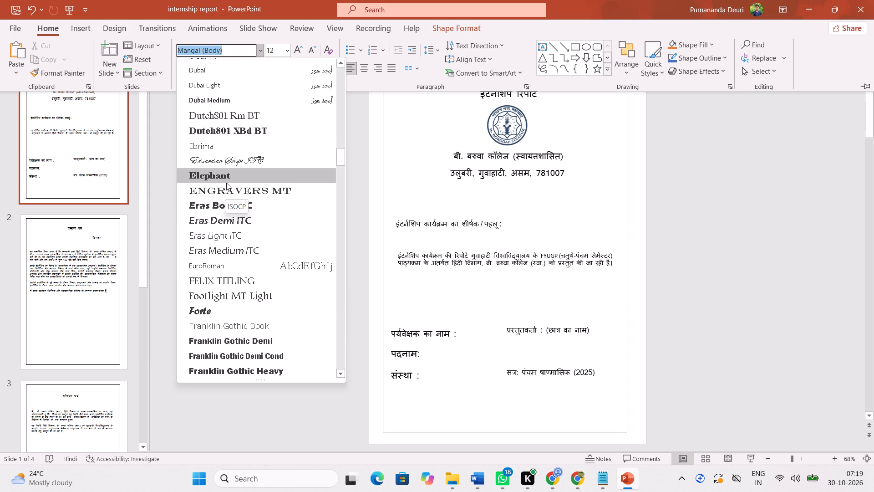
pyautogui.scroll(-5, 226, 187)
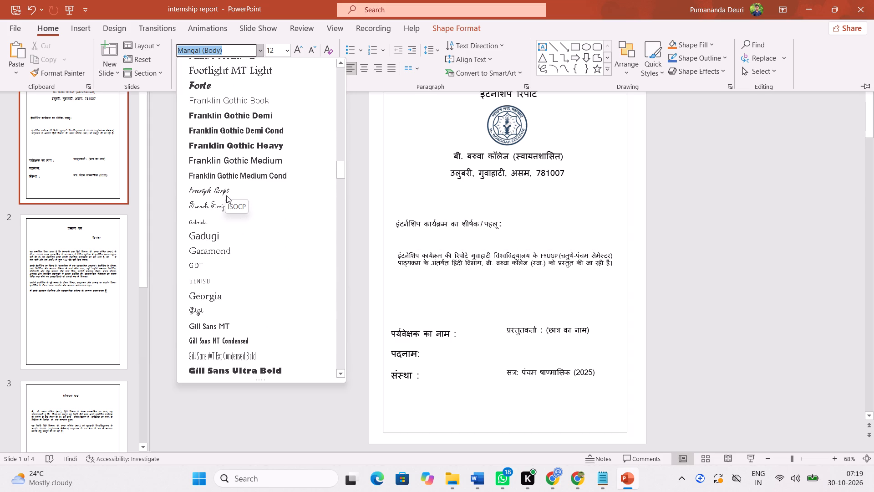
pyautogui.scroll(-4, 226, 196)
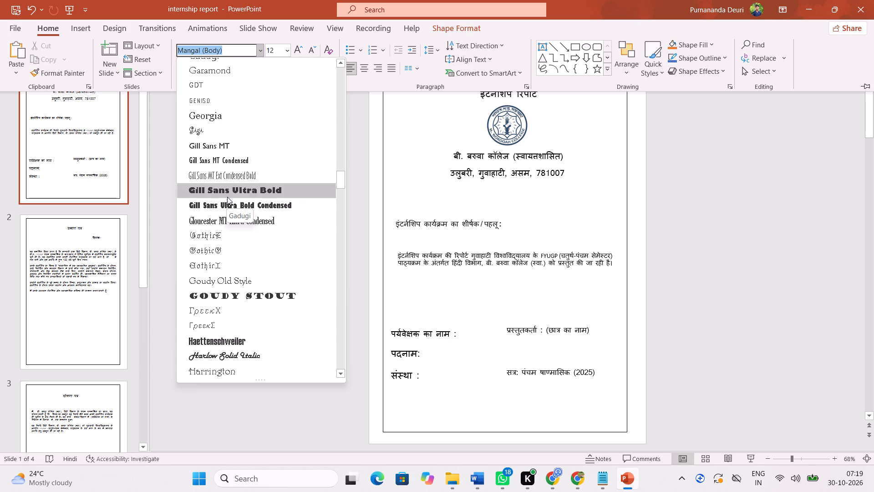
pyautogui.scroll(-3, 227, 197)
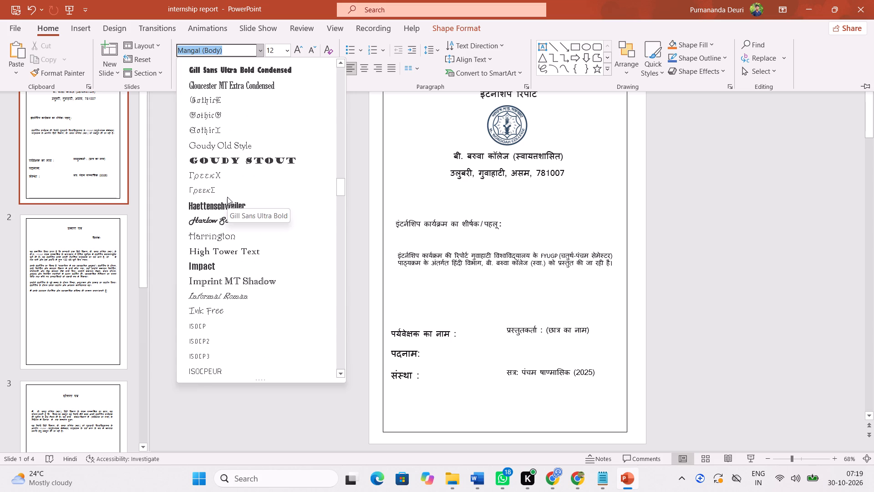
pyautogui.scroll(9, 228, 197)
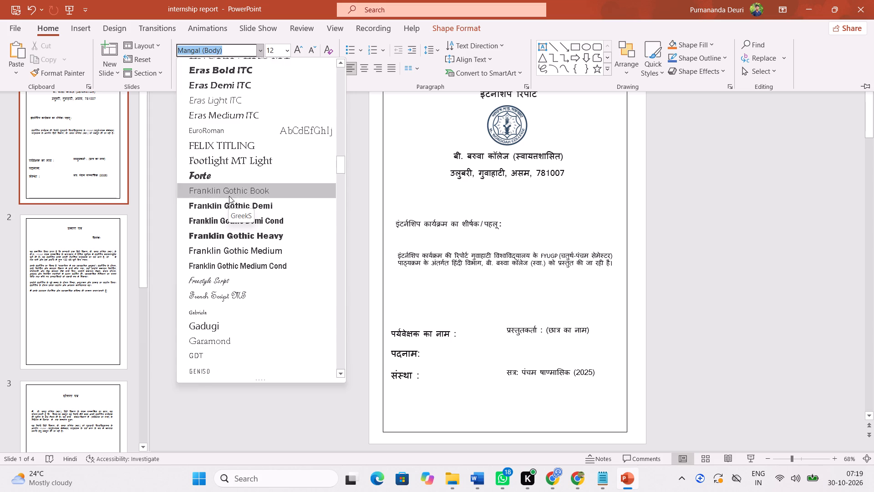
pyautogui.scroll(2, 230, 195)
pyautogui.scroll(-2, 233, 193)
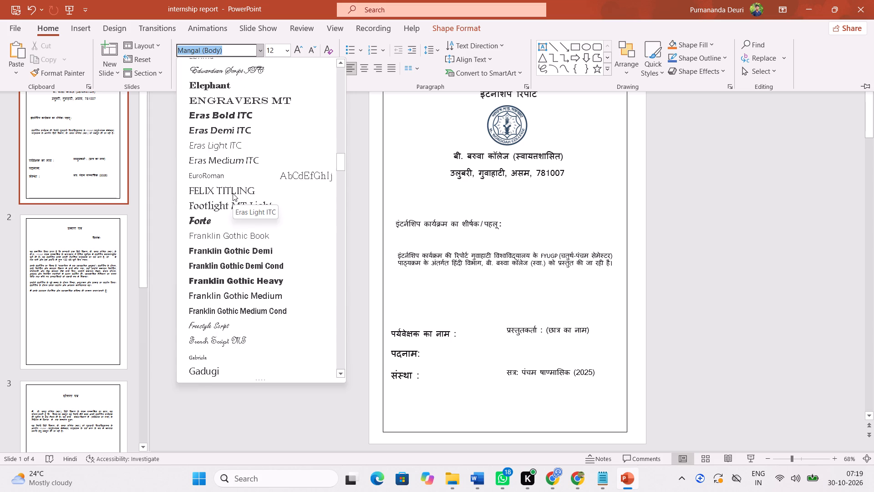
pyautogui.scroll(-3, 233, 193)
pyautogui.scroll(2, 233, 193)
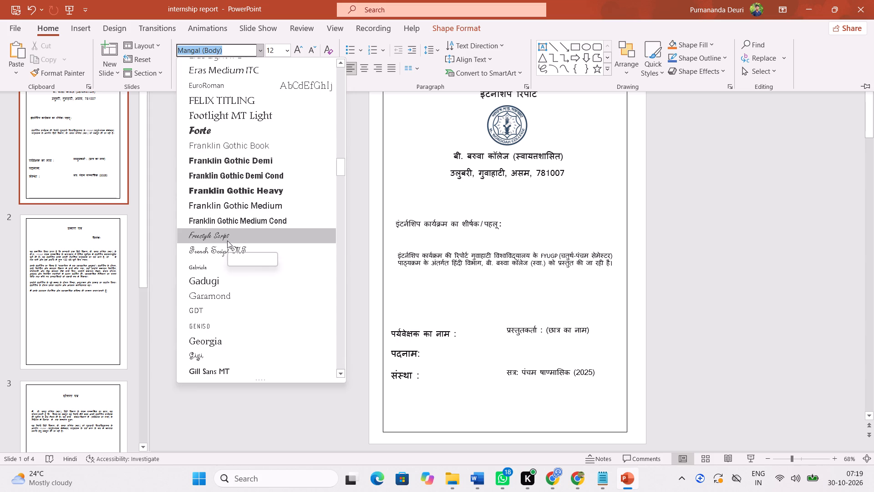
pyautogui.scroll(-1, 237, 286)
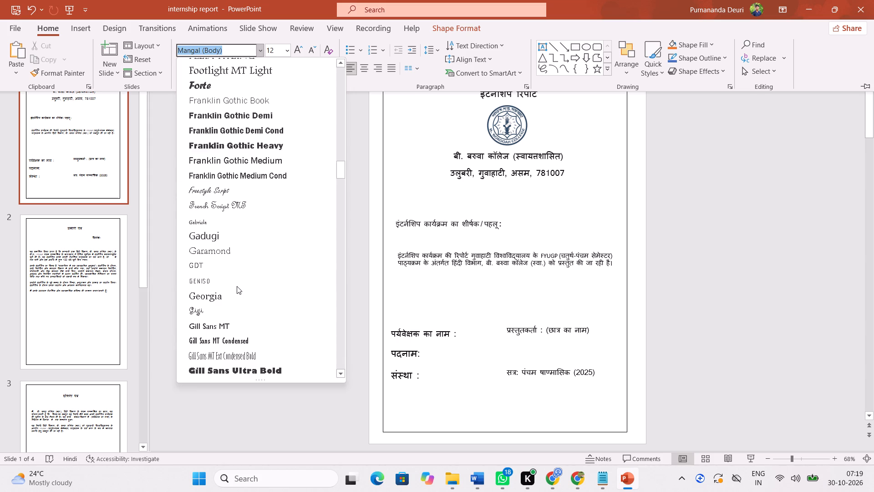
pyautogui.scroll(-4, 237, 286)
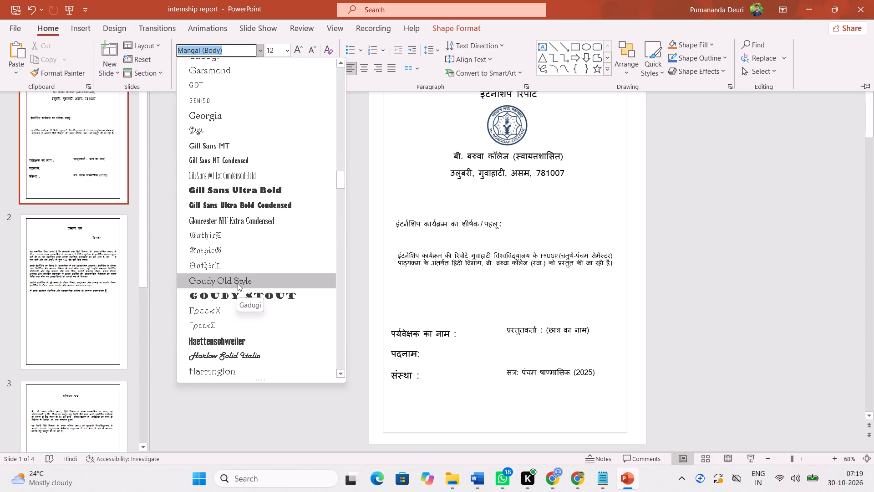
pyautogui.scroll(5, 239, 272)
pyautogui.scroll(-1, 239, 268)
pyautogui.scroll(1, 239, 268)
pyautogui.scroll(-1, 239, 268)
pyautogui.scroll(11, 239, 268)
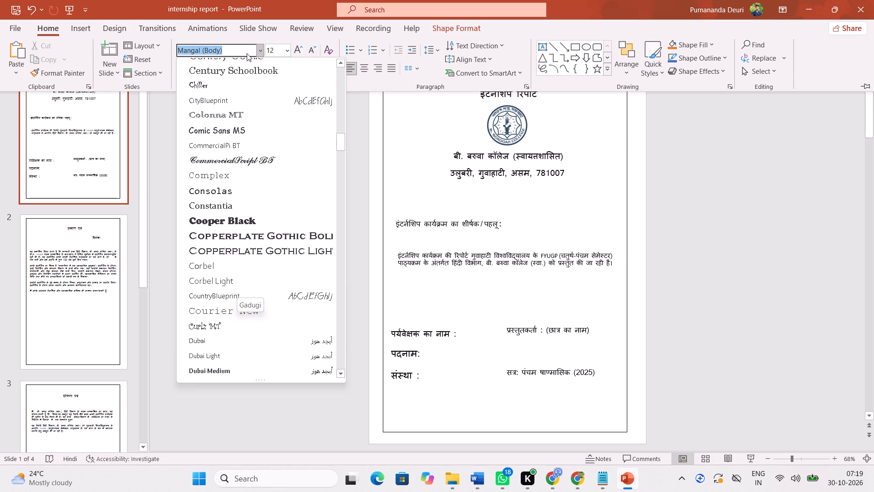
pyautogui.click(237, 48)
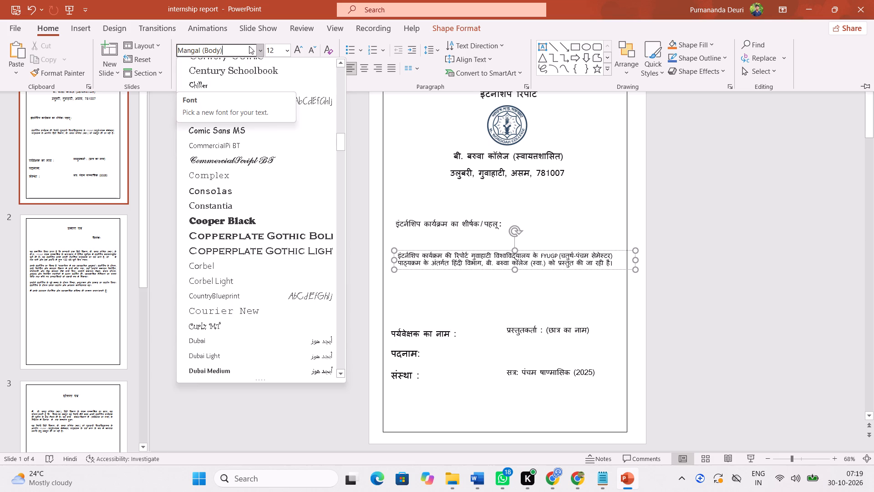
# Nudge the "इंटर्नशिप कार्यक्रम की रिपोर्ट" text box slightly up and to the left on slide 1.
pyautogui.click(397, 252)
pyautogui.click(397, 252)
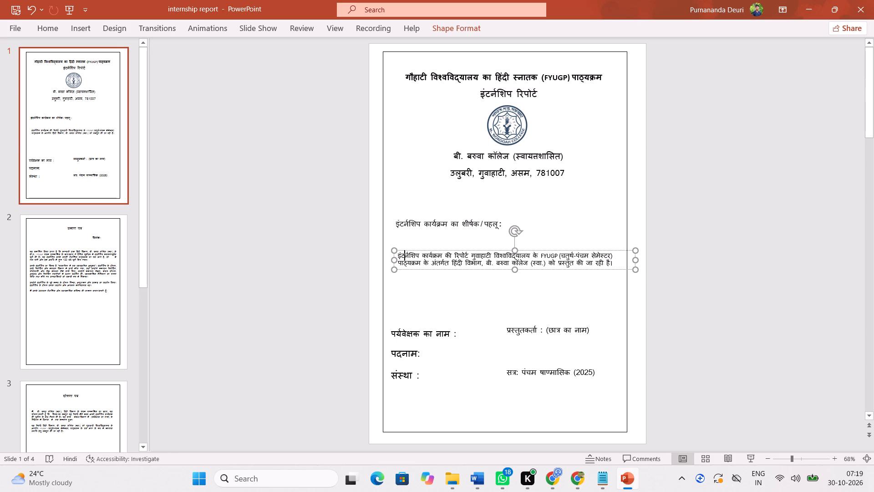
pyautogui.moveTo(396, 254); pyautogui.dragTo(393, 250)
# Set all the text in the "इंटर्नशिप कार्यक्रम की रिपोर्ट" text box to the Kokila font.
pyautogui.click(460, 254)
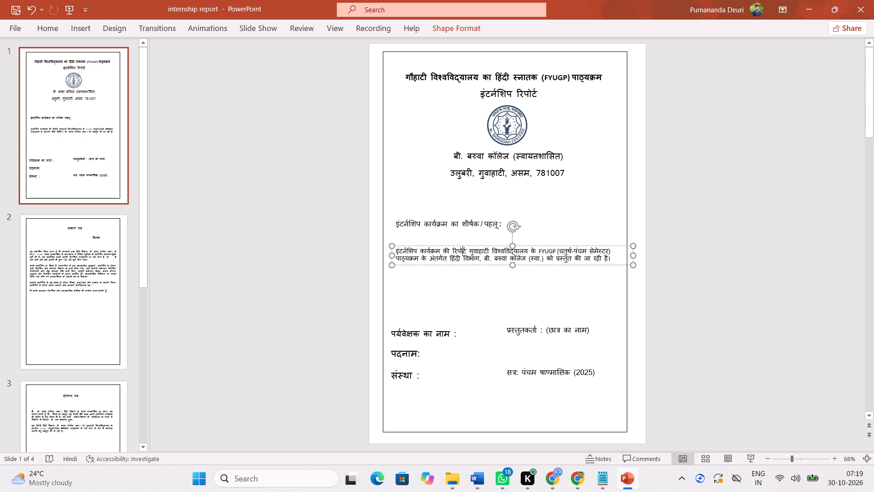
pyautogui.hotkey('ctrl', 'a')
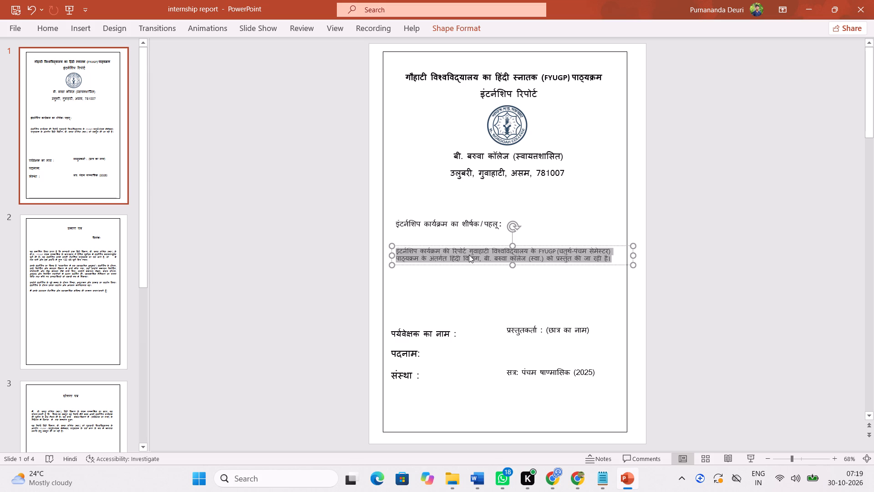
pyautogui.click(469, 251)
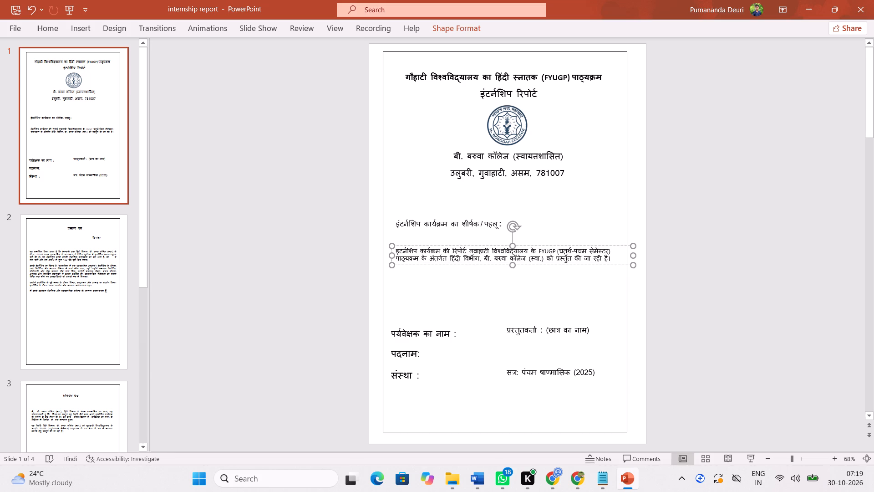
pyautogui.hotkey('ctrl', 'a')
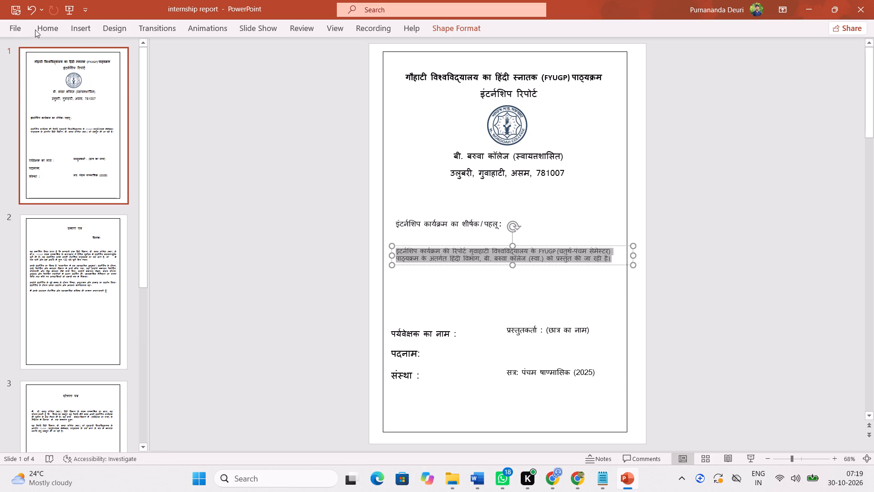
pyautogui.click(35, 30)
pyautogui.click(191, 50)
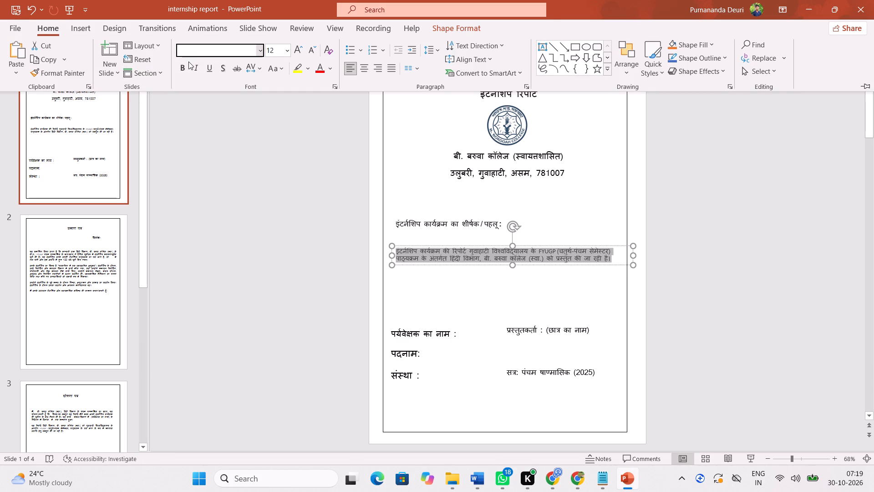
pyautogui.write('KOKI')
pyautogui.write('LA')
pyautogui.press('Return')
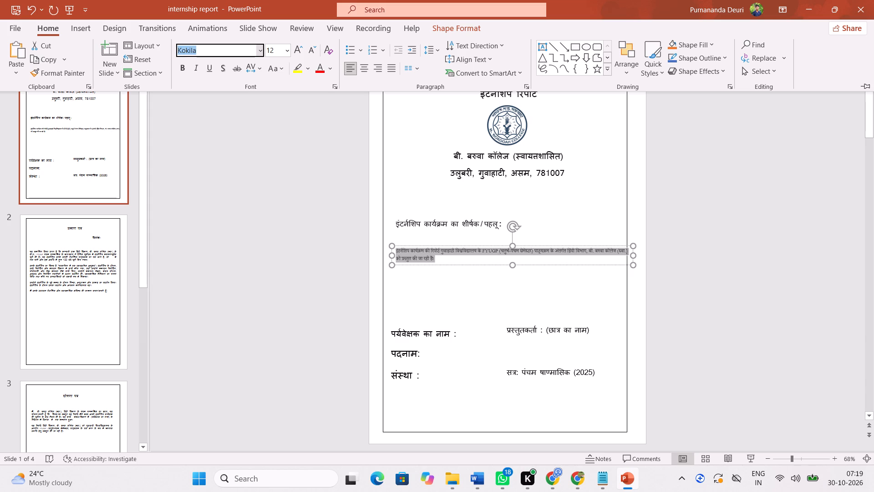
# Set the size of the "इंटर्नशिप कार्यक्रम की रिपोर्ट" text to 11 and check its font settings.
pyautogui.click(349, 169)
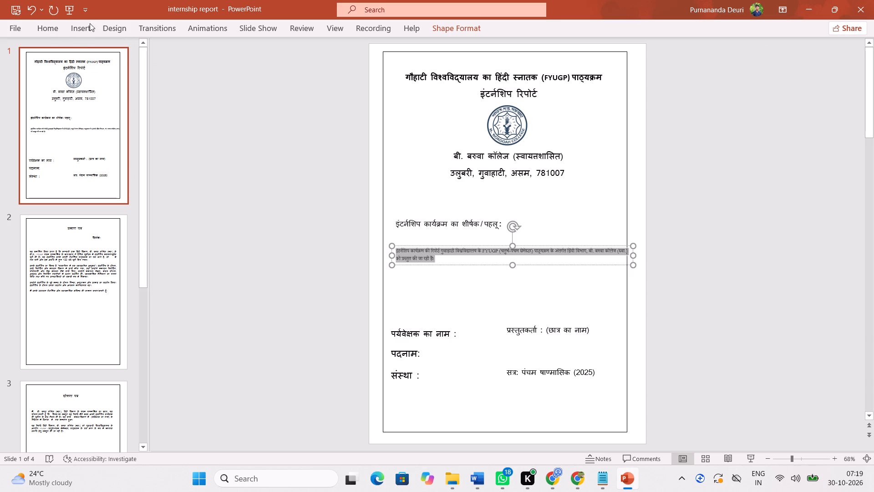
pyautogui.click(56, 28)
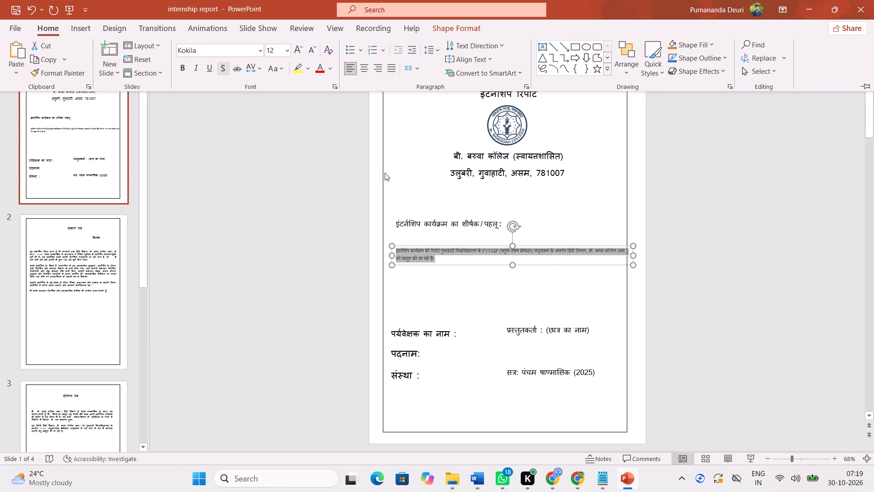
pyautogui.click(398, 172)
pyautogui.click(49, 30)
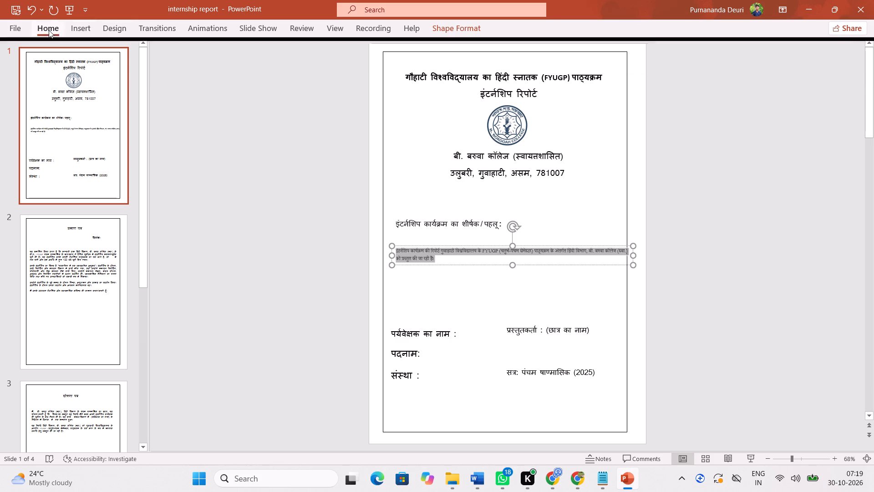
pyautogui.click(289, 54)
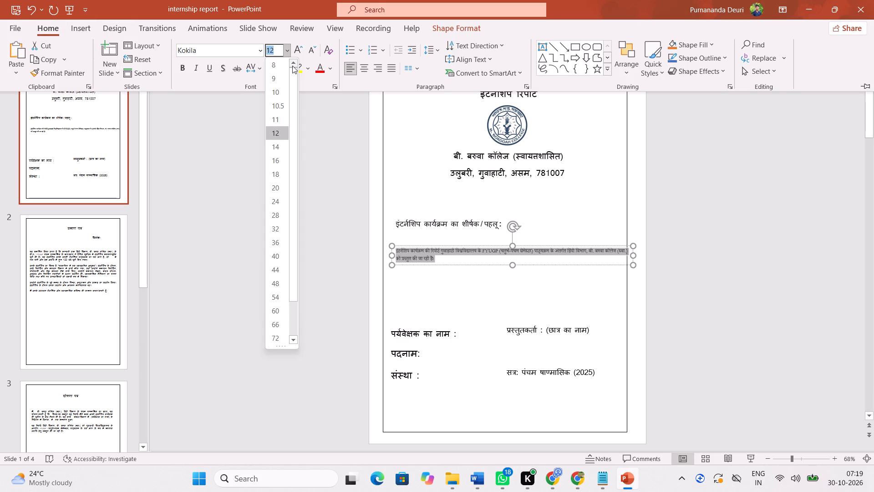
pyautogui.click(284, 120)
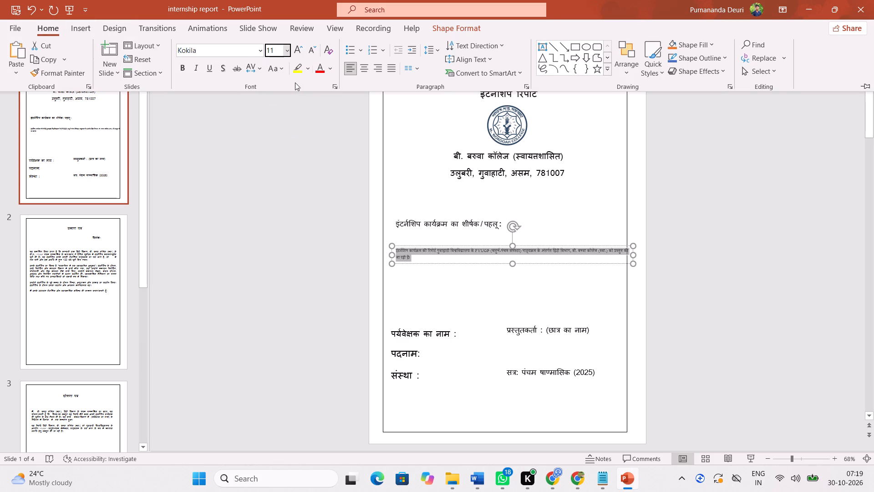
pyautogui.click(235, 43)
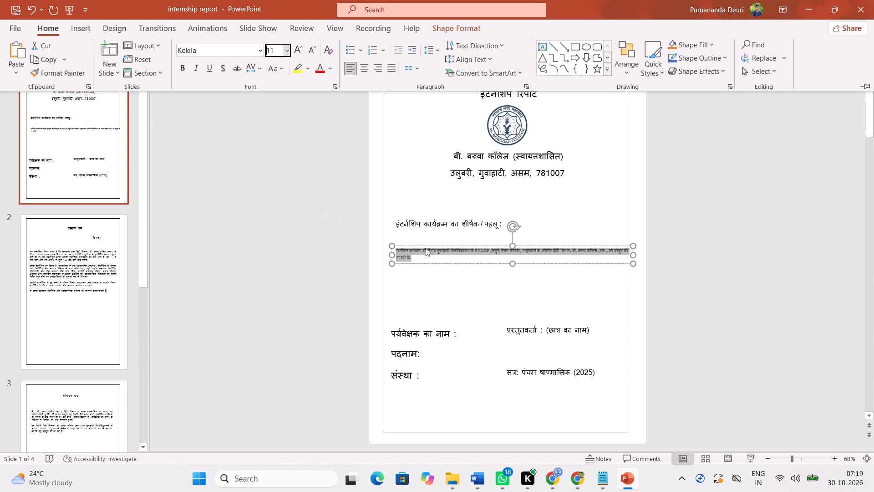
pyautogui.click(427, 249)
pyautogui.click(428, 249)
pyautogui.click(462, 254)
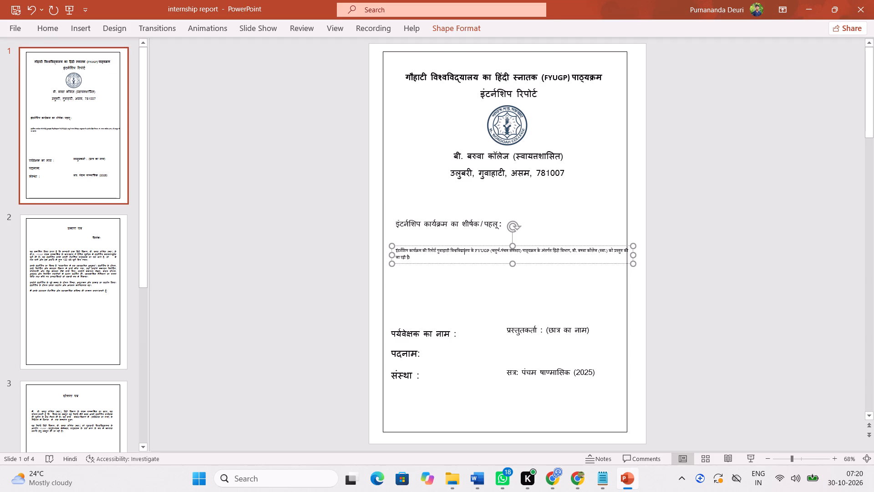
pyautogui.click(44, 34)
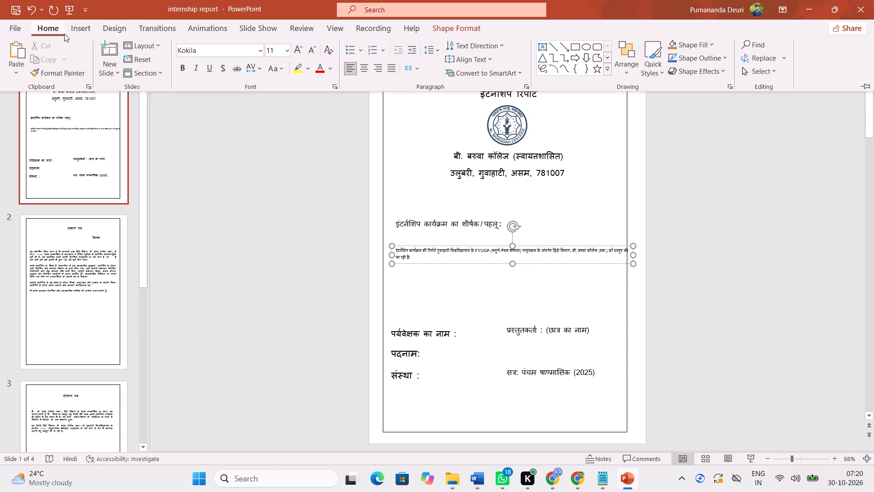
pyautogui.click(450, 293)
# Check the font settings of the body text on slide 4 and of the "इंटर्नशिप कार्यक्रम की रिपोर्ट" text box on slide 1.
pyautogui.scroll(-2, 453, 293)
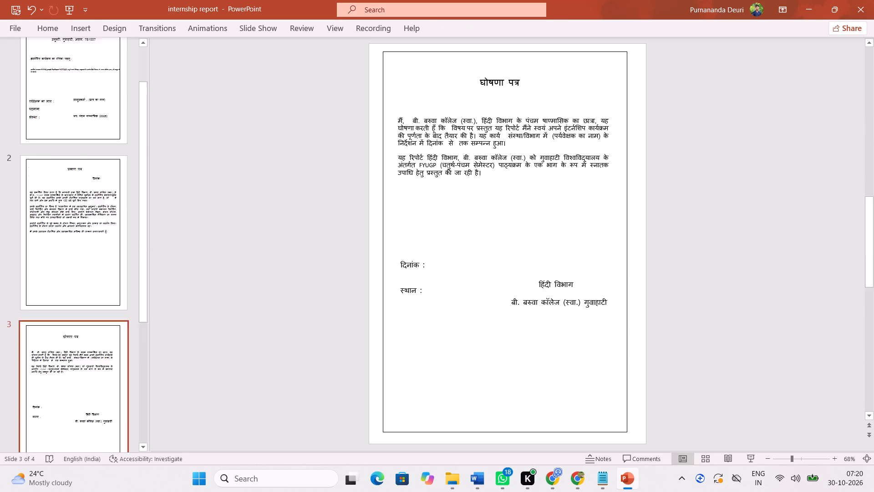
pyautogui.scroll(-3, 454, 286)
pyautogui.scroll(-5, 152, 232)
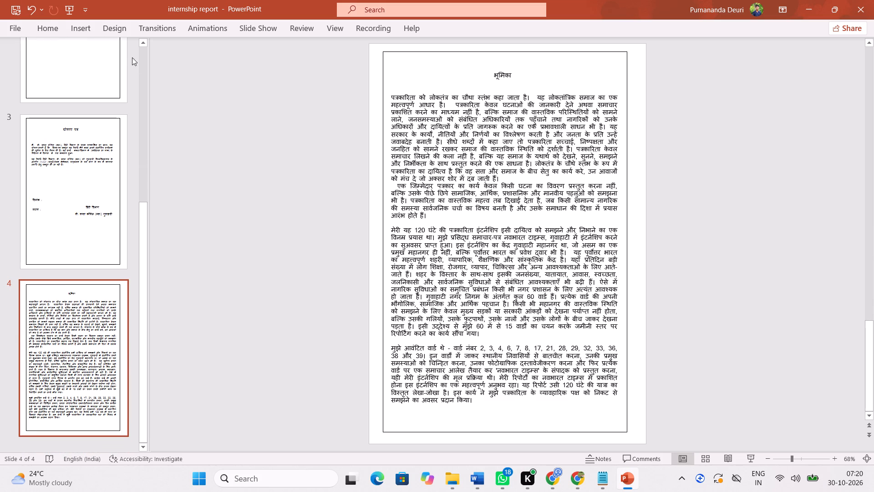
pyautogui.click(47, 32)
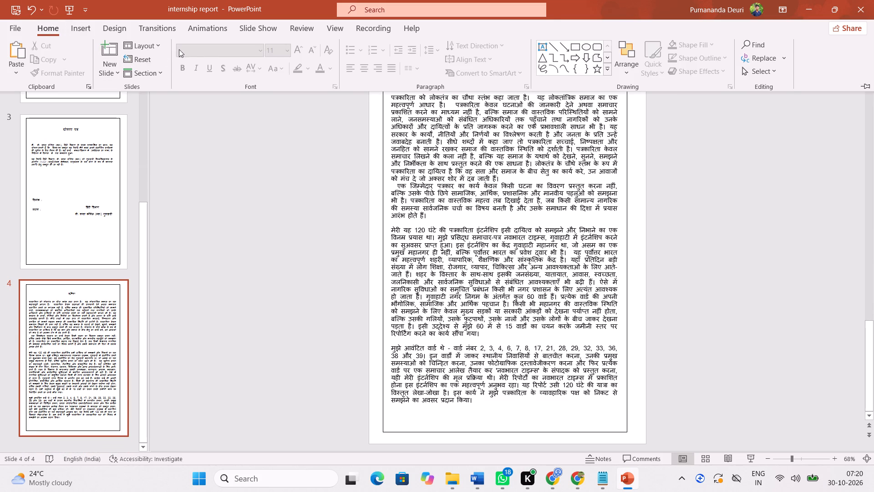
pyautogui.click(501, 157)
pyautogui.click(472, 141)
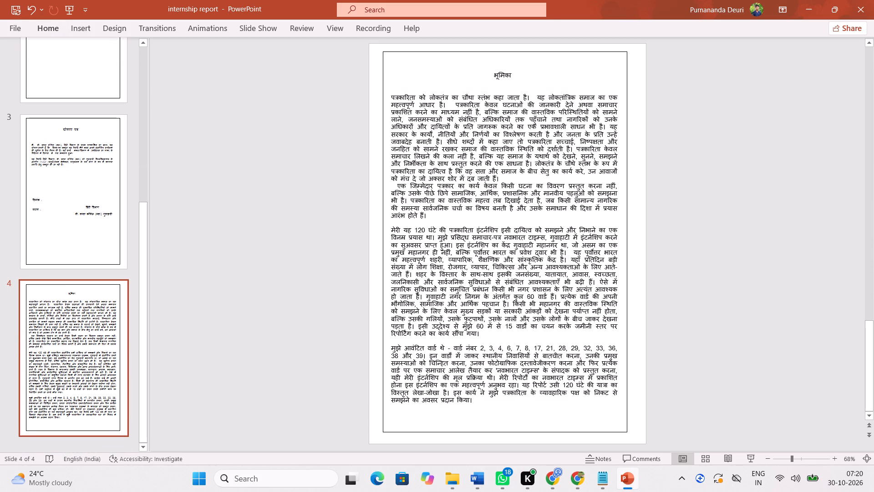
pyautogui.click(46, 22)
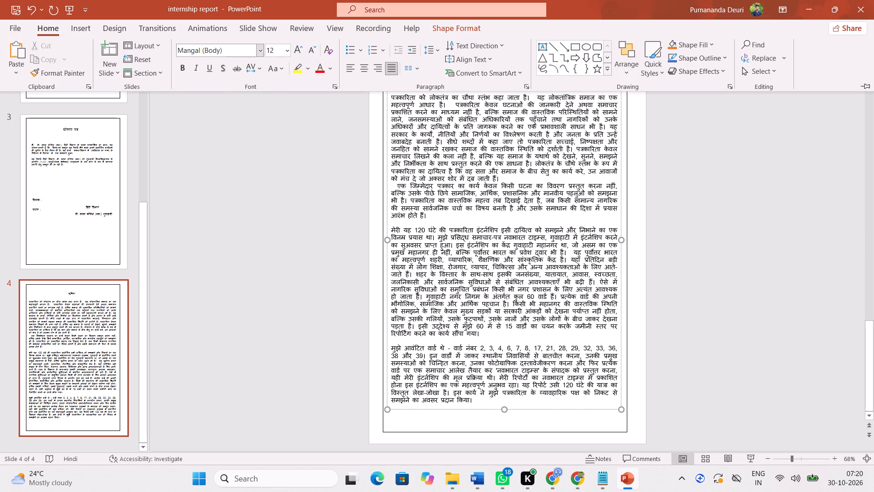
pyautogui.scroll(14, 482, 236)
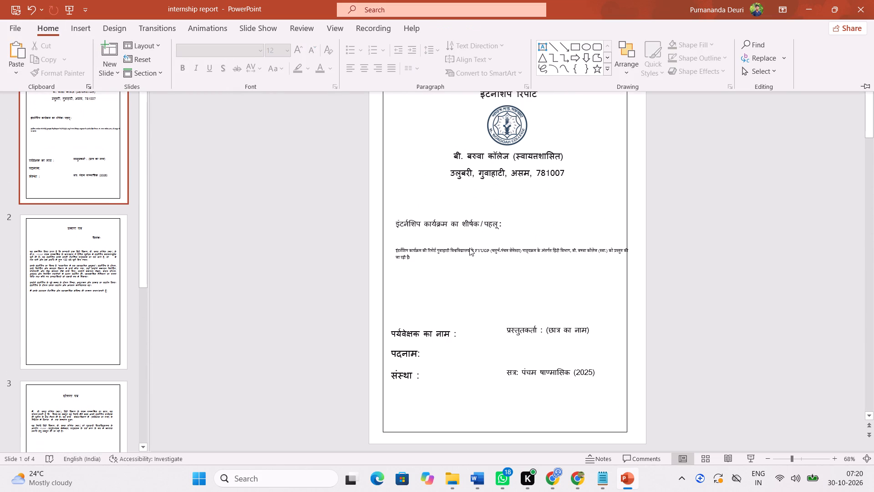
pyautogui.click(469, 248)
pyautogui.click(461, 251)
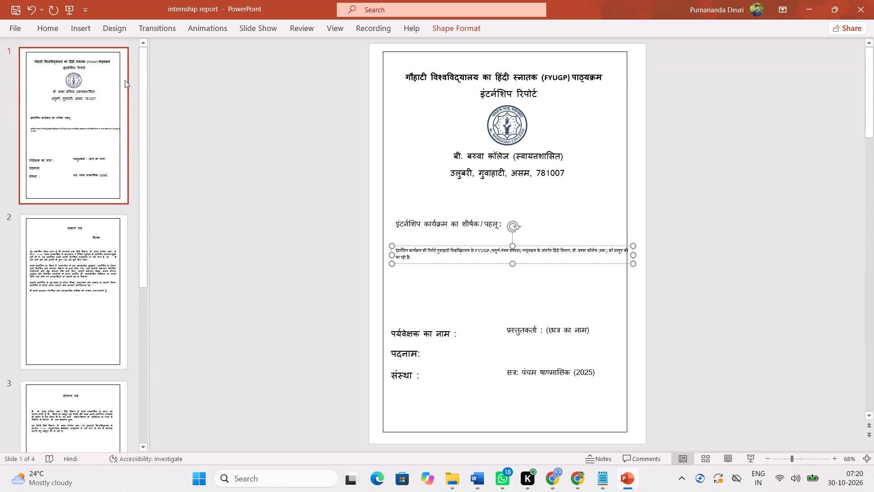
pyautogui.click(38, 29)
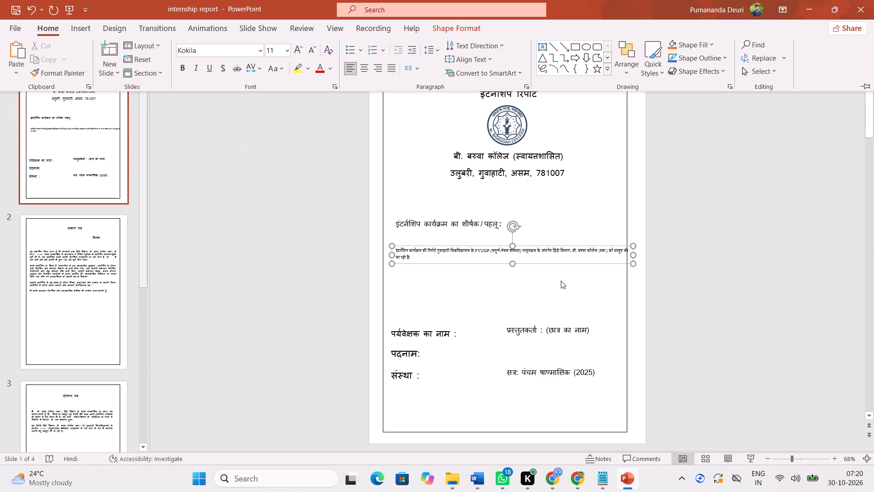
# Create a new blank presentation and place the cursor in its title placeholder.
pyautogui.click(17, 26)
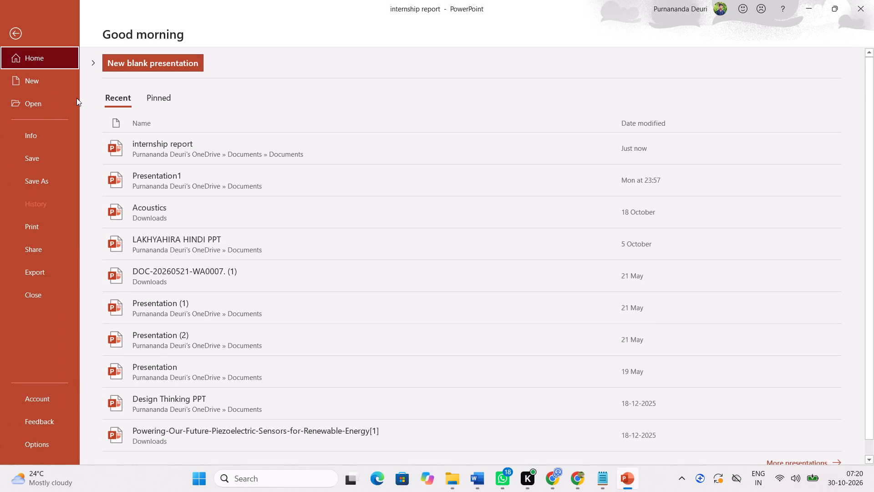
pyautogui.click(37, 84)
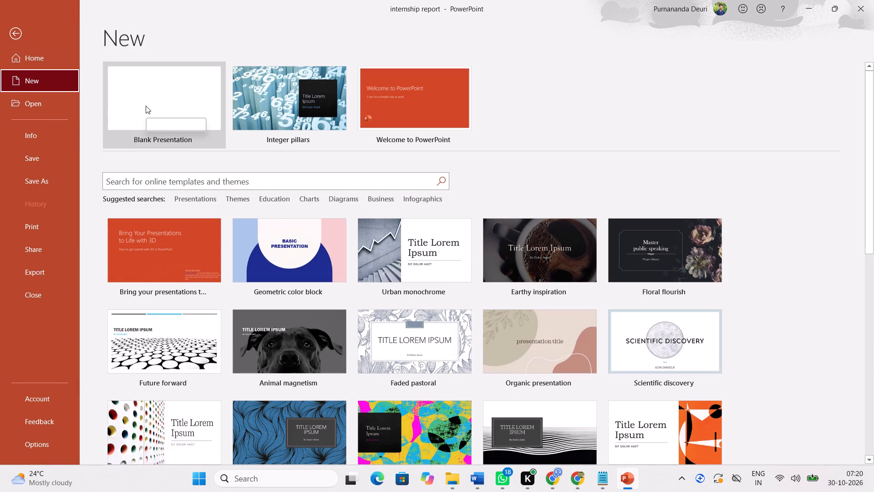
pyautogui.click(146, 106)
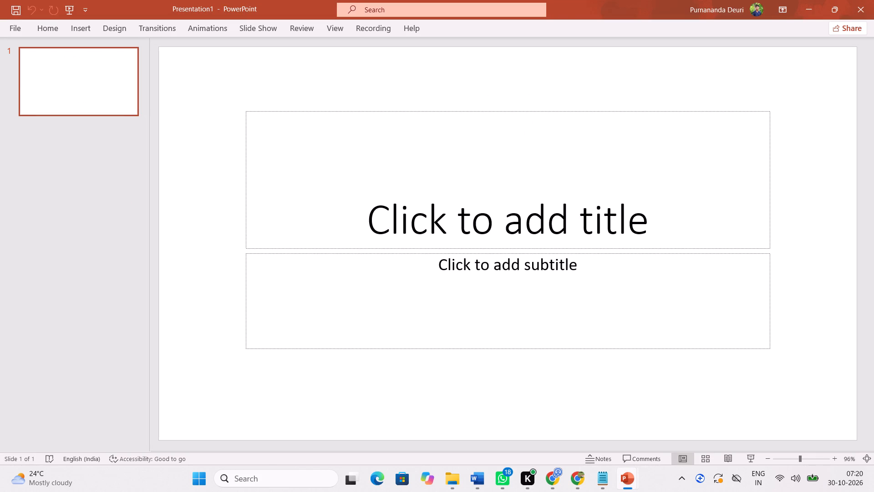
pyautogui.click(476, 164)
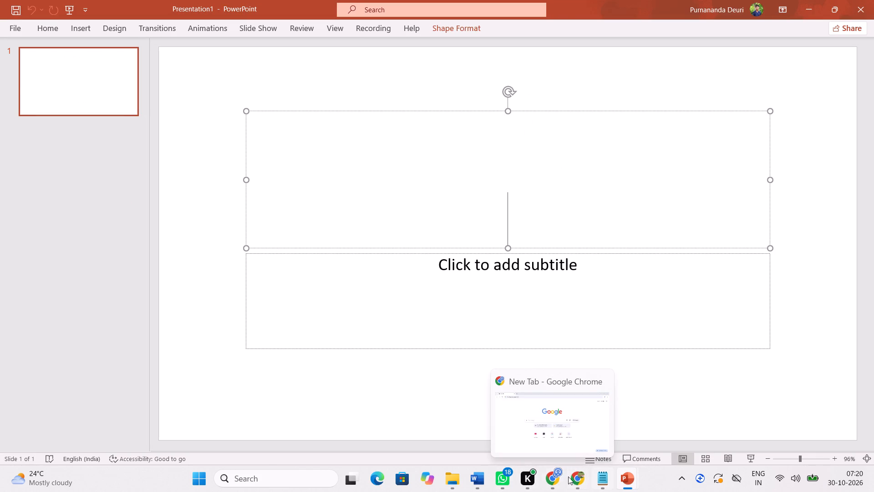
# Switch to Document2 in Word and replace its entire selected content with a single space.
pyautogui.click(632, 475)
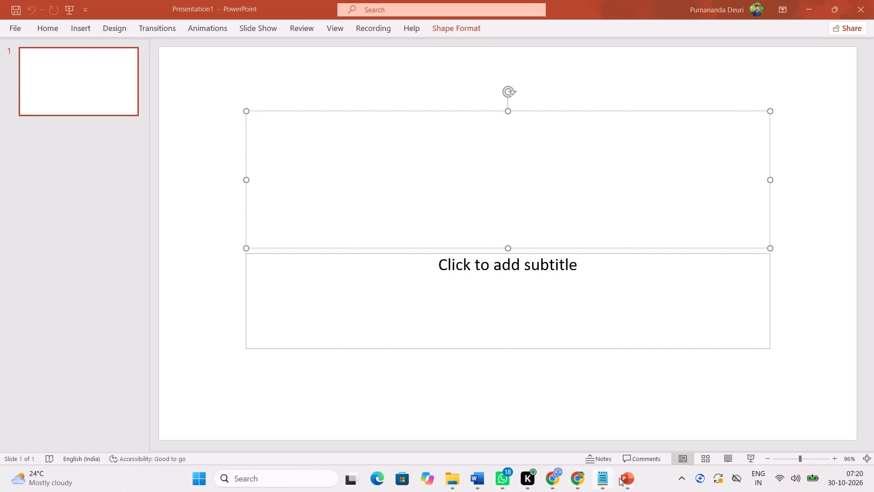
pyautogui.click(482, 479)
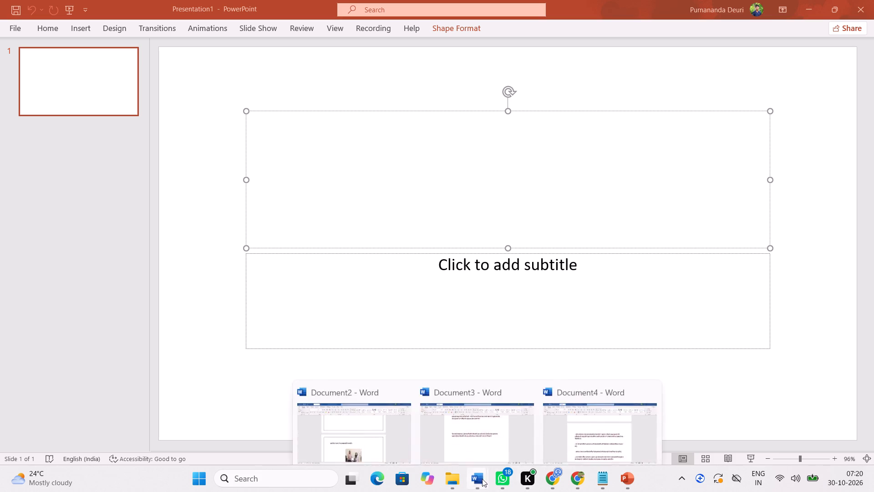
pyautogui.click(475, 477)
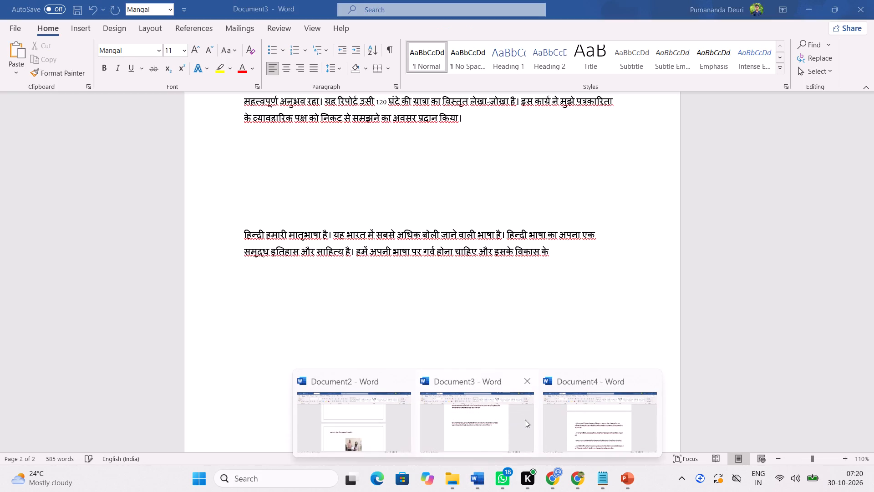
pyautogui.click(355, 421)
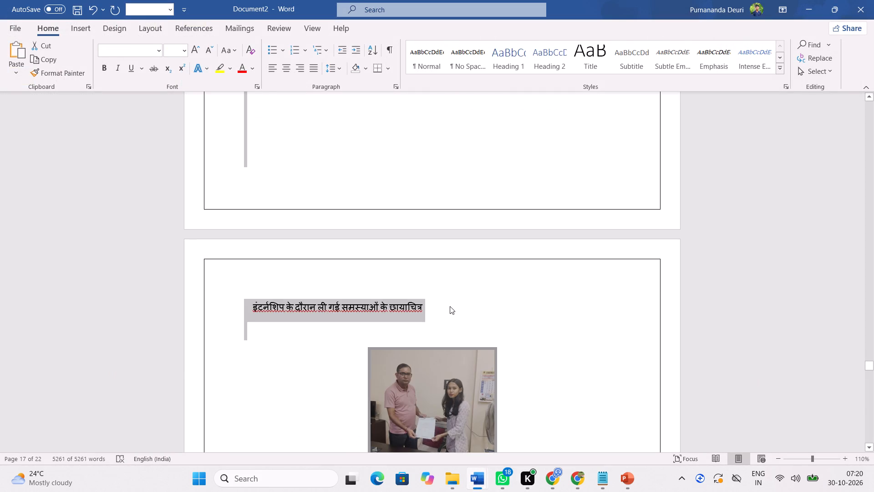
pyautogui.scroll(15, 450, 306)
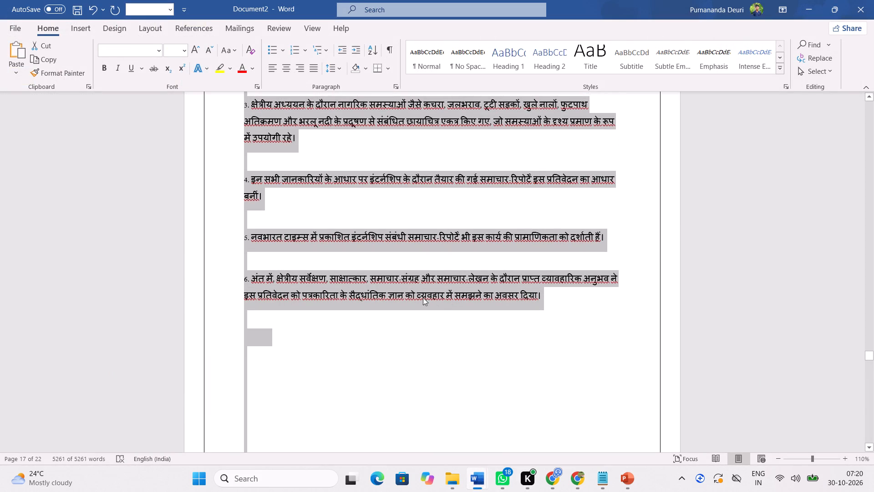
pyautogui.press('space')
pyautogui.scroll(16, 407, 292)
pyautogui.scroll(-10, 410, 290)
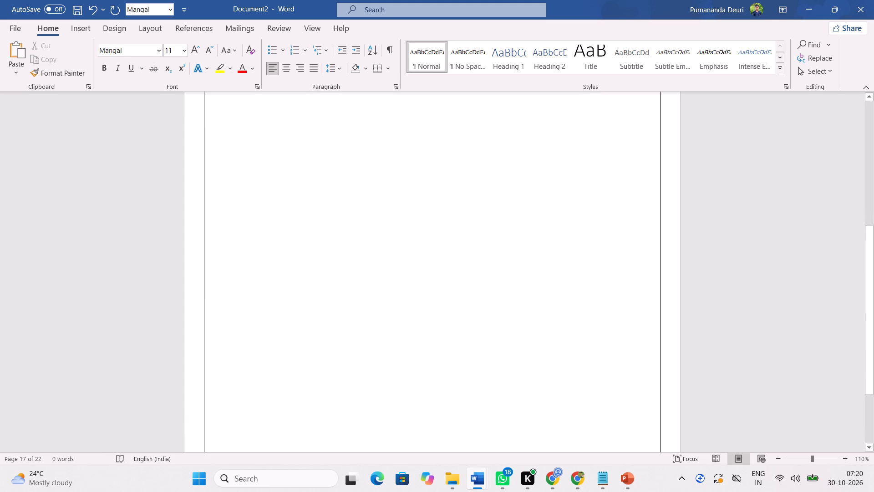
pyautogui.scroll(-7, 410, 290)
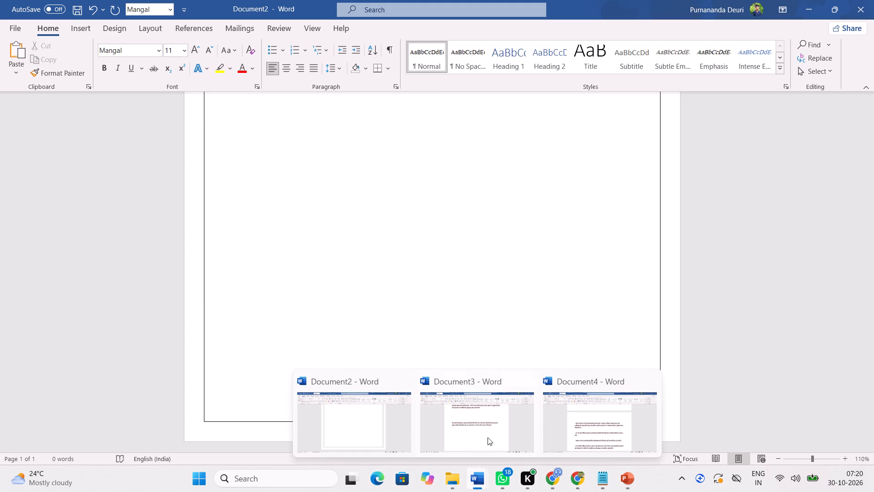
# Switch to Document4 in Word and copy its entire text.
pyautogui.click(565, 421)
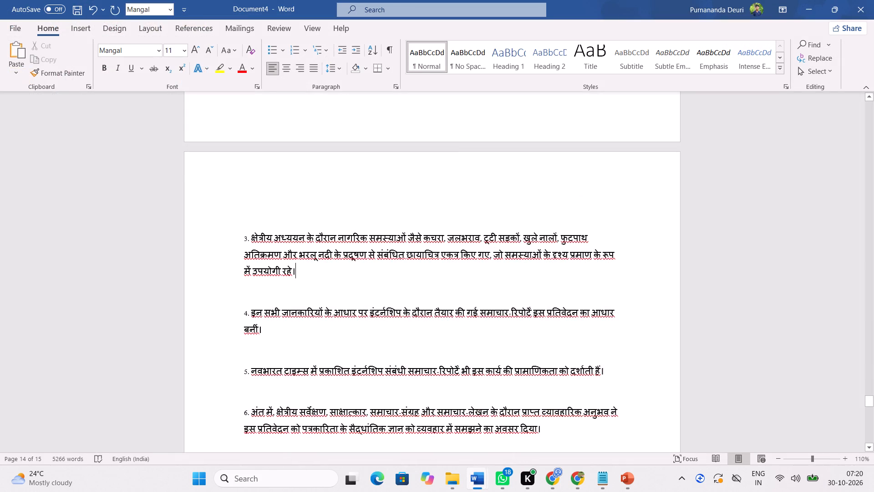
pyautogui.scroll(18, 443, 328)
pyautogui.scroll(-1, 445, 316)
pyautogui.scroll(16, 445, 316)
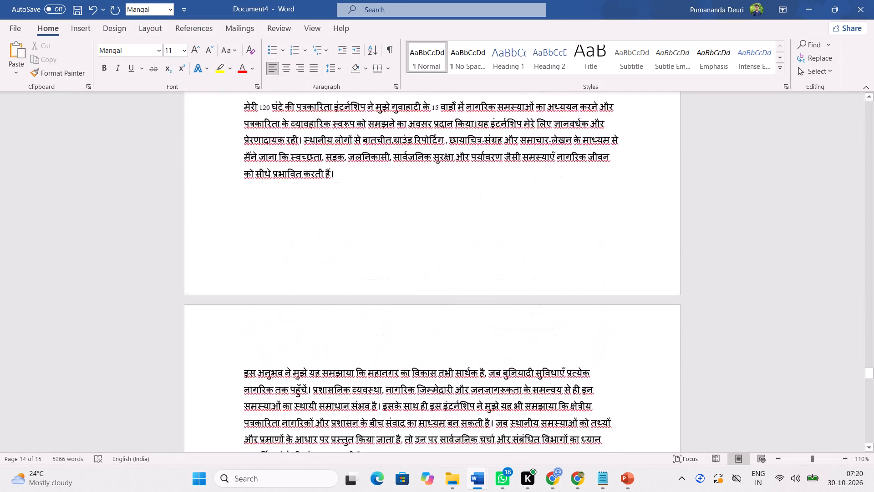
pyautogui.scroll(20, 445, 316)
pyautogui.scroll(-1, 443, 321)
pyautogui.scroll(19, 443, 321)
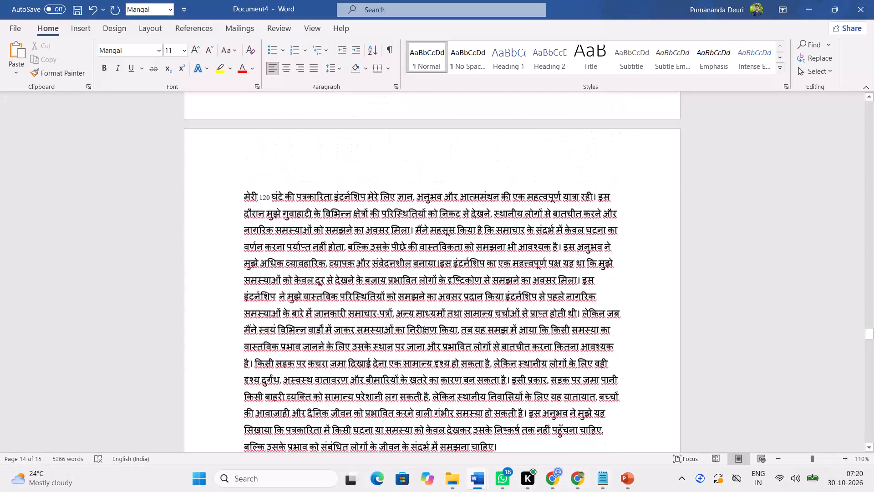
pyautogui.scroll(20, 443, 323)
pyautogui.scroll(6, 443, 323)
pyautogui.scroll(-12, 443, 325)
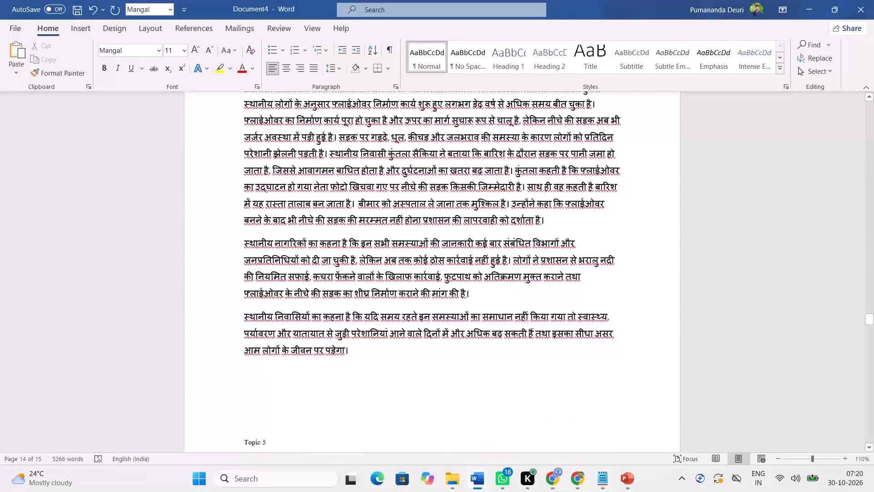
pyautogui.scroll(-9, 425, 310)
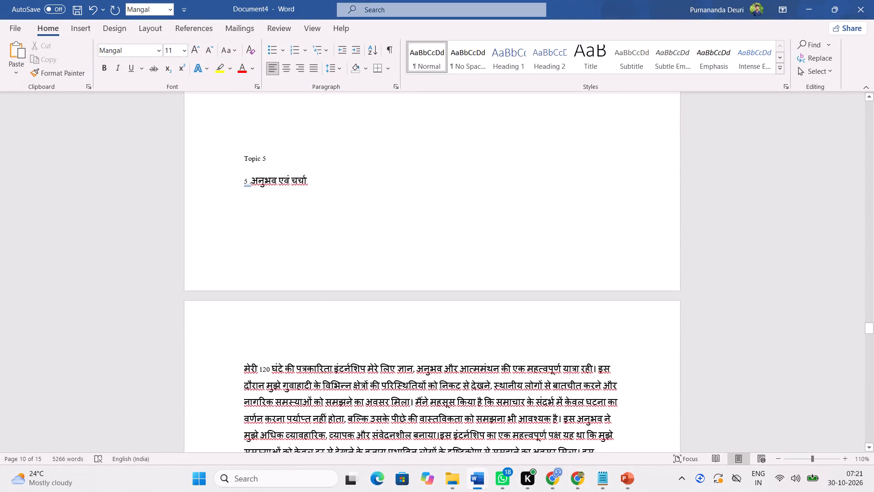
pyautogui.hotkey('ctrl', 'a')
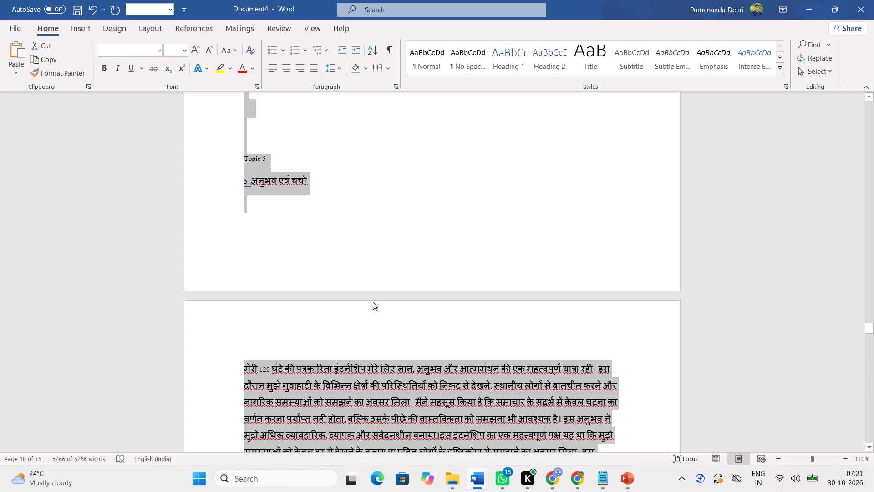
pyautogui.hotkey('ctrl', 'c')
# Switch to Presentation1 in PowerPoint and paste the copied Document4 text into the title placeholder.
pyautogui.click(631, 479)
pyautogui.click(666, 436)
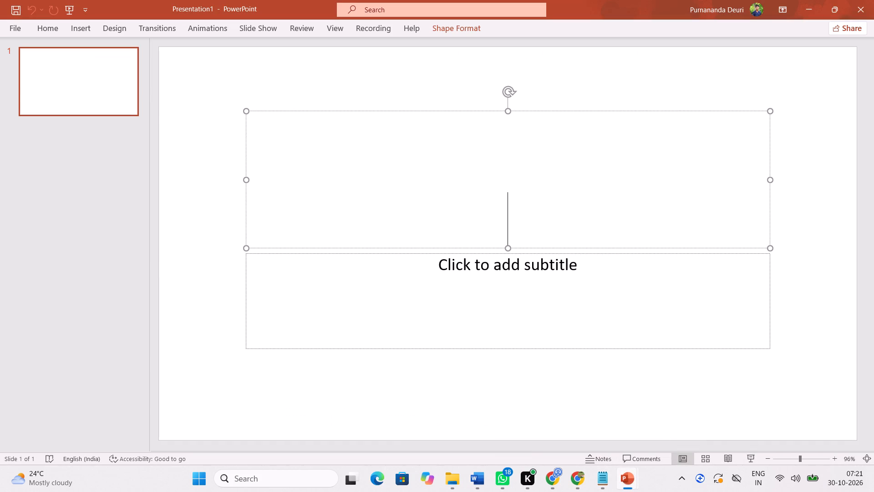
pyautogui.hotkey('ctrl', 'v')
pyautogui.scroll(-3, 531, 189)
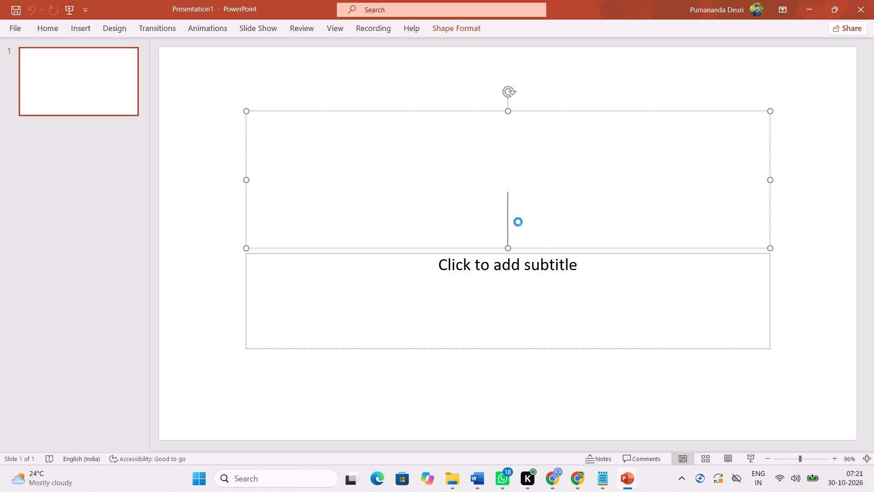
pyautogui.click(518, 222)
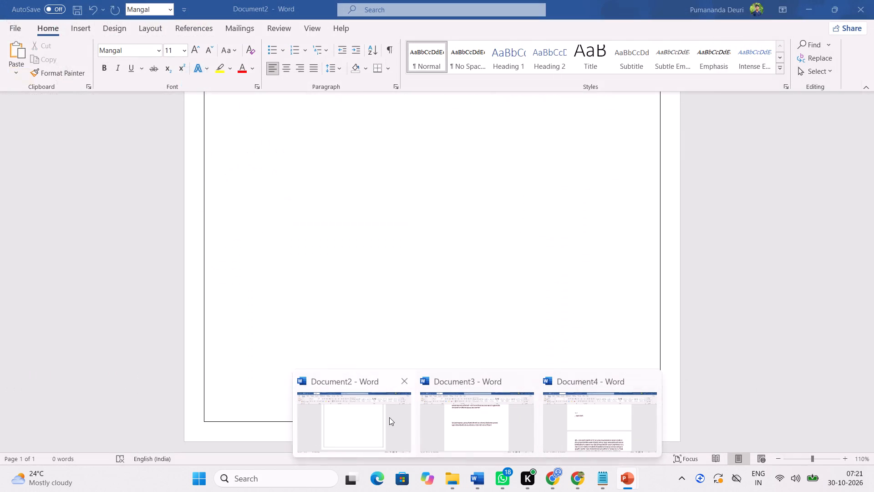
# Check the page in Document2 in Word and return to Presentation1 in PowerPoint.
pyautogui.click(388, 417)
pyautogui.scroll(15, 359, 256)
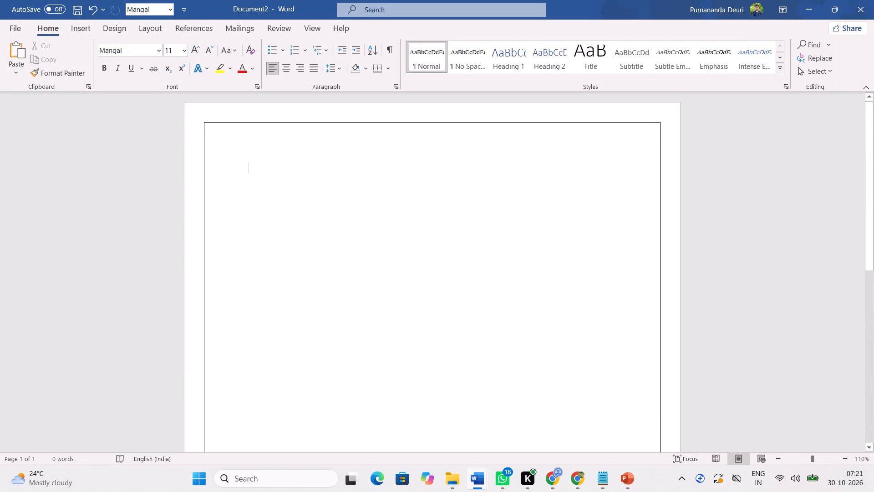
pyautogui.click(625, 474)
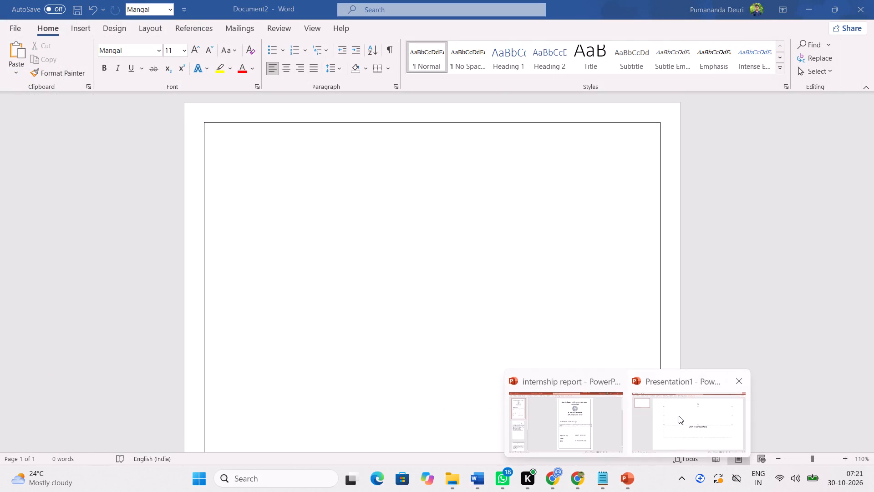
pyautogui.click(679, 416)
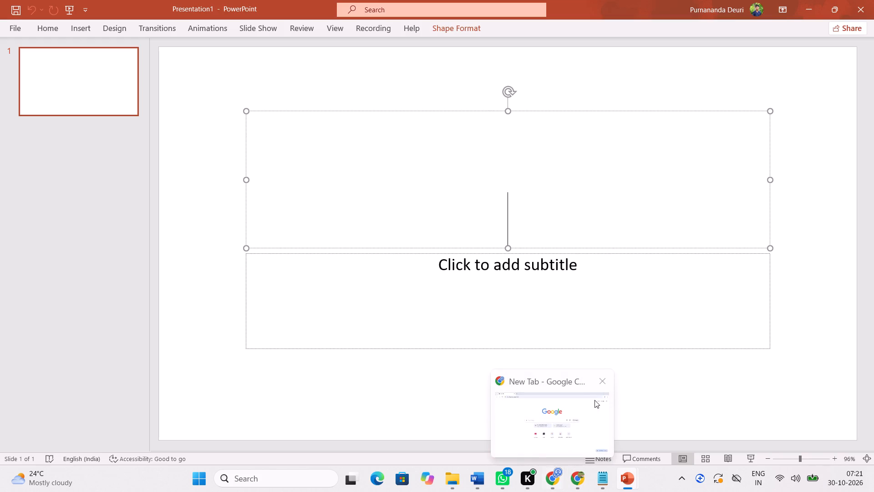
# Close the Google Chrome New Tab window and return to the title placeholder in Presentation1.
pyautogui.click(607, 377)
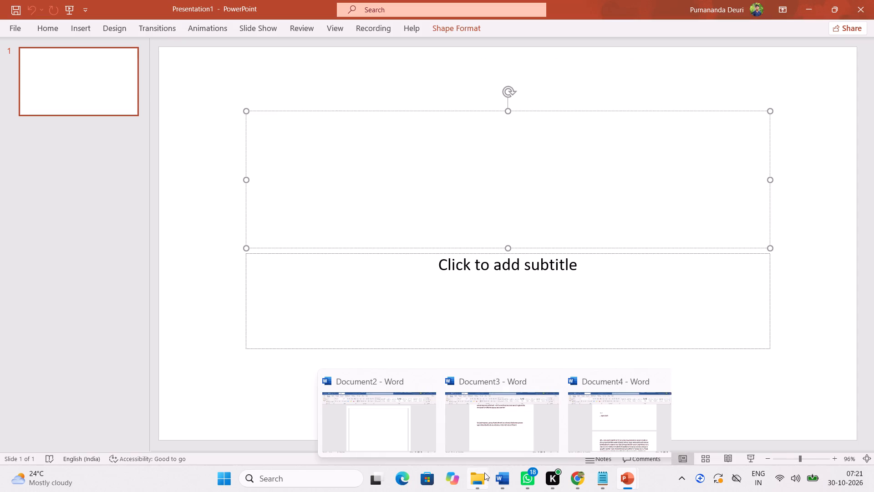
pyautogui.click(488, 204)
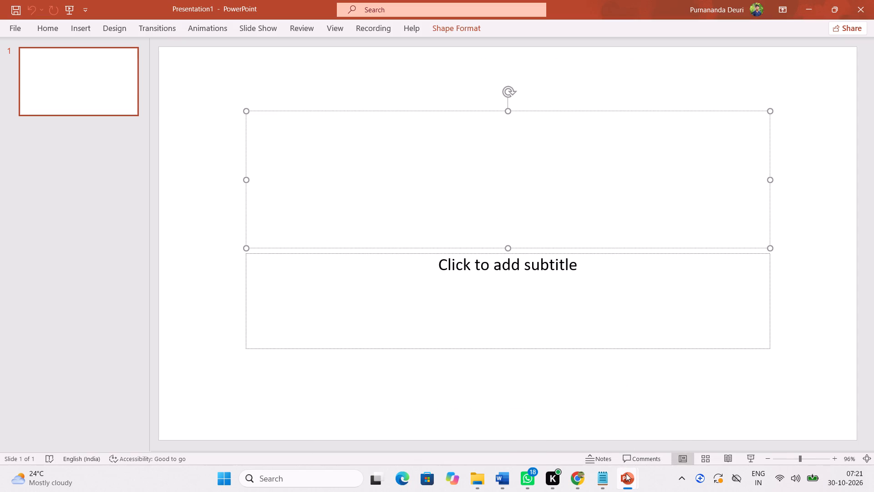
# Close the debug.log Notepad window and the Kokila Regular File Explorer window.
pyautogui.click(670, 436)
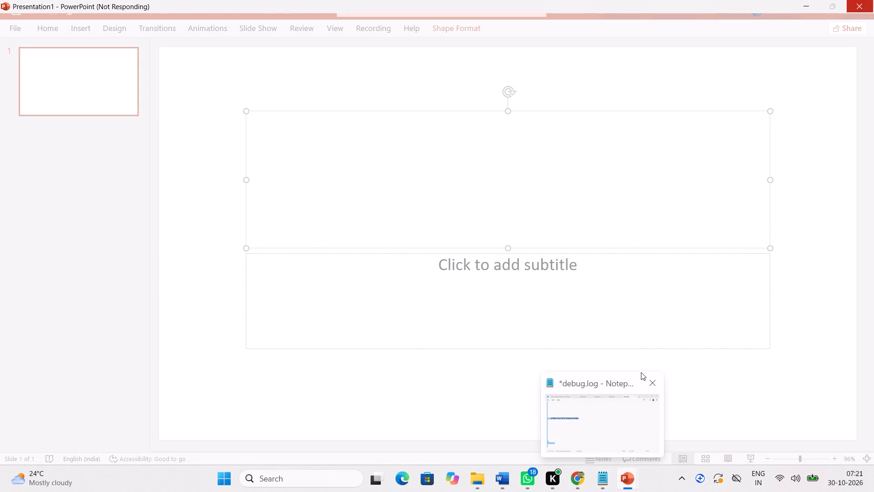
pyautogui.click(652, 386)
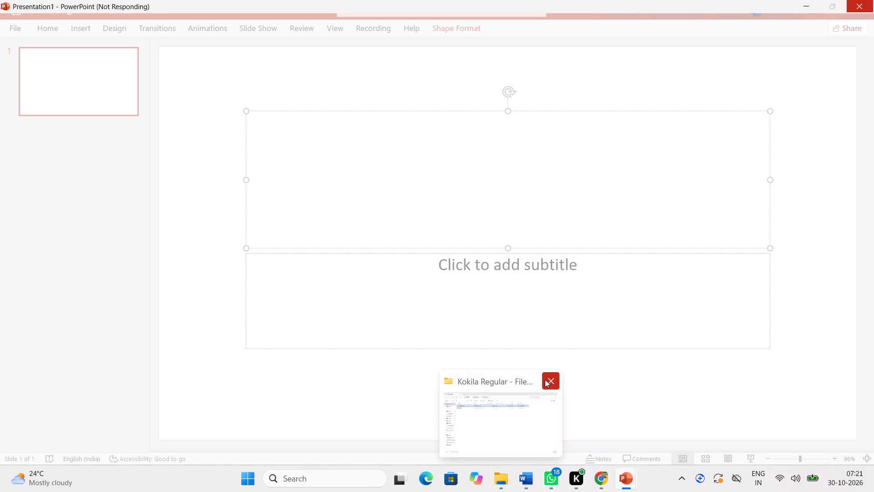
pyautogui.click(545, 379)
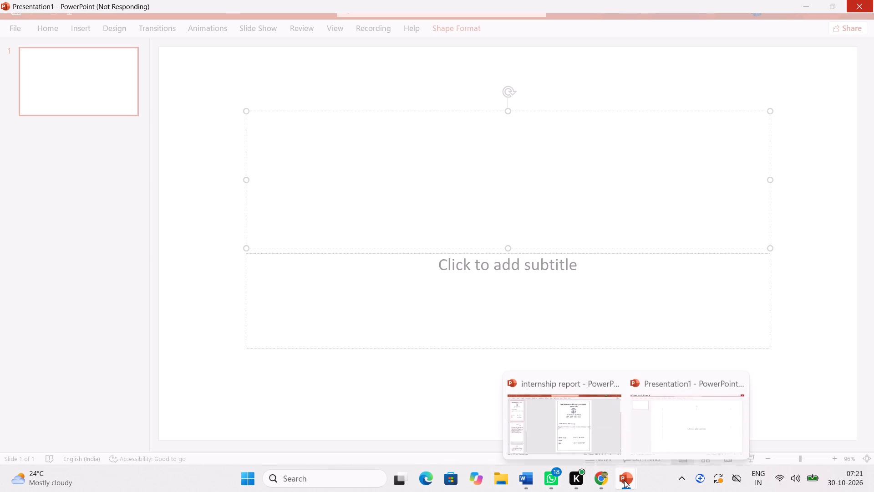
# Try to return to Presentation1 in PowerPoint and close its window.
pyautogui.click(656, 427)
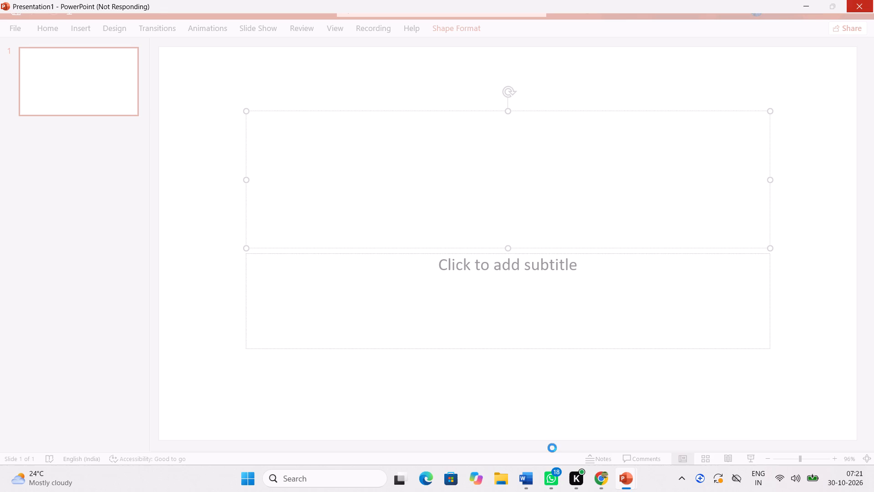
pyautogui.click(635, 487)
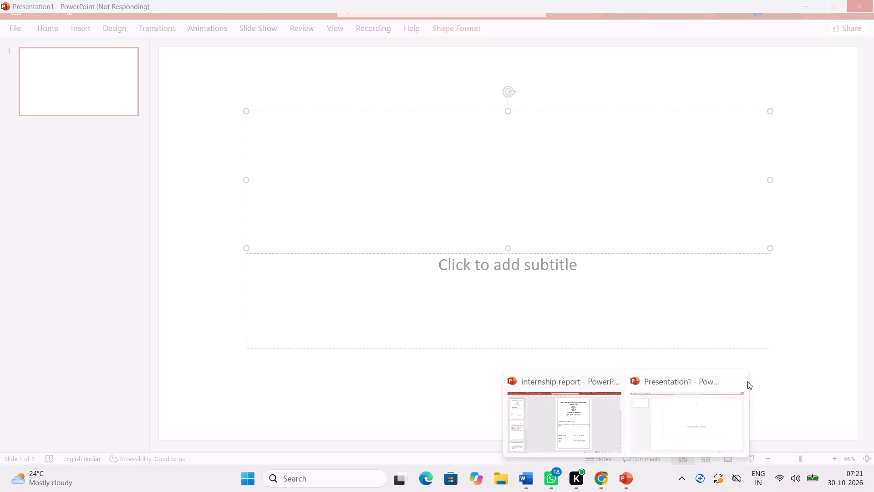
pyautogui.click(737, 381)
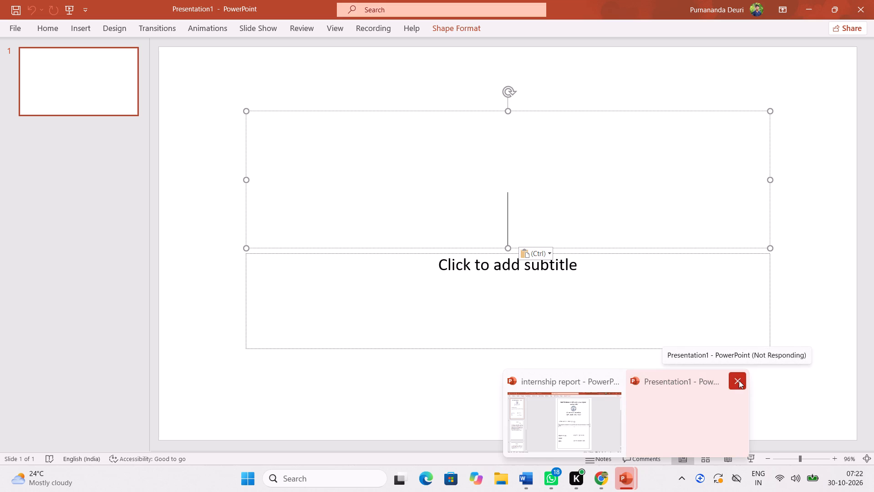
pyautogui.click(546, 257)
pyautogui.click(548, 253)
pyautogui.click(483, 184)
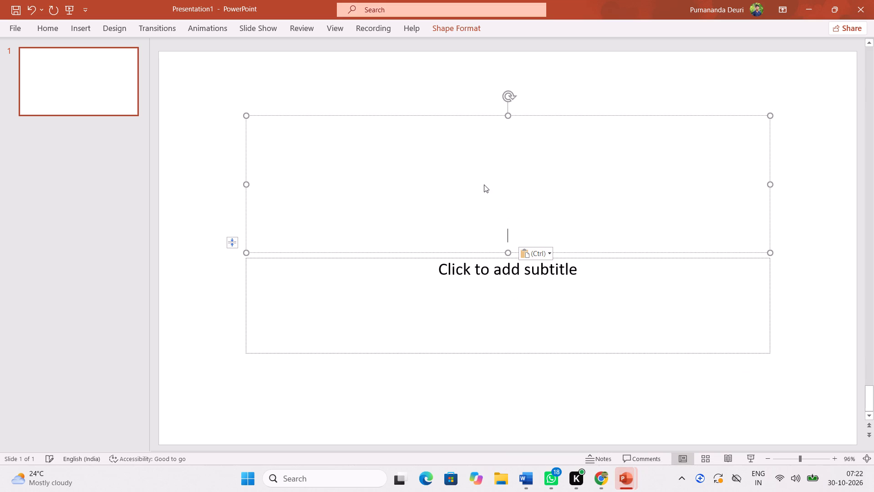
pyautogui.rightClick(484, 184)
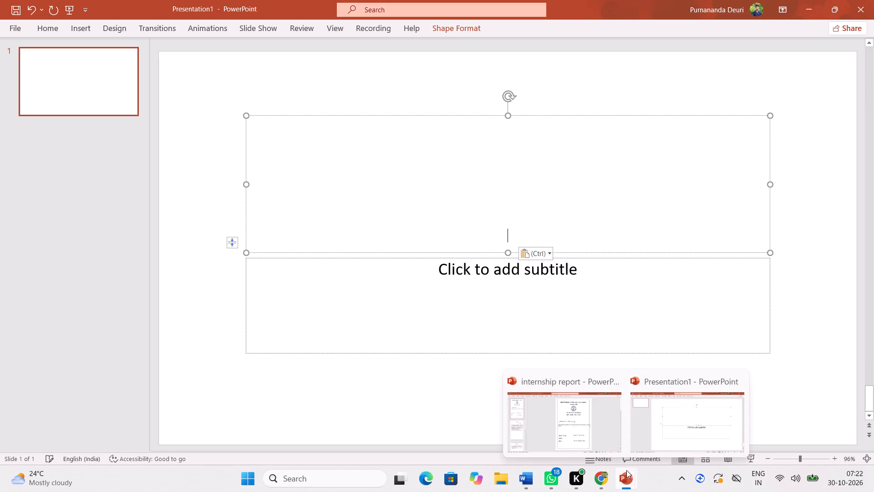
# Switch to the internship report presentation and look over its first slide.
pyautogui.click(563, 432)
pyautogui.scroll(5, 504, 251)
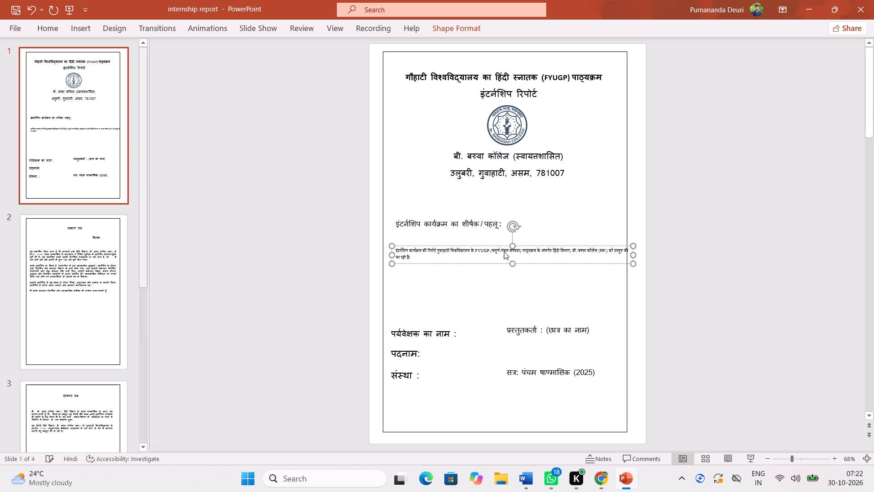
pyautogui.scroll(-7, 504, 253)
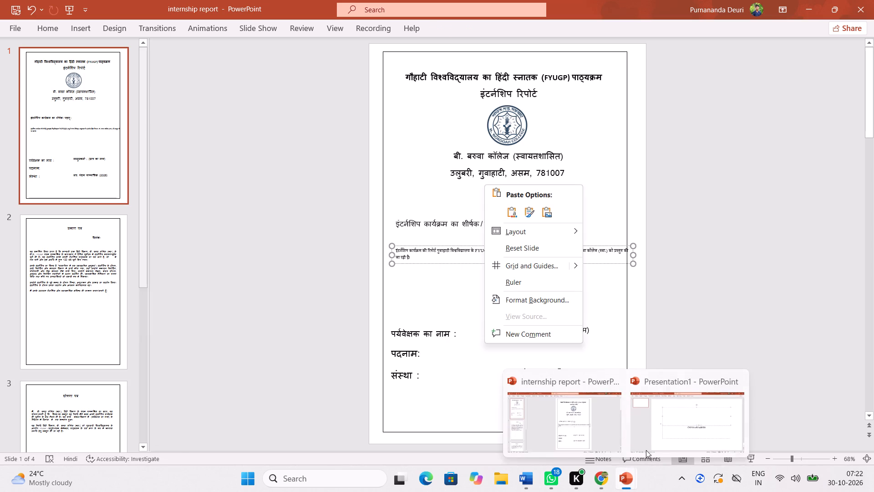
# Close the Presentation1 window, leaving the internship report presentation open.
pyautogui.click(657, 429)
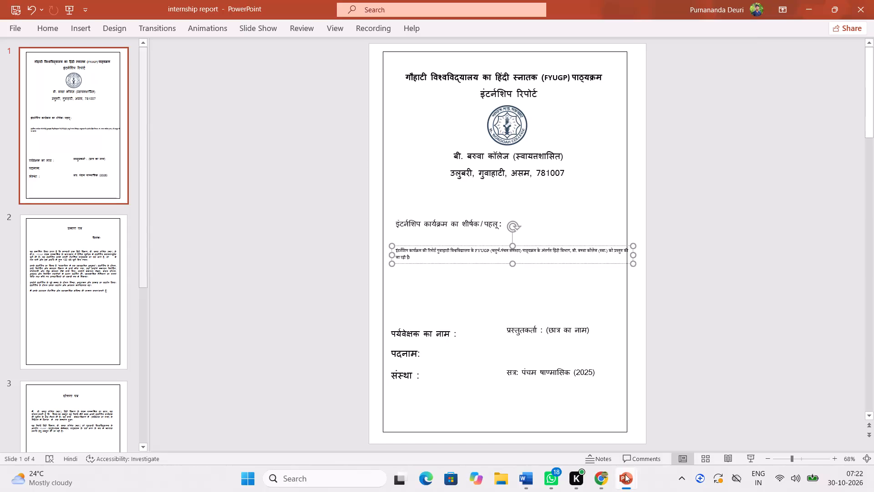
pyautogui.click(680, 430)
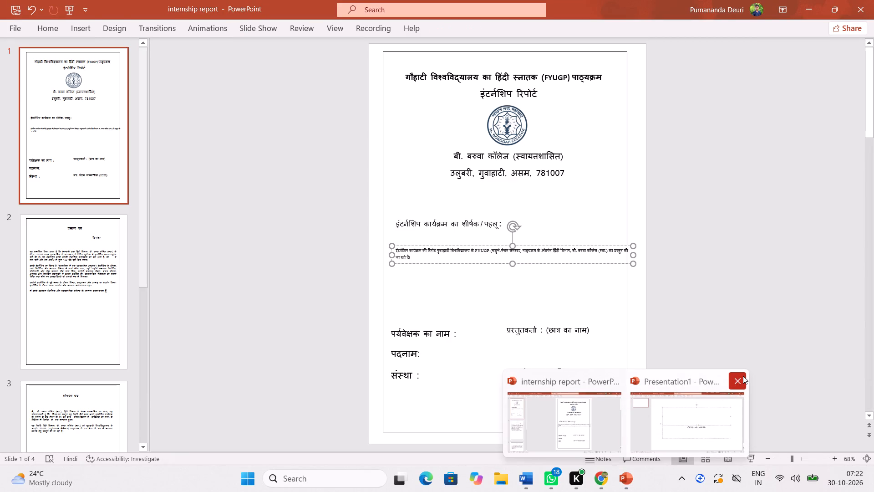
pyautogui.click(737, 379)
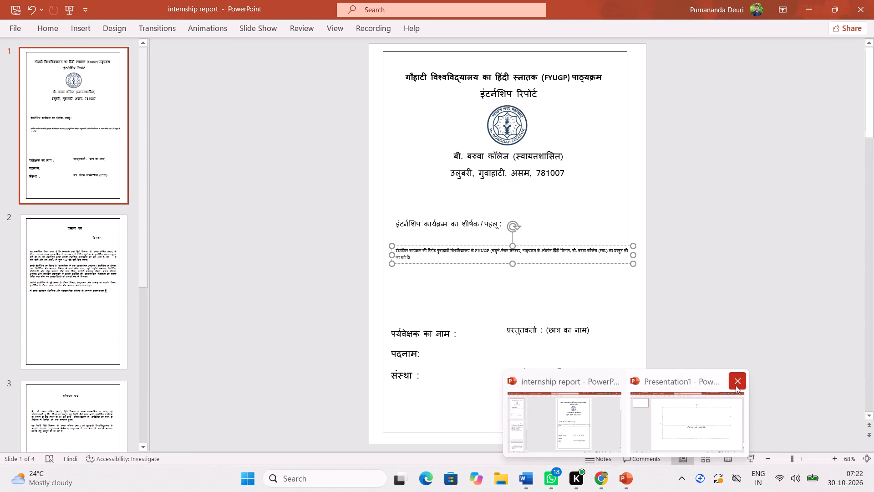
pyautogui.doubleClick(736, 385)
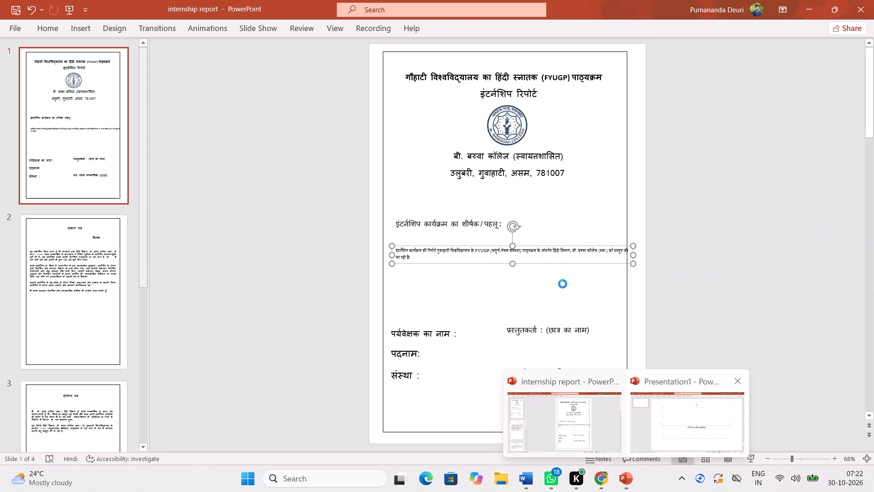
# Try again to close the blank Presentation1 window, keeping the internship report presentation open.
pyautogui.click(563, 284)
pyautogui.click(738, 380)
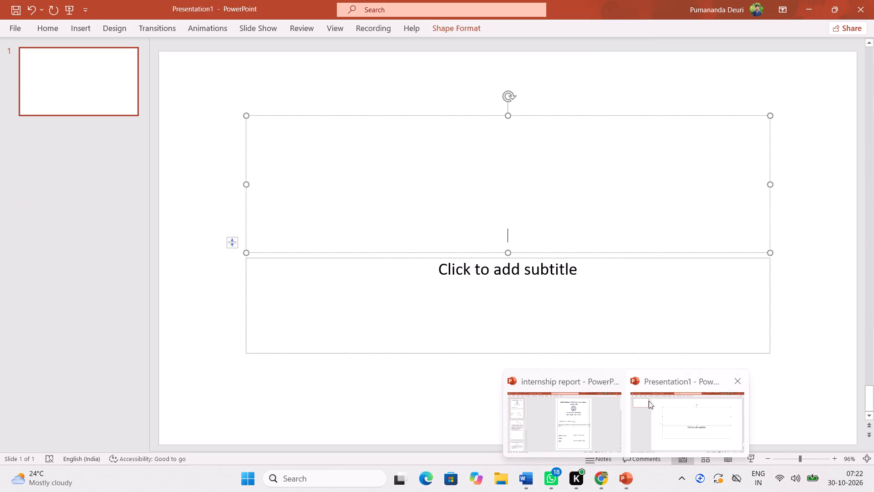
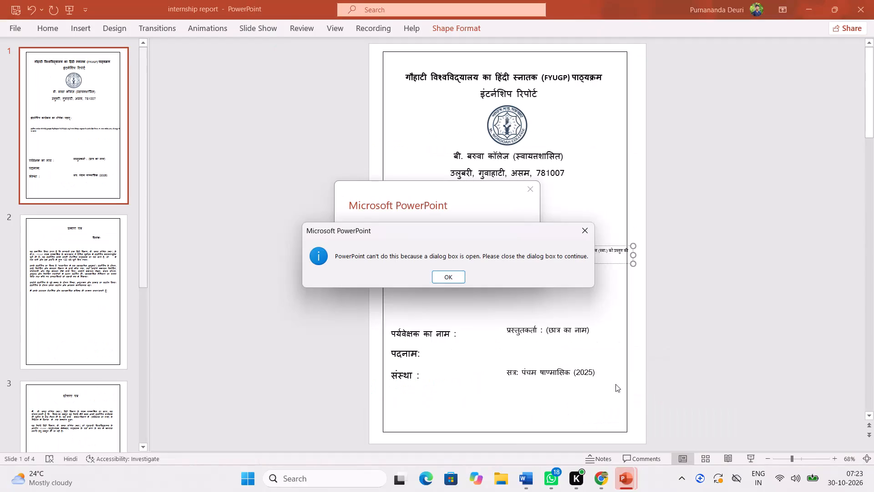
# Dismiss the PowerPoint notices blocking the internship report presentation.
pyautogui.click(449, 279)
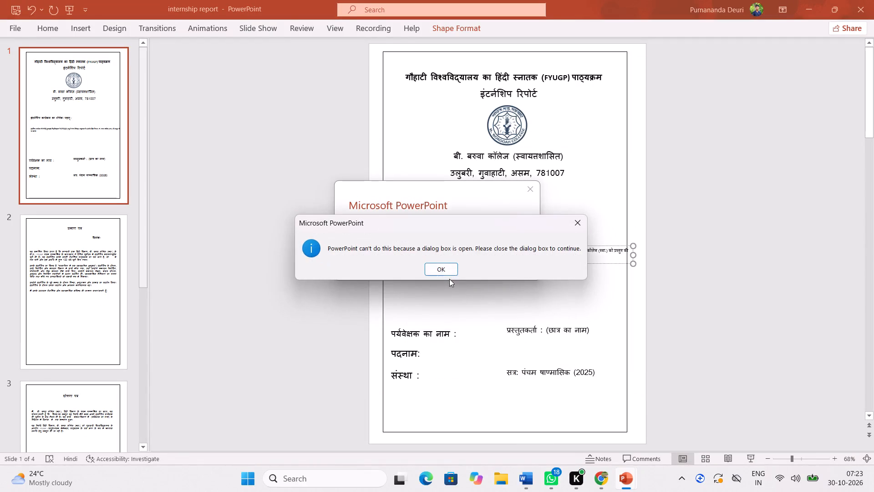
# Dismiss the blocking dialog and close the internship report and Presentation1 windows without saving their changes.
pyautogui.click(441, 271)
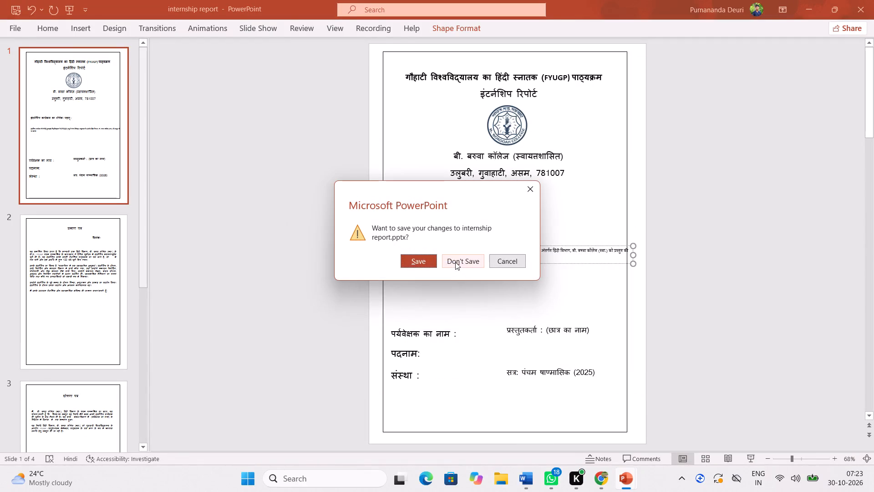
pyautogui.click(455, 262)
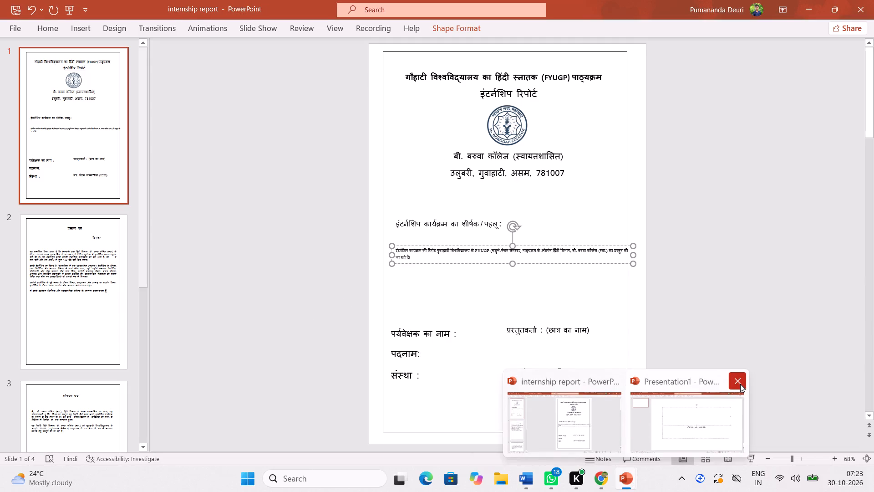
pyautogui.click(740, 384)
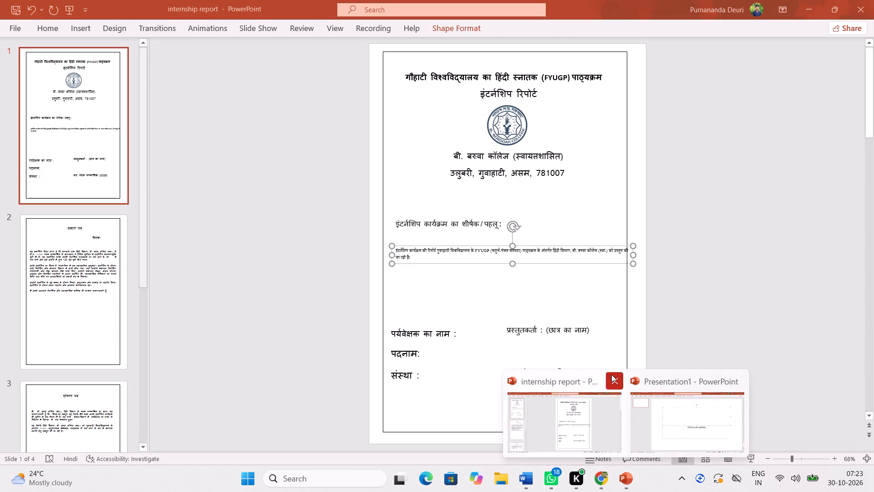
pyautogui.click(615, 381)
pyautogui.tripleClick(734, 381)
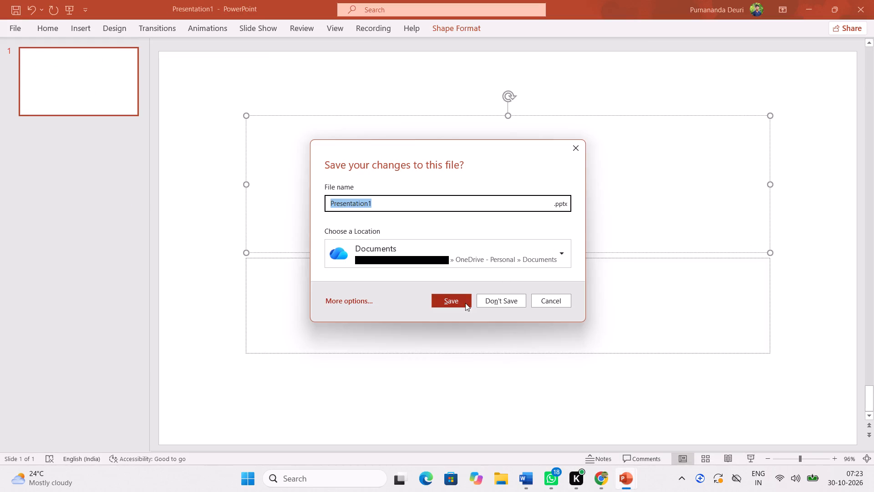
pyautogui.click(512, 302)
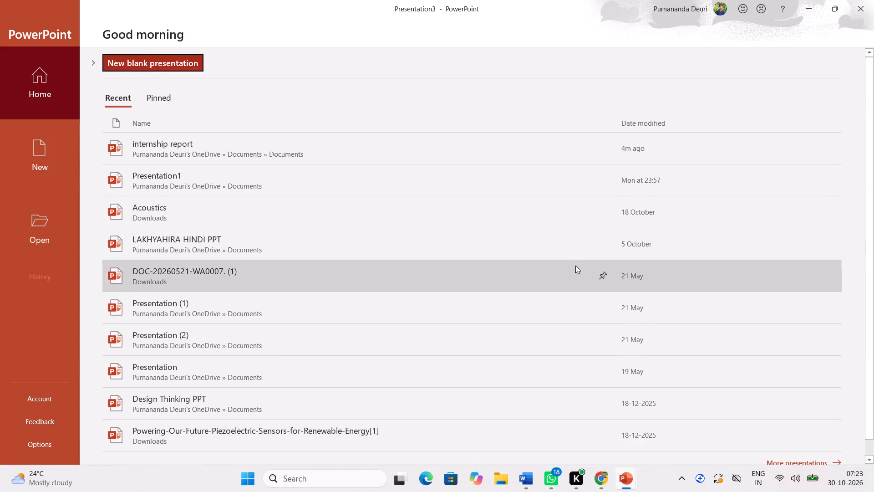
# Create a new blank presentation.
pyautogui.click(48, 156)
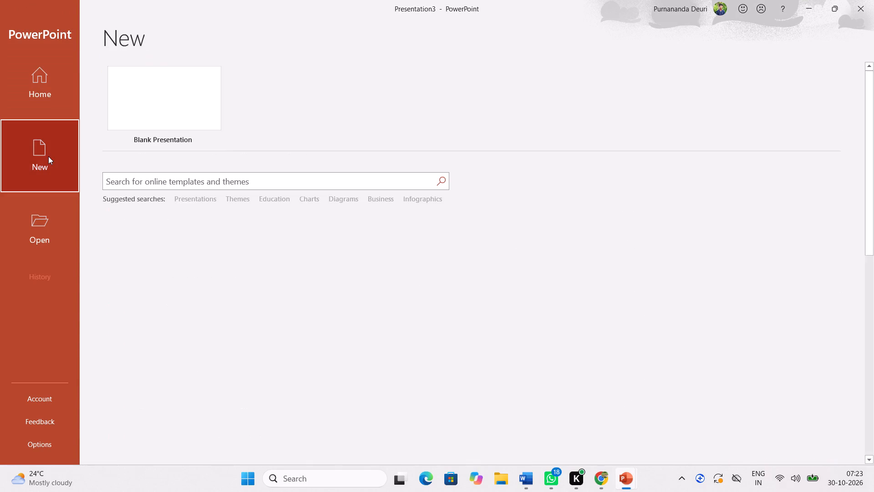
pyautogui.click(172, 115)
# Paste the copied Hindi report text as plain text into the first slide's title placeholder and look over it.
pyautogui.scroll(-2, 407, 241)
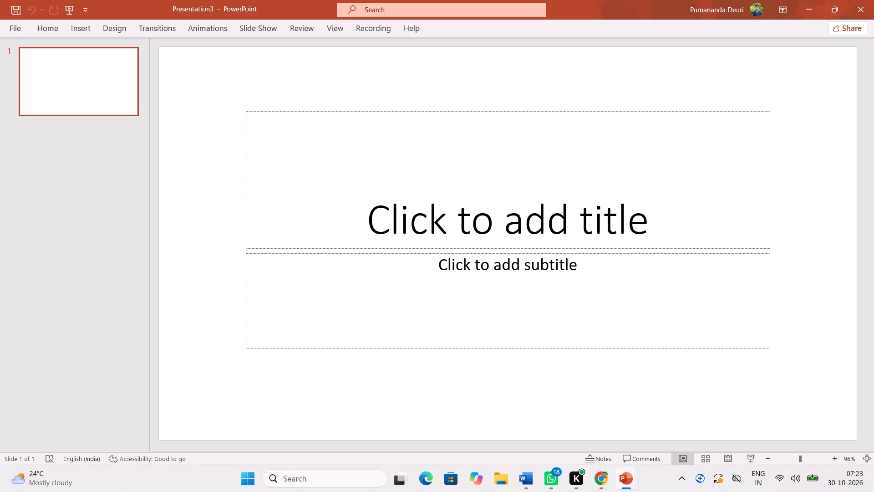
pyautogui.scroll(-2, 407, 241)
pyautogui.click(437, 166)
pyautogui.rightClick(453, 194)
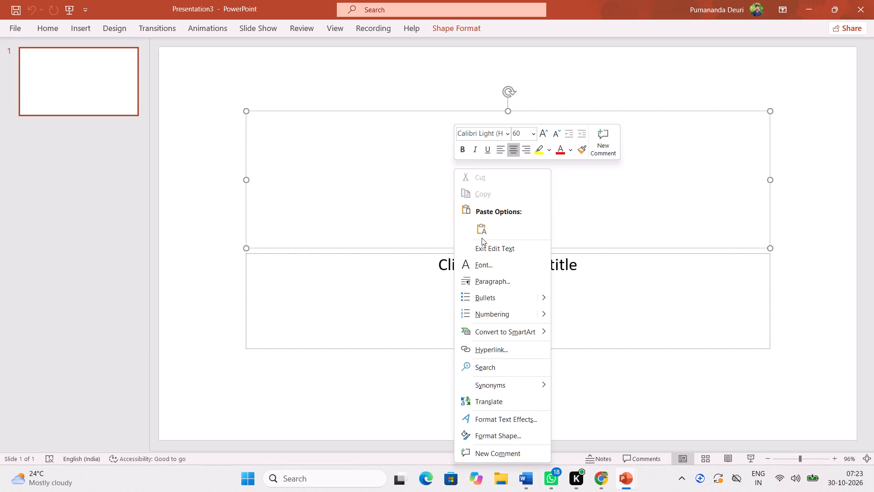
pyautogui.click(482, 230)
pyautogui.scroll(7, 531, 245)
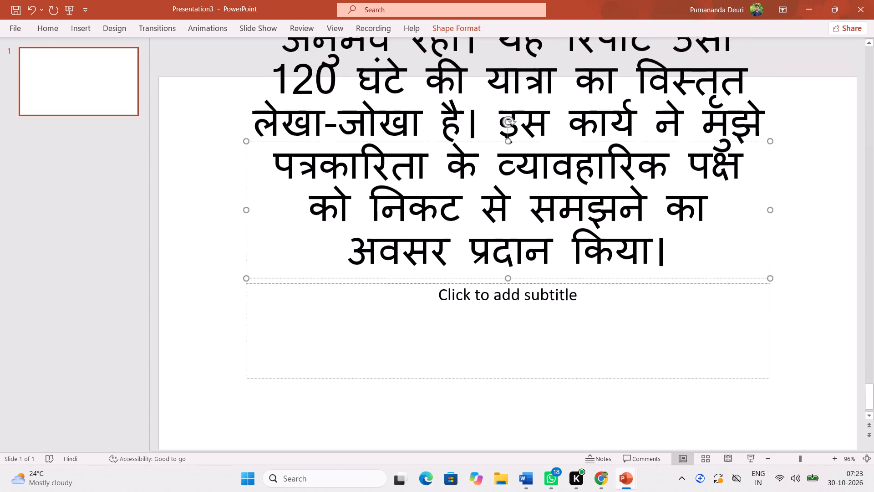
pyautogui.scroll(5, 529, 237)
pyautogui.click(223, 158)
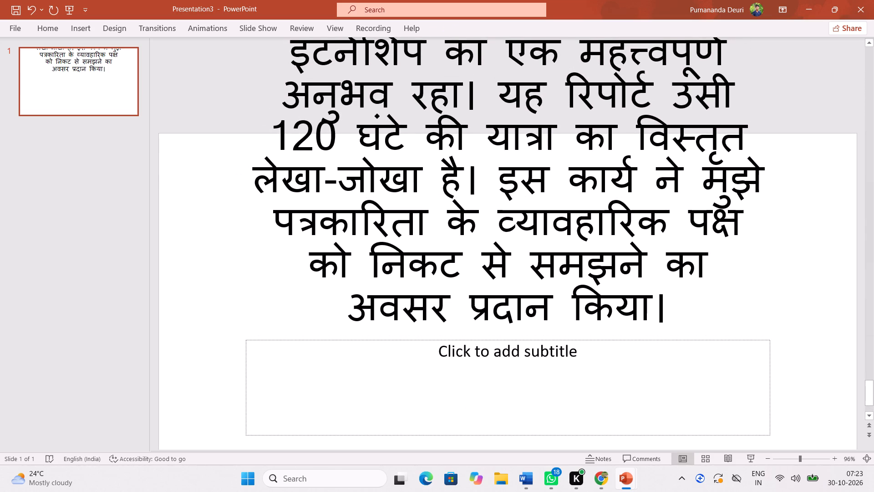
pyautogui.scroll(2, 715, 244)
pyautogui.scroll(-1, 715, 241)
pyautogui.scroll(10, 715, 241)
pyautogui.scroll(-1, 717, 239)
pyautogui.scroll(8, 717, 239)
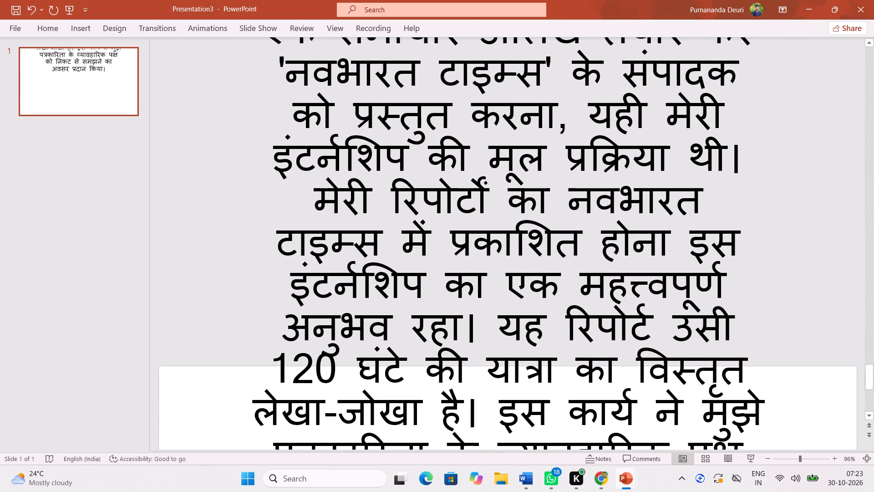
# Set all text on the slide to the Kokila font at size 14.
pyautogui.hotkey('ctrl', 'a')
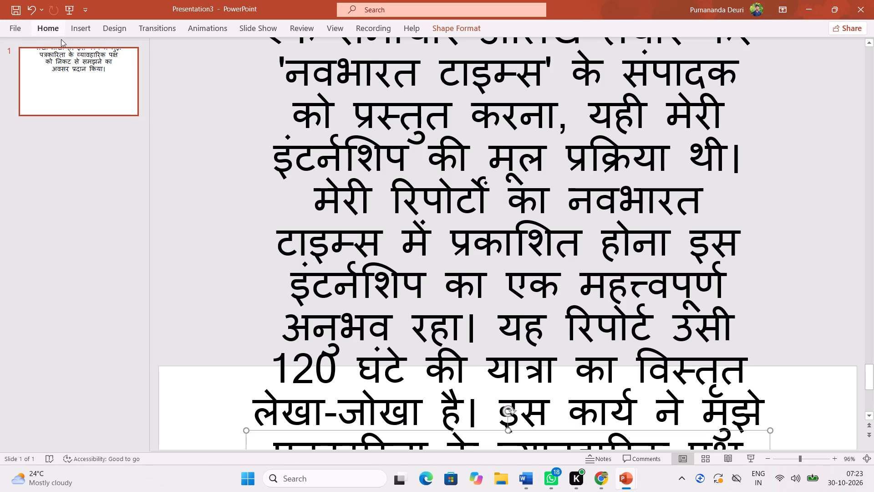
pyautogui.click(54, 34)
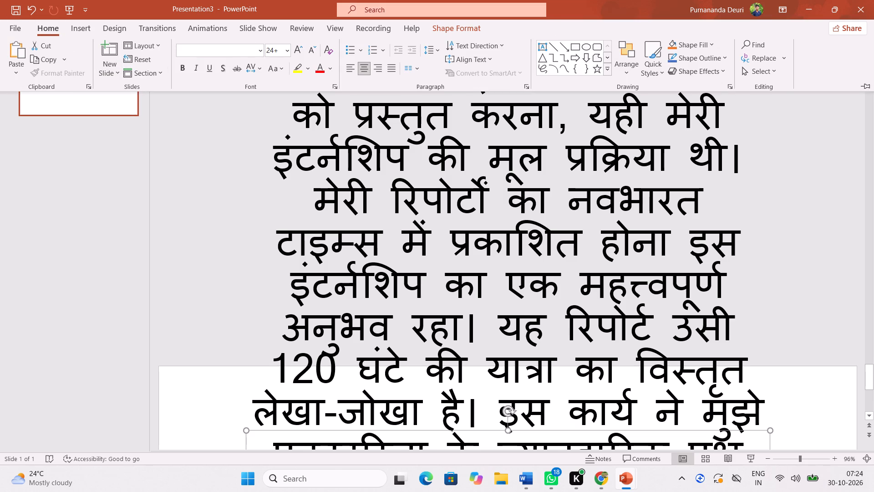
pyautogui.click(213, 48)
pyautogui.write('KOKI')
pyautogui.press('Return')
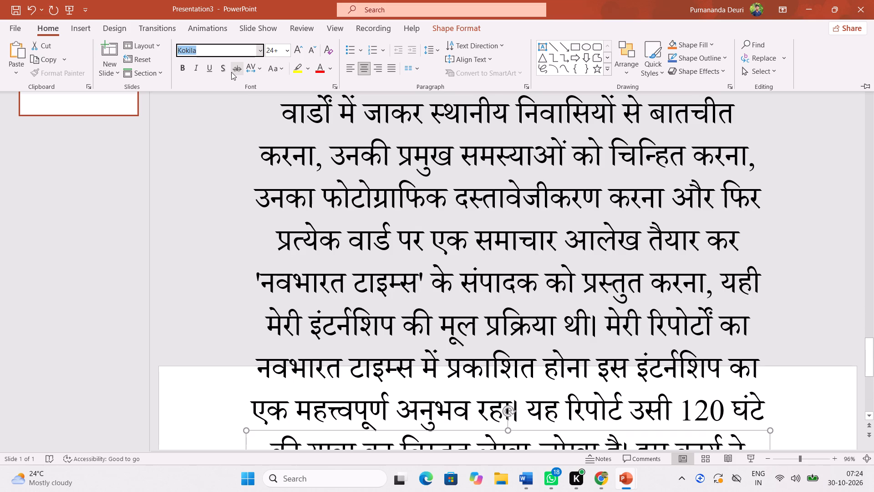
pyautogui.click(285, 51)
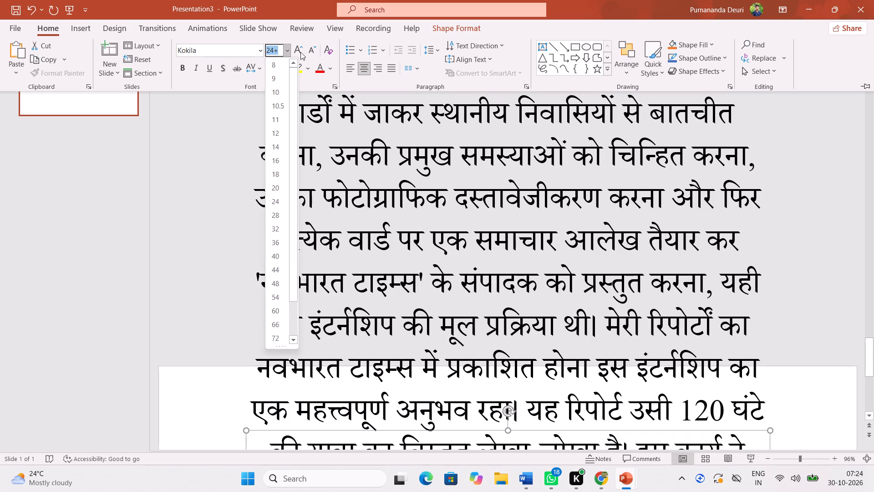
pyautogui.click(279, 142)
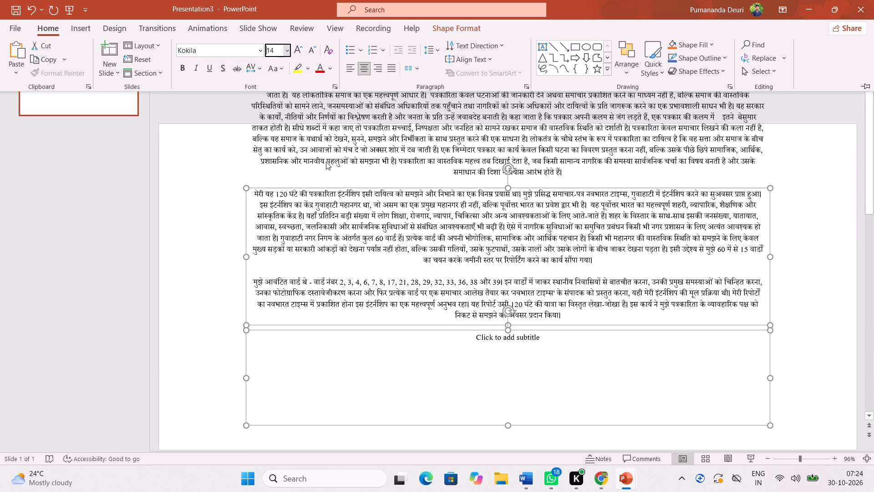
# Copy both text boxes from the slide, switch to Word and paste them onto the bordered blank page of Document2.
pyautogui.scroll(8, 440, 243)
pyautogui.hotkey('ctrl', 'a')
pyautogui.hotkey('ctrl', 'a')
pyautogui.click(206, 165)
pyautogui.scroll(8, 338, 231)
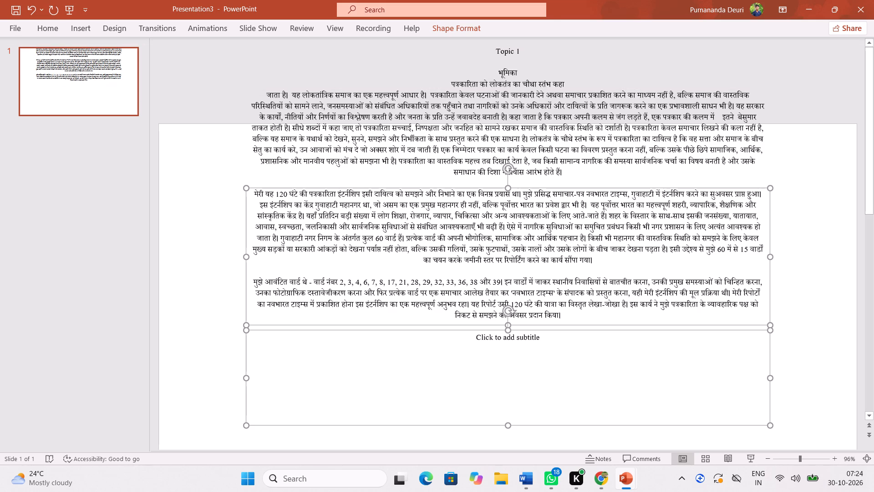
pyautogui.scroll(-2, 464, 282)
pyautogui.scroll(2, 464, 282)
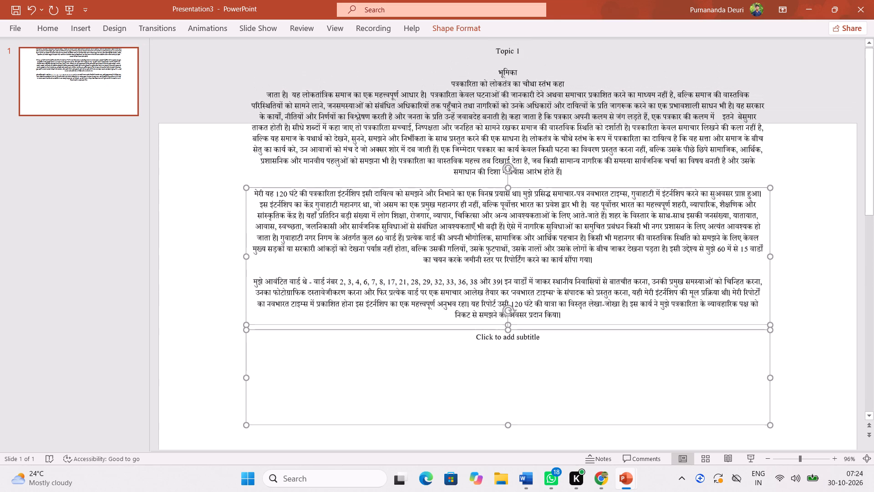
pyautogui.hotkey('ctrl', 'a')
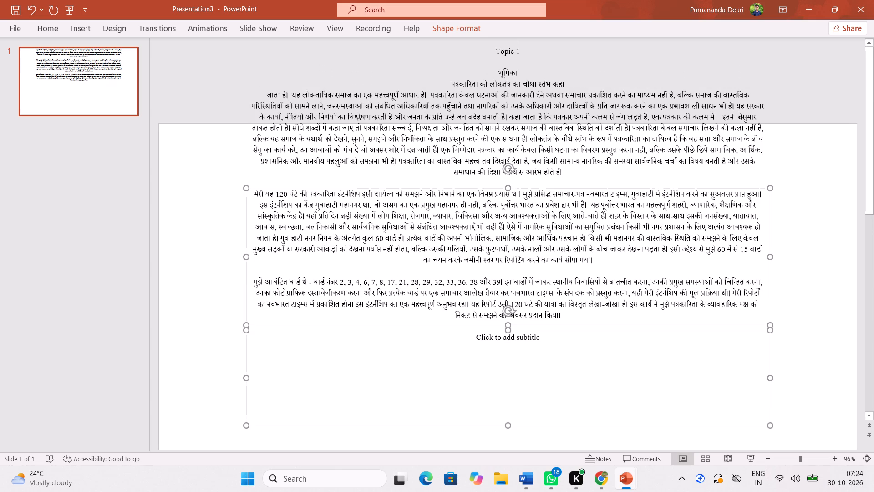
pyautogui.hotkey('ctrl', 'c')
pyautogui.click(528, 480)
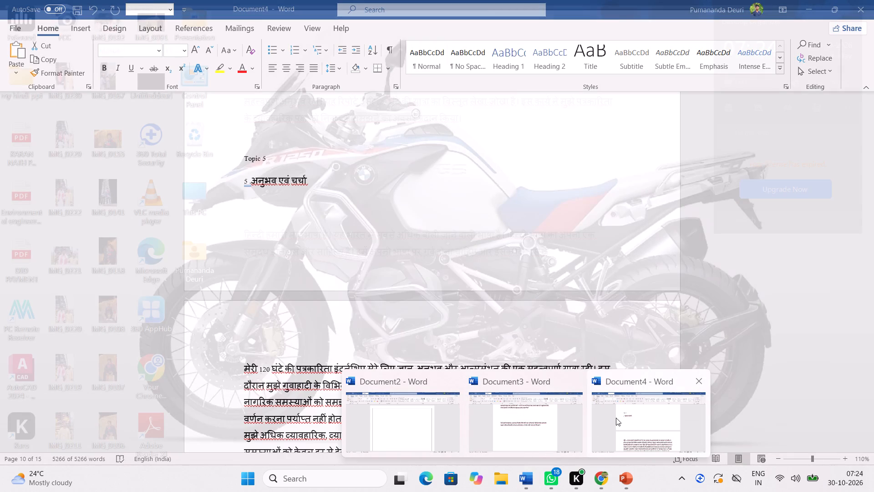
pyautogui.click(392, 432)
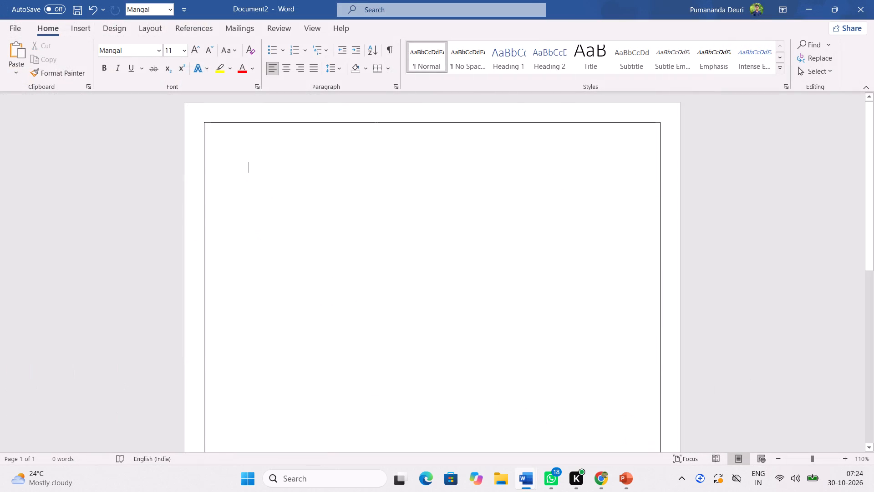
pyautogui.rightClick(253, 174)
pyautogui.click(279, 239)
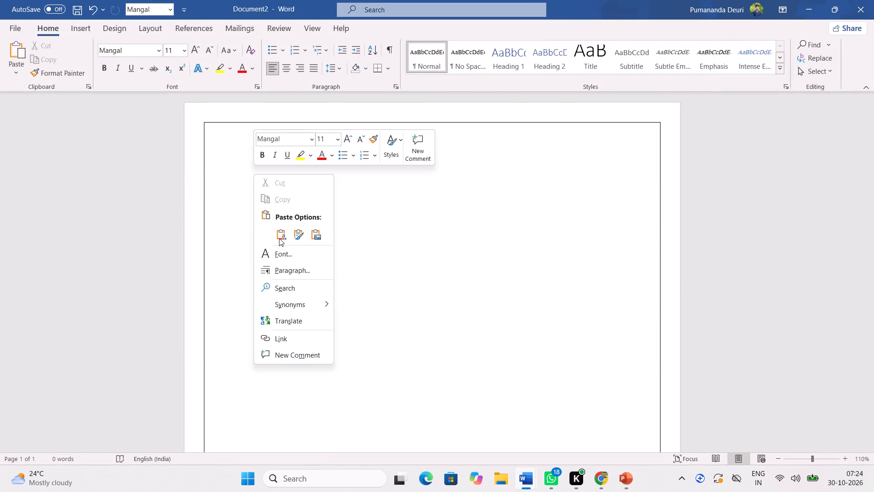
# Stretch both pasted text boxes downward in Document2 so that more of the Hindi report text is shown.
pyautogui.scroll(-3, 533, 260)
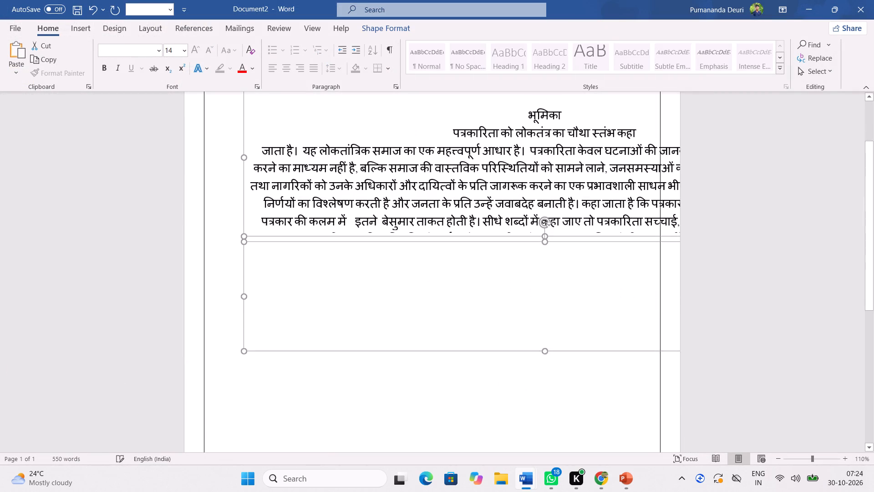
pyautogui.scroll(-3, 595, 270)
pyautogui.scroll(2, 549, 251)
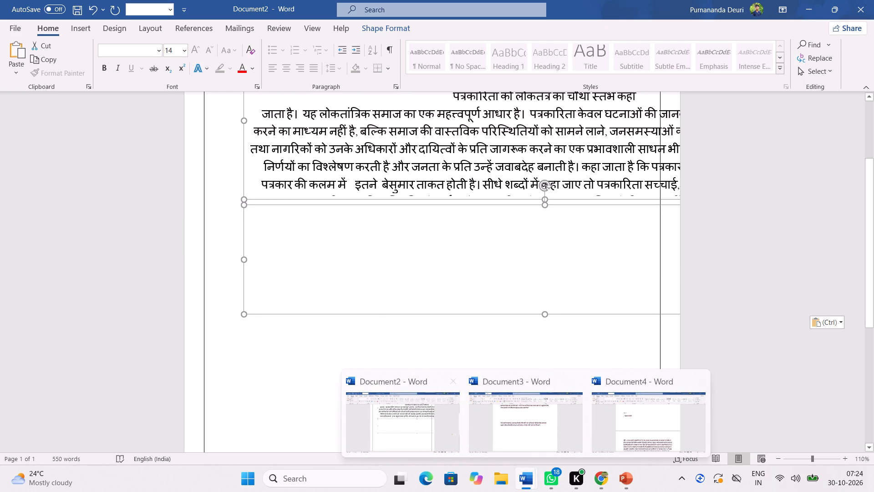
pyautogui.moveTo(543, 200); pyautogui.dragTo(533, 299)
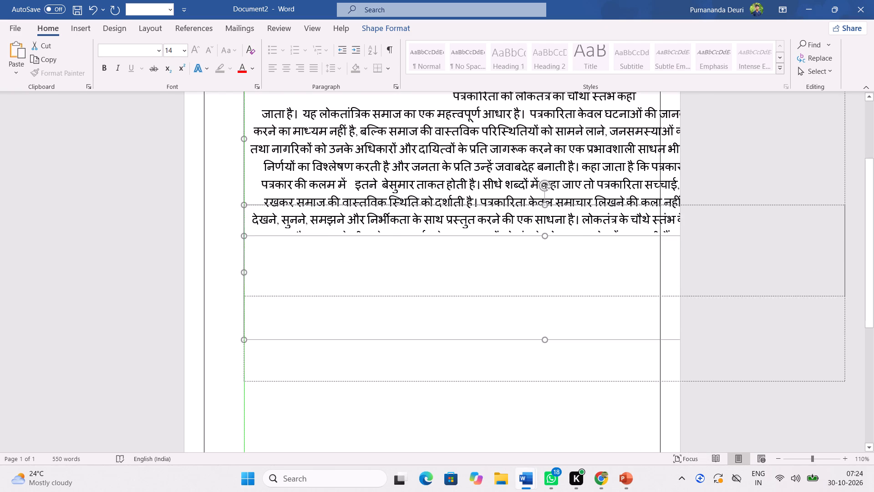
pyautogui.moveTo(533, 299); pyautogui.dragTo(507, 380)
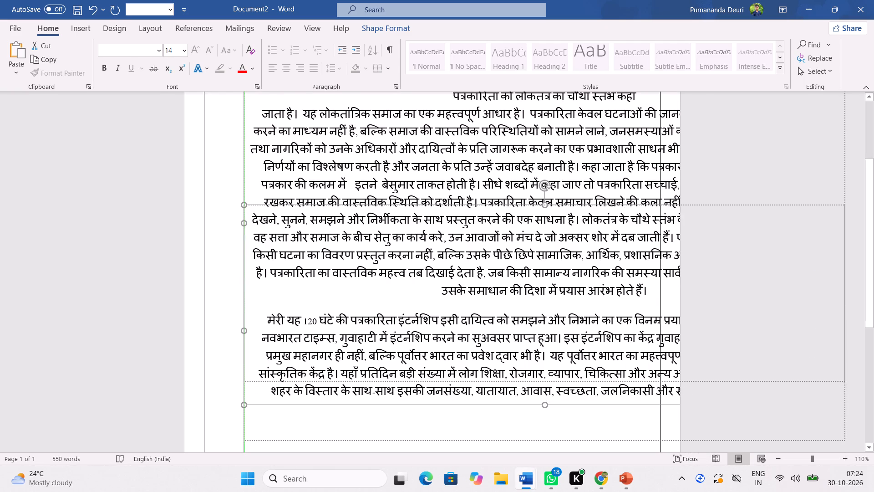
pyautogui.moveTo(507, 380); pyautogui.dragTo(515, 360)
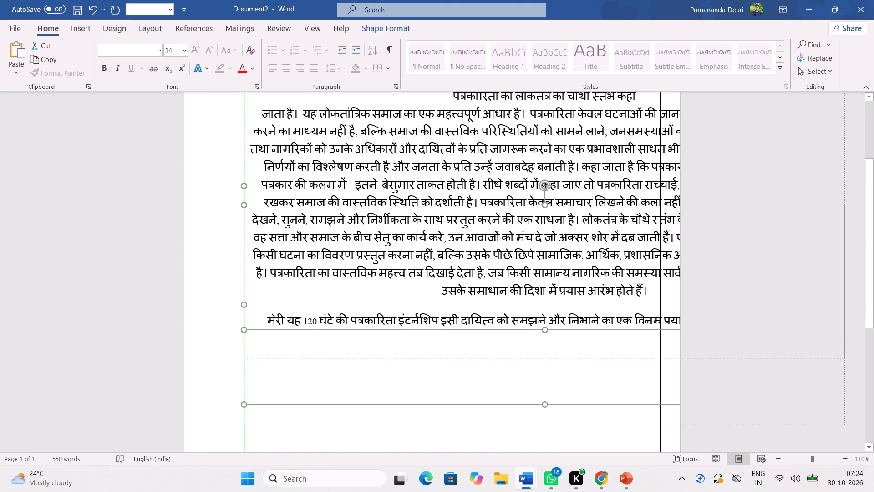
pyautogui.moveTo(515, 360); pyautogui.dragTo(511, 380)
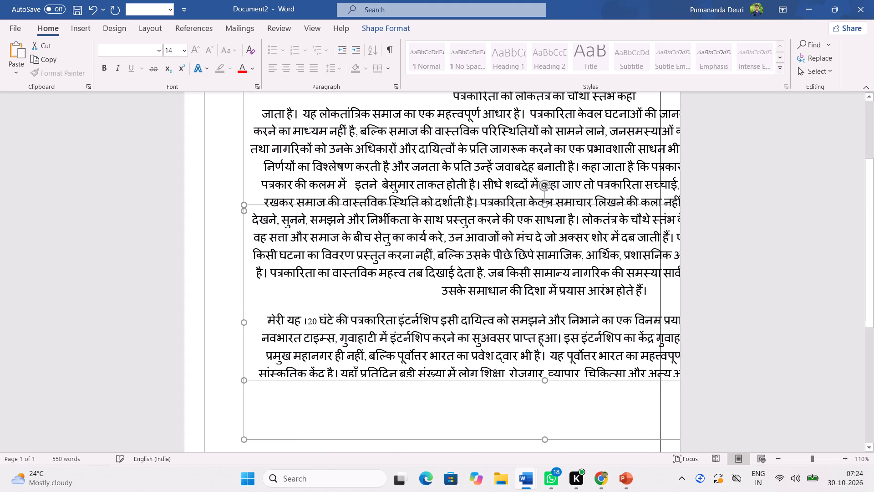
# Move both text boxes sideways so that their left edges sit just inside the page border.
pyautogui.scroll(-2, 571, 273)
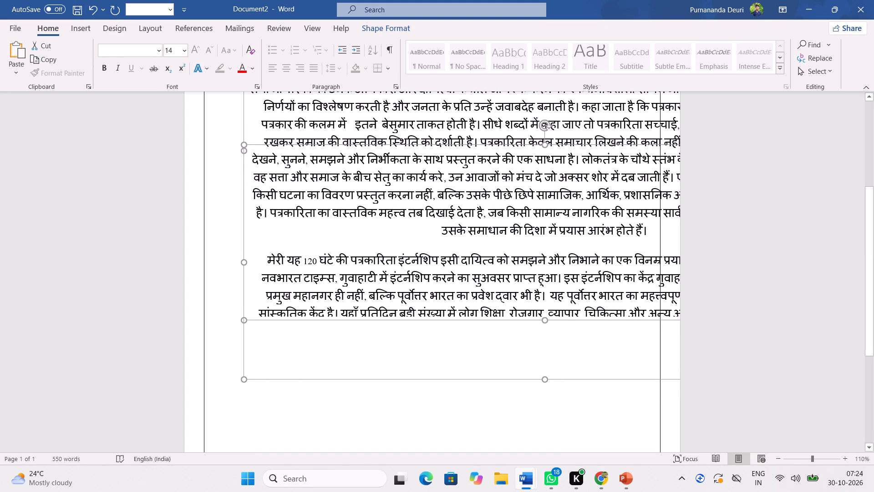
pyautogui.moveTo(246, 149); pyautogui.dragTo(222, 158)
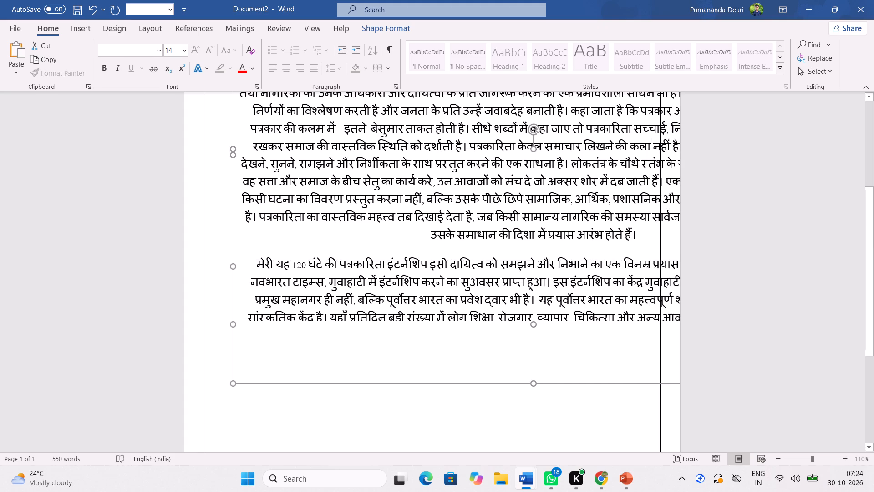
pyautogui.moveTo(222, 158); pyautogui.dragTo(218, 160)
# Extend both text boxes further down past the bottom page border to fit the remaining report paragraphs.
pyautogui.scroll(-2, 589, 168)
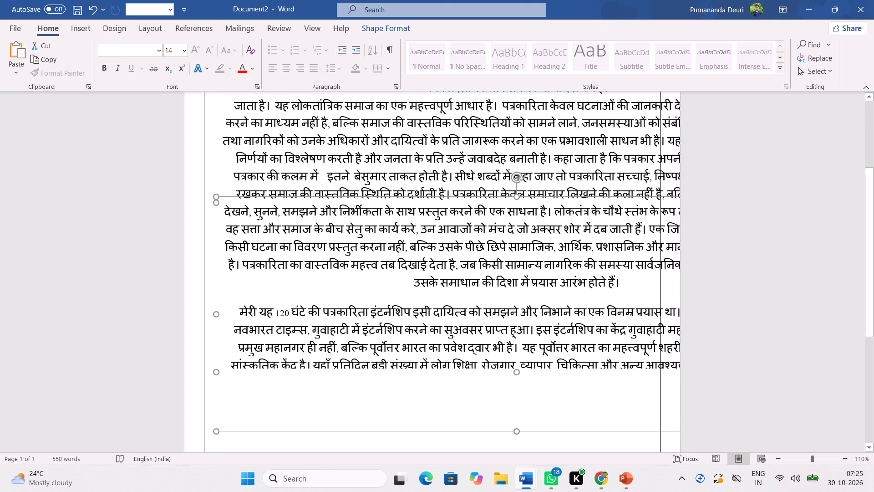
pyautogui.moveTo(516, 371); pyautogui.dragTo(497, 491)
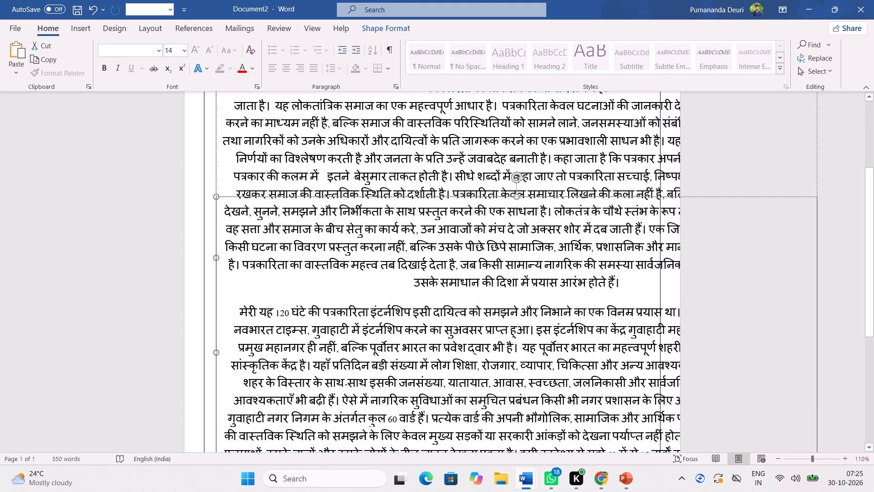
pyautogui.moveTo(497, 491); pyautogui.dragTo(495, 477)
pyautogui.scroll(-7, 873, 210)
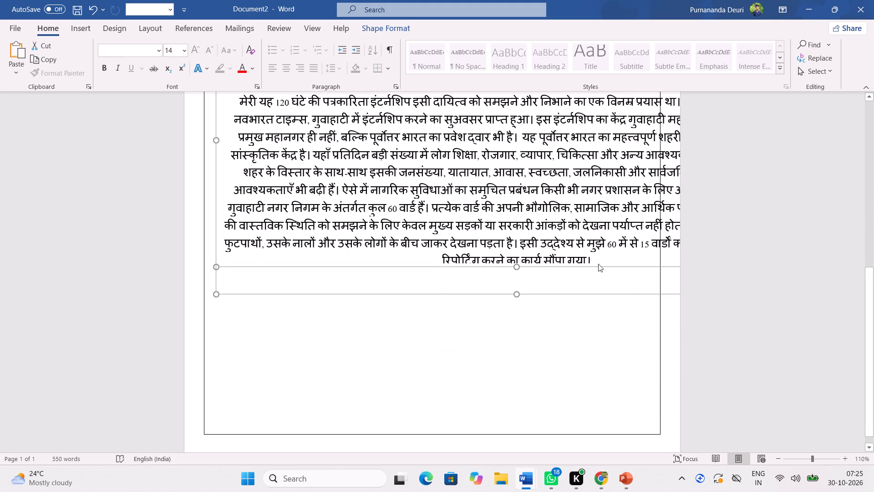
pyautogui.moveTo(516, 263); pyautogui.dragTo(502, 404)
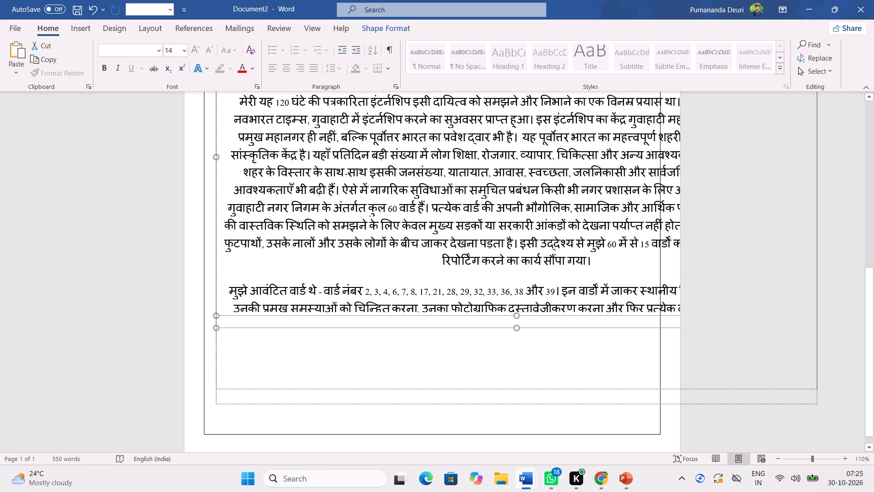
pyautogui.moveTo(502, 404); pyautogui.dragTo(502, 404)
pyautogui.moveTo(519, 381); pyautogui.dragTo(515, 398)
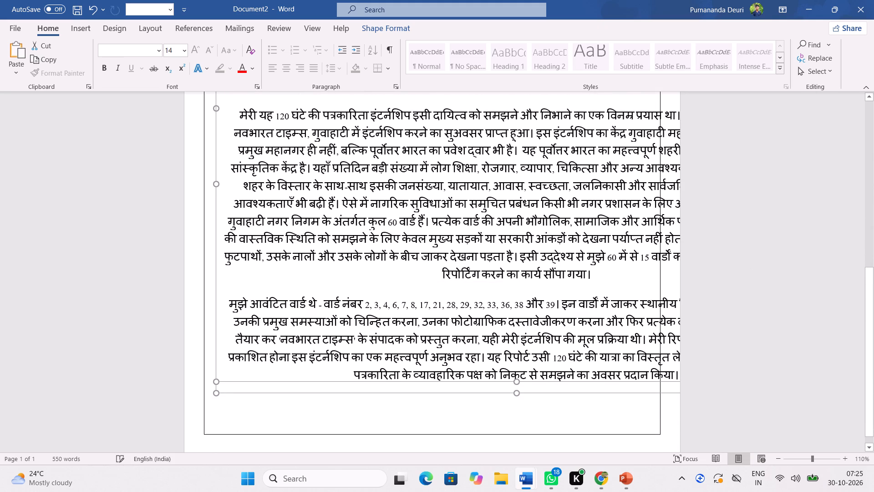
pyautogui.moveTo(515, 398); pyautogui.dragTo(508, 477)
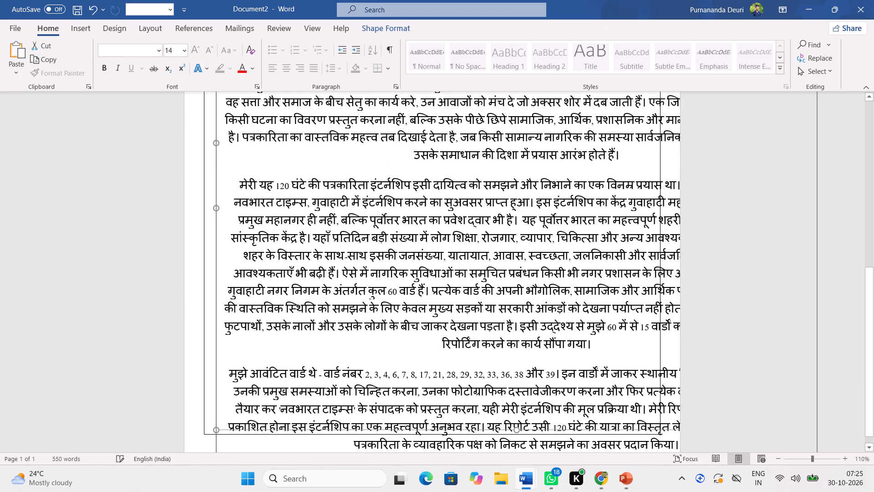
pyautogui.moveTo(508, 477); pyautogui.dragTo(485, 491)
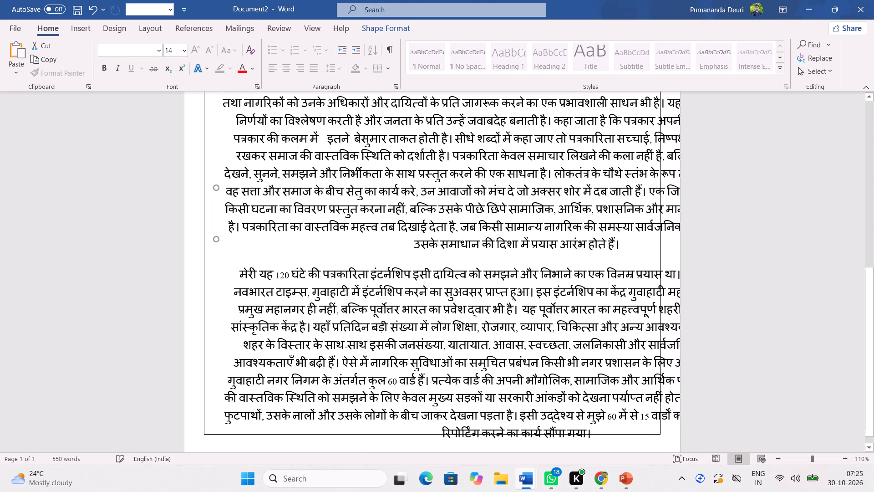
pyautogui.moveTo(485, 491); pyautogui.dragTo(485, 487)
pyautogui.scroll(-15, 508, 355)
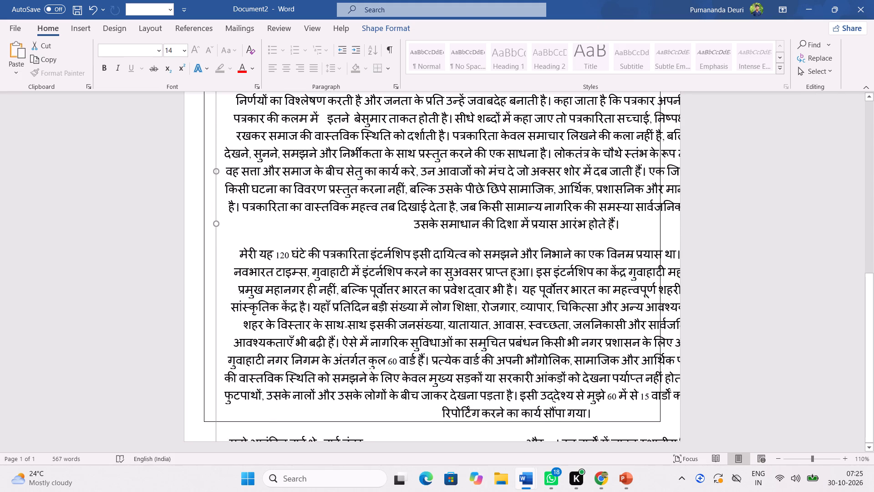
# Switch to the internship report presentation and examine the cover slide and the भूमिका text box on slide 4.
pyautogui.click(628, 485)
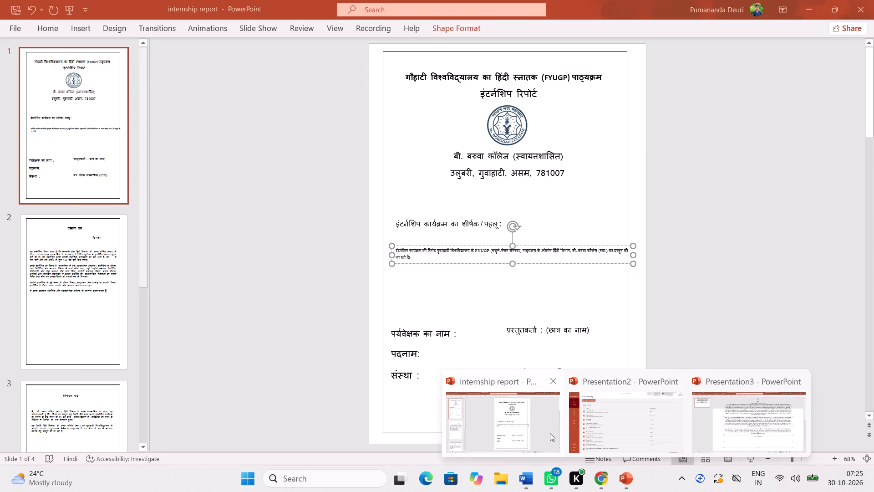
pyautogui.click(525, 422)
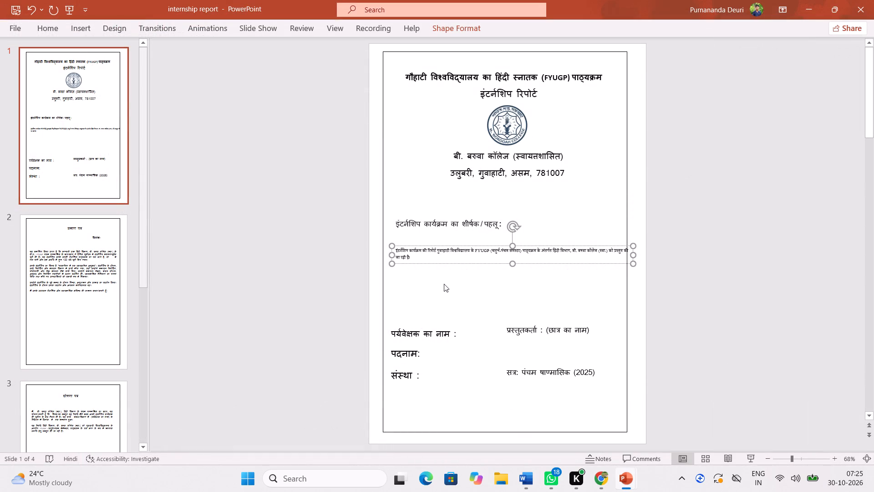
pyautogui.click(444, 283)
pyautogui.click(483, 283)
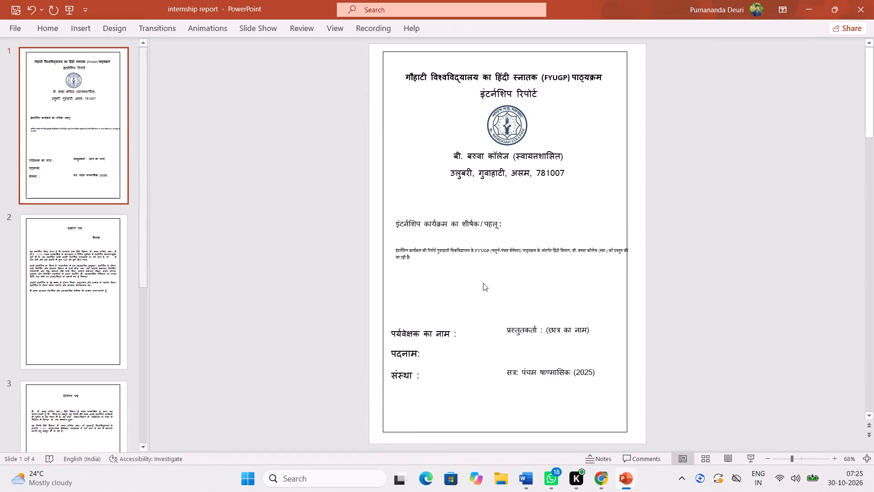
pyautogui.click(482, 248)
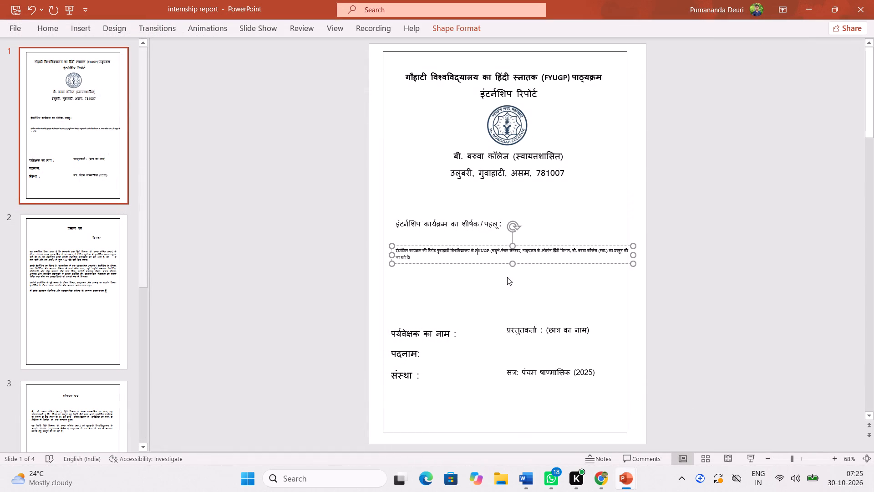
pyautogui.click(496, 291)
pyautogui.scroll(-1, 497, 297)
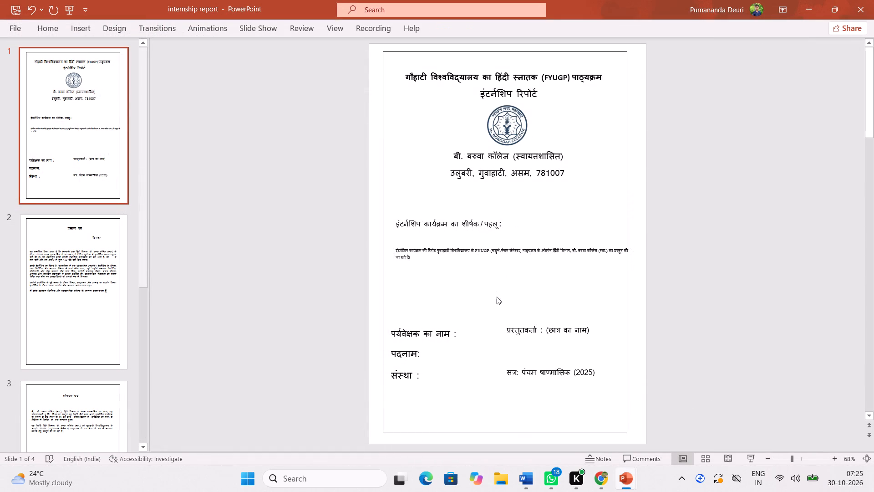
pyautogui.scroll(2, 504, 302)
pyautogui.scroll(-4, 516, 298)
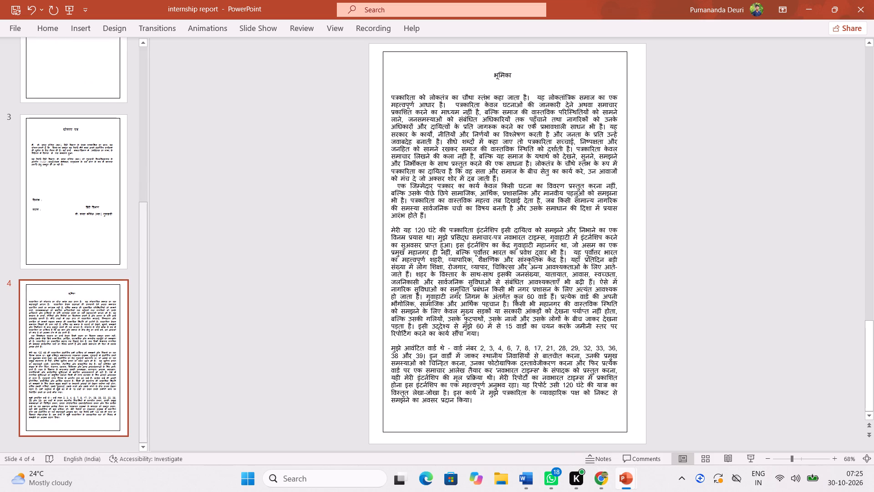
pyautogui.click(539, 252)
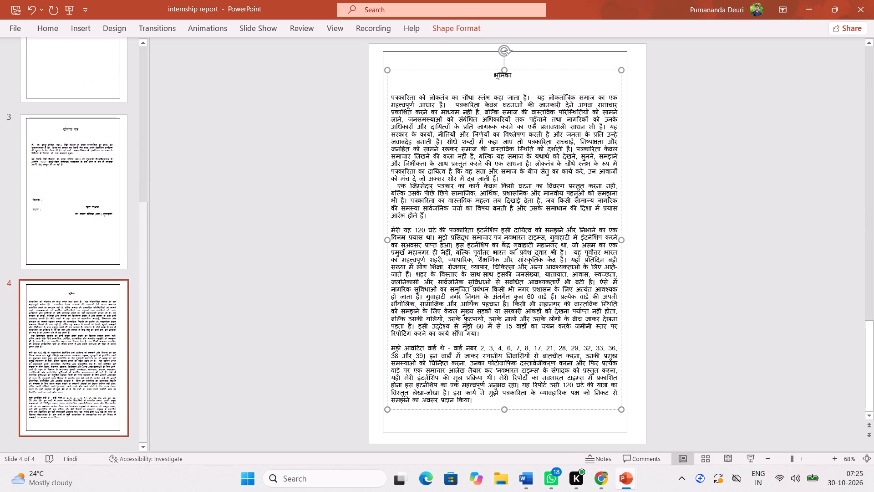
pyautogui.scroll(-2, 575, 349)
# Switch back to Document2 in Word and set the font of the selected text boxes to Kokila.
pyautogui.click(625, 481)
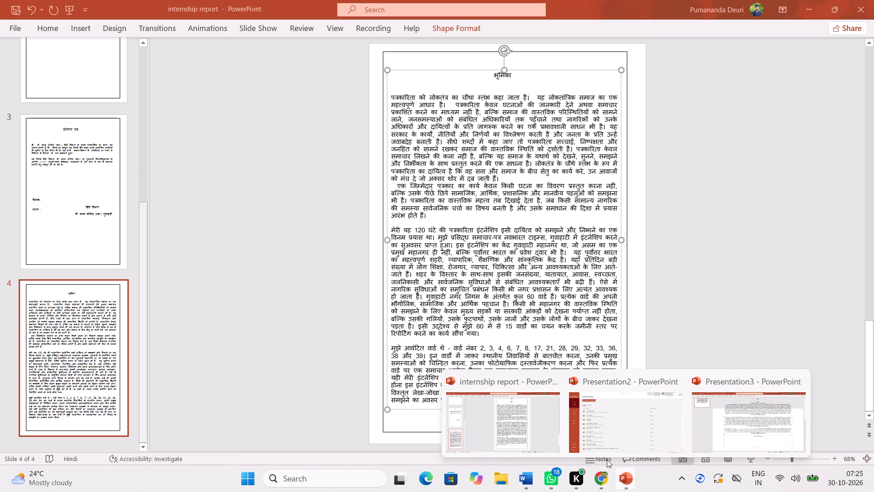
pyautogui.click(532, 478)
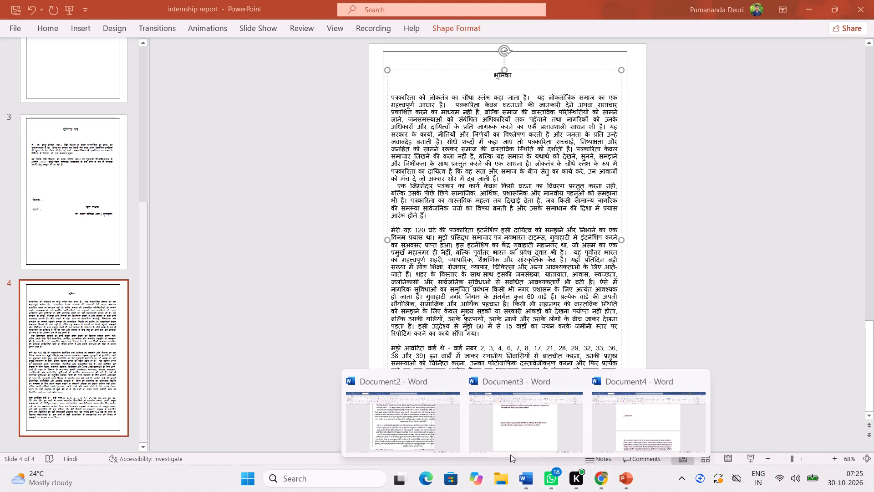
pyautogui.click(406, 412)
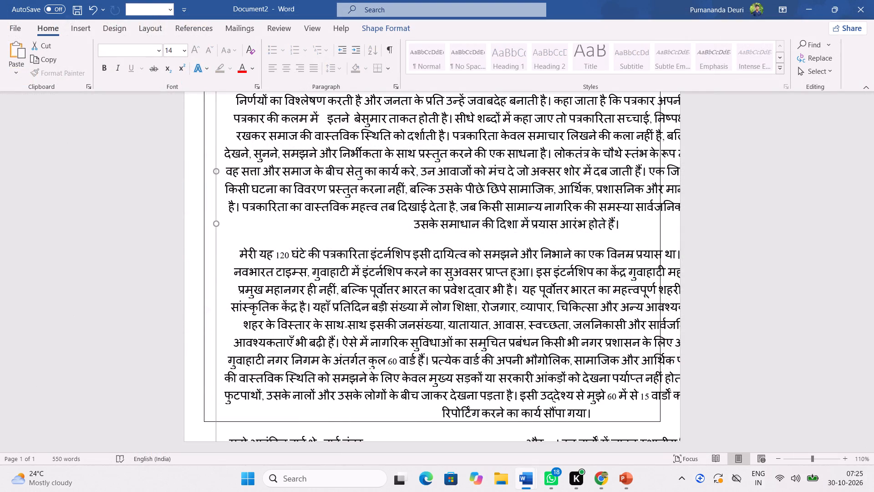
pyautogui.click(112, 41)
pyautogui.click(110, 51)
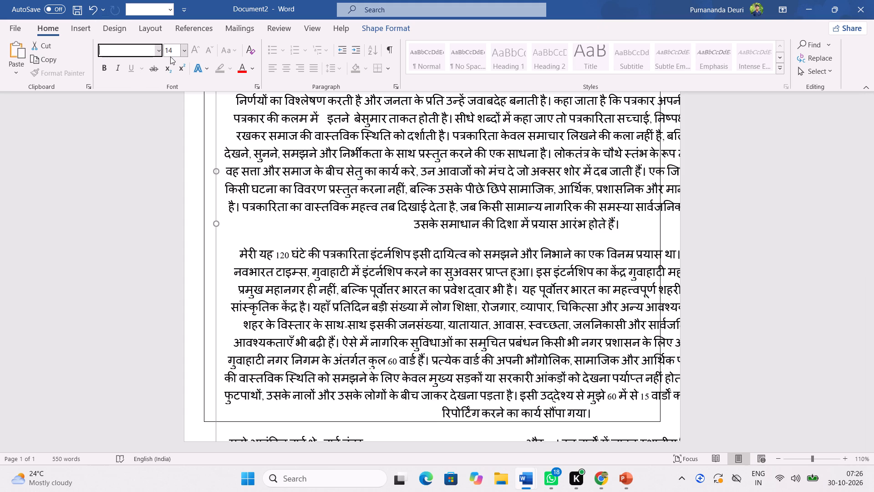
pyautogui.press('k')
pyautogui.click(371, 111)
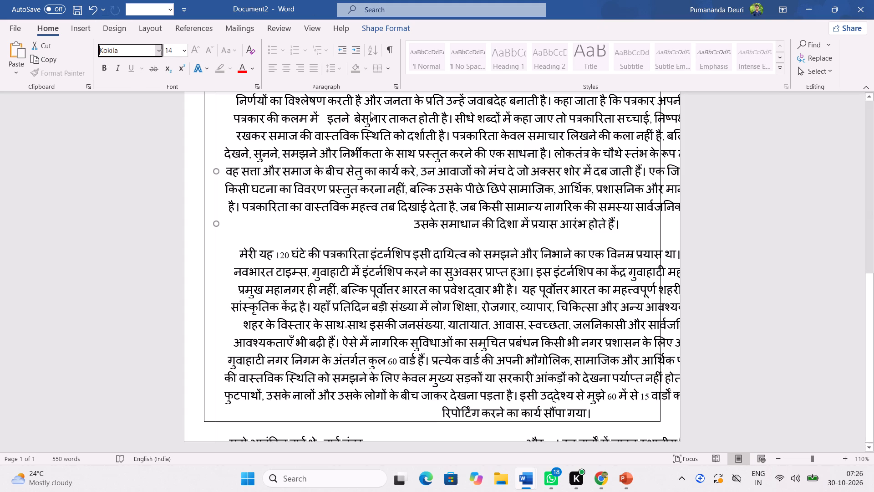
# Check which font is applied at several words in the first and second report paragraphs.
pyautogui.click(357, 155)
pyautogui.click(343, 165)
pyautogui.click(343, 165)
pyautogui.click(311, 159)
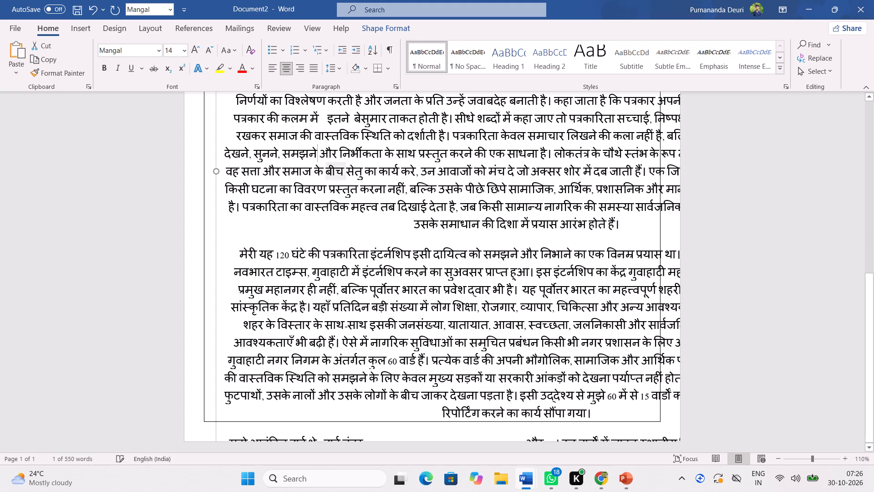
pyautogui.click(323, 158)
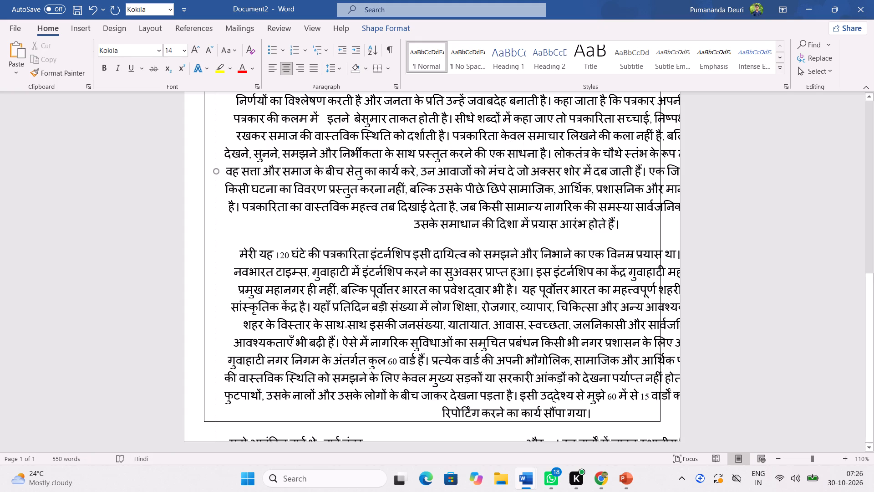
pyautogui.click(324, 261)
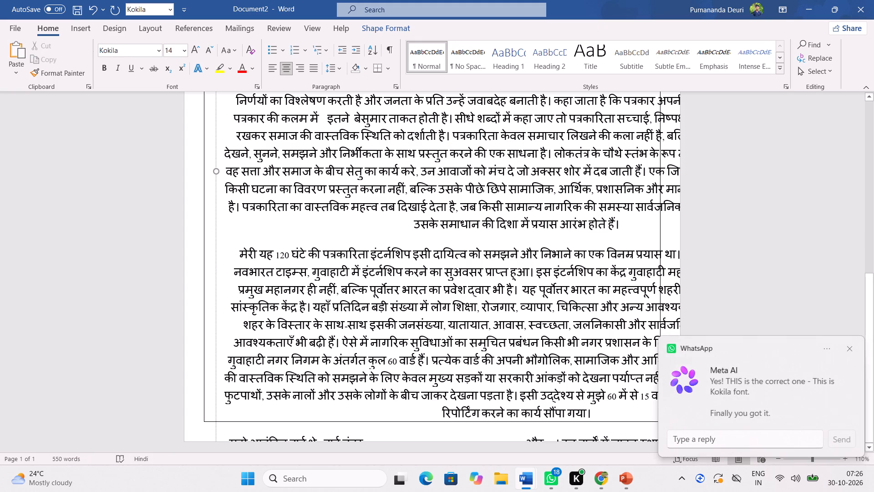
pyautogui.click(264, 198)
# Check the font at further spots in the first report paragraph and look over the text box from the Topic 1 heading down to the page border.
pyautogui.doubleClick(301, 165)
pyautogui.click(283, 216)
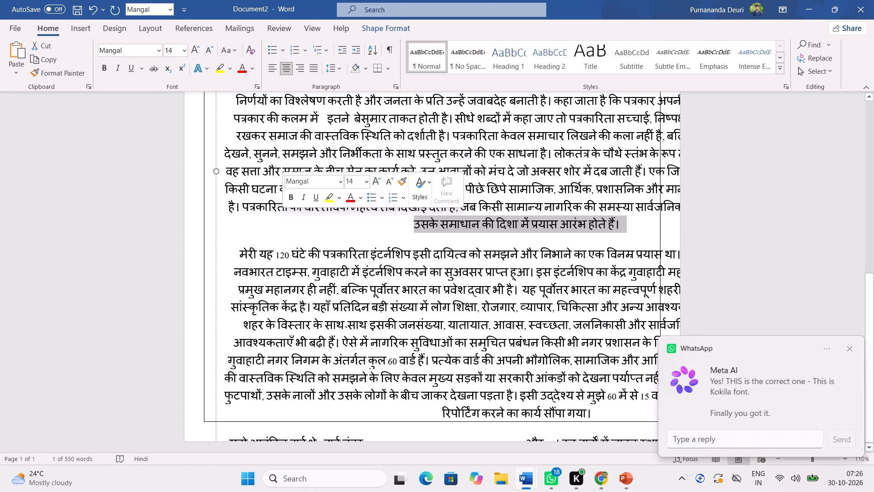
pyautogui.click(279, 204)
pyautogui.click(266, 205)
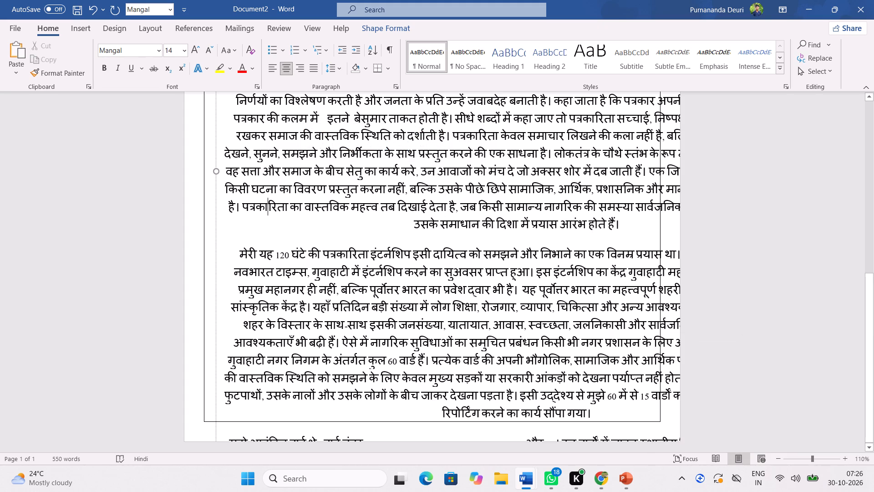
pyautogui.scroll(-4, 406, 263)
pyautogui.scroll(-4, 232, 199)
pyautogui.scroll(-4, 365, 315)
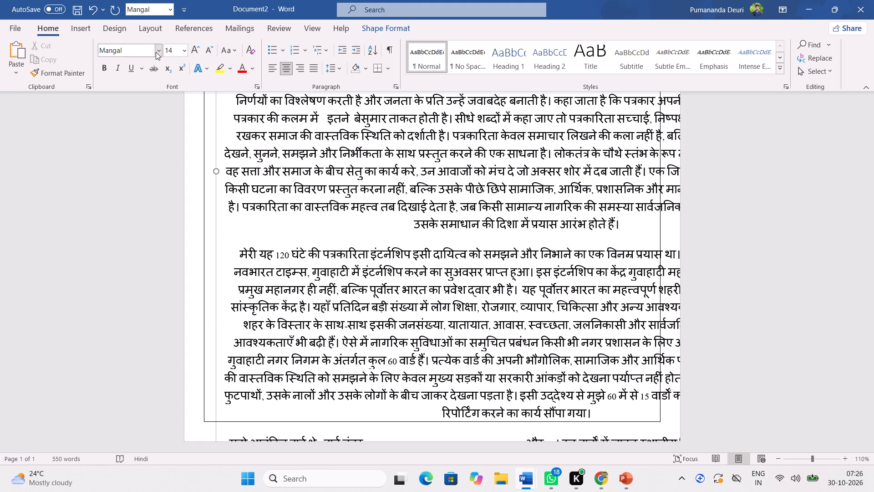
pyautogui.scroll(10, 338, 161)
pyautogui.scroll(3, 453, 232)
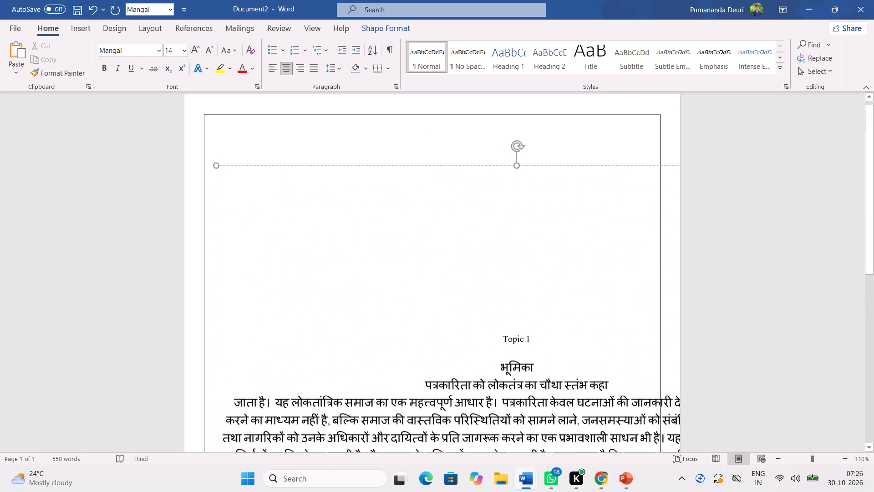
pyautogui.scroll(4, 453, 234)
pyautogui.scroll(-15, 454, 234)
pyautogui.scroll(1, 492, 297)
pyautogui.scroll(-6, 492, 297)
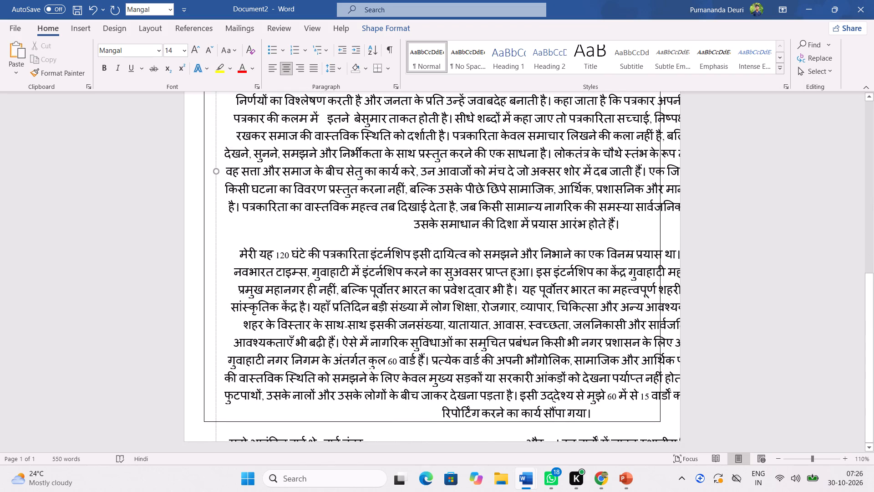
pyautogui.scroll(-3, 491, 297)
# Switch to Presentation3 in PowerPoint and set its slide size to A4 Paper (210x297 mm).
pyautogui.click(624, 474)
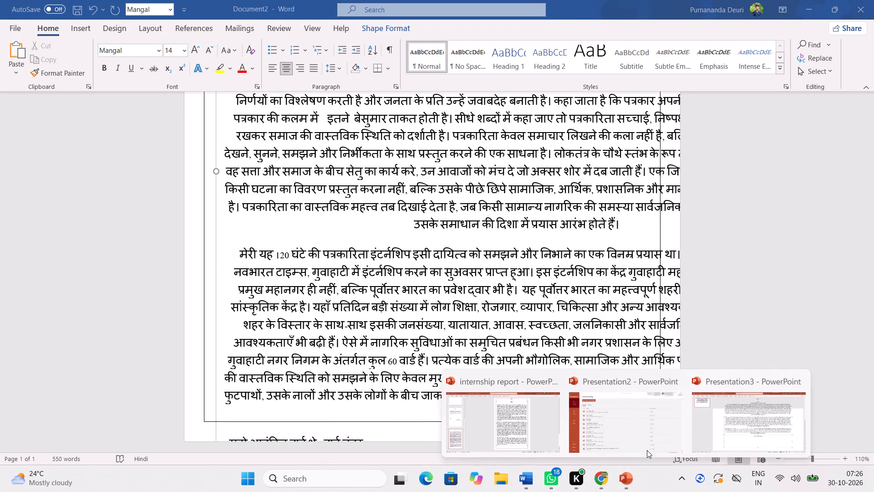
pyautogui.click(721, 421)
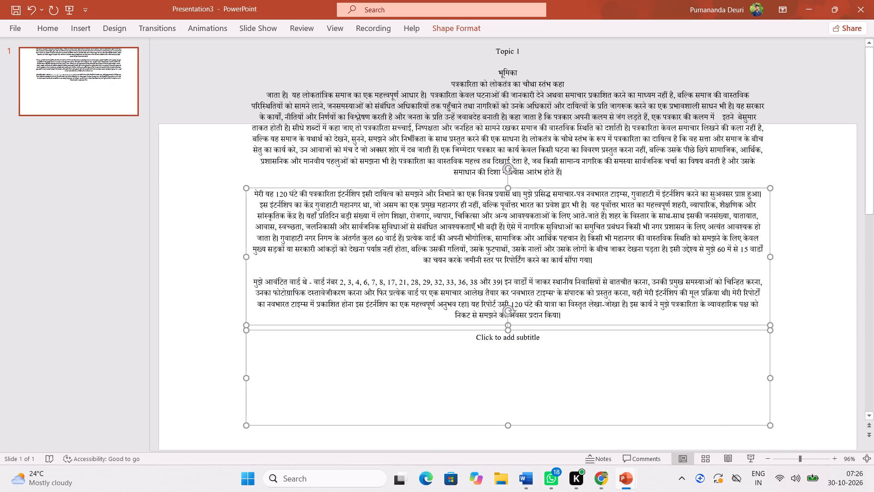
pyautogui.scroll(-7, 526, 287)
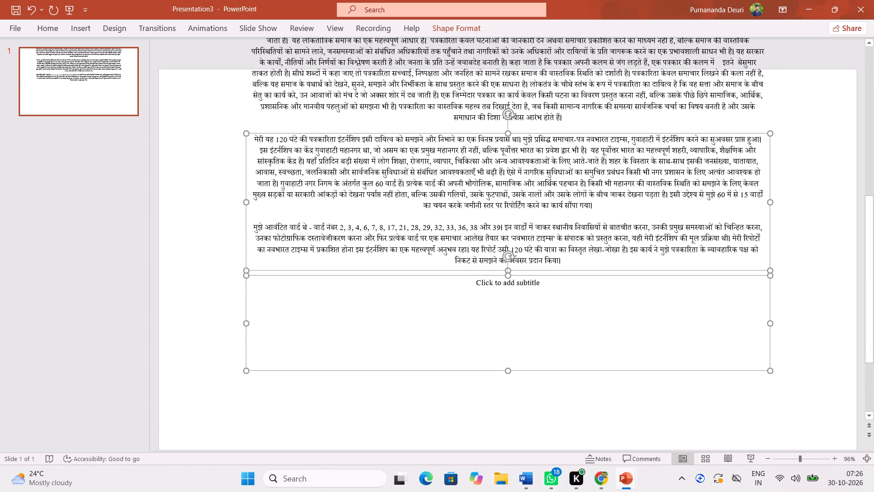
pyautogui.click(63, 19)
pyautogui.click(56, 23)
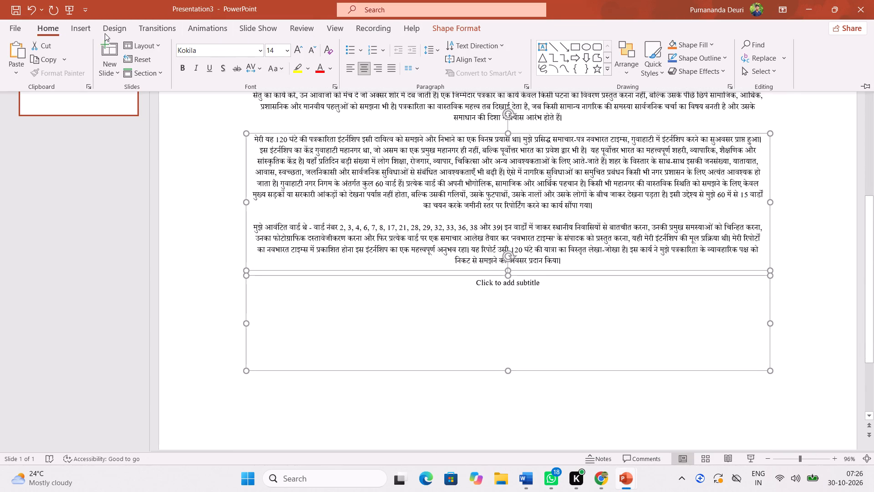
pyautogui.click(119, 26)
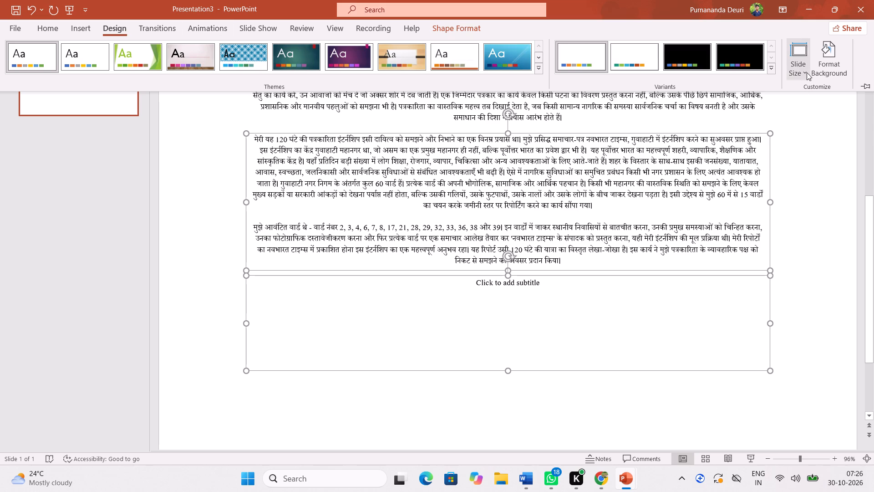
pyautogui.click(807, 71)
pyautogui.click(813, 151)
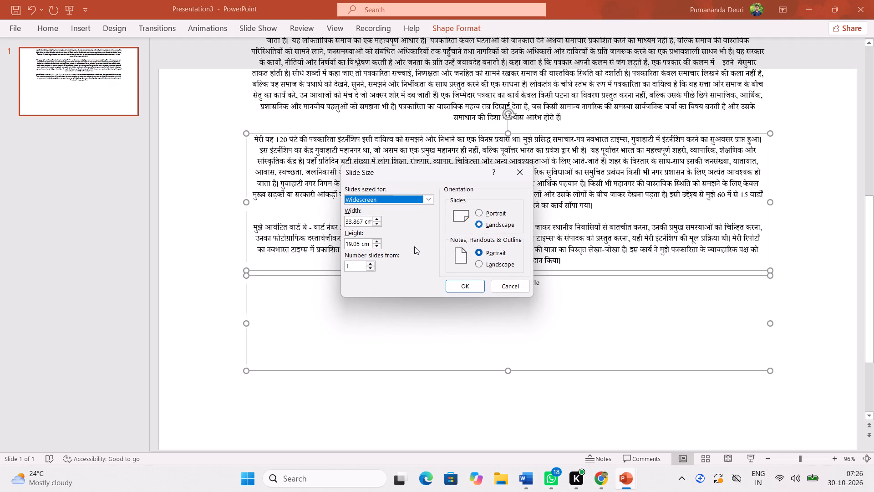
pyautogui.click(394, 199)
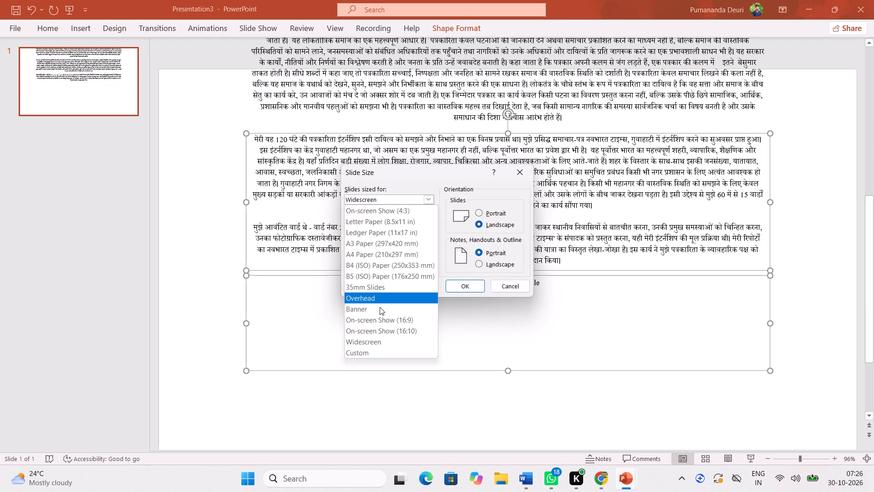
pyautogui.click(385, 254)
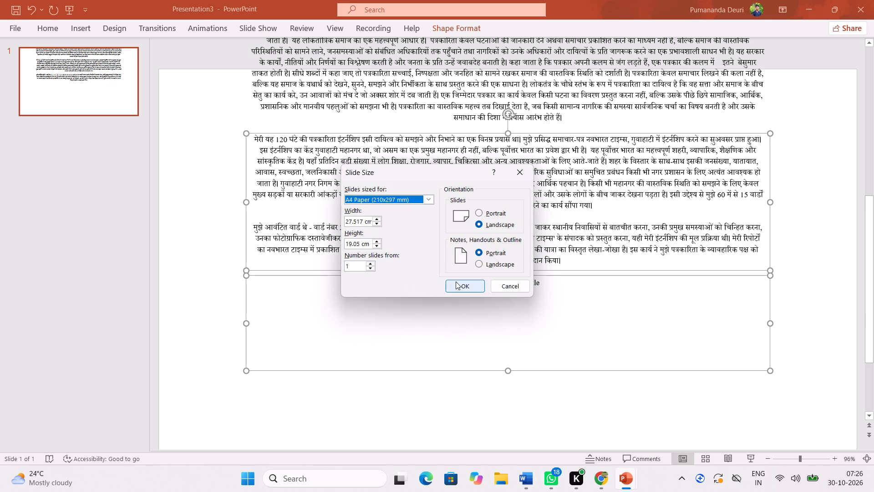
pyautogui.click(456, 282)
pyautogui.click(471, 315)
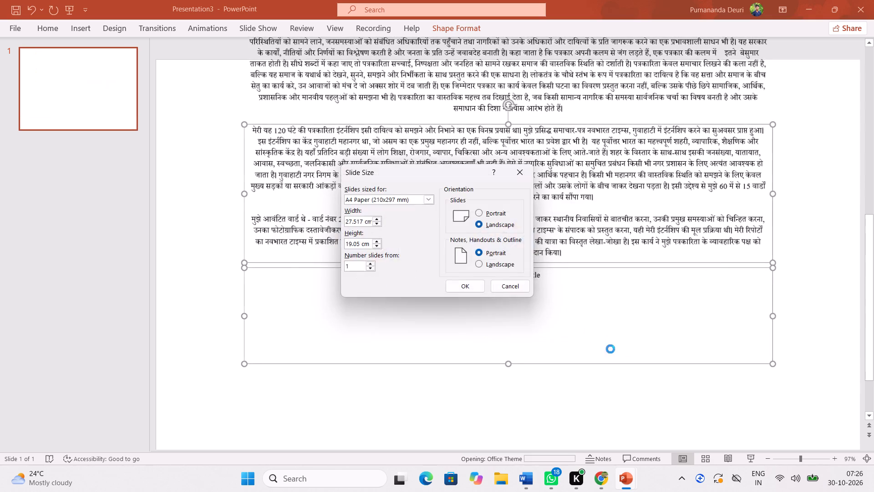
# Set the slide orientation to Portrait, keeping the A4 Paper (210x297 mm) size.
pyautogui.scroll(-3, 517, 319)
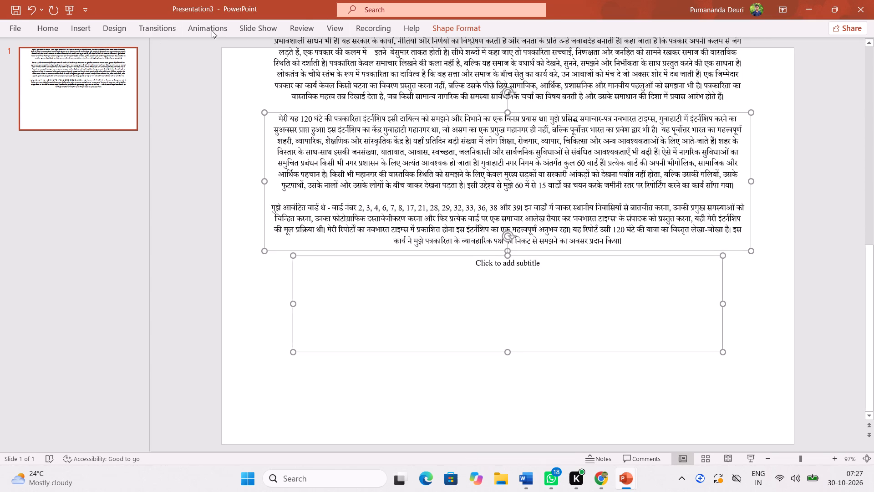
pyautogui.click(121, 31)
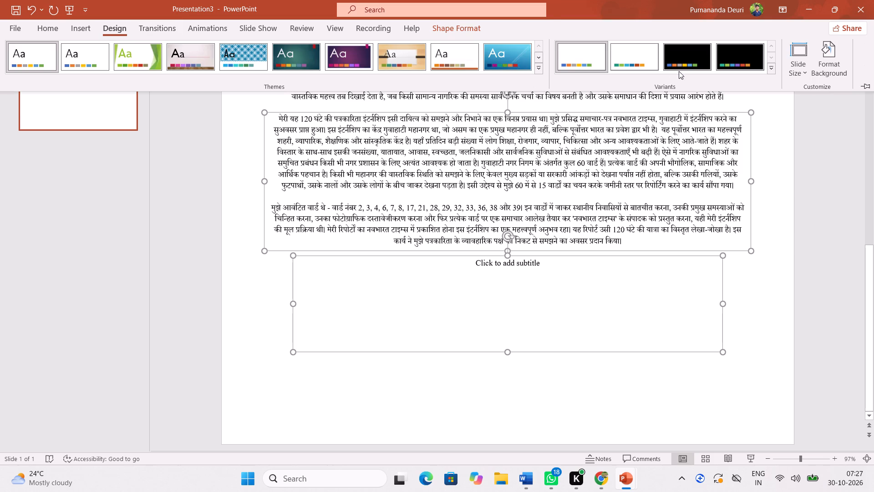
pyautogui.click(814, 84)
pyautogui.click(796, 51)
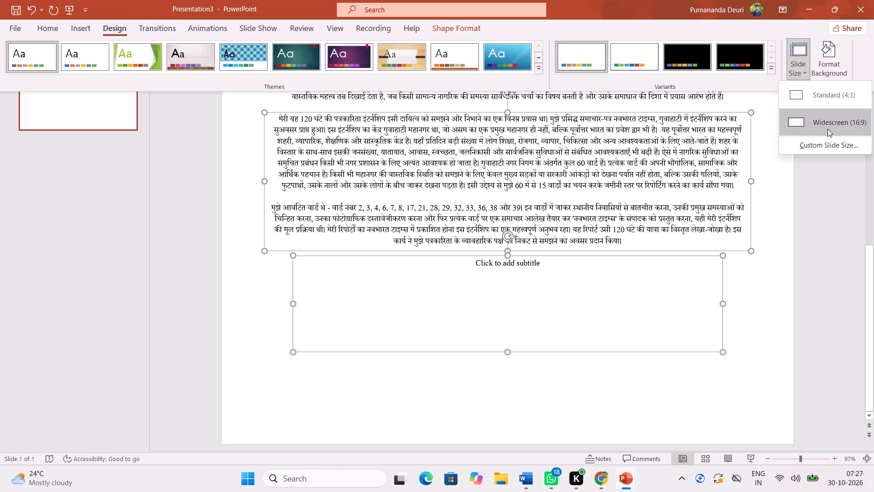
pyautogui.click(832, 144)
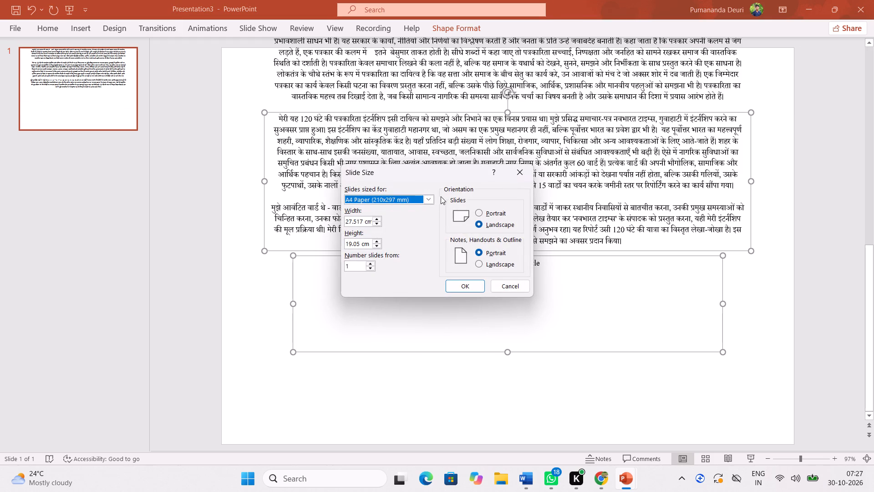
pyautogui.click(432, 197)
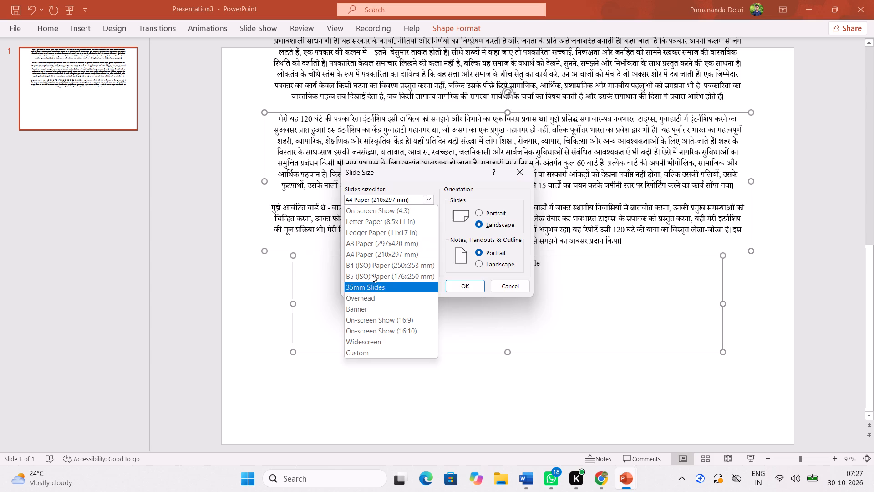
pyautogui.click(377, 256)
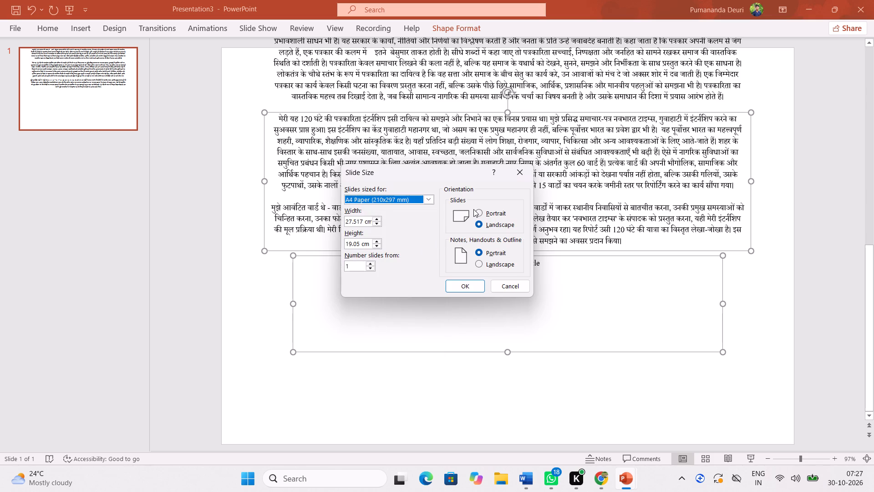
pyautogui.doubleClick(478, 211)
pyautogui.click(466, 289)
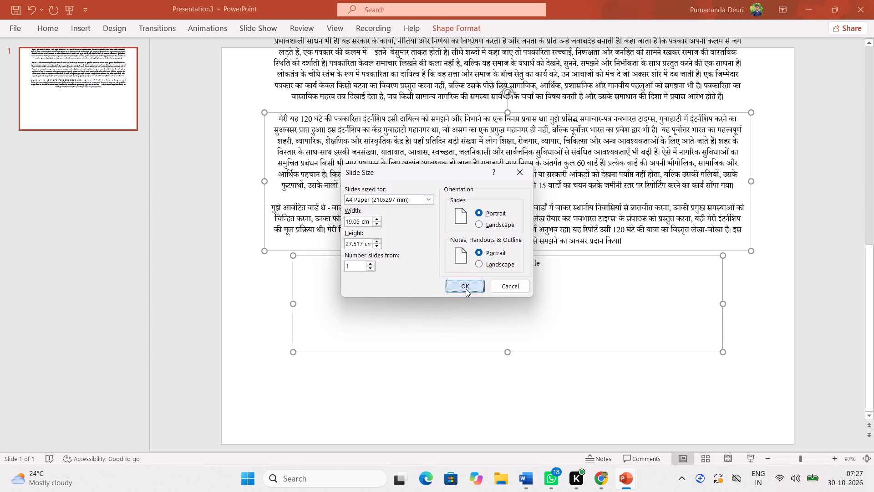
pyautogui.click(464, 313)
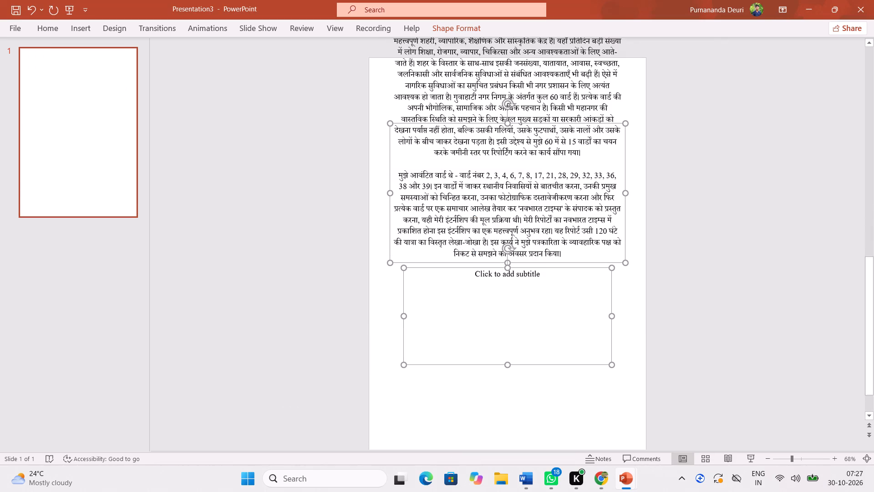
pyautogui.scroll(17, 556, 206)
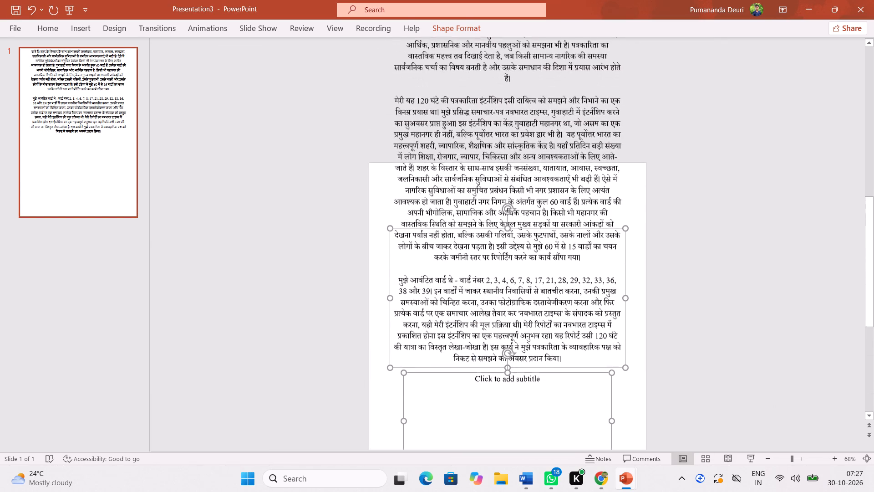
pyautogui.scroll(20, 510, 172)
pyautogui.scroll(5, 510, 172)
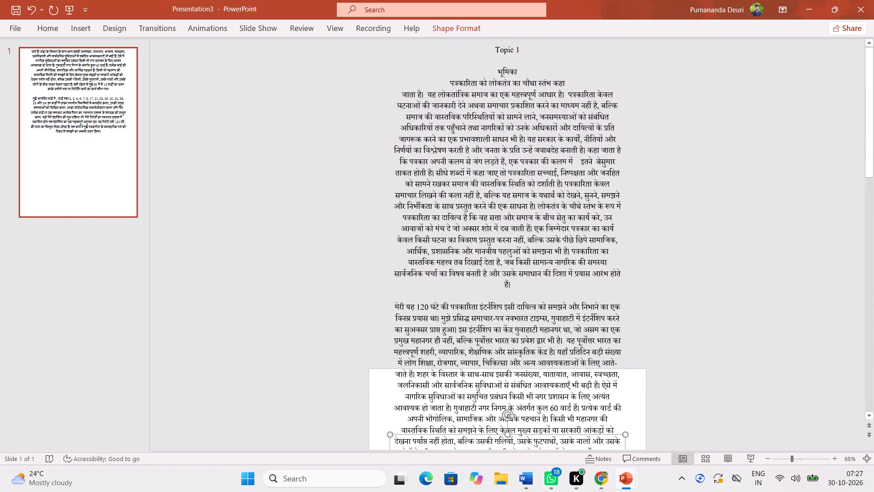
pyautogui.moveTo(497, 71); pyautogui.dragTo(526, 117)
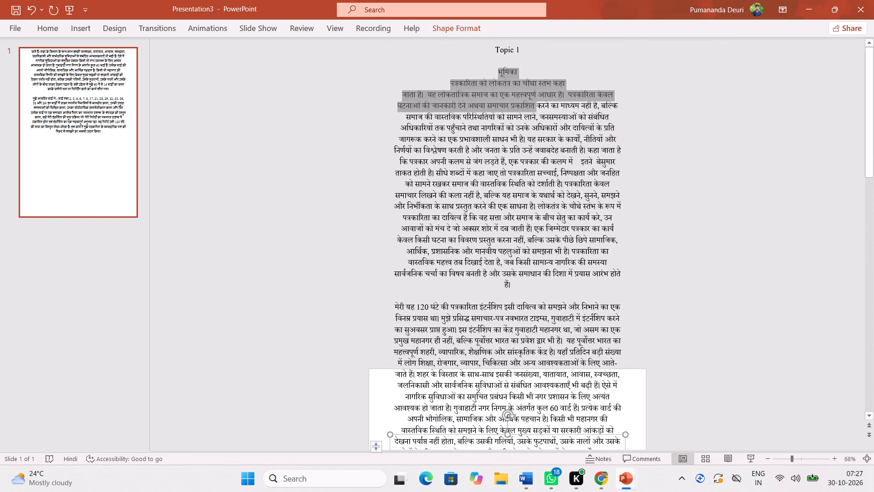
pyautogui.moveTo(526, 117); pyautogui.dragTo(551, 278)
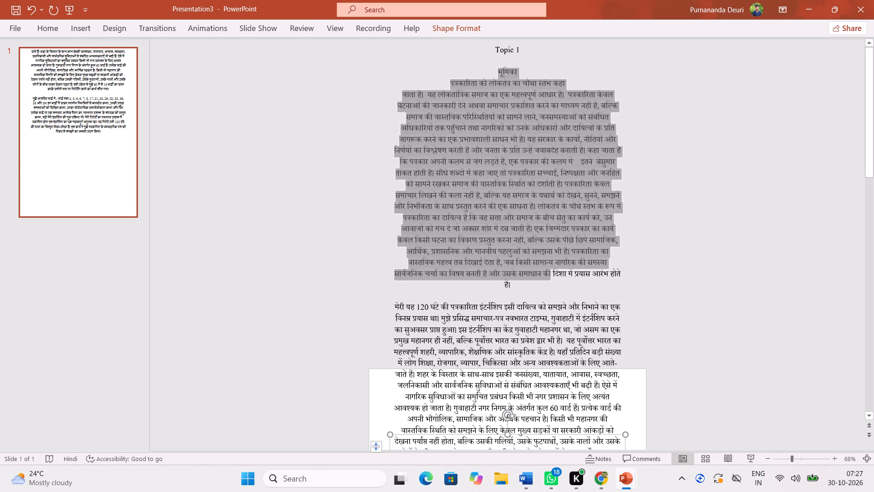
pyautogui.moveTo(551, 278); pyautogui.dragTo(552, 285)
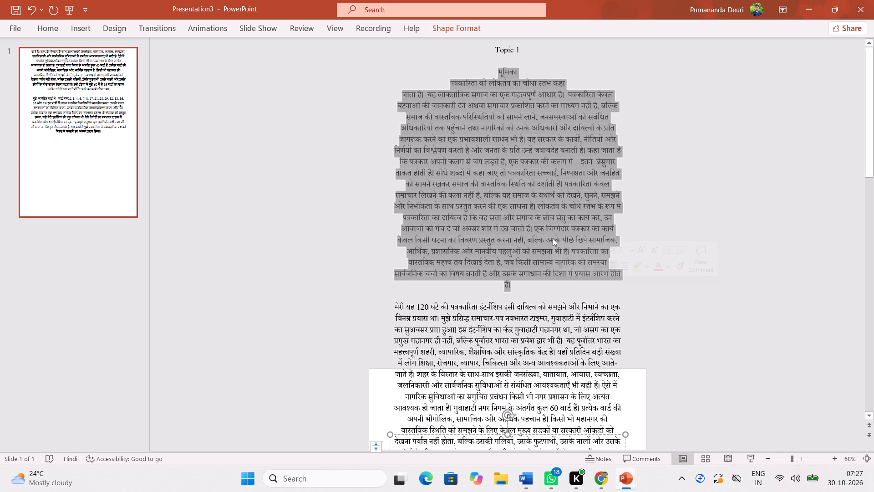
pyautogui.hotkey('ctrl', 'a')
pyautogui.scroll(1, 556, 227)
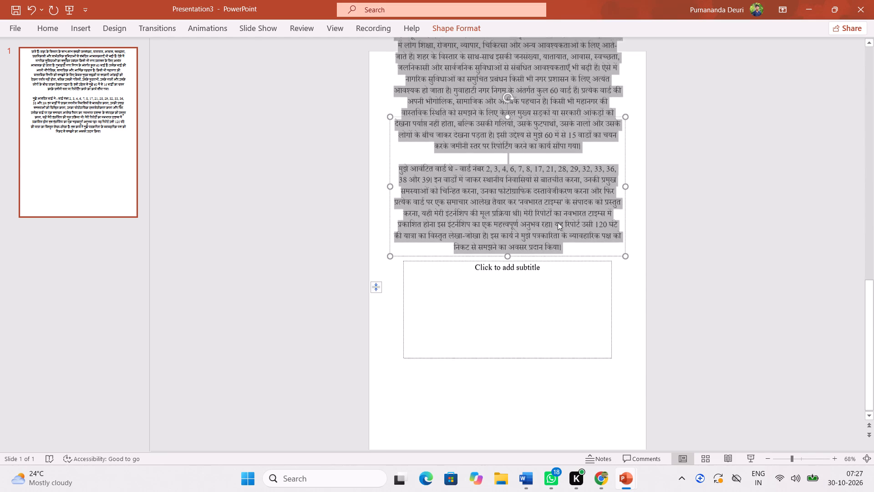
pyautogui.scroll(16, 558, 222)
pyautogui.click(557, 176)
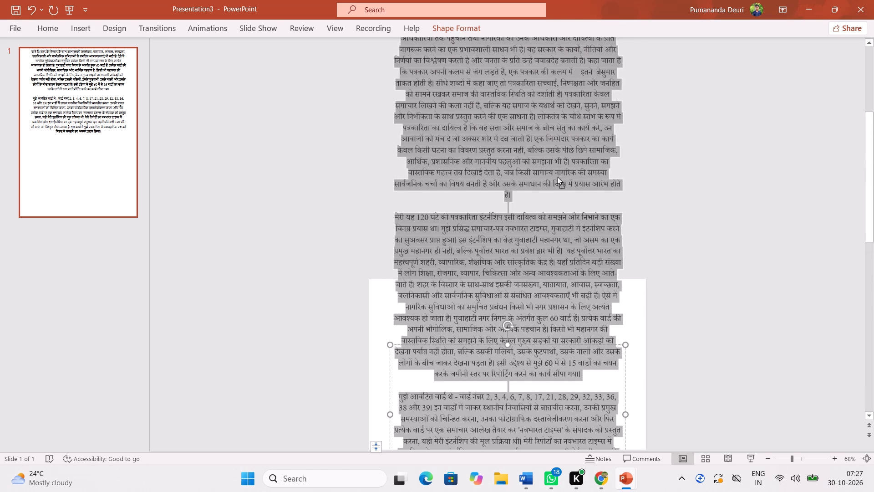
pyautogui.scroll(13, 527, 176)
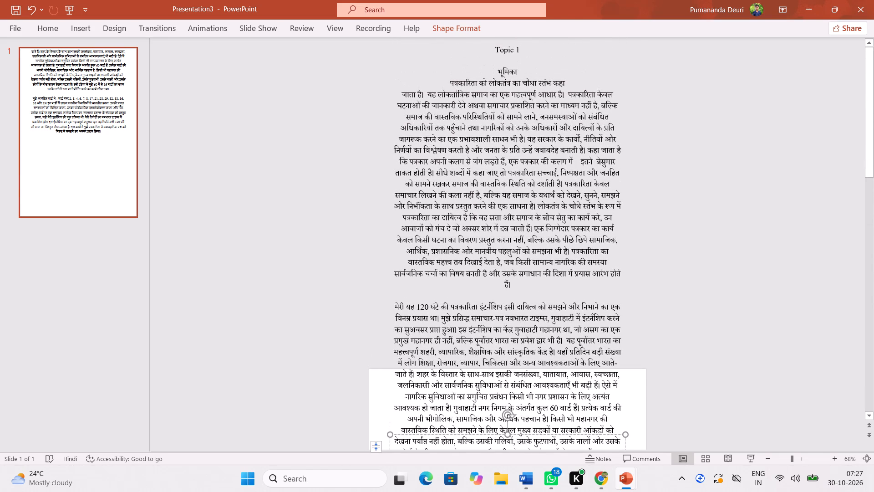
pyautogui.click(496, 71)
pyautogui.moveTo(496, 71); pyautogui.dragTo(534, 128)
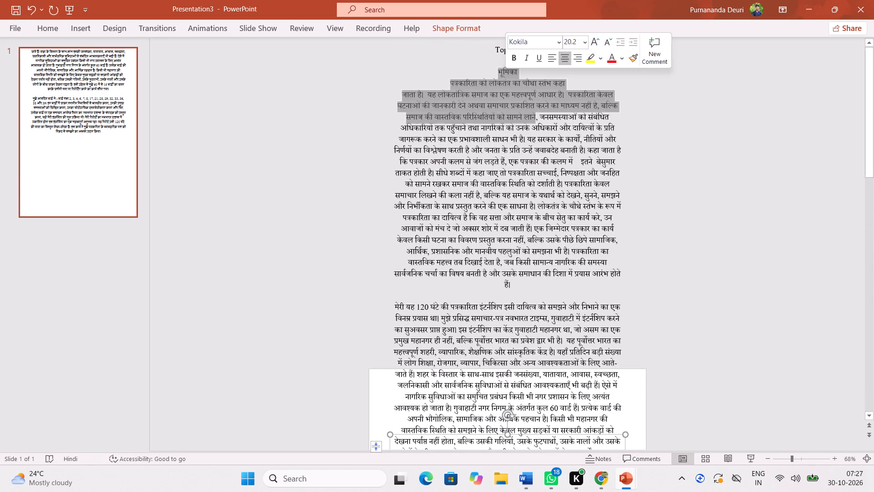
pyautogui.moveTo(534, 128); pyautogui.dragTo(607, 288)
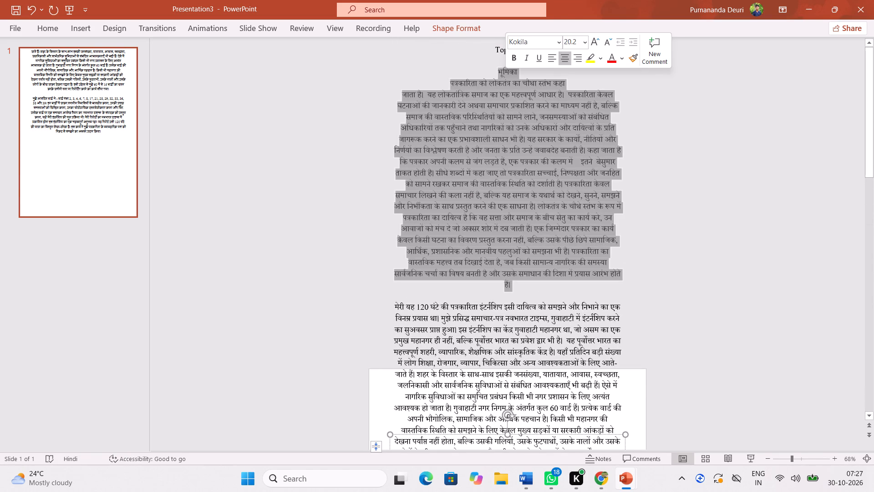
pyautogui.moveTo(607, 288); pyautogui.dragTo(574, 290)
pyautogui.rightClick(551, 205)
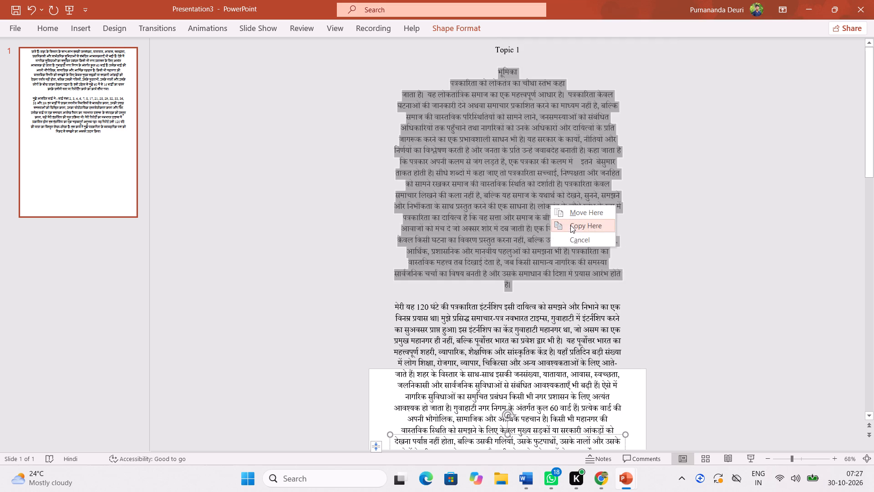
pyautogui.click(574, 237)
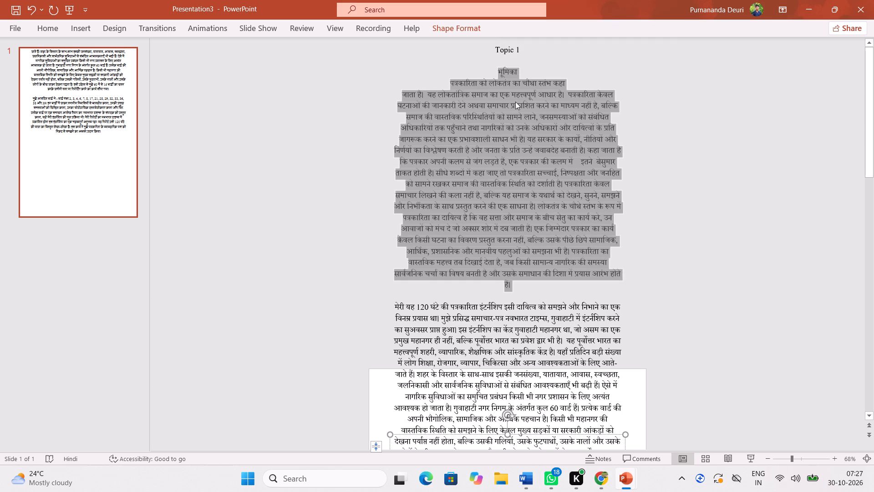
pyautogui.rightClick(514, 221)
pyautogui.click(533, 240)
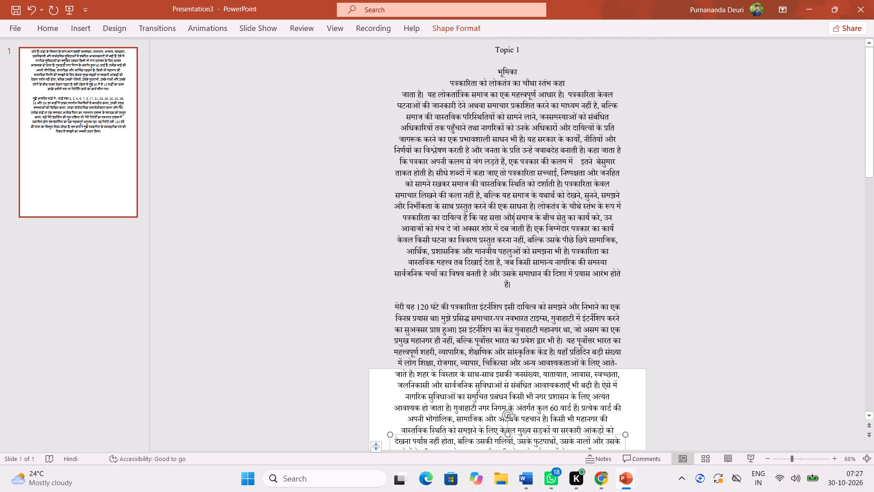
# Copy the भूमिका heading and the whole first report paragraph from the slide's text.
pyautogui.moveTo(498, 74); pyautogui.dragTo(517, 257)
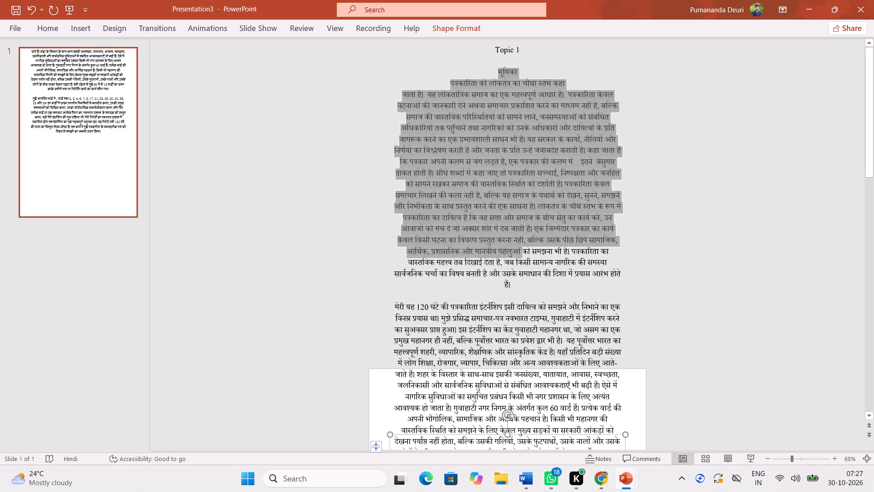
pyautogui.moveTo(517, 257); pyautogui.dragTo(516, 288)
pyautogui.rightClick(498, 208)
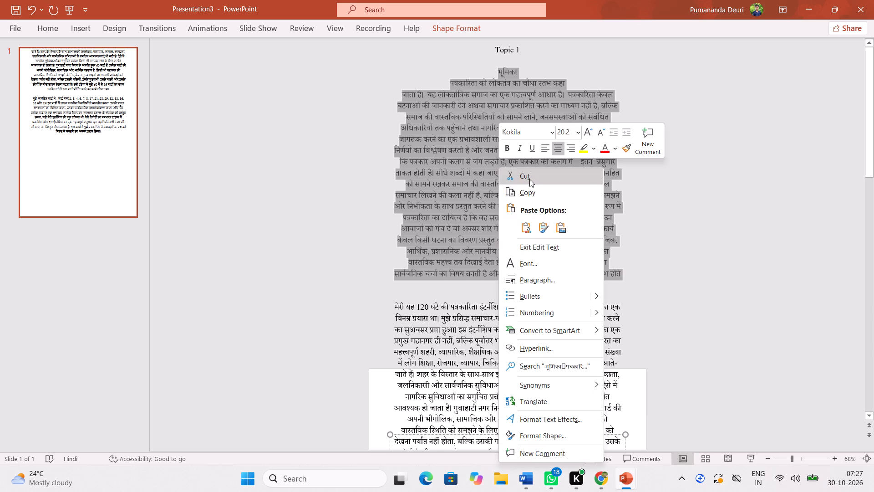
pyautogui.click(530, 199)
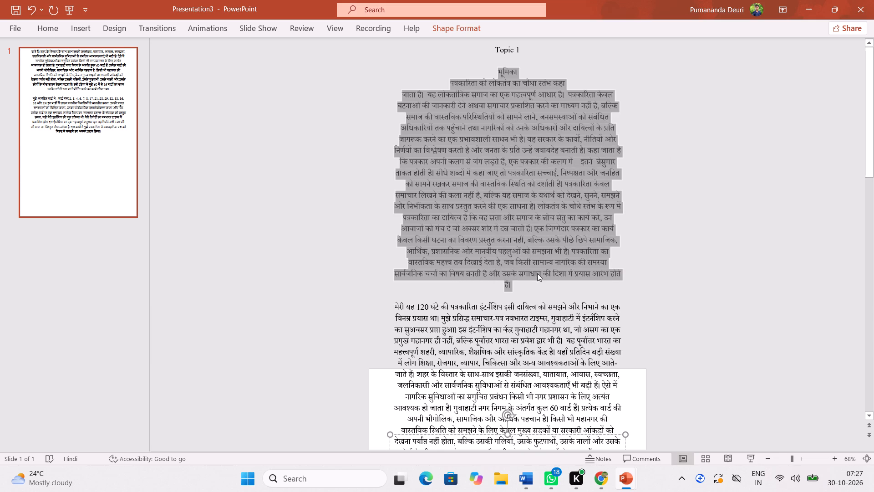
# Switch to Word's Document4 window and create a new blank document from it.
pyautogui.click(522, 480)
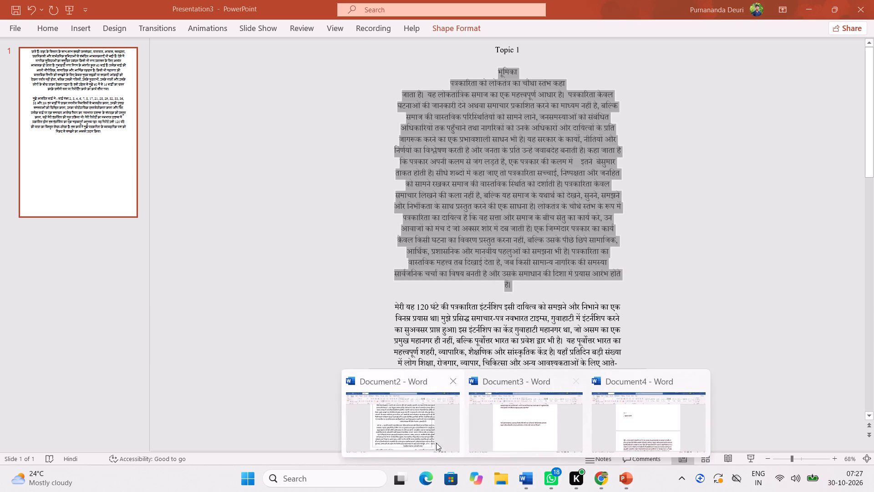
pyautogui.click(635, 421)
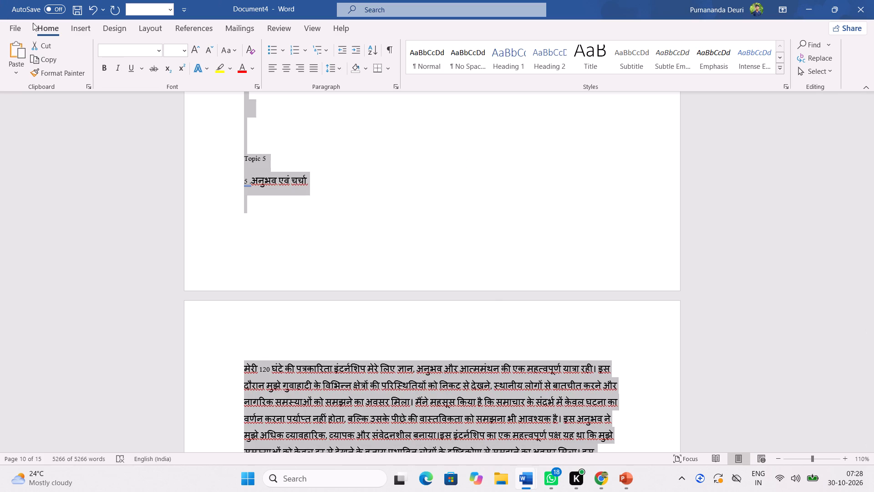
pyautogui.click(13, 25)
pyautogui.click(43, 82)
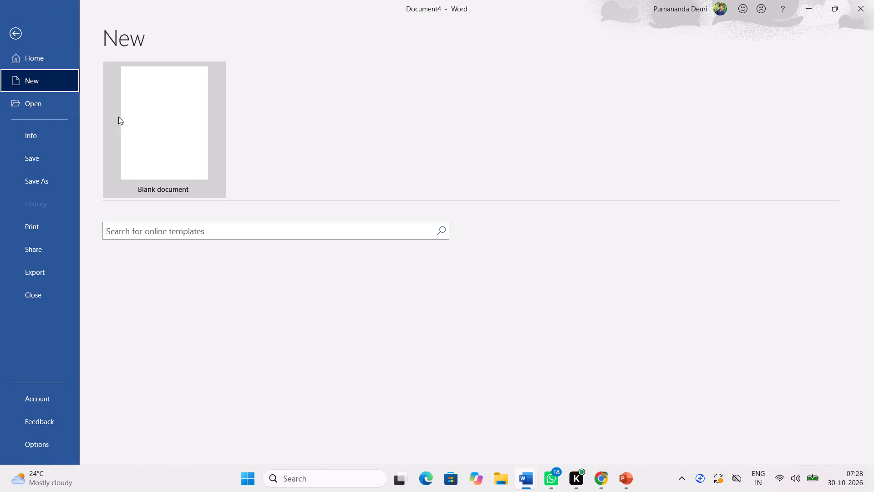
pyautogui.click(137, 101)
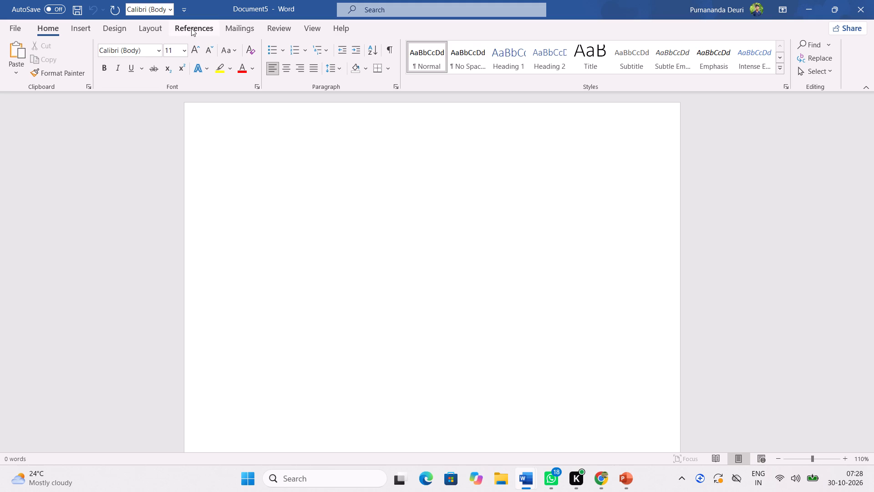
# Add a Box page border to the whole blank document.
pyautogui.click(123, 30)
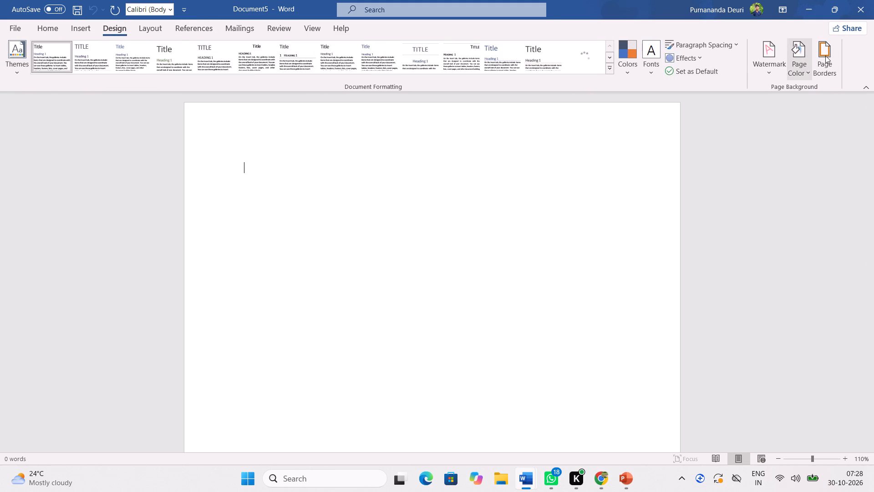
pyautogui.click(827, 55)
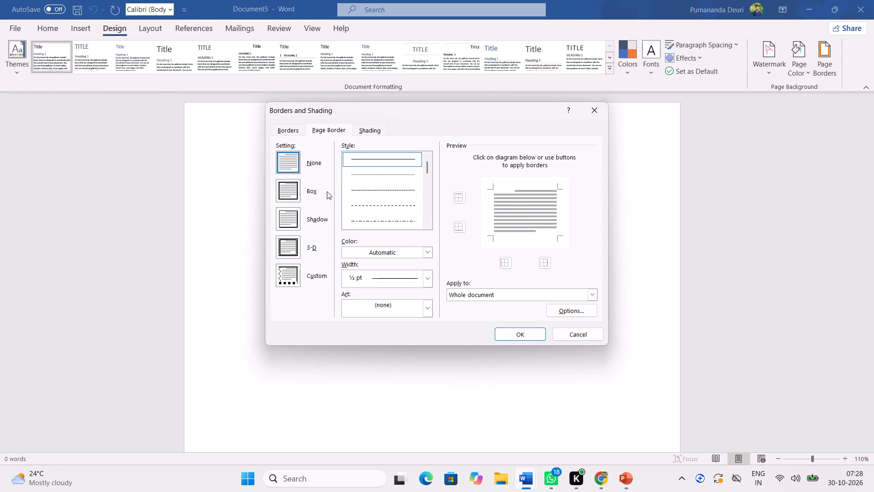
pyautogui.click(297, 188)
pyautogui.click(502, 332)
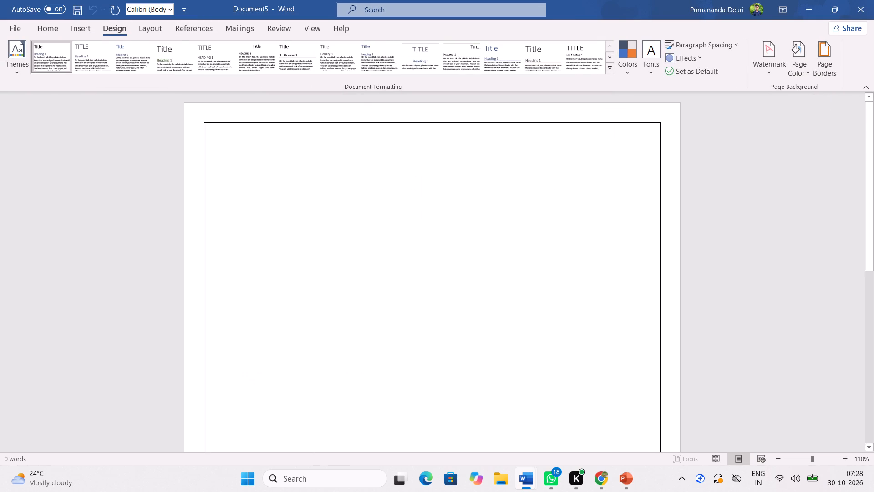
# Paste the copied भूमिका section at the start of the bordered page.
pyautogui.rightClick(352, 180)
pyautogui.rightClick(250, 167)
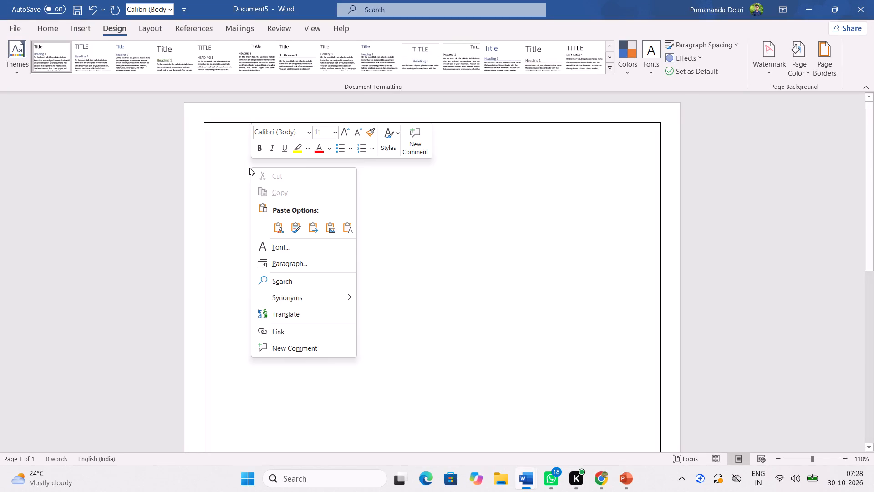
pyautogui.click(280, 220)
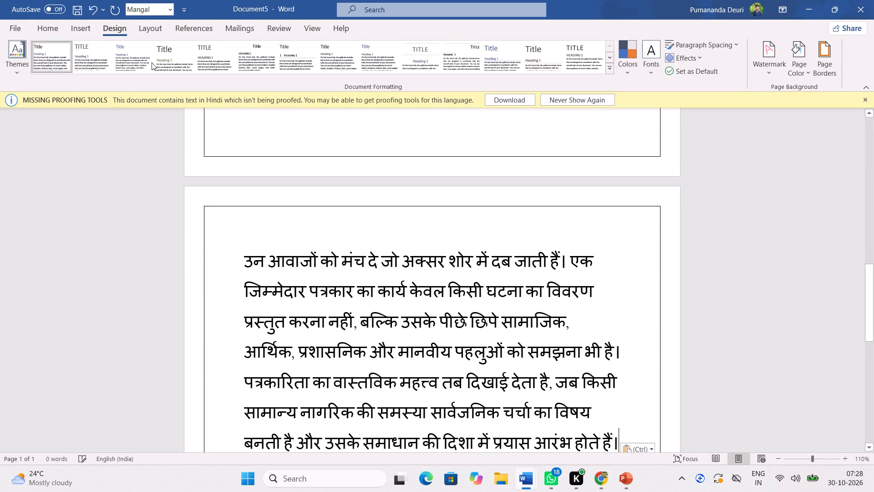
# Set the font size of all the pasted text to 12.
pyautogui.click(49, 26)
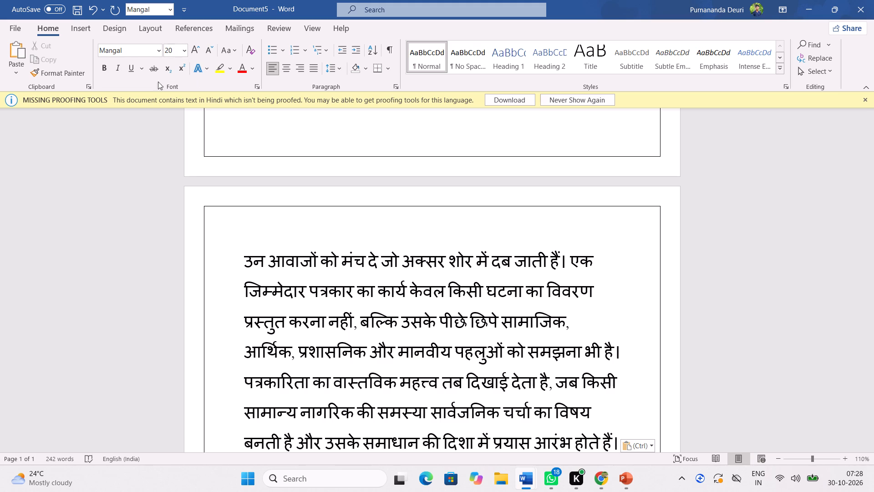
pyautogui.hotkey('ctrl', 'a')
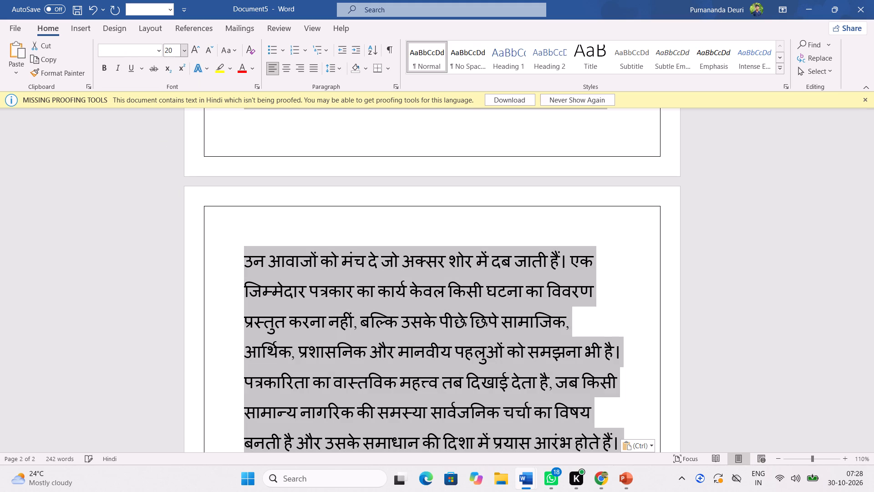
pyautogui.click(187, 52)
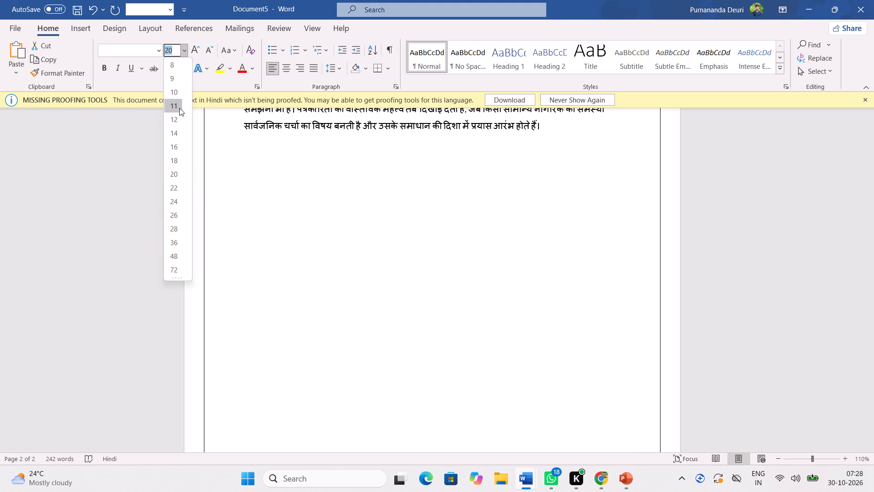
pyautogui.click(179, 117)
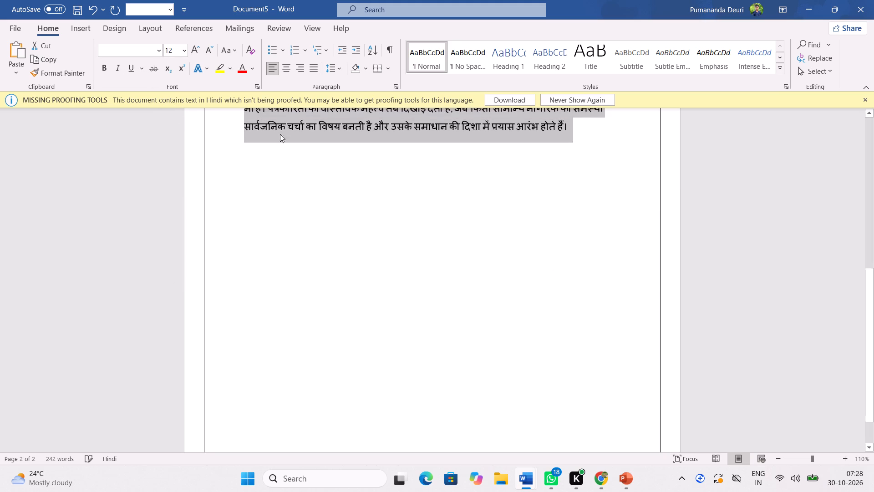
# Move the भूमिका heading toward the middle of its line by inserting spaces in front of it.
pyautogui.scroll(2, 310, 210)
pyautogui.click(344, 183)
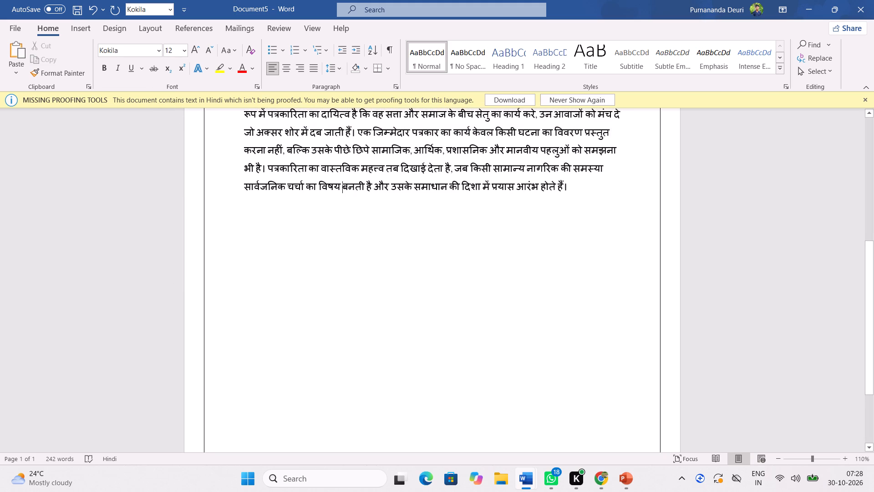
pyautogui.scroll(16, 383, 160)
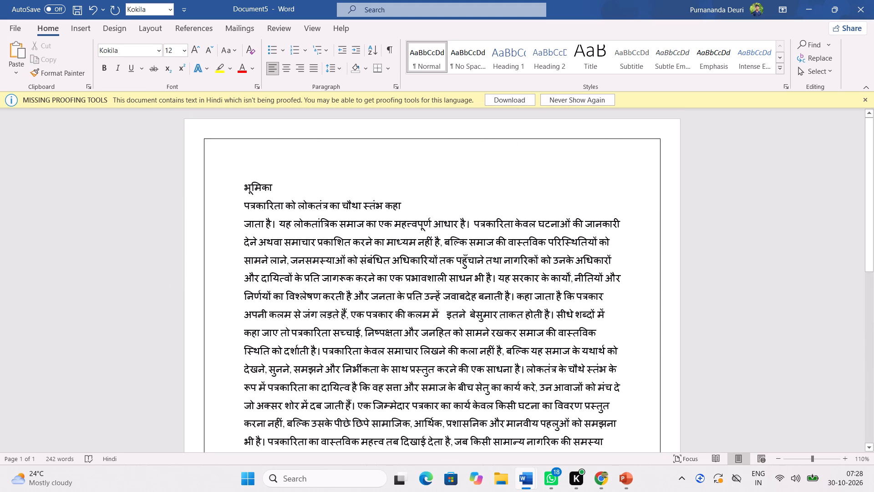
pyautogui.click(242, 191)
pyautogui.press('space')
pyautogui.press('space')
pyautogui.press('space')
pyautogui.press('space')
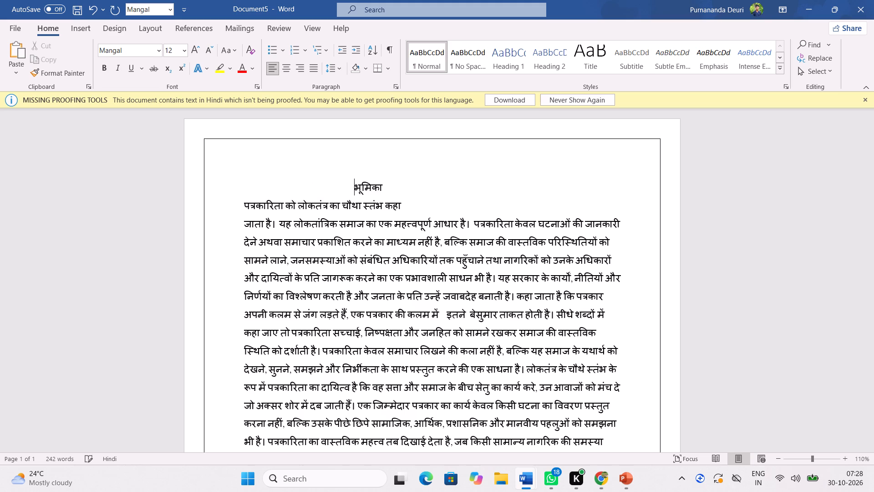
pyautogui.press('space')
pyautogui.press('space')
pyautogui.press('space')
pyautogui.press('space')
pyautogui.press('space')
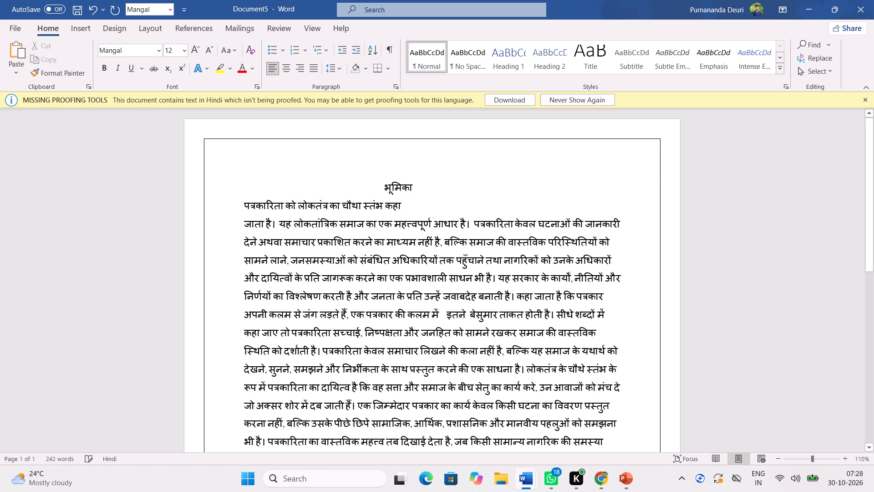
# Look over the pasted भूमिका section and how its lines sit inside the page border.
pyautogui.click(229, 261)
pyautogui.click(240, 177)
pyautogui.click(310, 255)
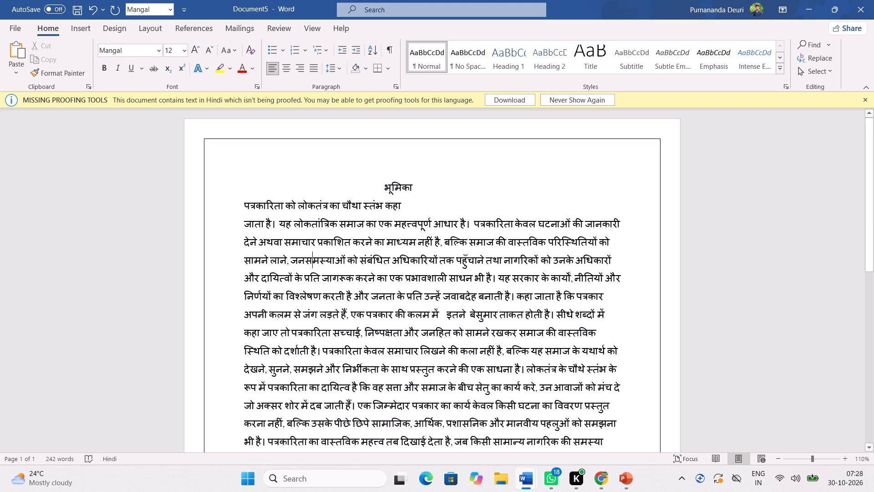
pyautogui.click(326, 258)
pyautogui.scroll(-5, 596, 200)
pyautogui.scroll(1, 557, 221)
pyautogui.scroll(-1, 557, 221)
pyautogui.scroll(3, 522, 262)
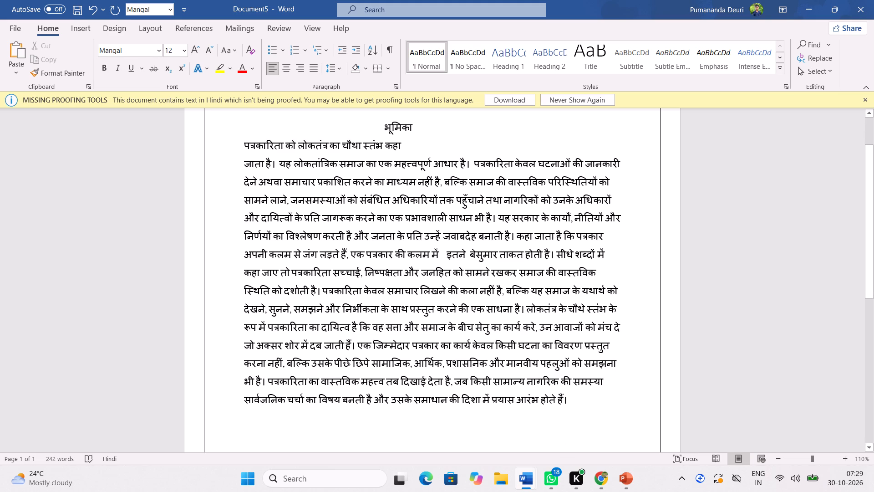
# Switch to Presentation3 in PowerPoint and clear the selection on the भूमिका section.
pyautogui.click(629, 481)
pyautogui.click(778, 425)
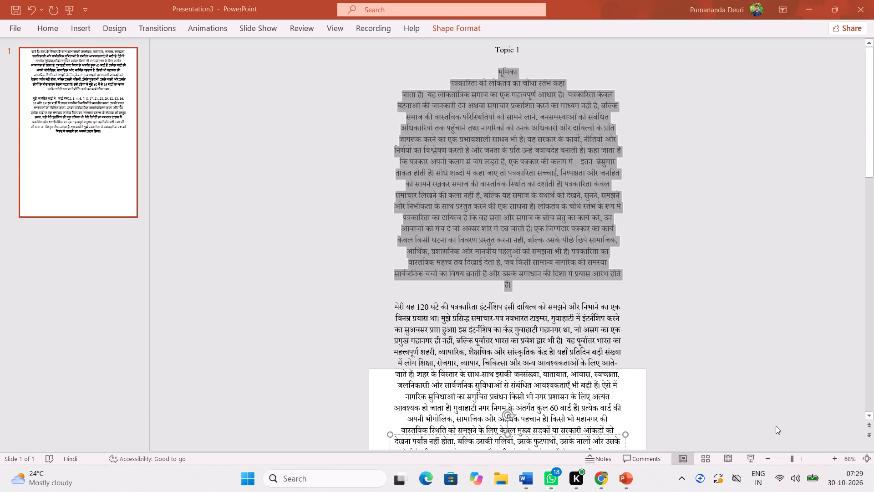
pyautogui.click(444, 292)
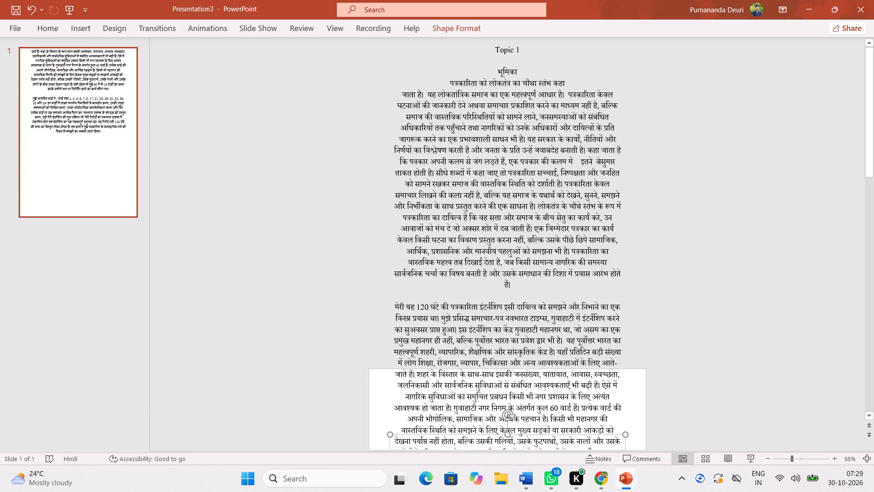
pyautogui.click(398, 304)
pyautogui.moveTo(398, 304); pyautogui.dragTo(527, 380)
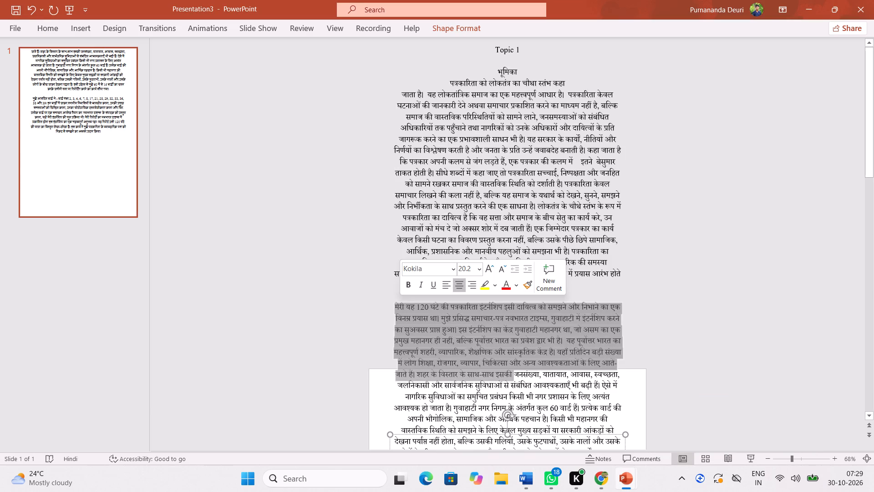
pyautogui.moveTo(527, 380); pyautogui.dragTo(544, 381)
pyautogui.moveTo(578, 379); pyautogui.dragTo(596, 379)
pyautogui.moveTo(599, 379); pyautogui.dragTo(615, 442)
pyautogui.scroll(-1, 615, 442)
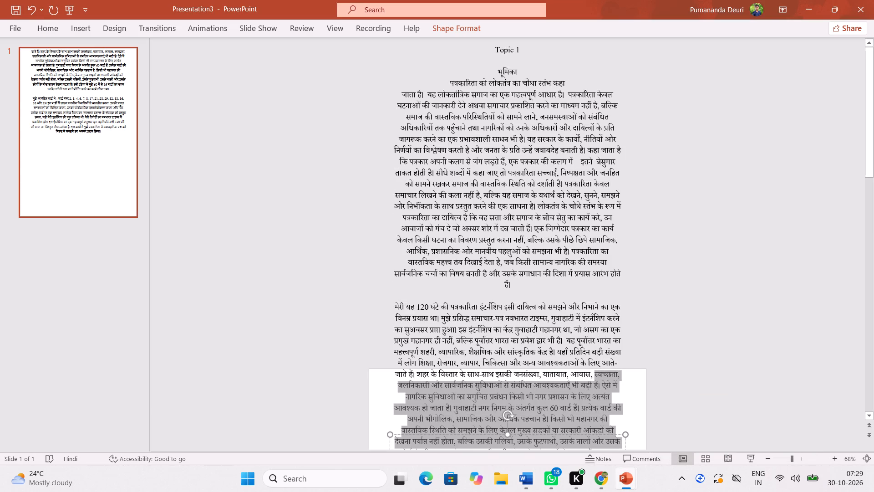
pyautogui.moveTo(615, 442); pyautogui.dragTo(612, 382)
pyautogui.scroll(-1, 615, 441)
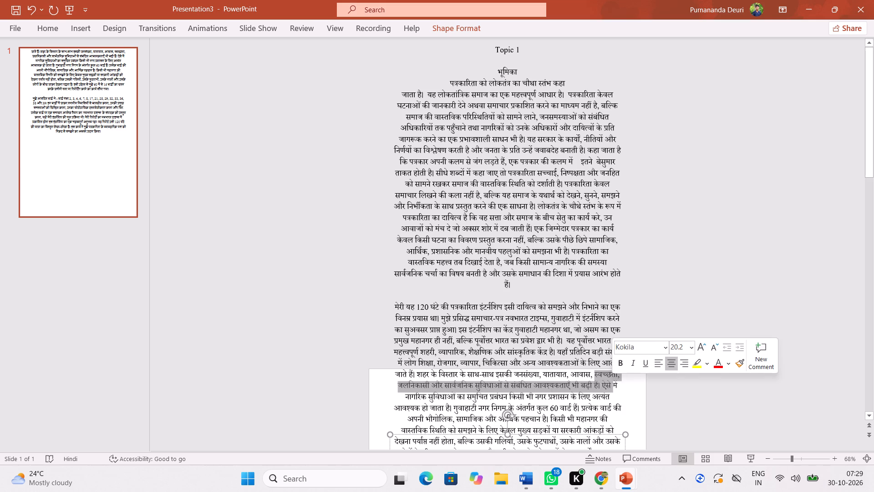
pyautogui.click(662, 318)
# Copy the whole paragraph that begins "मेरी यह 120 घंटे" and ends with "कार्य सौंपा गया।" in Presentation3.
pyautogui.scroll(-1, 414, 306)
pyautogui.scroll(1, 414, 306)
pyautogui.scroll(-4, 414, 306)
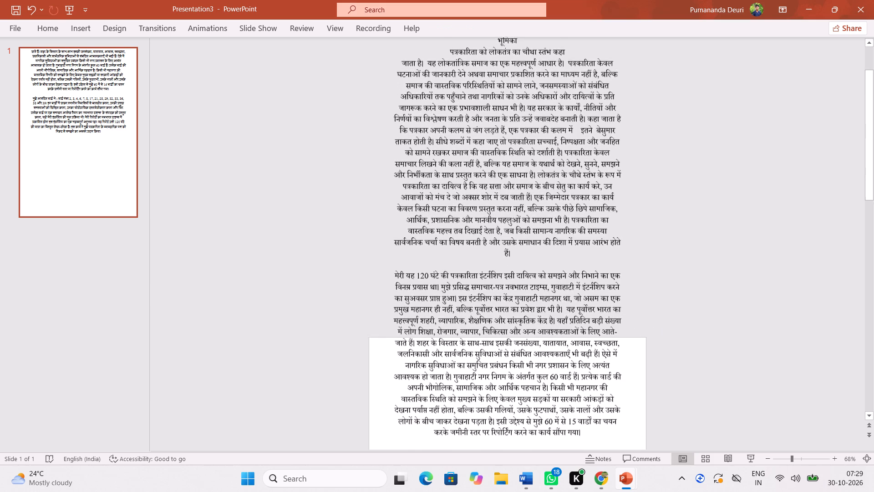
pyautogui.scroll(-3, 417, 304)
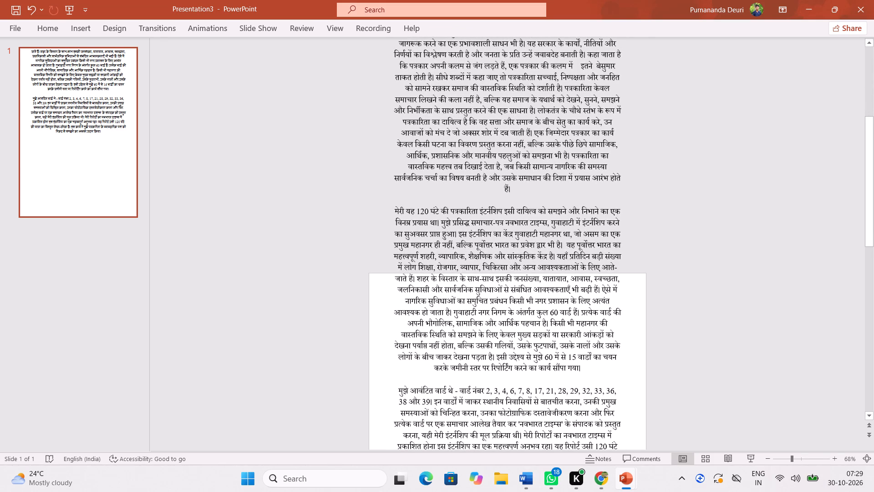
pyautogui.moveTo(394, 206); pyautogui.dragTo(582, 341)
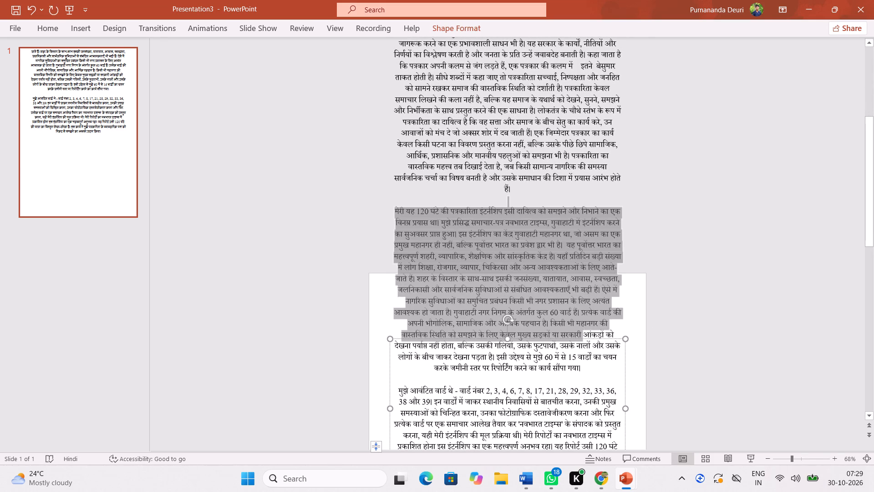
pyautogui.moveTo(582, 341); pyautogui.dragTo(583, 365)
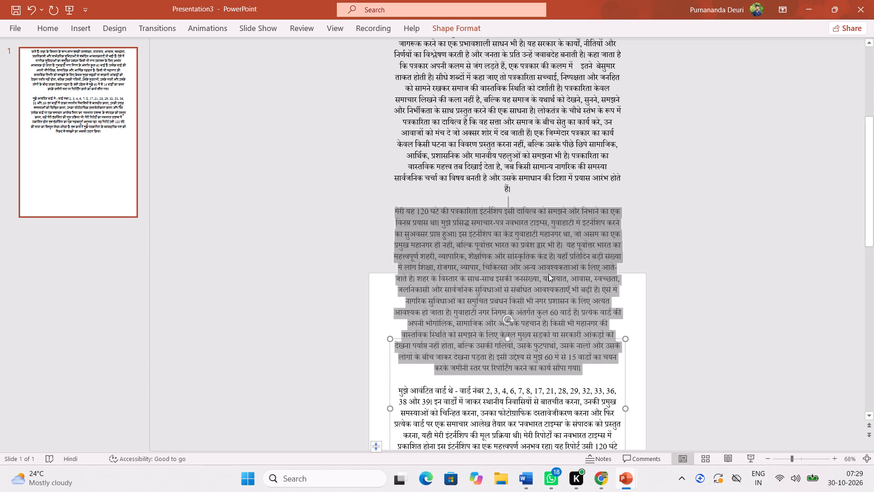
pyautogui.rightClick(549, 273)
pyautogui.click(580, 197)
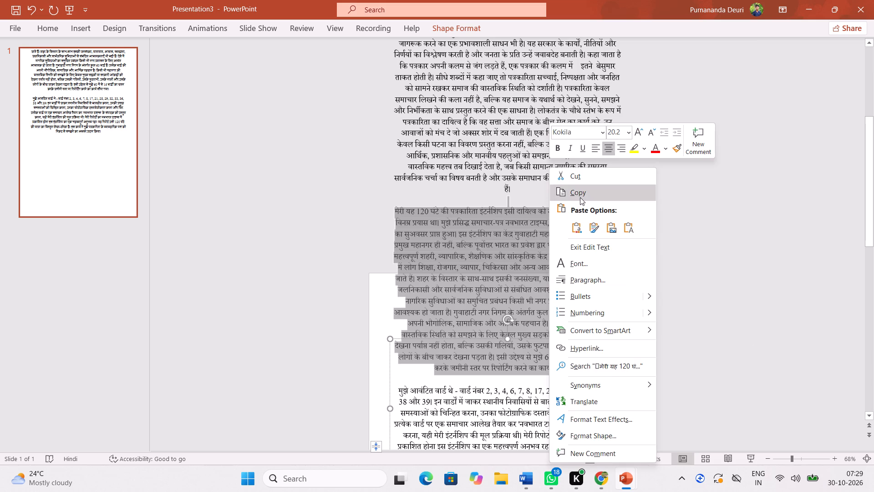
# Switch to Document5 in Word, start two new lines after the भूमिका section and paste the copied paragraph there.
pyautogui.click(529, 482)
pyautogui.click(684, 409)
pyautogui.scroll(-1, 444, 376)
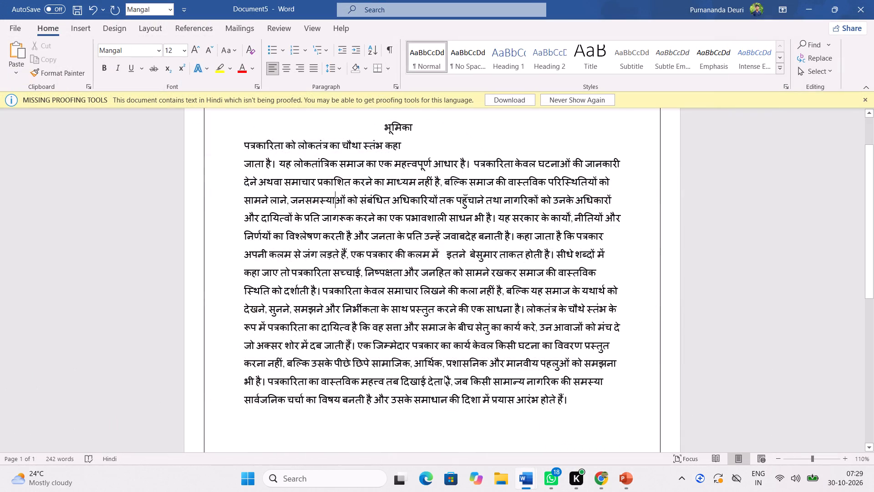
pyautogui.scroll(-2, 444, 376)
pyautogui.scroll(-3, 548, 324)
pyautogui.click(580, 233)
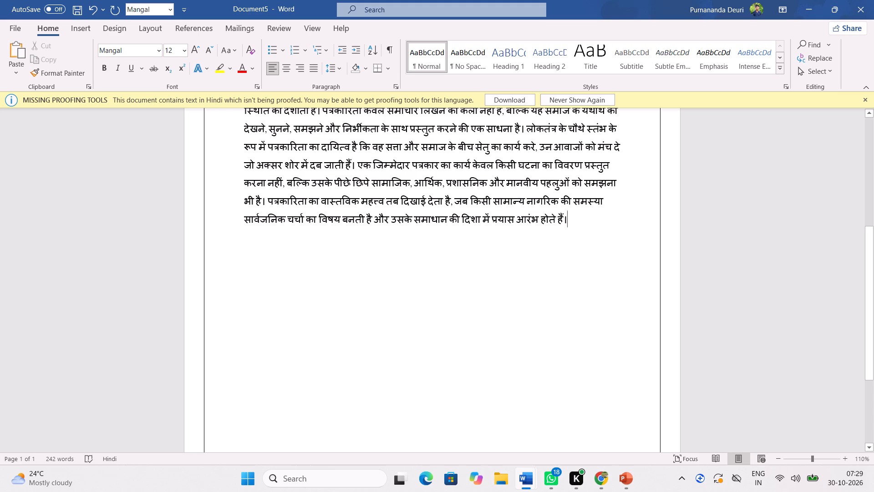
pyautogui.press('Return')
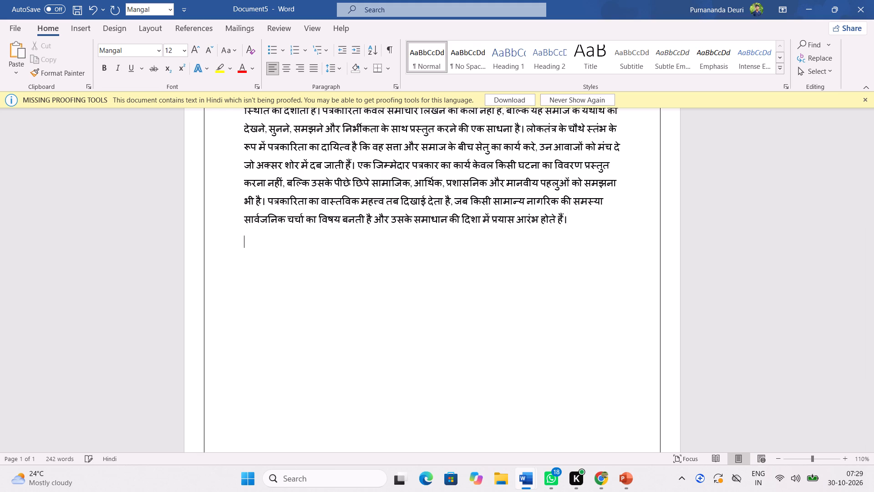
pyautogui.press('Return')
pyautogui.scroll(-3, 367, 224)
pyautogui.scroll(-4, 302, 222)
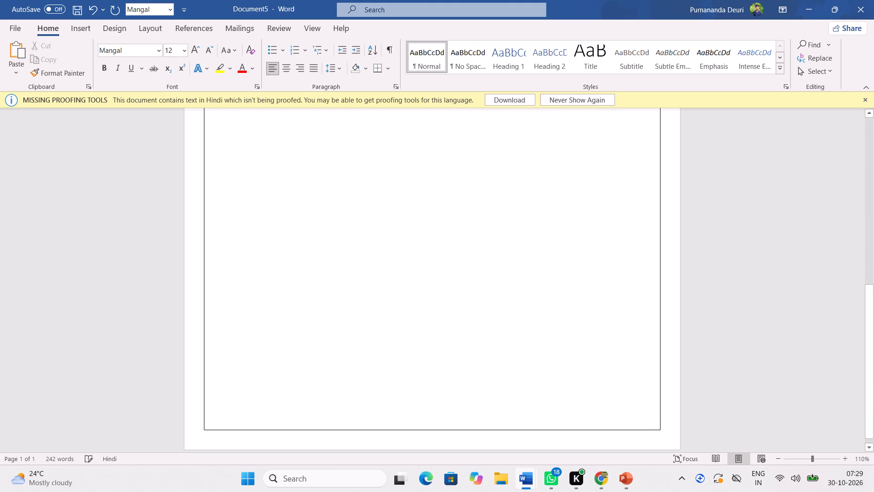
pyautogui.scroll(-1, 302, 222)
pyautogui.scroll(3, 300, 214)
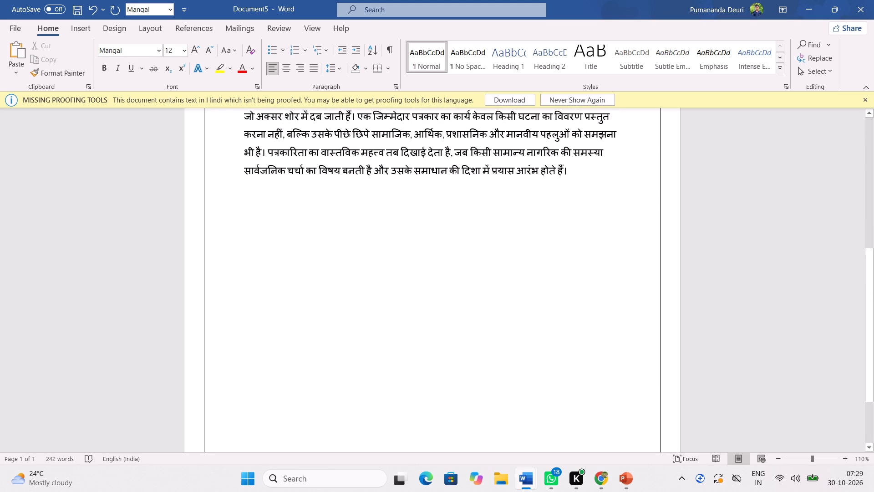
pyautogui.rightClick(246, 216)
pyautogui.click(272, 274)
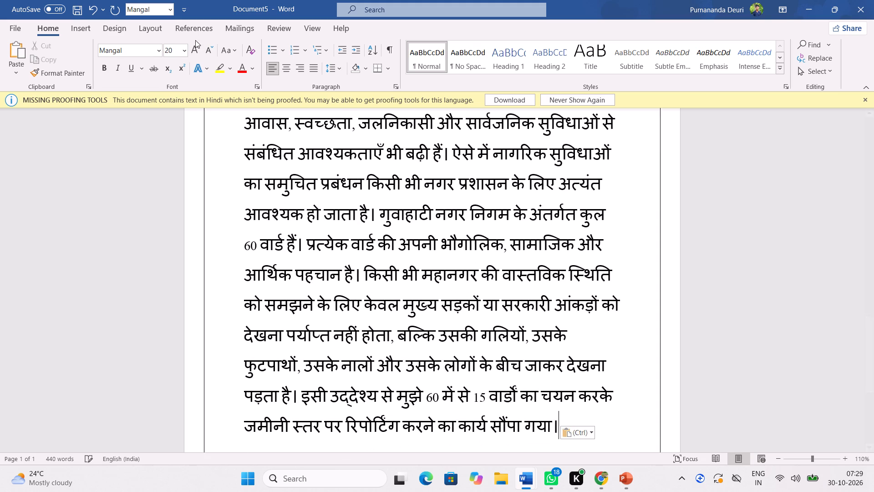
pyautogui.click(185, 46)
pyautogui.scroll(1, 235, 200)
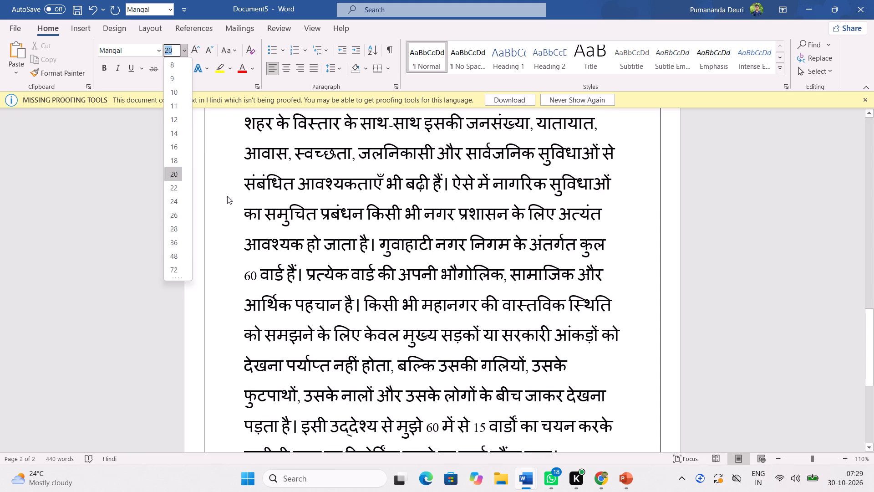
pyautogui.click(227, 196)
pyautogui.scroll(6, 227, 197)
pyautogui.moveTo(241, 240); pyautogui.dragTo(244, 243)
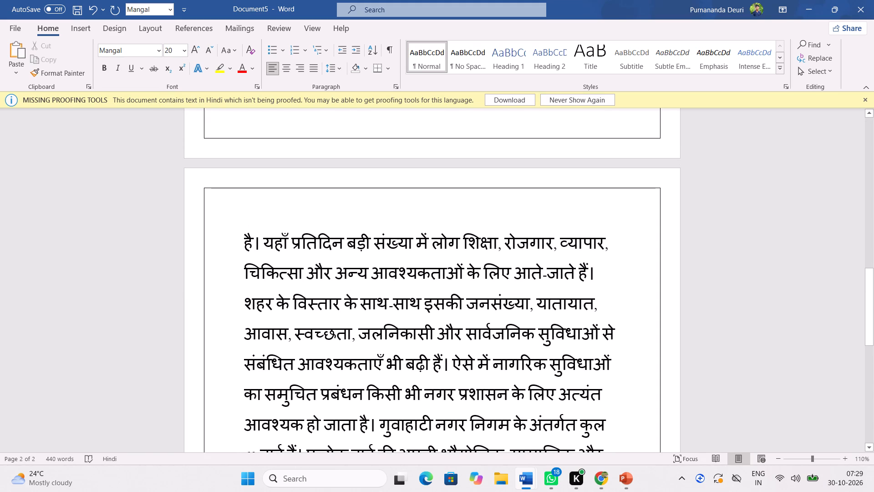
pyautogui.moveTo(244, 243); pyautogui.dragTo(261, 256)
# Set the font size of the whole pasted paragraph beginning "मेरी यह 120 घंटे" to 14.
pyautogui.scroll(15, 297, 217)
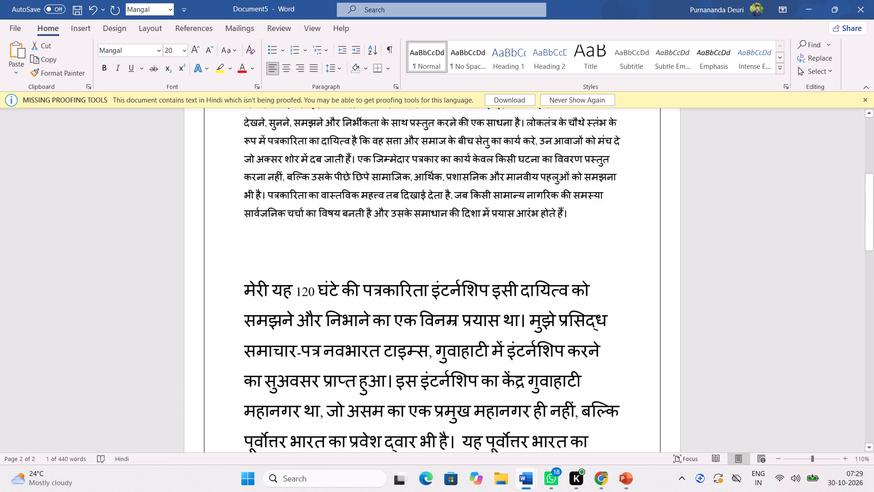
pyautogui.scroll(-2, 252, 272)
pyautogui.moveTo(247, 256); pyautogui.dragTo(569, 491)
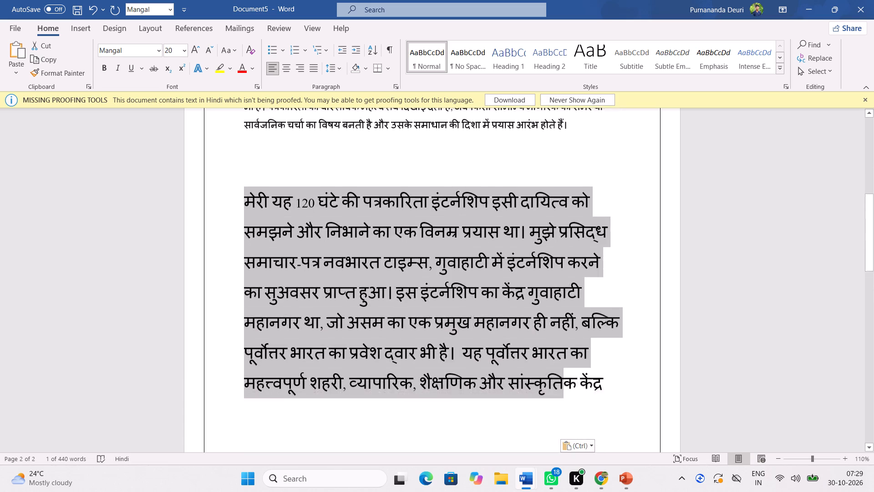
pyautogui.moveTo(569, 491); pyautogui.dragTo(549, 295)
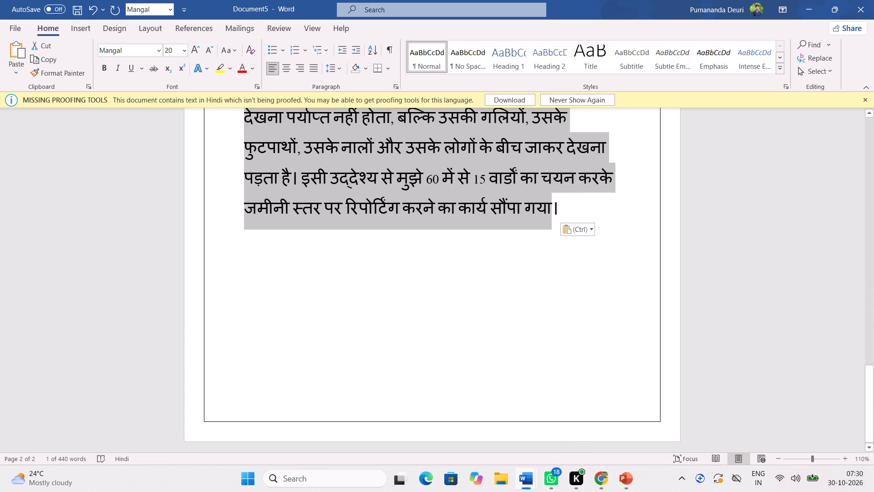
pyautogui.moveTo(549, 295); pyautogui.dragTo(565, 227)
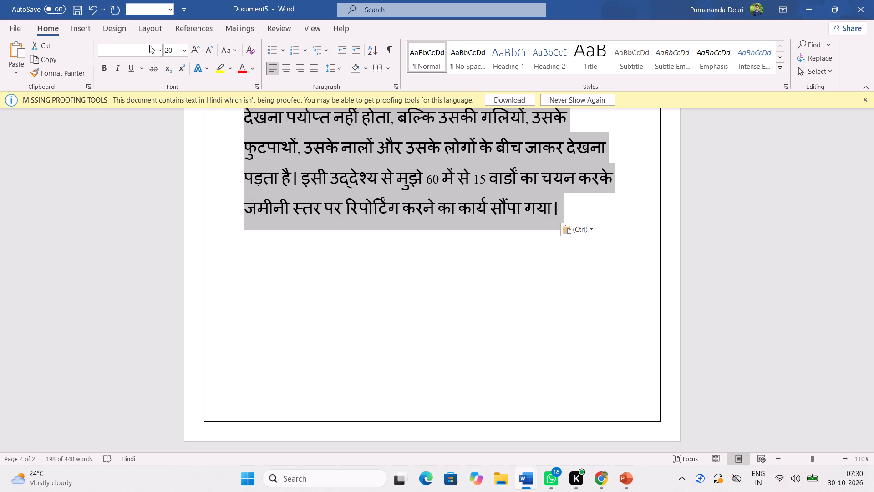
pyautogui.click(184, 55)
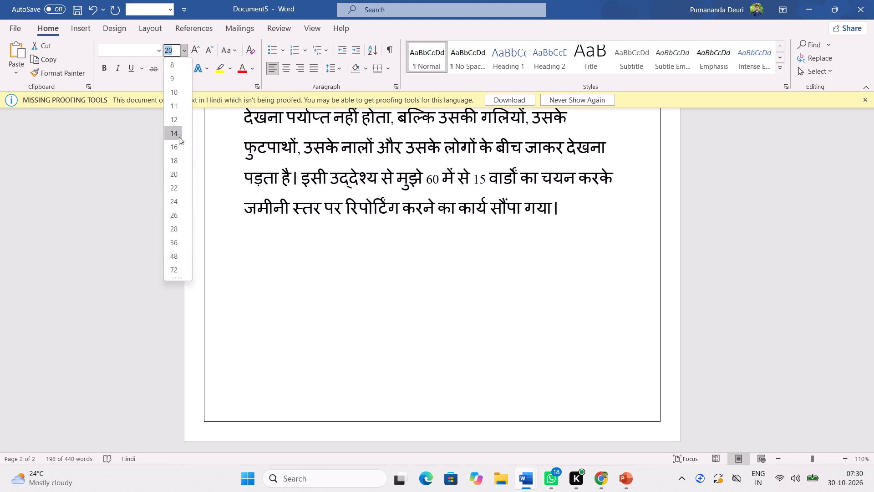
pyautogui.click(179, 134)
# Look over both pages, comparing the resized second paragraph with the भूमिका section above it.
pyautogui.scroll(3, 379, 219)
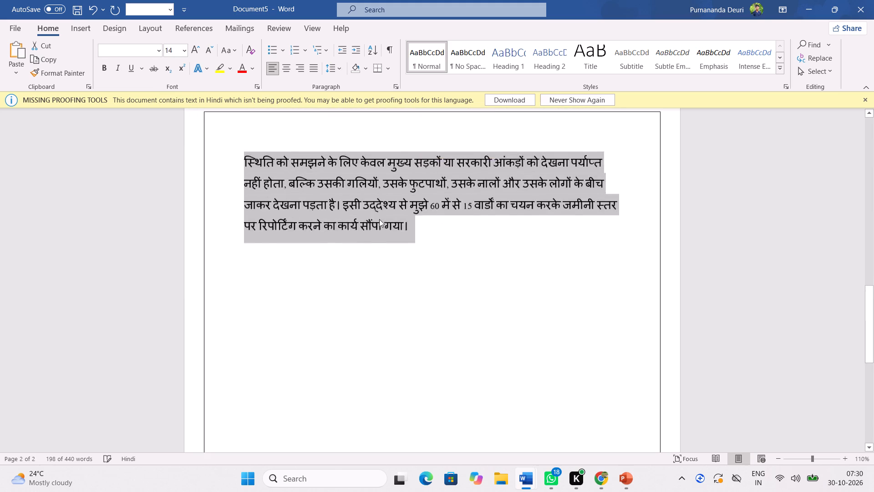
pyautogui.scroll(3, 379, 219)
pyautogui.click(375, 191)
pyautogui.scroll(9, 375, 191)
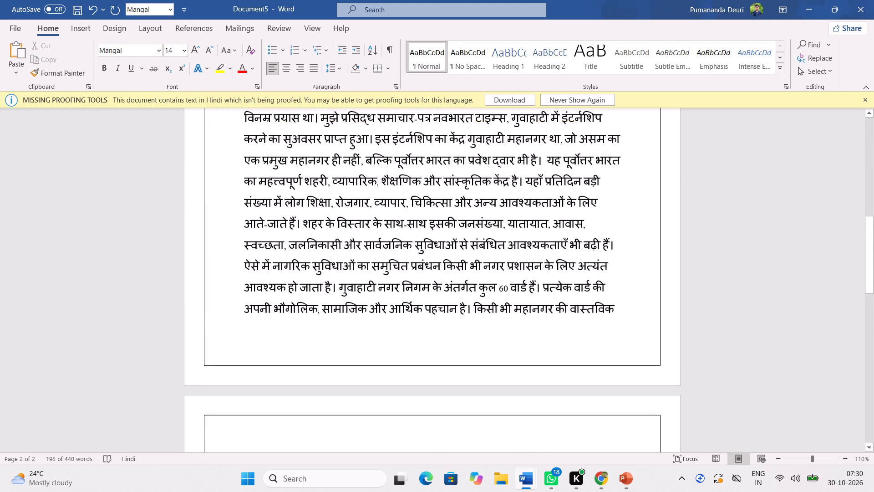
pyautogui.scroll(18, 374, 190)
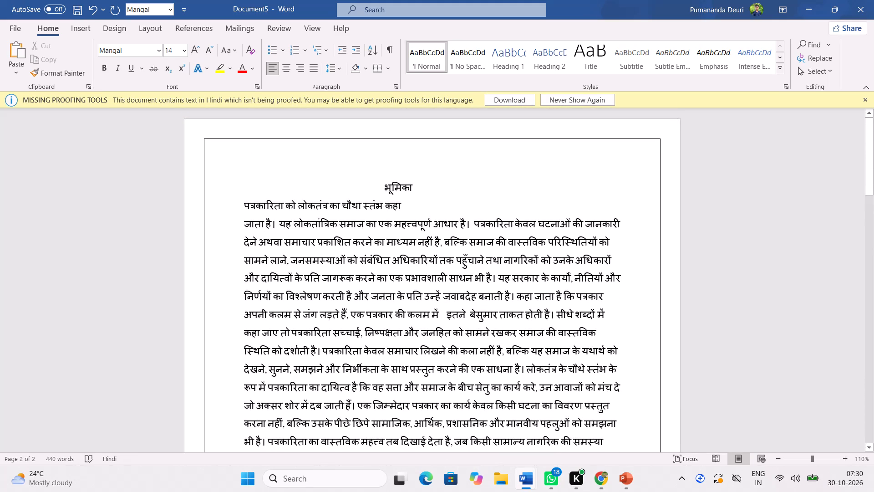
pyautogui.scroll(-4, 374, 188)
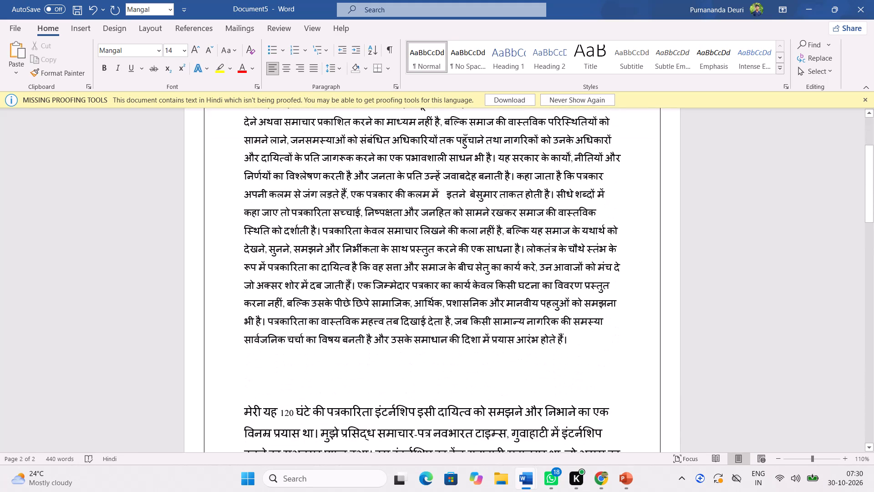
pyautogui.scroll(-1, 320, 370)
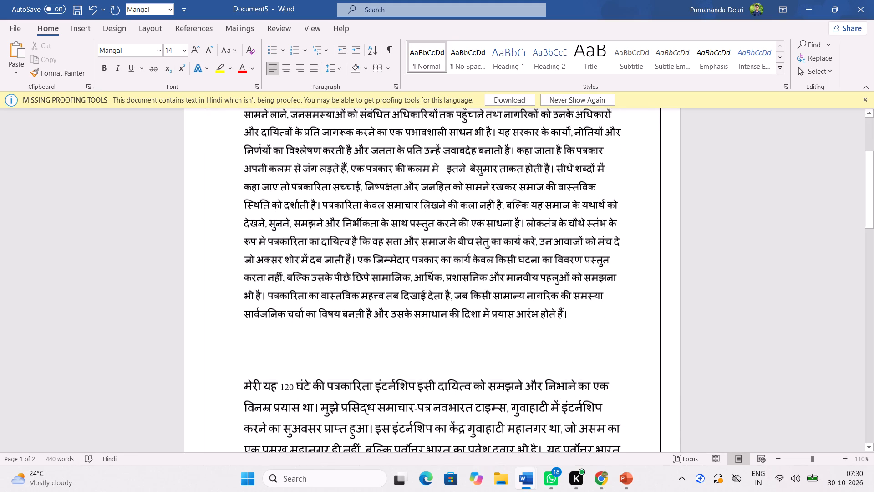
pyautogui.scroll(6, 416, 333)
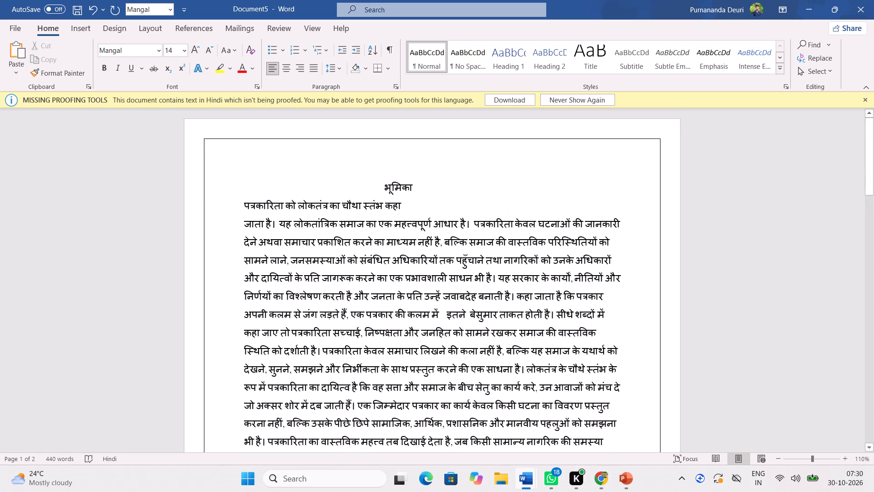
# Set the font size of the भूमिका heading and its full section text to 14.
pyautogui.click(384, 190)
pyautogui.moveTo(383, 187); pyautogui.dragTo(435, 299)
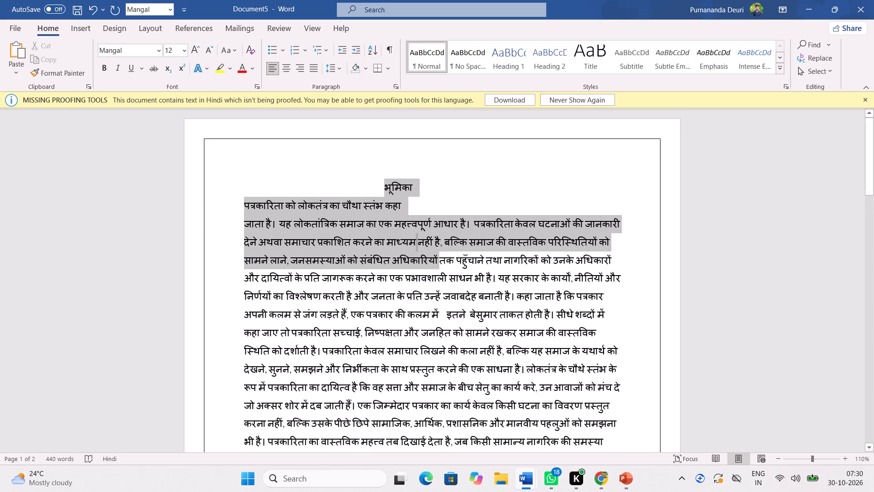
pyautogui.moveTo(435, 299); pyautogui.dragTo(606, 457)
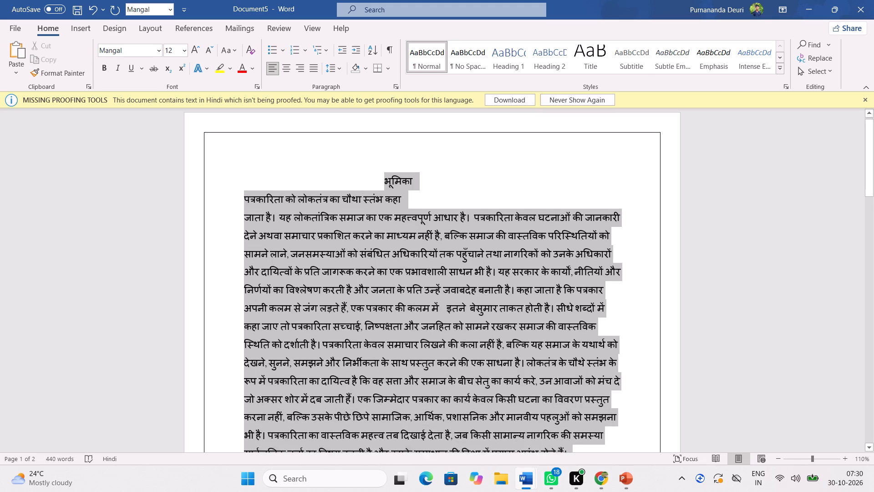
pyautogui.moveTo(606, 457); pyautogui.dragTo(586, 419)
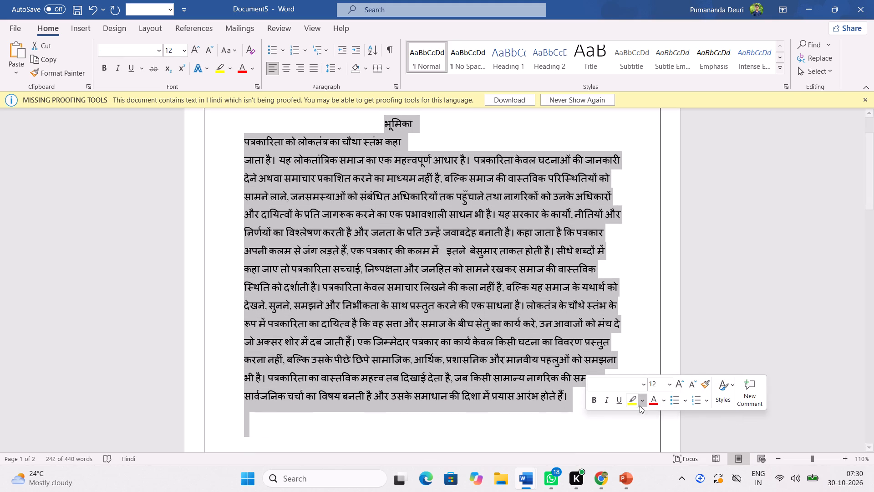
pyautogui.click(672, 386)
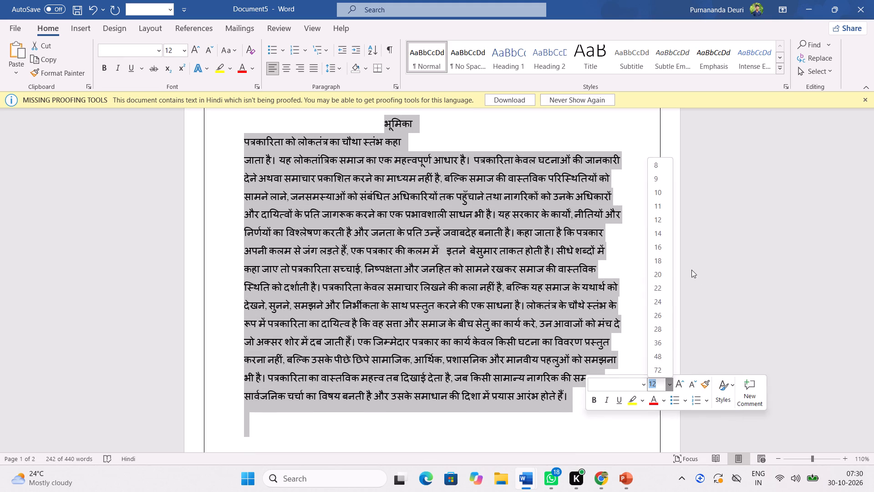
pyautogui.click(663, 238)
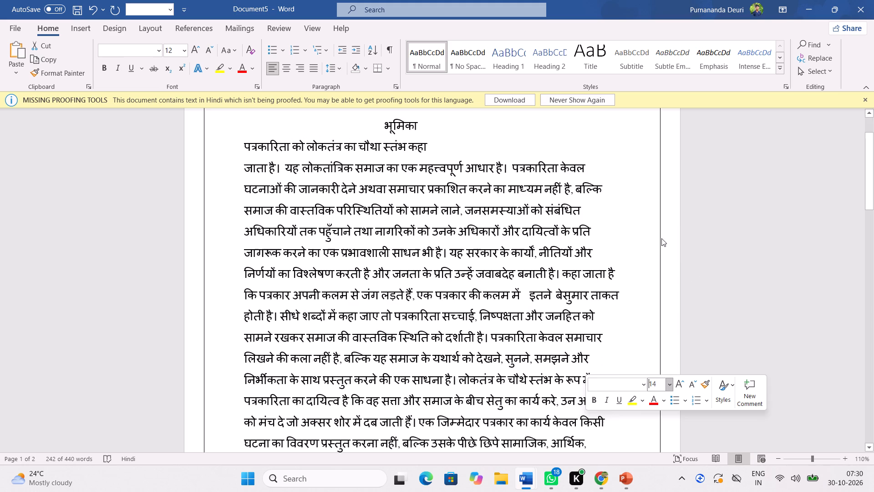
# Justify the selected भूमिका heading and its full section text.
pyautogui.scroll(-4, 599, 337)
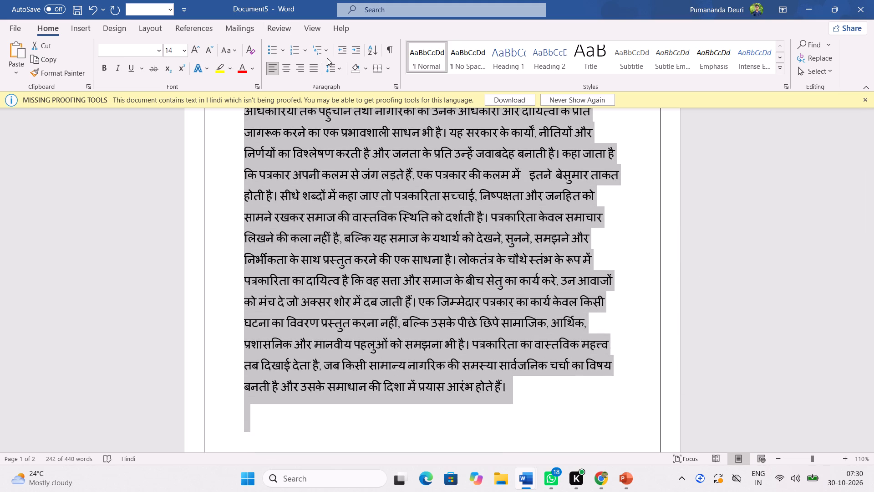
pyautogui.click(315, 64)
# Justify the whole second paragraph, from "मेरी यह 120 घंटे" through its end on the second page.
pyautogui.scroll(-3, 545, 312)
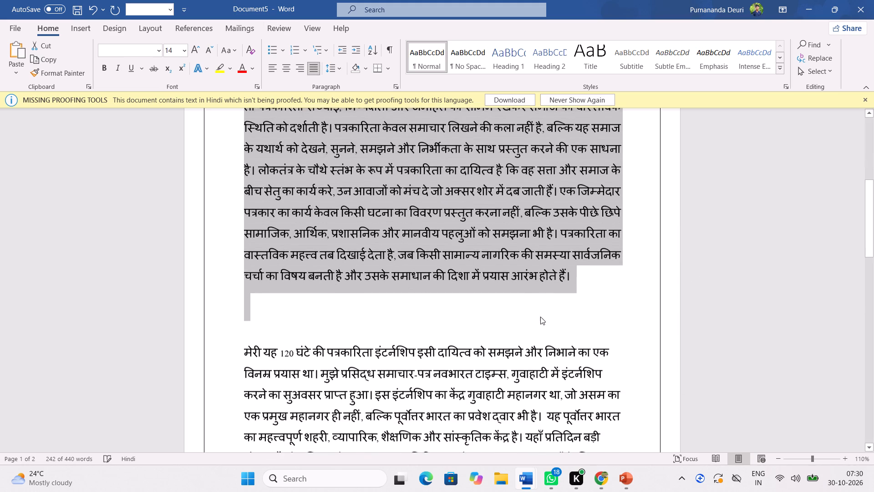
pyautogui.scroll(-3, 498, 327)
pyautogui.click(244, 256)
pyautogui.moveTo(244, 256); pyautogui.dragTo(372, 322)
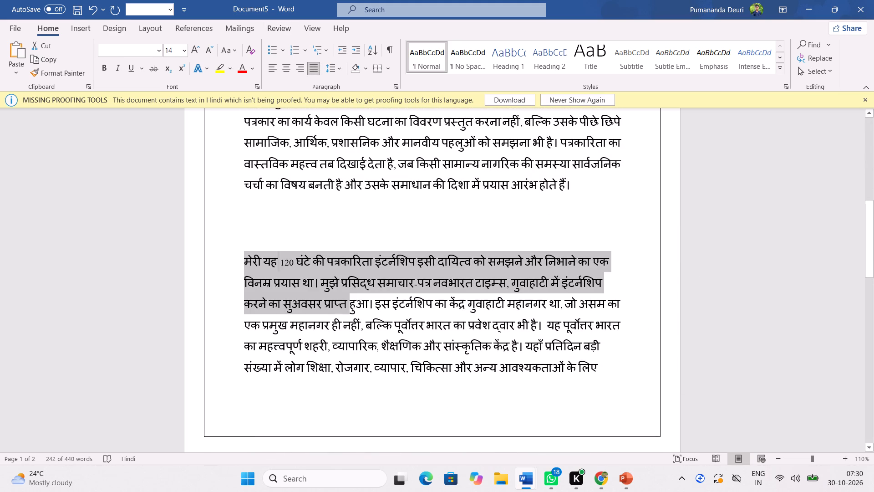
pyautogui.moveTo(372, 322); pyautogui.dragTo(461, 385)
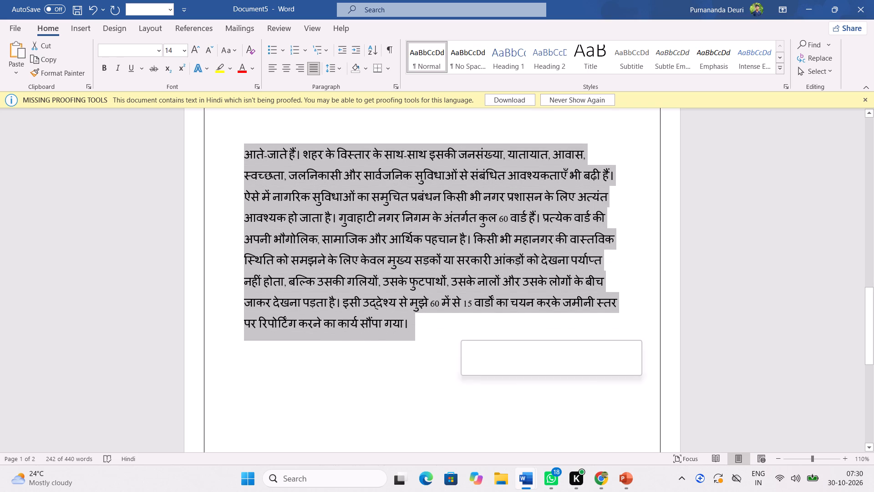
pyautogui.click(310, 67)
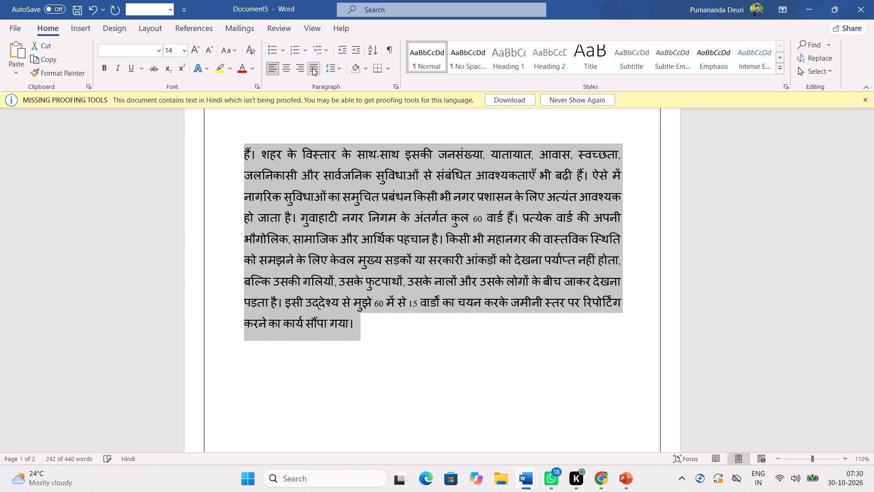
pyautogui.click(313, 68)
pyautogui.click(316, 67)
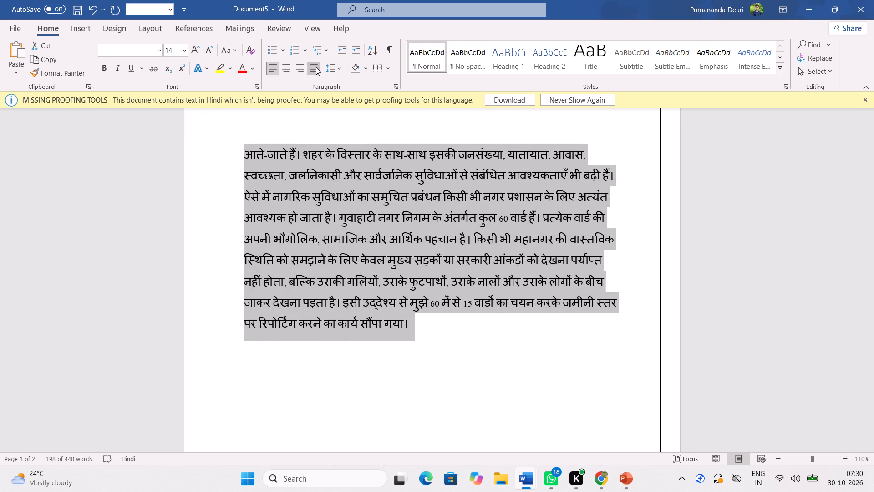
pyautogui.click(535, 399)
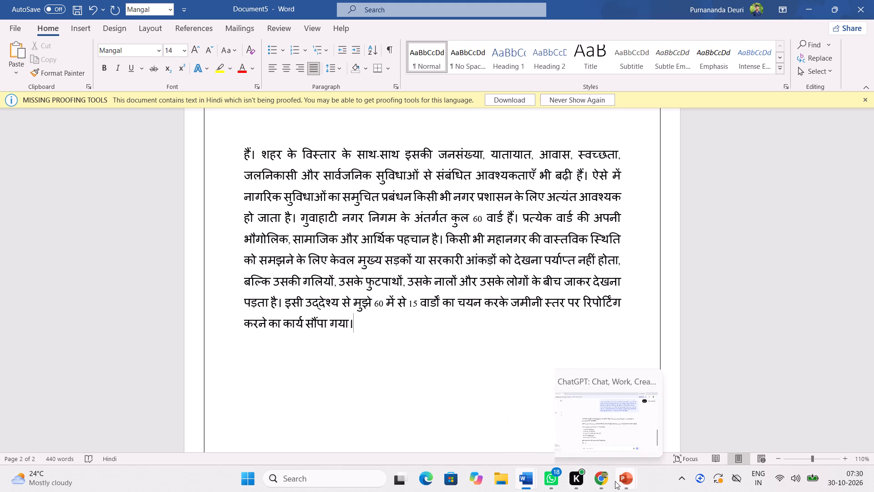
# Switch to Presentation3 in PowerPoint and copy the whole paragraph beginning "मुझे आवंटित वार्ड थे".
pyautogui.click(715, 435)
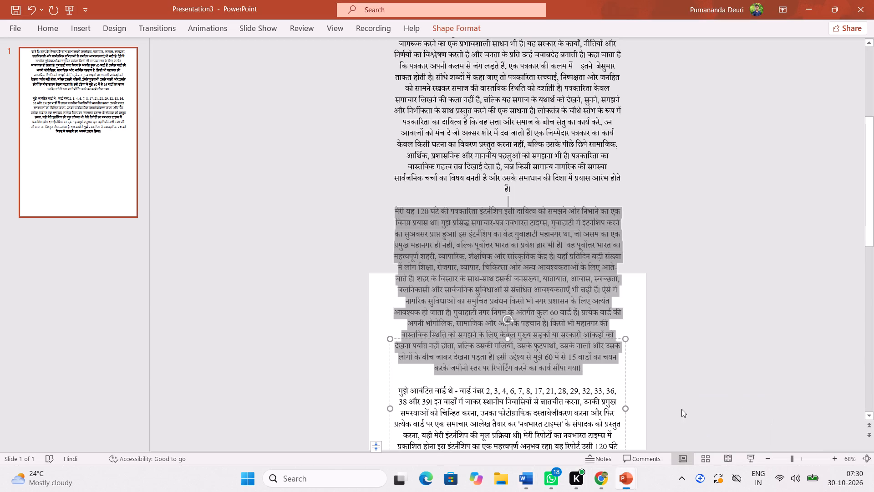
pyautogui.scroll(-2, 569, 375)
pyautogui.scroll(-2, 417, 364)
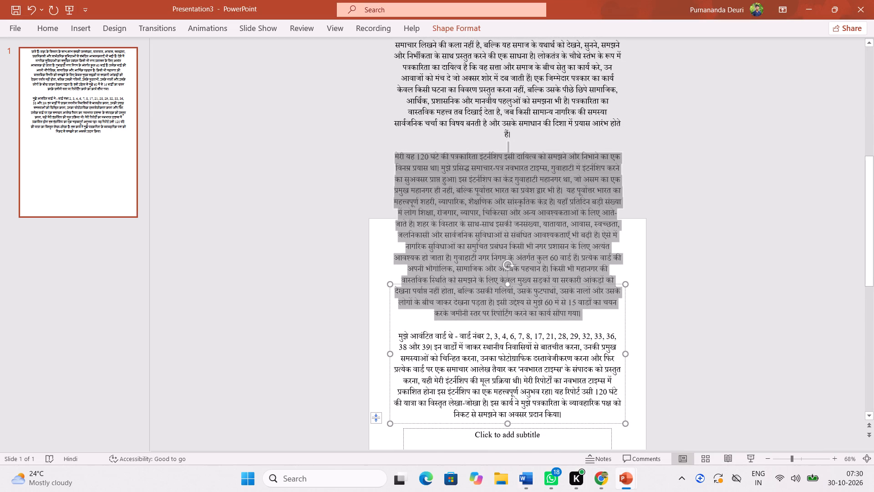
pyautogui.moveTo(399, 334); pyautogui.dragTo(542, 409)
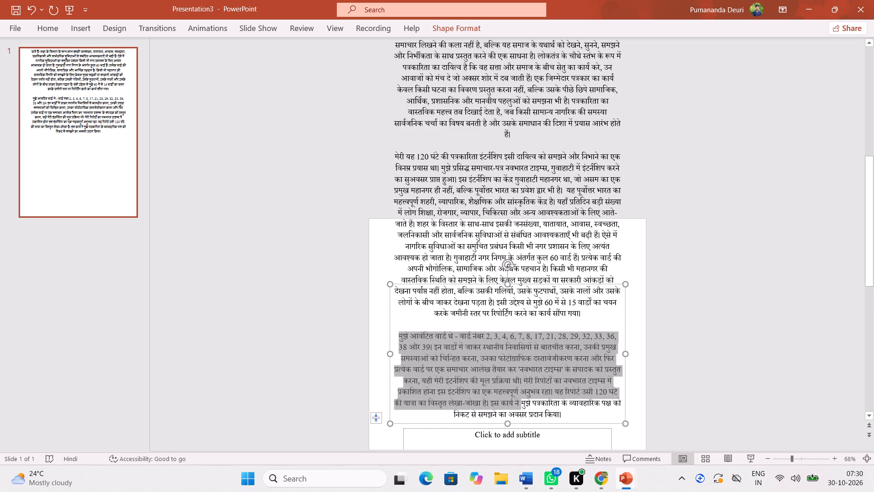
pyautogui.moveTo(542, 409); pyautogui.dragTo(550, 415)
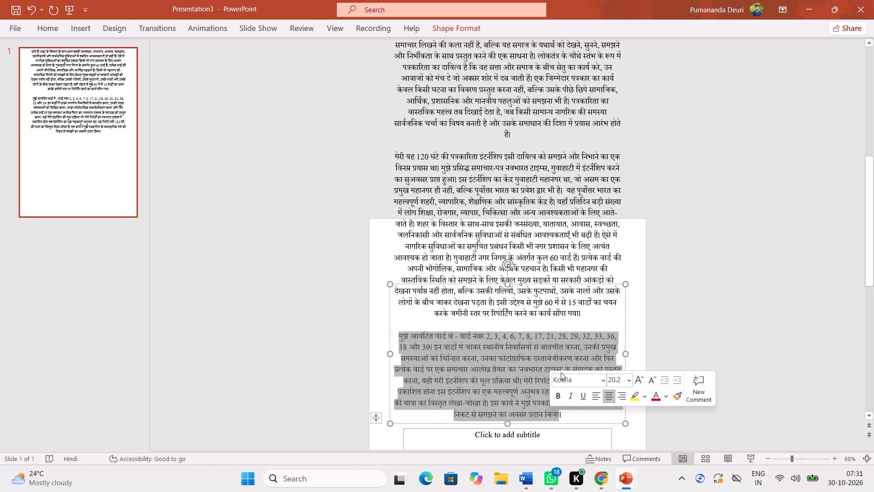
pyautogui.rightClick(510, 372)
pyautogui.click(468, 348)
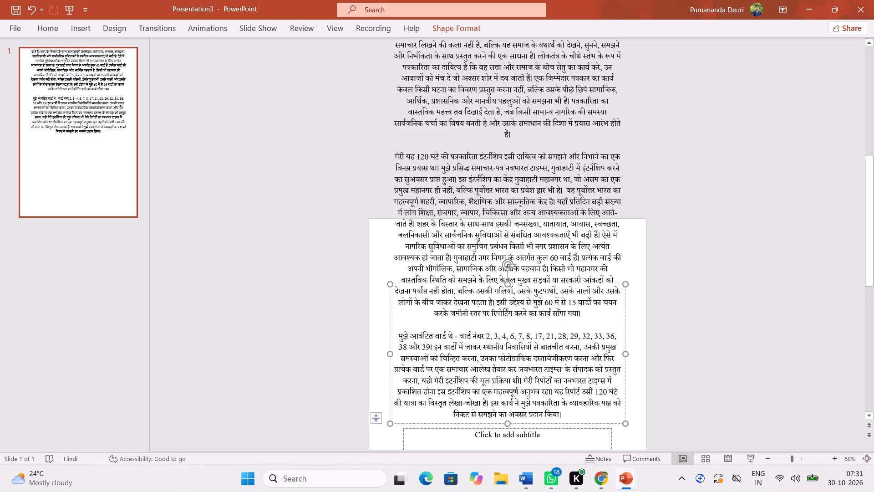
pyautogui.moveTo(397, 336); pyautogui.dragTo(484, 387)
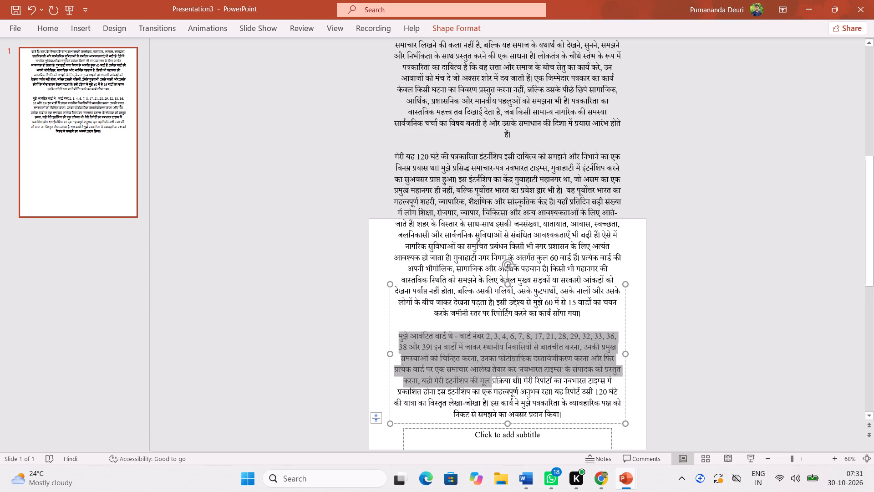
pyautogui.moveTo(484, 387); pyautogui.dragTo(542, 411)
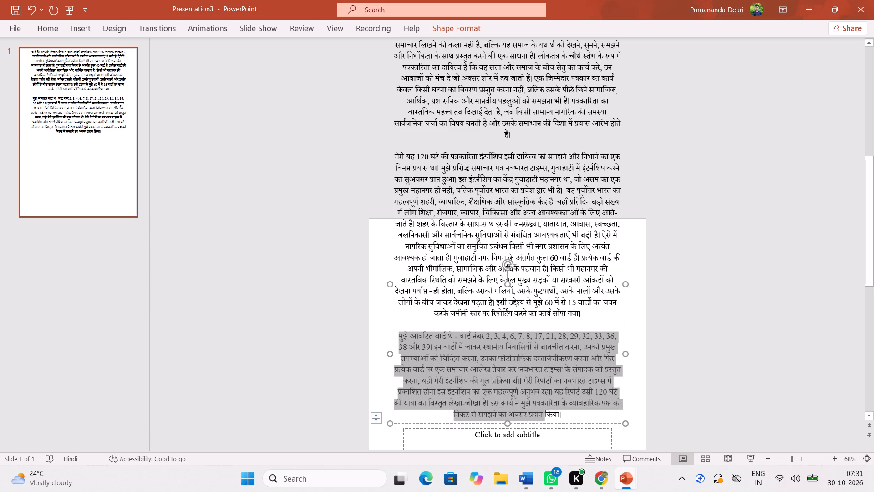
pyautogui.moveTo(542, 411); pyautogui.dragTo(569, 410)
pyautogui.rightClick(526, 370)
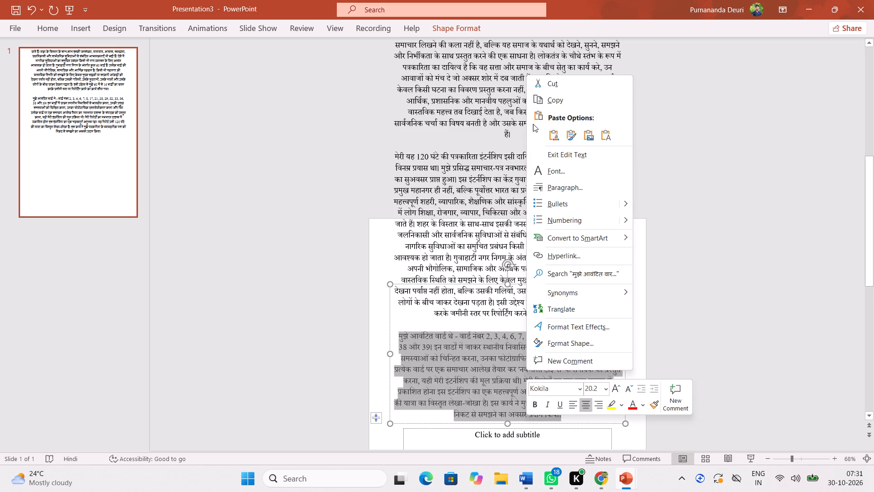
pyautogui.click(544, 106)
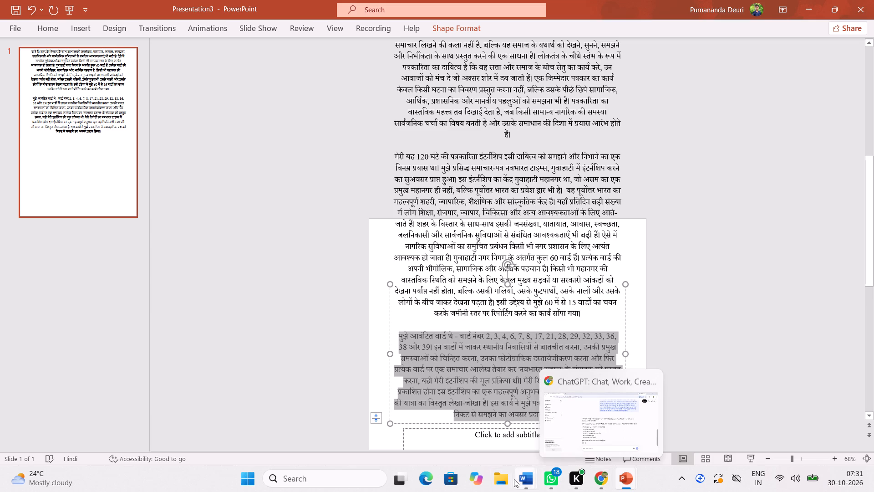
# Switch back to Document5 in Word and start a new line after the second paragraph's end.
pyautogui.click(528, 478)
pyautogui.click(694, 434)
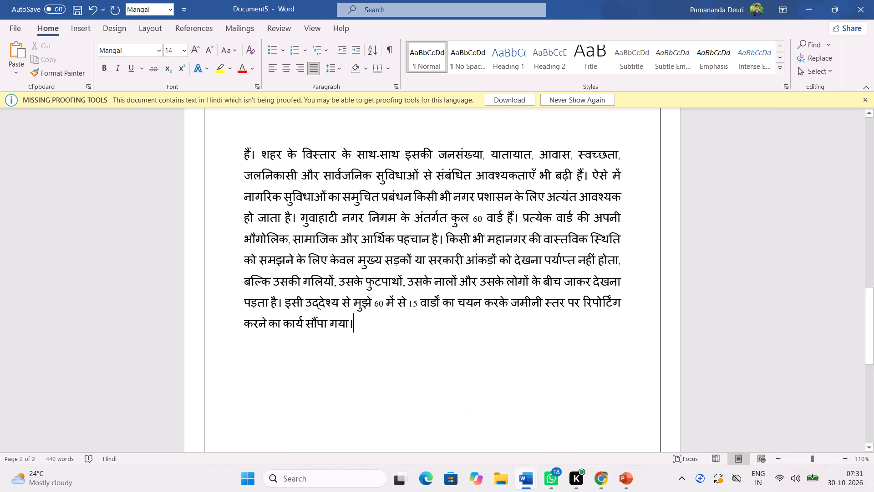
pyautogui.press('Return')
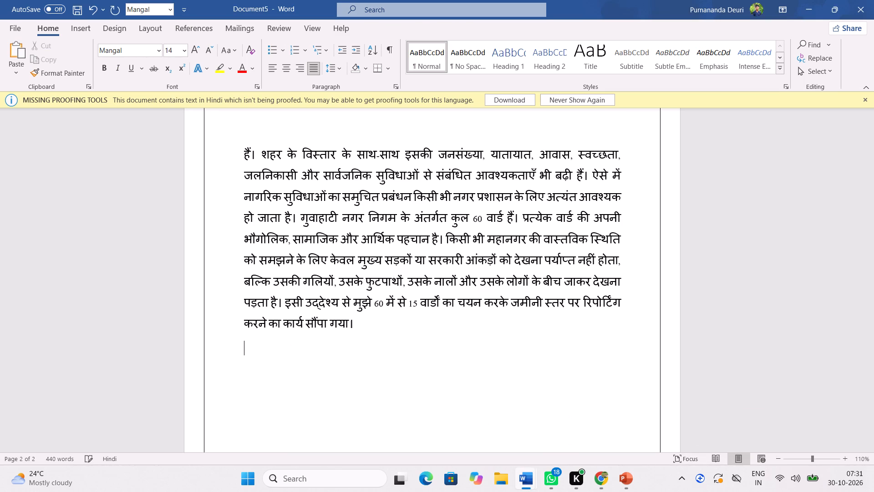
# Paste the copied paragraph beginning "मुझे आवंटित वार्ड थे" on a new line below the second paragraph.
pyautogui.press('Return')
pyautogui.rightClick(246, 364)
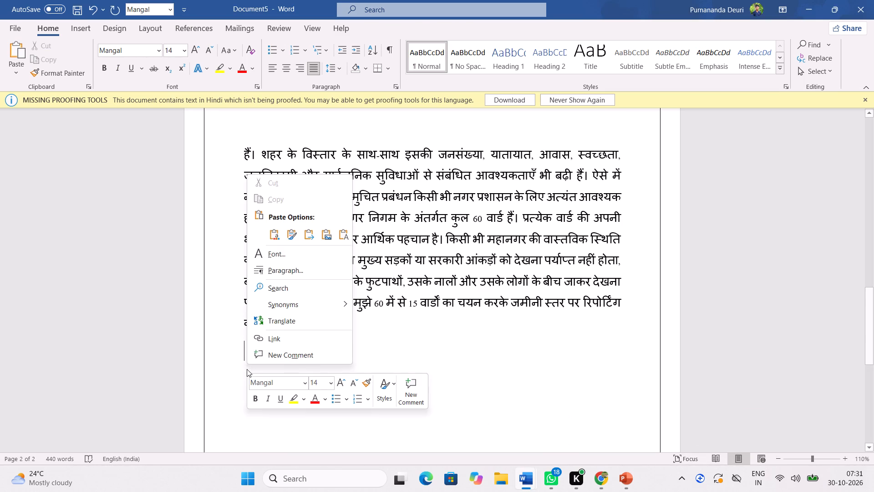
pyautogui.click(274, 239)
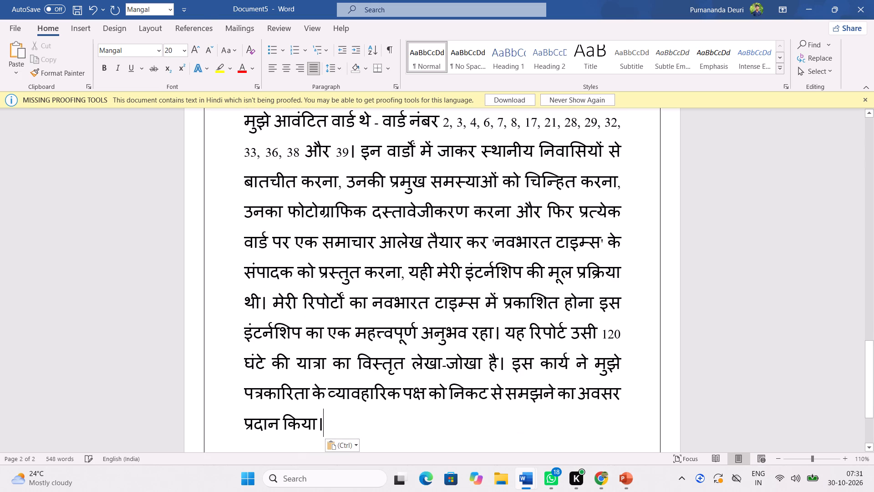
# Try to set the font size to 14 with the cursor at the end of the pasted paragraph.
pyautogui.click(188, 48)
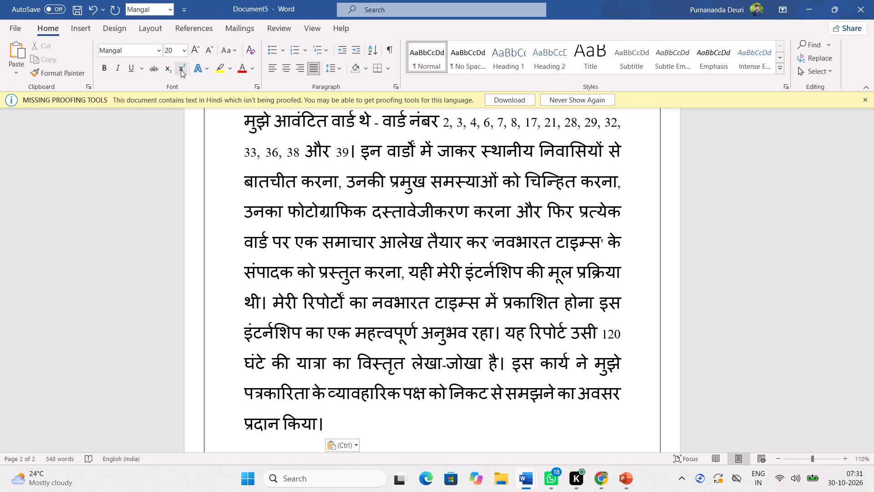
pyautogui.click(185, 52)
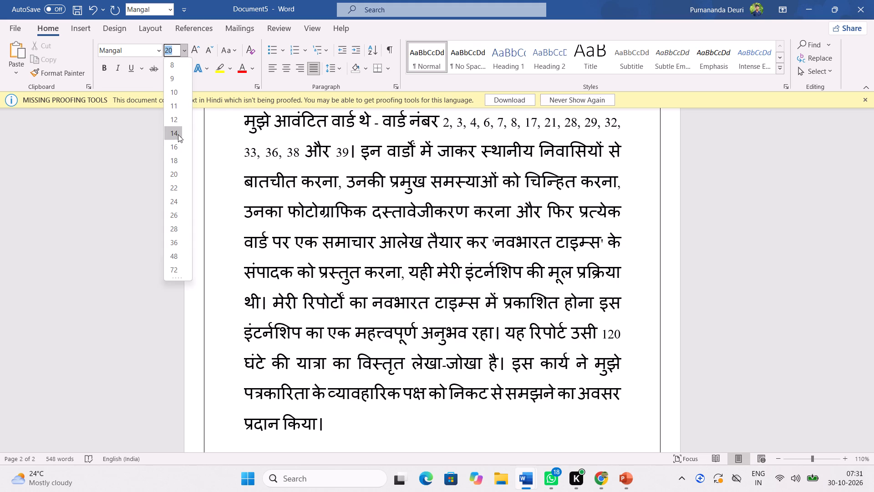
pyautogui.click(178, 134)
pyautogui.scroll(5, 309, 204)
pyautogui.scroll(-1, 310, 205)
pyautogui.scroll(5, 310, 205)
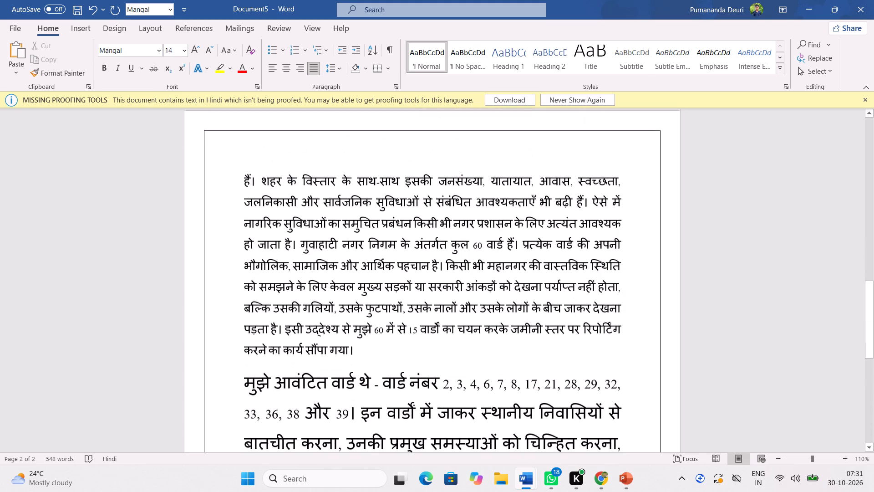
pyautogui.scroll(-3, 315, 216)
pyautogui.scroll(-2, 288, 284)
pyautogui.moveTo(244, 245); pyautogui.dragTo(321, 314)
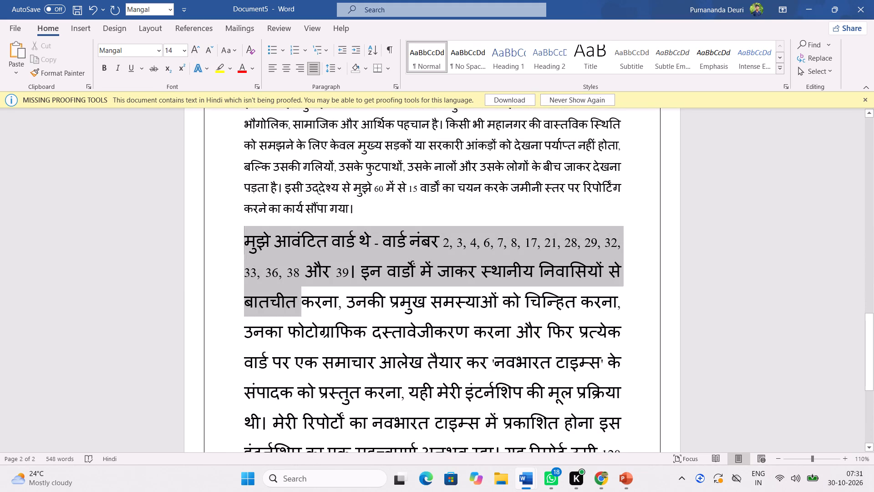
pyautogui.moveTo(321, 314); pyautogui.dragTo(353, 311)
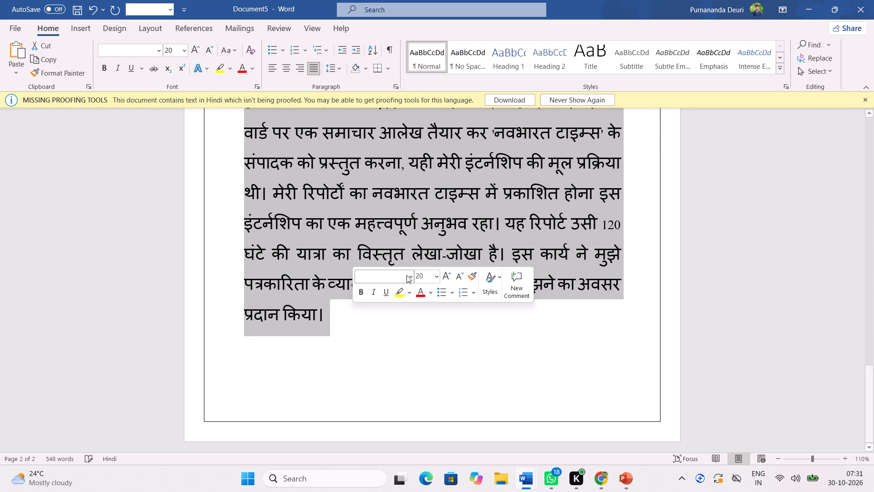
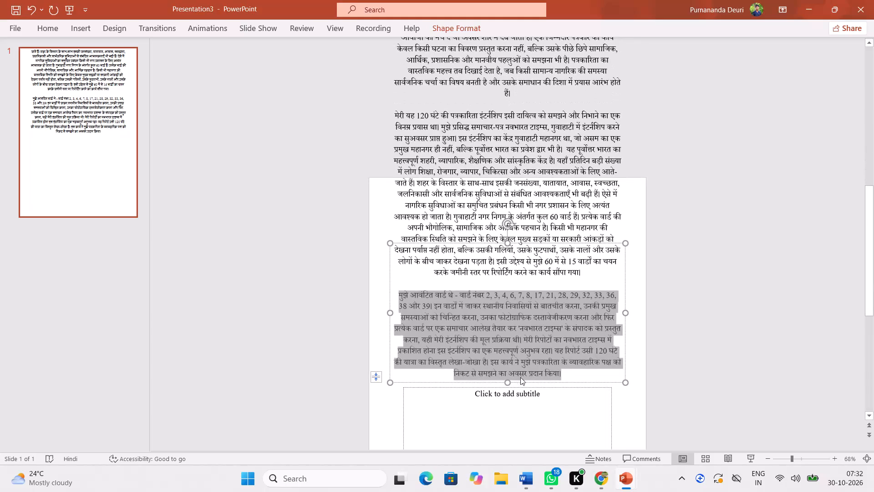
# Paste the copied Topic 2 section, "इंटर्नशिप के उद्देश्य", as text only into the slide's text box in place of the Topic 1 text.
pyautogui.scroll(-3, 502, 400)
pyautogui.click(580, 339)
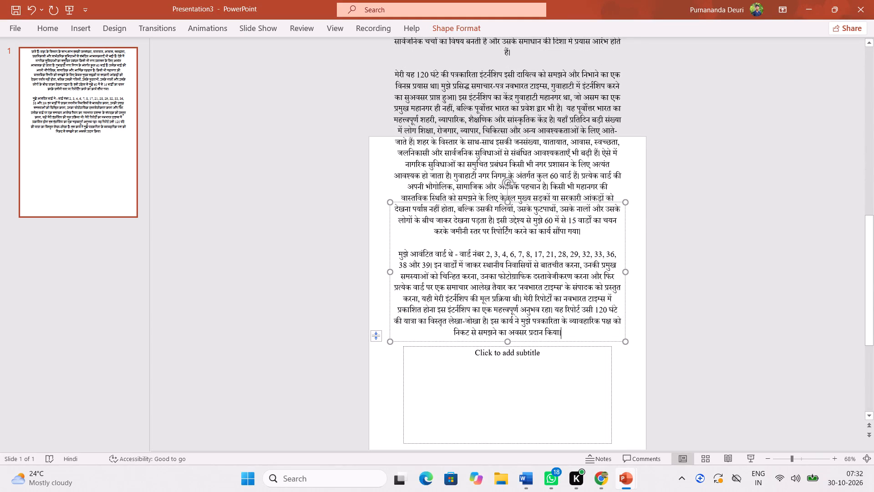
pyautogui.press('Return')
pyautogui.press('Return')
pyautogui.press('Return')
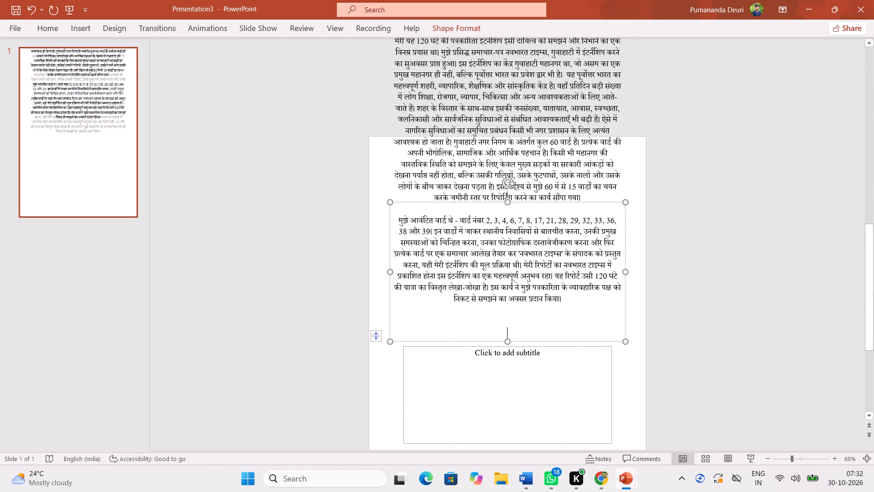
pyautogui.rightClick(508, 338)
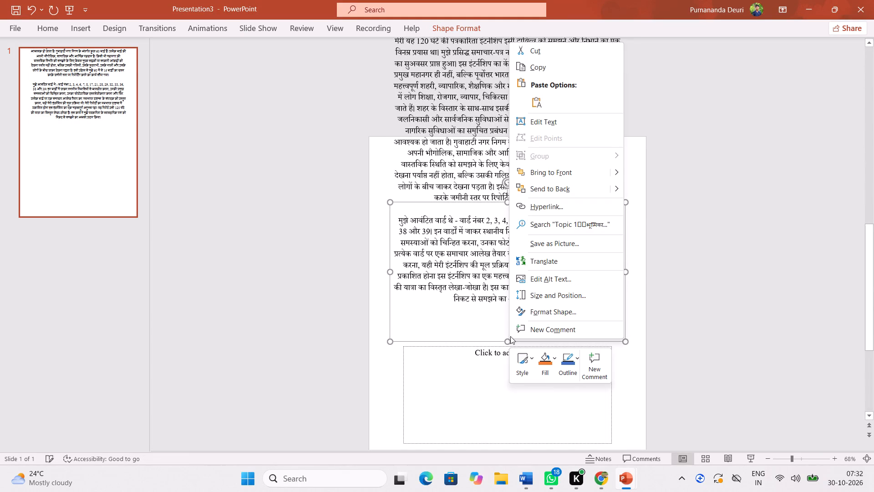
pyautogui.click(533, 103)
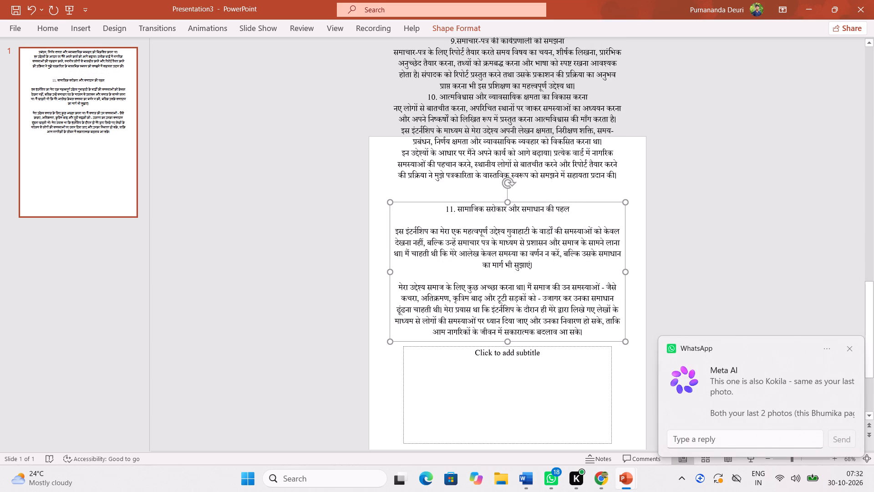
# Look through the pasted Topic 2 text from its closing paragraphs under point 11 back up to the "Topic 2 /" heading.
pyautogui.scroll(-2, 614, 275)
pyautogui.scroll(3, 503, 205)
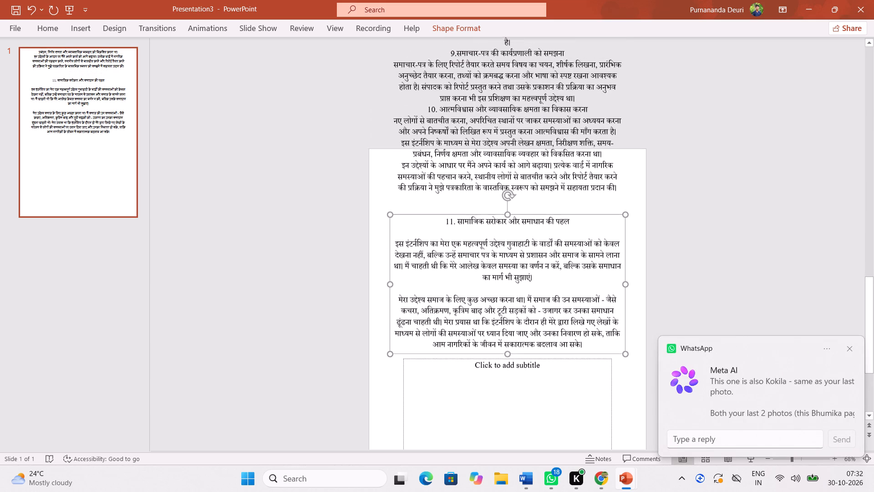
pyautogui.scroll(11, 503, 205)
pyautogui.click(747, 116)
pyautogui.scroll(2, 692, 185)
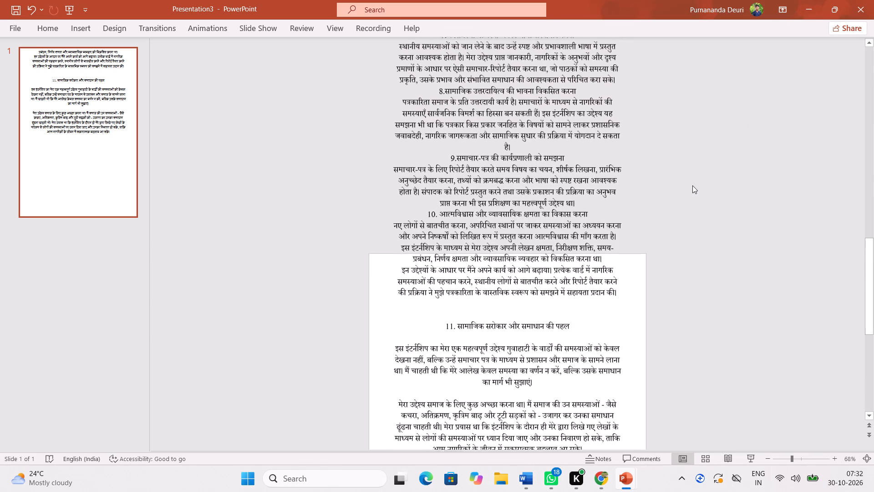
pyautogui.scroll(20, 692, 185)
pyautogui.scroll(7, 692, 185)
pyautogui.scroll(-1, 693, 186)
pyautogui.scroll(3, 693, 186)
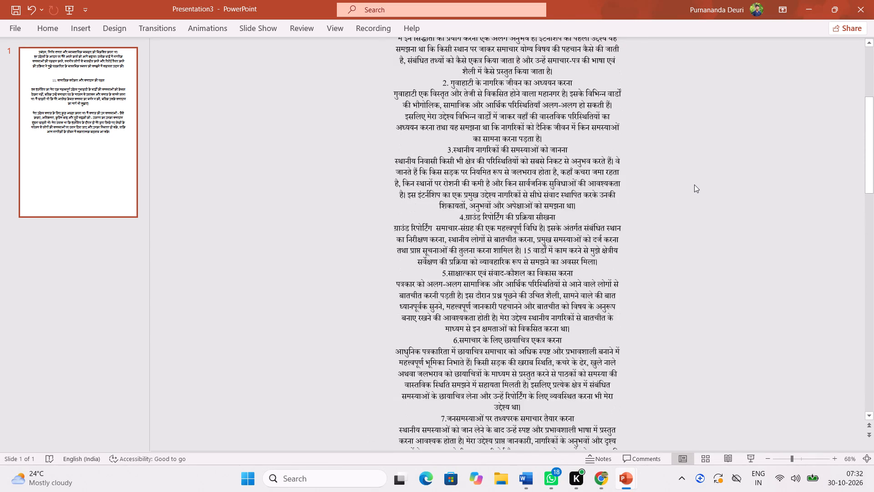
pyautogui.scroll(14, 694, 184)
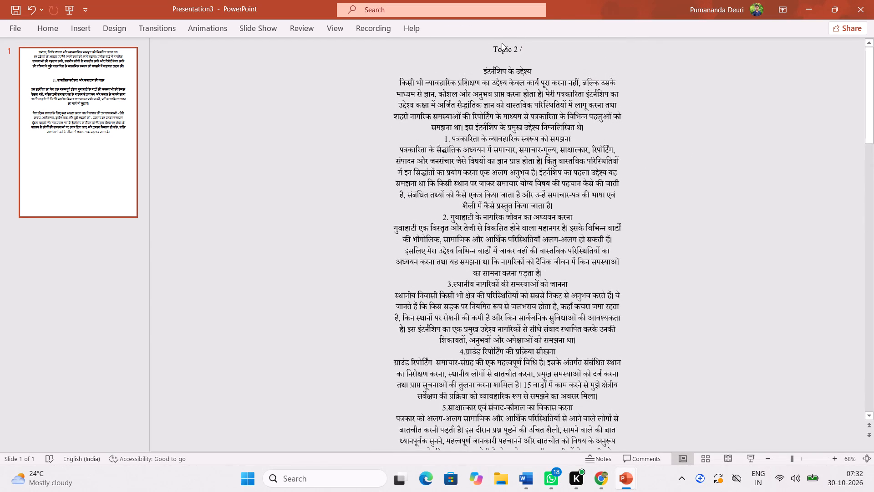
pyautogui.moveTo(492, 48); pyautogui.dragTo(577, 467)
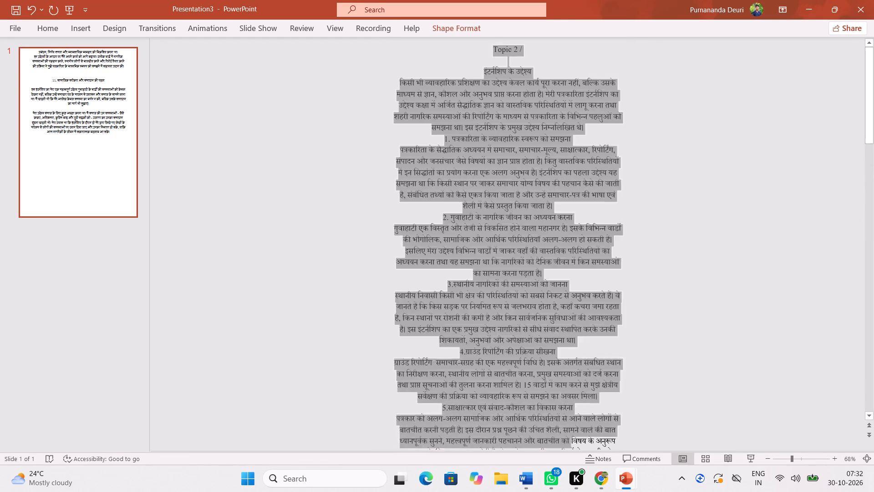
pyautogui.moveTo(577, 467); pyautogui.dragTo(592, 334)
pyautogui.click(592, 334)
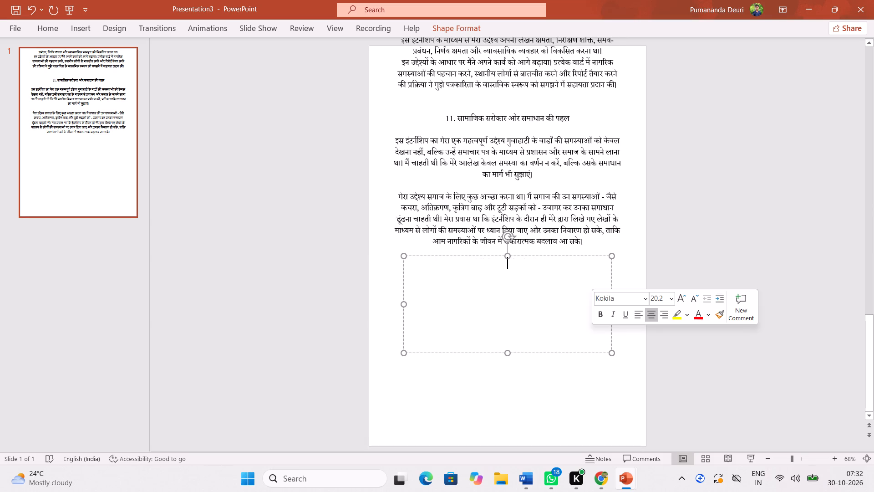
# Select the entire Topic 2 text, from the "Topic 2 /" heading through the last paragraph of point 11, ending "सकारात्मक बदलाव आ सके।".
pyautogui.scroll(20, 711, 207)
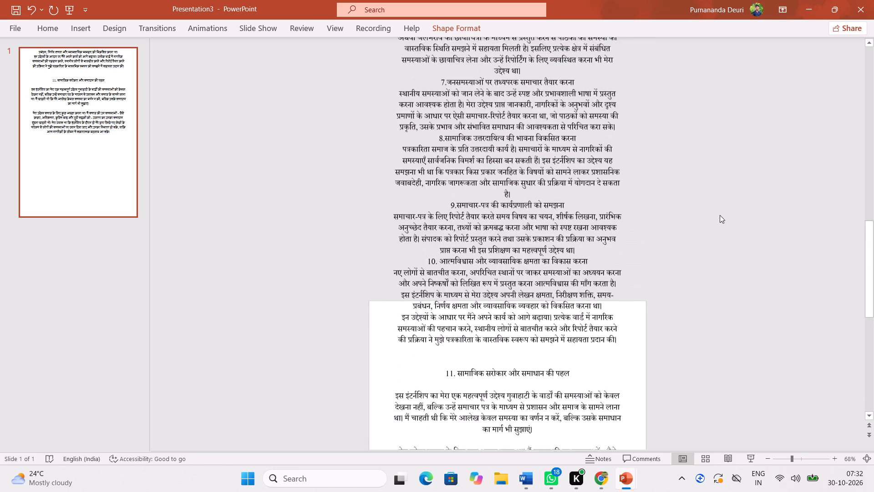
pyautogui.scroll(20, 720, 215)
pyautogui.scroll(9, 720, 215)
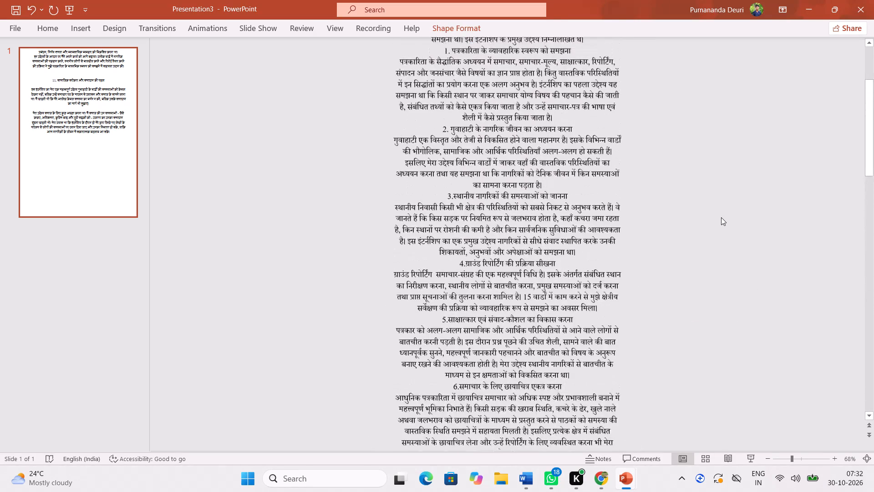
pyautogui.scroll(12, 721, 217)
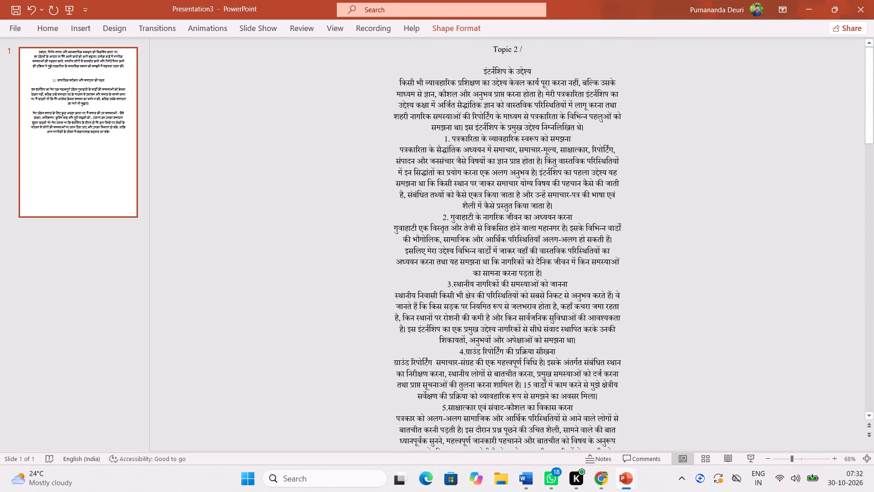
pyautogui.click(493, 46)
pyautogui.moveTo(493, 46); pyautogui.dragTo(546, 270)
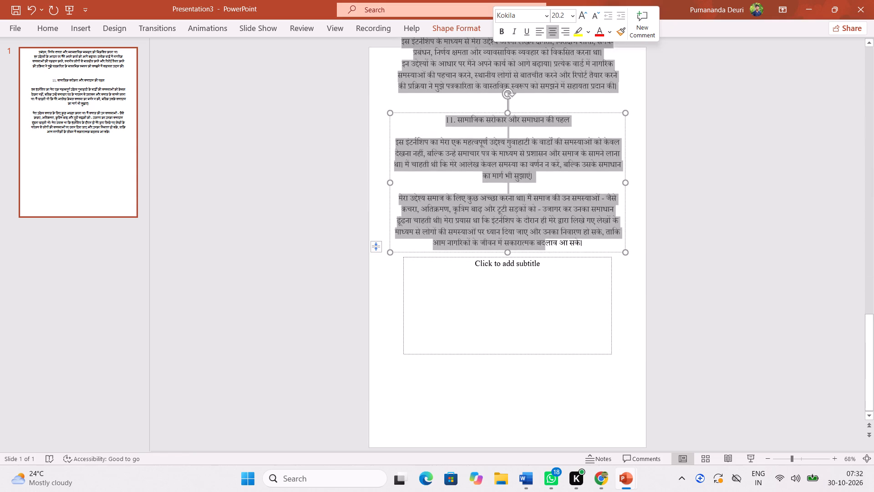
pyautogui.moveTo(546, 270); pyautogui.dragTo(587, 243)
pyautogui.rightClick(571, 212)
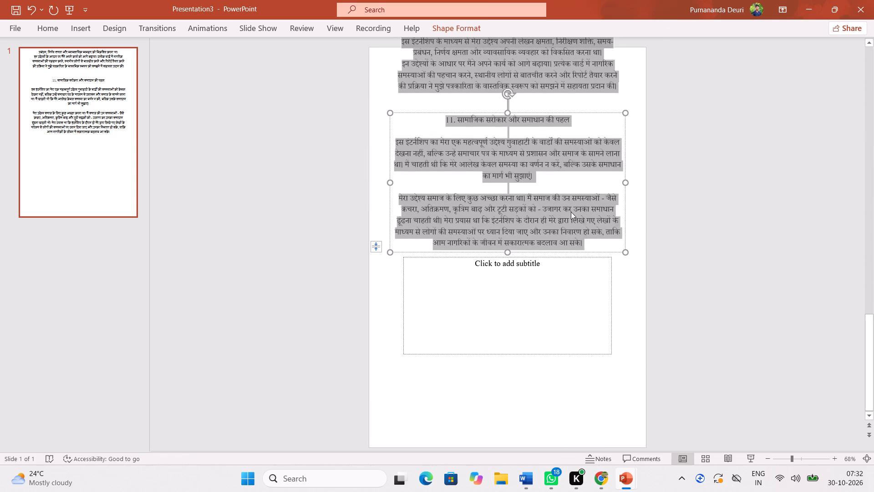
# Copy the selected text ending with section 11, सामाजिक सरोकार और समाधान की पहल, and switch to Document5 in Word.
pyautogui.click(598, 189)
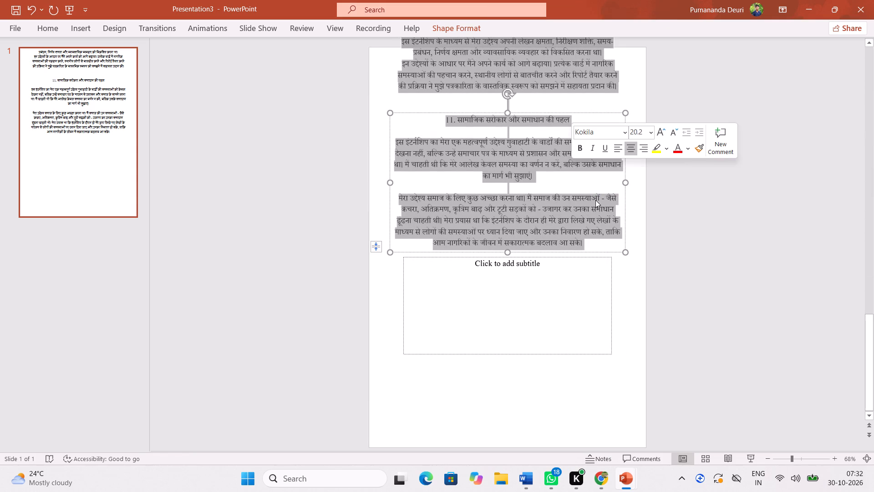
pyautogui.click(526, 481)
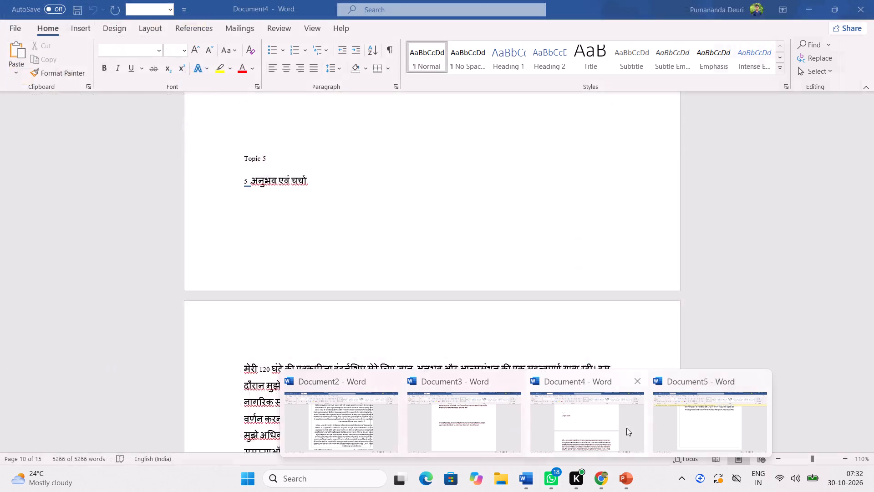
pyautogui.click(708, 424)
pyautogui.scroll(-7, 458, 286)
pyautogui.scroll(1, 456, 290)
pyautogui.scroll(-3, 456, 290)
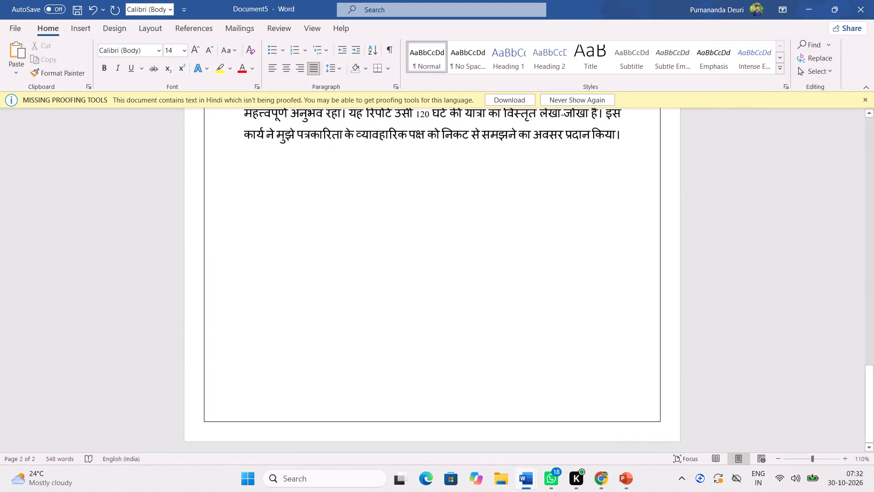
# Insert a page break after the "मुझे आवंटित वार्ड थे" paragraph and paste the copied text on the new page.
pyautogui.hotkey('ctrl', 'Return')
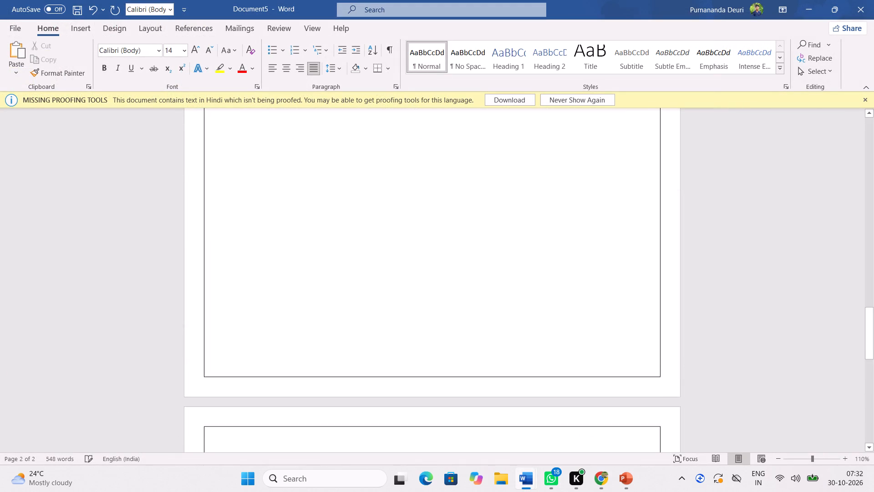
pyautogui.scroll(-3, 387, 378)
pyautogui.rightClick(245, 339)
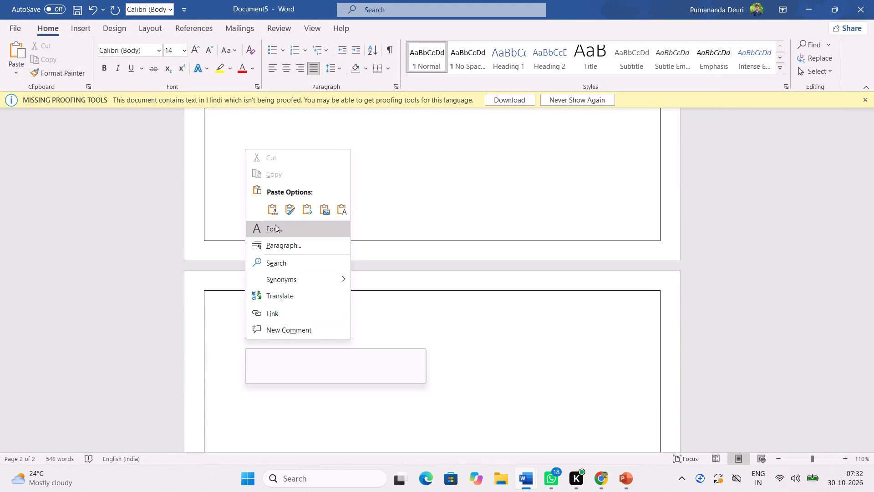
pyautogui.click(274, 212)
# Look through the pasted objectives text from its closing paragraph back to objective 1.
pyautogui.scroll(-8, 402, 355)
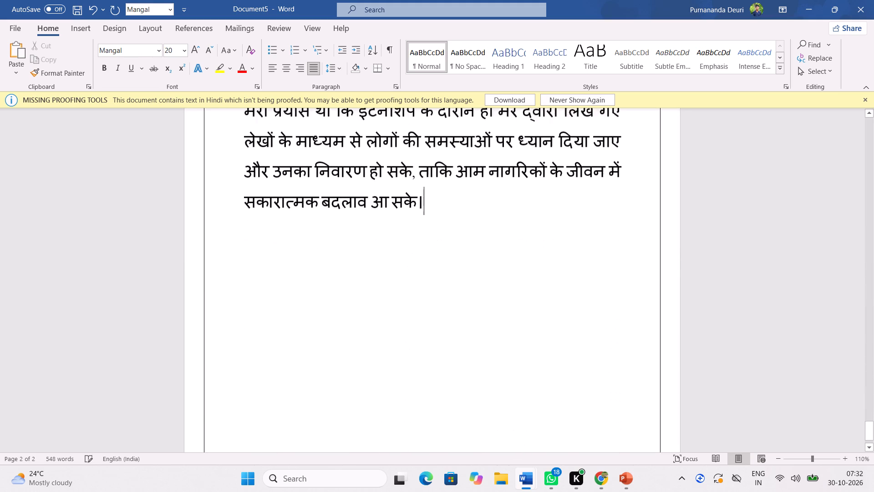
pyautogui.scroll(-12, 407, 353)
pyautogui.scroll(13, 534, 316)
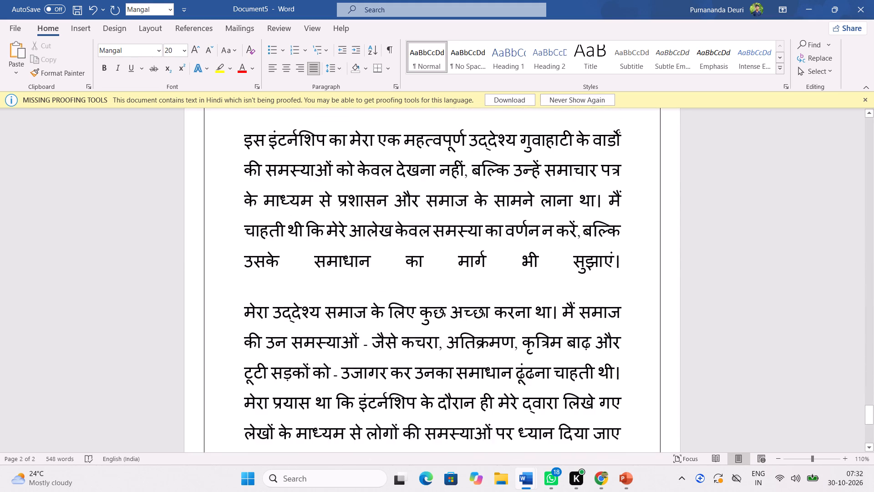
pyautogui.scroll(10, 537, 318)
pyautogui.scroll(-1, 537, 318)
pyautogui.scroll(16, 537, 318)
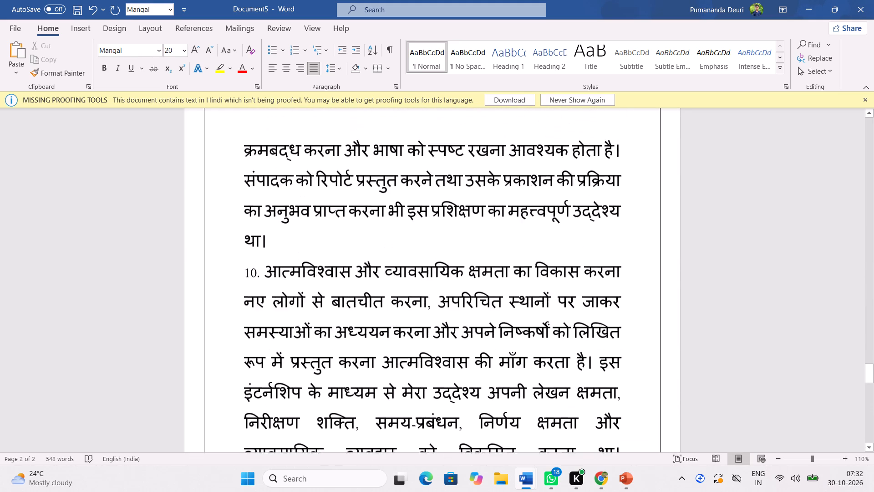
pyautogui.scroll(20, 539, 317)
pyautogui.scroll(13, 539, 317)
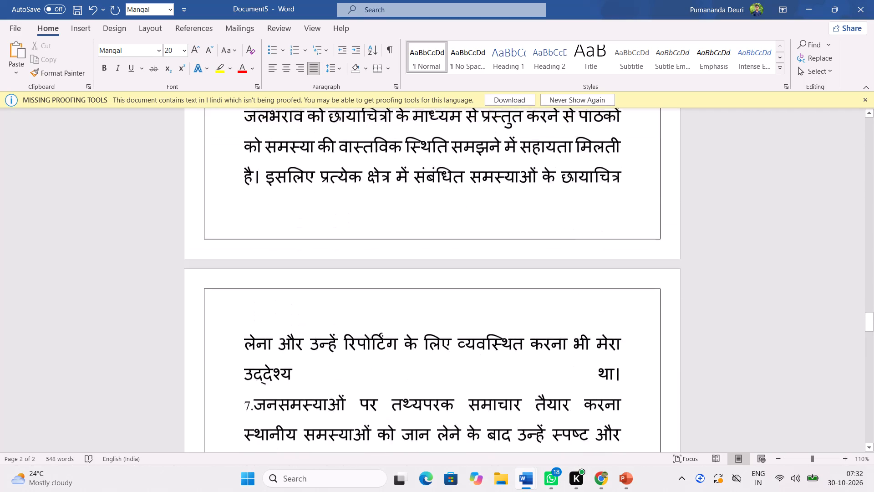
pyautogui.scroll(20, 540, 307)
pyautogui.scroll(1, 540, 307)
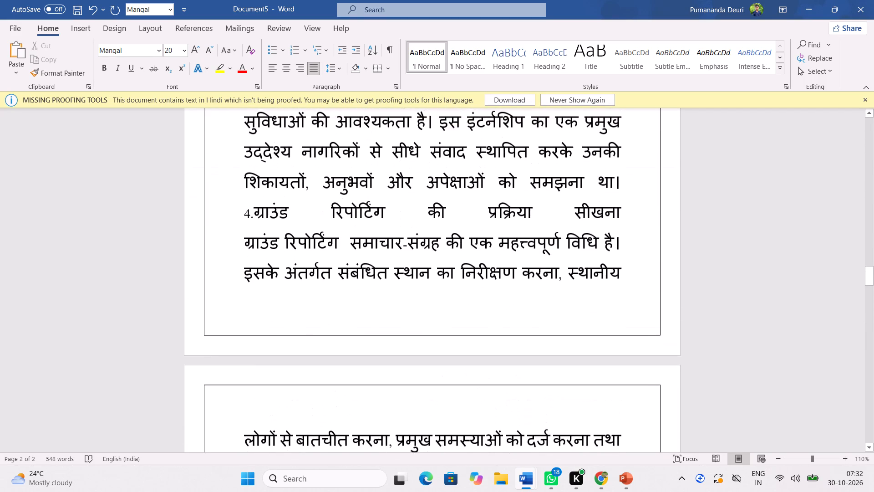
pyautogui.scroll(17, 544, 305)
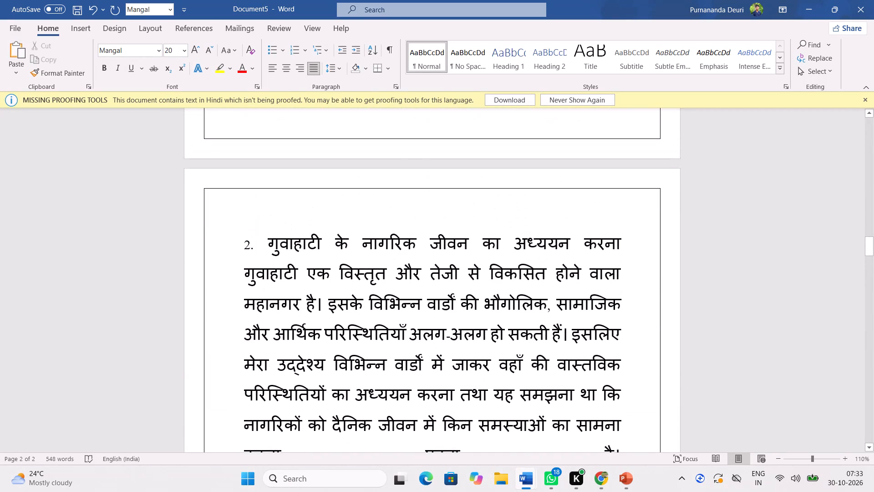
pyautogui.scroll(13, 546, 304)
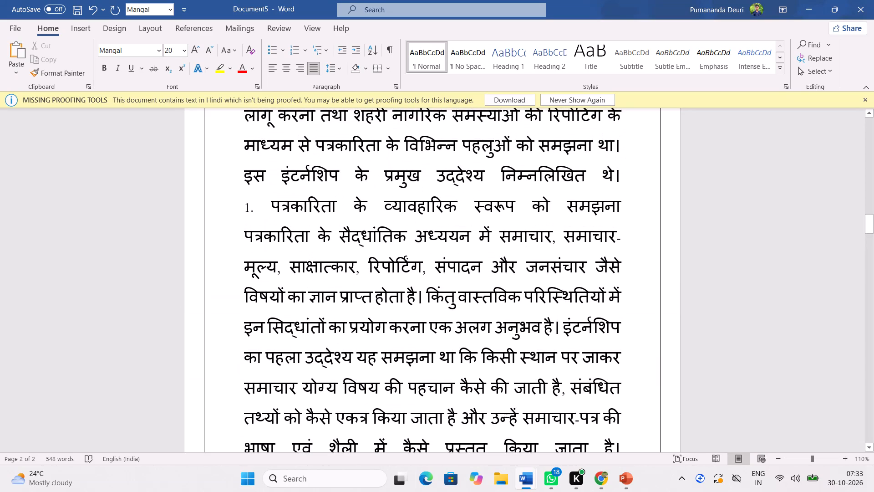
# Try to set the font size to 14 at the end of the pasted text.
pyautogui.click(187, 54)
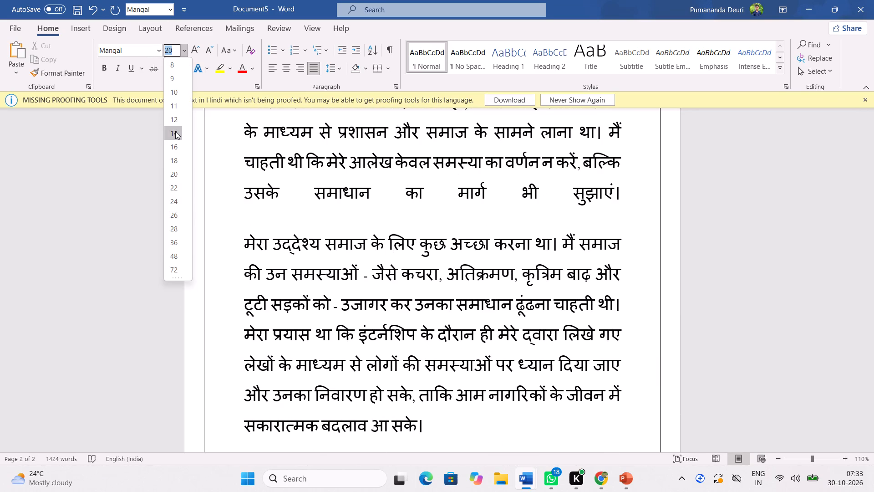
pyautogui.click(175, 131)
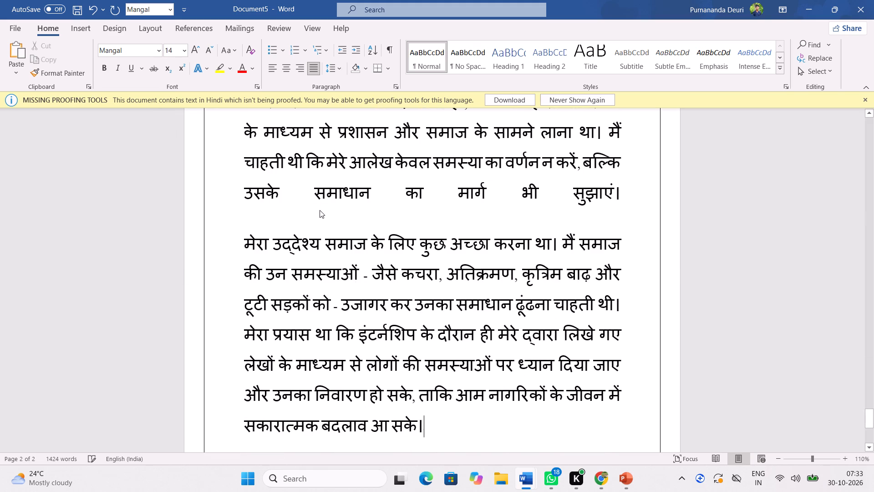
# Set the whole pasted section, from "Topic 2 /" through the final paragraph ending "बदलाव आ सके।", to font size 14.
pyautogui.scroll(-9, 320, 210)
pyautogui.scroll(5, 322, 211)
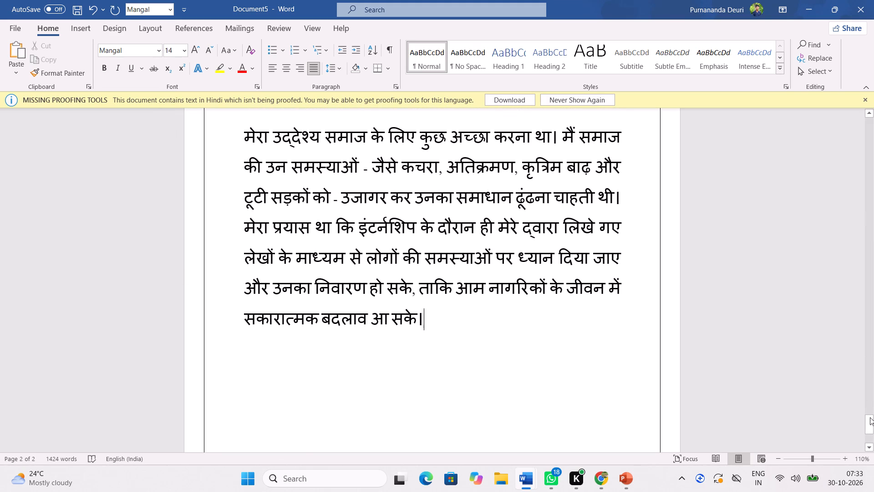
pyautogui.moveTo(872, 427); pyautogui.dragTo(861, 305)
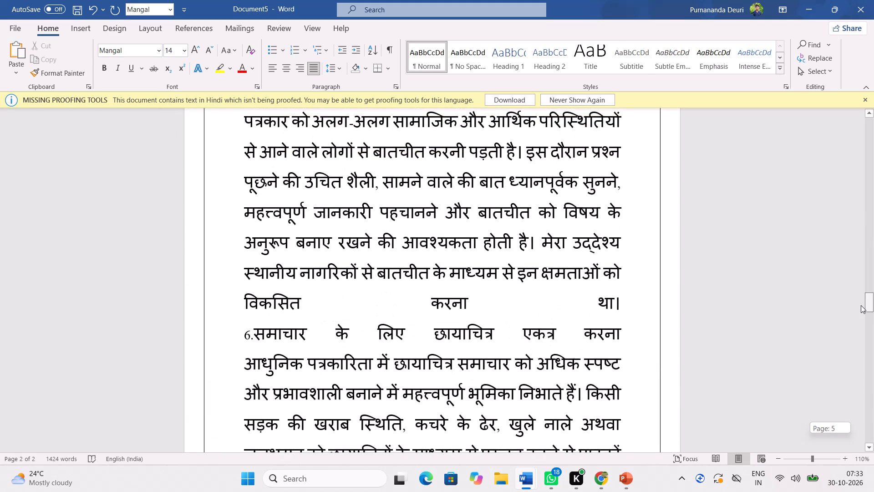
pyautogui.moveTo(861, 305); pyautogui.dragTo(857, 325)
pyautogui.moveTo(858, 332); pyautogui.dragTo(861, 311)
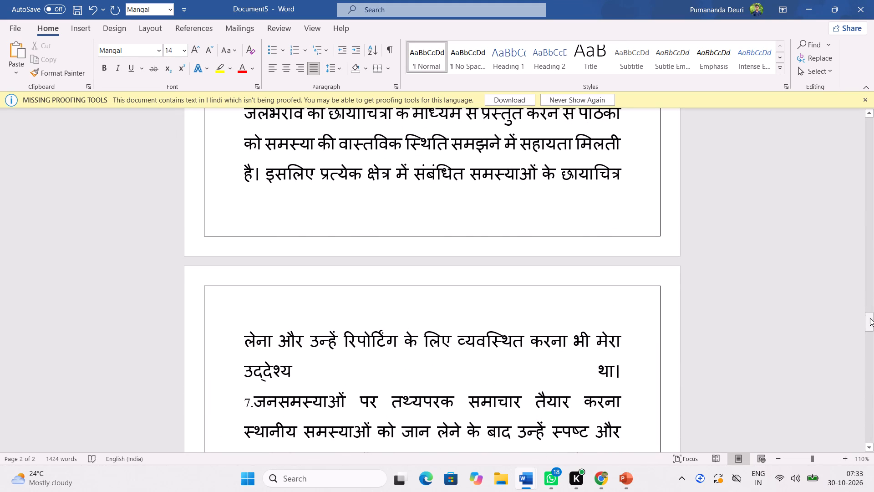
pyautogui.moveTo(873, 322); pyautogui.dragTo(873, 146)
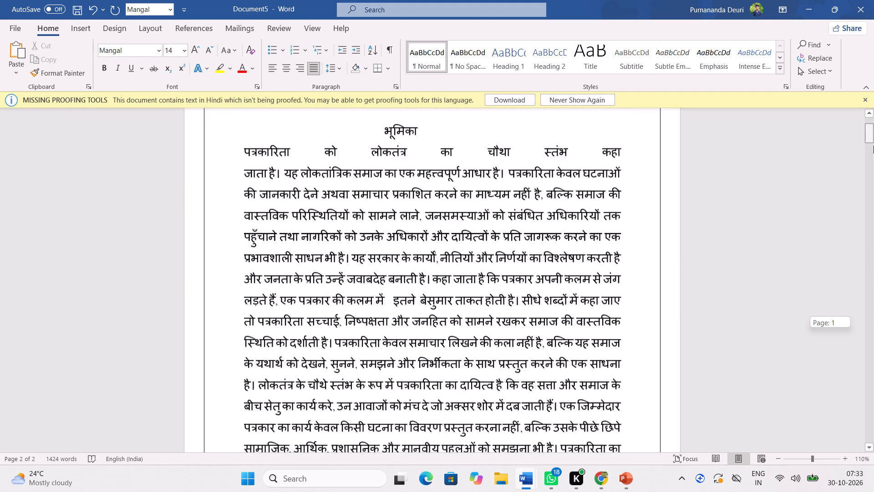
pyautogui.moveTo(873, 146); pyautogui.dragTo(872, 179)
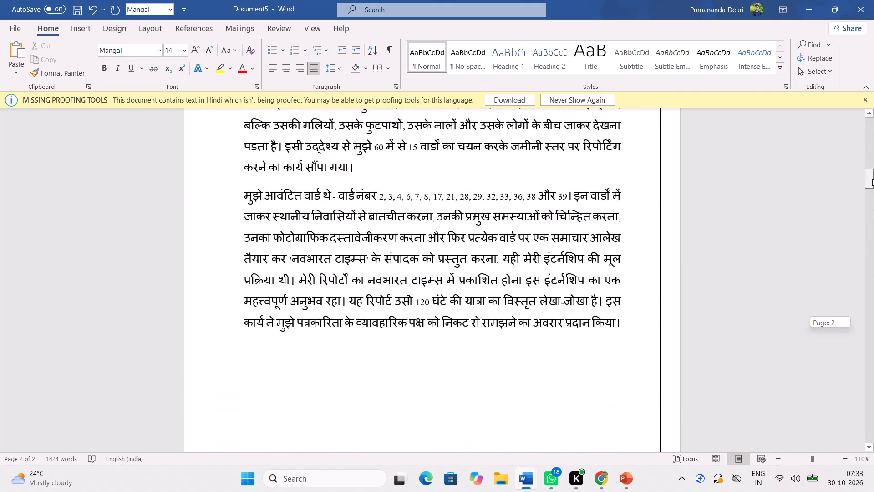
pyautogui.moveTo(872, 179); pyautogui.dragTo(873, 205)
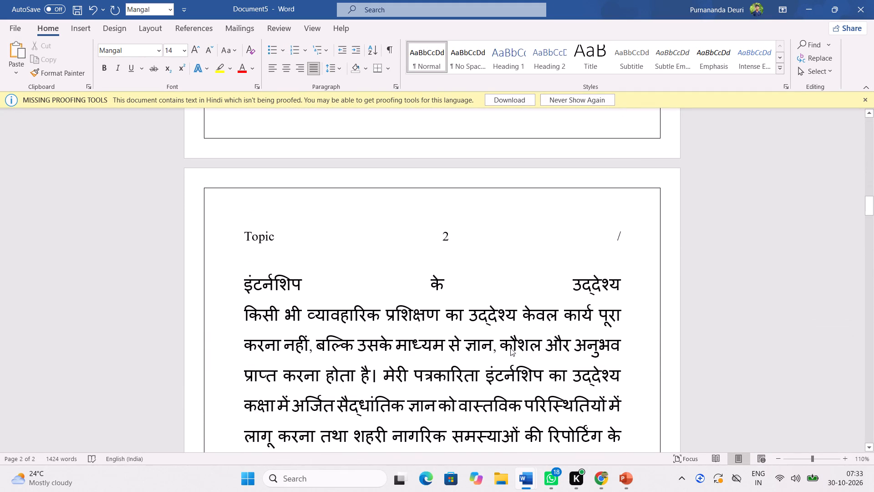
pyautogui.click(245, 236)
pyautogui.moveTo(246, 230); pyautogui.dragTo(678, 491)
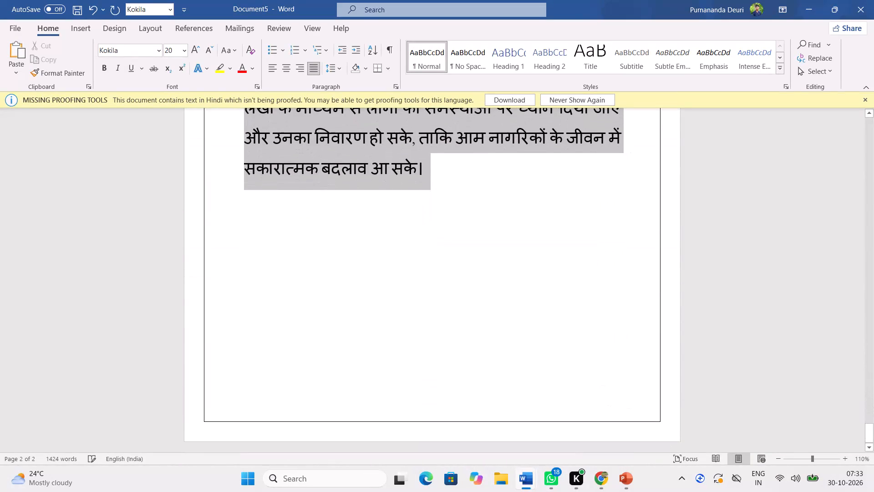
pyautogui.moveTo(678, 491); pyautogui.dragTo(679, 491)
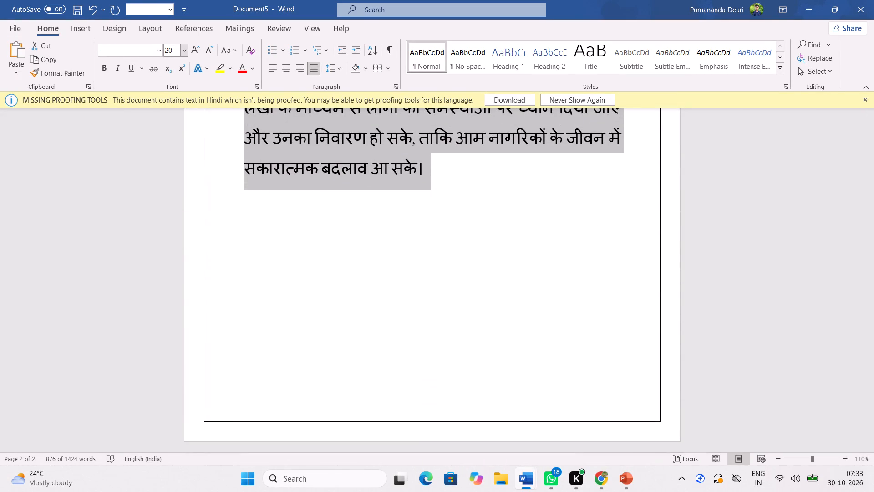
pyautogui.click(186, 52)
pyautogui.click(178, 130)
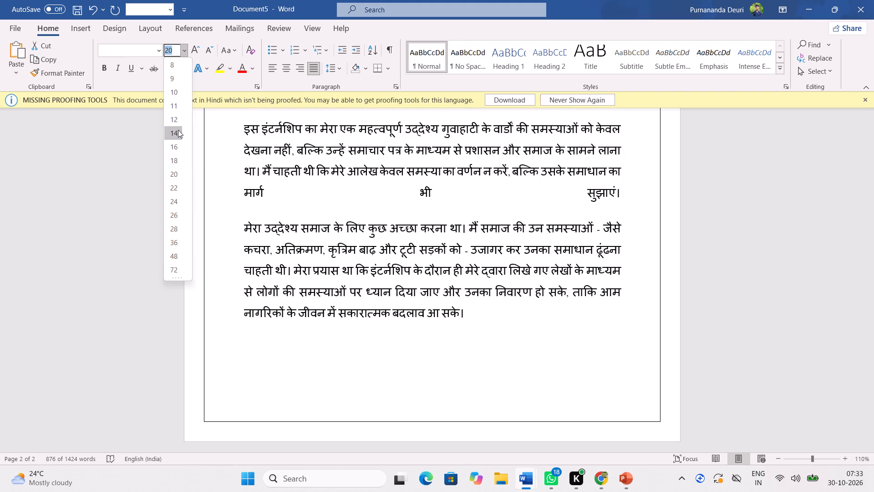
# Insert a page break after the Topic 2 section's last paragraph, ending "बदलाव आ सके।".
pyautogui.click(539, 328)
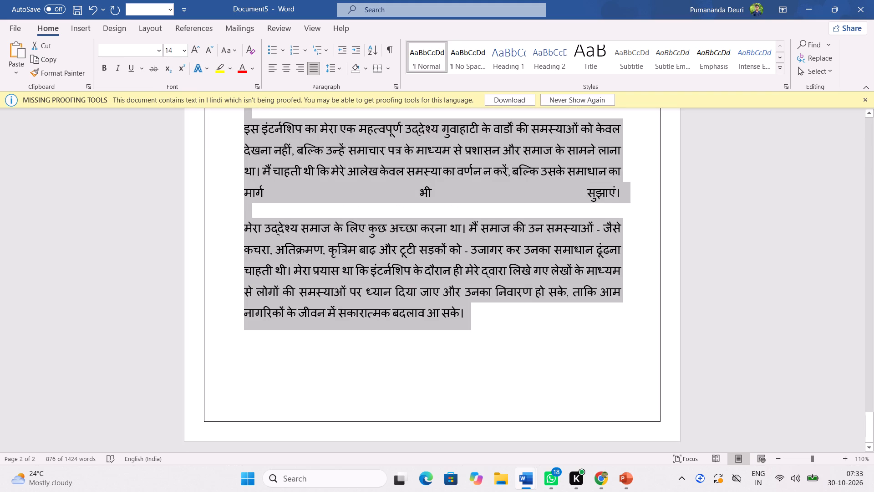
pyautogui.scroll(-8, 507, 308)
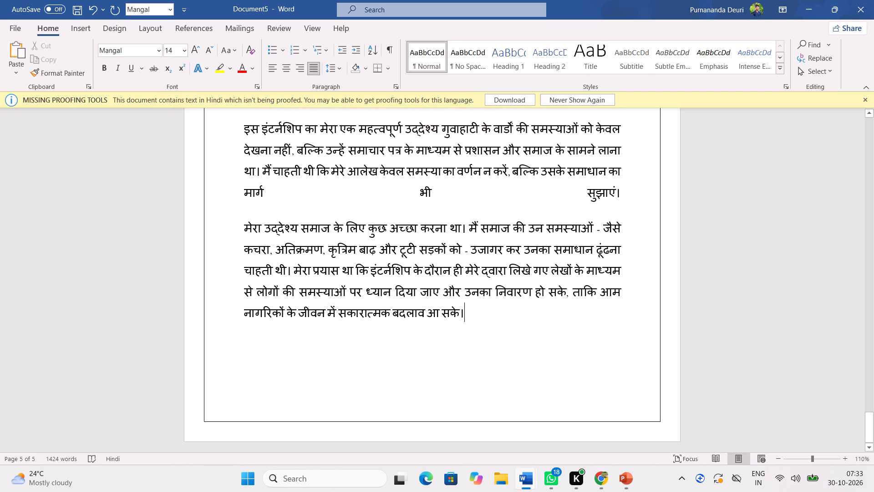
pyautogui.hotkey('ctrl', 'Return')
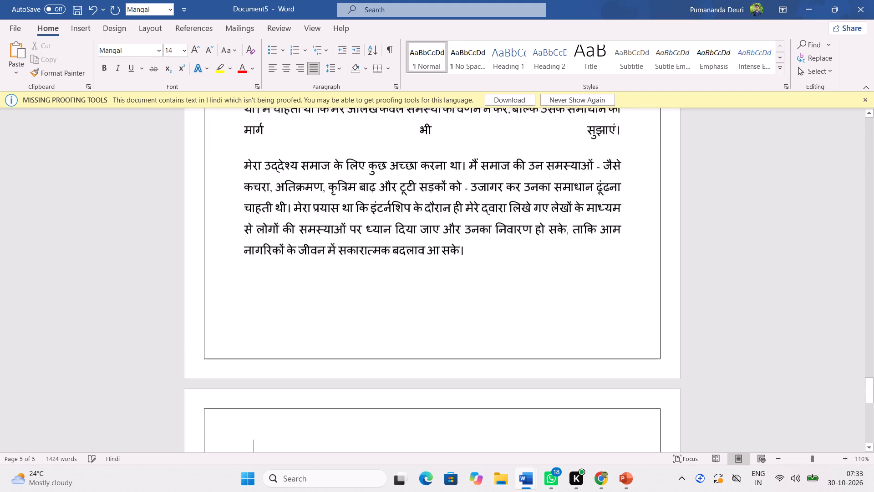
pyautogui.scroll(-3, 489, 302)
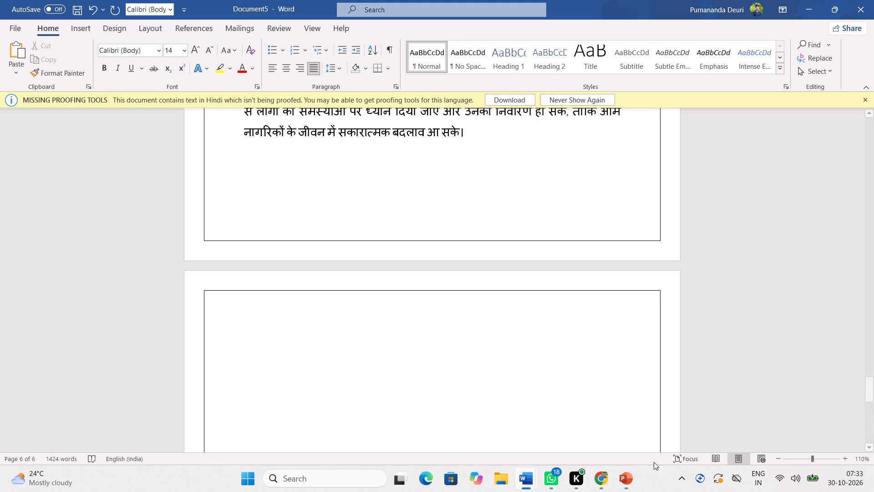
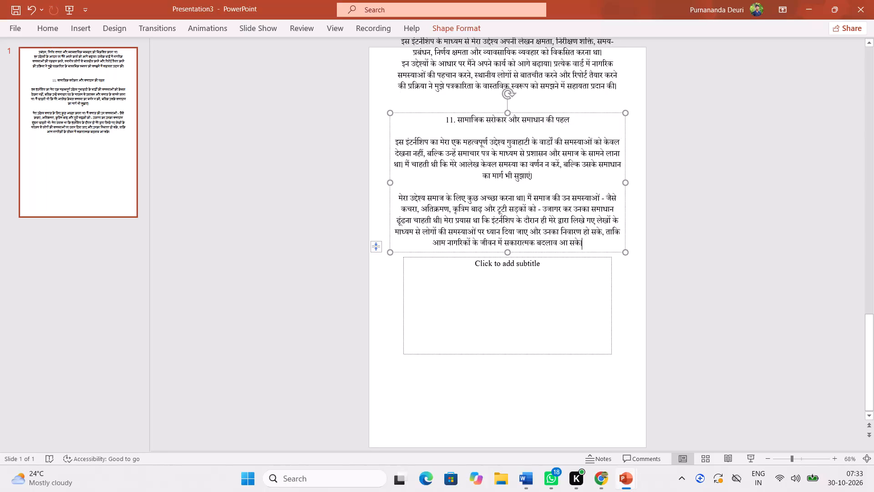
# Add four blank lines after the text ending "बदलाव आ सके।" in the slide's title box and paste the Topic 3 text there.
pyautogui.press('Return')
pyautogui.press('Return')
pyautogui.press('Return')
pyautogui.press('Return')
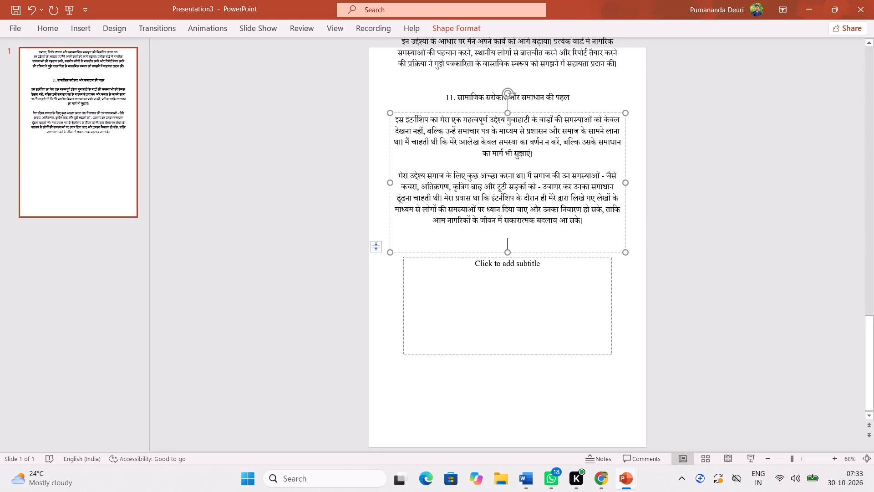
pyautogui.rightClick(510, 243)
pyautogui.click(536, 229)
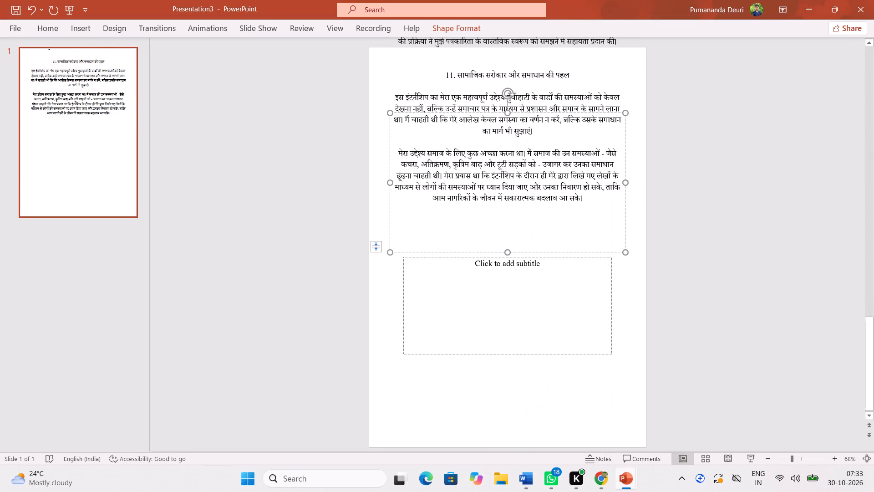
# Copy the slide's Topic 3 section, from "Topic 3 / 3. सामग्री" through the closing paragraph ending "बनाया।".
pyautogui.scroll(9, 459, 218)
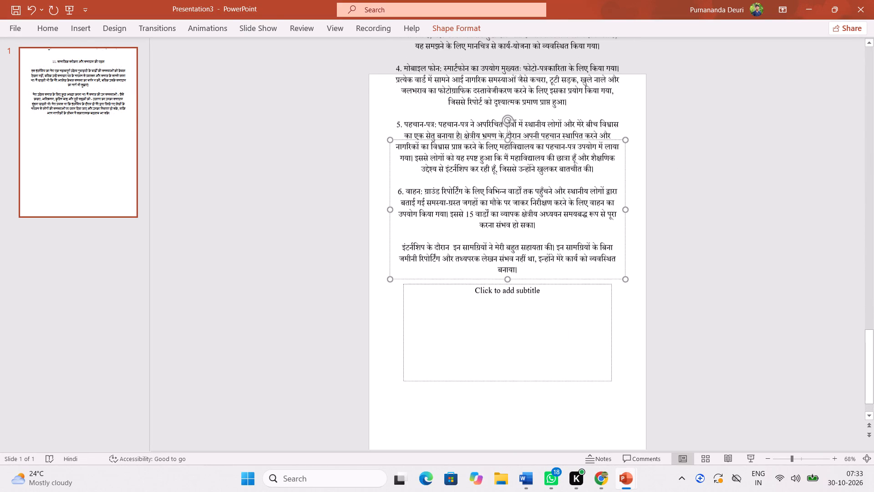
pyautogui.scroll(1, 463, 222)
pyautogui.scroll(-1, 463, 222)
pyautogui.scroll(14, 463, 222)
pyautogui.scroll(-1, 463, 225)
pyautogui.scroll(20, 463, 225)
pyautogui.scroll(1, 463, 225)
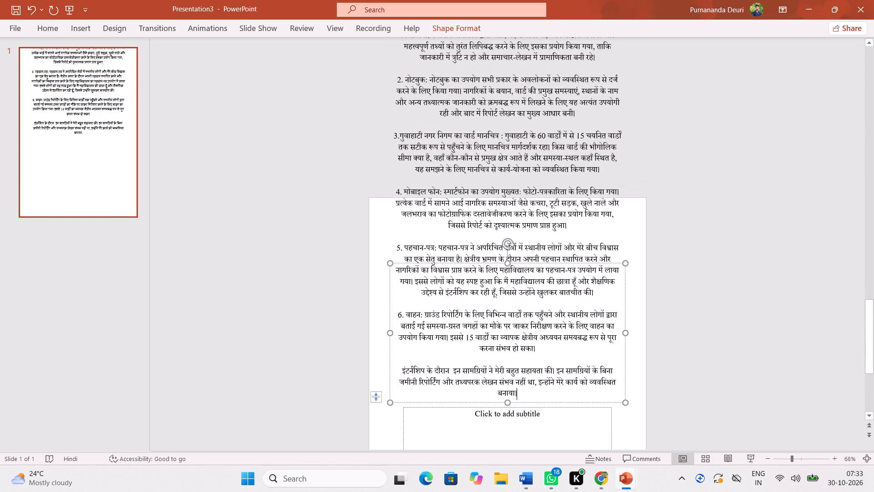
pyautogui.scroll(8, 684, 241)
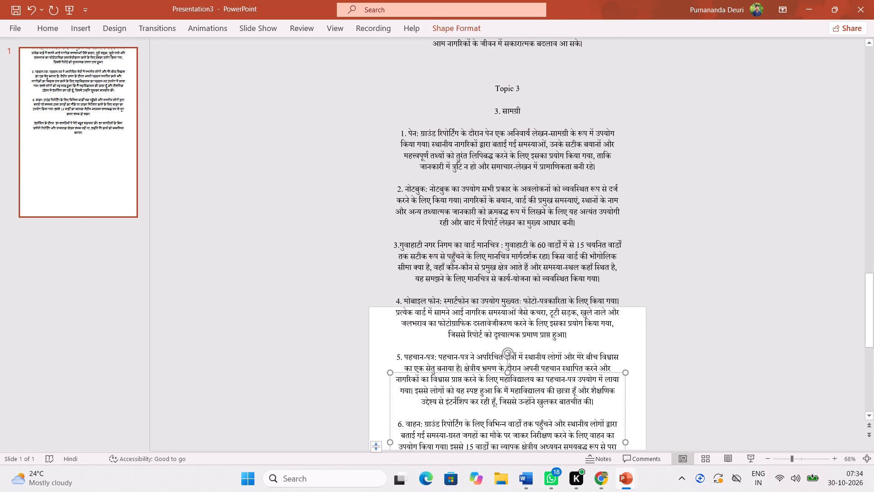
pyautogui.moveTo(494, 87); pyautogui.dragTo(561, 209)
pyautogui.moveTo(561, 209); pyautogui.dragTo(605, 458)
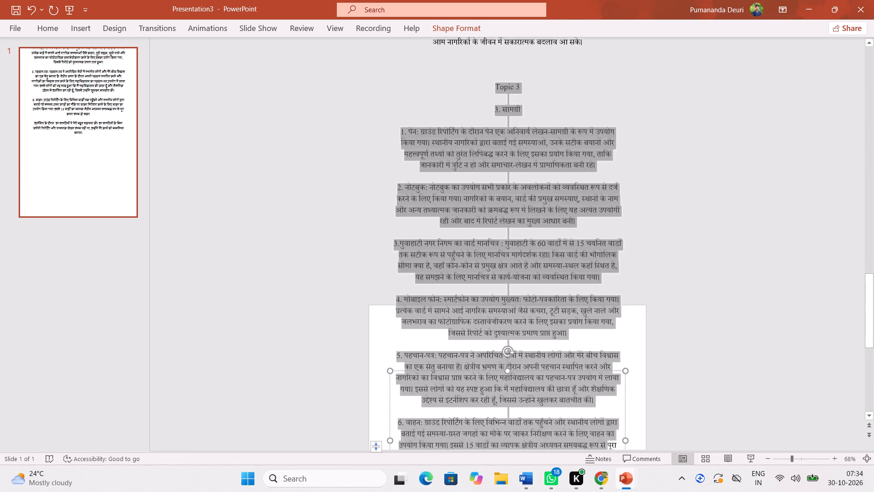
pyautogui.moveTo(605, 458); pyautogui.dragTo(518, 277)
pyautogui.rightClick(497, 260)
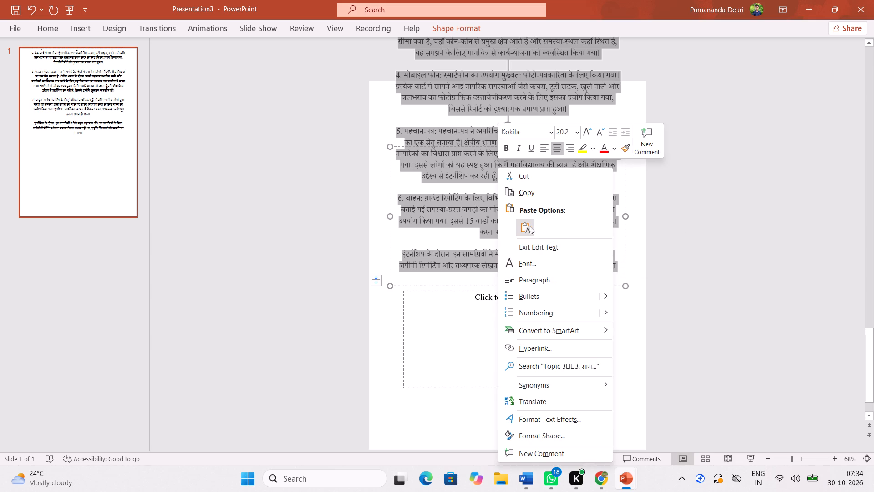
pyautogui.doubleClick(525, 196)
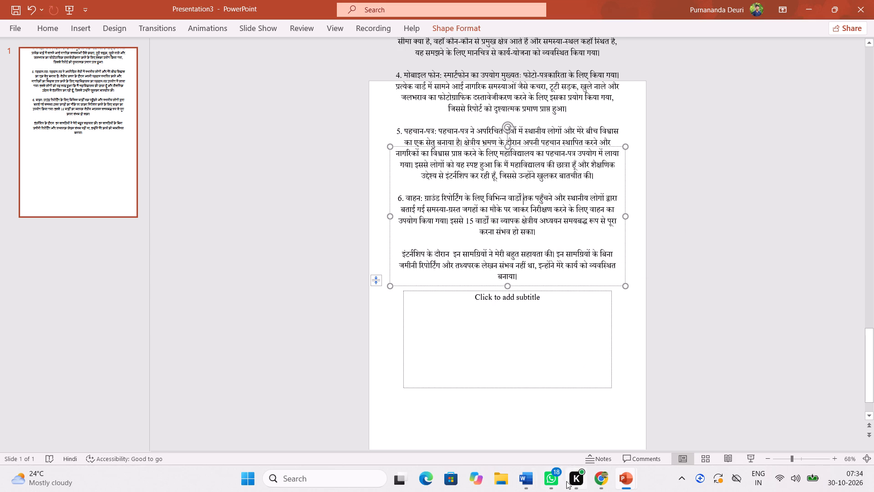
# Switch to the Word report and paste the copied Topic 3 section onto the blank page at the end.
pyautogui.click(528, 475)
pyautogui.click(696, 414)
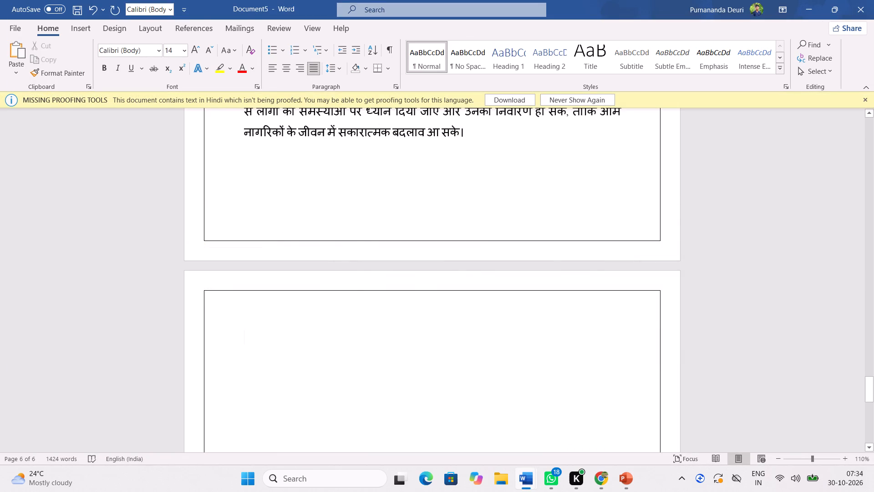
pyautogui.rightClick(252, 340)
pyautogui.click(277, 212)
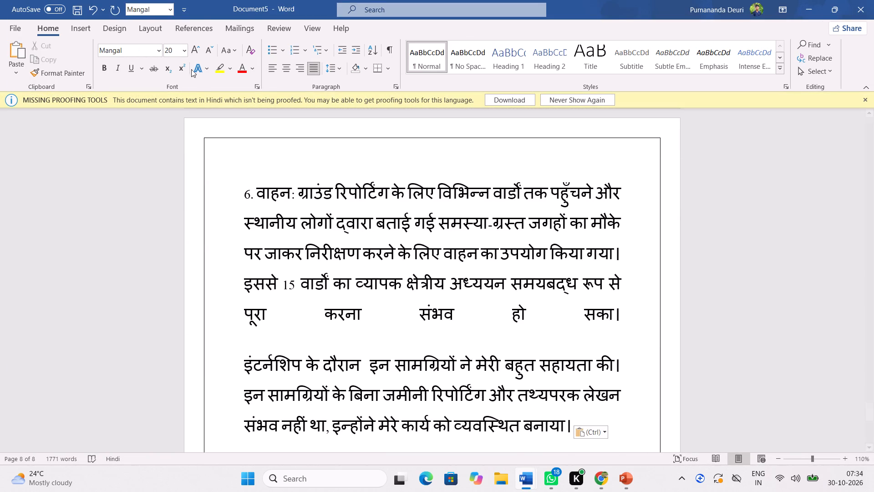
# Set the whole pasted section, from "Topic 3" through the final paragraph ending "बनाया।", to font size 14.
pyautogui.scroll(9, 260, 224)
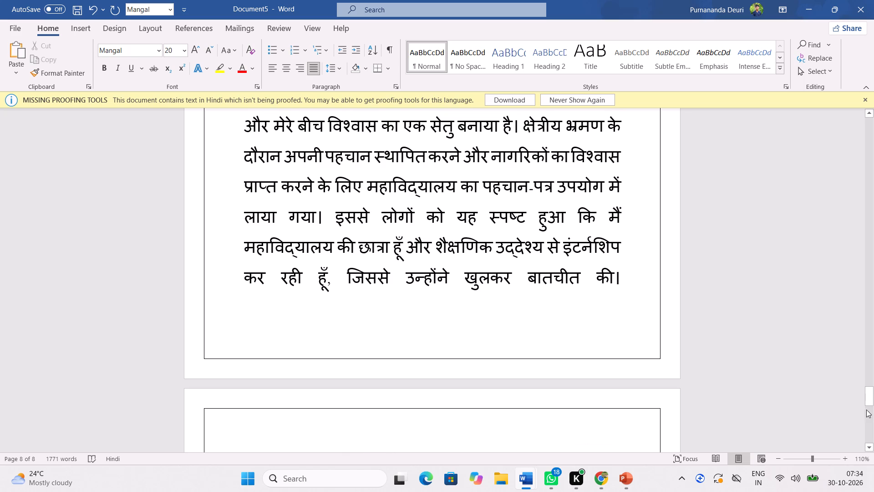
pyautogui.moveTo(873, 402); pyautogui.dragTo(873, 331)
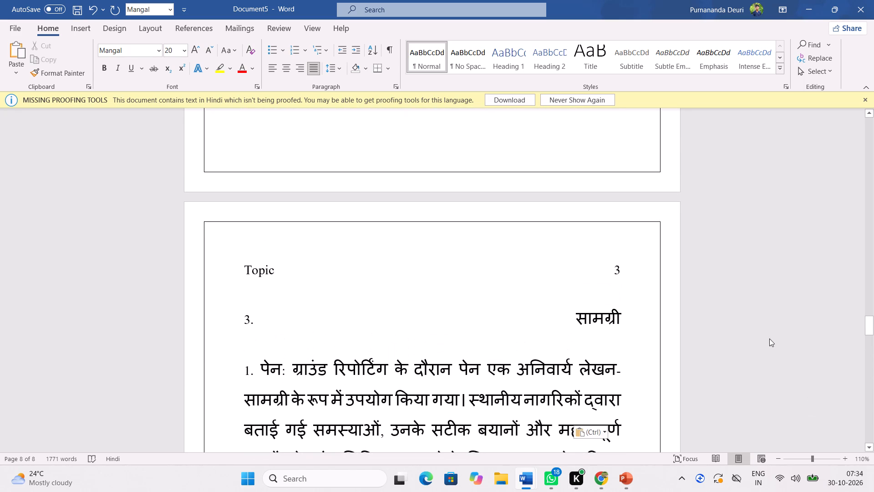
pyautogui.moveTo(243, 269); pyautogui.dragTo(467, 361)
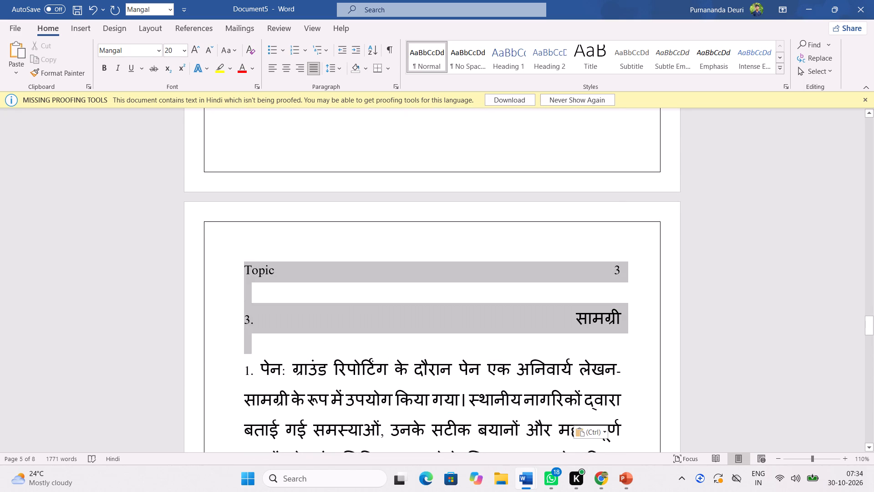
pyautogui.moveTo(467, 361); pyautogui.dragTo(535, 465)
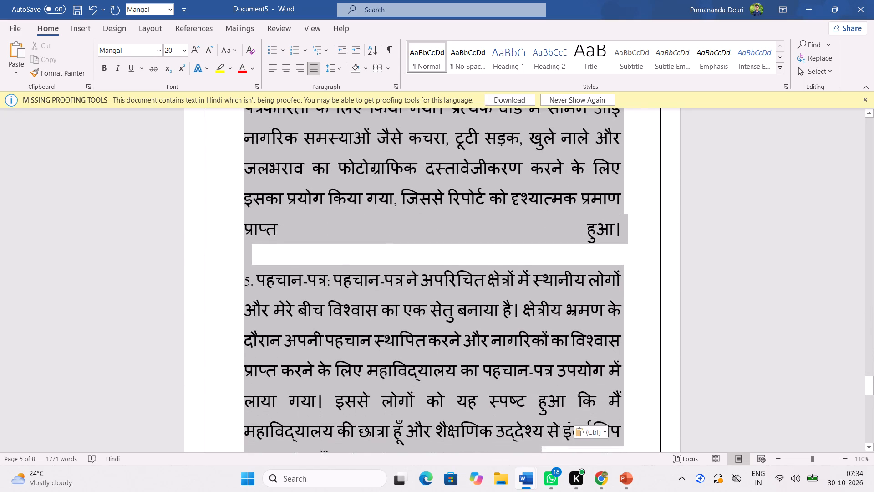
pyautogui.moveTo(535, 465); pyautogui.dragTo(562, 474)
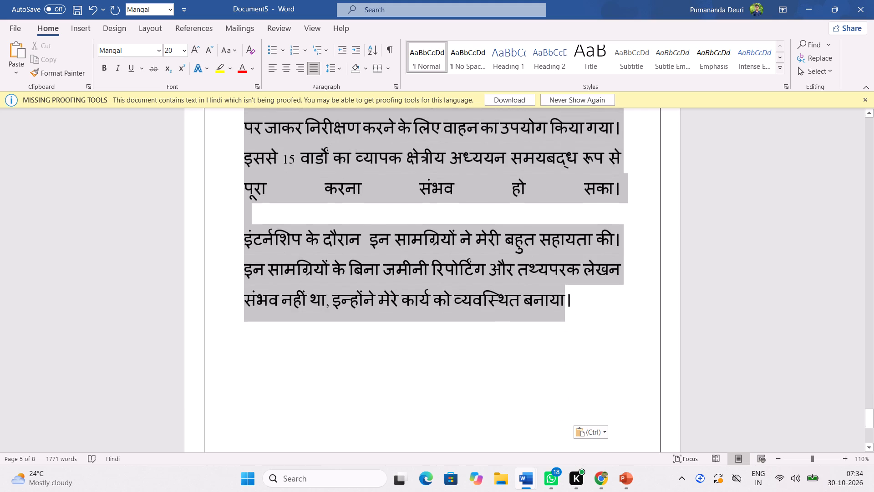
pyautogui.moveTo(562, 474); pyautogui.dragTo(580, 174)
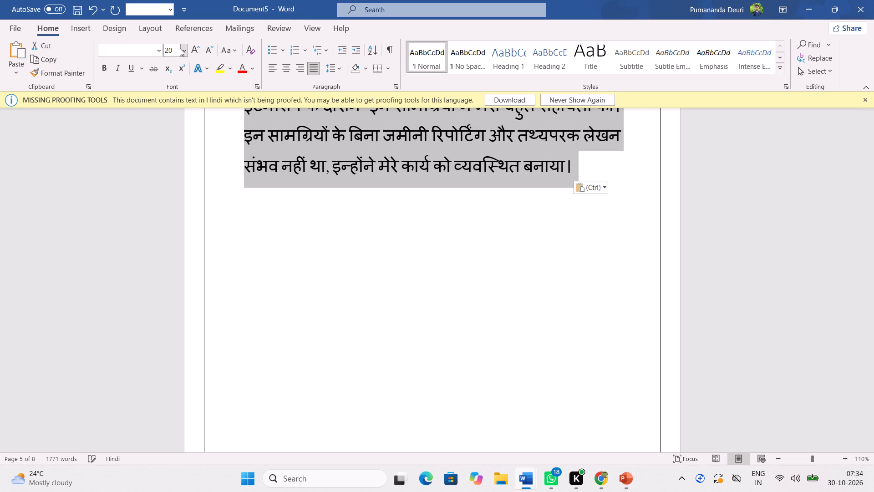
pyautogui.click(180, 48)
pyautogui.click(182, 50)
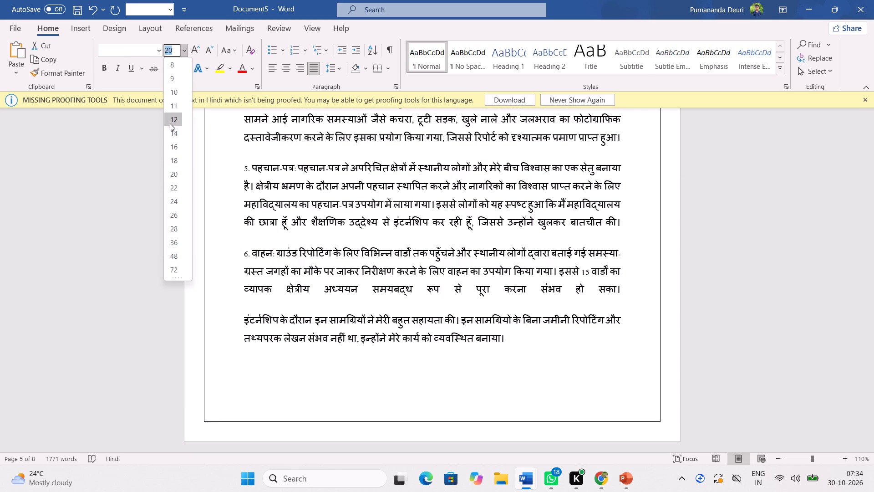
pyautogui.click(171, 131)
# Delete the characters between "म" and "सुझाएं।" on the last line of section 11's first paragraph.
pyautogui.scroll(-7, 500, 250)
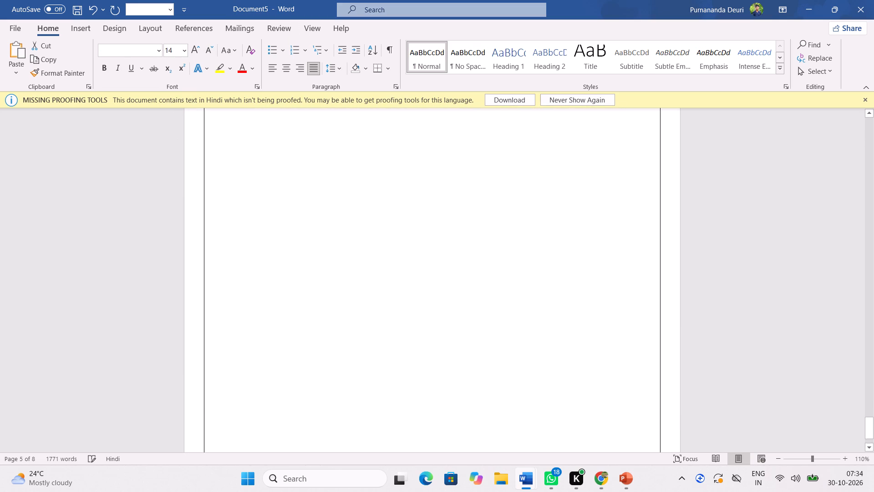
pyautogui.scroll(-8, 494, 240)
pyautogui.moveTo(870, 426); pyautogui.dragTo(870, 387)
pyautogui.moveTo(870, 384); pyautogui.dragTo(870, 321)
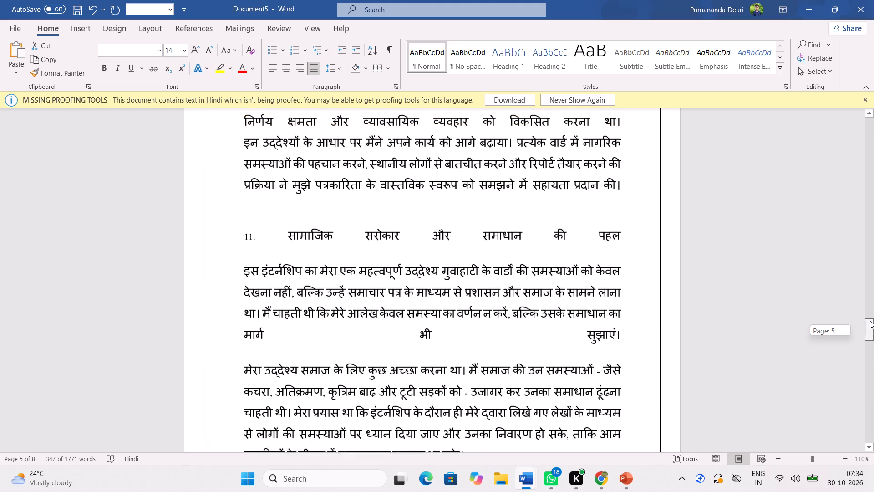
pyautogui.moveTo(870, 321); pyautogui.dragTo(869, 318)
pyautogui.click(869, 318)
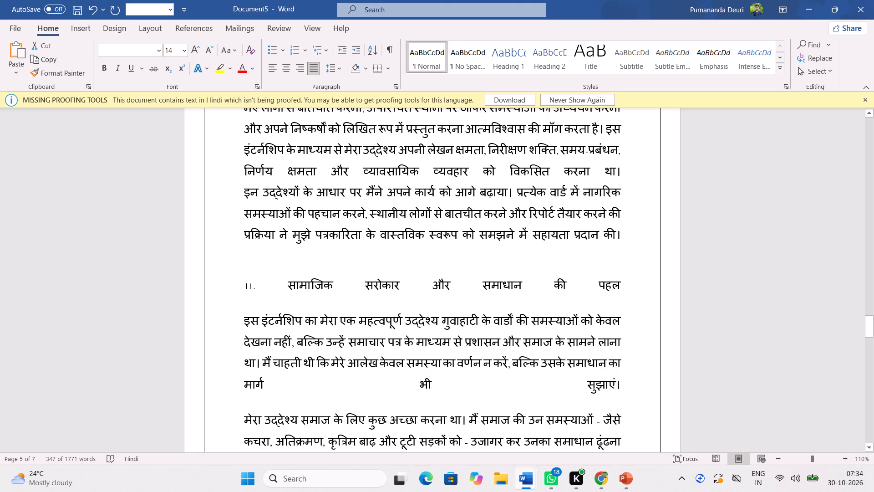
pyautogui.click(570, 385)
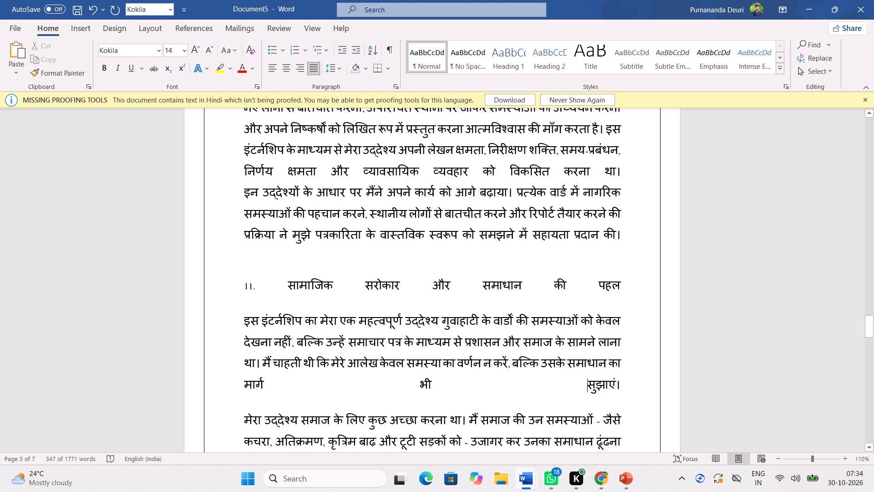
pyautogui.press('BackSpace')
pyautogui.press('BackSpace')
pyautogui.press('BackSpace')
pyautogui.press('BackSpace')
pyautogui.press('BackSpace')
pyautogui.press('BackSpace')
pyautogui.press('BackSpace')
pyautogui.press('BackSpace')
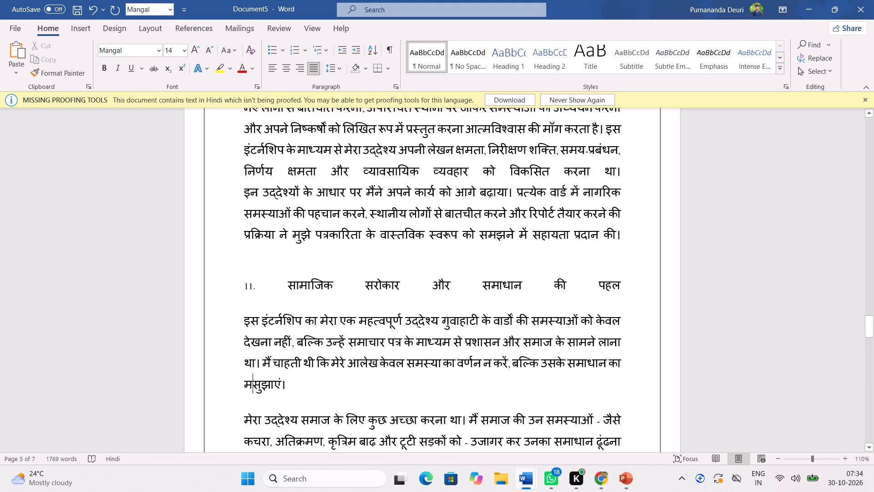
# Cut section 11, from its heading "सामाजिक सरोकार और समाधान की पहल" through the paragraph ending "बदलाव आ सके।".
pyautogui.moveTo(244, 286); pyautogui.dragTo(411, 456)
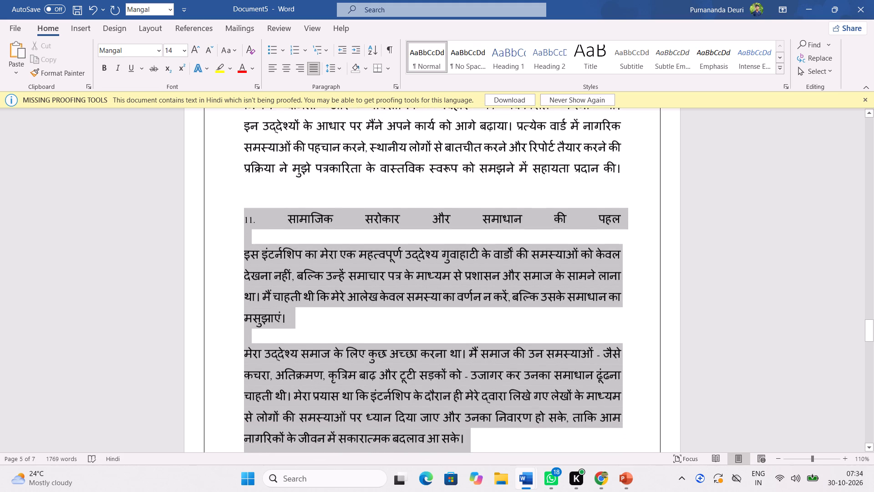
pyautogui.moveTo(411, 456); pyautogui.dragTo(438, 320)
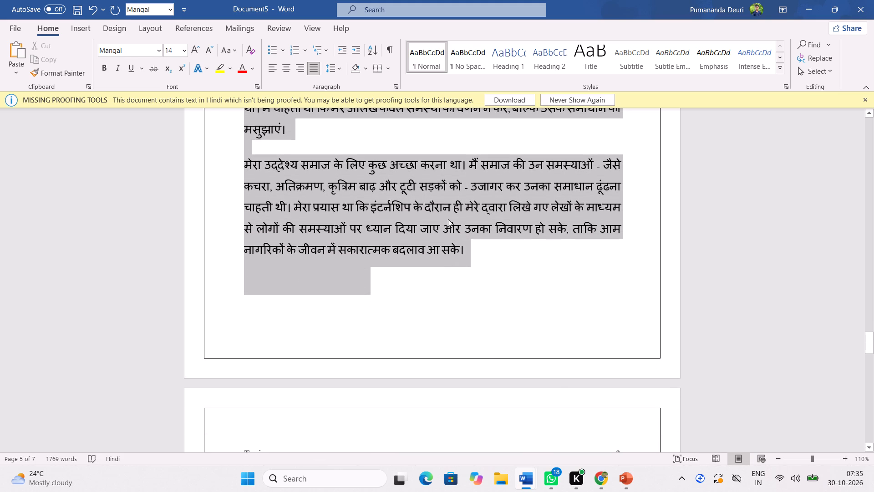
pyautogui.rightClick(448, 219)
pyautogui.click(470, 229)
# Look through the Topic 3 section from its heading down to the closing paragraph.
pyautogui.scroll(-4, 557, 298)
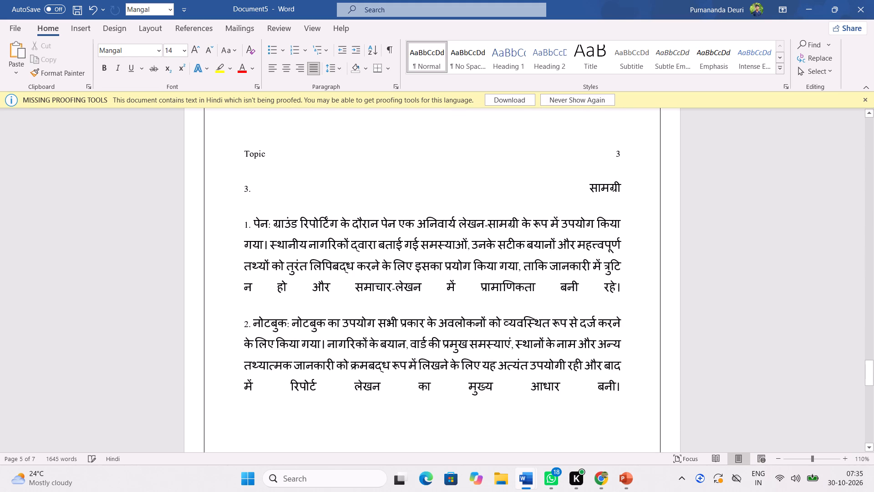
pyautogui.scroll(-5, 560, 320)
pyautogui.scroll(1, 560, 321)
pyautogui.scroll(-14, 560, 322)
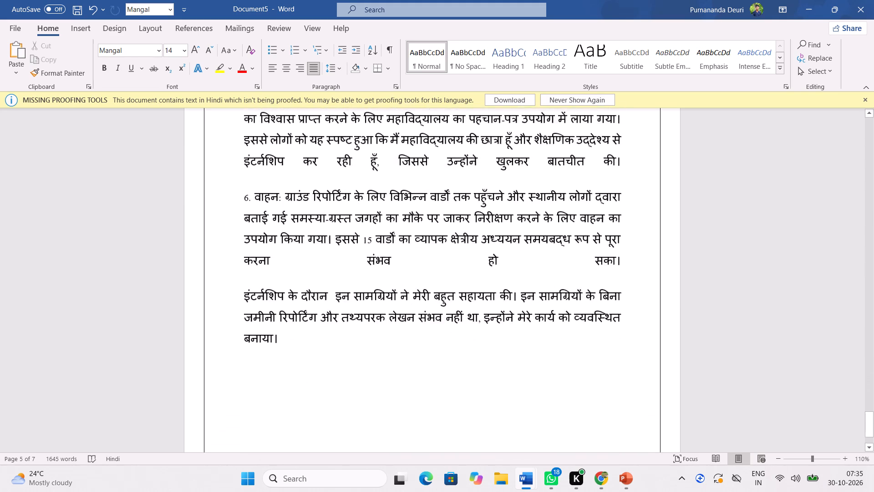
pyautogui.scroll(-3, 564, 326)
pyautogui.scroll(1, 564, 326)
pyautogui.scroll(-2, 564, 326)
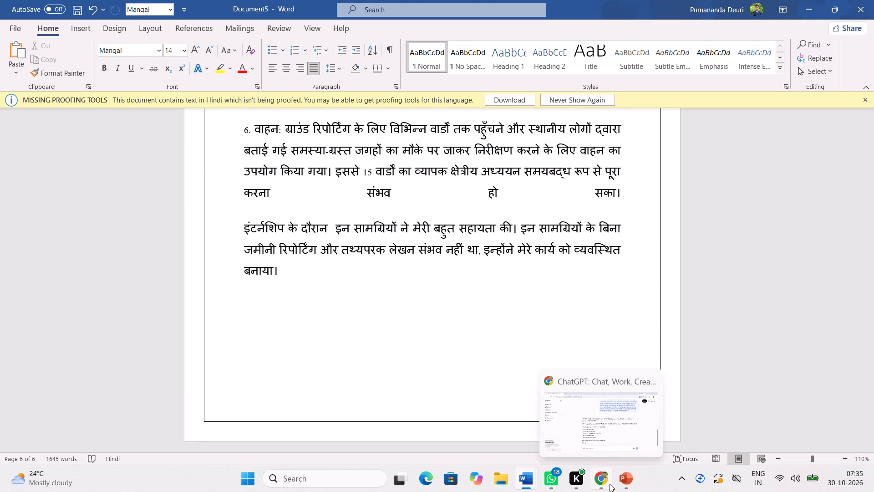
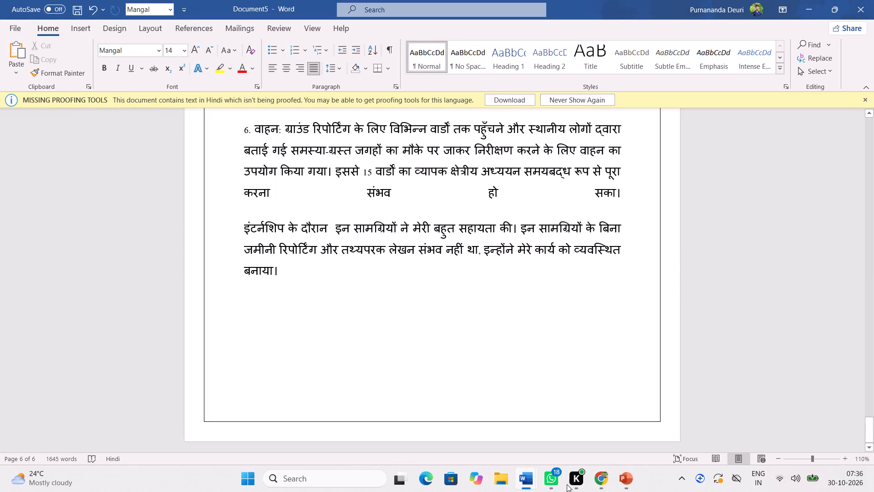
# Switch to Presentation3 in PowerPoint and examine the Topic 3 text from its heading to the closing paragraph.
pyautogui.scroll(-4, 627, 363)
pyautogui.click(767, 423)
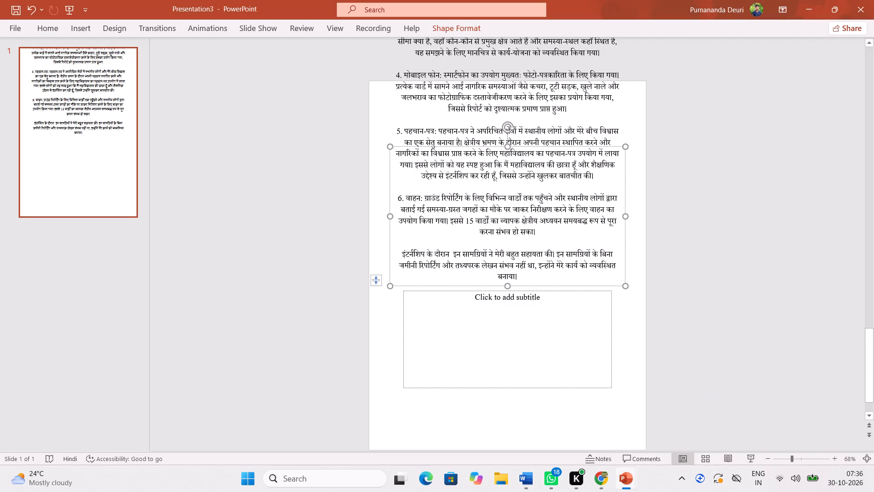
pyautogui.scroll(10, 453, 221)
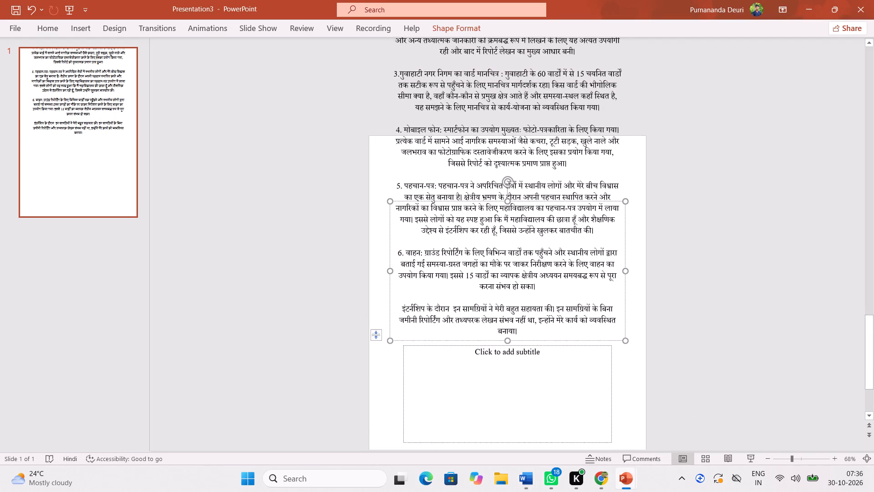
pyautogui.scroll(6, 453, 221)
pyautogui.scroll(-7, 453, 221)
pyautogui.scroll(1, 453, 222)
pyautogui.scroll(-2, 453, 222)
pyautogui.scroll(6, 453, 224)
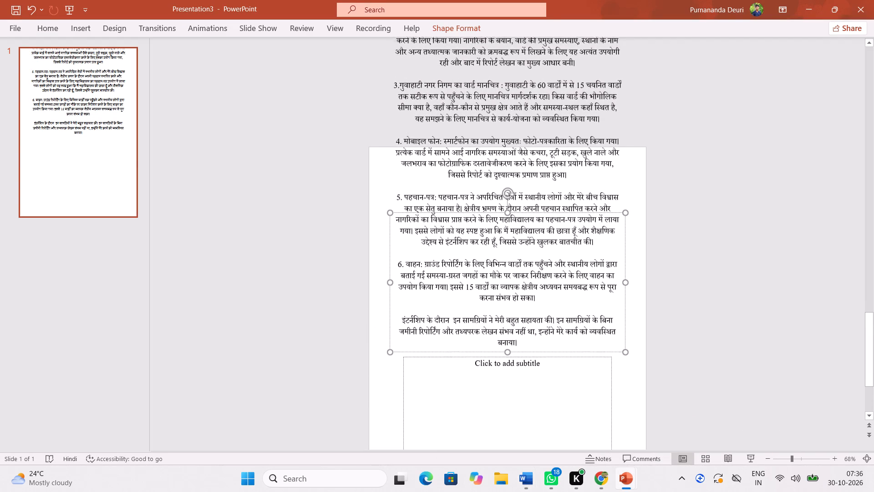
pyautogui.scroll(20, 453, 225)
pyautogui.scroll(1, 453, 225)
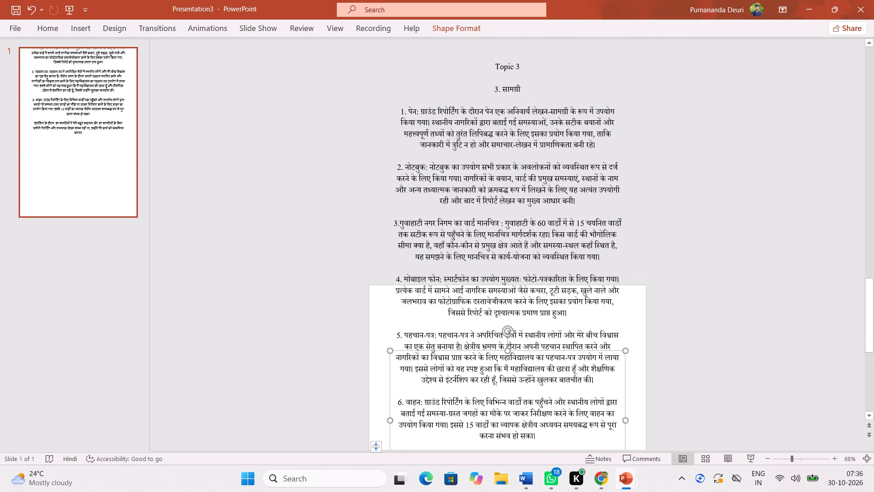
pyautogui.scroll(5, 467, 203)
pyautogui.scroll(-1, 467, 203)
pyautogui.scroll(5, 467, 203)
pyautogui.scroll(-10, 470, 200)
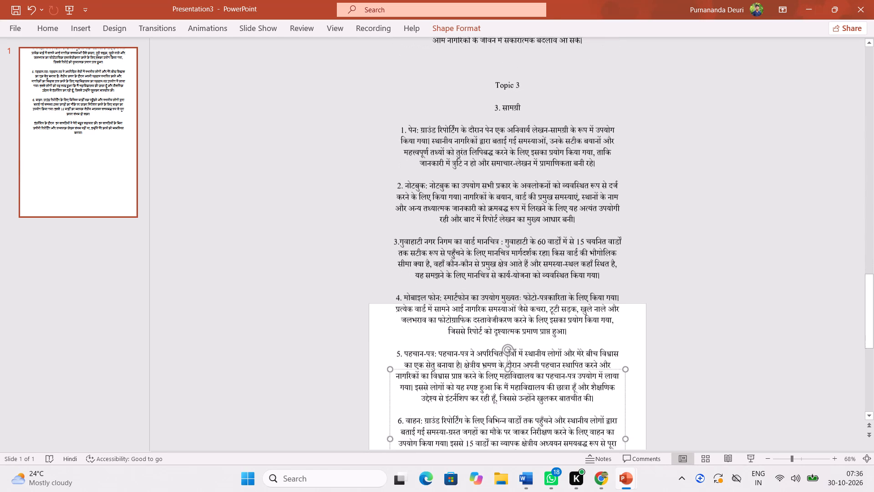
pyautogui.scroll(-17, 443, 349)
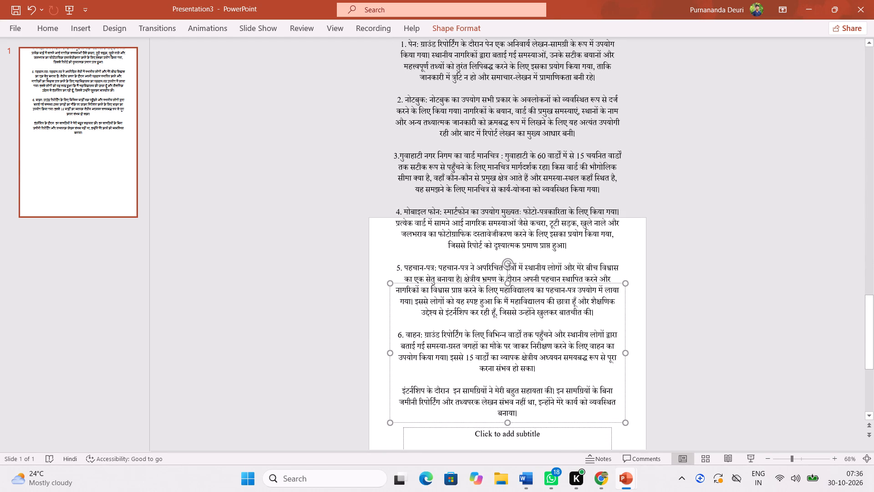
pyautogui.scroll(-3, 540, 401)
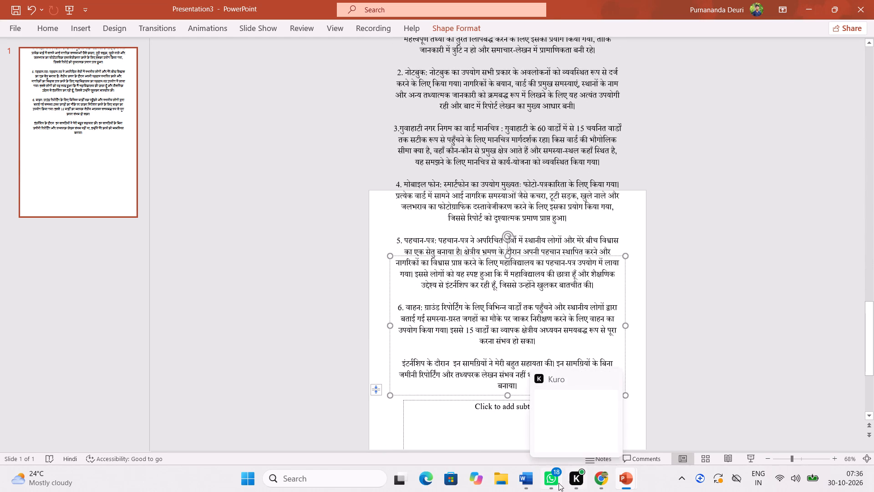
# Switch to Word and close Document3 without saving its changes.
pyautogui.click(525, 484)
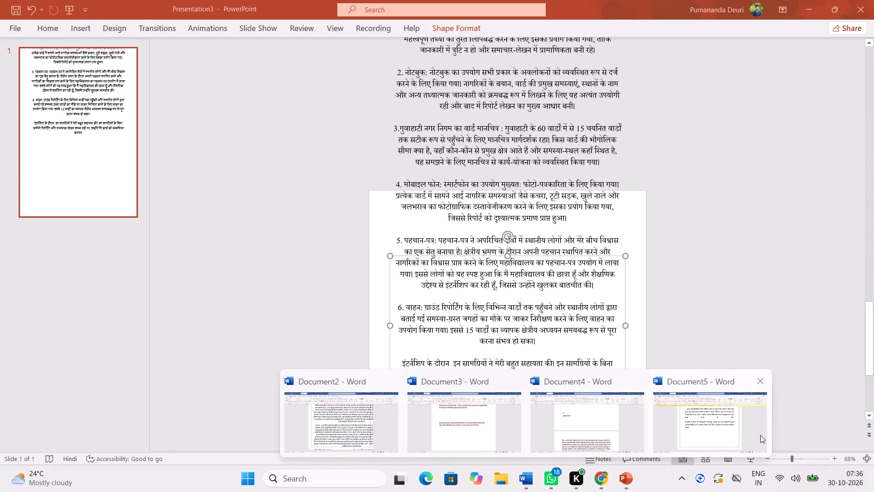
pyautogui.click(729, 427)
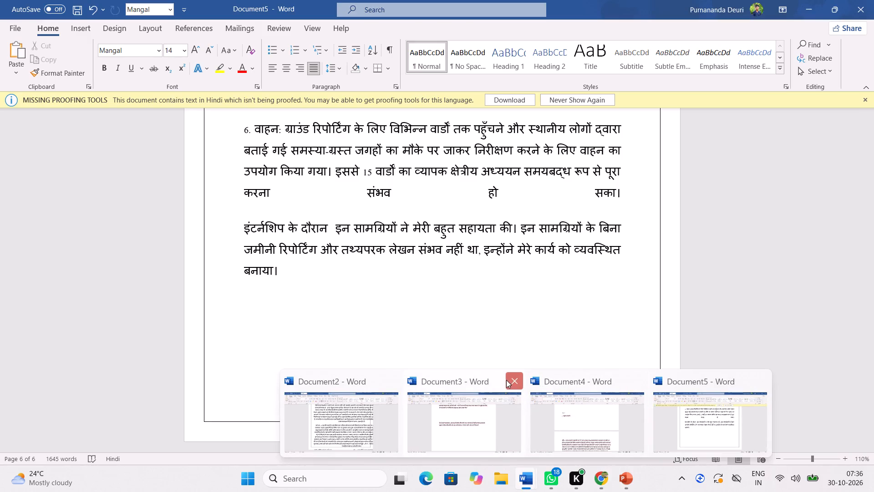
pyautogui.click(511, 380)
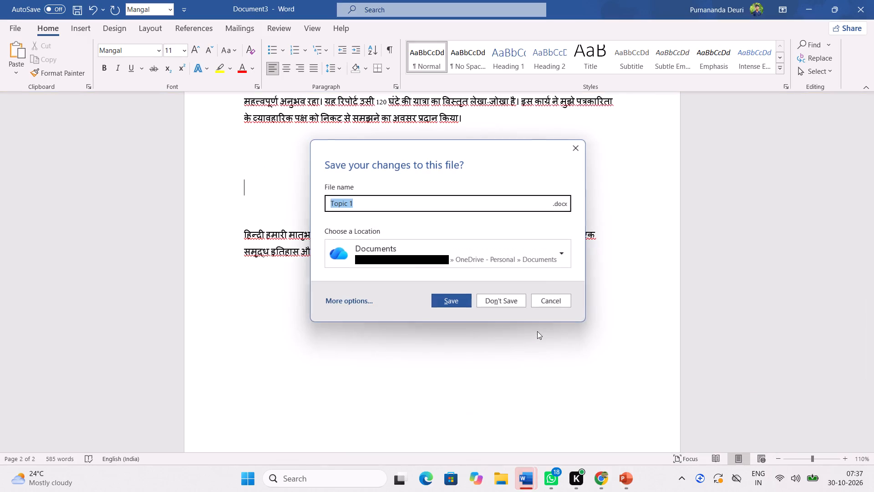
pyautogui.click(498, 297)
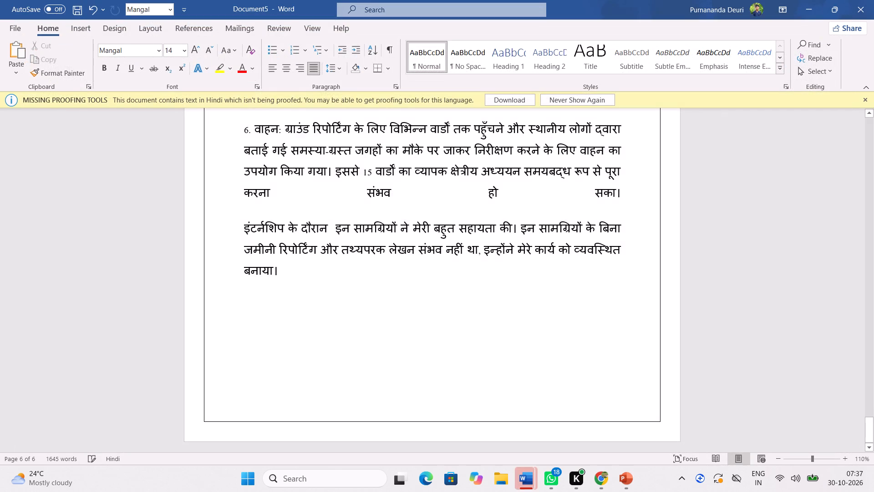
# Compare the end of the Topic 3 section in Document5 with the matching slide text in Presentation3 in PowerPoint.
pyautogui.scroll(3, 535, 336)
pyautogui.click(673, 416)
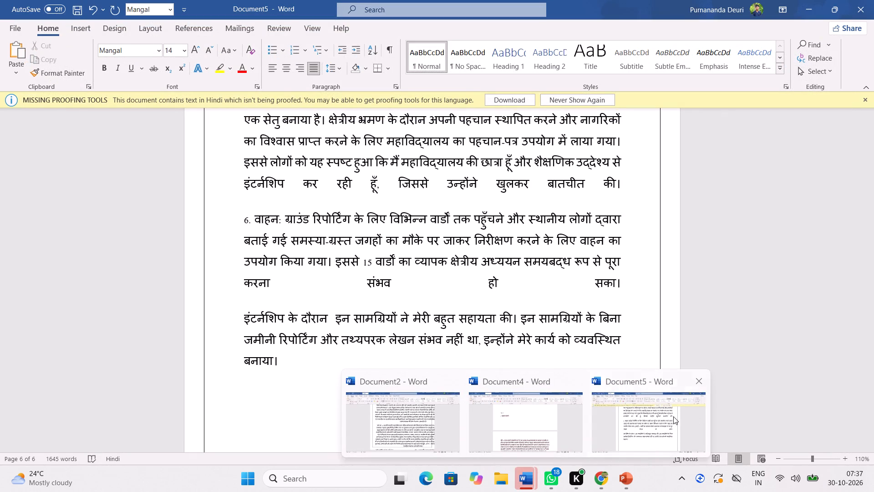
pyautogui.scroll(9, 488, 339)
pyautogui.scroll(-3, 488, 339)
pyautogui.scroll(1, 488, 339)
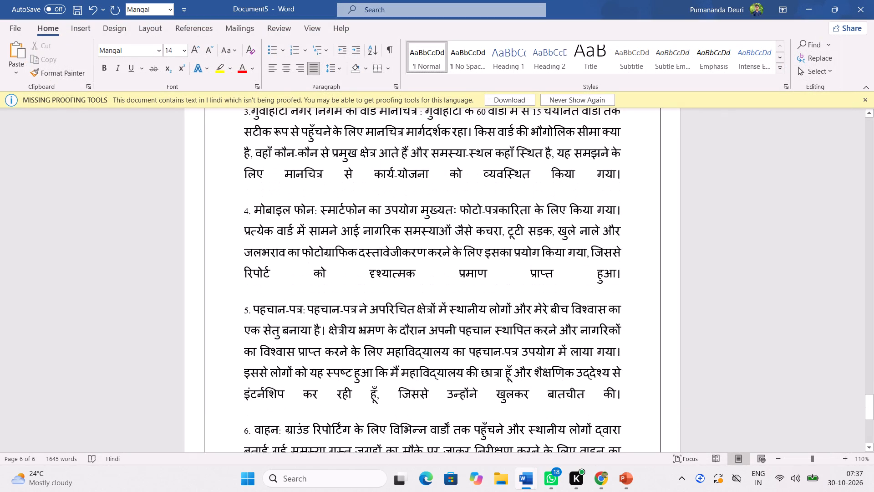
pyautogui.scroll(-8, 488, 339)
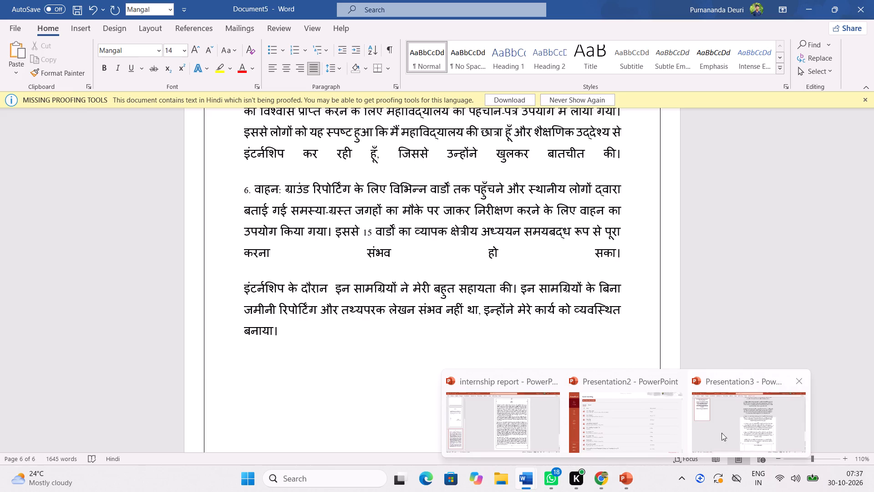
pyautogui.click(755, 422)
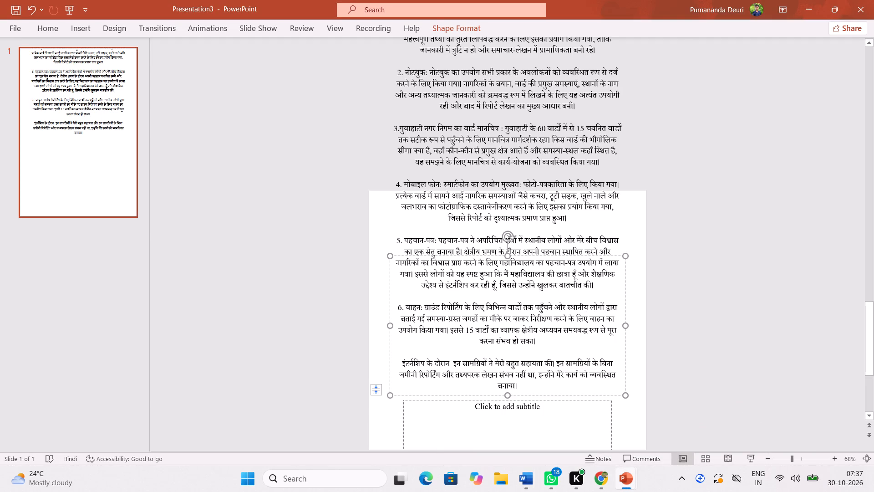
pyautogui.scroll(1, 418, 346)
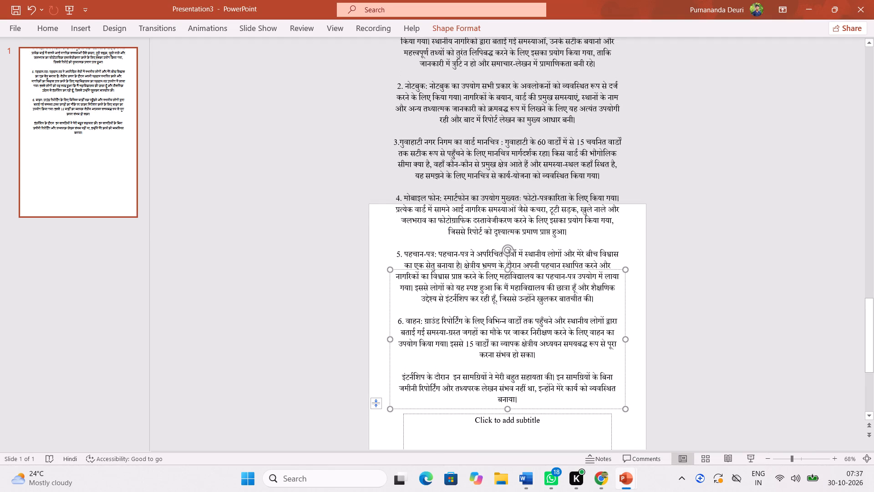
pyautogui.scroll(-1, 420, 355)
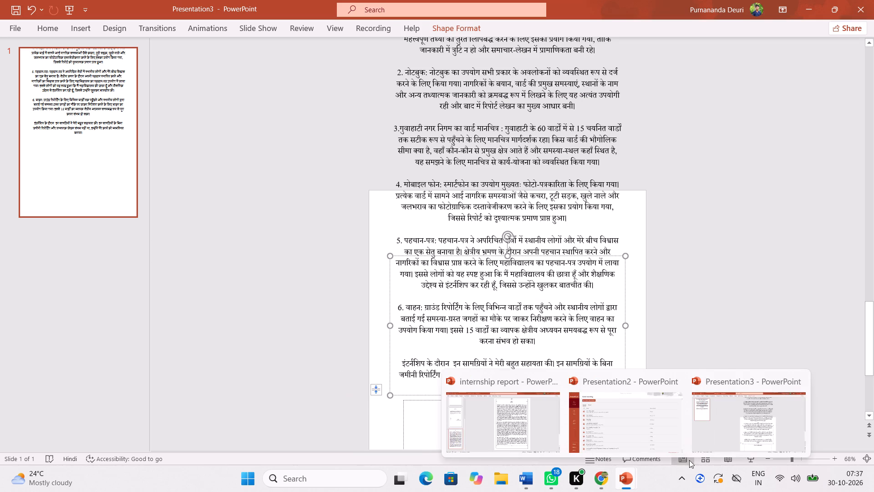
pyautogui.click(781, 427)
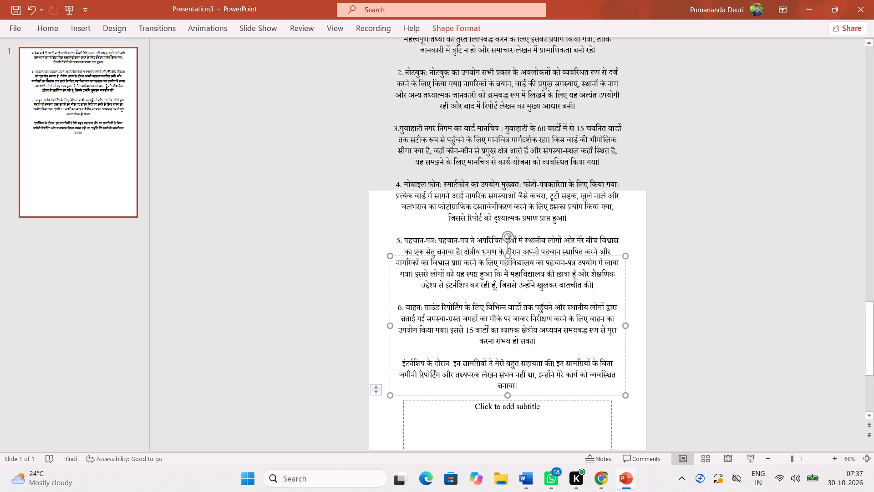
pyautogui.scroll(-9, 513, 349)
pyautogui.scroll(-14, 530, 384)
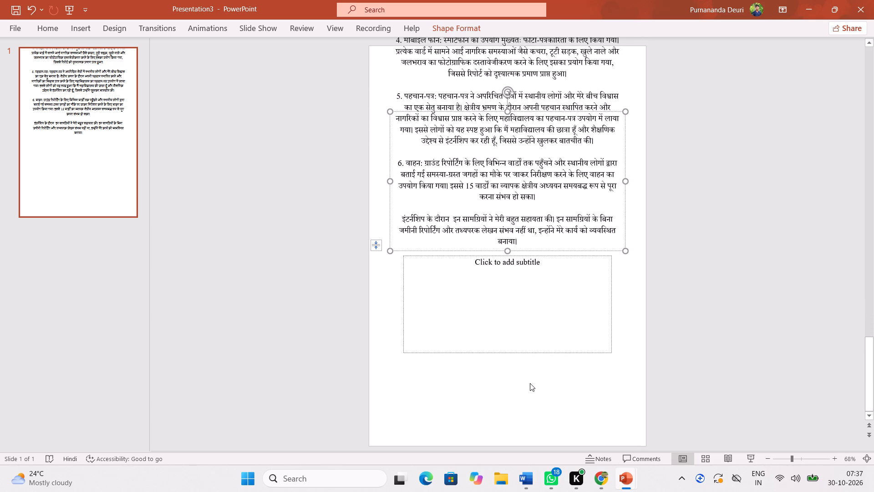
pyautogui.scroll(-2, 530, 383)
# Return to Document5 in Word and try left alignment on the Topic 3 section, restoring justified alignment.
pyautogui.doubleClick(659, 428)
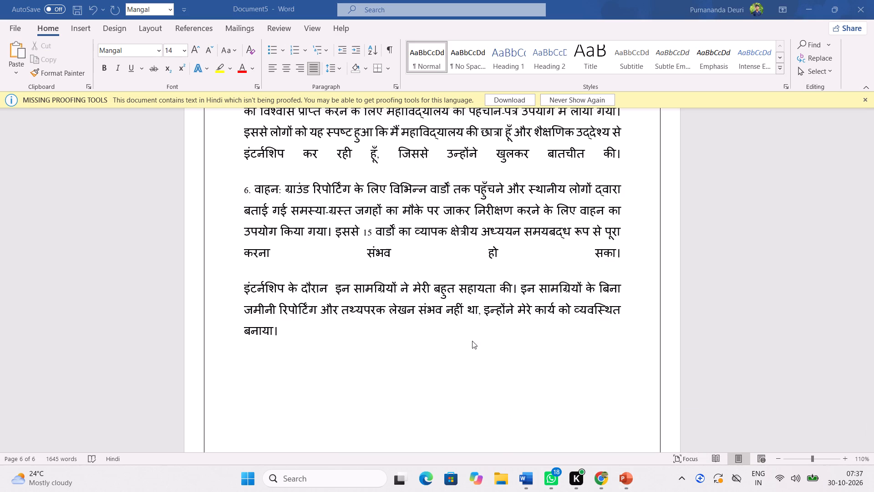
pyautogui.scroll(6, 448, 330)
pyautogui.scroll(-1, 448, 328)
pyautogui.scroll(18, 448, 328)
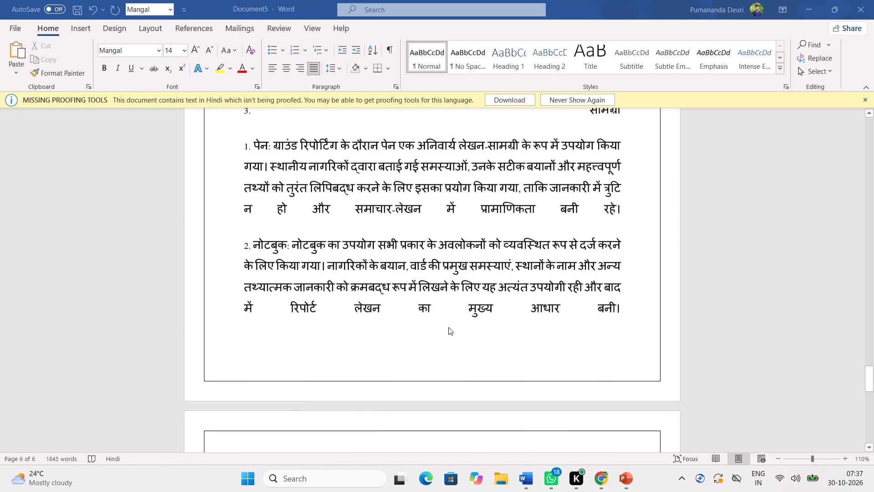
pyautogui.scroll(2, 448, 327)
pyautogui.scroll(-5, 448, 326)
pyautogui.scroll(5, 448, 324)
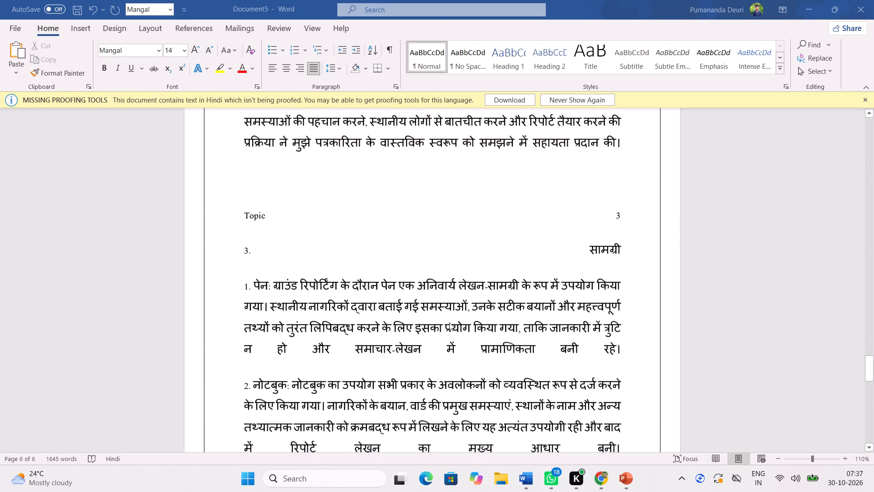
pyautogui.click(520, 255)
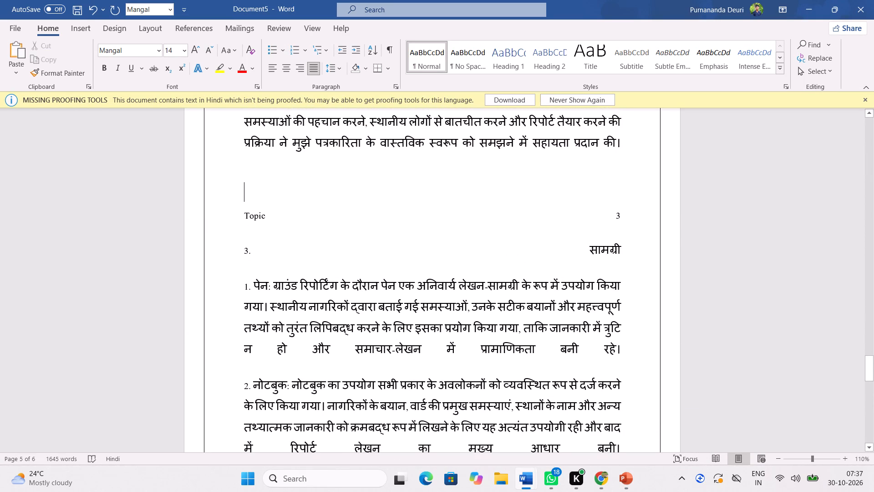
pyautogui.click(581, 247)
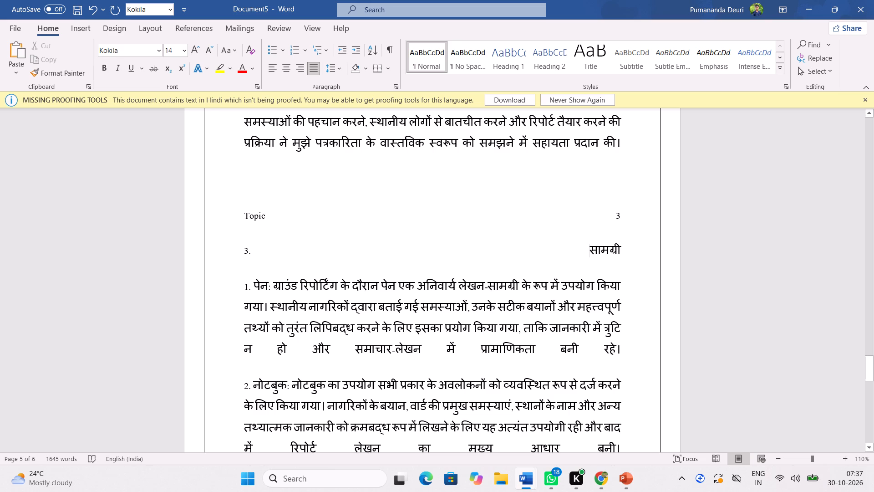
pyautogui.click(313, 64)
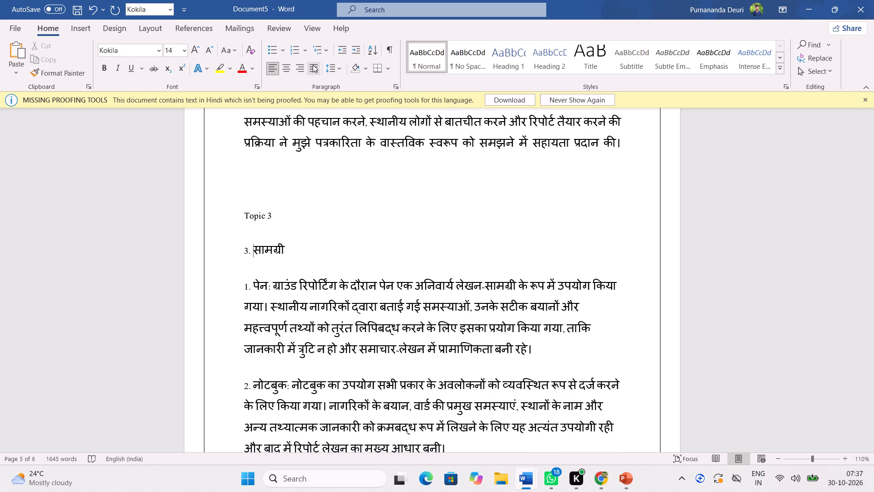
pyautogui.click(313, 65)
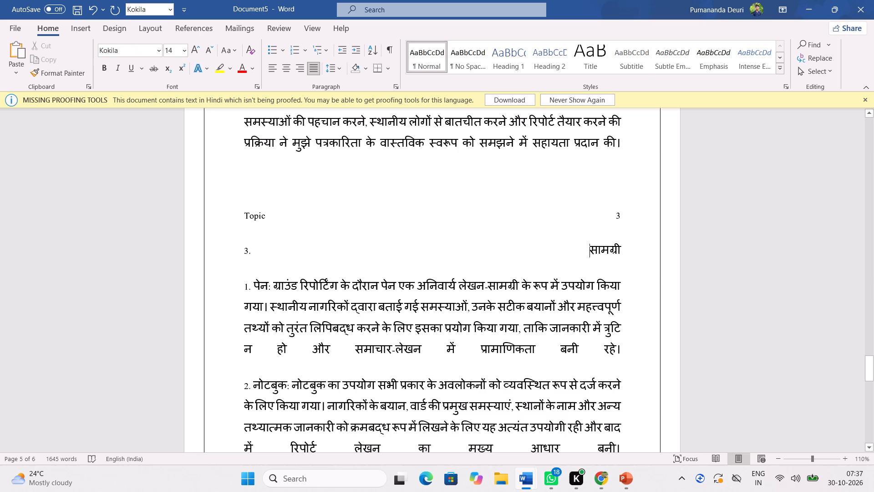
# Examine the open Document4, around Topic 5, and Document2 to compare their report text.
pyautogui.scroll(-4, 255, 239)
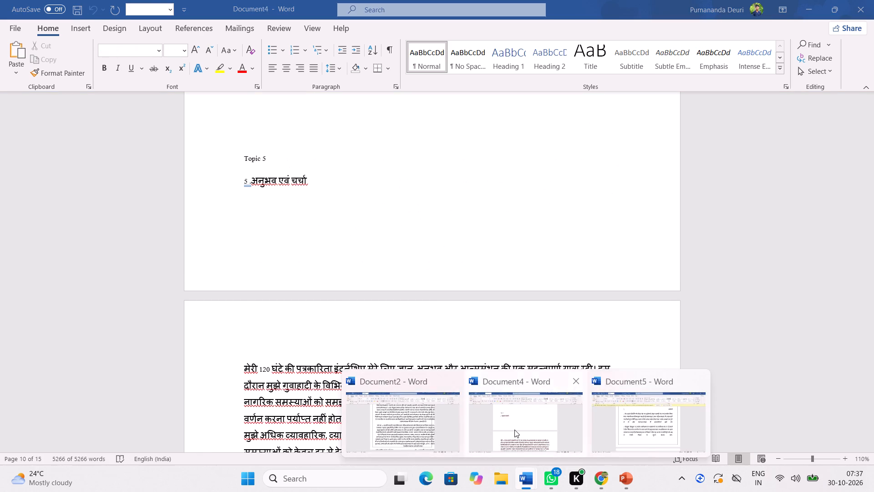
pyautogui.click(514, 430)
pyautogui.scroll(-6, 460, 338)
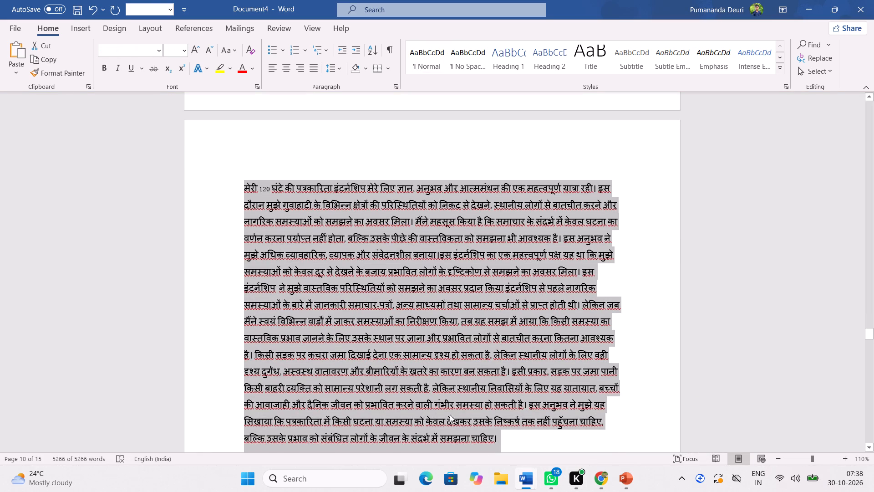
pyautogui.click(415, 425)
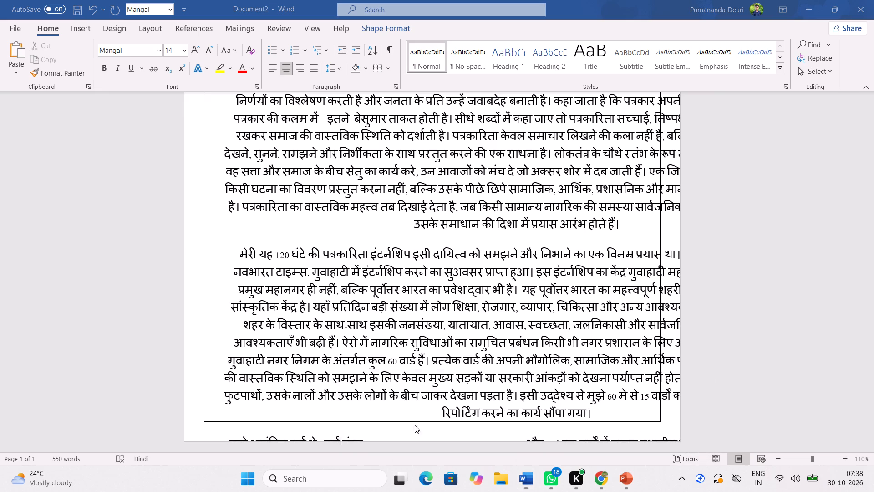
pyautogui.scroll(-2, 429, 333)
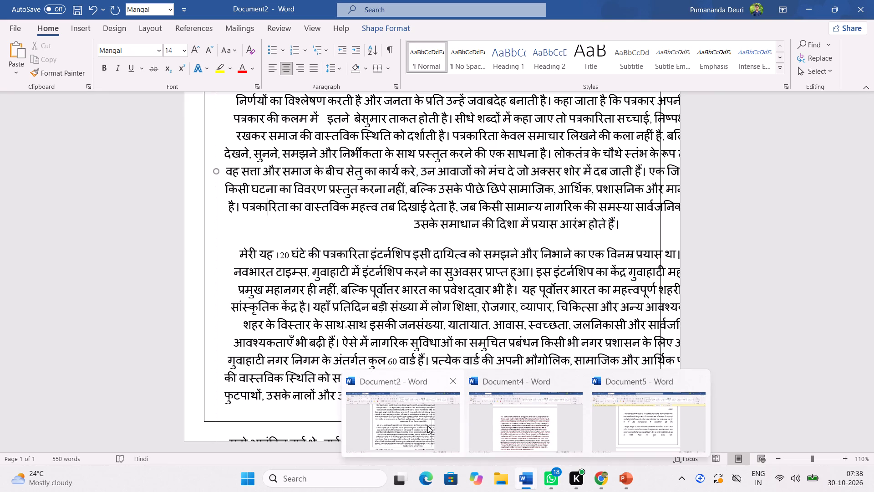
pyautogui.scroll(-4, 546, 275)
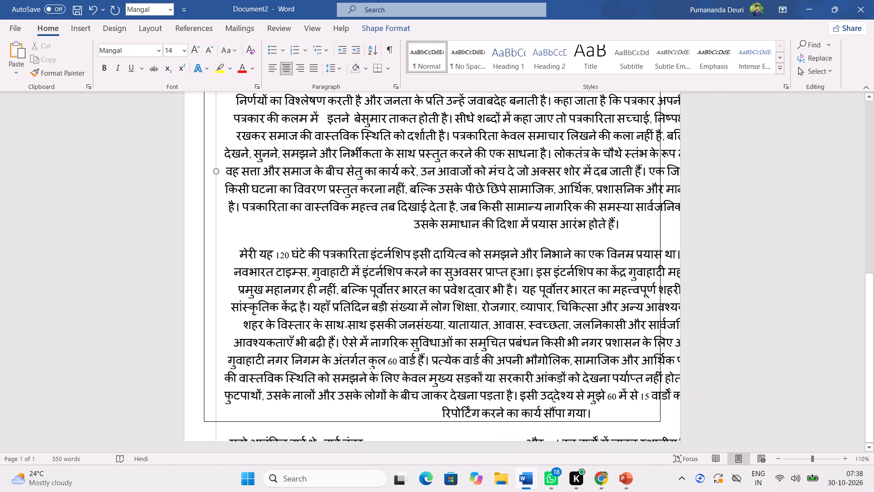
# Apply justified alignment to all the selected text in Document4.
pyautogui.click(527, 419)
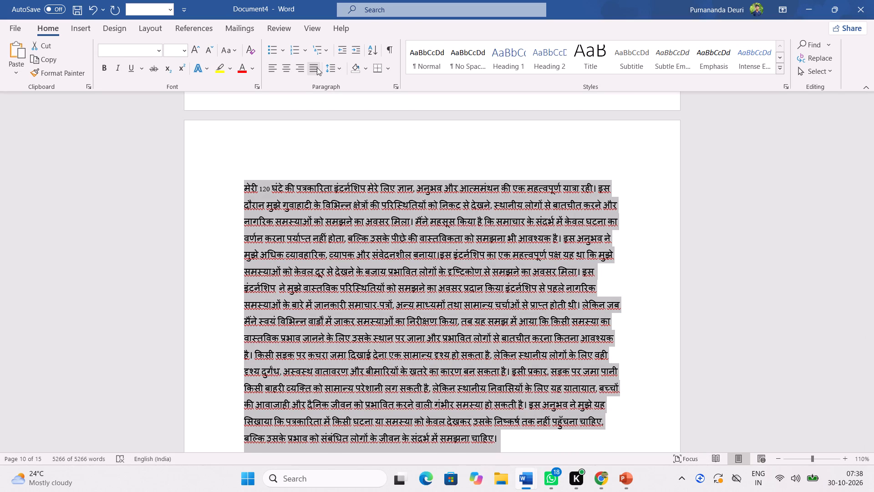
pyautogui.click(317, 67)
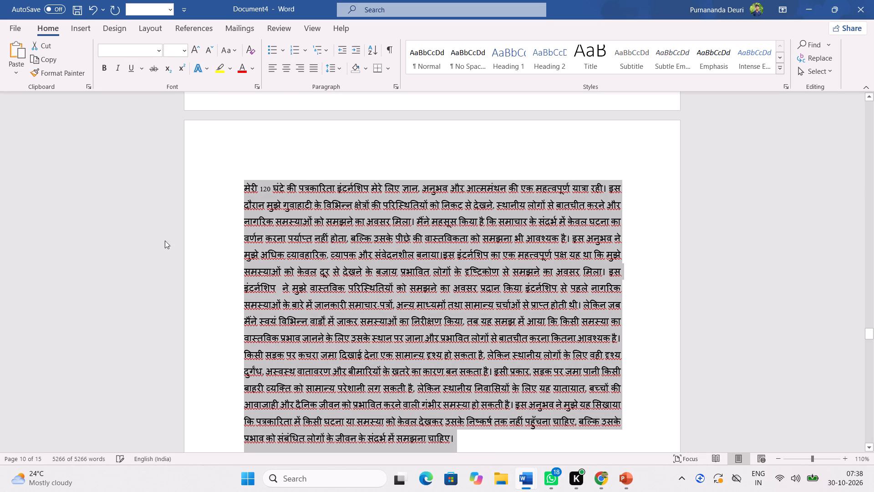
# Select all the text in Document4 again and reapply justified alignment to it.
pyautogui.hotkey('ctrl', 'a')
pyautogui.click(277, 161)
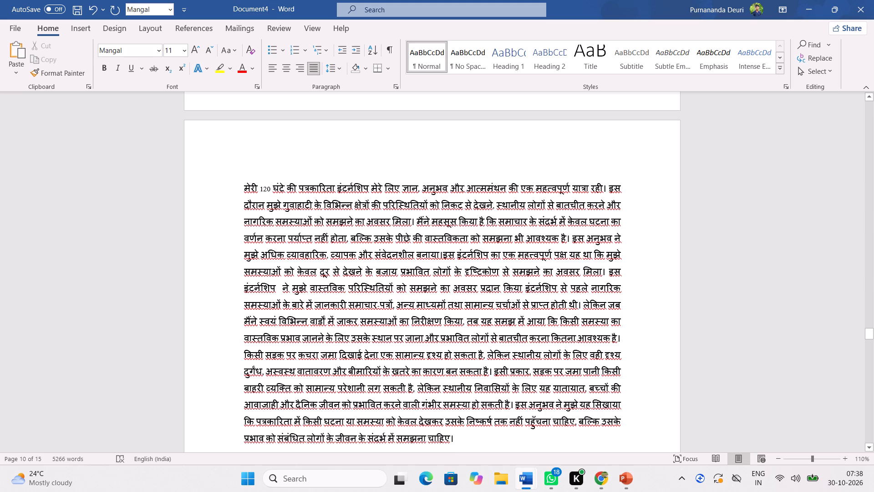
pyautogui.hotkey('ctrl', 'a')
pyautogui.click(310, 65)
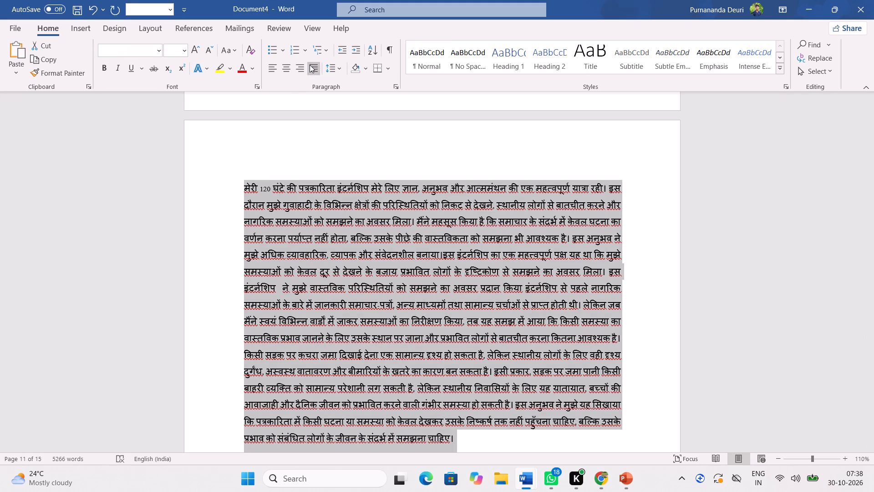
pyautogui.click(481, 142)
pyautogui.scroll(-11, 492, 377)
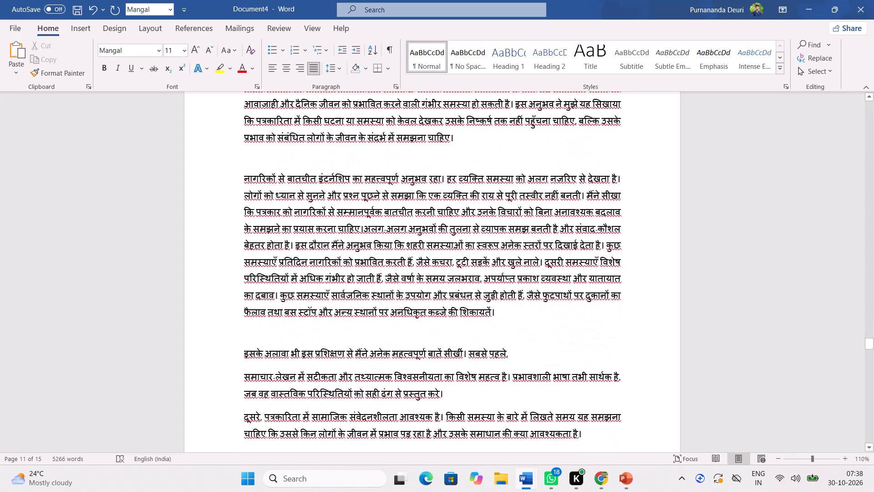
# Examine the rest of the report text in Document4, down to the Topic 6 heading.
pyautogui.scroll(-6, 498, 354)
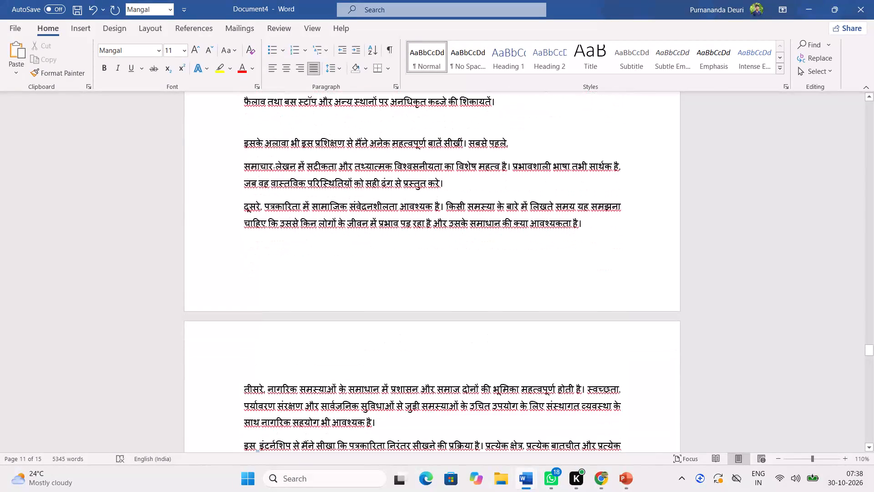
pyautogui.scroll(-8, 504, 349)
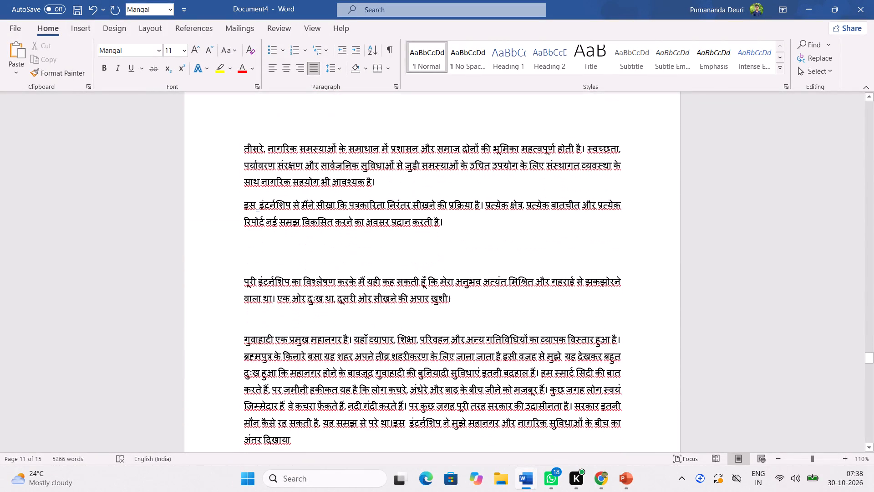
pyautogui.scroll(-2, 419, 268)
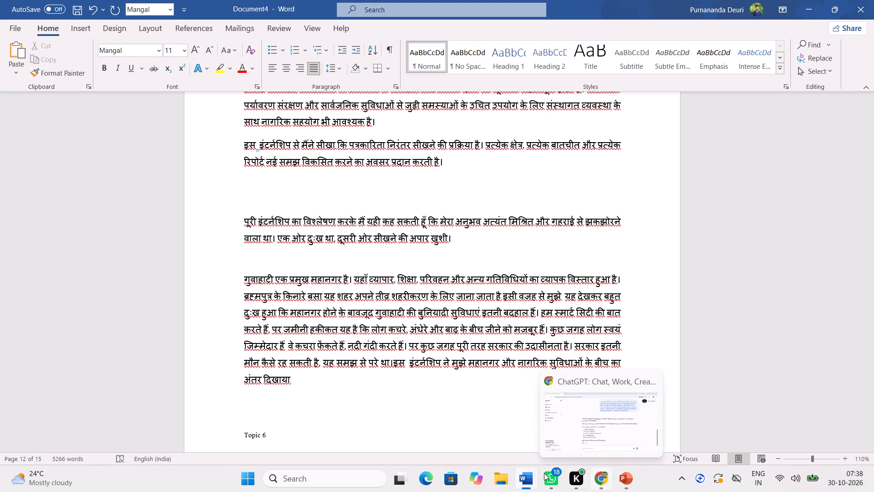
# In Document5, retype the space in the "Topic 3" heading and change the Topic 3 section from justified to left alignment.
pyautogui.click(622, 430)
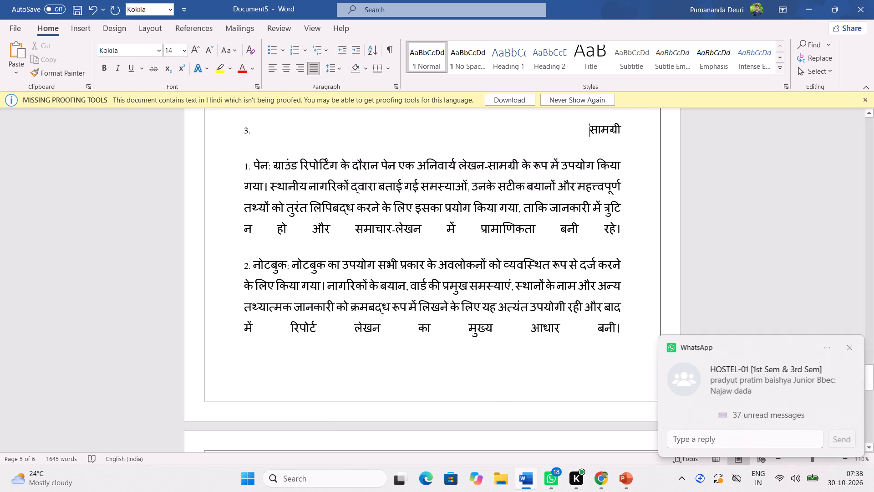
pyautogui.scroll(5, 527, 357)
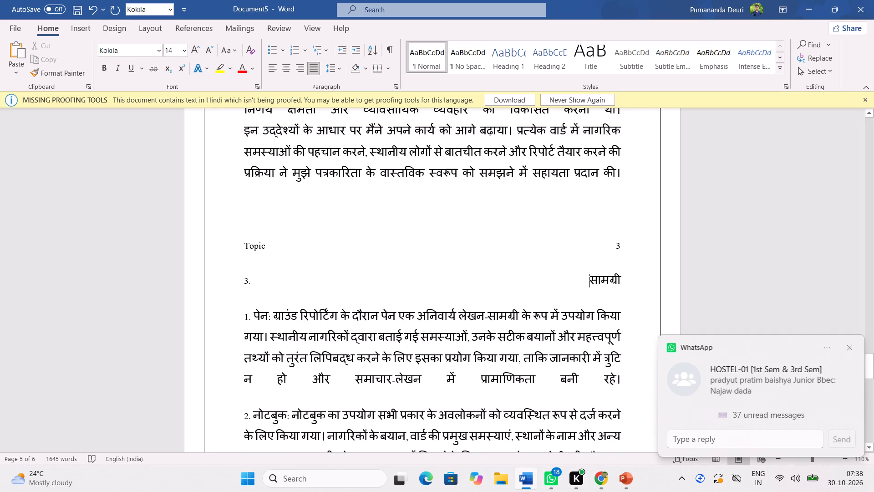
pyautogui.click(585, 246)
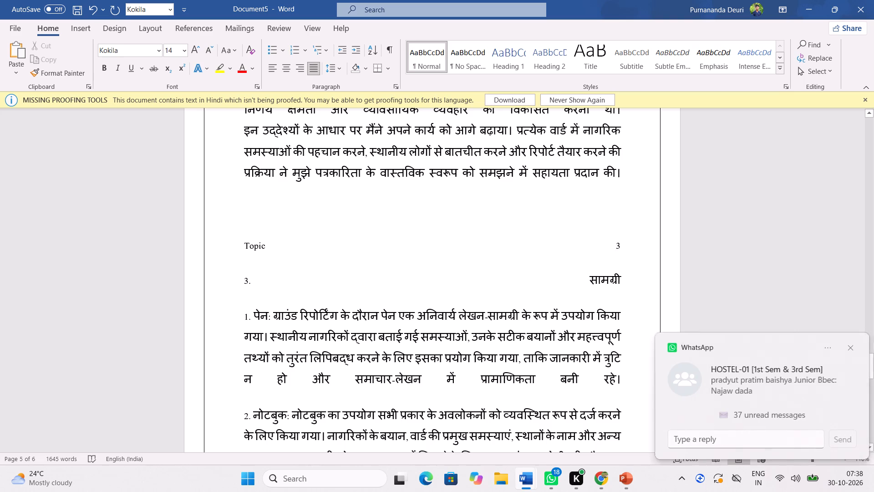
pyautogui.press('BackSpace')
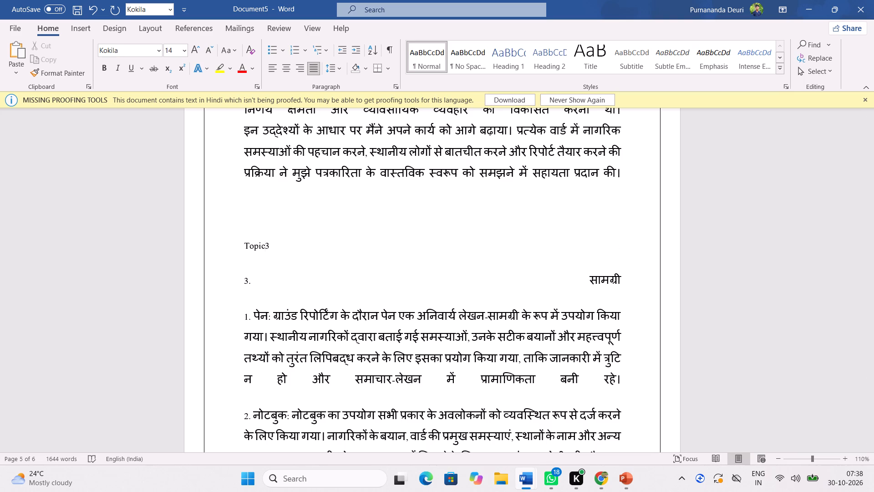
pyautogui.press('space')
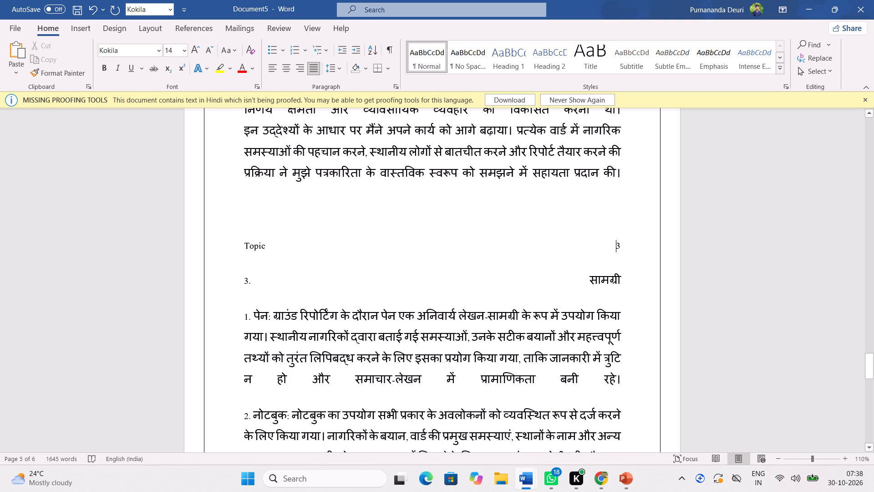
pyautogui.click(311, 71)
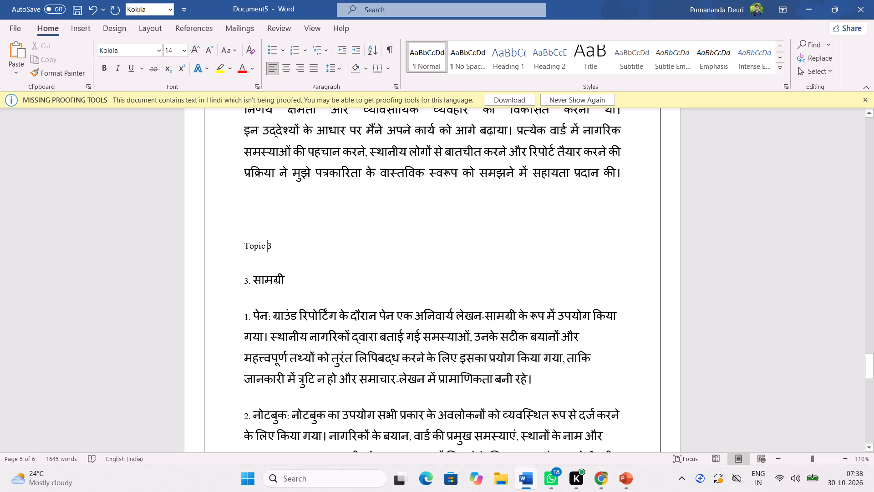
# Review the Topic 3 section in Document5, from its heading through the numbered materials to the closing paragraph.
pyautogui.scroll(1, 368, 265)
pyautogui.scroll(-13, 368, 265)
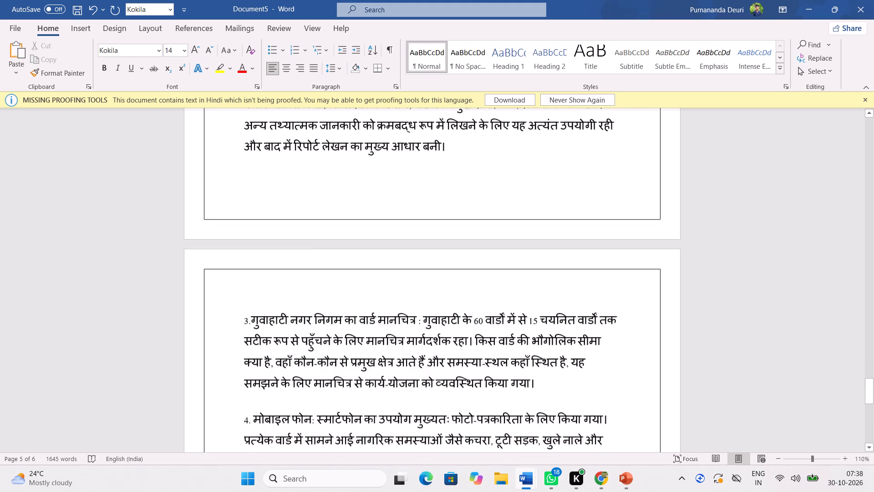
pyautogui.scroll(-8, 371, 264)
pyautogui.scroll(-4, 284, 376)
pyautogui.scroll(-4, 410, 300)
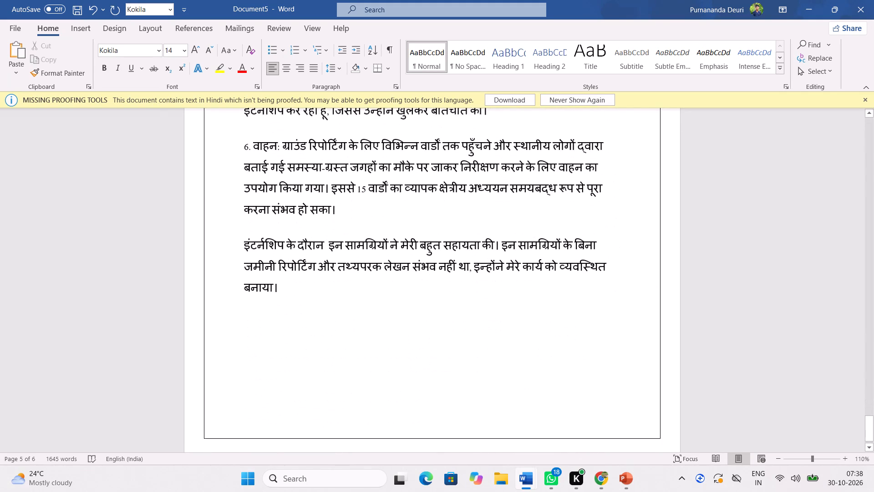
pyautogui.scroll(-10, 412, 298)
pyautogui.scroll(2, 384, 295)
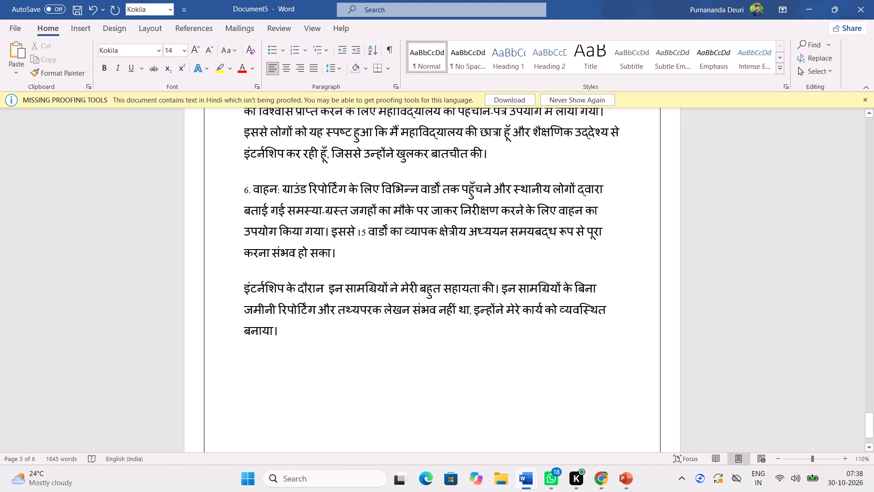
pyautogui.scroll(4, 315, 307)
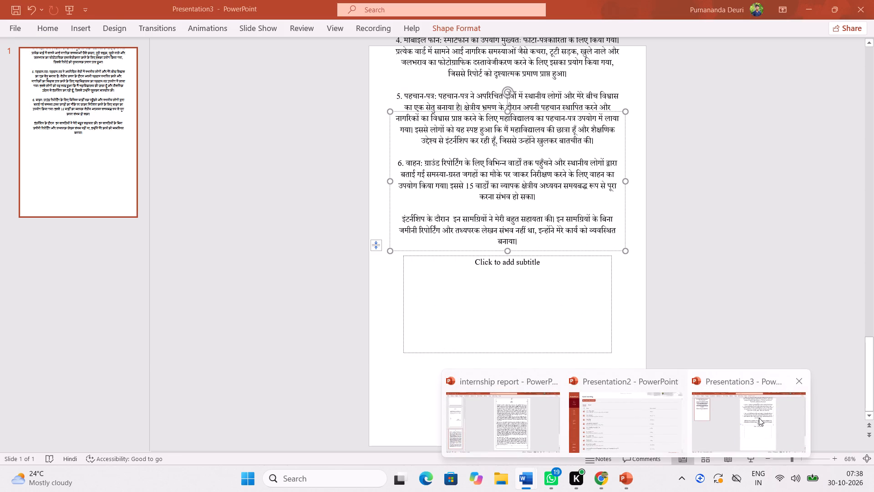
pyautogui.scroll(4, 311, 282)
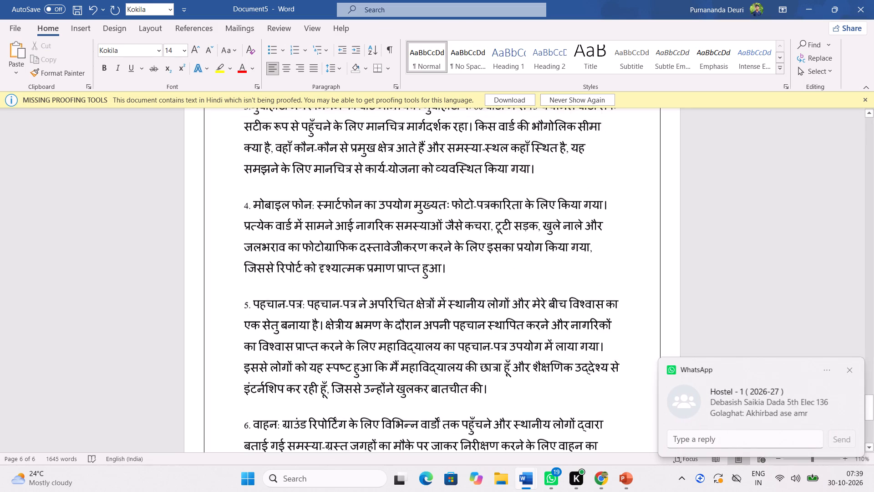
pyautogui.scroll(12, 328, 282)
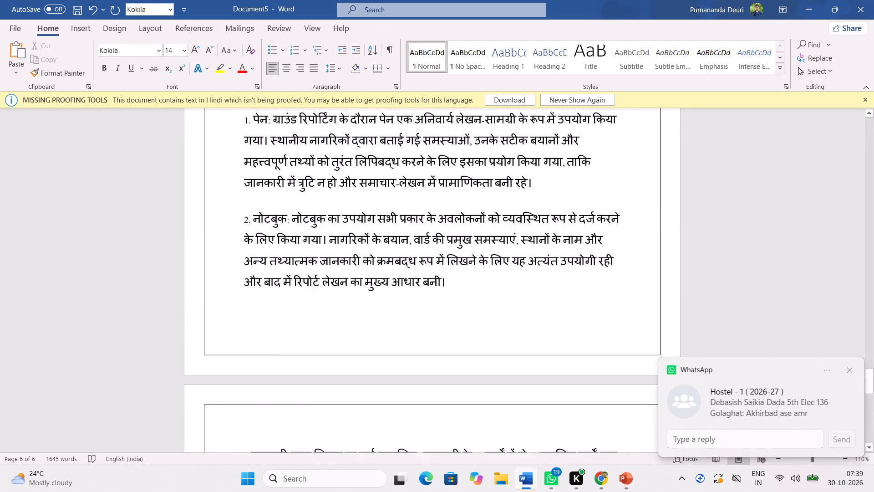
pyautogui.scroll(4, 330, 285)
pyautogui.scroll(-3, 284, 282)
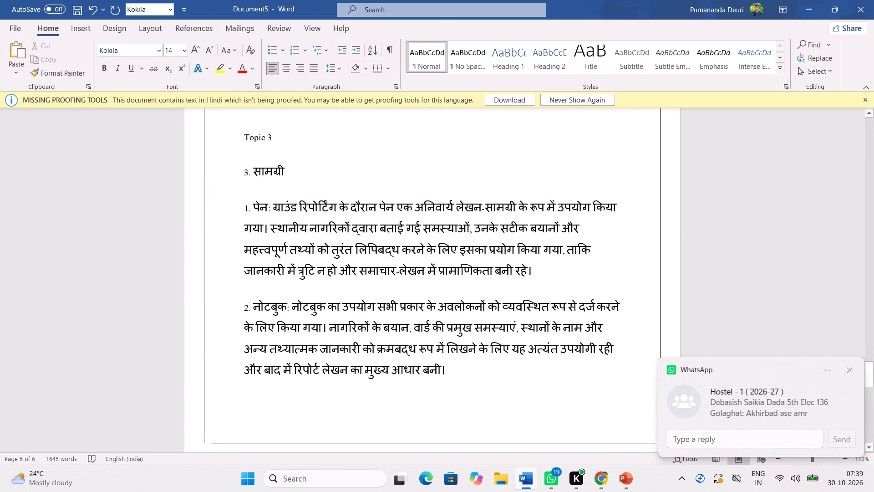
pyautogui.scroll(-11, 284, 282)
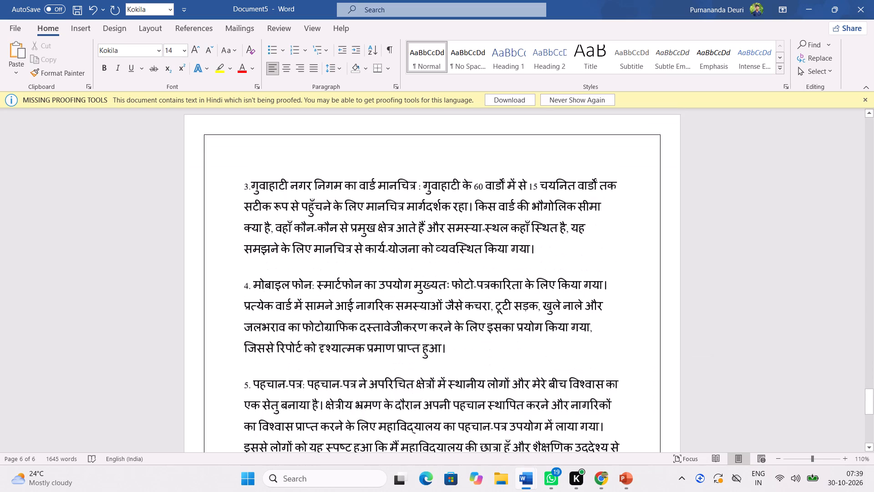
pyautogui.scroll(-5, 284, 286)
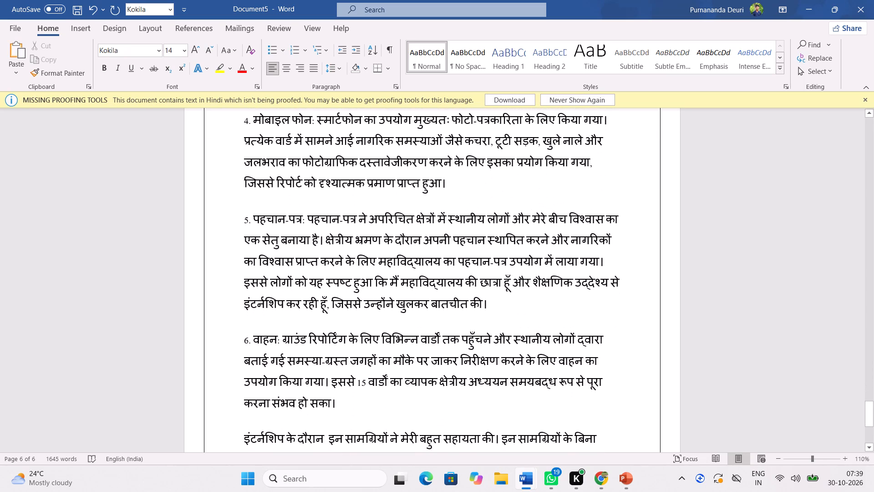
pyautogui.scroll(-3, 288, 292)
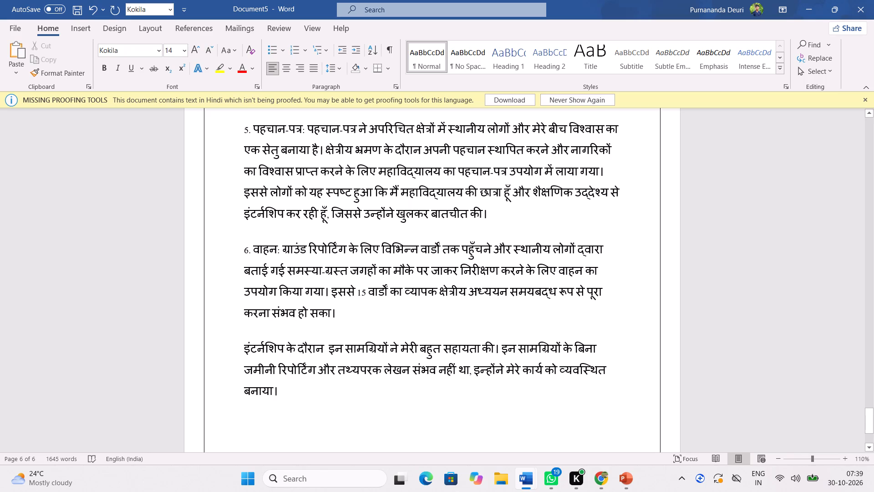
# Check the pages of Document5 before Topic 3, examining the spacing of the justified numbered objectives.
pyautogui.scroll(4, 290, 300)
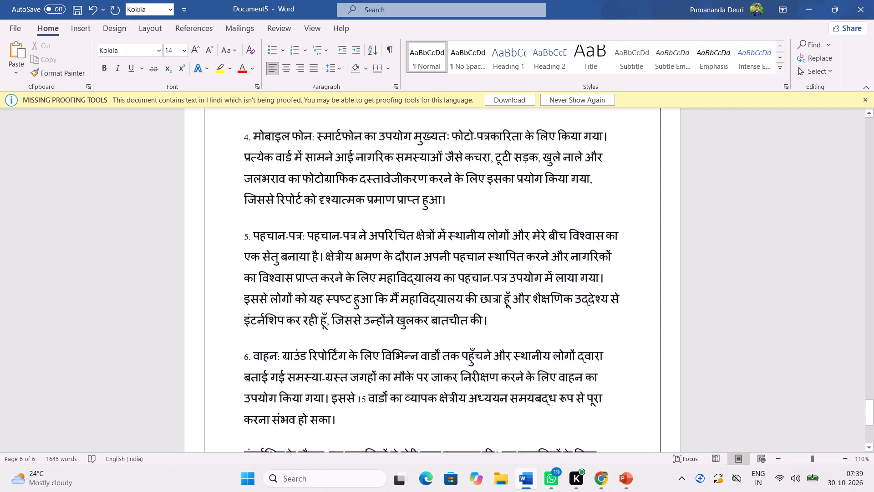
pyautogui.scroll(10, 291, 300)
pyautogui.scroll(15, 291, 300)
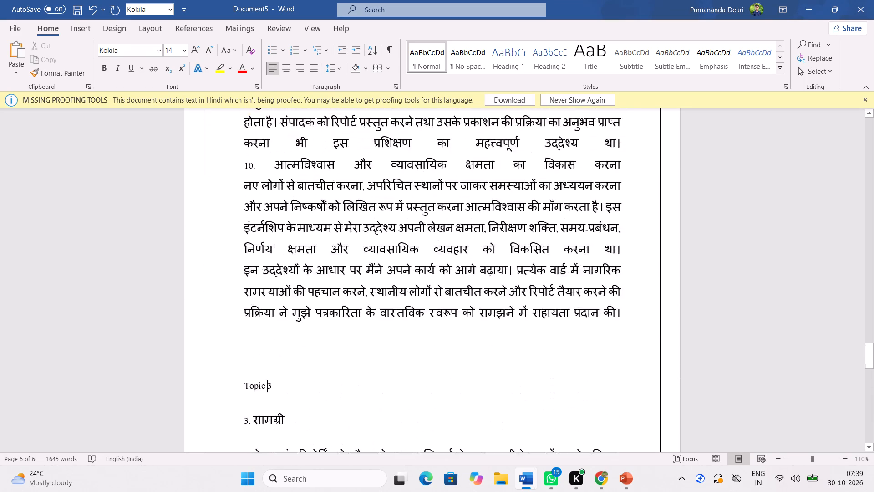
pyautogui.scroll(7, 291, 300)
pyautogui.scroll(-1, 291, 300)
pyautogui.scroll(1, 291, 300)
pyautogui.scroll(-3, 291, 300)
pyautogui.scroll(4, 291, 300)
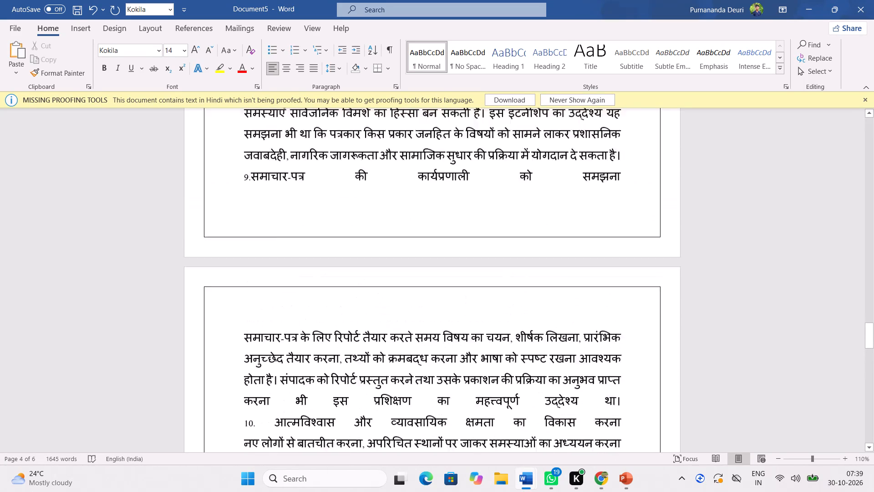
pyautogui.scroll(20, 291, 300)
pyautogui.scroll(1, 291, 300)
pyautogui.scroll(-3, 315, 303)
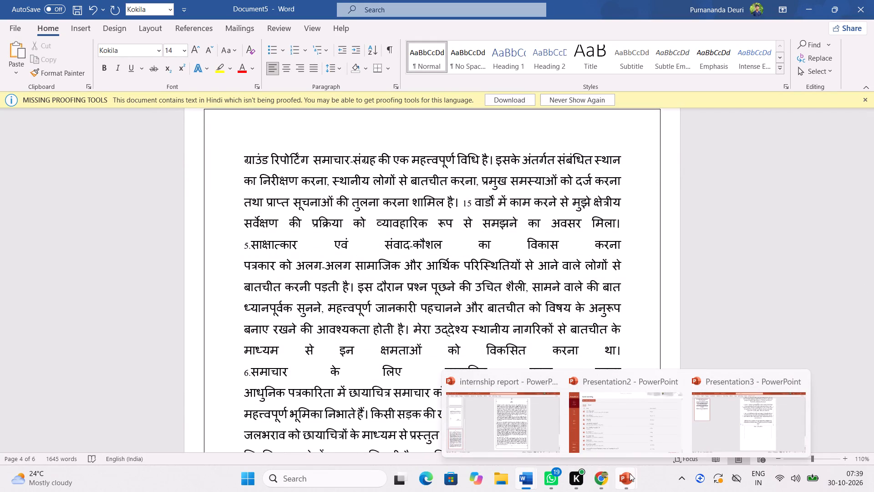
# Switch to Presentation3 in PowerPoint and cut the section headed "11. सामाजिक सरोकार और समाधान की पहल" with its two paragraphs, just above Topic 3.
pyautogui.click(738, 420)
pyautogui.scroll(4, 584, 364)
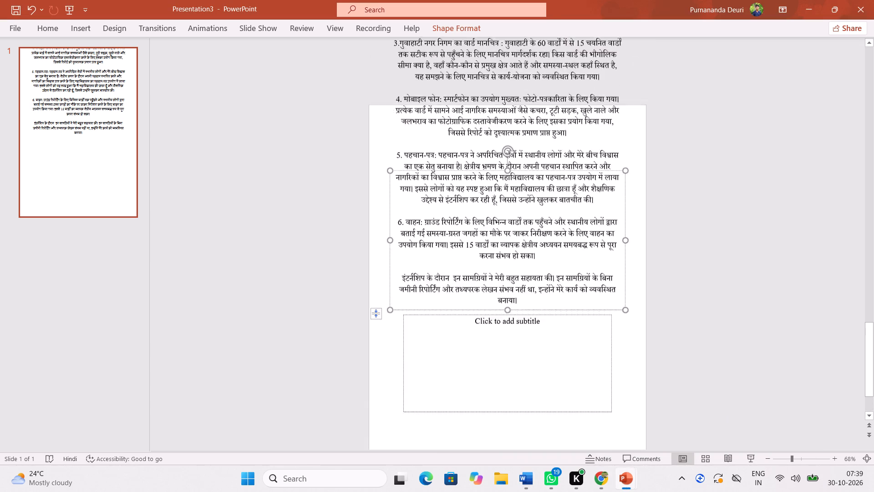
pyautogui.scroll(20, 584, 362)
pyautogui.scroll(17, 584, 362)
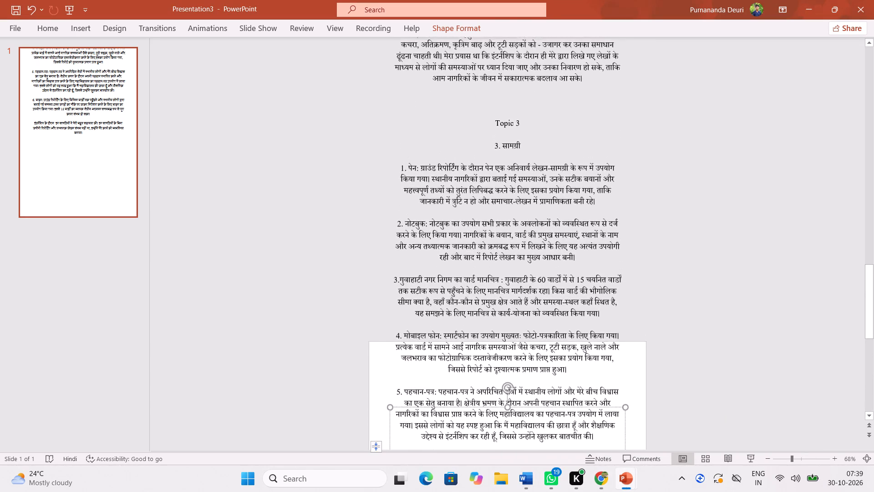
pyautogui.scroll(20, 575, 324)
pyautogui.scroll(14, 575, 324)
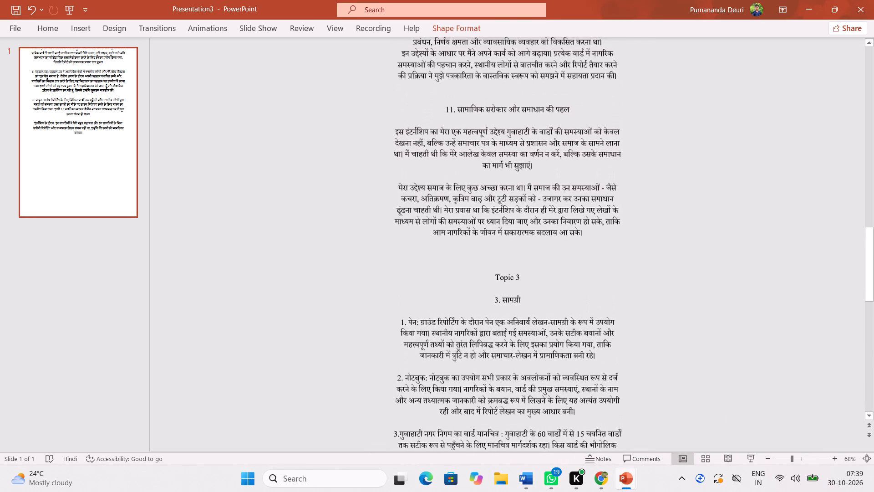
pyautogui.moveTo(447, 105); pyautogui.dragTo(498, 135)
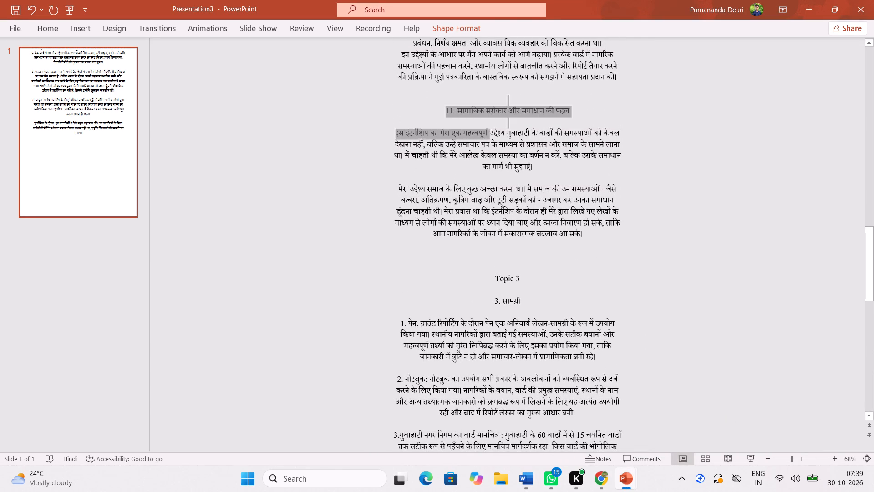
pyautogui.moveTo(498, 135); pyautogui.dragTo(583, 232)
pyautogui.rightClick(552, 205)
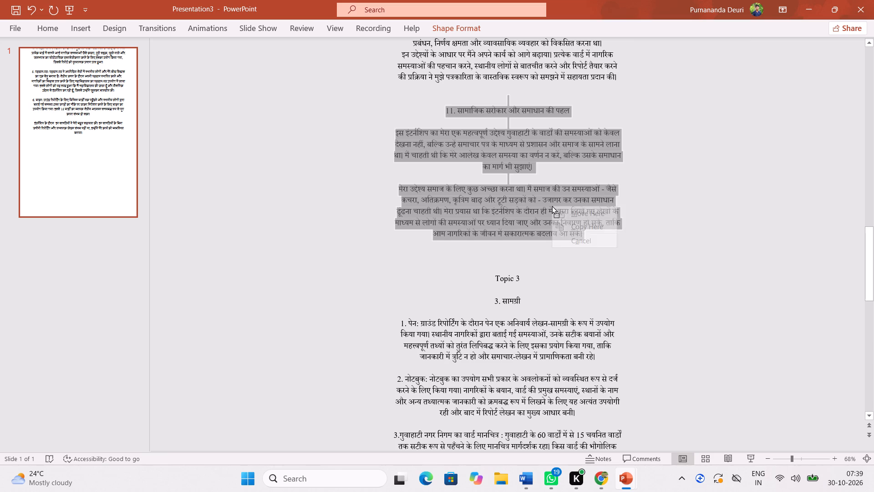
pyautogui.click(587, 223)
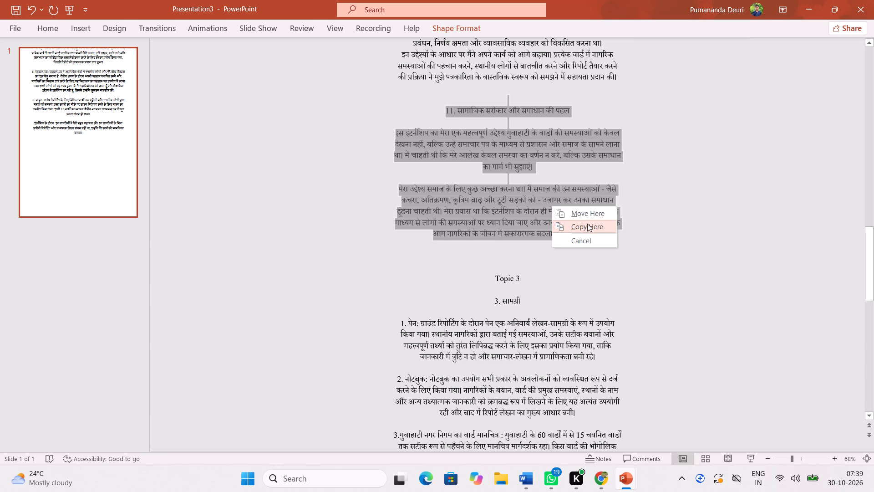
pyautogui.moveTo(445, 110); pyautogui.dragTo(567, 226)
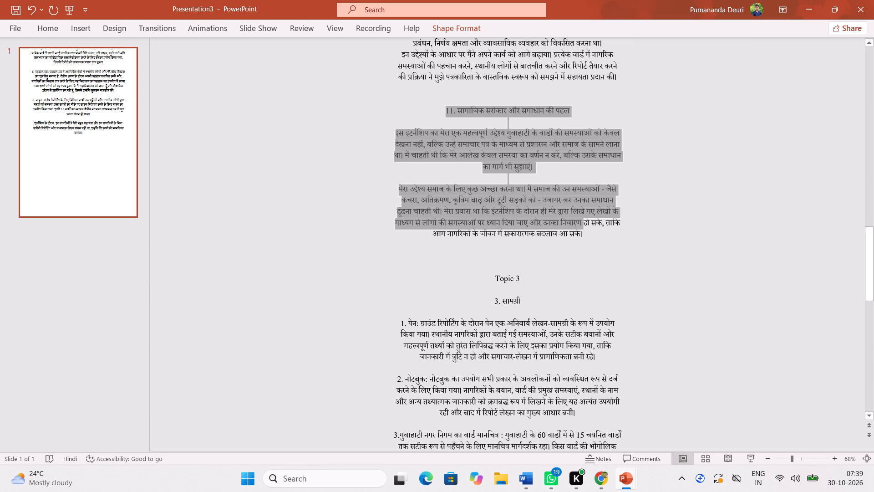
pyautogui.moveTo(567, 226); pyautogui.dragTo(585, 236)
pyautogui.rightClick(530, 208)
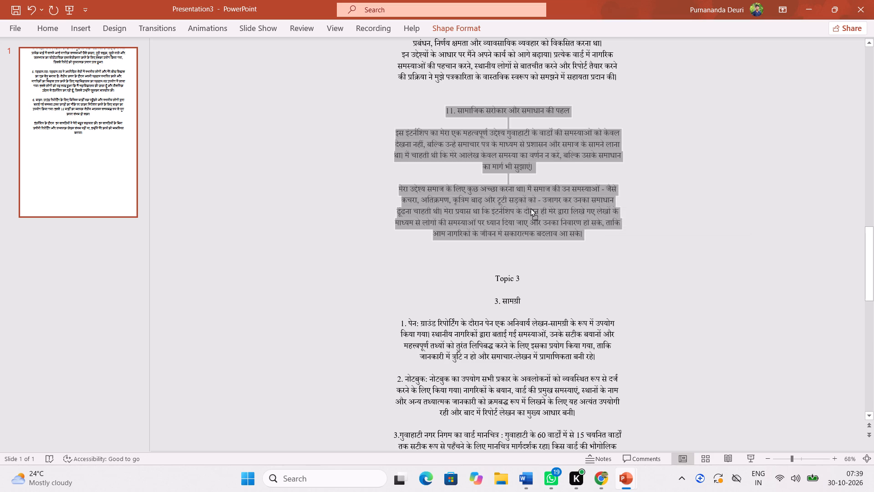
pyautogui.click(562, 177)
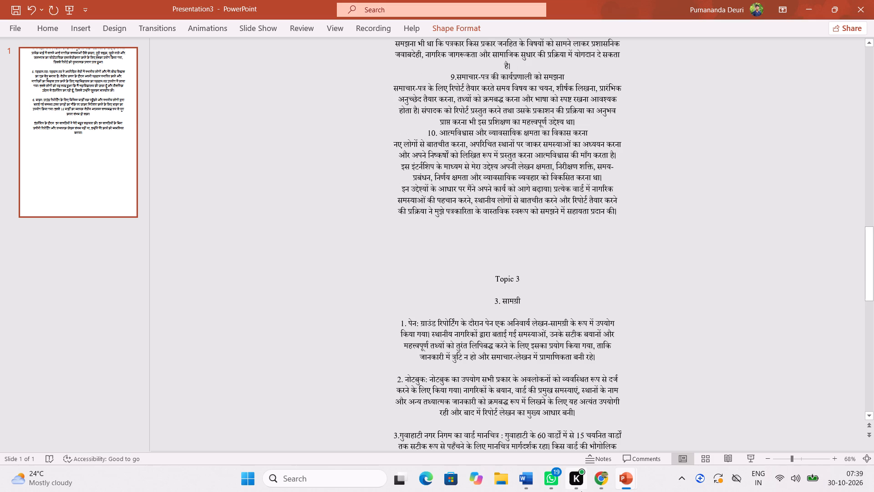
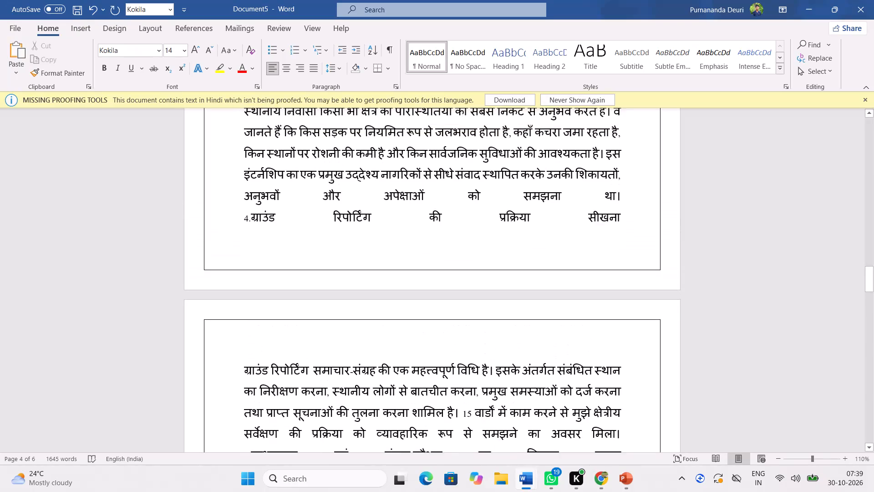
# Add two blank lines after Topic 2's last paragraph in Document5 and paste the cut section 11 there, keeping its source formatting.
pyautogui.scroll(-1, 435, 236)
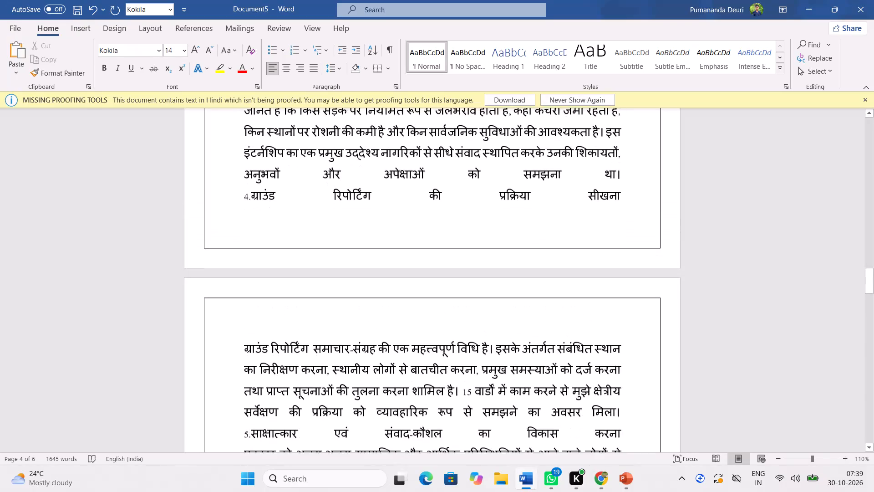
pyautogui.scroll(13, 435, 236)
pyautogui.scroll(-18, 436, 236)
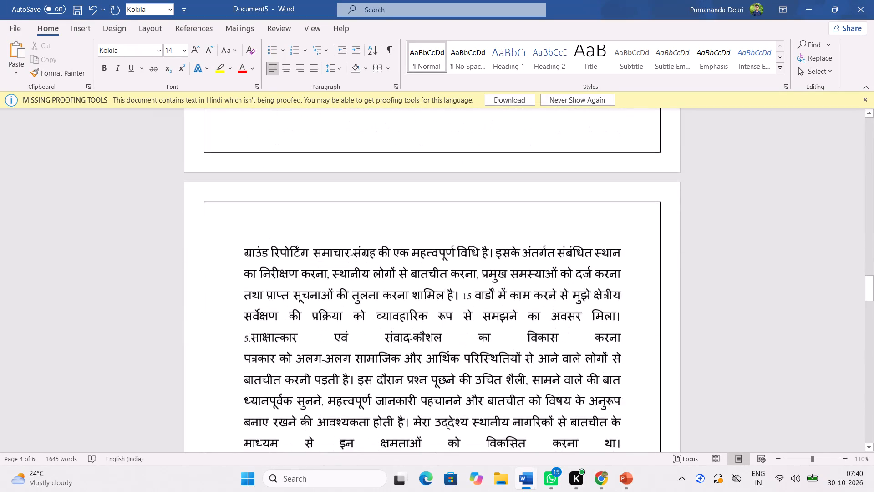
pyautogui.scroll(-14, 437, 236)
pyautogui.scroll(1, 437, 240)
pyautogui.scroll(-16, 438, 240)
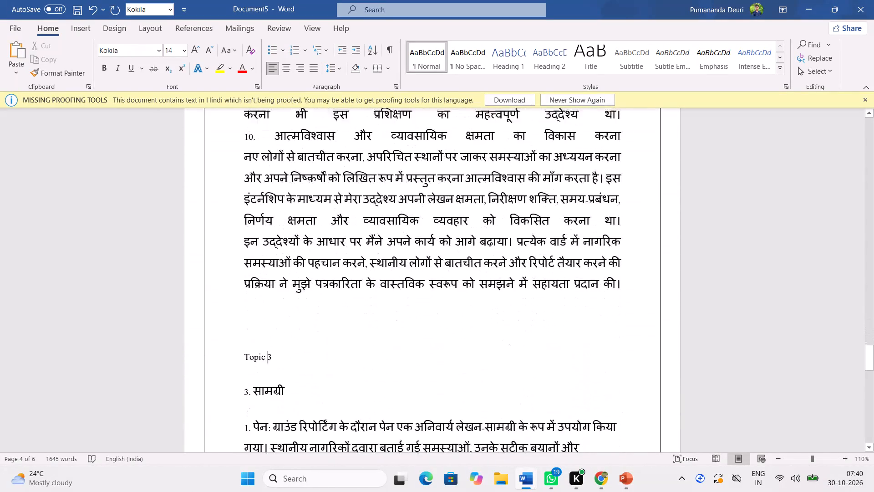
pyautogui.scroll(-3, 436, 244)
pyautogui.click(631, 178)
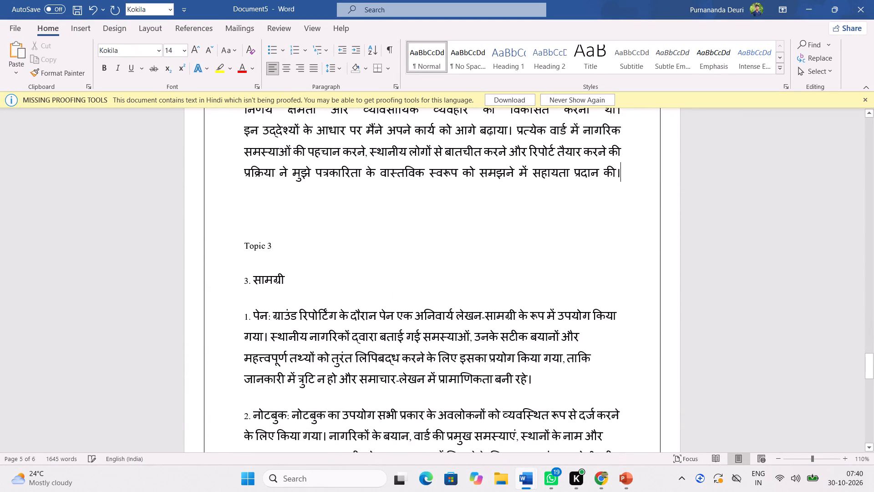
pyautogui.press('Return')
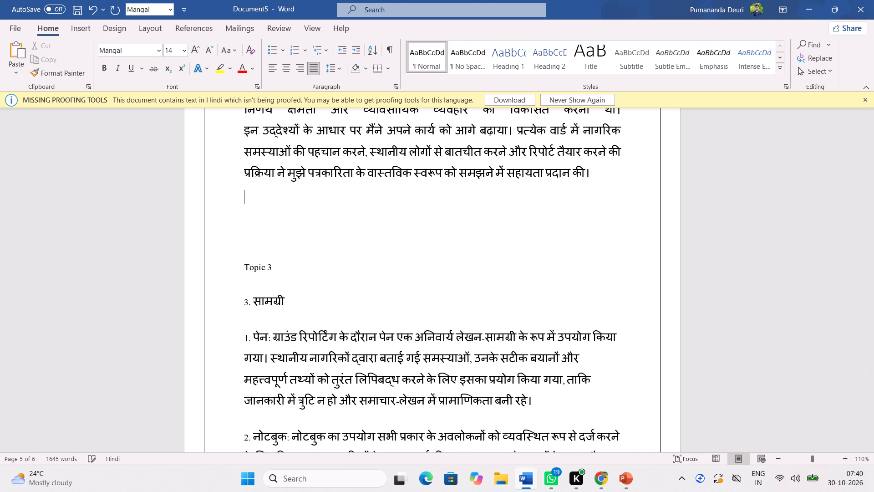
pyautogui.press('Return')
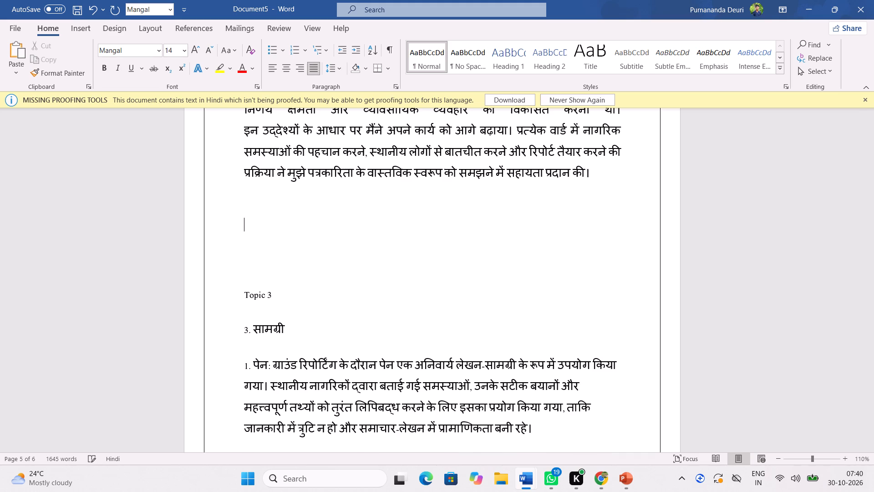
pyautogui.rightClick(247, 224)
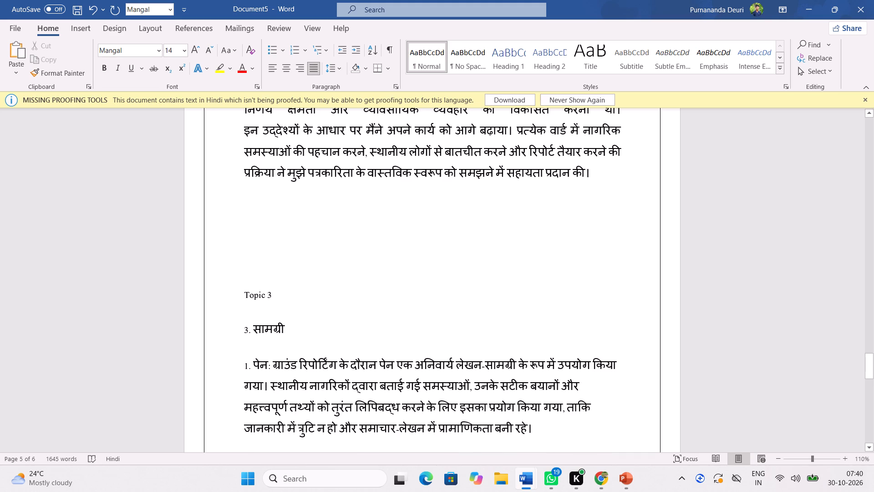
pyautogui.click(274, 279)
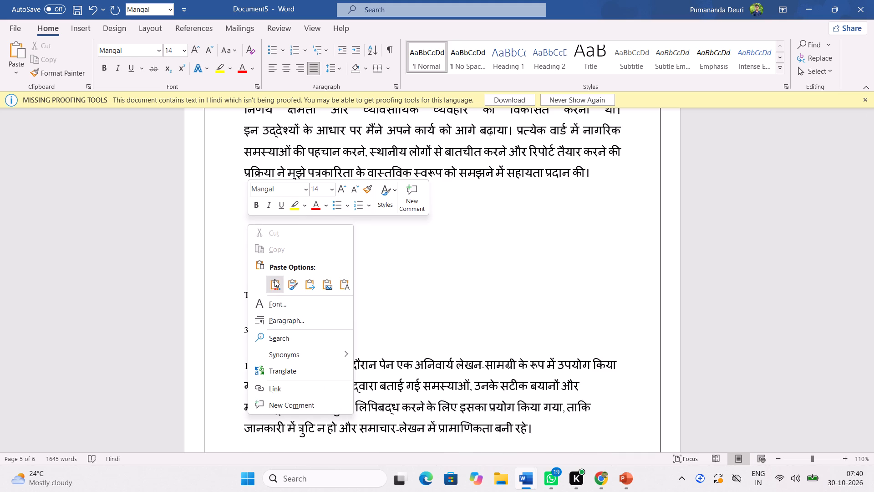
# Set the font size of the whole pasted section "11. सामाजिक सरोकार और समाधान की पहल" to 14.
pyautogui.scroll(10, 301, 277)
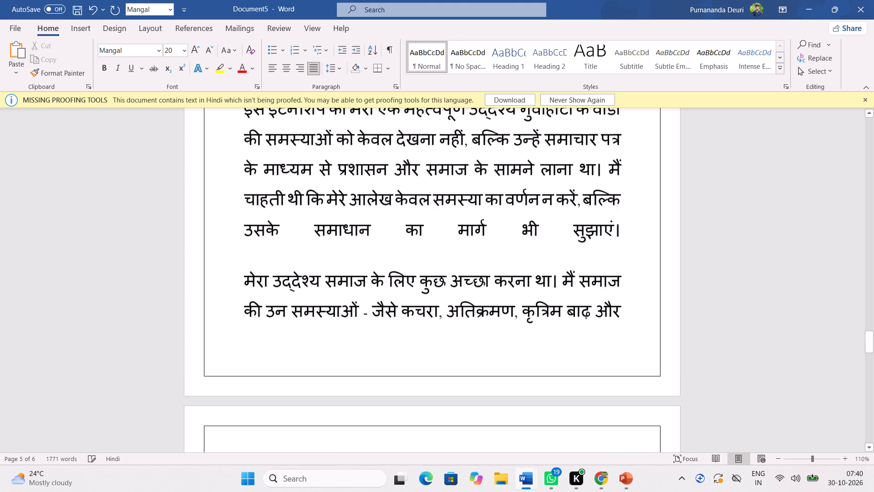
pyautogui.scroll(8, 298, 274)
pyautogui.scroll(-3, 289, 280)
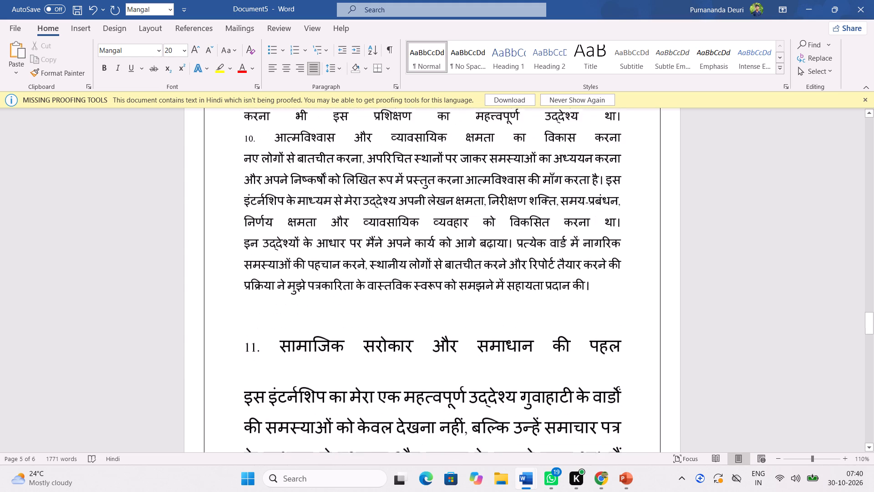
pyautogui.scroll(-3, 286, 282)
pyautogui.moveTo(245, 239); pyautogui.dragTo(321, 292)
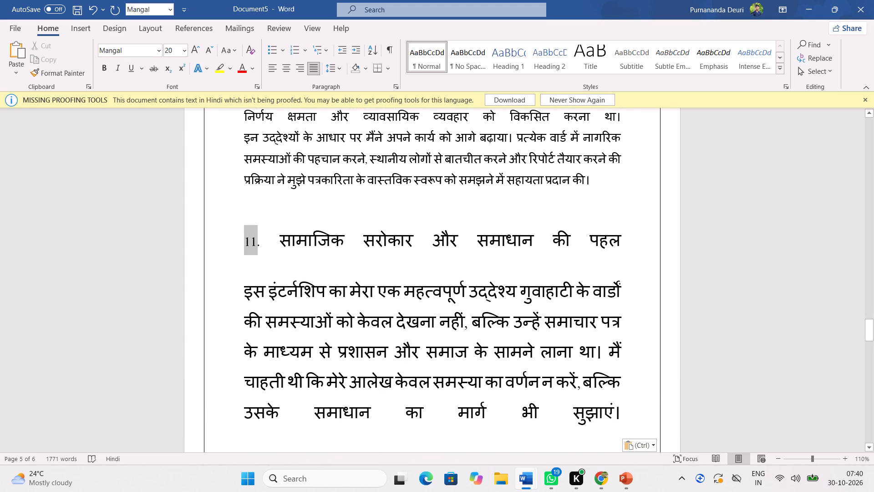
pyautogui.moveTo(321, 292); pyautogui.dragTo(522, 395)
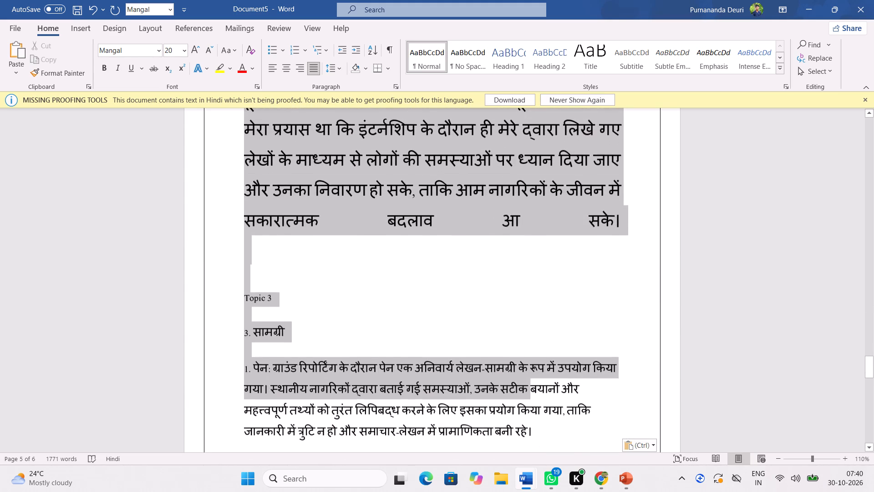
pyautogui.moveTo(522, 395); pyautogui.dragTo(317, 232)
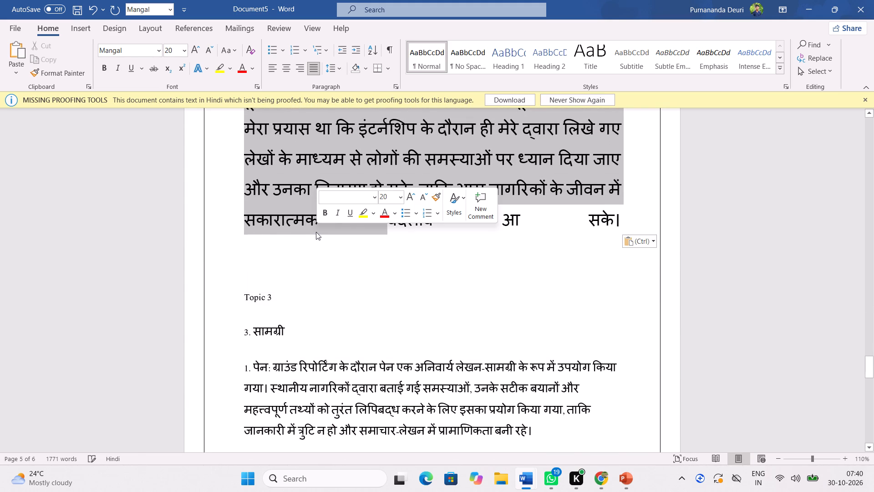
pyautogui.click(372, 238)
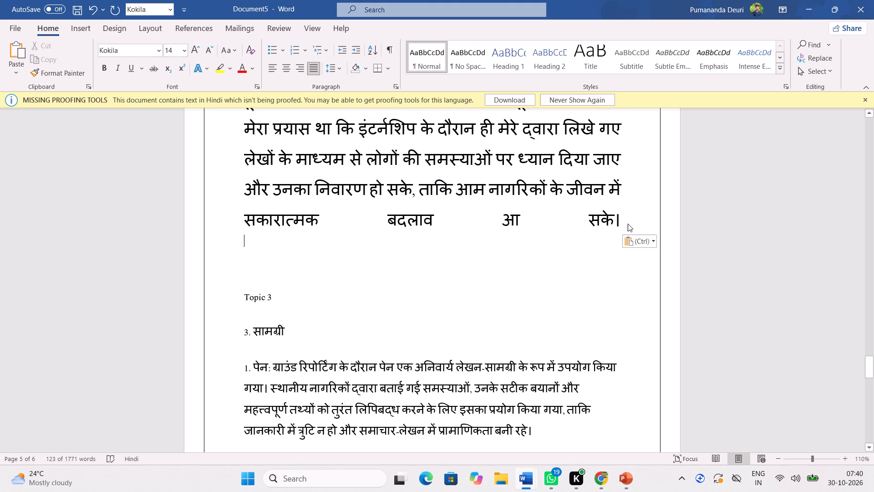
pyautogui.click(626, 212)
pyautogui.moveTo(618, 217); pyautogui.dragTo(610, 220)
pyautogui.moveTo(605, 221); pyautogui.dragTo(416, 166)
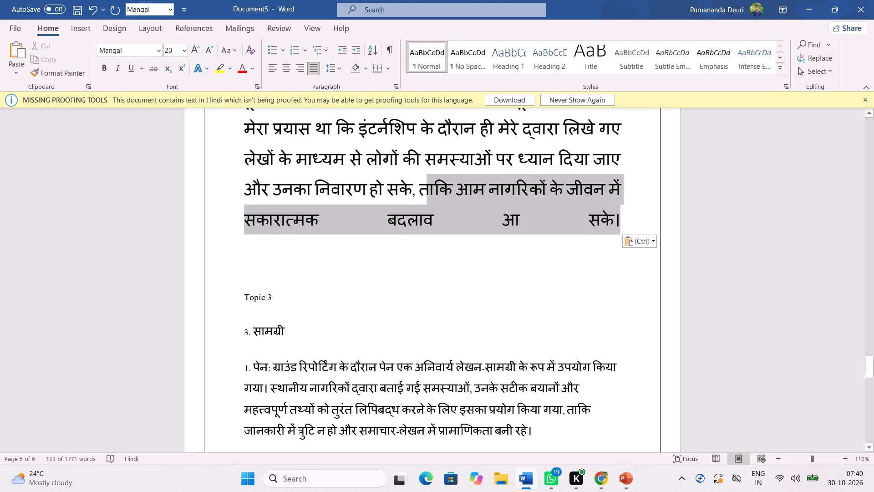
pyautogui.moveTo(416, 166); pyautogui.dragTo(289, 264)
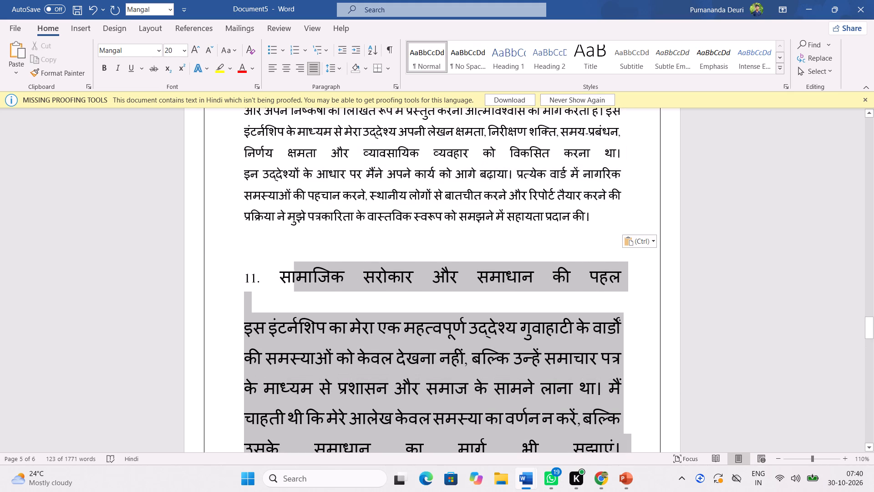
pyautogui.moveTo(289, 264); pyautogui.dragTo(239, 260)
pyautogui.click(323, 223)
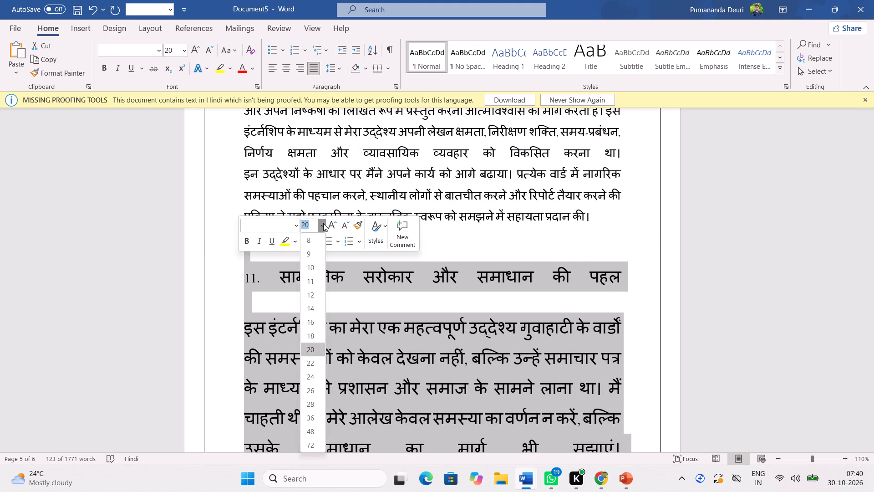
pyautogui.click(312, 306)
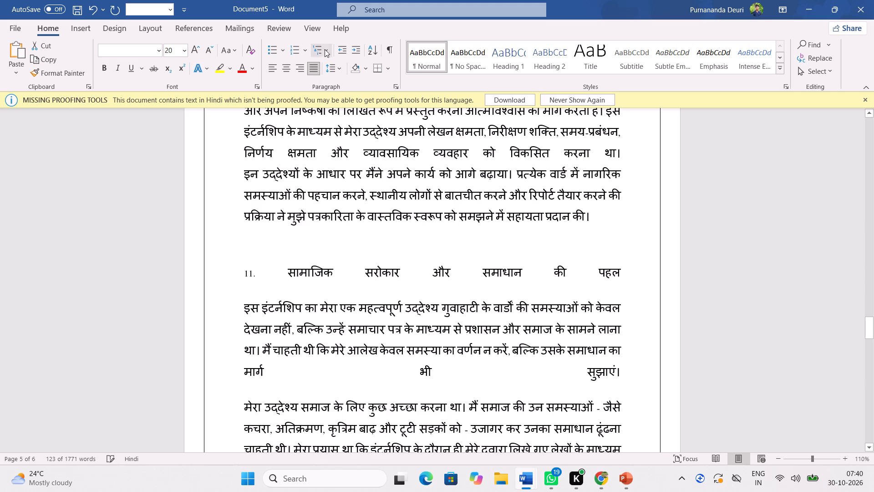
# Turn off justified alignment for the selected section 11 heading and paragraphs.
pyautogui.click(310, 65)
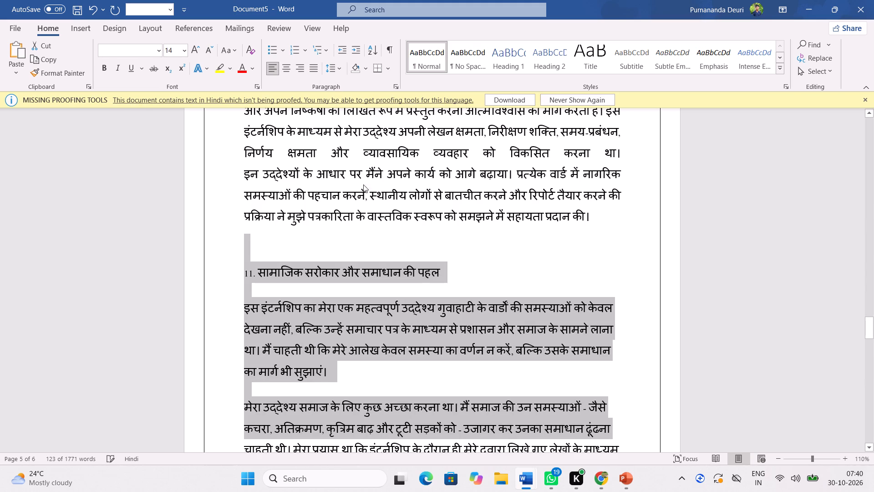
pyautogui.click(433, 241)
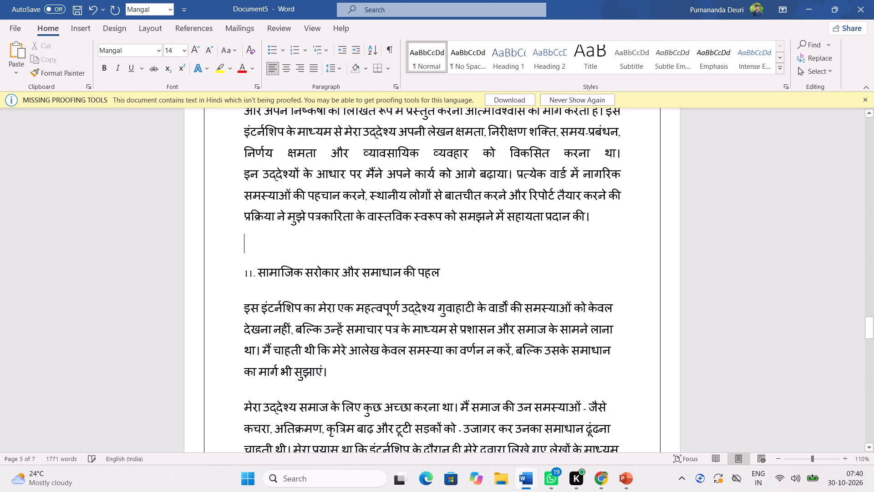
# Select section 11's heading and first paragraph and apply justified alignment to them.
pyautogui.moveTo(244, 272); pyautogui.dragTo(609, 461)
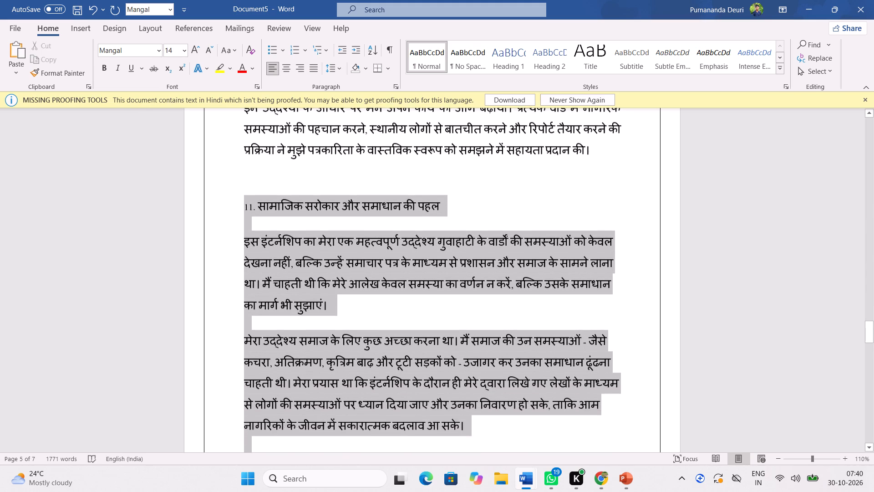
pyautogui.moveTo(609, 461); pyautogui.dragTo(525, 291)
pyautogui.moveTo(525, 291); pyautogui.dragTo(466, 258)
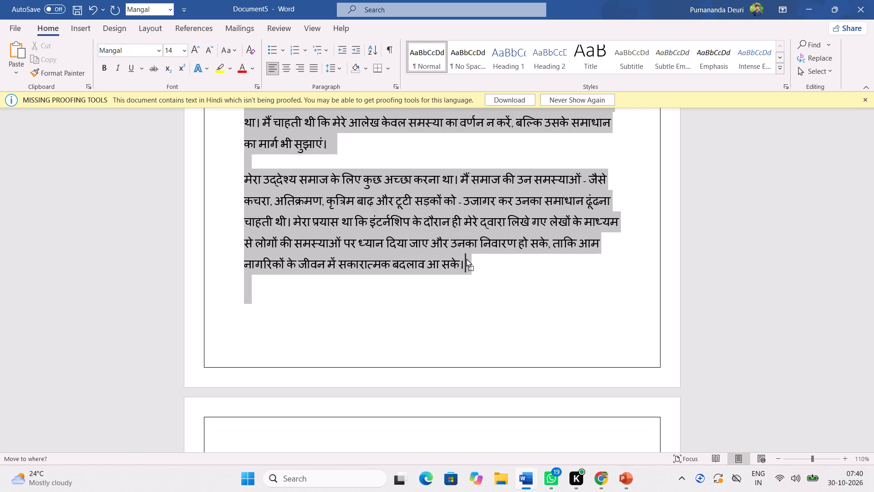
pyautogui.moveTo(466, 258); pyautogui.dragTo(465, 262)
pyautogui.scroll(7, 407, 245)
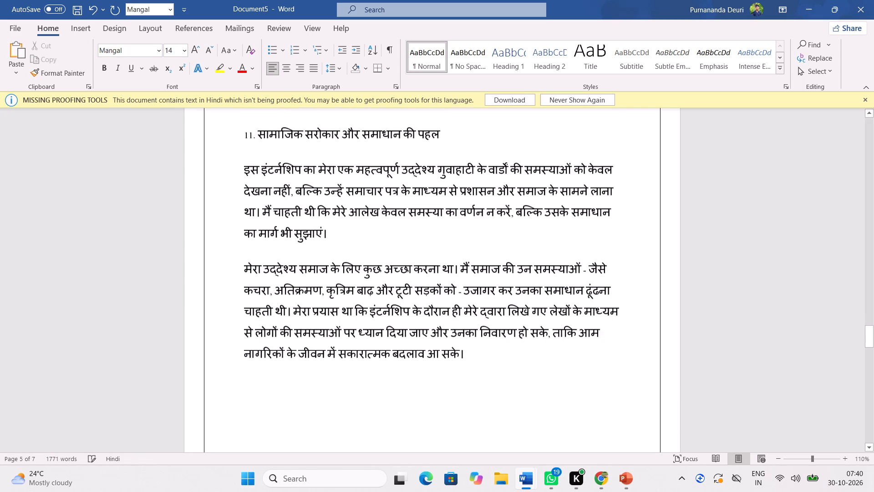
pyautogui.scroll(1, 408, 245)
pyautogui.click(243, 320)
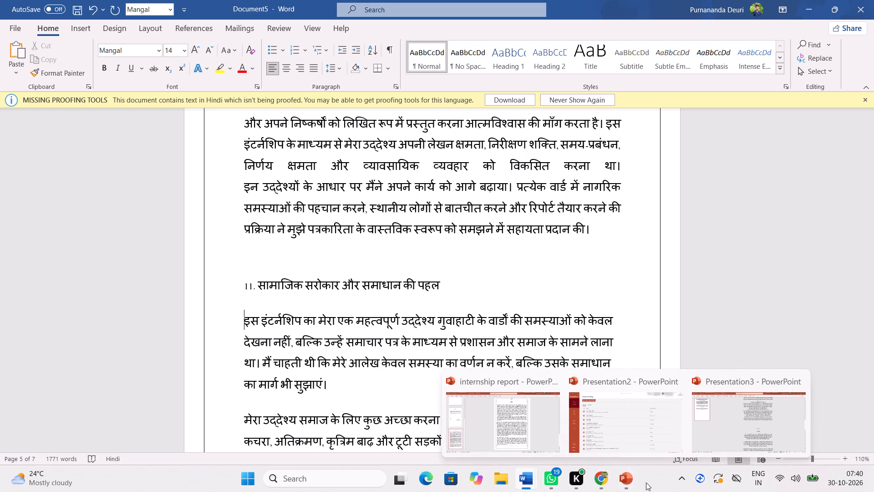
pyautogui.moveTo(244, 284); pyautogui.dragTo(284, 300)
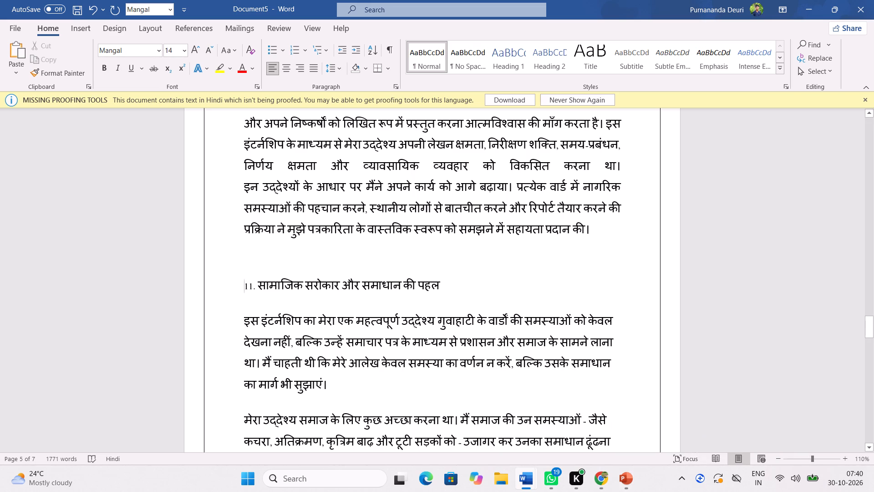
pyautogui.moveTo(284, 300); pyautogui.dragTo(600, 373)
pyautogui.click(600, 372)
pyautogui.moveTo(598, 369); pyautogui.dragTo(611, 436)
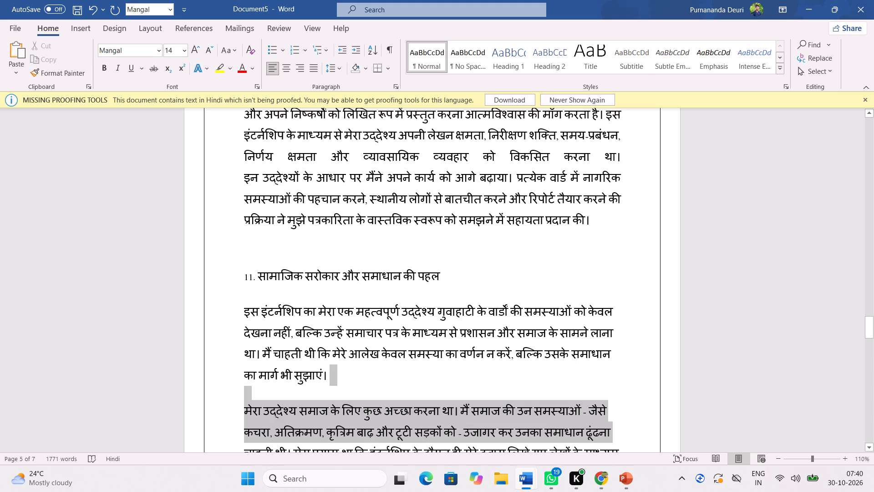
pyautogui.moveTo(611, 436); pyautogui.dragTo(611, 436)
pyautogui.click(532, 366)
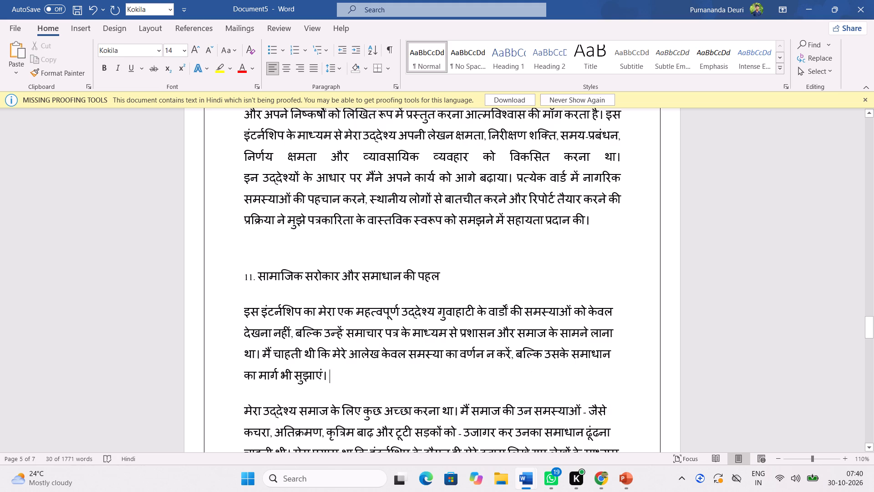
pyautogui.click(239, 276)
pyautogui.moveTo(245, 277); pyautogui.dragTo(324, 377)
pyautogui.click(311, 61)
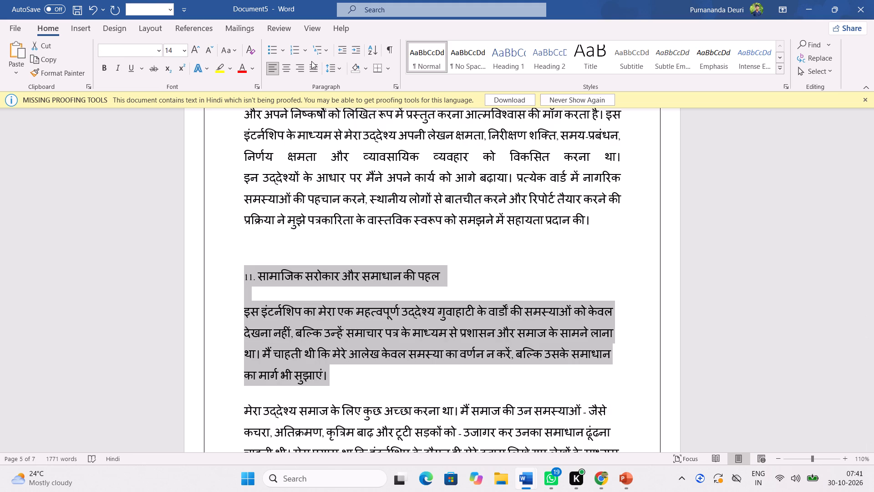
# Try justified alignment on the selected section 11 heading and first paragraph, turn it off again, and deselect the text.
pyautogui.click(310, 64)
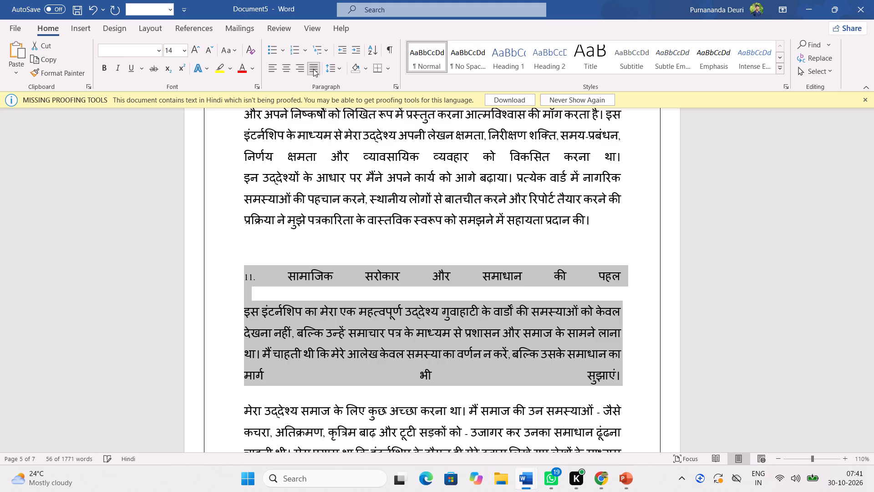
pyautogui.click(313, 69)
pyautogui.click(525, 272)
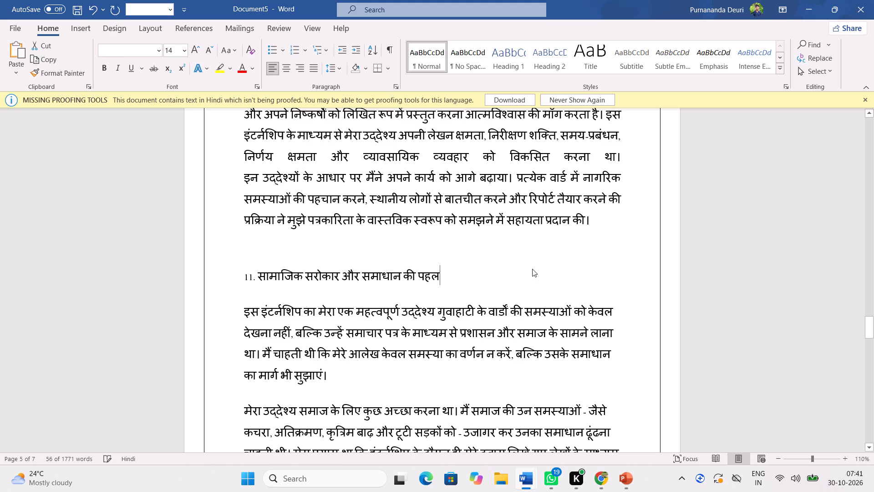
# Look through the rest of Document5, from section 11 through Topic 3's materials list to the last page.
pyautogui.scroll(-13, 561, 283)
pyautogui.scroll(1, 567, 283)
pyautogui.scroll(-2, 567, 283)
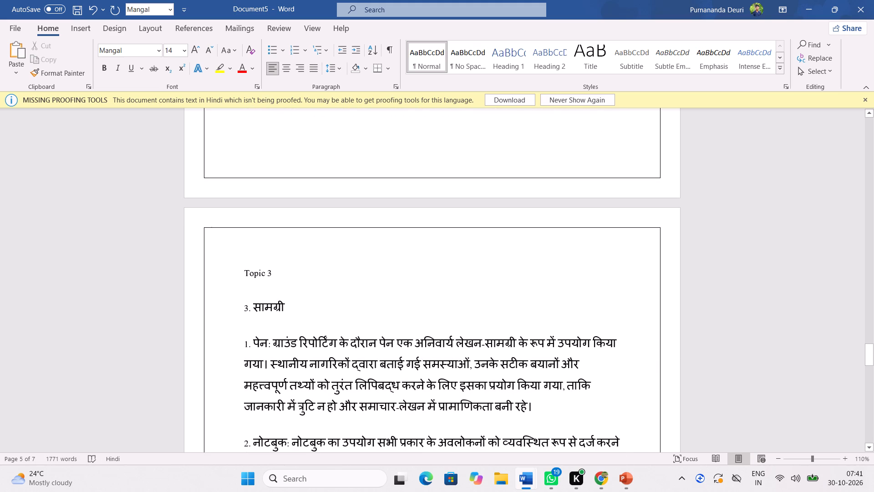
pyautogui.scroll(-14, 304, 202)
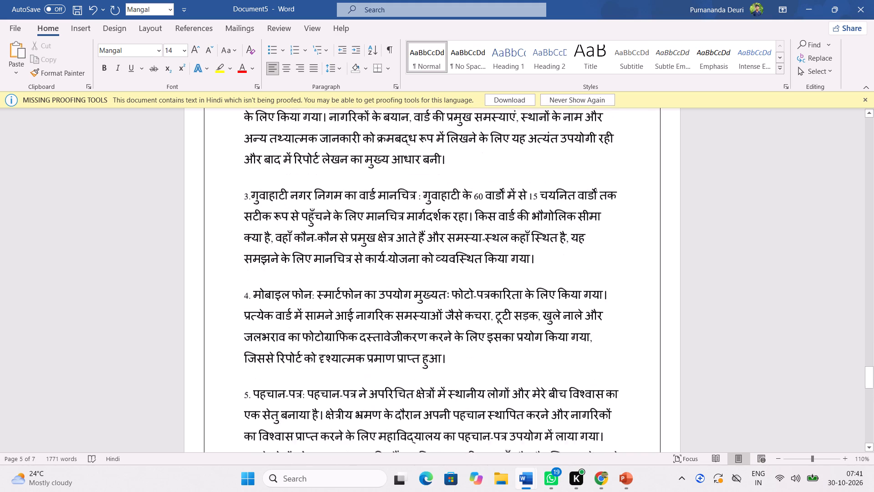
pyautogui.scroll(-17, 312, 210)
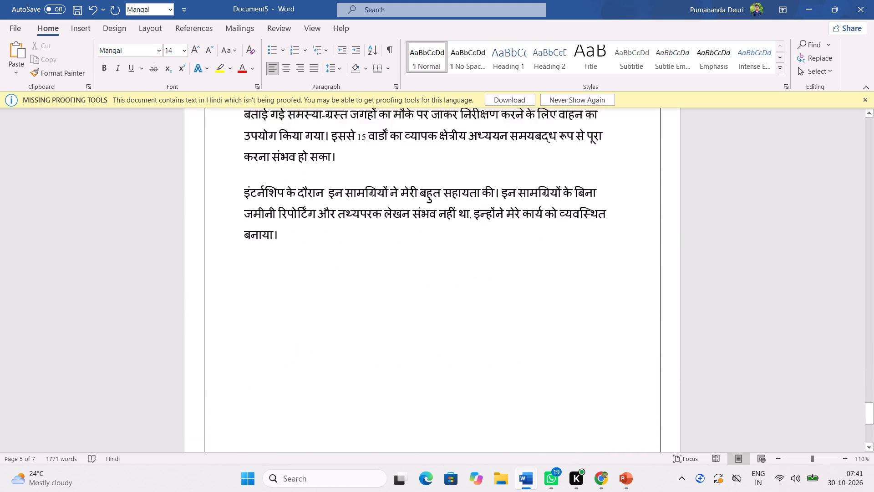
pyautogui.scroll(-3, 342, 212)
pyautogui.scroll(7, 344, 212)
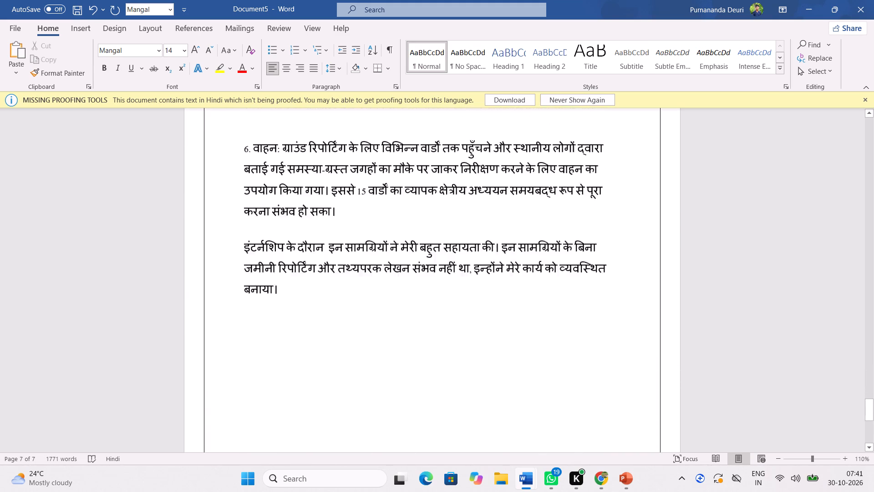
pyautogui.scroll(6, 344, 212)
pyautogui.scroll(-7, 345, 212)
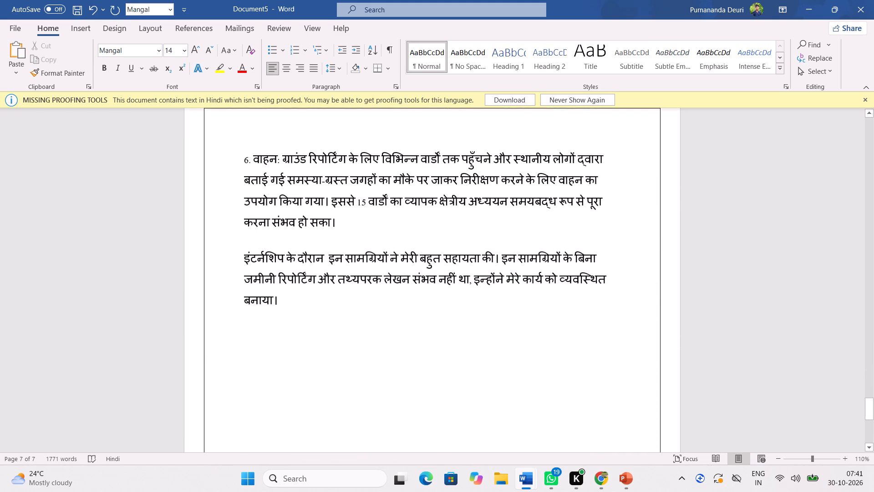
pyautogui.scroll(-9, 346, 212)
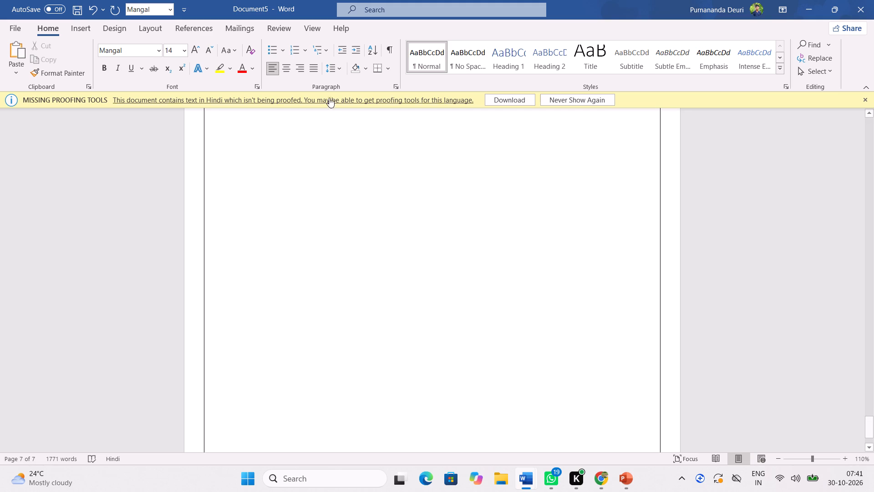
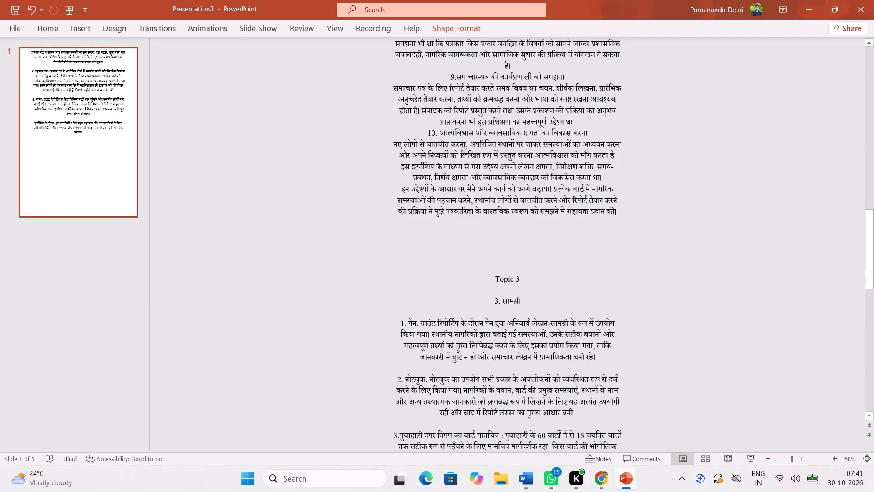
# In Presentation3's slide text, add two line breaks after Topic 3's closing paragraph and bring up the paste options there.
pyautogui.scroll(-3, 542, 353)
pyautogui.moveTo(873, 282); pyautogui.dragTo(855, 351)
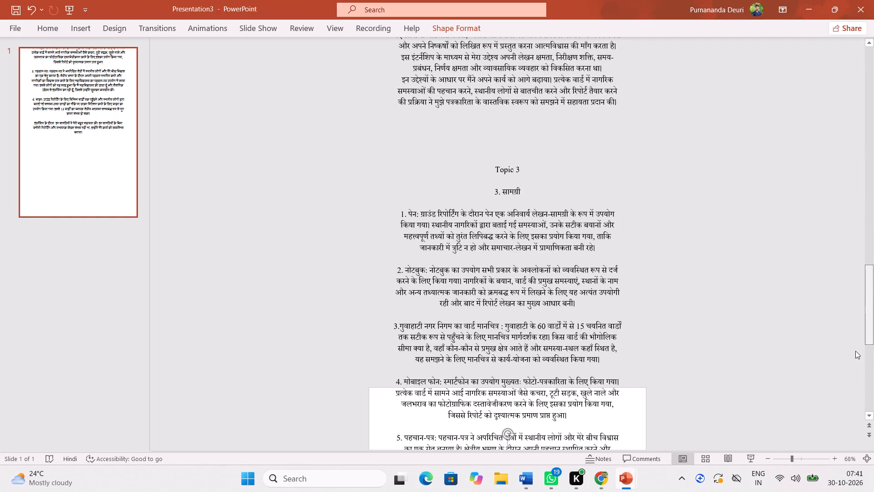
pyautogui.moveTo(855, 351); pyautogui.dragTo(841, 461)
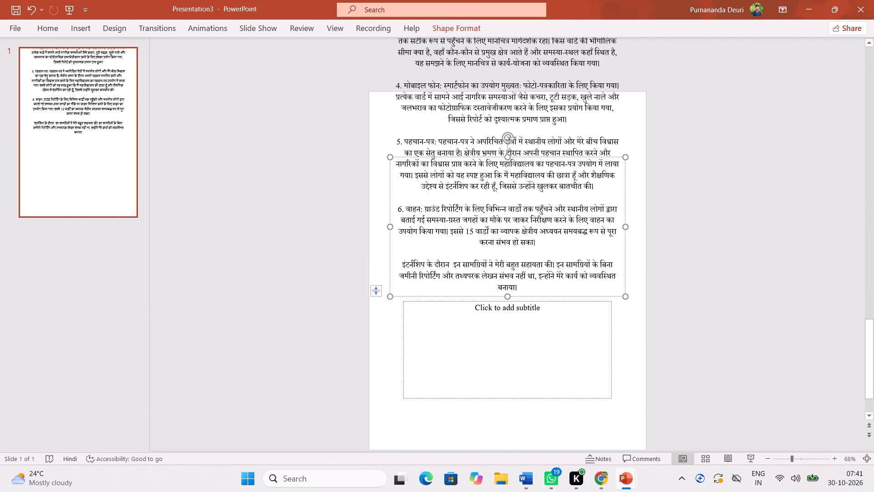
pyautogui.click(536, 286)
pyautogui.click(517, 291)
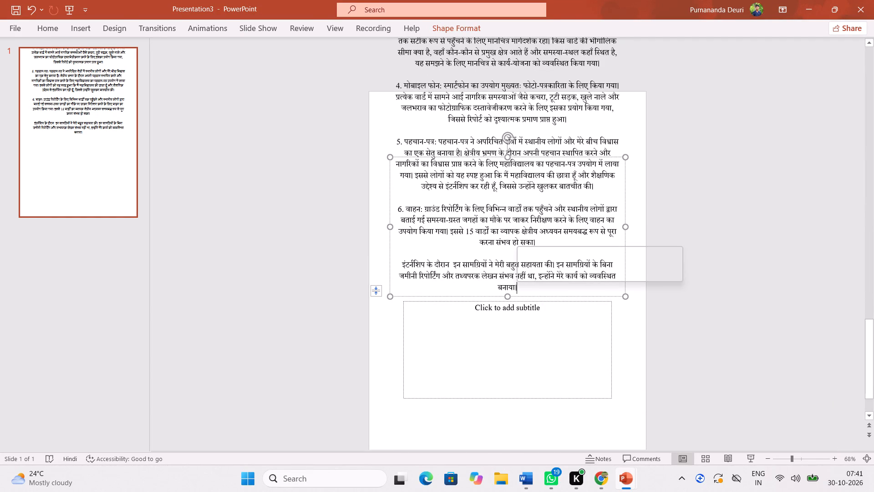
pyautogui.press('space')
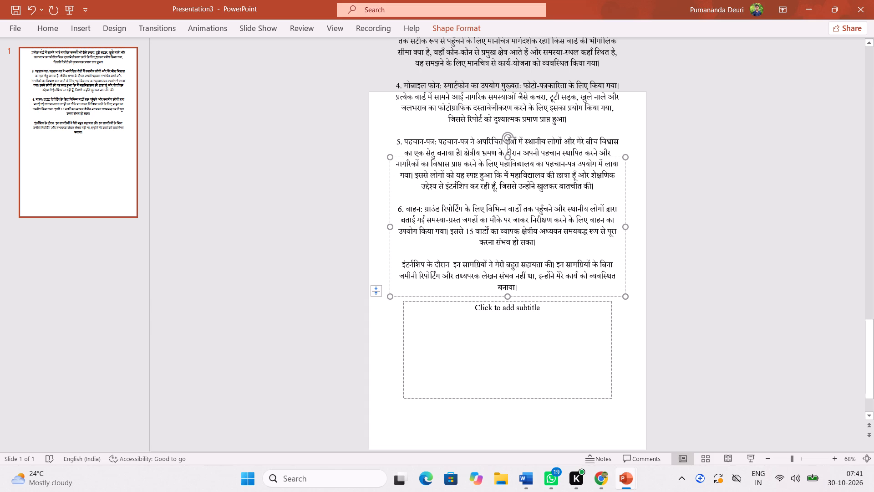
pyautogui.press('Return')
pyautogui.press('Return')
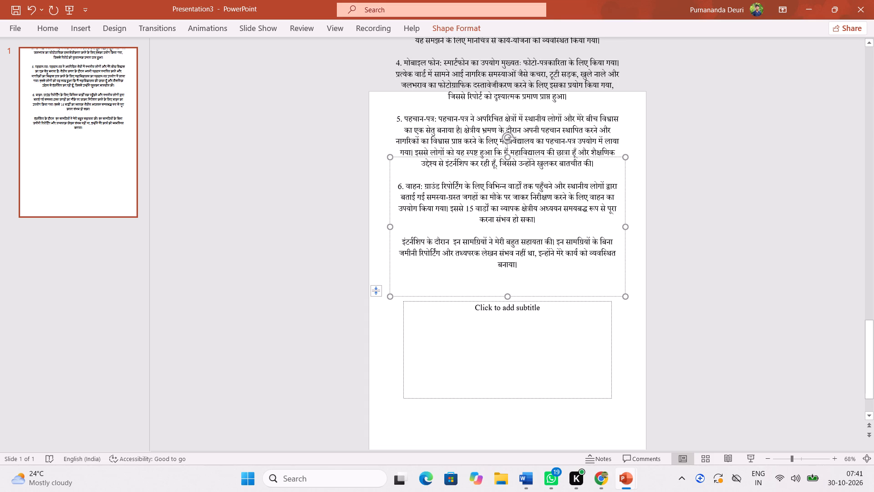
pyautogui.rightClick(509, 289)
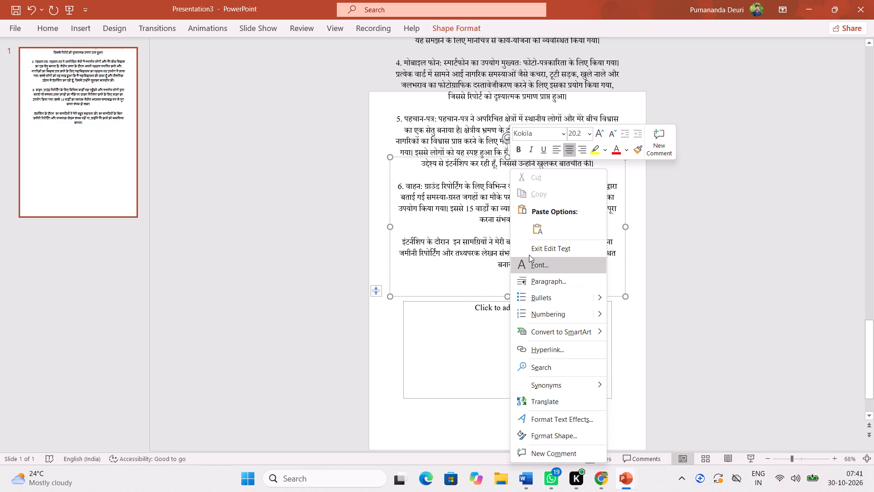
# Paste the copied Topic 4 text, keeping text only, after the existing closing paragraph in the slide's title text.
pyautogui.click(534, 233)
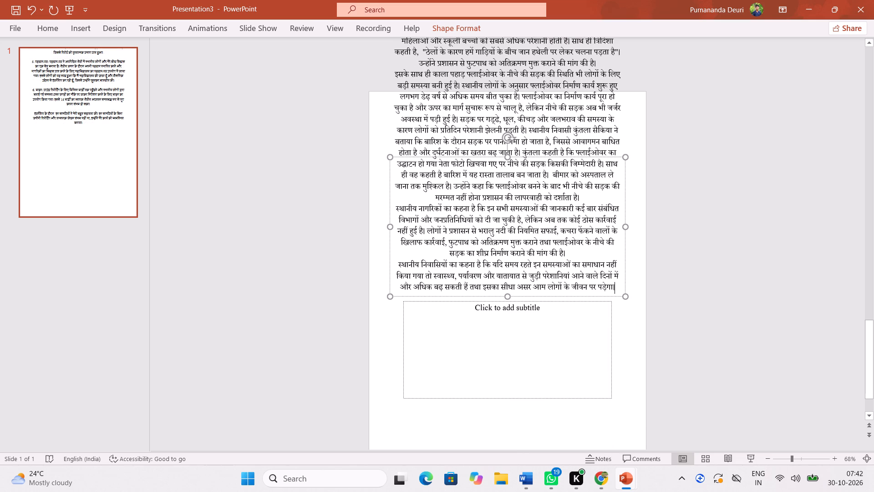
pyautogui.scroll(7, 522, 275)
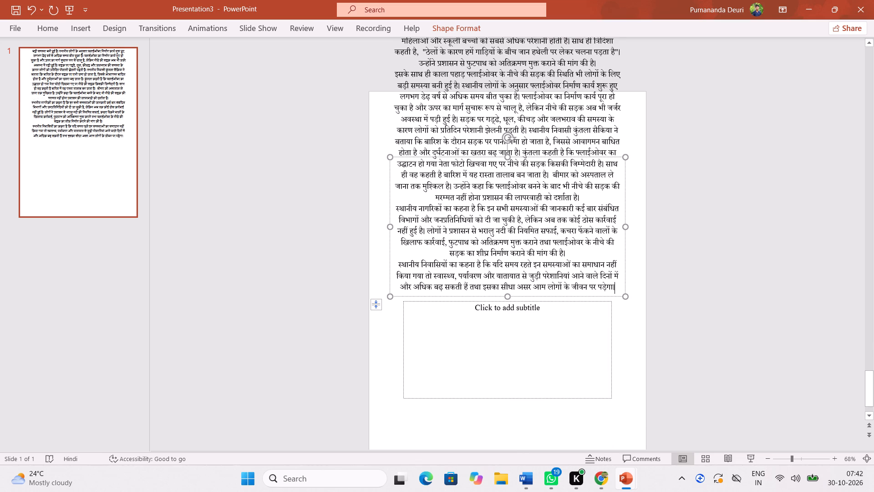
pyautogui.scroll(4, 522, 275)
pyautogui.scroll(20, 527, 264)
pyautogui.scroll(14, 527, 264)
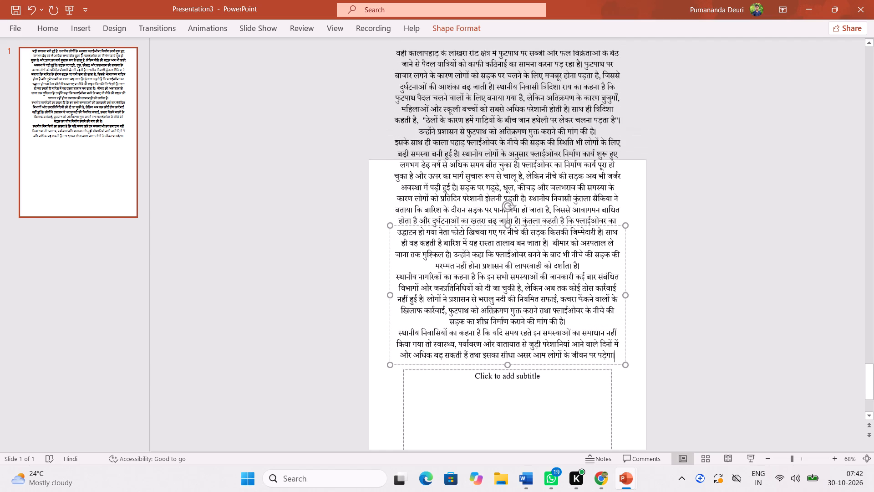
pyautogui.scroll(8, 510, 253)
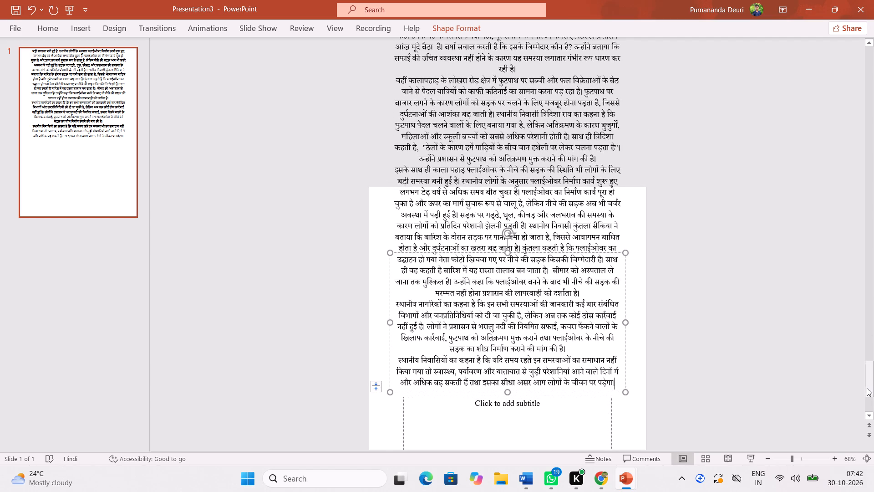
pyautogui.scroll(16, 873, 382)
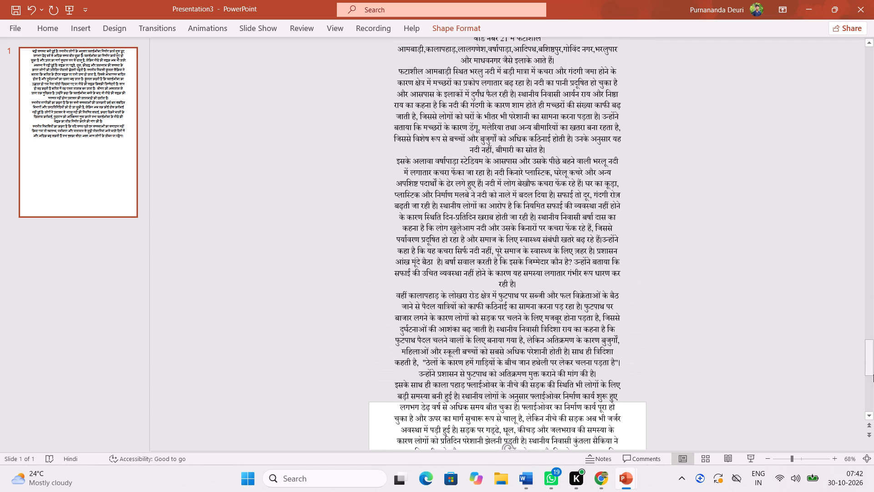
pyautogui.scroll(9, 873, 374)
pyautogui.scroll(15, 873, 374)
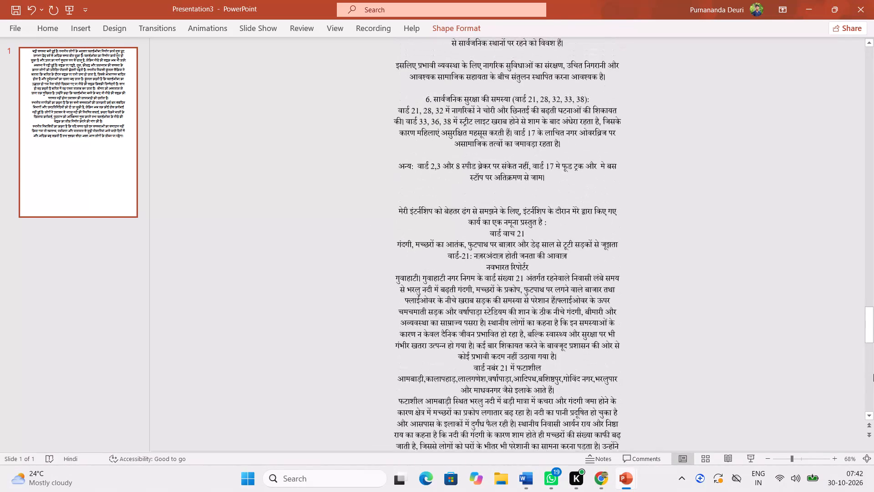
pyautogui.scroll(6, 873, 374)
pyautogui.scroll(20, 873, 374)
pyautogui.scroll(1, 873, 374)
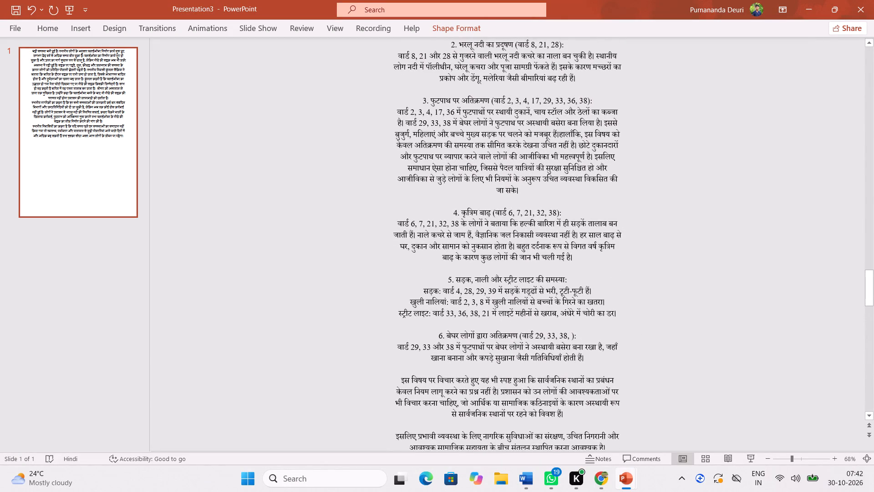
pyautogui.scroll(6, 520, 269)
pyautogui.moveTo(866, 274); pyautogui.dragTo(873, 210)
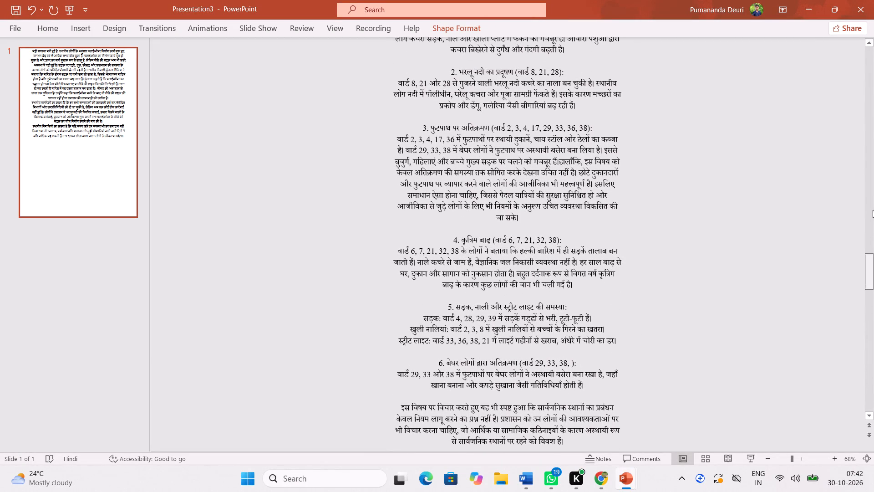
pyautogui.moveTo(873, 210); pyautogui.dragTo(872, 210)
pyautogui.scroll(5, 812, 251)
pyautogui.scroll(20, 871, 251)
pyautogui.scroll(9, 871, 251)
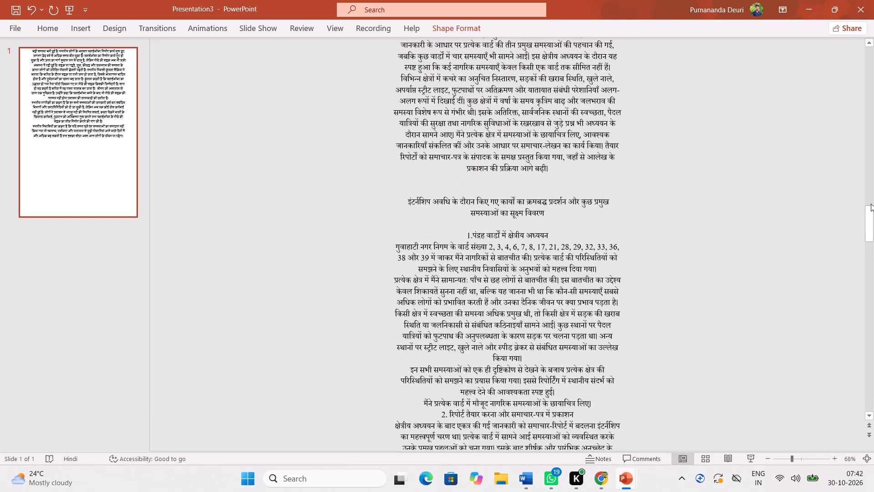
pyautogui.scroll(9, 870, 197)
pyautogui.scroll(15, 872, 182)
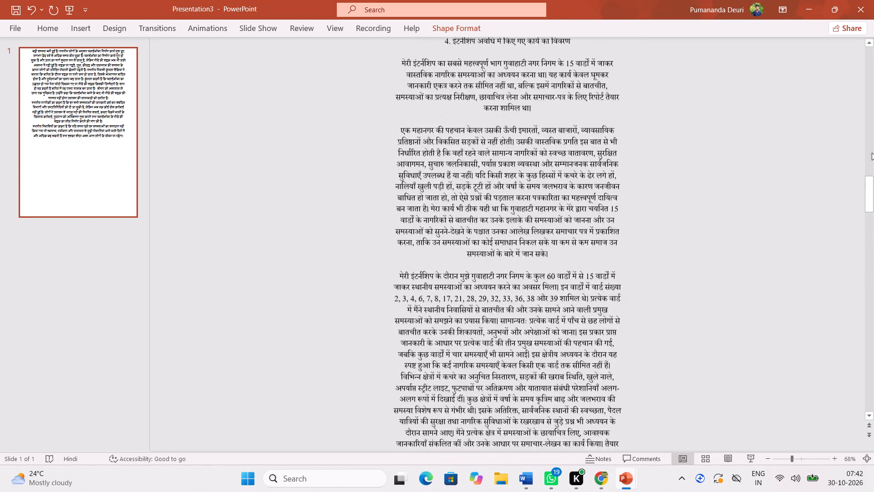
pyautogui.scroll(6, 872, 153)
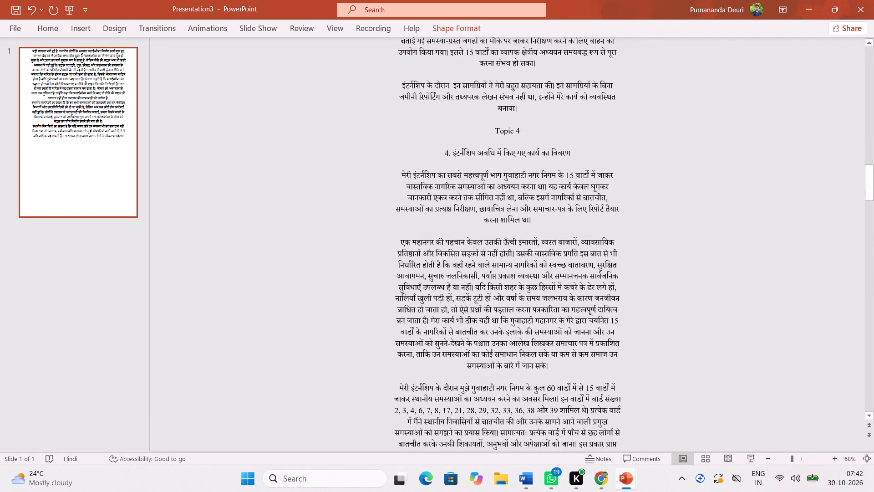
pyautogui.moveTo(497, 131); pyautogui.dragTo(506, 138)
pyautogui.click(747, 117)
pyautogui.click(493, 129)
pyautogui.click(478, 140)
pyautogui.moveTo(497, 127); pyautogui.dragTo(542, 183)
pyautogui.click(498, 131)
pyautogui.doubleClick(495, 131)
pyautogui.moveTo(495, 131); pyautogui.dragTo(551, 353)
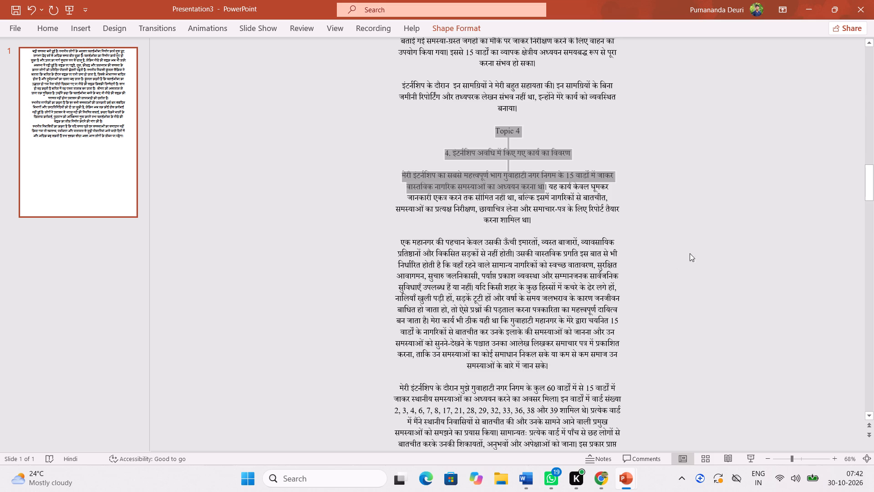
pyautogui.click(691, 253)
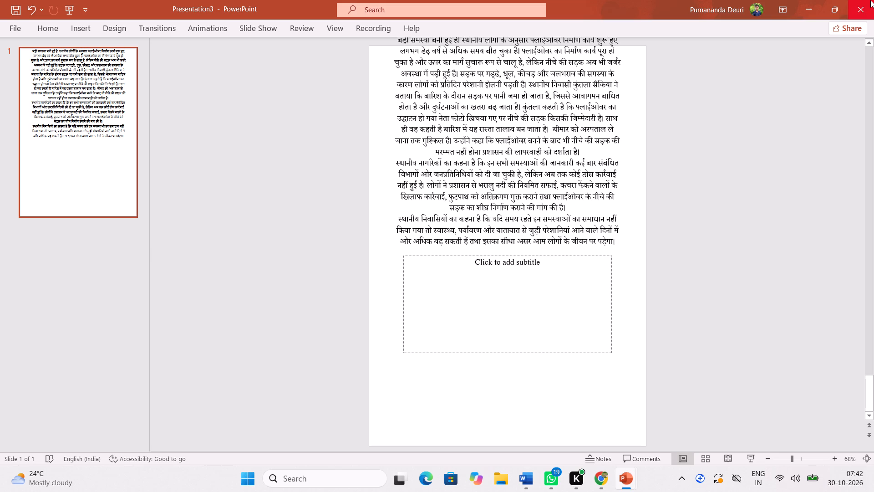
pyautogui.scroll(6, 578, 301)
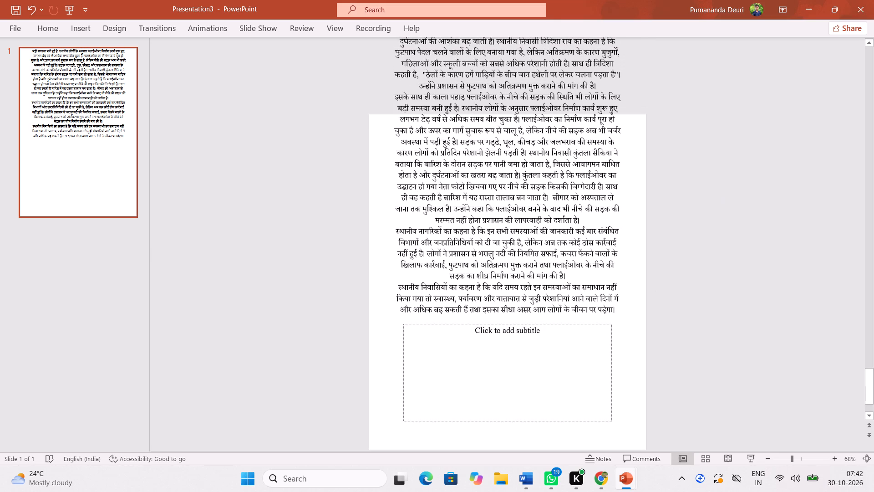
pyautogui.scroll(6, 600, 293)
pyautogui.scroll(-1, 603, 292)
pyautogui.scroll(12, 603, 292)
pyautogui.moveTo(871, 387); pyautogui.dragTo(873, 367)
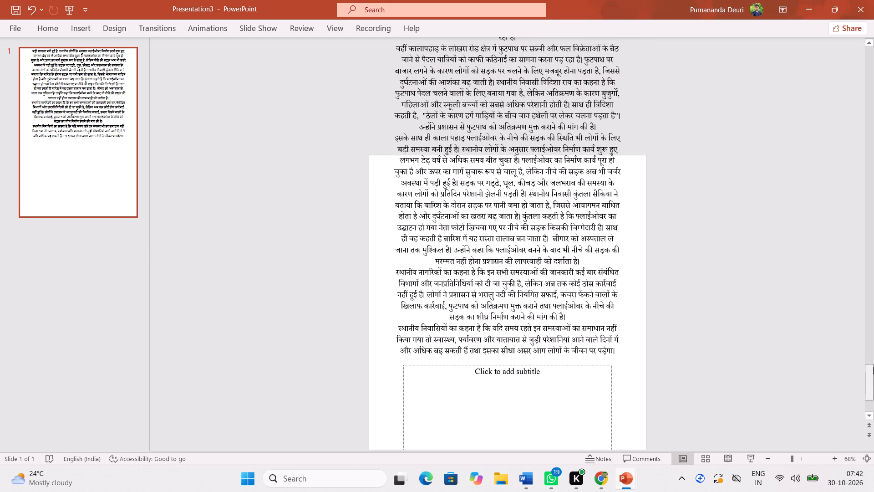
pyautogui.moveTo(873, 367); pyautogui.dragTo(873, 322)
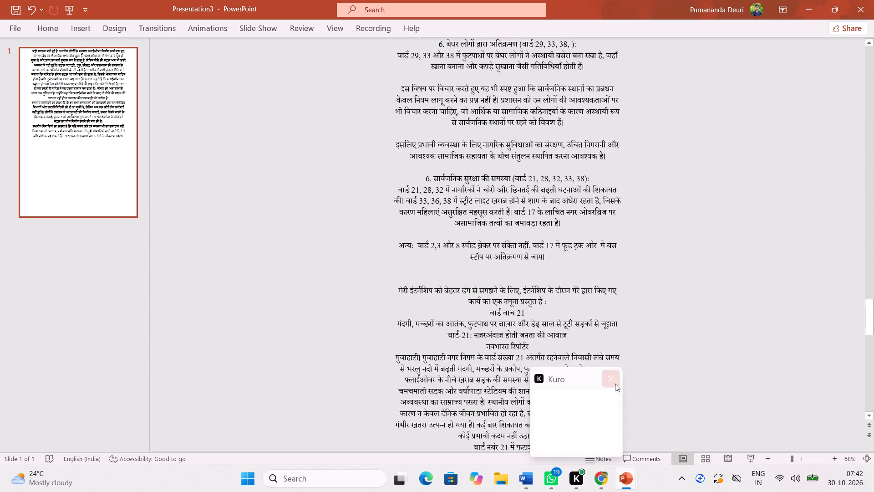
# Close the Kuro window.
pyautogui.click(615, 374)
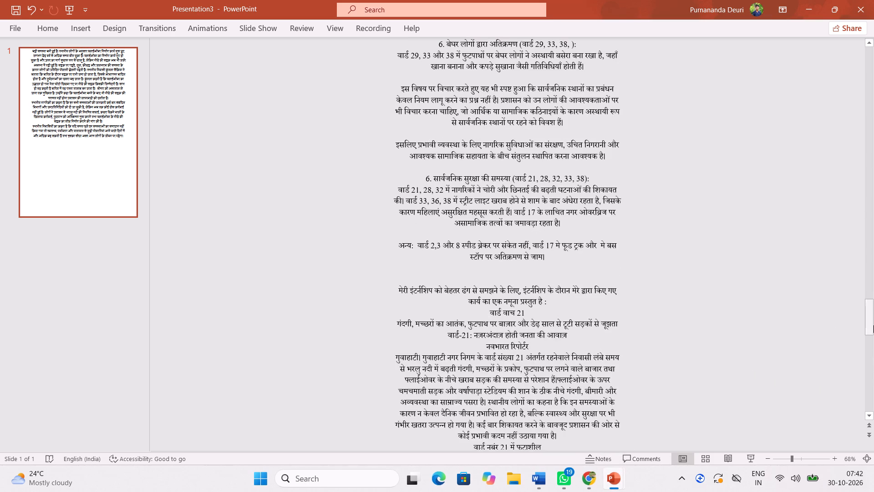
# Copy the whole Topic 4 section, from its "Topic 4" heading to the last paragraph of the slide's title text.
pyautogui.moveTo(873, 322); pyautogui.dragTo(873, 287)
pyautogui.moveTo(870, 287); pyautogui.dragTo(873, 286)
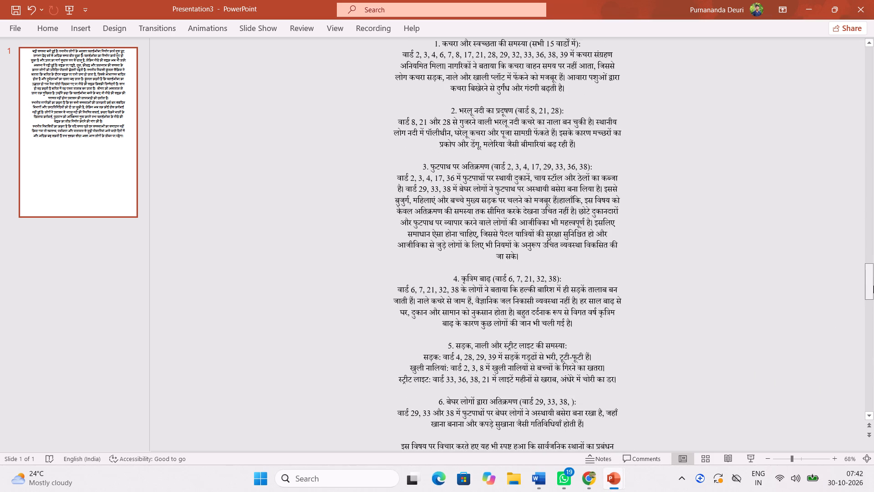
pyautogui.moveTo(873, 286); pyautogui.dragTo(873, 265)
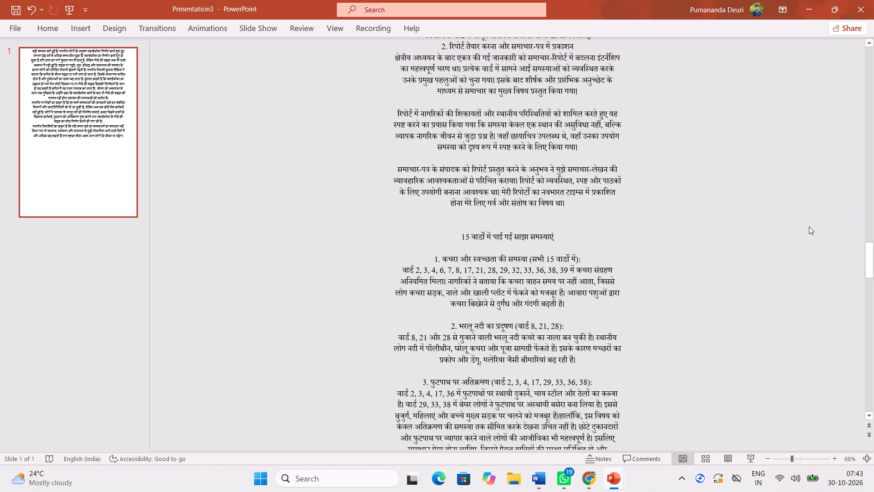
pyautogui.moveTo(871, 267); pyautogui.dragTo(873, 232)
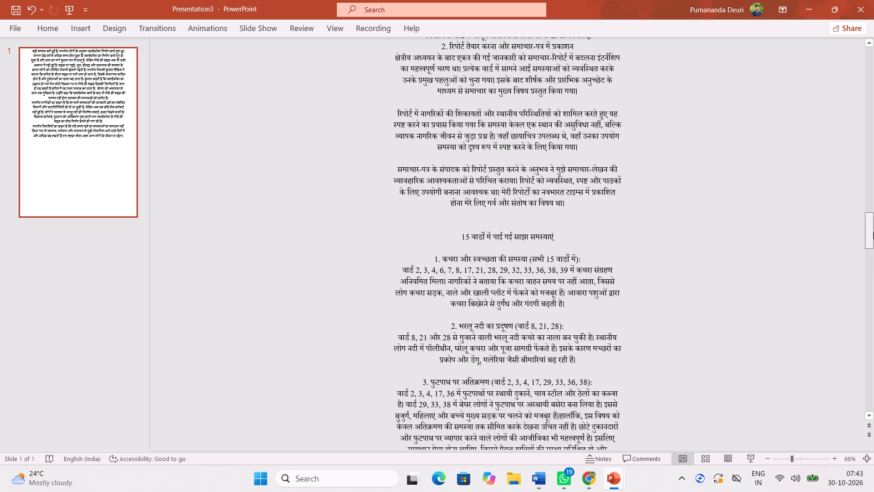
pyautogui.moveTo(873, 232); pyautogui.dragTo(873, 223)
pyautogui.moveTo(873, 223); pyautogui.dragTo(873, 213)
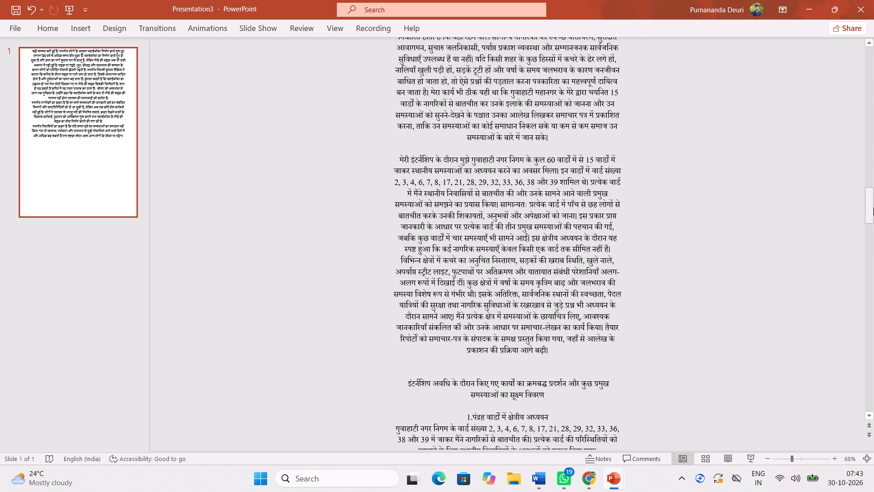
pyautogui.moveTo(871, 206); pyautogui.dragTo(873, 187)
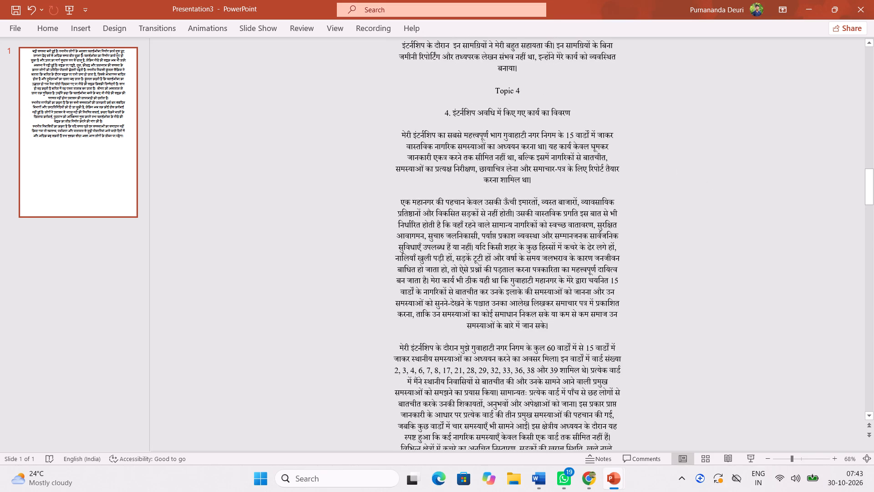
pyautogui.moveTo(495, 87); pyautogui.dragTo(519, 152)
pyautogui.click(478, 82)
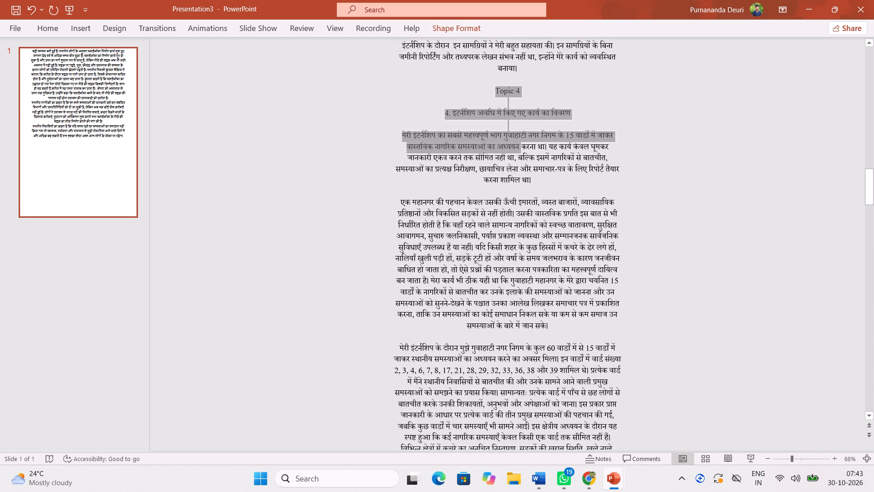
pyautogui.click(494, 90)
pyautogui.click(494, 90)
pyautogui.moveTo(496, 90); pyautogui.dragTo(496, 92)
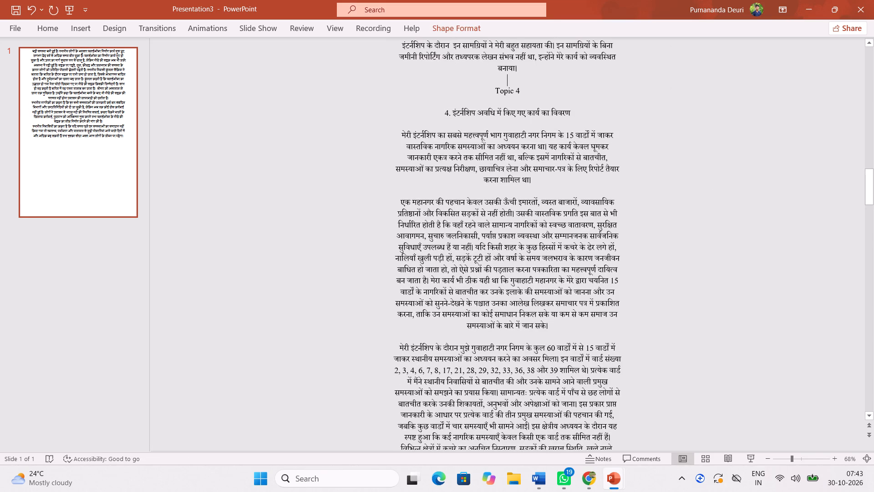
pyautogui.moveTo(496, 92); pyautogui.dragTo(574, 354)
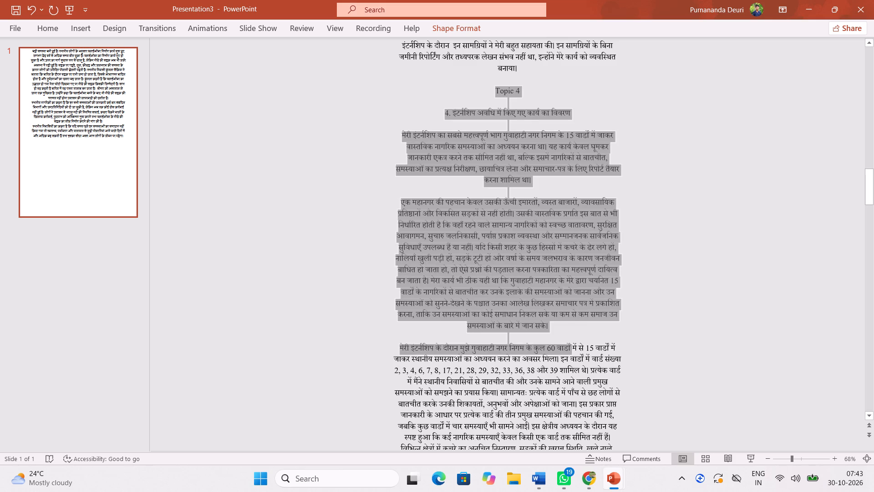
pyautogui.moveTo(574, 354); pyautogui.dragTo(587, 449)
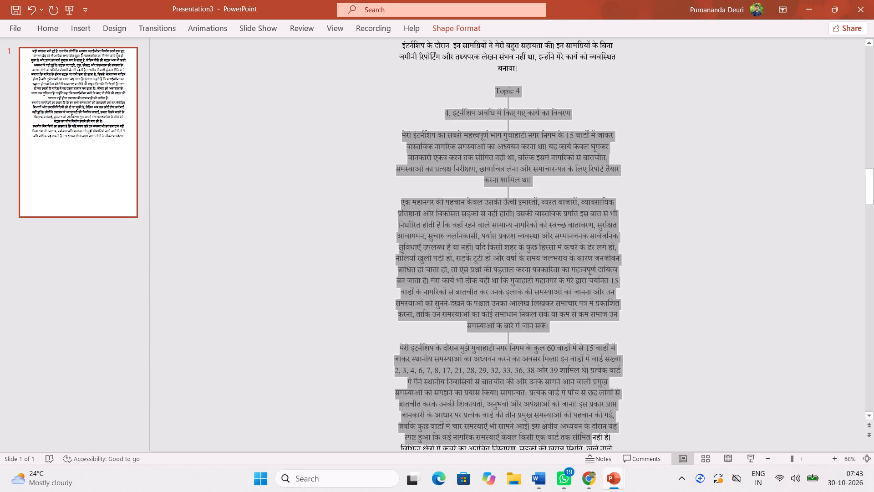
pyautogui.moveTo(587, 449); pyautogui.dragTo(590, 462)
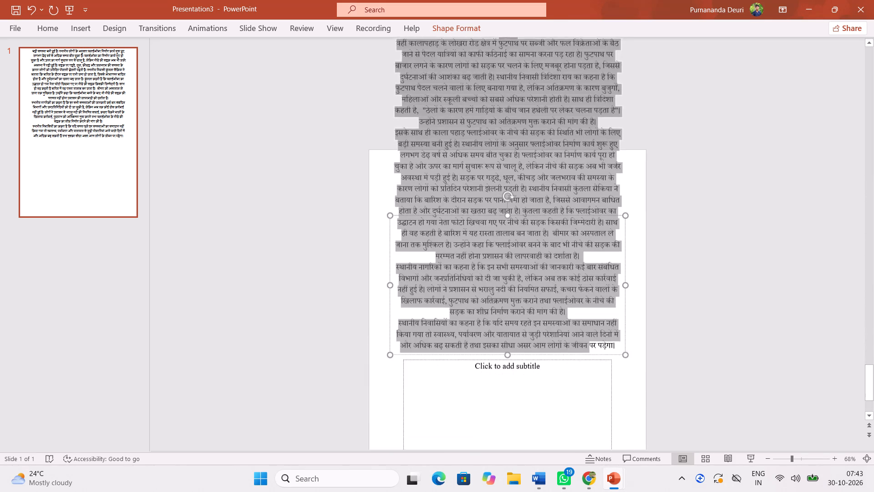
pyautogui.moveTo(590, 462); pyautogui.dragTo(620, 293)
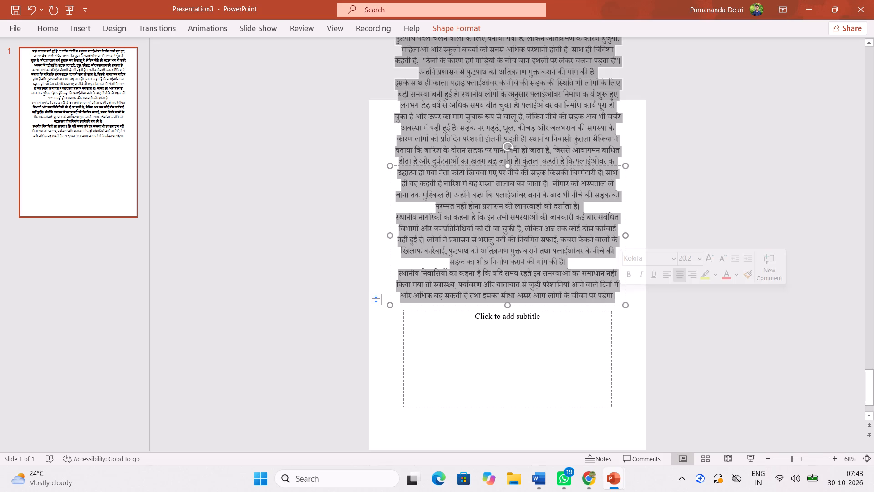
pyautogui.rightClick(557, 257)
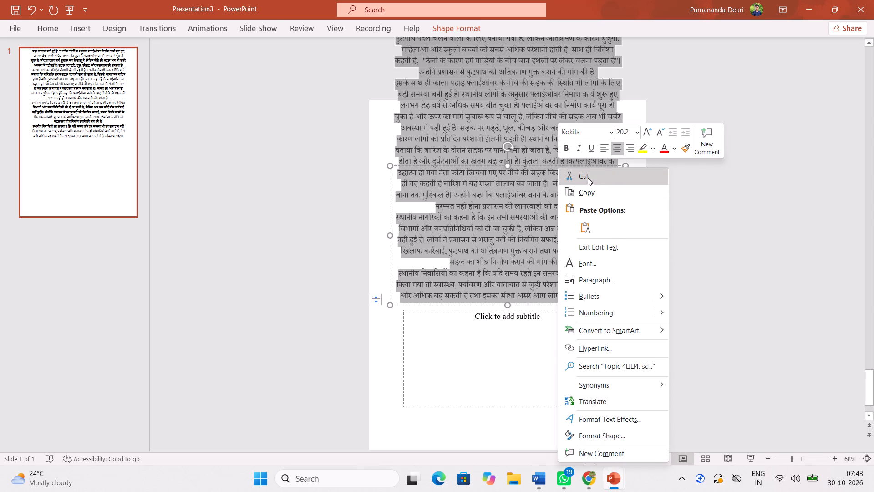
pyautogui.click(587, 190)
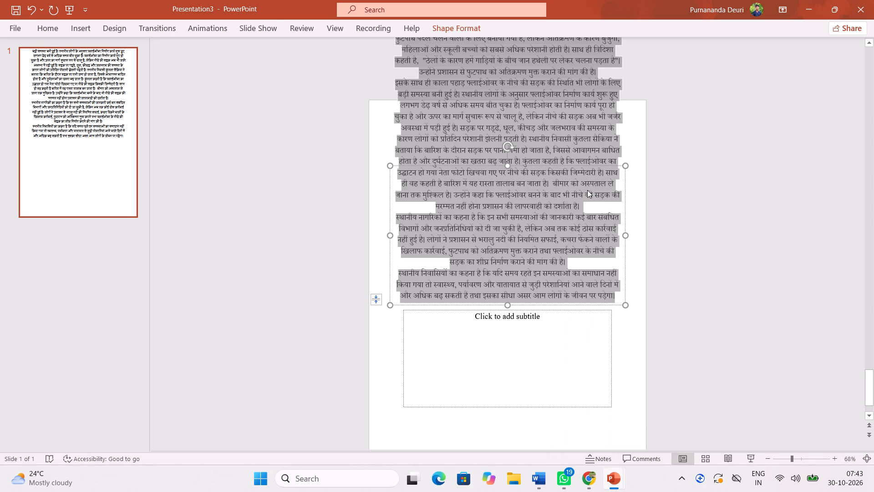
# Switch to Document5 in Word and insert a page break after Topic 3's closing paragraph.
pyautogui.click(545, 481)
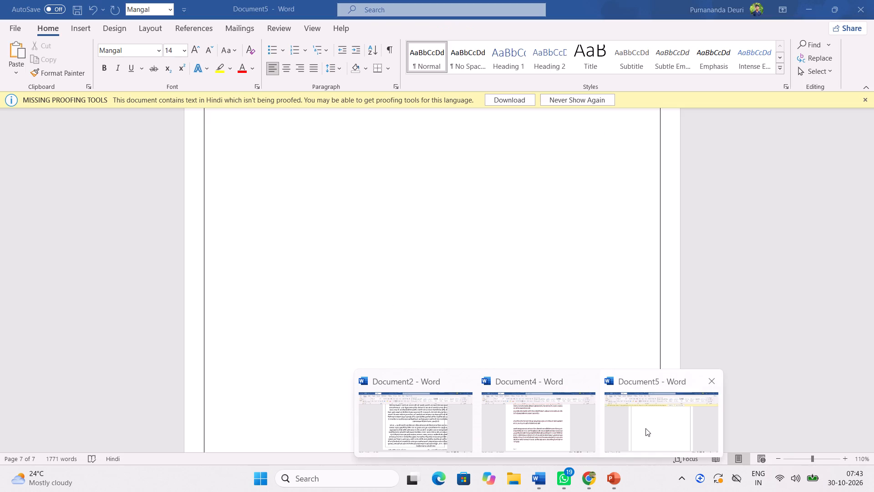
pyautogui.click(645, 428)
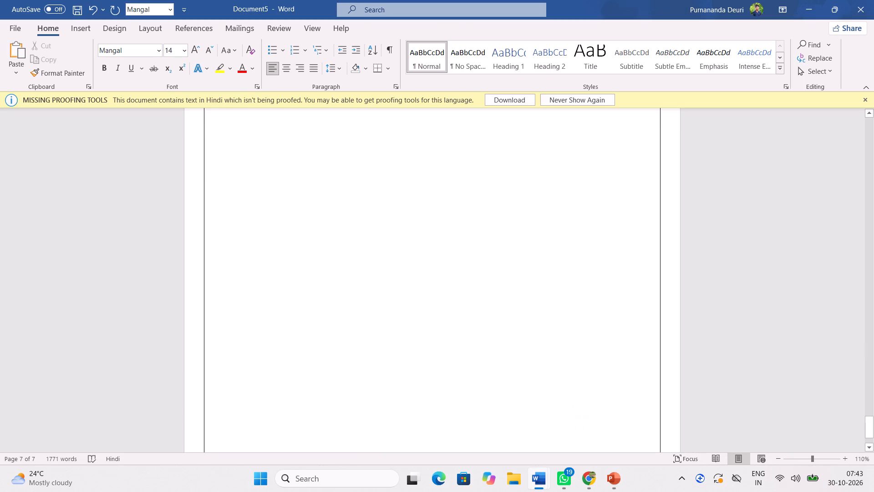
pyautogui.scroll(17, 422, 235)
pyautogui.scroll(-13, 442, 240)
pyautogui.scroll(1, 446, 244)
pyautogui.scroll(-3, 446, 244)
pyautogui.scroll(1, 447, 244)
pyautogui.scroll(-1, 447, 244)
pyautogui.scroll(1, 447, 244)
pyautogui.scroll(-1, 447, 244)
pyautogui.scroll(1, 446, 244)
pyautogui.scroll(-3, 446, 244)
pyautogui.scroll(1, 442, 244)
pyautogui.scroll(-1, 442, 245)
pyautogui.scroll(1, 442, 245)
pyautogui.scroll(-7, 442, 245)
pyautogui.scroll(1, 434, 248)
pyautogui.scroll(-3, 434, 248)
pyautogui.scroll(1, 429, 252)
pyautogui.scroll(-1, 427, 254)
pyautogui.scroll(1, 427, 256)
pyautogui.scroll(-1, 427, 256)
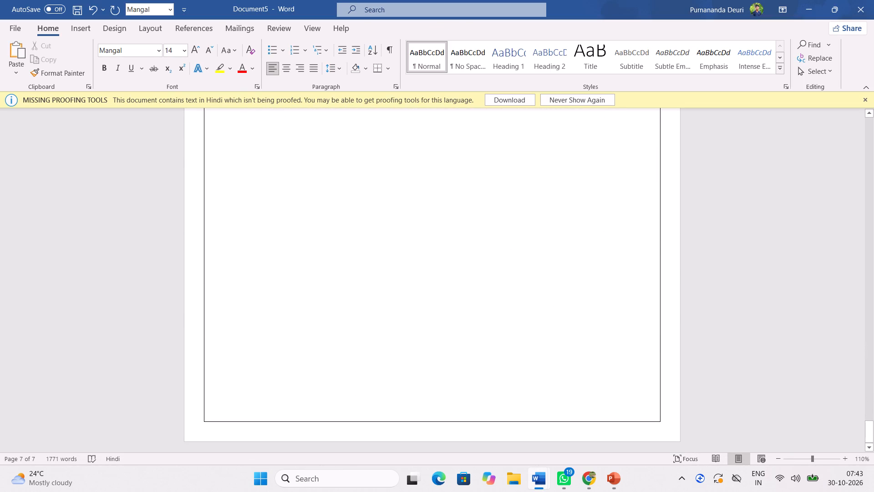
pyautogui.hotkey('ctrl', 'Return')
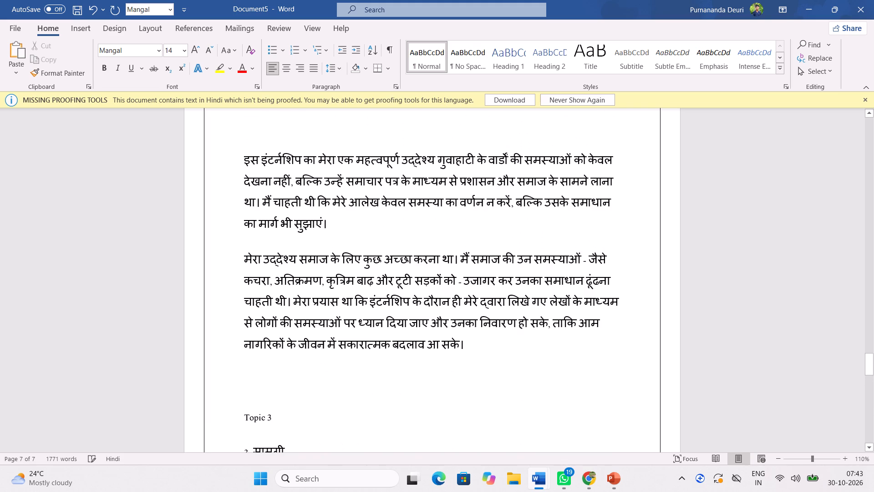
pyautogui.scroll(1, 352, 318)
pyautogui.scroll(-7, 352, 318)
pyautogui.scroll(1, 356, 314)
pyautogui.scroll(-1, 357, 314)
pyautogui.scroll(1, 358, 313)
pyautogui.scroll(-3, 359, 313)
pyautogui.scroll(1, 365, 309)
pyautogui.scroll(-1, 365, 308)
pyautogui.scroll(1, 365, 308)
pyautogui.scroll(-1, 365, 308)
pyautogui.scroll(1, 368, 304)
pyautogui.scroll(-5, 368, 304)
pyautogui.scroll(1, 368, 301)
pyautogui.scroll(-3, 368, 301)
pyautogui.scroll(1, 368, 301)
pyautogui.scroll(-1, 368, 301)
pyautogui.scroll(1, 368, 301)
pyautogui.scroll(-1, 368, 301)
pyautogui.scroll(1, 368, 298)
pyautogui.scroll(-4, 368, 298)
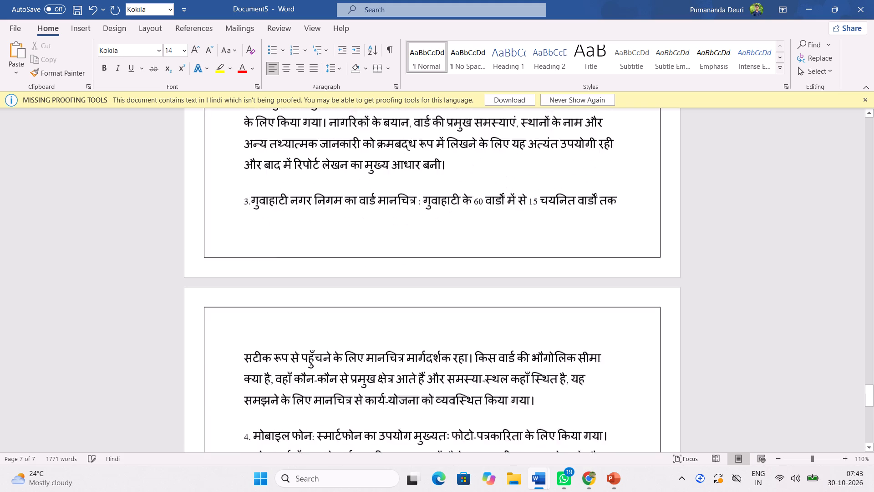
pyautogui.scroll(-5, 369, 297)
pyautogui.scroll(1, 370, 294)
pyautogui.scroll(-3, 370, 294)
pyautogui.scroll(1, 371, 294)
pyautogui.scroll(-5, 371, 294)
pyautogui.scroll(1, 371, 292)
pyautogui.scroll(-5, 371, 292)
pyautogui.scroll(1, 371, 290)
pyautogui.scroll(-5, 371, 290)
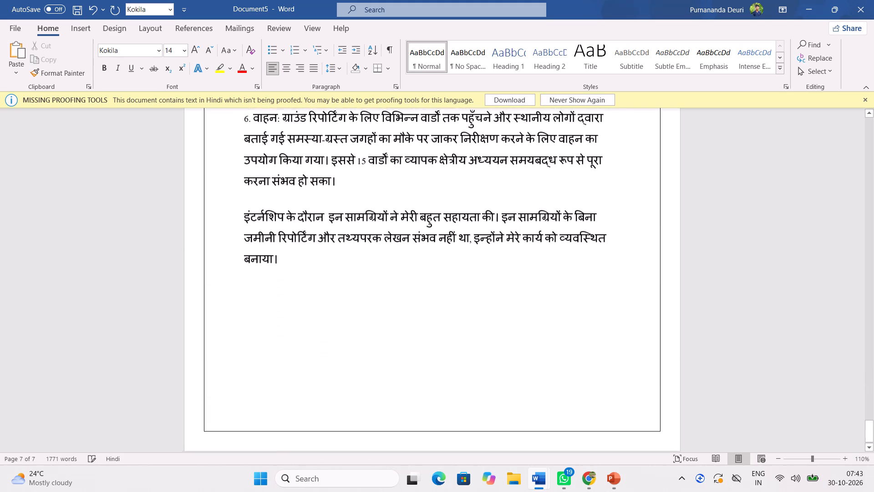
pyautogui.scroll(-3, 374, 281)
pyautogui.scroll(1, 374, 281)
pyautogui.scroll(-7, 374, 281)
pyautogui.click(292, 311)
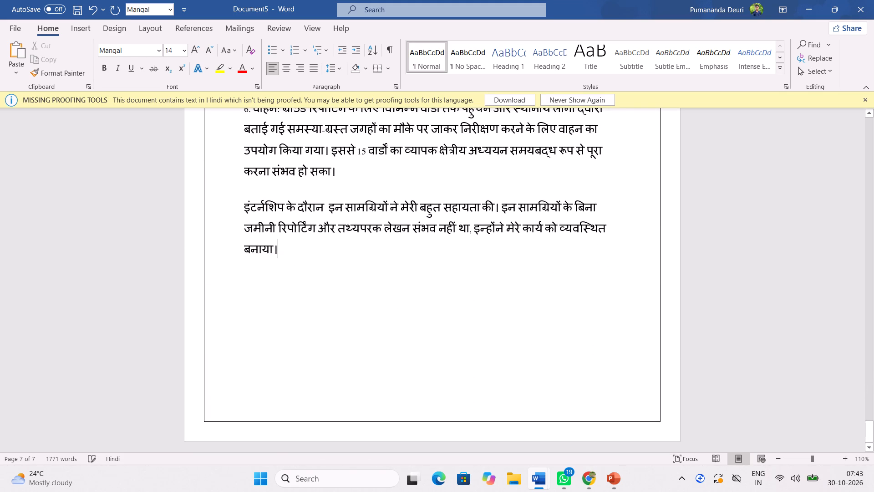
pyautogui.hotkey('ctrl', 'Return')
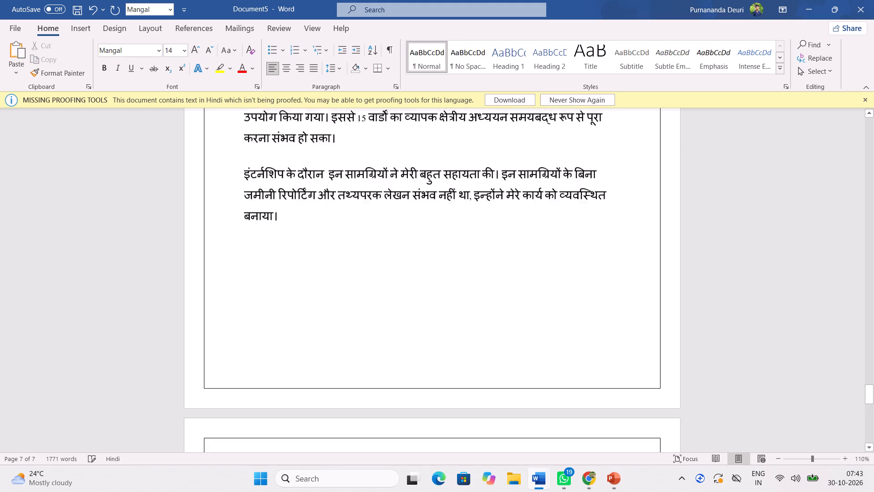
# Paste the copied Topic 4 text at the top of the new page after Topic 3.
pyautogui.scroll(-5, 323, 298)
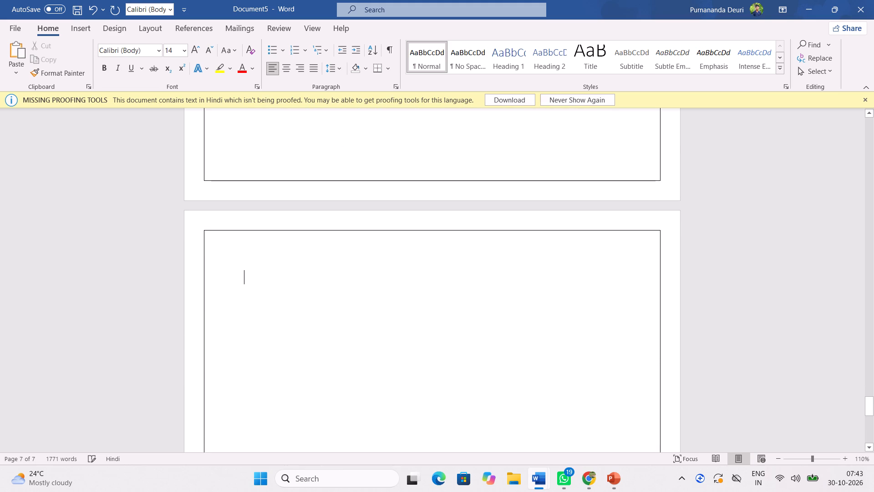
pyautogui.click(269, 268)
pyautogui.rightClick(248, 274)
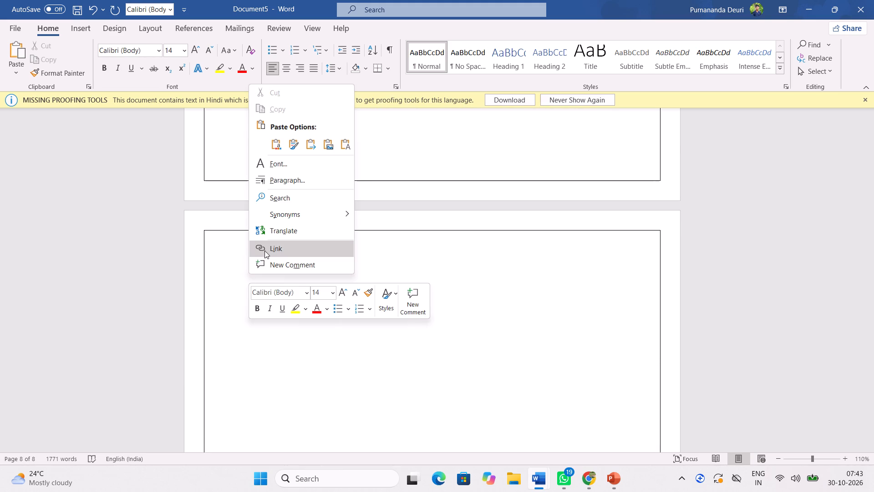
pyautogui.click(279, 152)
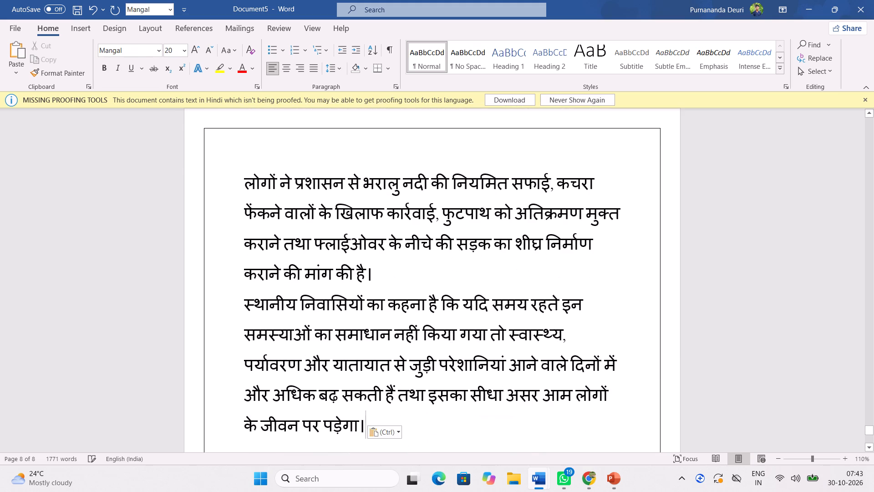
# Look back through the pasted Topic 4 pages, from the end up to the "Topic 4" heading.
pyautogui.scroll(11, 260, 263)
pyautogui.scroll(14, 264, 258)
pyautogui.scroll(-1, 267, 255)
pyautogui.scroll(7, 267, 255)
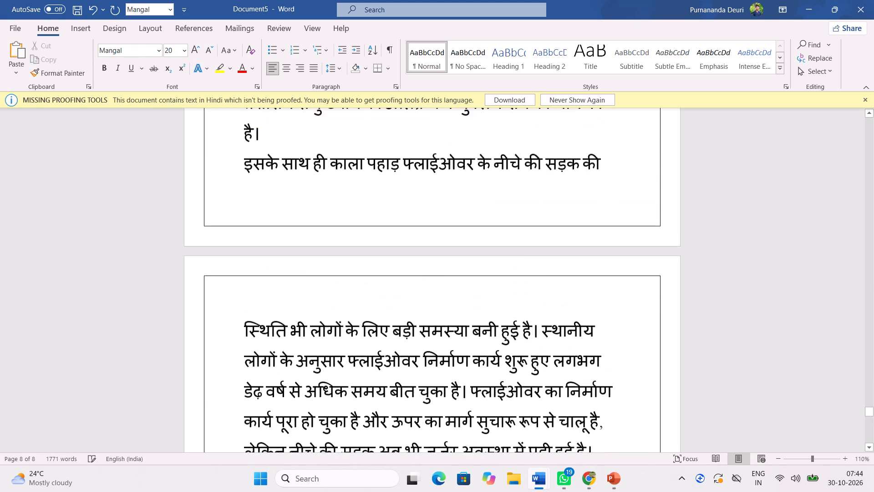
pyautogui.scroll(20, 268, 254)
pyautogui.scroll(-1, 272, 244)
pyautogui.scroll(3, 272, 244)
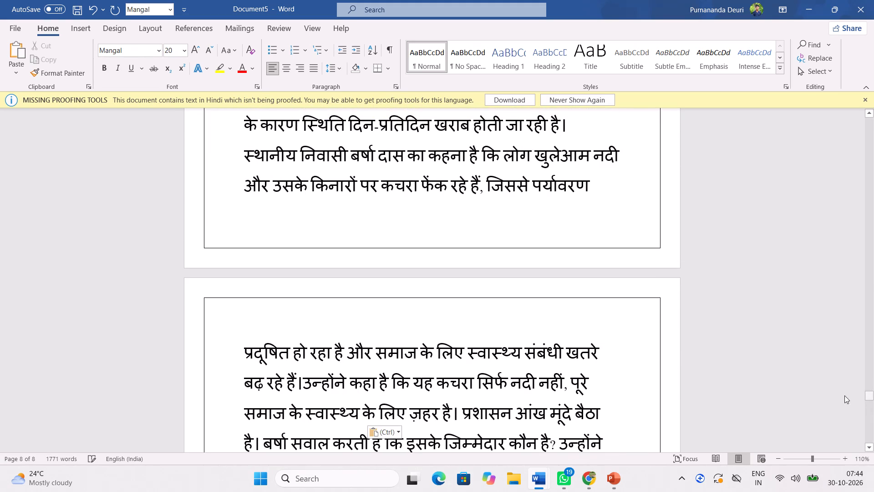
pyautogui.moveTo(869, 398); pyautogui.dragTo(873, 349)
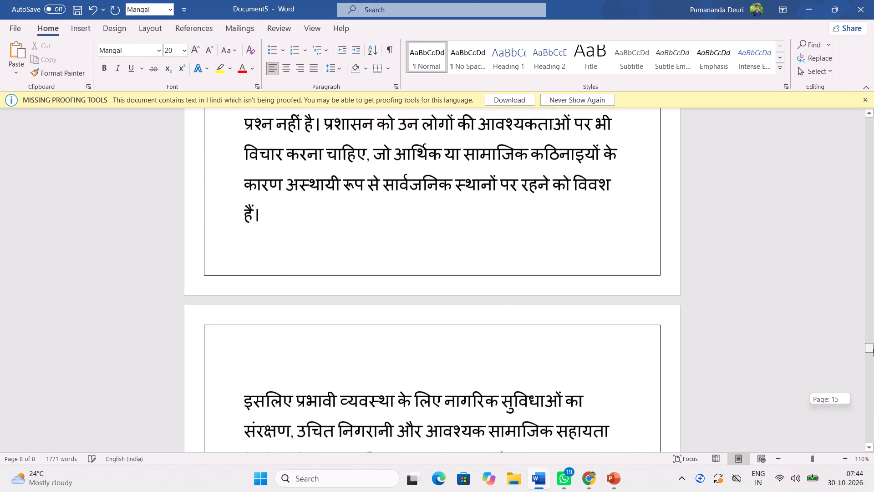
pyautogui.moveTo(873, 349); pyautogui.dragTo(873, 297)
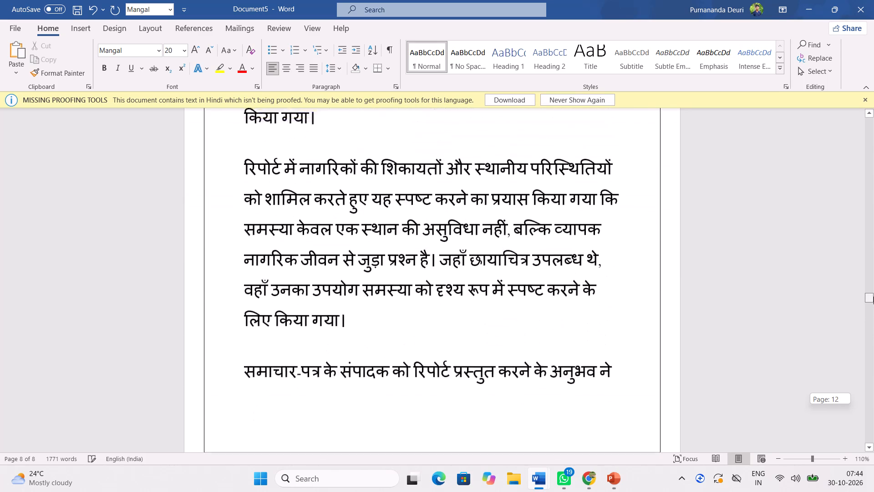
pyautogui.moveTo(873, 297); pyautogui.dragTo(873, 225)
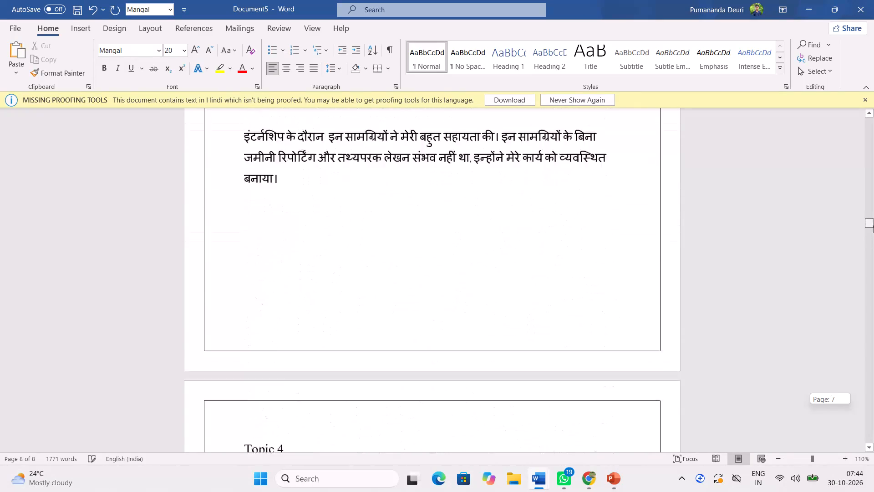
pyautogui.moveTo(873, 225); pyautogui.dragTo(873, 220)
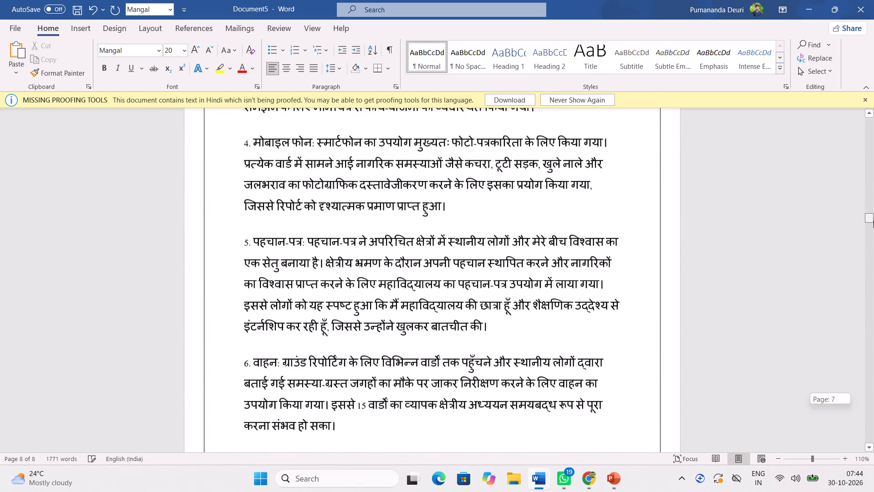
pyautogui.moveTo(873, 220); pyautogui.dragTo(873, 231)
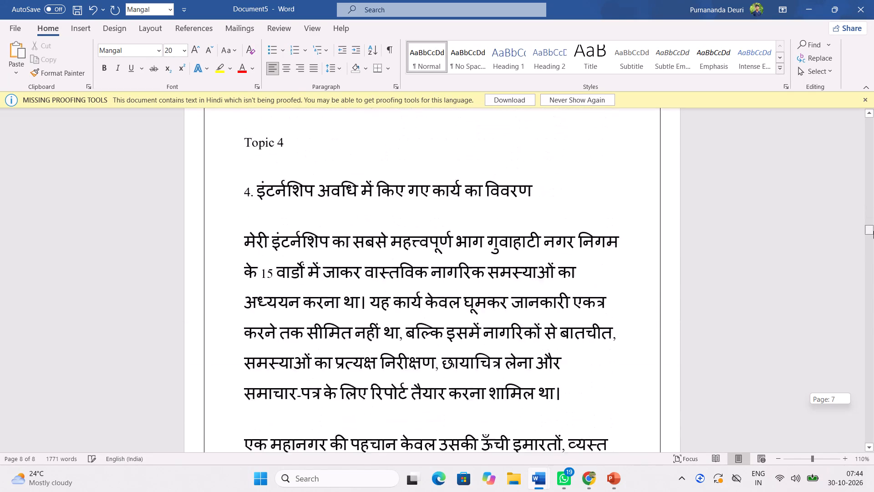
pyautogui.moveTo(873, 231); pyautogui.dragTo(873, 229)
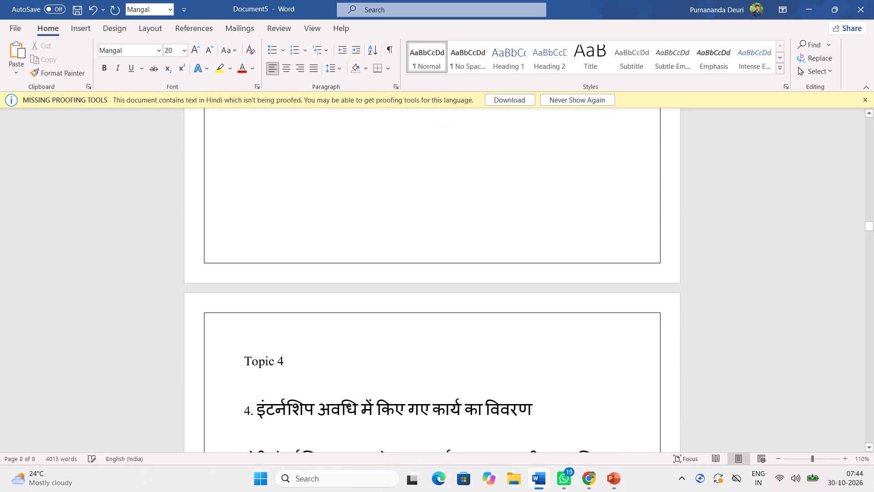
# Set the whole pasted Topic 4 text, from its heading to the last paragraph, to font size 14.
pyautogui.moveTo(242, 359); pyautogui.dragTo(766, 491)
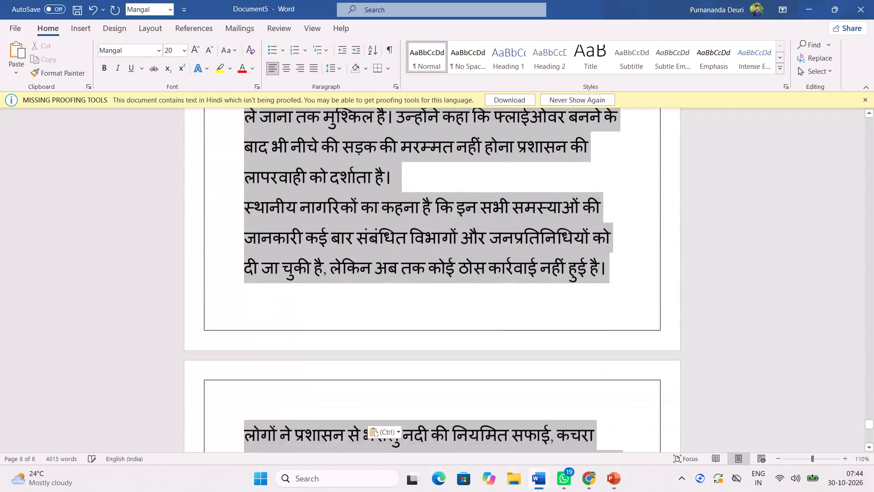
pyautogui.moveTo(766, 491); pyautogui.dragTo(558, 108)
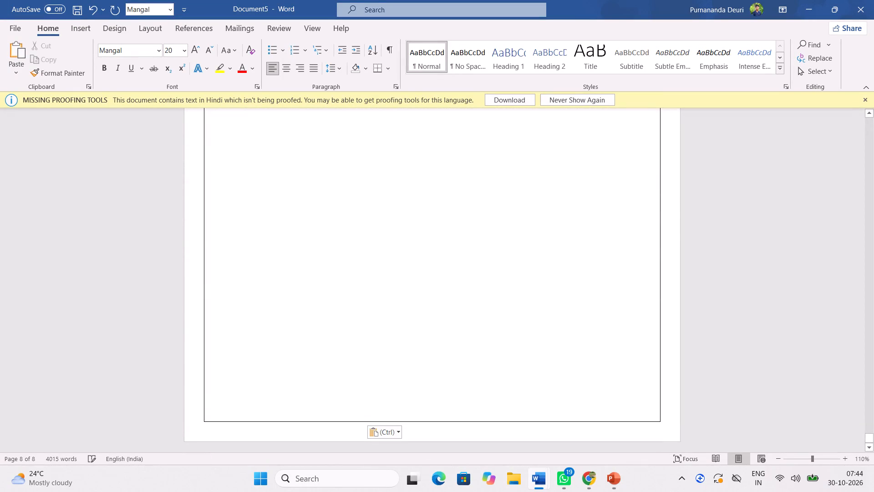
pyautogui.moveTo(558, 108); pyautogui.dragTo(691, 132)
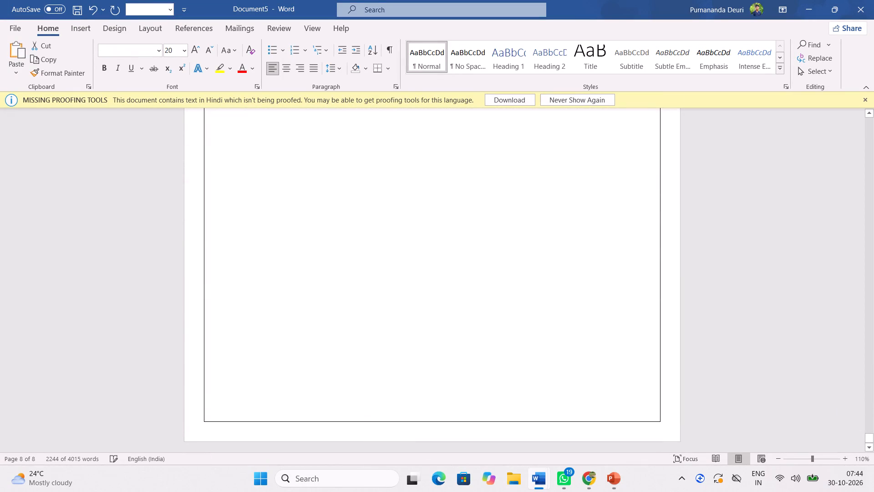
pyautogui.click(184, 53)
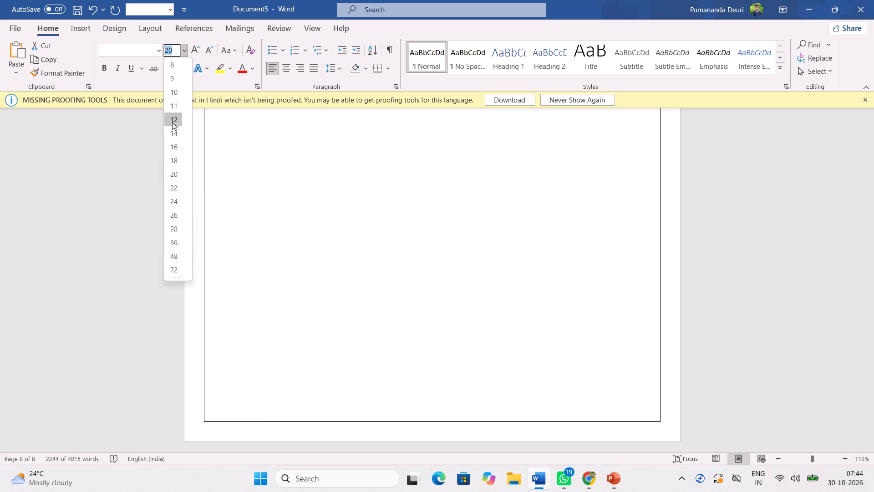
pyautogui.click(173, 127)
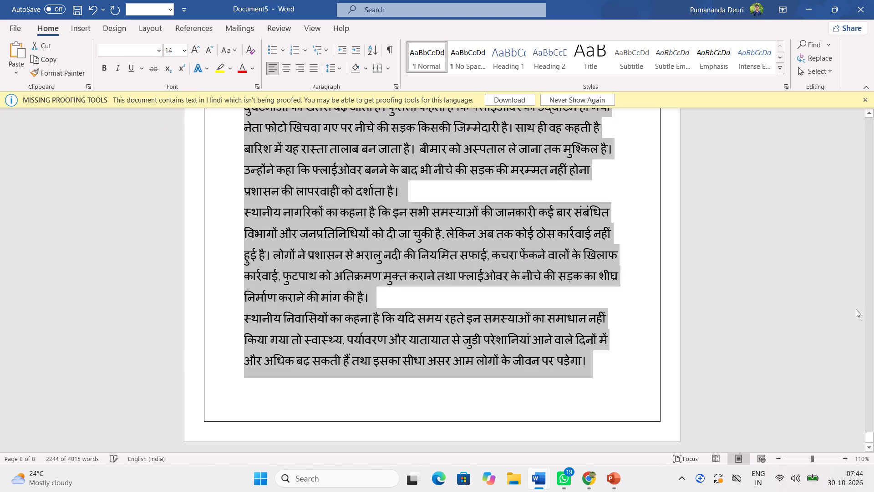
# Insert a page break after Topic 4's closing paragraph.
pyautogui.click(686, 309)
pyautogui.scroll(-7, 567, 318)
pyautogui.scroll(1, 567, 318)
pyautogui.scroll(-3, 567, 318)
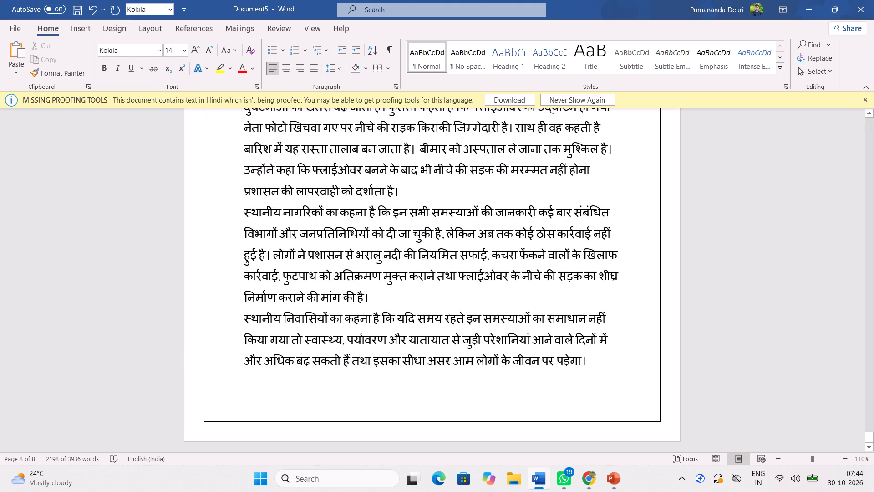
pyautogui.scroll(-1, 627, 330)
pyautogui.scroll(-5, 574, 324)
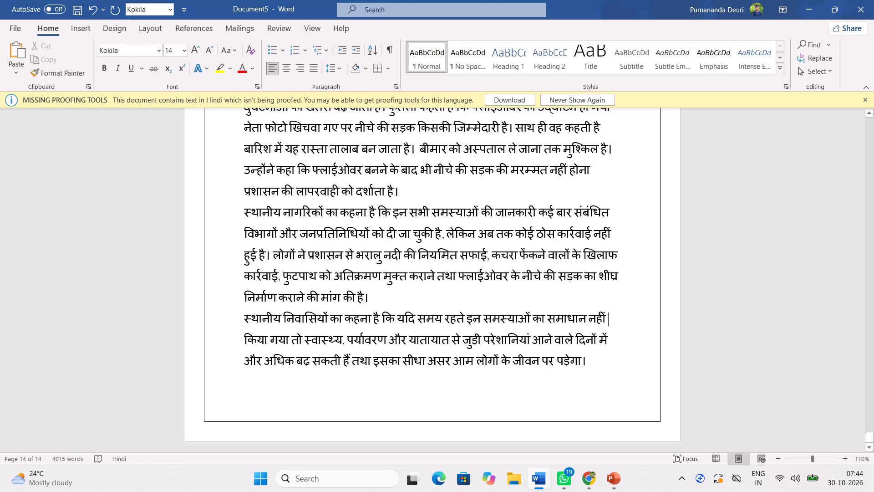
pyautogui.click(588, 371)
pyautogui.hotkey('ctrl', 'Return')
# Check the new blank page after Topic 4's closing paragraph and look back through Topic 4's last pages.
pyautogui.scroll(12, 591, 368)
pyautogui.scroll(-6, 596, 364)
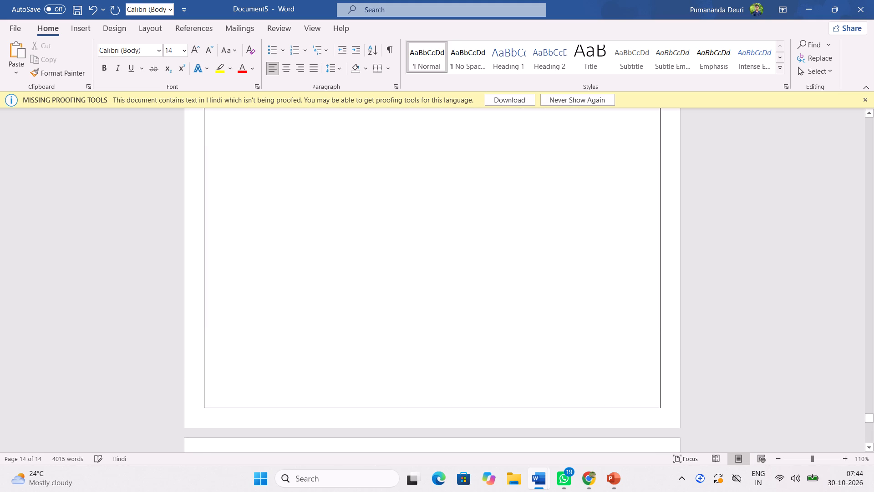
pyautogui.scroll(-9, 602, 361)
pyautogui.scroll(1, 607, 360)
pyautogui.scroll(-11, 607, 360)
pyautogui.scroll(1, 607, 359)
pyautogui.scroll(-1, 607, 359)
pyautogui.scroll(1, 607, 359)
pyautogui.scroll(-1, 607, 359)
pyautogui.scroll(1, 607, 359)
pyautogui.scroll(-5, 607, 359)
pyautogui.scroll(1, 607, 359)
pyautogui.scroll(-4, 607, 359)
pyautogui.scroll(20, 607, 359)
pyautogui.scroll(7, 607, 359)
pyautogui.scroll(-1, 611, 357)
pyautogui.scroll(20, 611, 357)
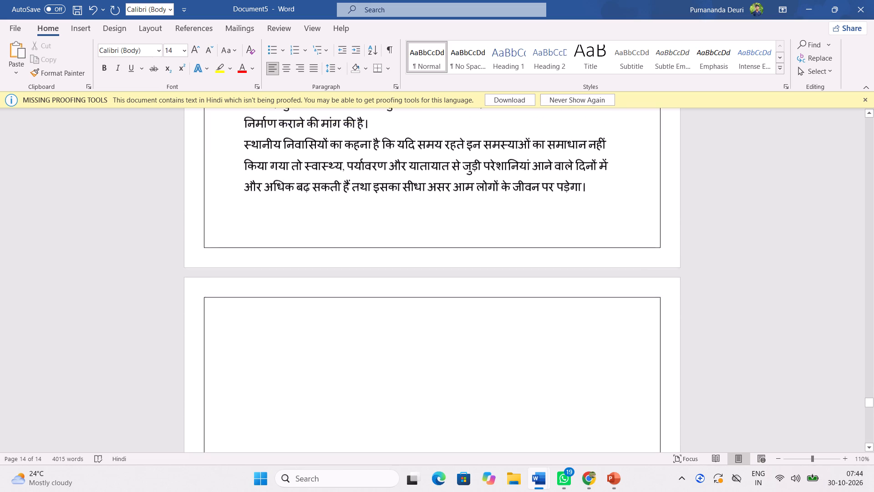
pyautogui.scroll(2, 612, 355)
pyautogui.scroll(20, 613, 354)
pyautogui.scroll(4, 613, 354)
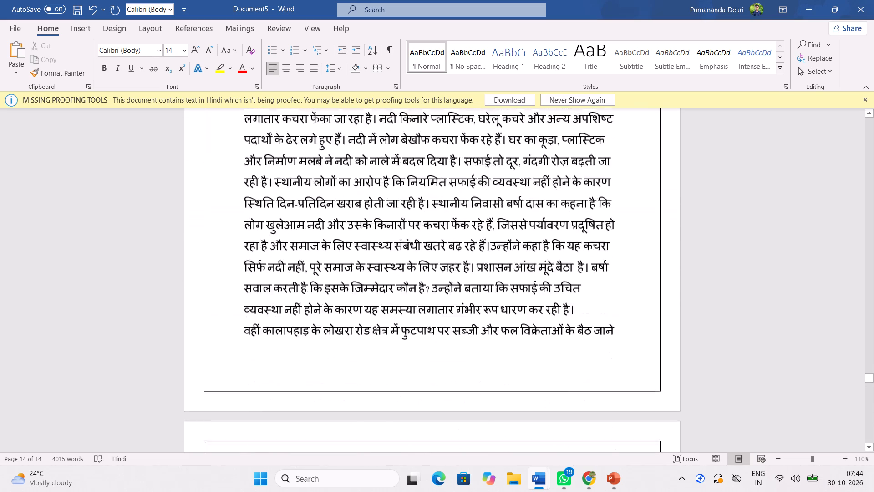
pyautogui.scroll(20, 614, 354)
pyautogui.scroll(11, 614, 354)
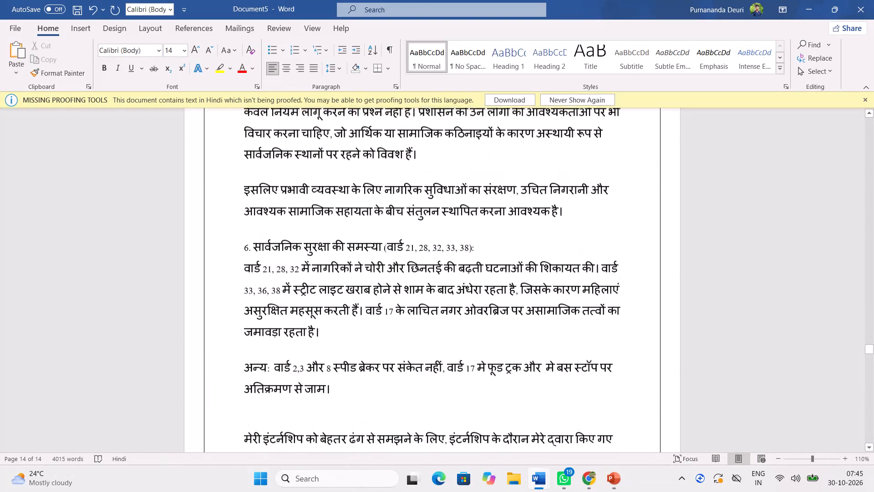
pyautogui.scroll(3, 616, 352)
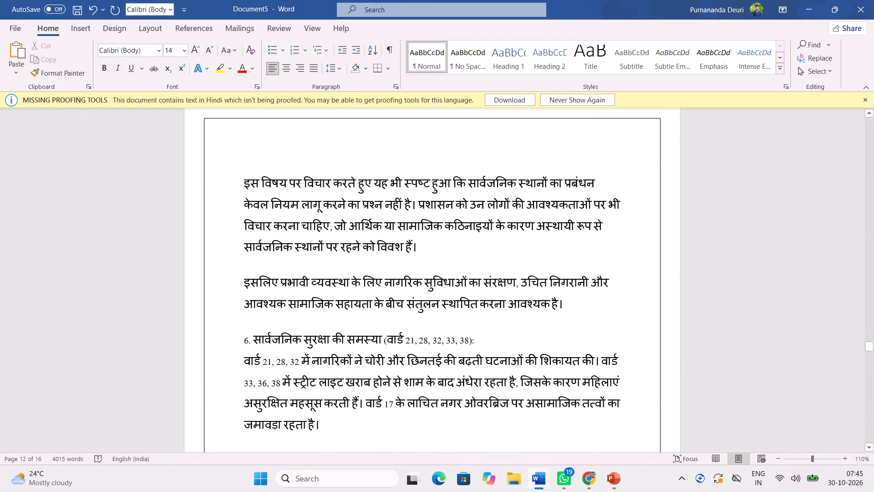
# Place the text cursor at the top of the new blank page that follows Topic 4's closing paragraph.
pyautogui.moveTo(870, 350); pyautogui.dragTo(864, 486)
pyautogui.click(864, 486)
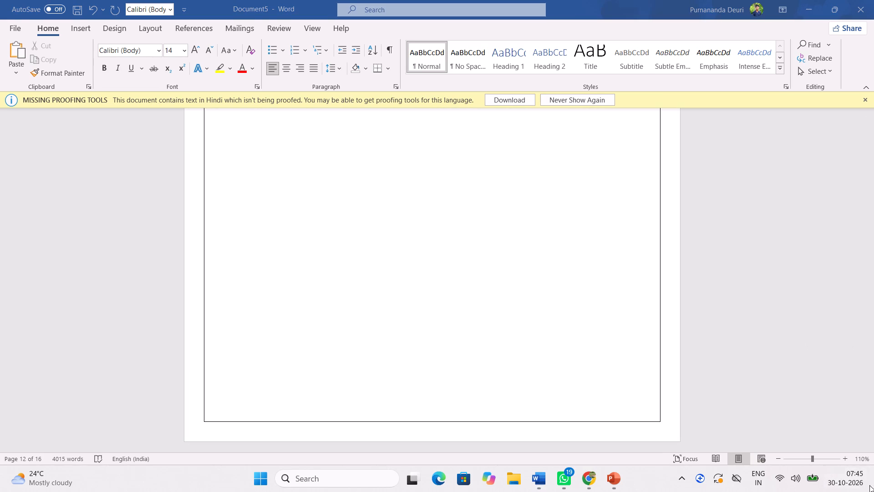
pyautogui.scroll(9, 420, 354)
pyautogui.scroll(-1, 422, 353)
pyautogui.scroll(13, 422, 353)
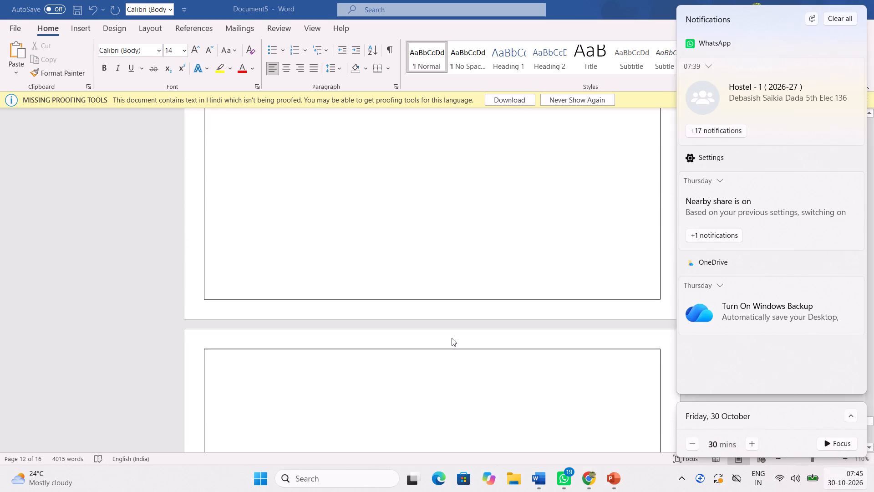
pyautogui.scroll(9, 452, 338)
pyautogui.click(455, 336)
pyautogui.scroll(15, 456, 334)
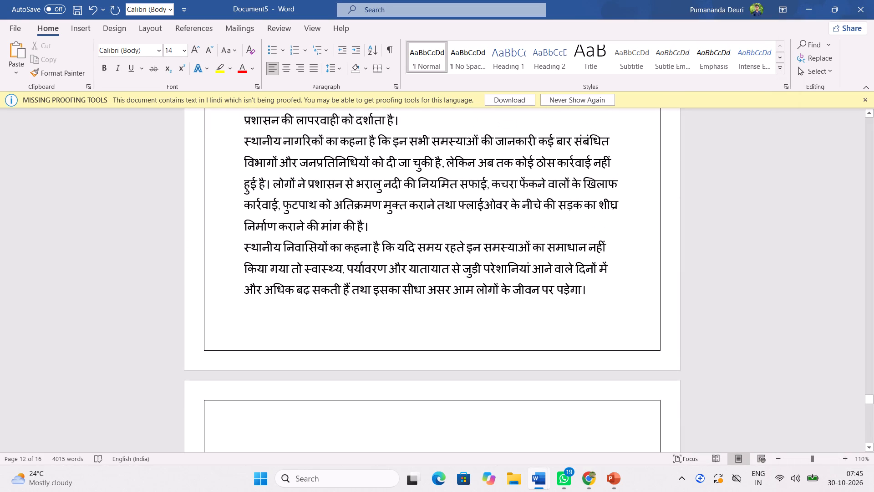
pyautogui.click(269, 420)
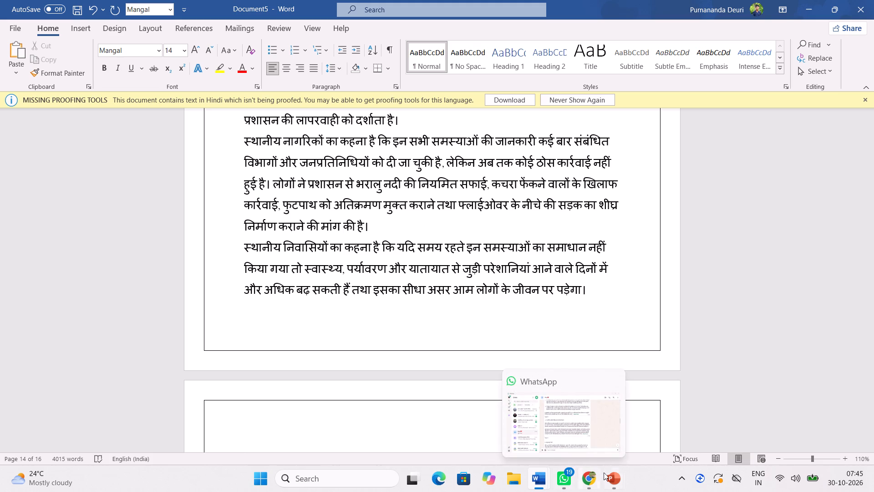
# Look back through the Topic 4 pages from the closing paragraph up to the "Topic 4" heading.
pyautogui.scroll(5, 592, 443)
pyautogui.scroll(2, 381, 301)
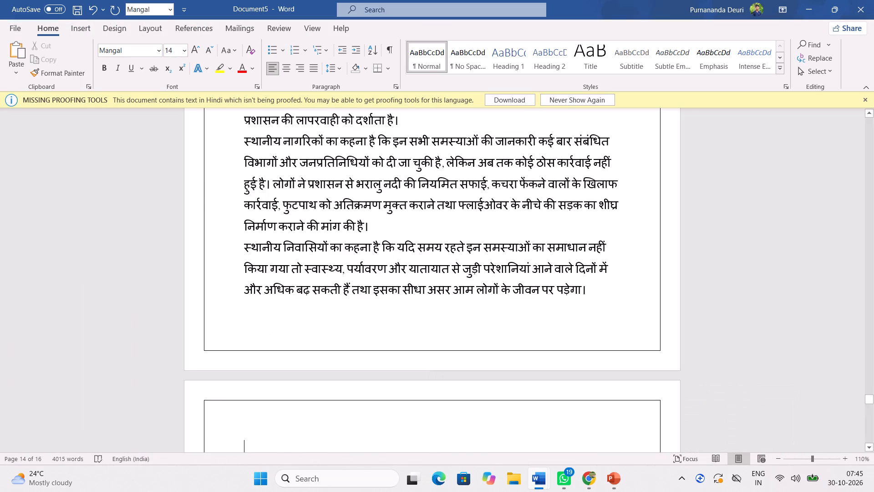
pyautogui.scroll(10, 381, 301)
pyautogui.scroll(-1, 381, 301)
pyautogui.scroll(7, 381, 301)
pyautogui.scroll(-1, 381, 301)
pyautogui.scroll(19, 381, 301)
pyautogui.scroll(-1, 383, 299)
pyautogui.scroll(3, 383, 299)
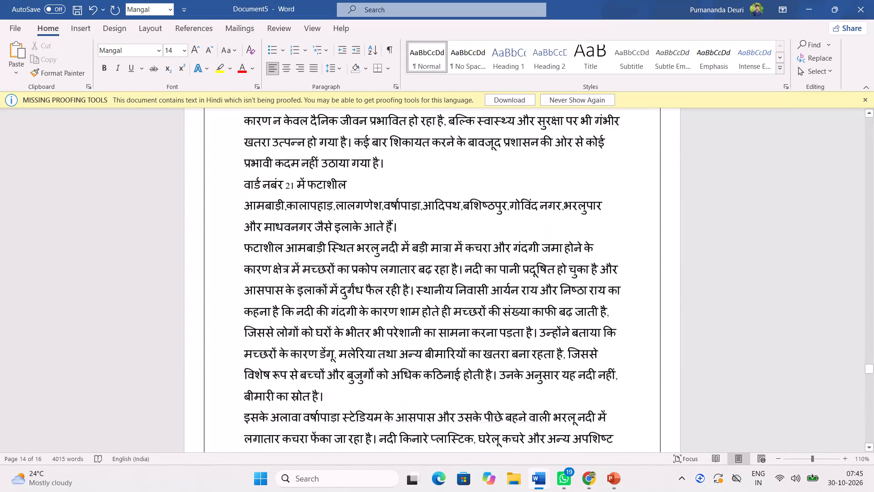
pyautogui.scroll(20, 383, 299)
pyautogui.scroll(20, 383, 299)
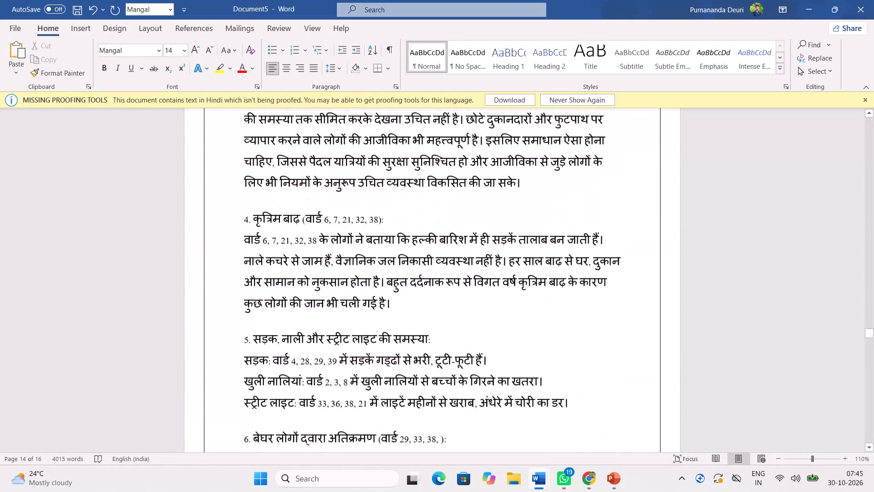
pyautogui.scroll(20, 387, 298)
pyautogui.scroll(20, 387, 298)
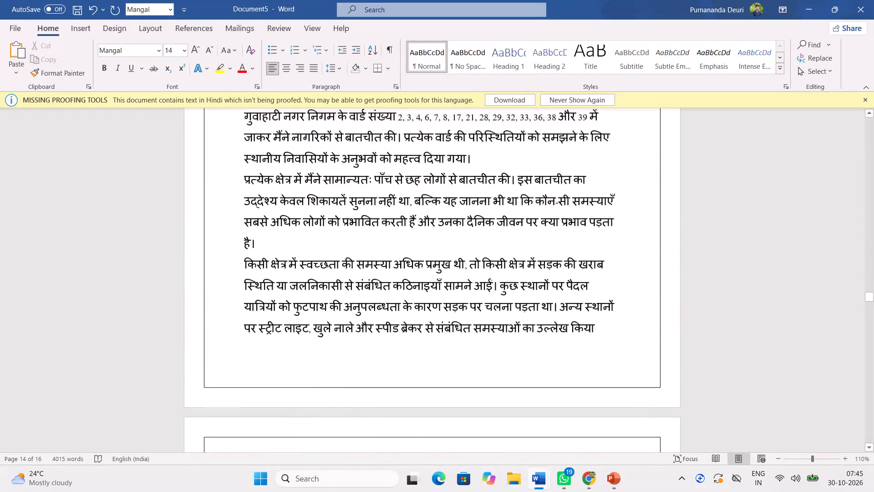
pyautogui.scroll(20, 389, 298)
pyautogui.scroll(20, 389, 297)
pyautogui.scroll(8, 389, 297)
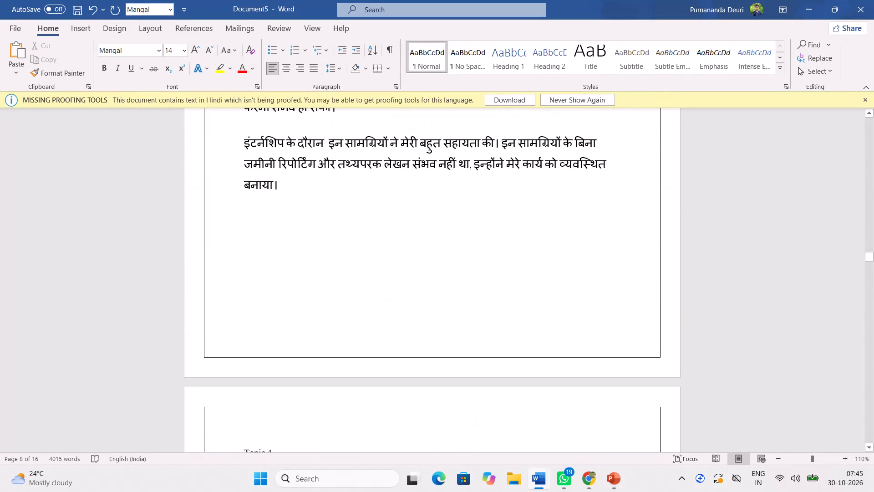
# Review the Topic 4 text from its opening pages down to the "15 वार्डों में पाई गई साझा समस्याएं" section.
pyautogui.scroll(-5, 389, 297)
pyautogui.scroll(1, 389, 297)
pyautogui.scroll(-3, 389, 297)
pyautogui.scroll(1, 390, 297)
pyautogui.scroll(-1, 390, 297)
pyautogui.scroll(1, 390, 297)
pyautogui.scroll(-1, 390, 297)
pyautogui.scroll(1, 390, 297)
pyautogui.scroll(-14, 390, 297)
pyautogui.scroll(1, 390, 297)
pyautogui.scroll(-3, 390, 297)
pyautogui.scroll(1, 391, 297)
pyautogui.scroll(-1, 391, 297)
pyautogui.scroll(1, 391, 297)
pyautogui.scroll(-2, 391, 297)
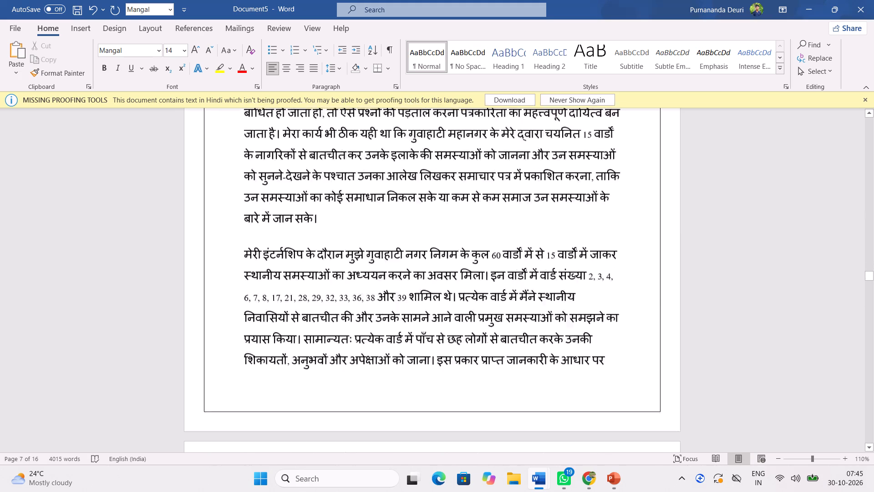
pyautogui.scroll(-15, 391, 297)
pyautogui.scroll(1, 391, 297)
pyautogui.scroll(-11, 391, 297)
pyautogui.scroll(1, 391, 297)
pyautogui.scroll(-1, 391, 297)
pyautogui.scroll(1, 391, 297)
pyautogui.scroll(-2, 391, 297)
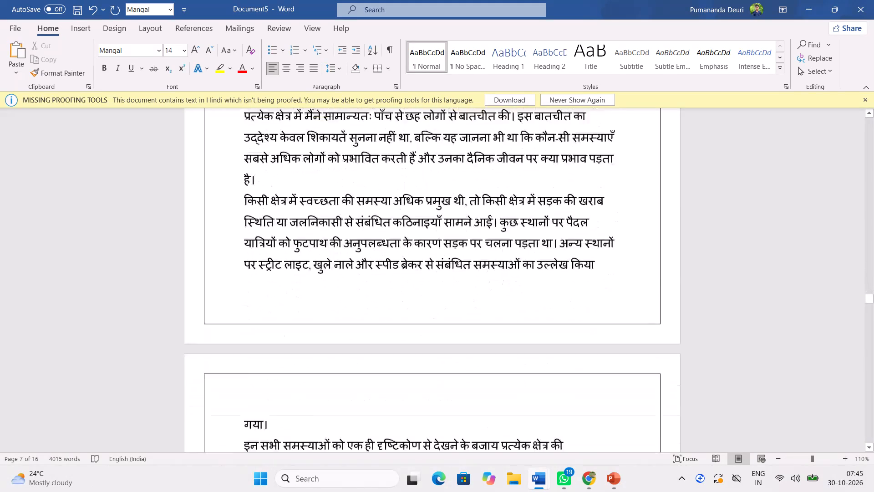
pyautogui.scroll(-3, 391, 297)
pyautogui.scroll(1, 391, 297)
pyautogui.scroll(-1, 391, 297)
pyautogui.scroll(1, 391, 297)
pyautogui.scroll(-3, 391, 297)
pyautogui.scroll(1, 391, 297)
pyautogui.scroll(-9, 391, 297)
pyautogui.scroll(1, 391, 297)
pyautogui.scroll(-5, 391, 297)
pyautogui.scroll(1, 391, 297)
pyautogui.scroll(-1, 391, 297)
pyautogui.scroll(1, 391, 297)
pyautogui.scroll(-5, 391, 297)
pyautogui.scroll(1, 390, 297)
pyautogui.scroll(-2, 390, 297)
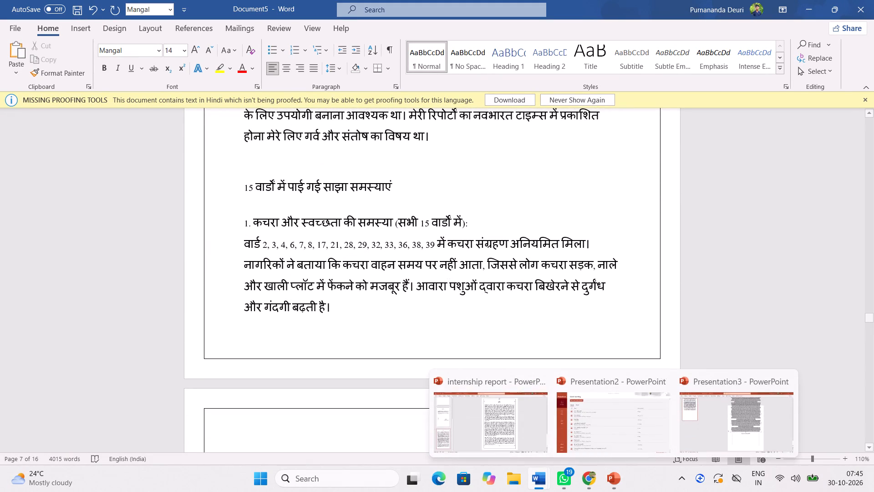
# Look through the resized Topic 4 pages, from the common ward problems to the blank page after the closing paragraph.
pyautogui.moveTo(870, 319); pyautogui.dragTo(871, 326)
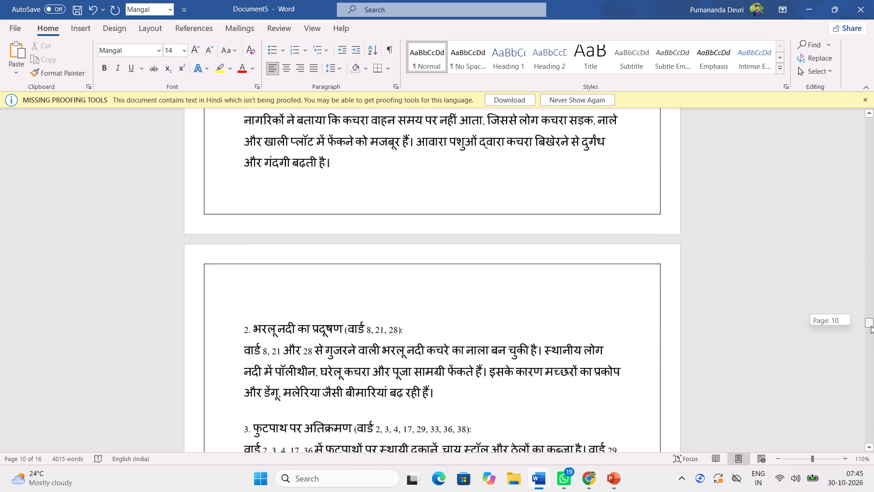
pyautogui.moveTo(871, 326); pyautogui.dragTo(873, 400)
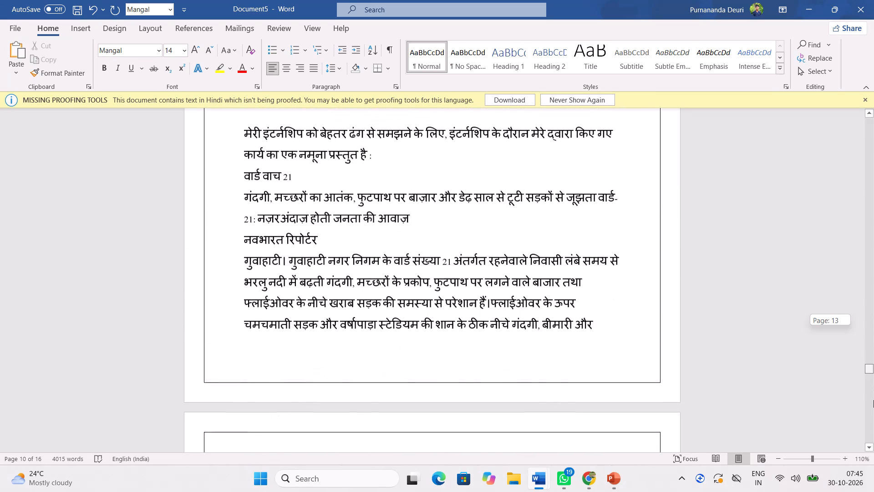
pyautogui.moveTo(873, 400); pyautogui.dragTo(865, 296)
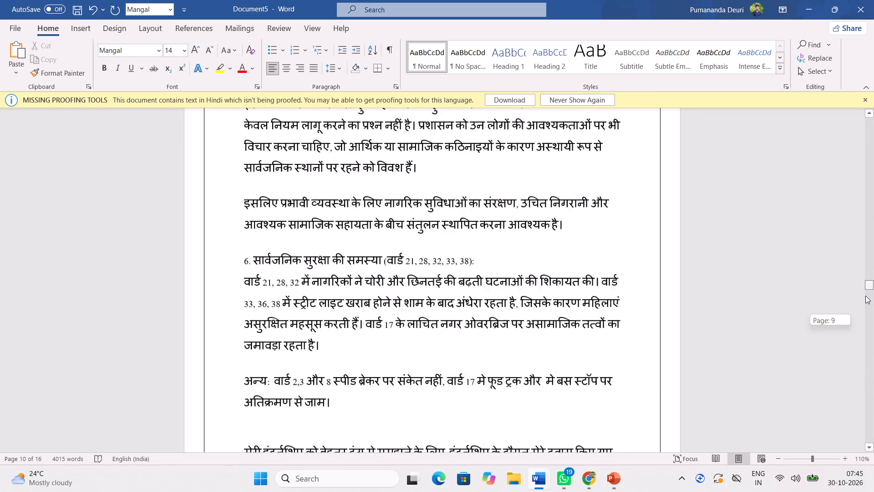
pyautogui.moveTo(865, 296); pyautogui.dragTo(865, 320)
pyautogui.scroll(-5, 229, 304)
pyautogui.scroll(1, 238, 301)
pyautogui.scroll(-3, 238, 301)
pyautogui.scroll(1, 247, 299)
pyautogui.scroll(-1, 248, 298)
pyautogui.scroll(1, 249, 298)
pyautogui.scroll(-1, 251, 298)
pyautogui.scroll(1, 254, 297)
pyautogui.scroll(-6, 259, 296)
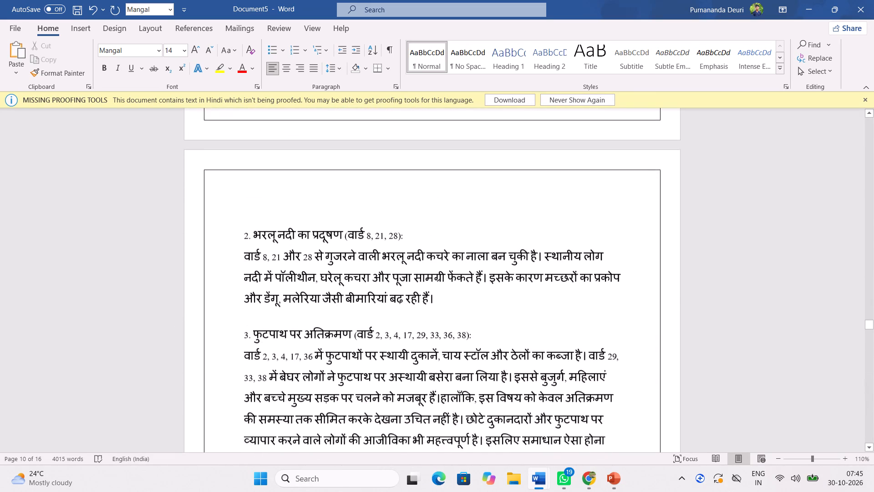
pyautogui.scroll(-2, 291, 286)
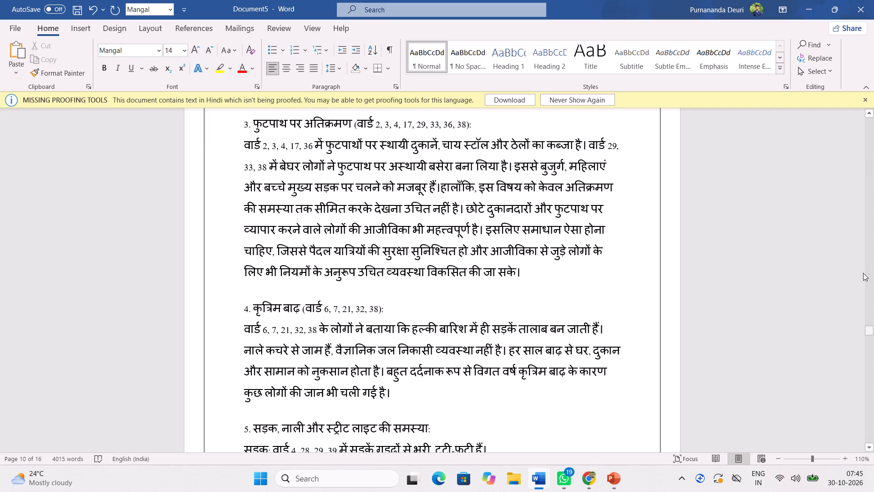
pyautogui.moveTo(871, 332); pyautogui.dragTo(869, 364)
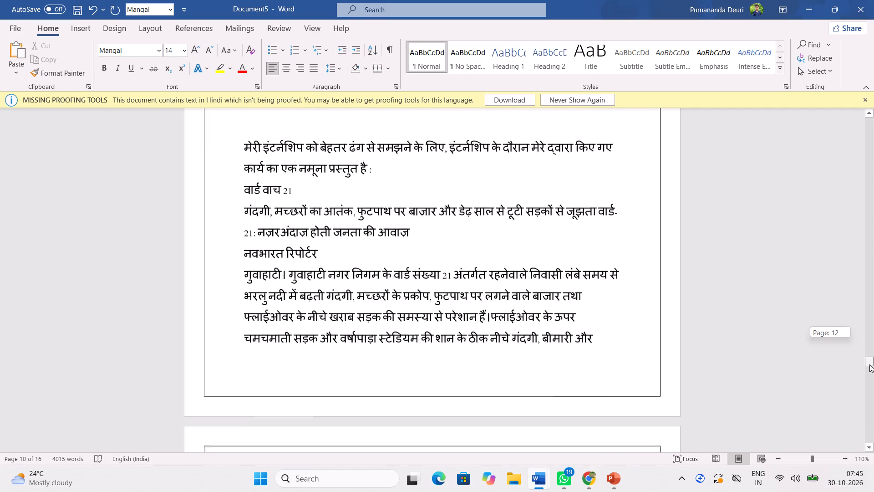
pyautogui.moveTo(869, 364); pyautogui.dragTo(869, 393)
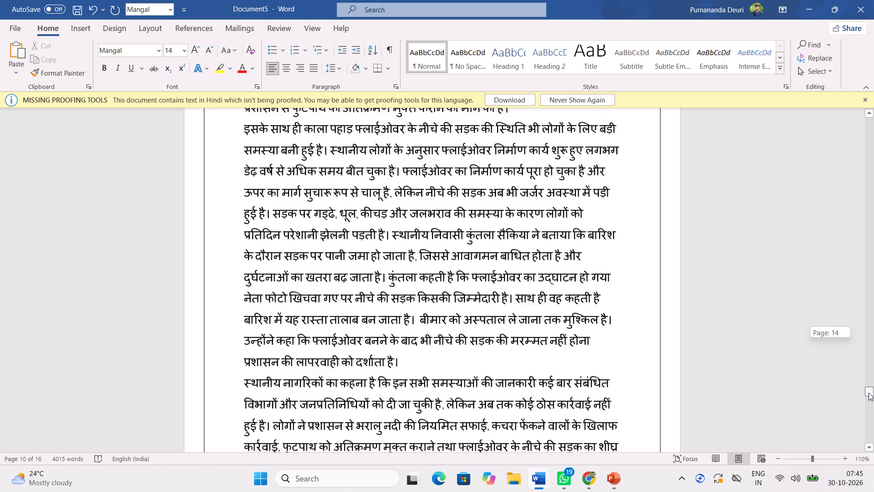
pyautogui.moveTo(869, 393); pyautogui.dragTo(868, 410)
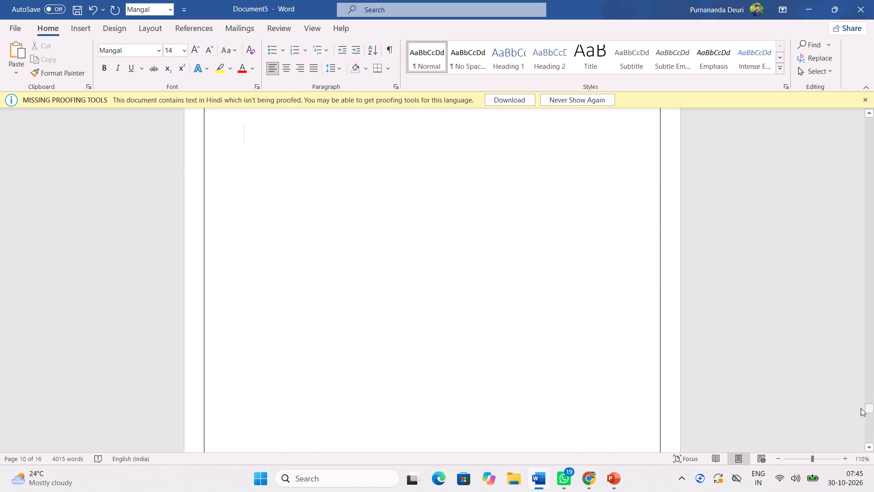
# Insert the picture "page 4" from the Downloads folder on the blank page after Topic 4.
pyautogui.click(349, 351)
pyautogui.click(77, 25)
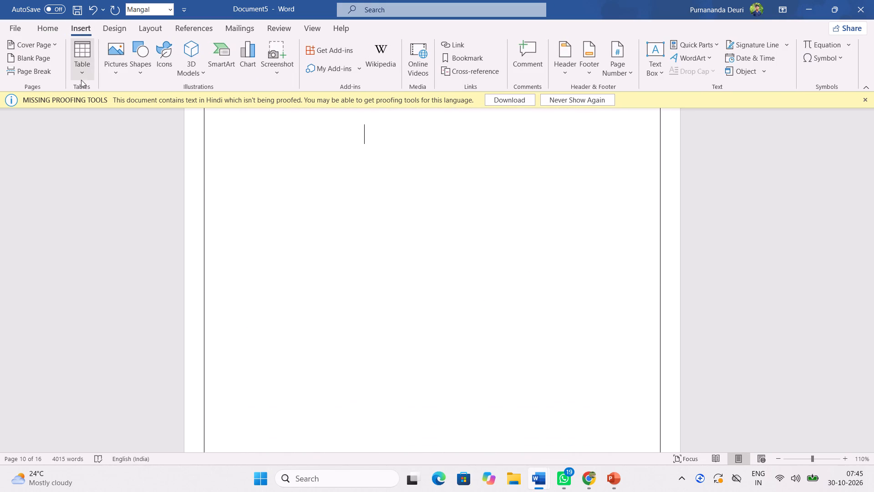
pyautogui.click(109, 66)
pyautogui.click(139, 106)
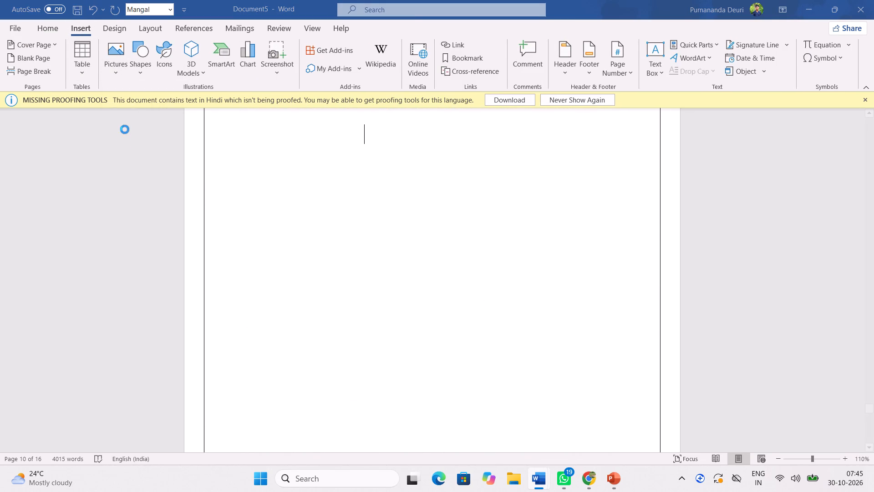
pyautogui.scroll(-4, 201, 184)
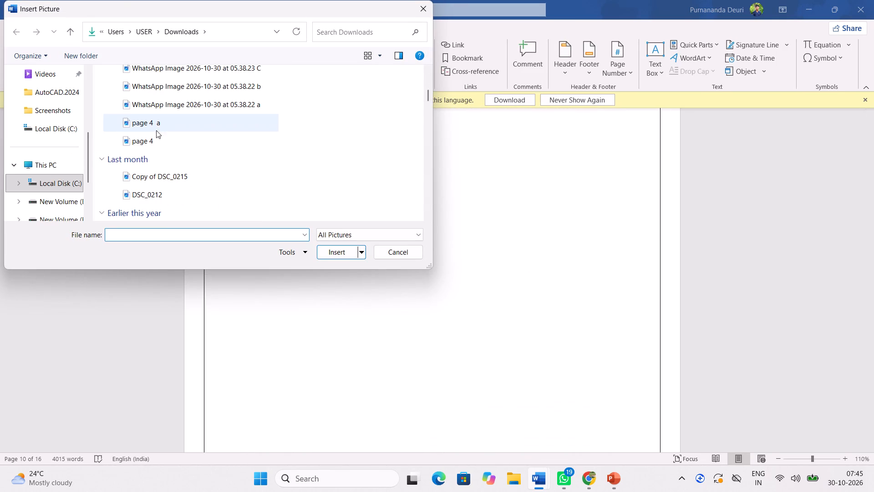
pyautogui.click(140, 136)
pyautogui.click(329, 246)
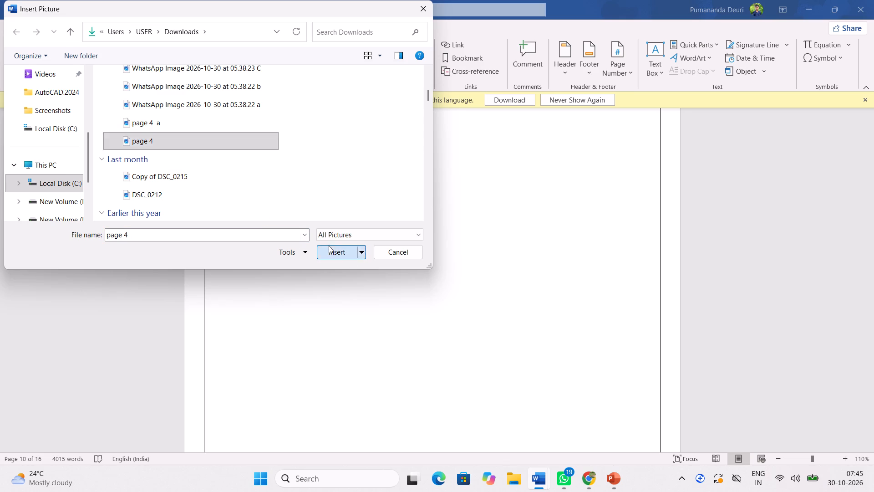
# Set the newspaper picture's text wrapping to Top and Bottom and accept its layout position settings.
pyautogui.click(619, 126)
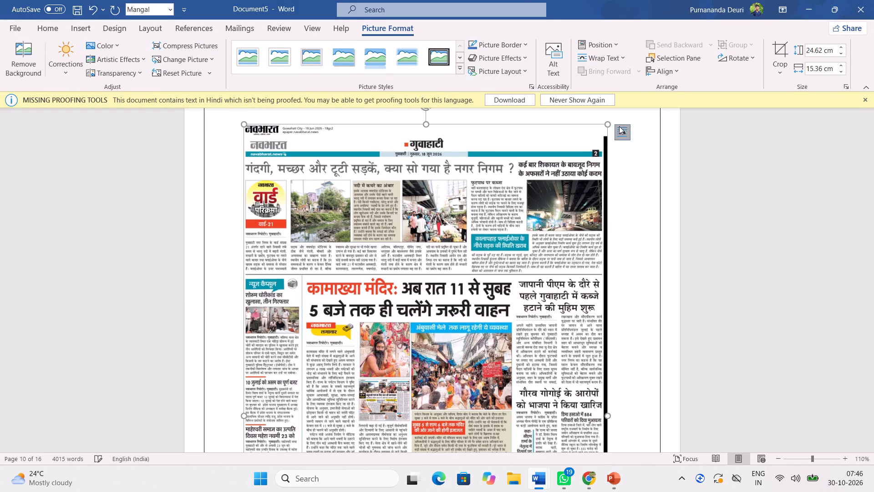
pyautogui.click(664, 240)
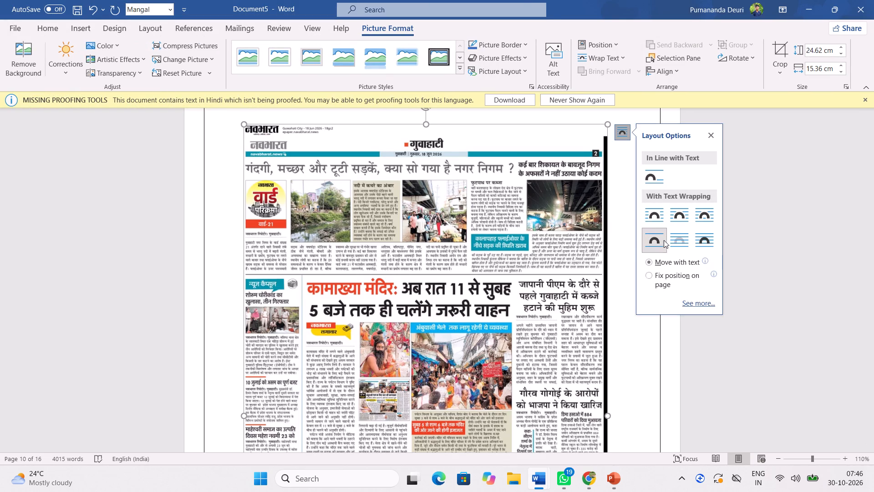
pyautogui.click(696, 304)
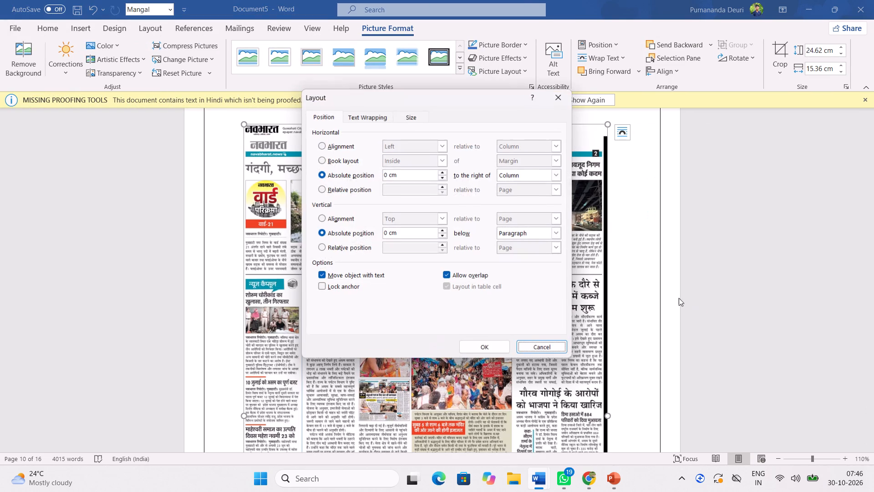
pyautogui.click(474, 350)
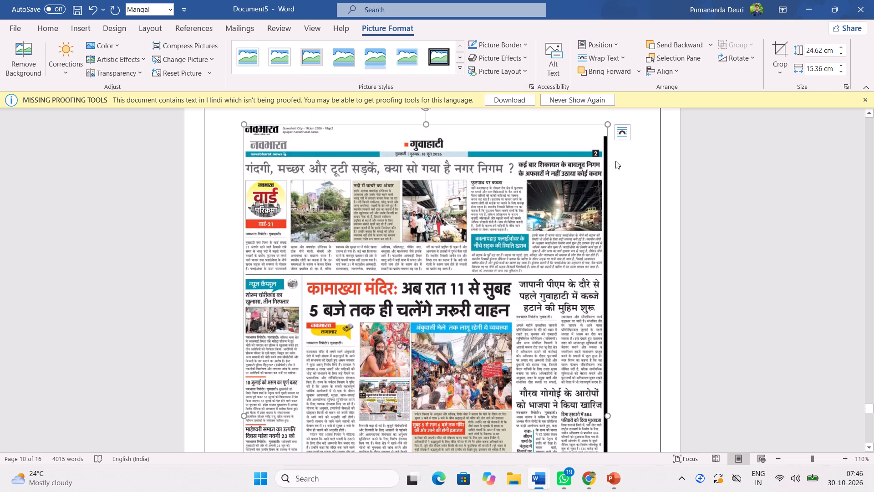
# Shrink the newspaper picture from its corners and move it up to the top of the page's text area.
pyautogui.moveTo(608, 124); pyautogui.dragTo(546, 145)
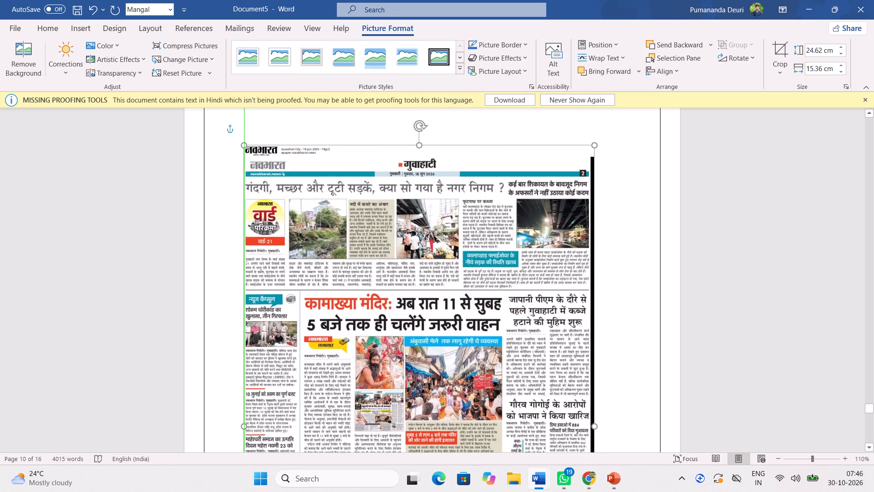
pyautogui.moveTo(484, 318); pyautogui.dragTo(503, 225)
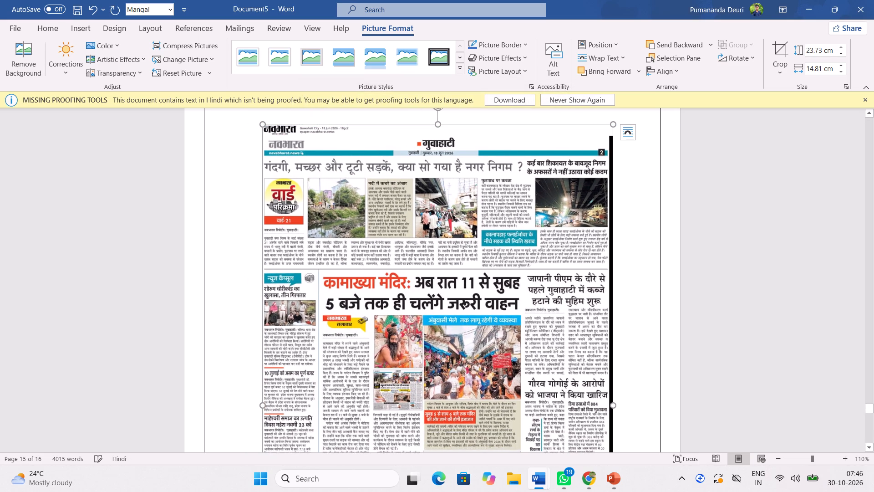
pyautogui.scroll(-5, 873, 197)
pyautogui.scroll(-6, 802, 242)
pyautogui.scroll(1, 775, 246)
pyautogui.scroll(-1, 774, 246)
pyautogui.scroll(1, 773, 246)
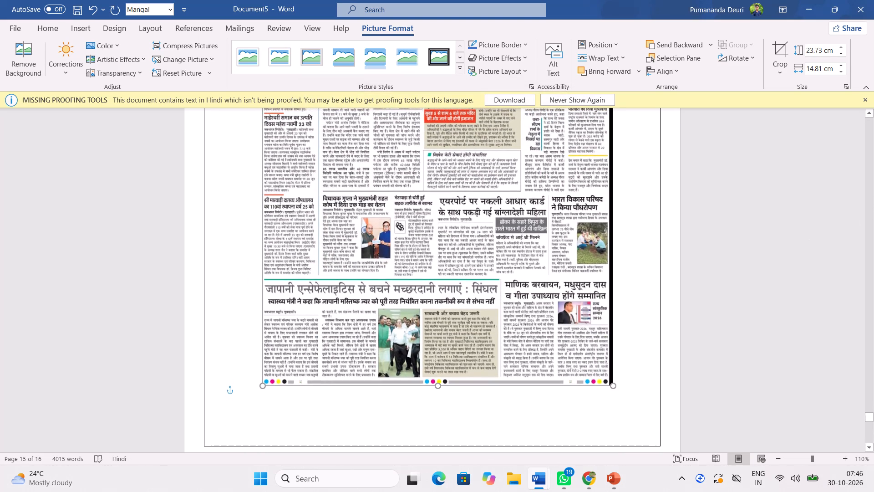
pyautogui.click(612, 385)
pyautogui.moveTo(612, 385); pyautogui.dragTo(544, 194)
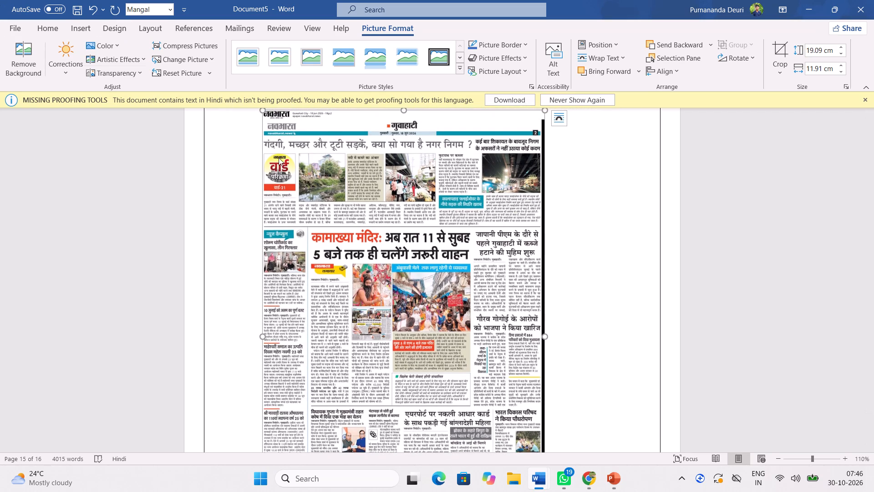
# Select the newspaper picture's line and insert the picture "page 4 a" from the Downloads folder there.
pyautogui.click(228, 219)
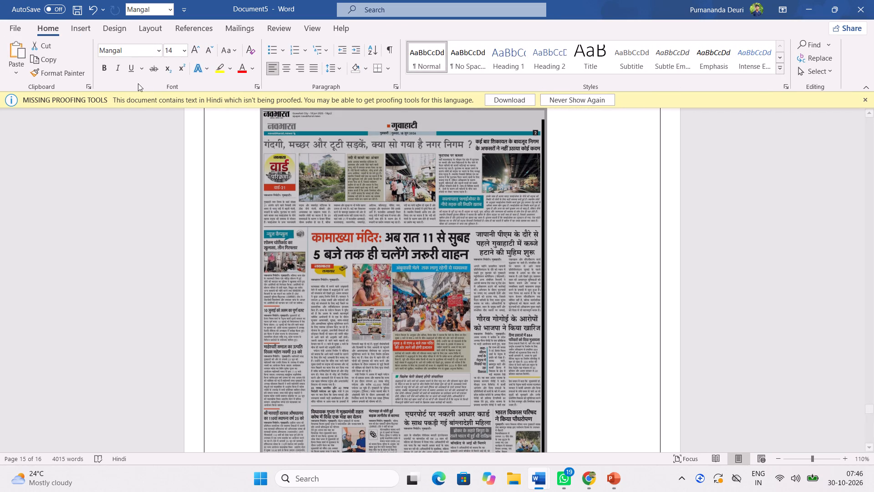
pyautogui.click(81, 21)
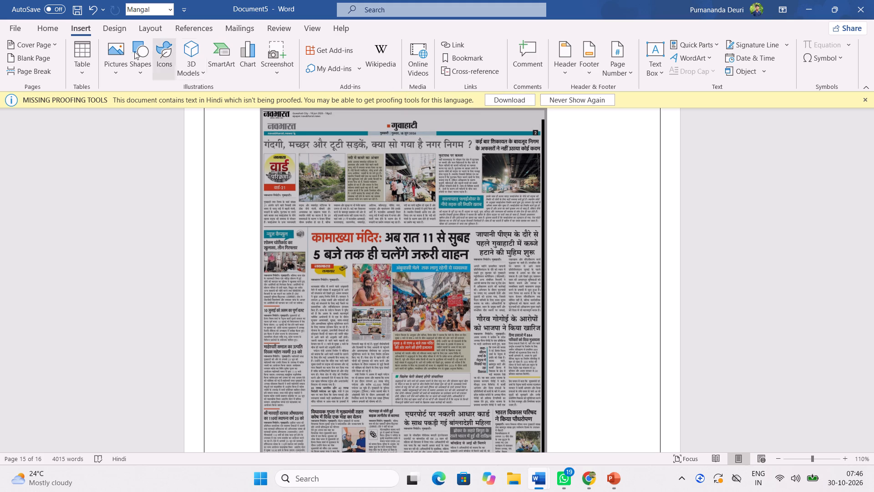
pyautogui.click(119, 58)
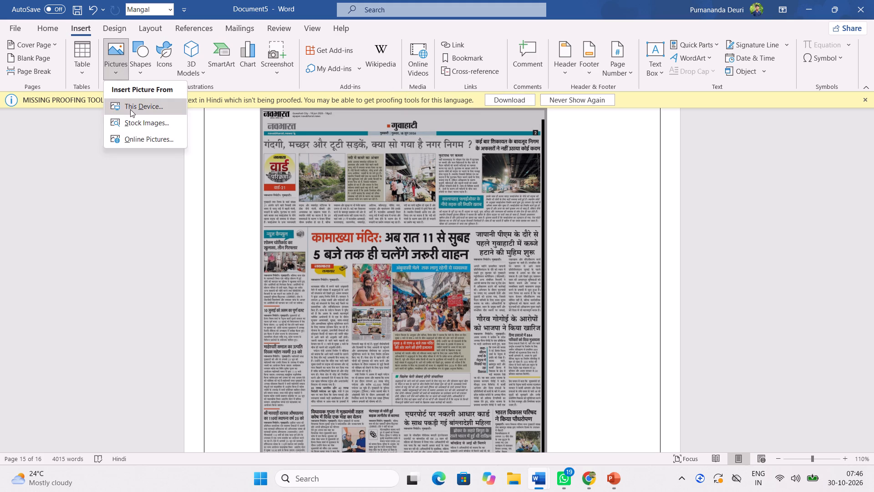
pyautogui.click(130, 109)
pyautogui.scroll(-3, 177, 150)
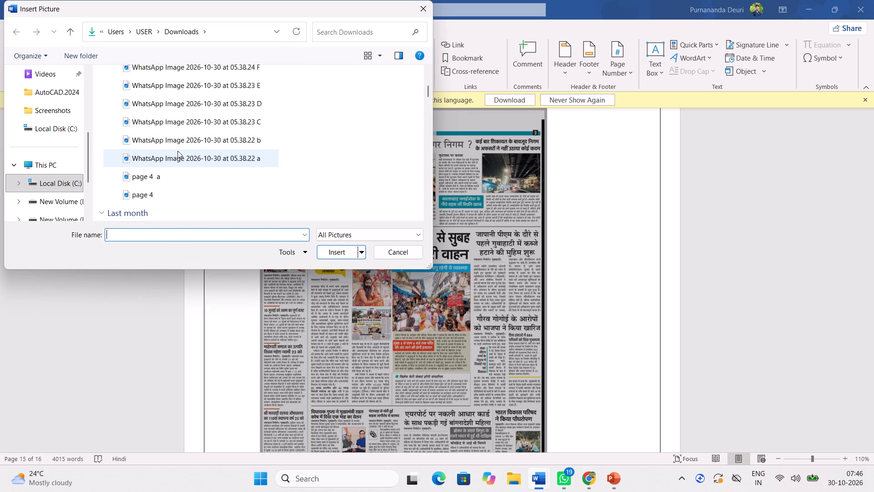
pyautogui.doubleClick(167, 182)
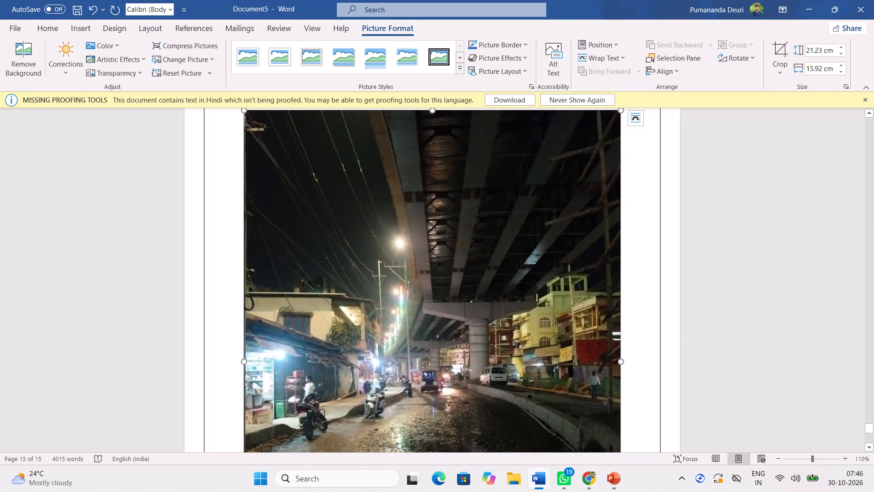
# Shrink the inserted flyover street photo from its lower corner to about 20.17 cm high and 15.12 cm wide.
pyautogui.scroll(-9, 601, 184)
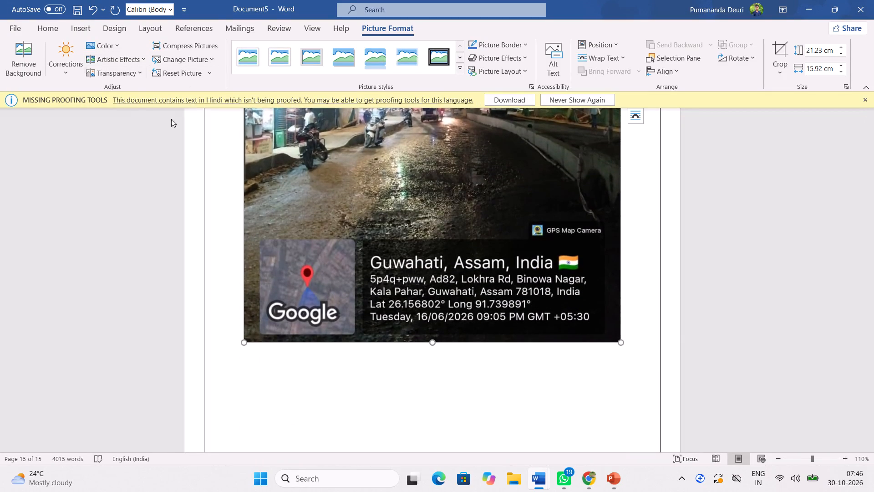
pyautogui.click(427, 380)
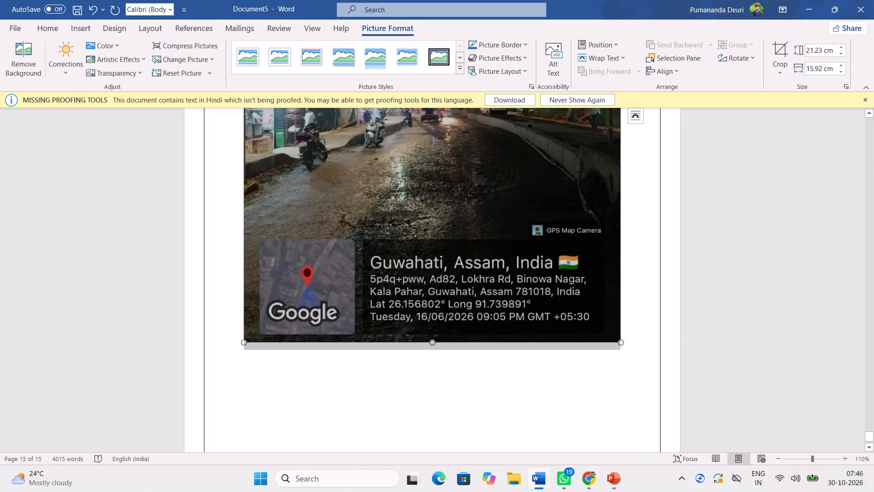
pyautogui.moveTo(619, 344); pyautogui.dragTo(586, 316)
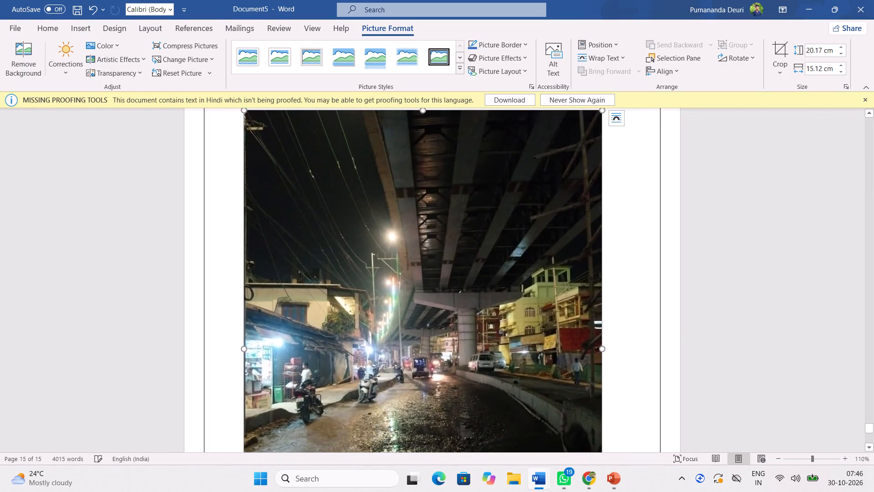
# Set the flyover street photo's text wrapping to Top and Bottom and open its detailed layout position settings.
pyautogui.click(613, 121)
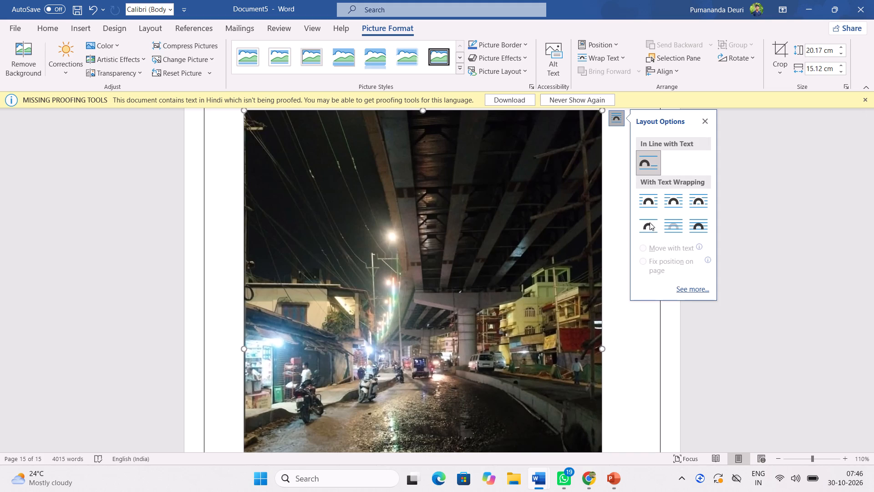
pyautogui.click(650, 222)
pyautogui.click(687, 288)
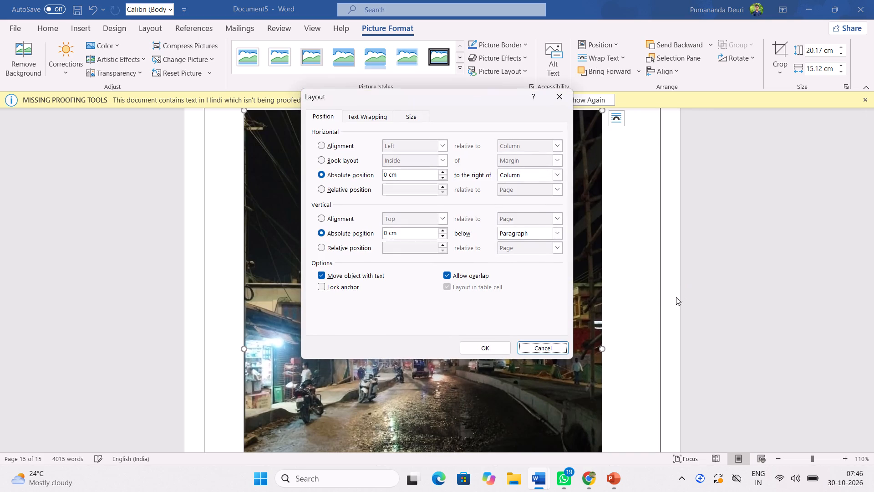
# Accept the layout settings of the night flyover street photo and shrink it to about 9.68 cm high by 7.25 cm wide.
pyautogui.click(493, 350)
pyautogui.scroll(3, 293, 246)
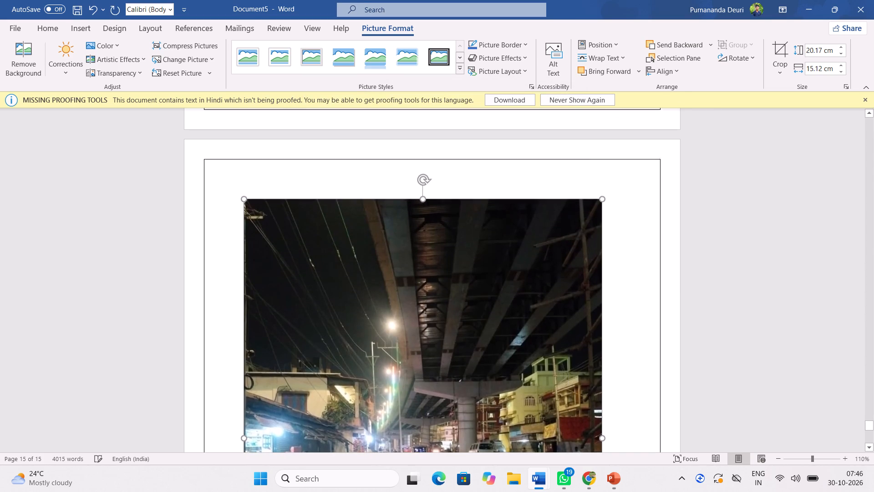
pyautogui.moveTo(242, 201); pyautogui.dragTo(378, 313)
pyautogui.moveTo(432, 365); pyautogui.dragTo(444, 248)
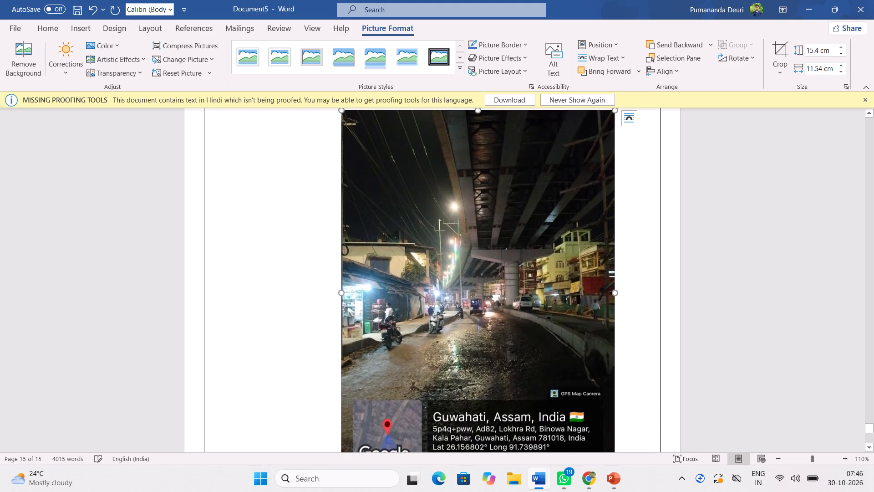
pyautogui.scroll(-3, 601, 319)
pyautogui.moveTo(617, 384); pyautogui.dragTo(617, 383)
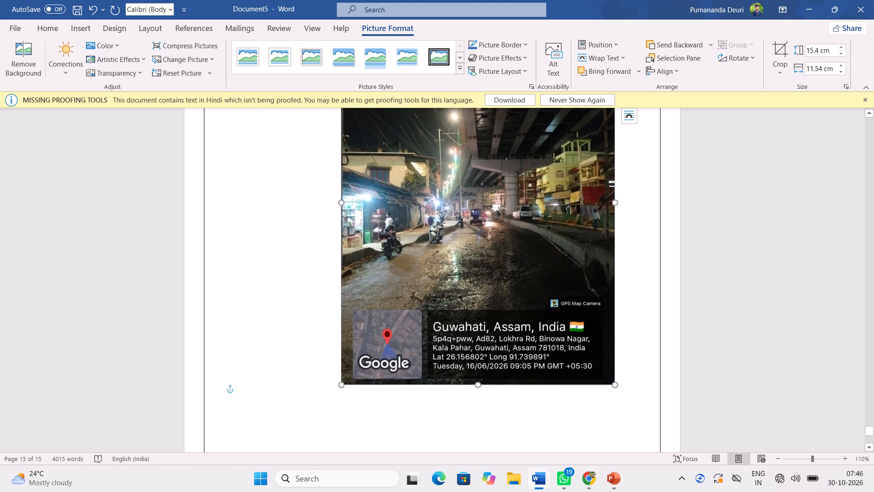
pyautogui.moveTo(617, 383); pyautogui.dragTo(513, 169)
# Move the street photo slightly sideways towards the horizontal centre of the page after the Topic 4 text.
pyautogui.scroll(8, 582, 215)
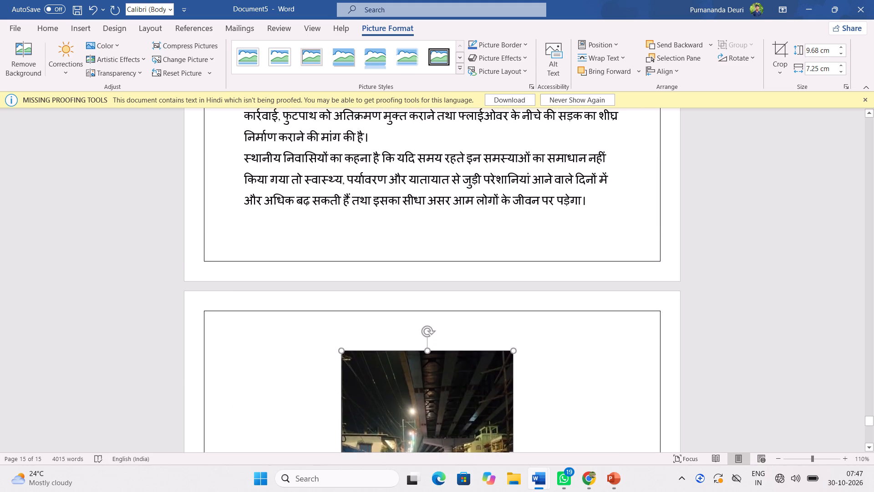
pyautogui.scroll(15, 545, 223)
pyautogui.scroll(-8, 545, 221)
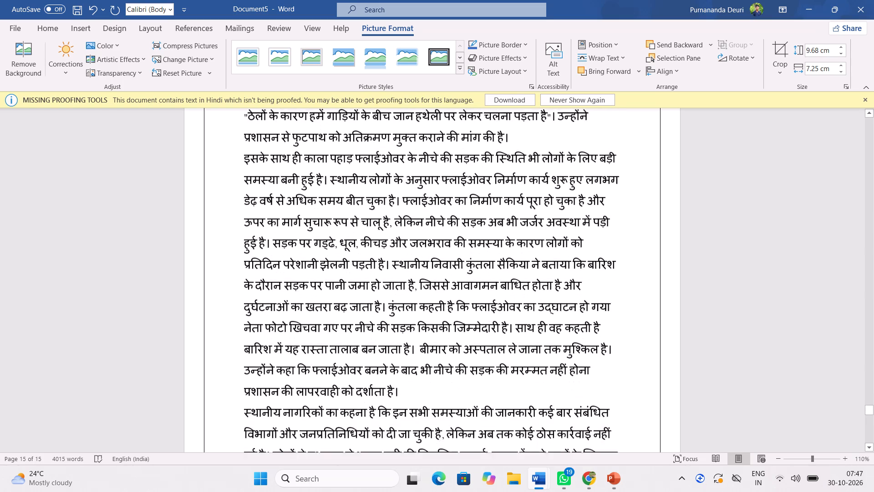
pyautogui.scroll(-16, 545, 220)
pyautogui.moveTo(452, 222); pyautogui.dragTo(468, 221)
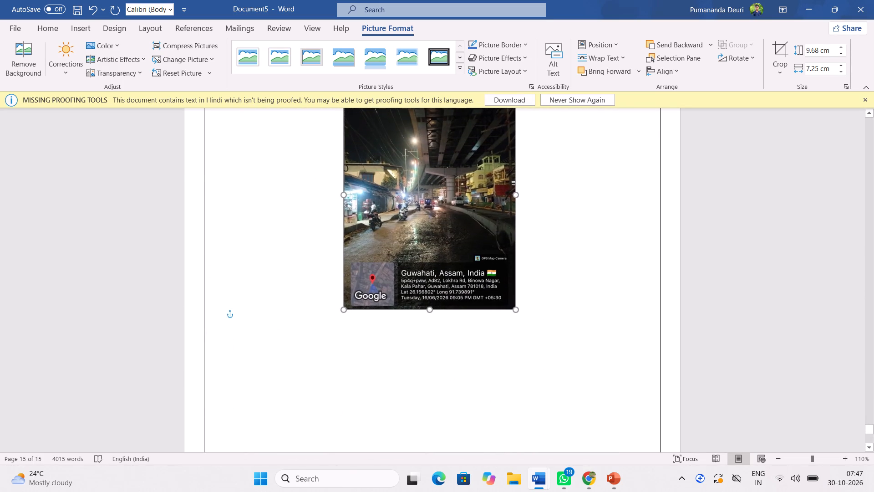
# Move the street photo across to the right side of the page after the Topic 4 text and deselect it.
pyautogui.moveTo(468, 221); pyautogui.dragTo(576, 237)
pyautogui.click(576, 237)
pyautogui.moveTo(573, 237); pyautogui.dragTo(564, 237)
pyautogui.click(315, 213)
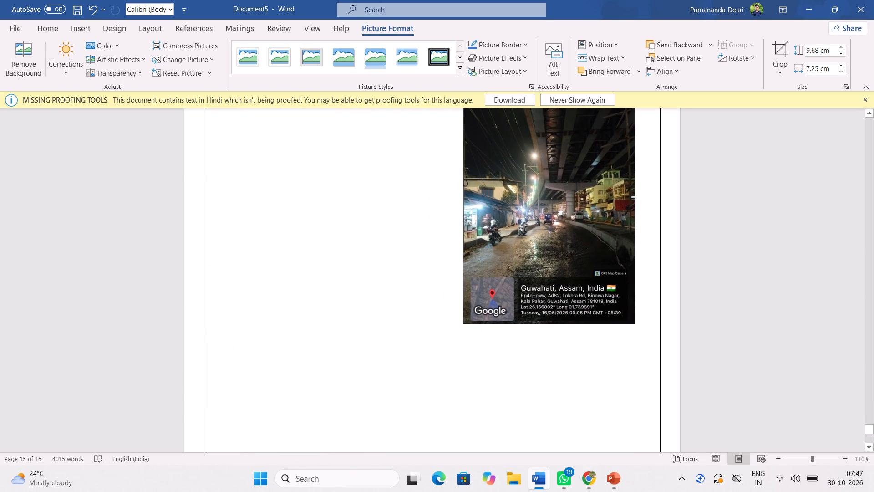
# Look over the photo page and read back through the Topic 4 text on the pages before it.
pyautogui.scroll(-2, 386, 263)
pyautogui.scroll(1, 386, 263)
pyautogui.scroll(-8, 386, 263)
pyautogui.scroll(-6, 565, 176)
pyautogui.scroll(1, 471, 205)
pyautogui.scroll(-11, 489, 197)
pyautogui.scroll(15, 454, 208)
pyautogui.scroll(-1, 452, 199)
pyautogui.scroll(1, 452, 199)
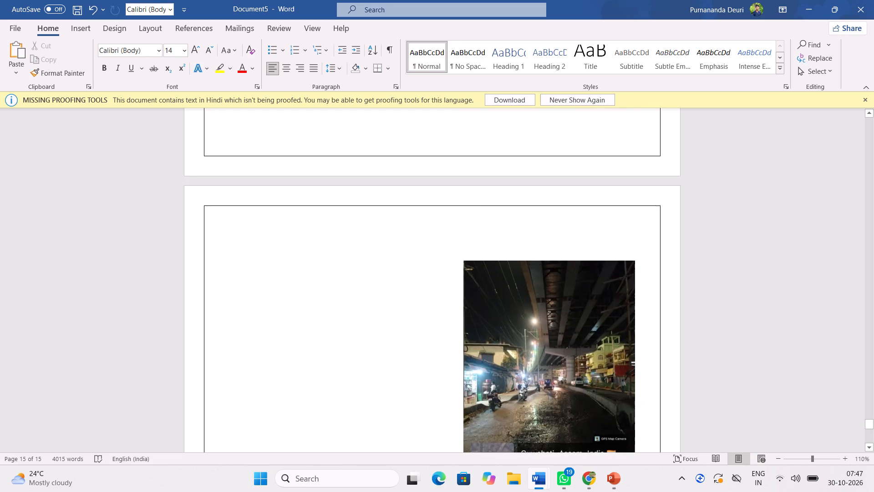
pyautogui.scroll(5, 452, 197)
pyautogui.scroll(-4, 473, 229)
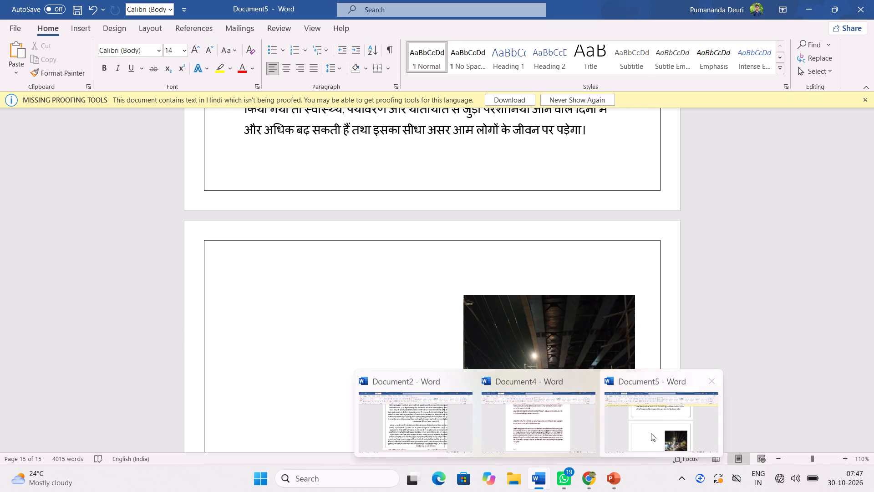
pyautogui.scroll(18, 417, 244)
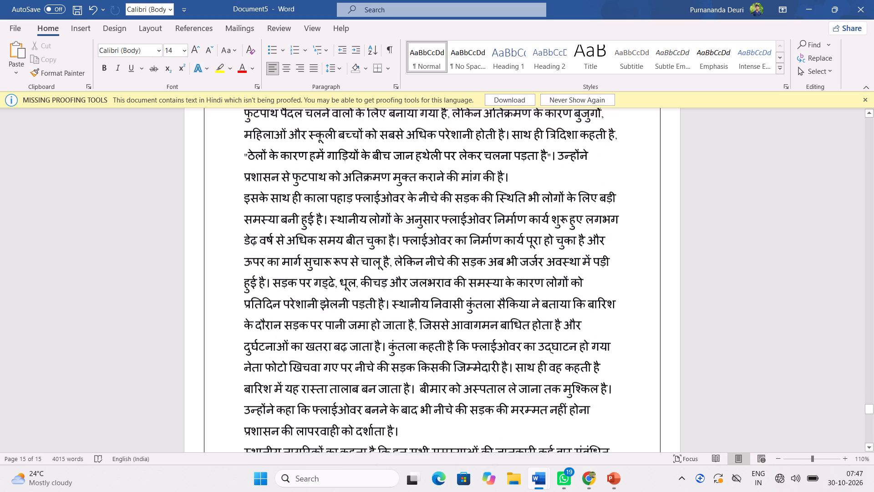
pyautogui.scroll(16, 415, 244)
pyautogui.scroll(7, 407, 192)
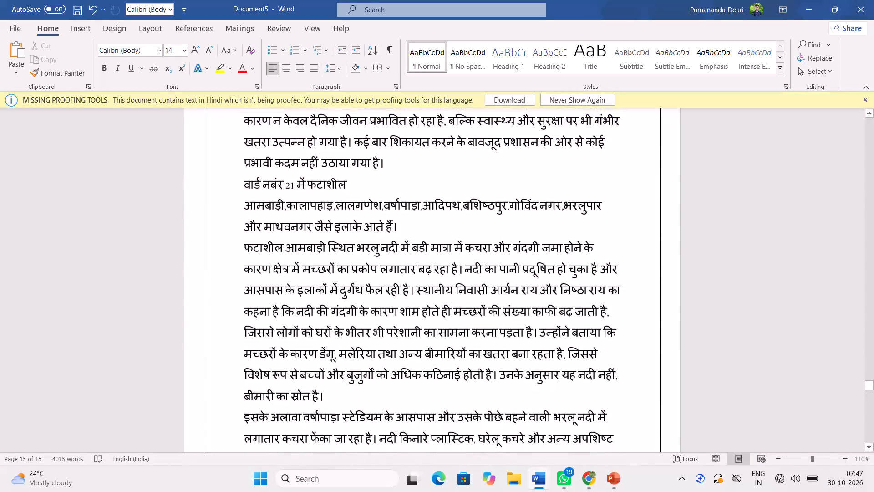
pyautogui.scroll(1, 547, 227)
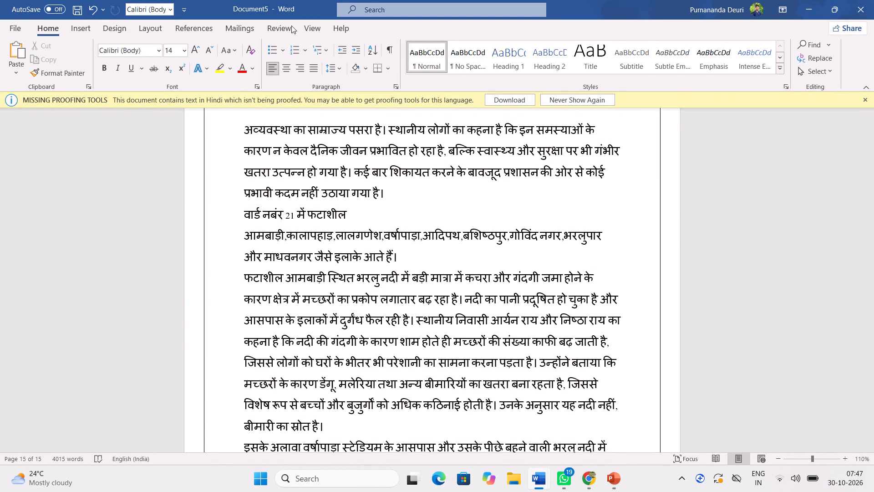
# Show the page thumbnails in the navigation pane, look through all the document's pages, and close the pane.
pyautogui.click(317, 26)
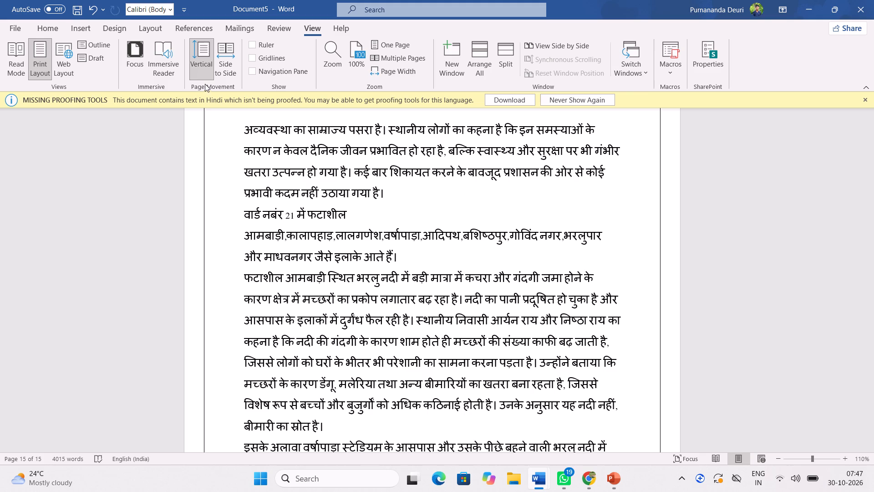
pyautogui.click(254, 68)
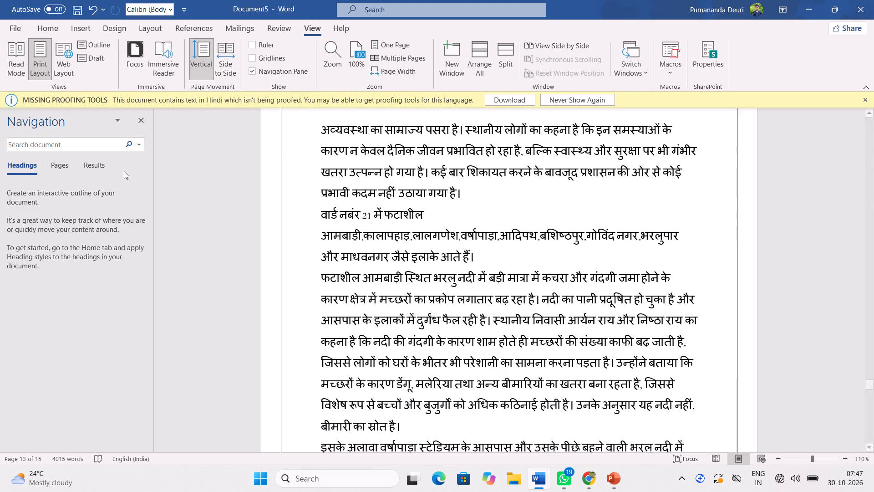
pyautogui.click(56, 161)
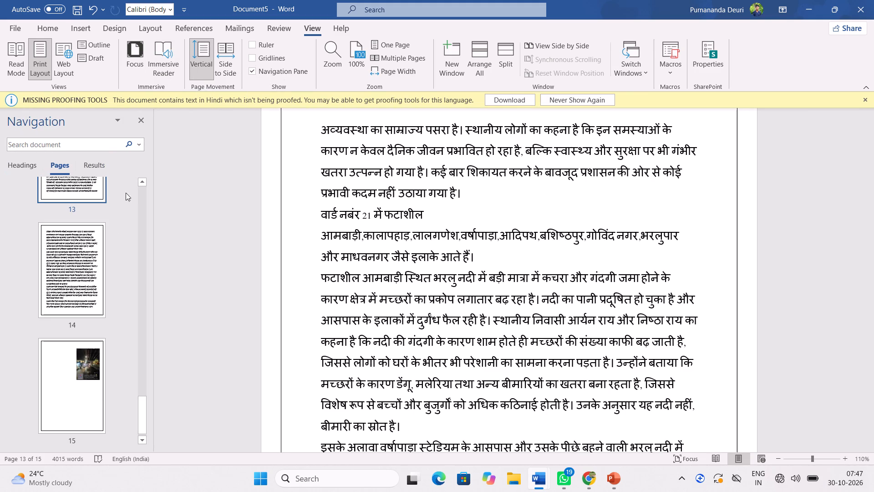
pyautogui.scroll(-1, 83, 237)
pyautogui.scroll(20, 83, 237)
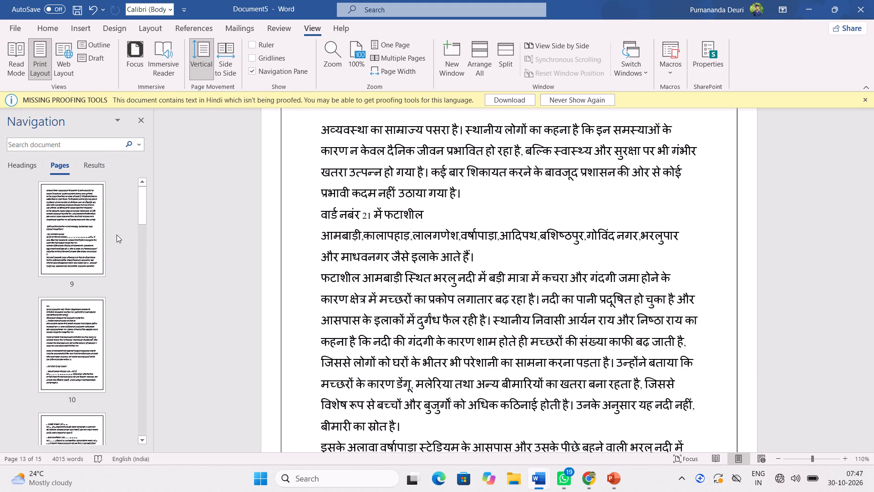
pyautogui.scroll(10, 117, 234)
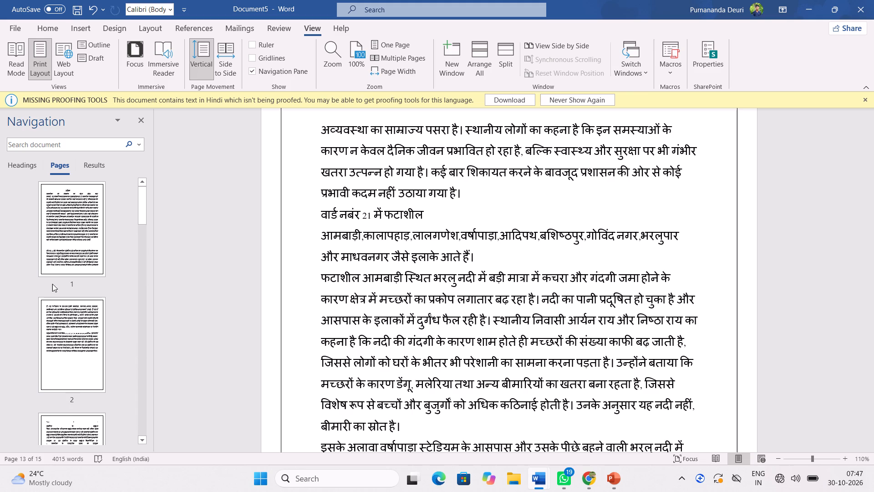
pyautogui.scroll(-6, 56, 288)
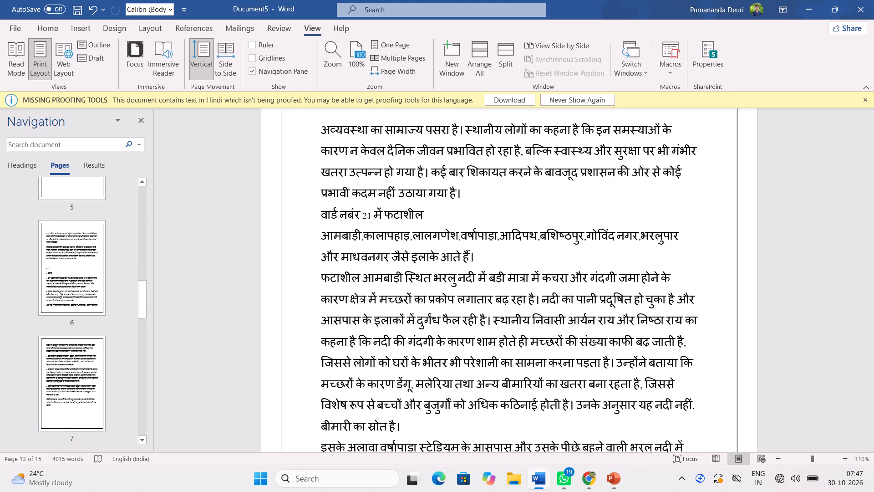
pyautogui.scroll(-7, 57, 290)
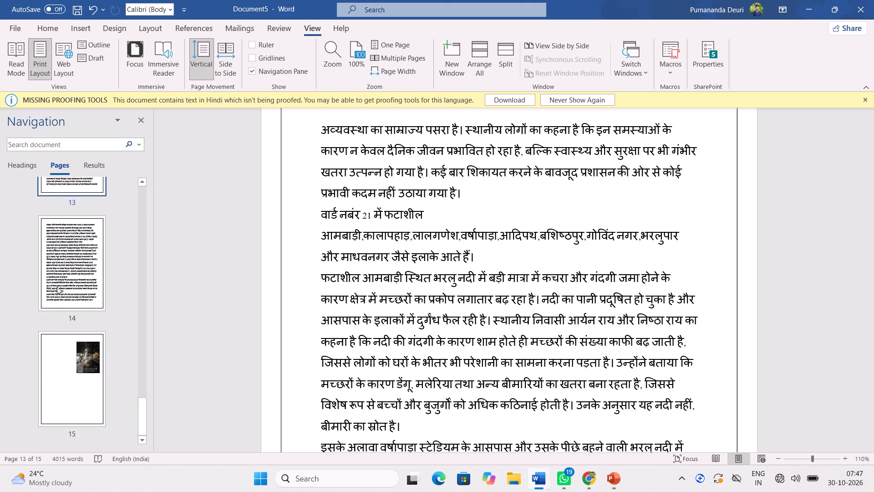
pyautogui.scroll(-1, 57, 287)
pyautogui.scroll(-4, 404, 275)
pyautogui.scroll(-20, 406, 342)
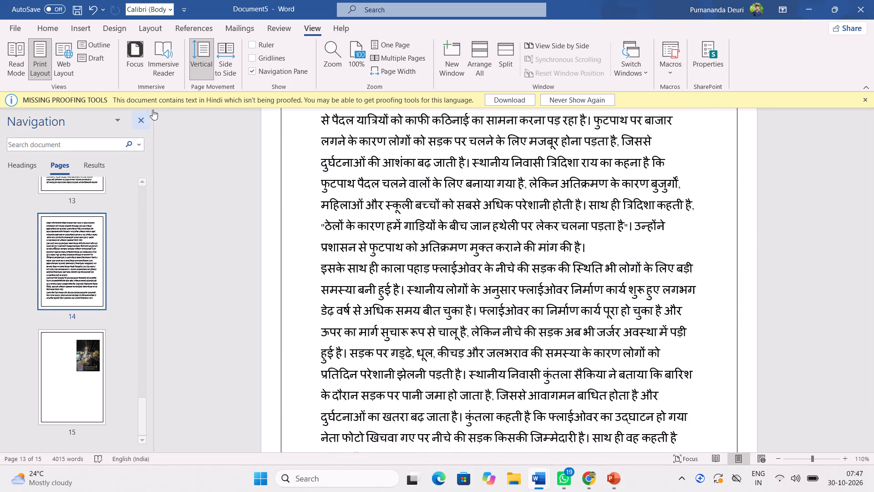
pyautogui.click(134, 120)
# Insert the picture "page 4" from the Downloads folder onto the page with the street photo.
pyautogui.scroll(-16, 447, 240)
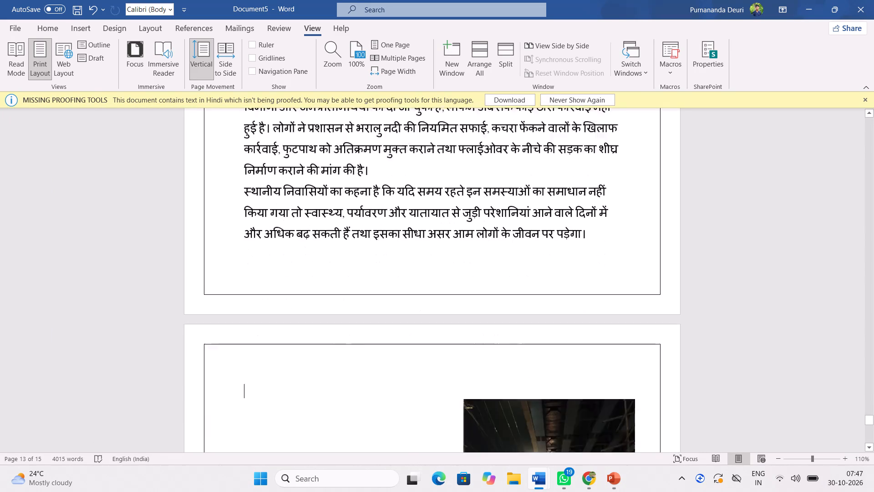
pyautogui.scroll(-6, 443, 254)
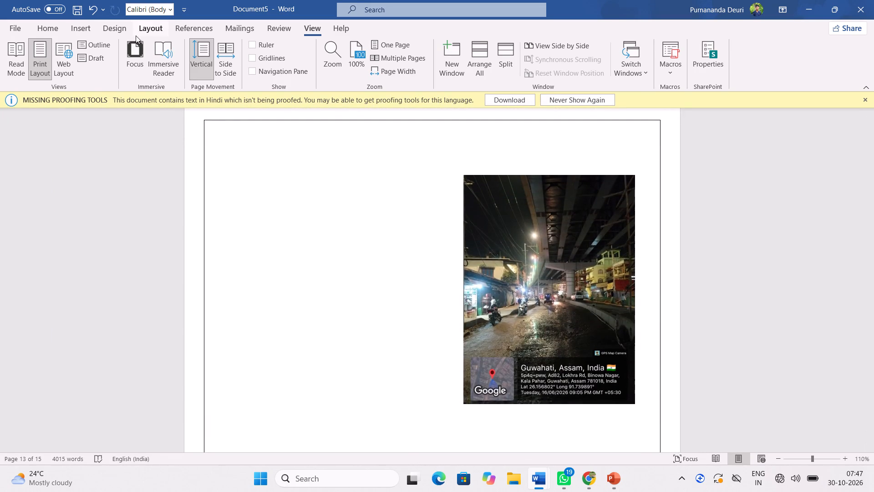
pyautogui.click(79, 28)
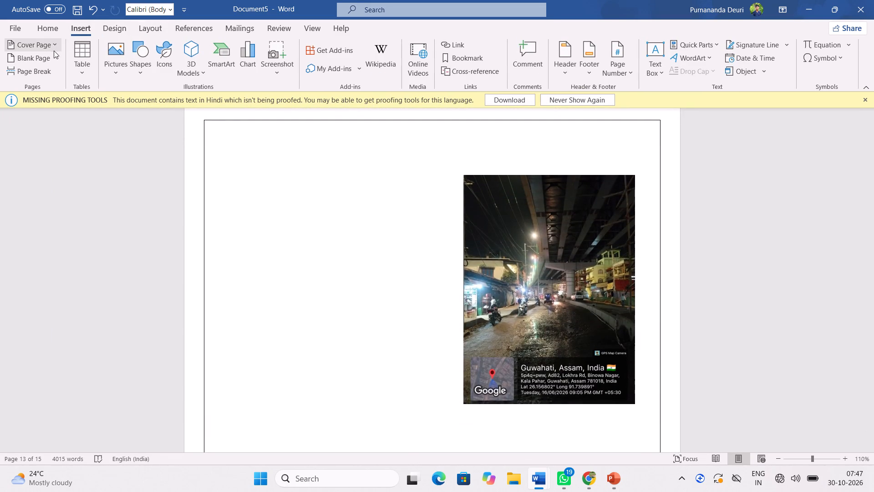
pyautogui.click(117, 56)
pyautogui.click(154, 111)
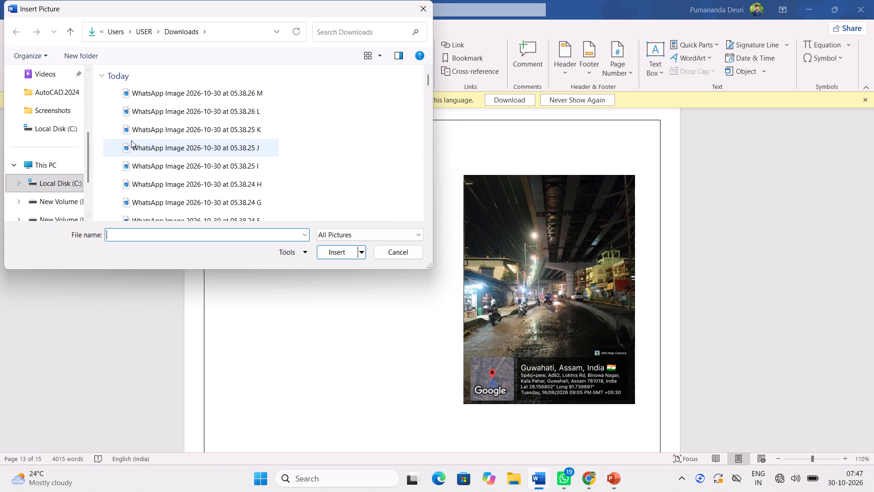
pyautogui.scroll(-1, 167, 137)
pyautogui.scroll(1, 167, 136)
pyautogui.scroll(-5, 169, 136)
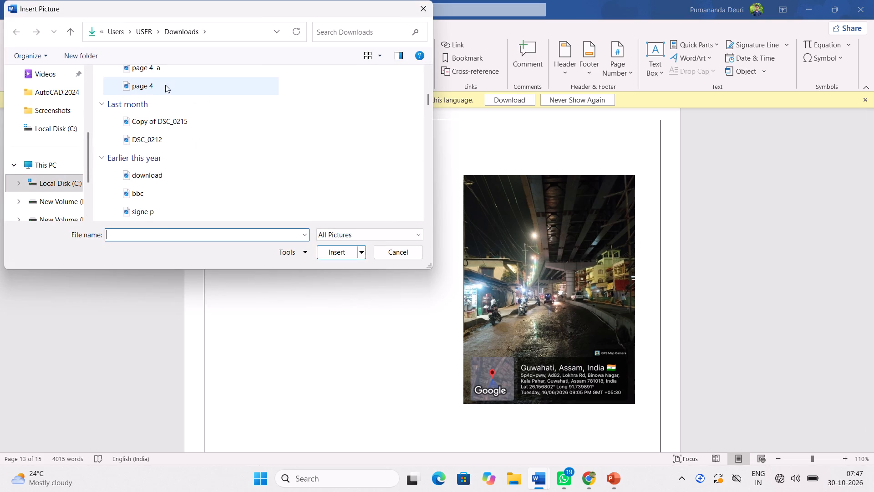
pyautogui.click(167, 79)
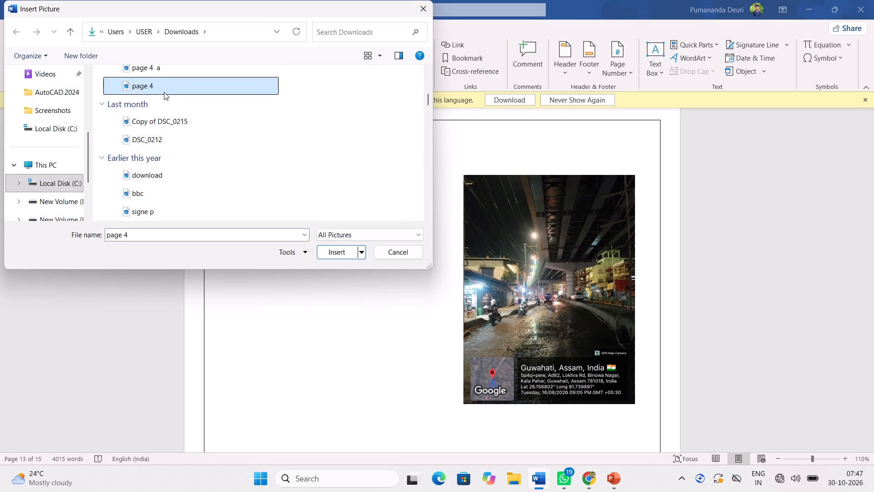
pyautogui.click(334, 251)
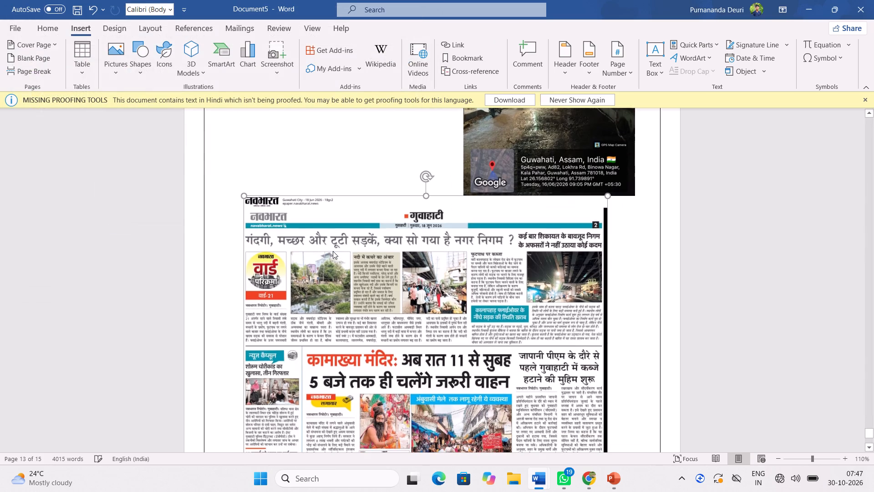
# Set the inserted newspaper picture's text wrapping to Top and Bottom and accept its layout position settings.
pyautogui.click(620, 203)
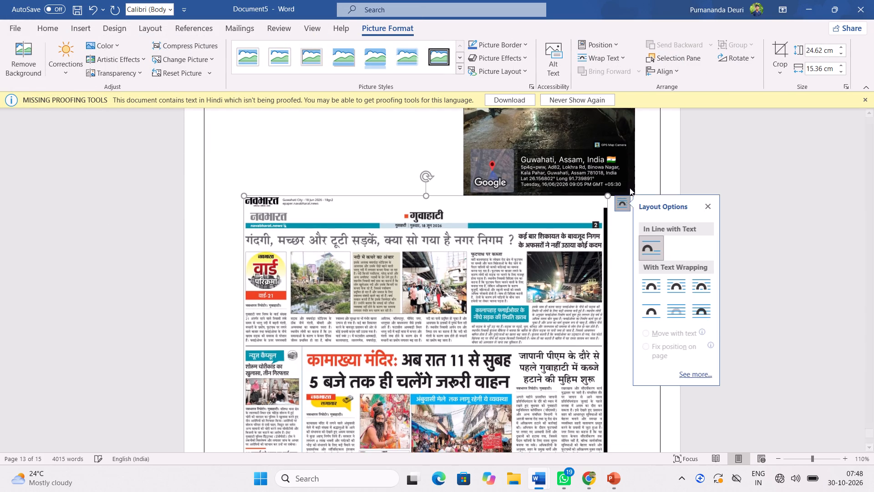
pyautogui.click(657, 313)
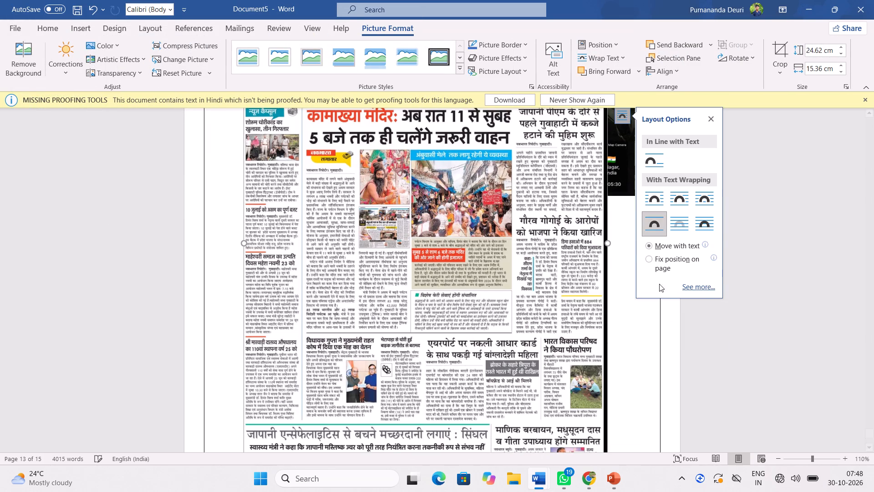
pyautogui.click(698, 287)
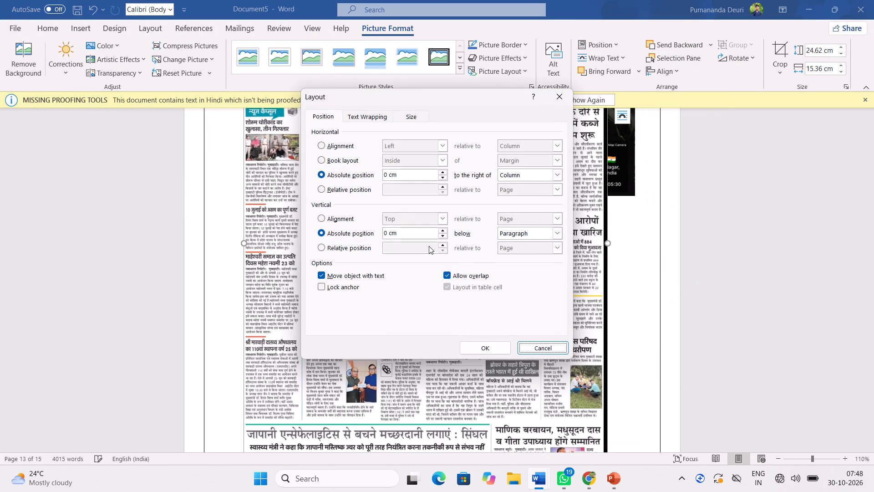
pyautogui.click(490, 350)
# Shrink the newspaper picture from its lower corner to about 16.24 cm high by 10.13 cm wide.
pyautogui.scroll(-2, 483, 294)
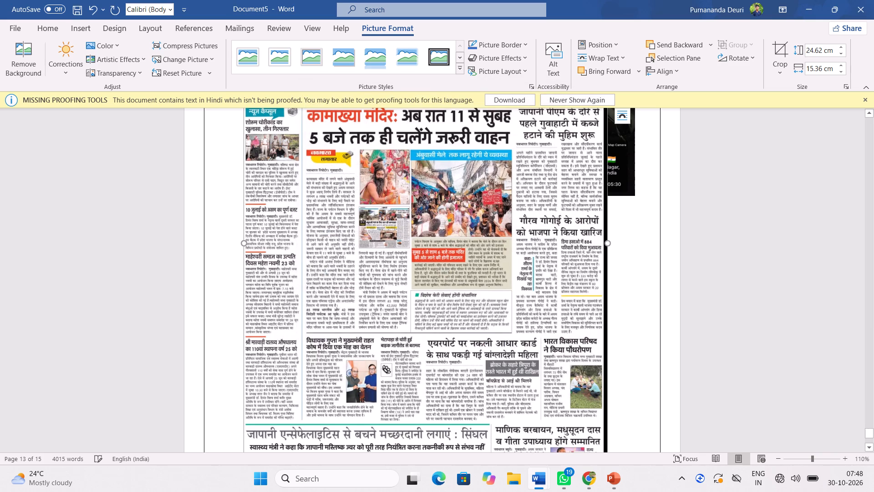
pyautogui.scroll(-6, 483, 291)
pyautogui.moveTo(608, 379); pyautogui.dragTo(426, 184)
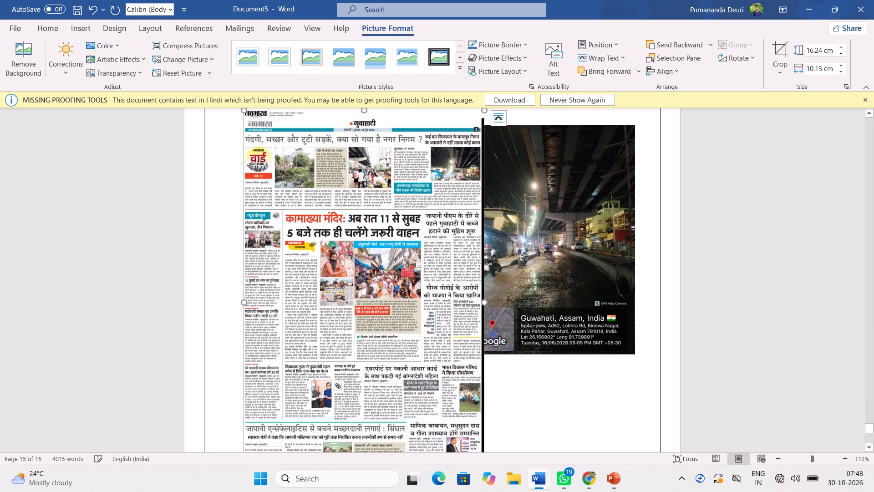
# Move the street photo down and closer to the right page border, beside the newspaper picture.
pyautogui.moveTo(553, 179); pyautogui.dragTo(572, 233)
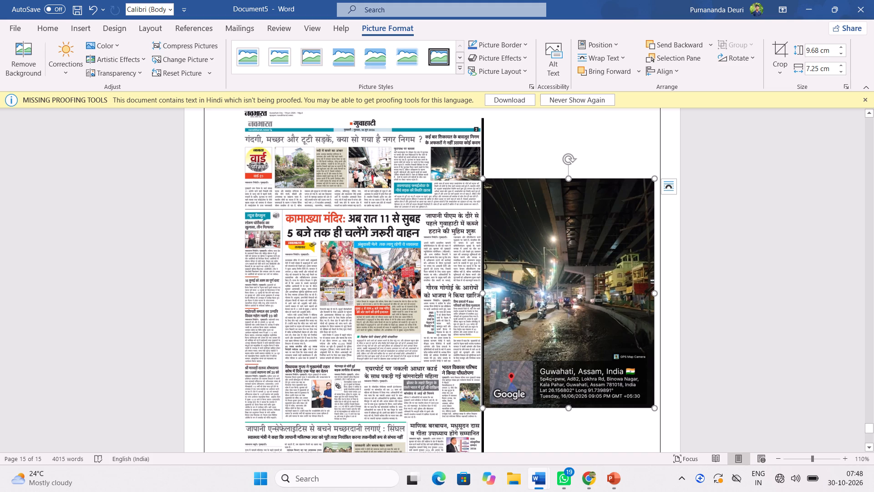
# Shrink the newspaper picture to about 14.68 cm high by 9.16 cm wide and move it towards the left page border.
pyautogui.click(276, 168)
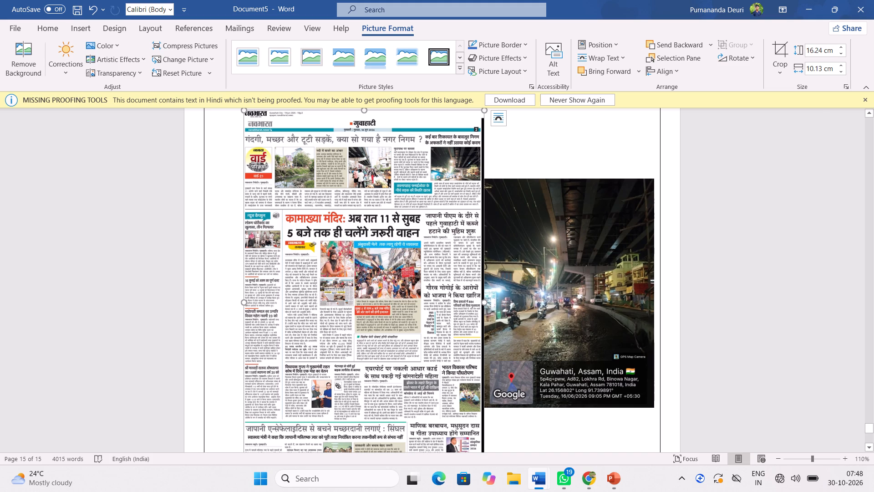
pyautogui.moveTo(242, 110); pyautogui.dragTo(253, 126)
pyautogui.doubleClick(253, 126)
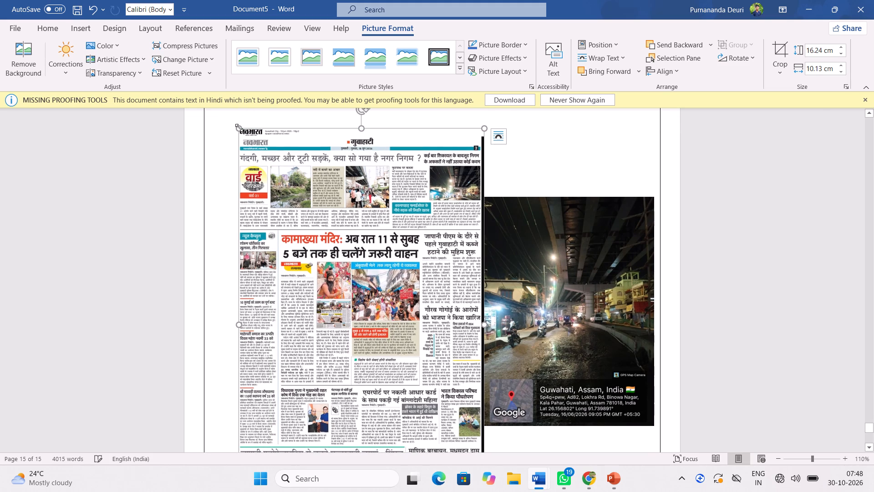
pyautogui.moveTo(239, 128); pyautogui.dragTo(274, 174)
pyautogui.moveTo(354, 263); pyautogui.dragTo(318, 205)
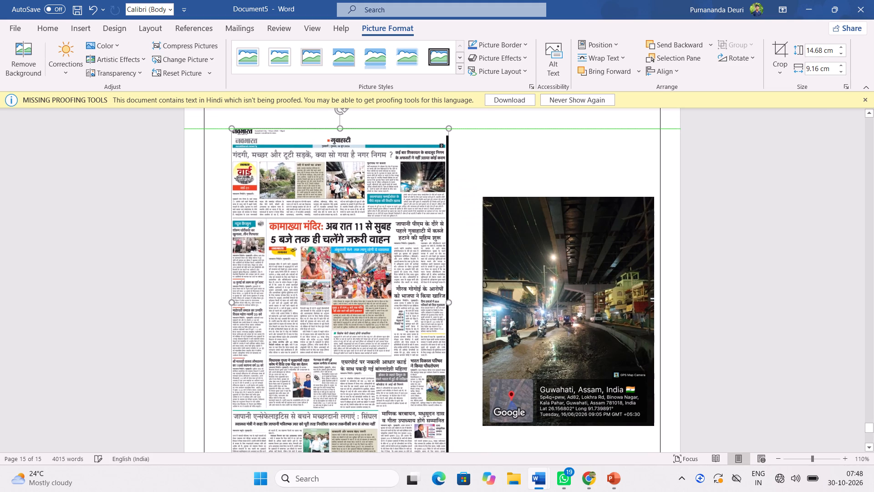
pyautogui.moveTo(318, 205); pyautogui.dragTo(318, 205)
# Shift the newspaper picture slightly towards the street photo and widen it to about 9.47 cm.
pyautogui.scroll(-5, 653, 286)
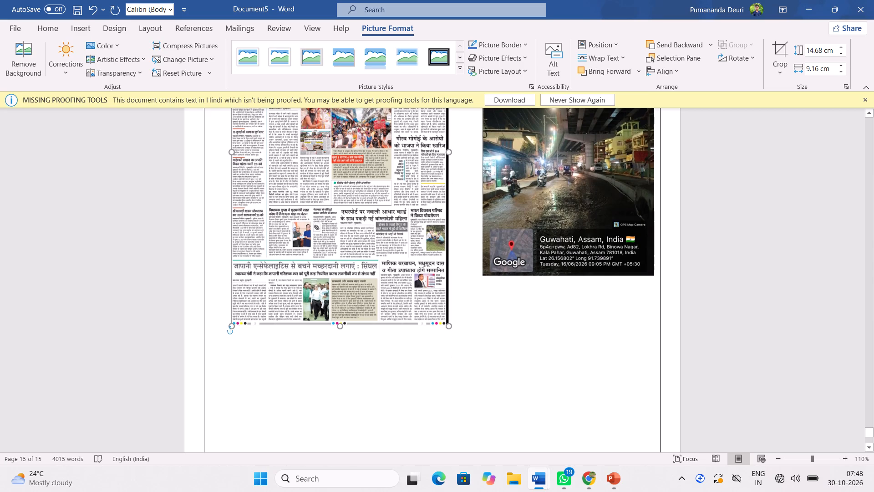
pyautogui.moveTo(450, 324); pyautogui.dragTo(448, 285)
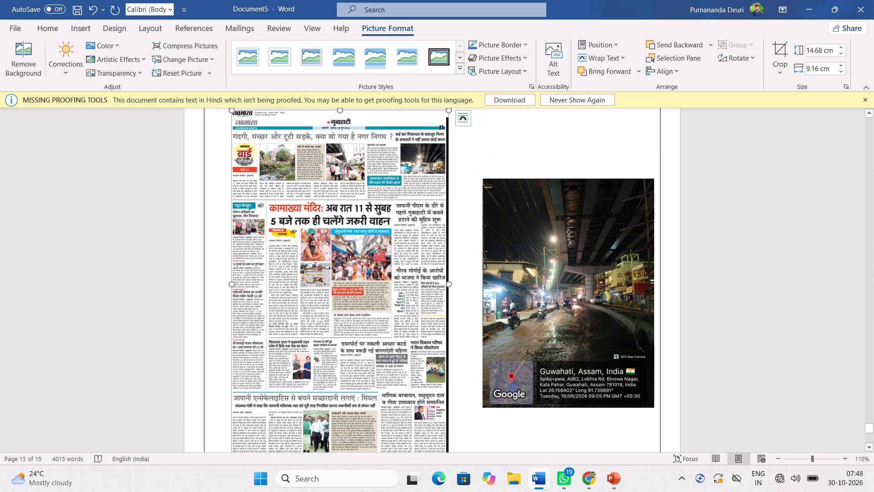
pyautogui.click(407, 288)
pyautogui.click(410, 286)
pyautogui.moveTo(425, 283); pyautogui.dragTo(432, 282)
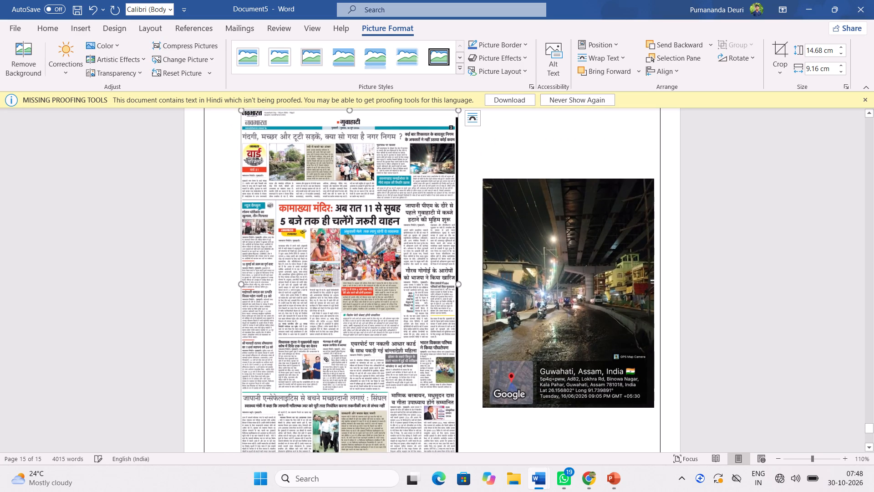
pyautogui.moveTo(238, 286); pyautogui.dragTo(234, 284)
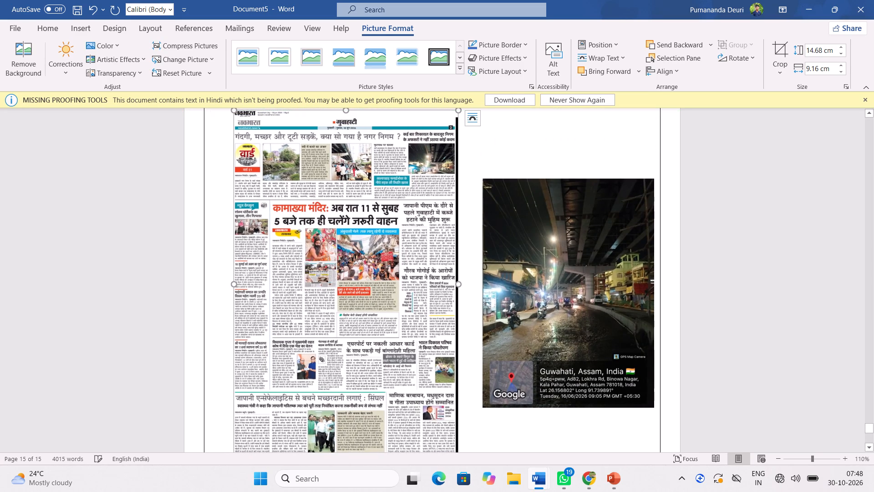
pyautogui.scroll(-4, 570, 230)
pyautogui.scroll(-3, 873, 229)
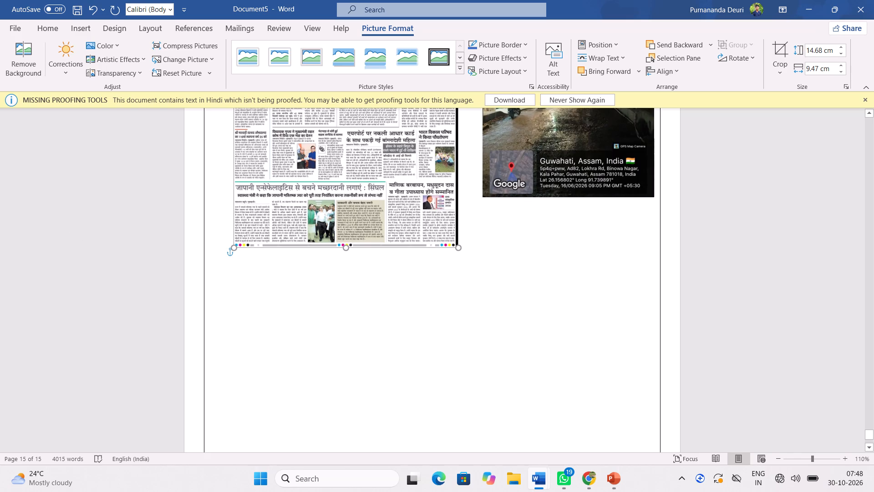
# Insert a page break in the empty area below the newspaper picture on the last page.
pyautogui.scroll(-10, 84, 231)
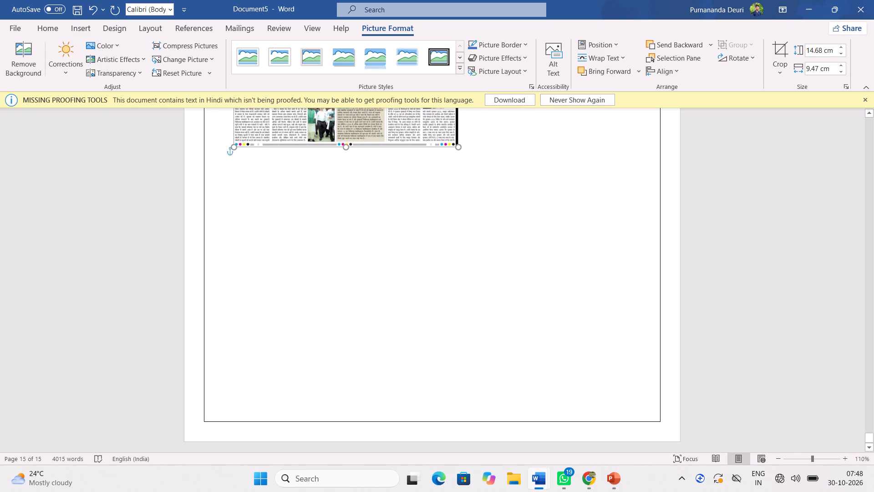
pyautogui.click(352, 249)
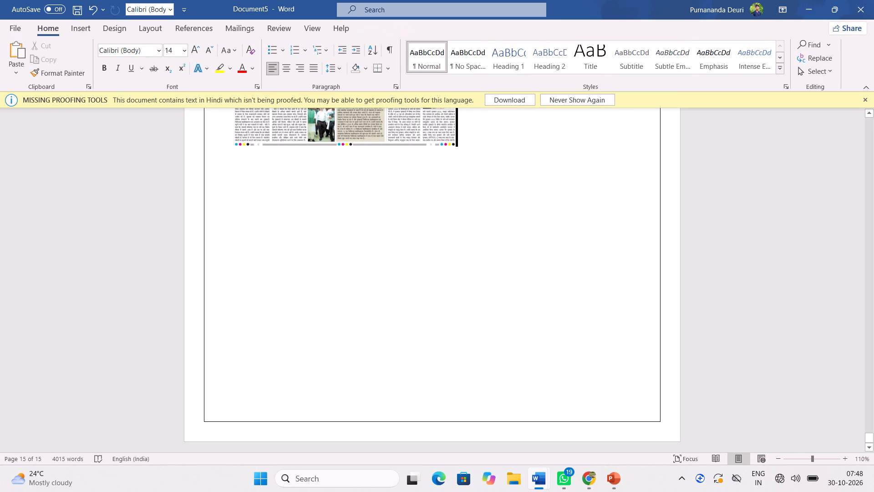
pyautogui.hotkey('ctrl', 'Return')
pyautogui.scroll(9, 368, 259)
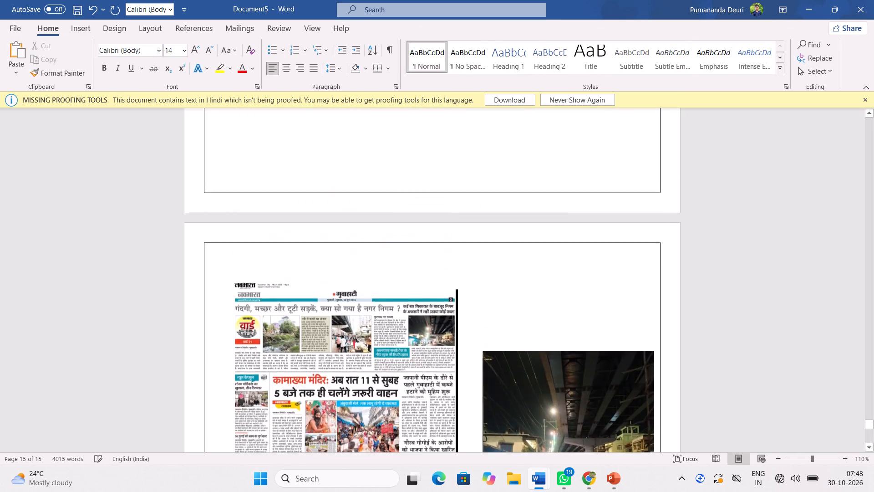
pyautogui.scroll(-5, 370, 259)
pyautogui.scroll(20, 371, 259)
pyautogui.scroll(3, 371, 259)
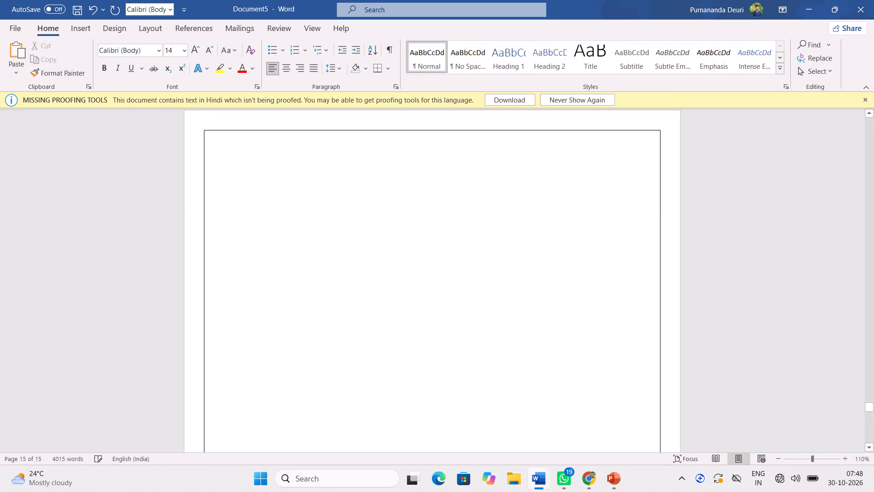
pyautogui.scroll(-20, 373, 240)
pyautogui.scroll(-16, 373, 240)
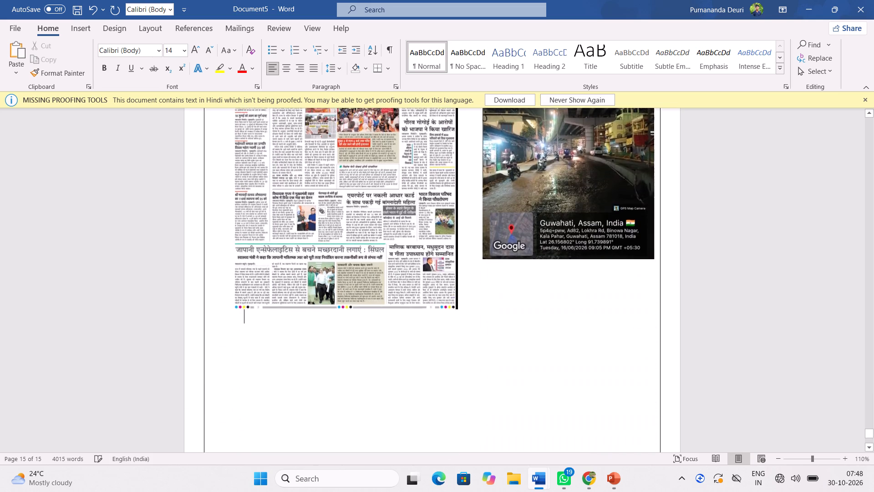
pyautogui.scroll(-7, 373, 232)
# Insert another page break at the empty paragraph just below the newspaper picture.
pyautogui.click(406, 294)
pyautogui.click(373, 323)
pyautogui.click(310, 324)
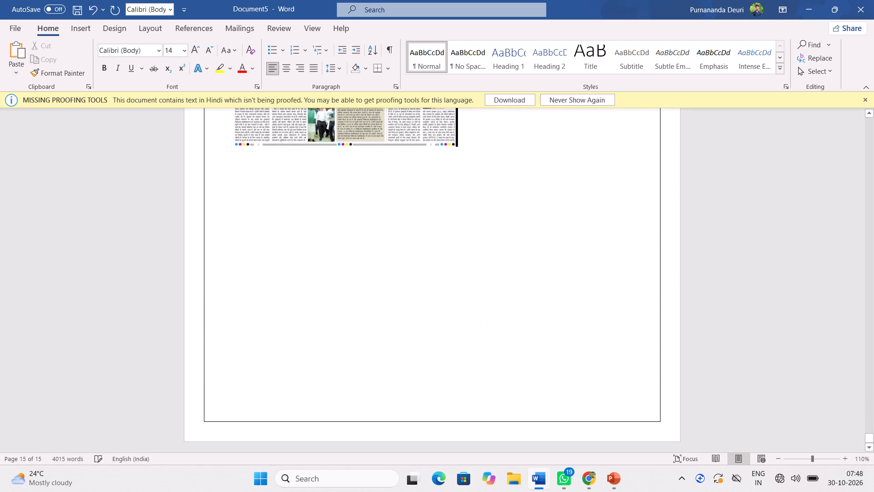
pyautogui.click(261, 337)
pyautogui.click(234, 380)
pyautogui.click(243, 400)
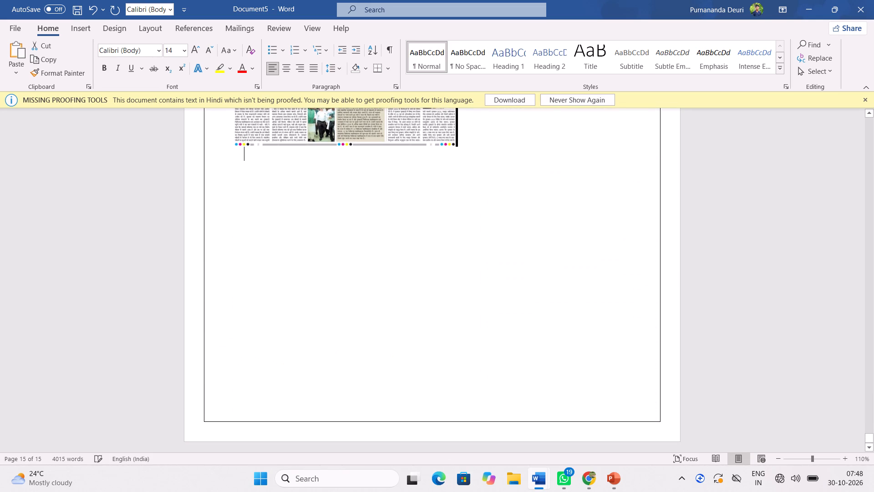
pyautogui.click(238, 385)
pyautogui.click(270, 314)
pyautogui.hotkey('ctrl', 'Return')
# Move the newspaper picture up from the last page onto the blank page before it.
pyautogui.scroll(-7, 279, 234)
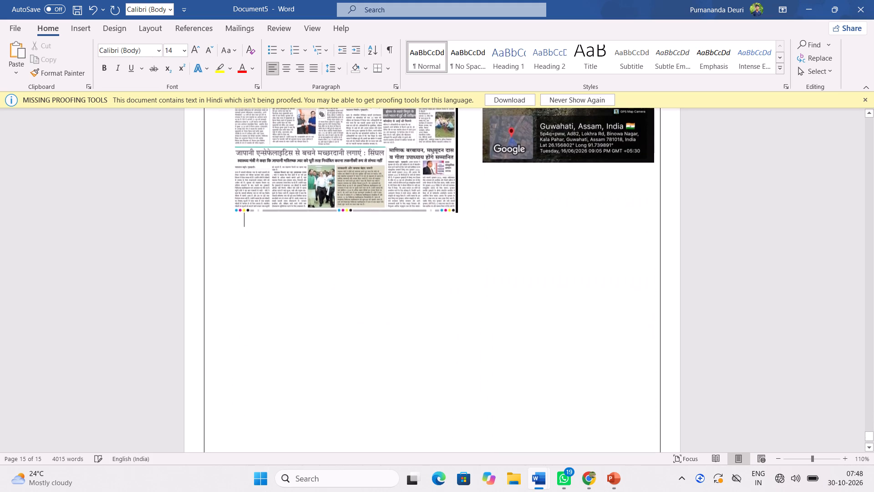
pyautogui.scroll(-10, 190, 298)
pyautogui.scroll(15, 352, 273)
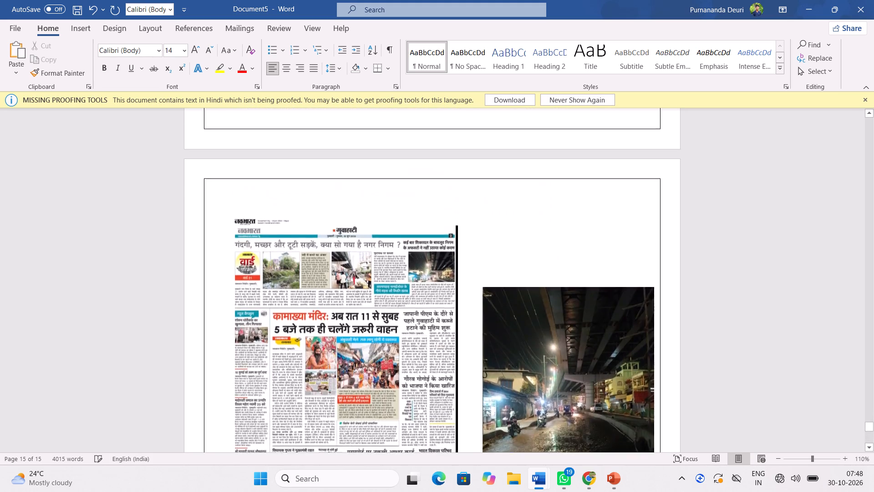
pyautogui.scroll(1, 351, 267)
pyautogui.scroll(-1, 351, 267)
pyautogui.scroll(8, 351, 267)
pyautogui.scroll(-2, 352, 282)
pyautogui.scroll(1, 352, 282)
pyautogui.scroll(-9, 352, 282)
pyautogui.click(345, 279)
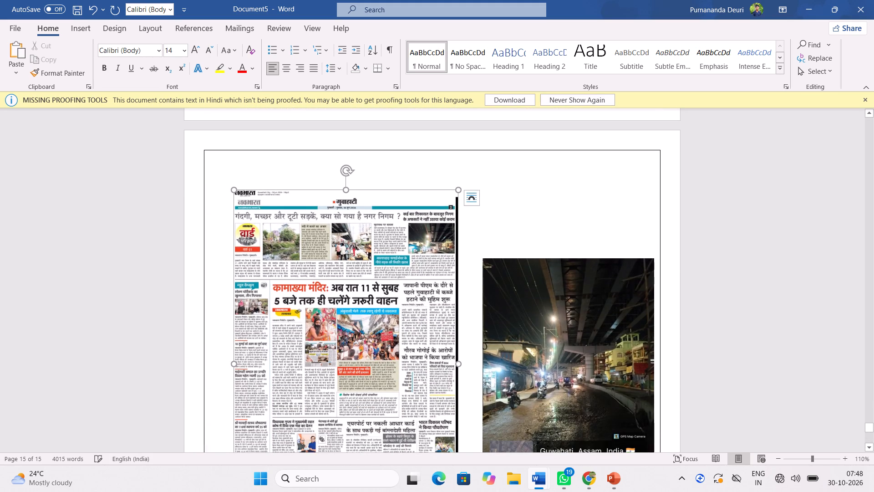
pyautogui.moveTo(347, 279); pyautogui.dragTo(345, 129)
pyautogui.click(345, 129)
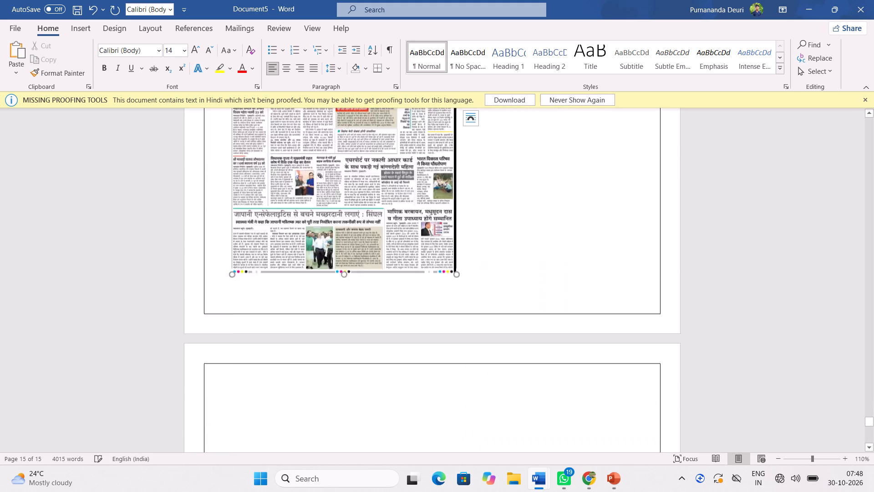
pyautogui.moveTo(352, 244); pyautogui.dragTo(358, 88)
pyautogui.click(358, 88)
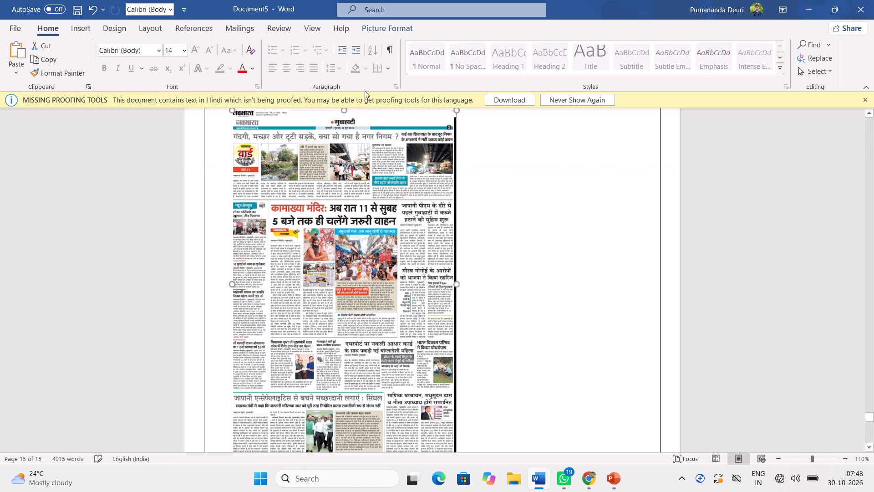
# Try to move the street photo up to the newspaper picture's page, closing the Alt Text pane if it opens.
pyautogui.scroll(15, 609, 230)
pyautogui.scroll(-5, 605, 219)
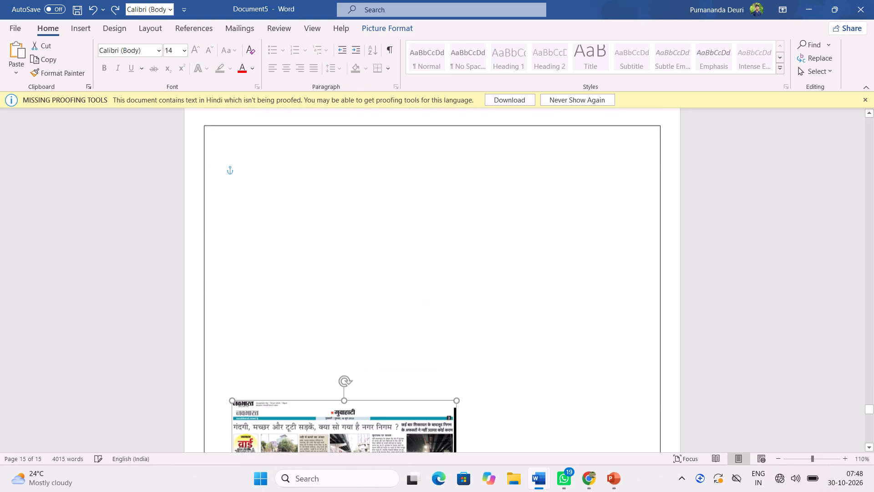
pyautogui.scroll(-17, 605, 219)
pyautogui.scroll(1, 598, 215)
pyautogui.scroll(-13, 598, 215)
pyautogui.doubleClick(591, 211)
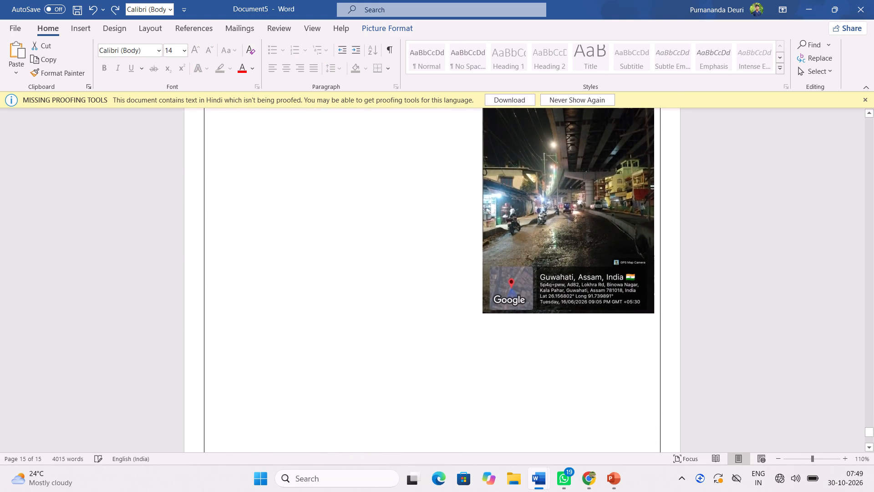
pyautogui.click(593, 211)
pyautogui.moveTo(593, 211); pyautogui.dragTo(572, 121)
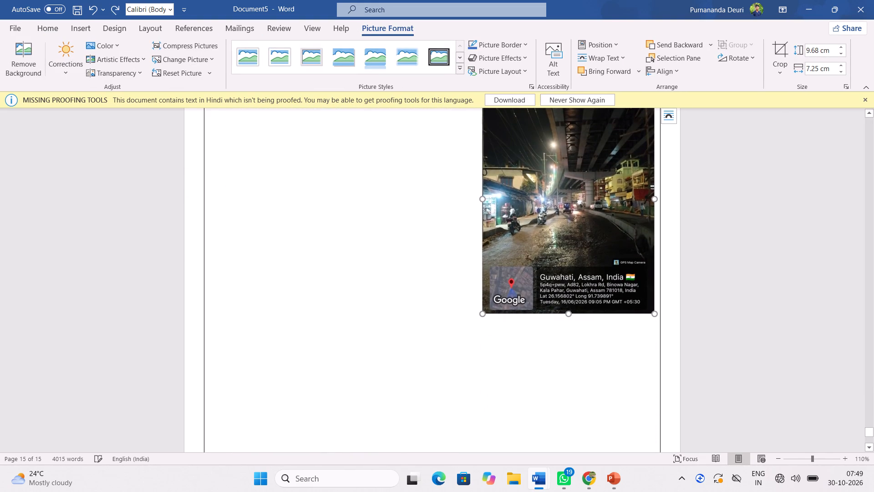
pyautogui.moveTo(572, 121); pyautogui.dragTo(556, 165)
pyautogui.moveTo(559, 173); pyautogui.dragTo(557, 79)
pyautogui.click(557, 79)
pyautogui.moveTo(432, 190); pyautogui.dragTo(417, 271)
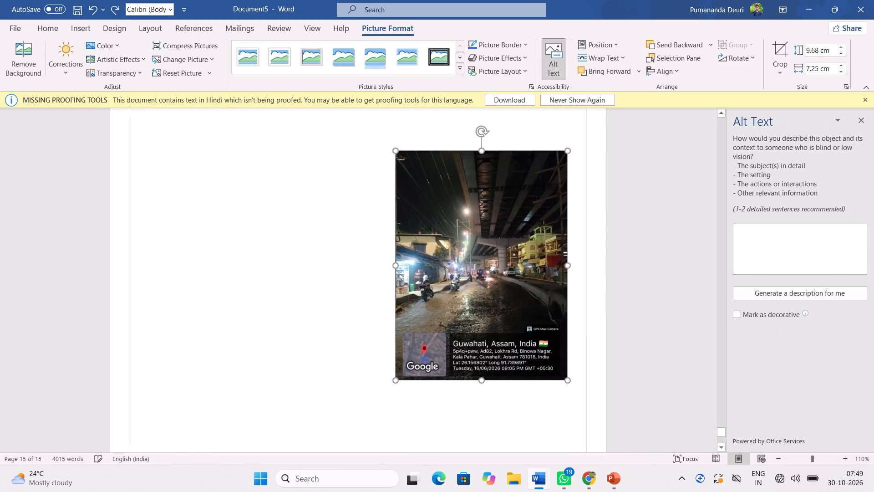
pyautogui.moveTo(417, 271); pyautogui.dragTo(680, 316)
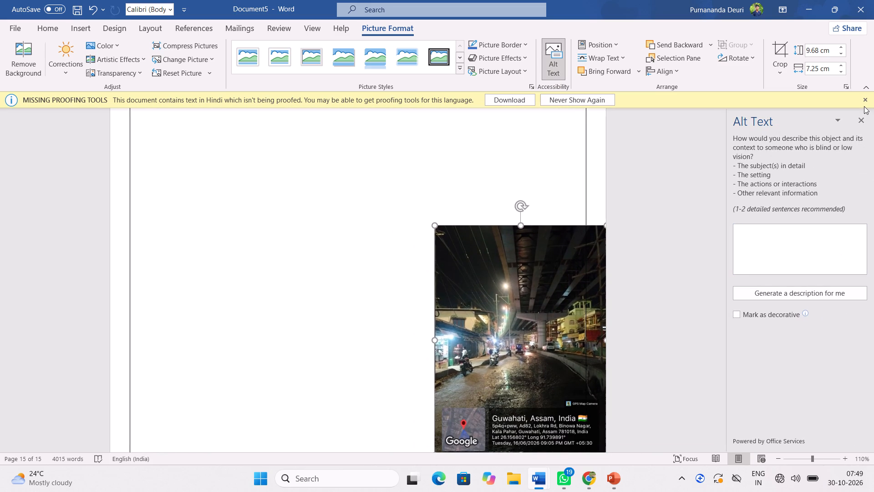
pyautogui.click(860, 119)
# Move the newspaper picture higher on its page and closer to the left page border.
pyautogui.scroll(4, 394, 261)
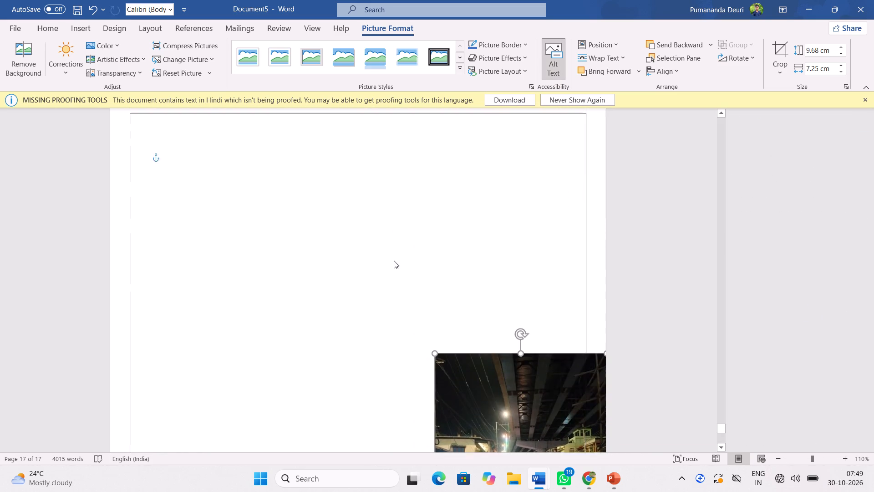
pyautogui.scroll(11, 394, 261)
pyautogui.moveTo(397, 217); pyautogui.dragTo(378, 279)
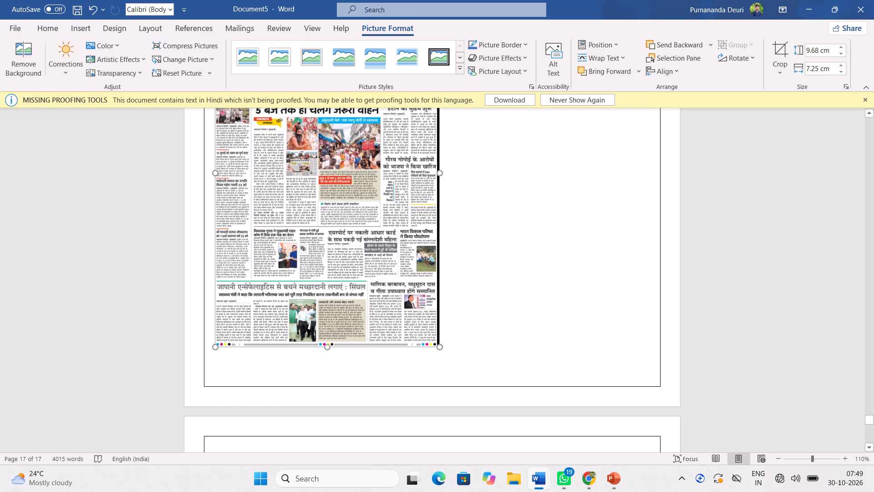
pyautogui.moveTo(378, 279); pyautogui.dragTo(379, 282)
pyautogui.moveTo(380, 281); pyautogui.dragTo(377, 228)
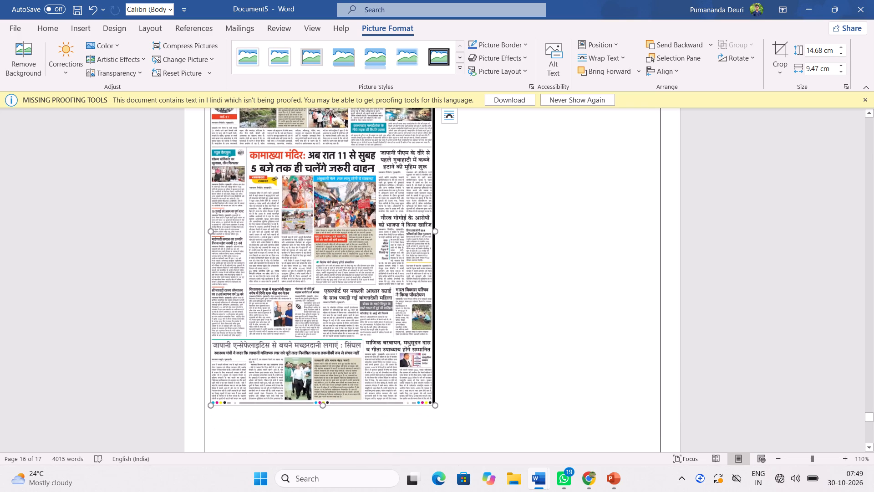
# Move the street photo to the top of its page and back inside the right page border.
pyautogui.scroll(-8, 604, 266)
pyautogui.scroll(1, 595, 266)
pyautogui.scroll(-6, 595, 266)
pyautogui.moveTo(603, 418); pyautogui.dragTo(595, 350)
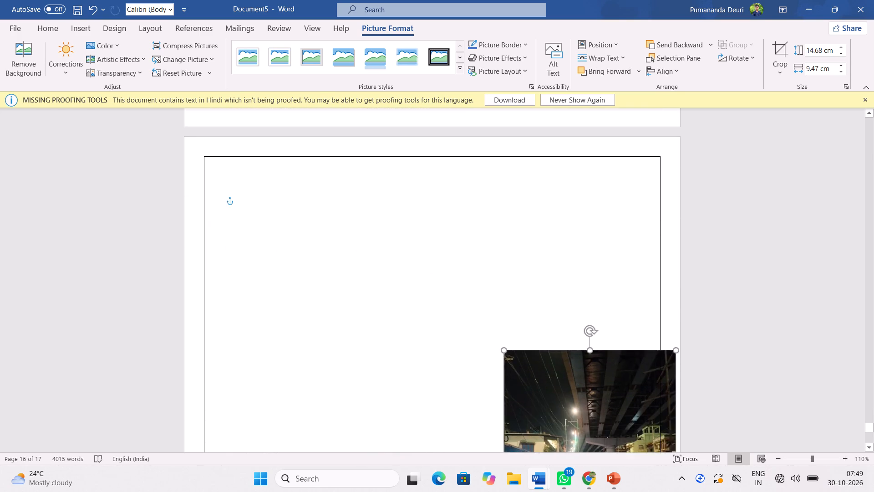
pyautogui.moveTo(595, 350); pyautogui.dragTo(575, 92)
pyautogui.scroll(3, 491, 252)
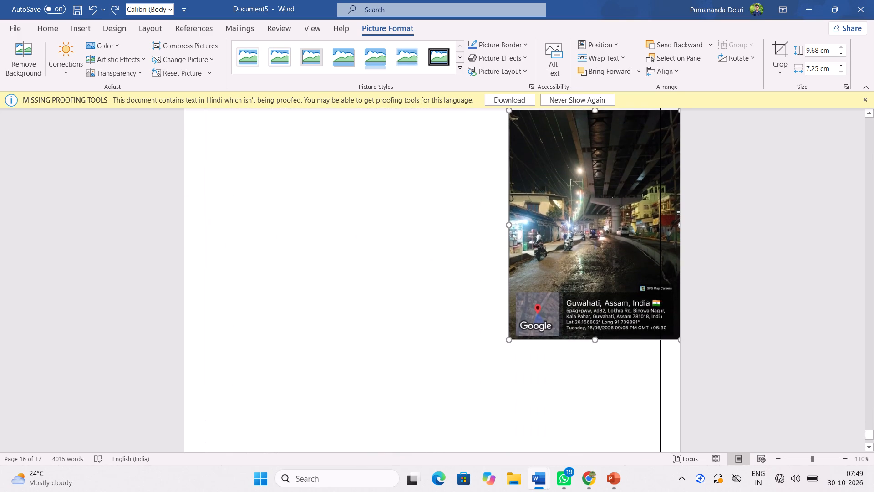
pyautogui.scroll(17, 490, 252)
pyautogui.scroll(-9, 492, 235)
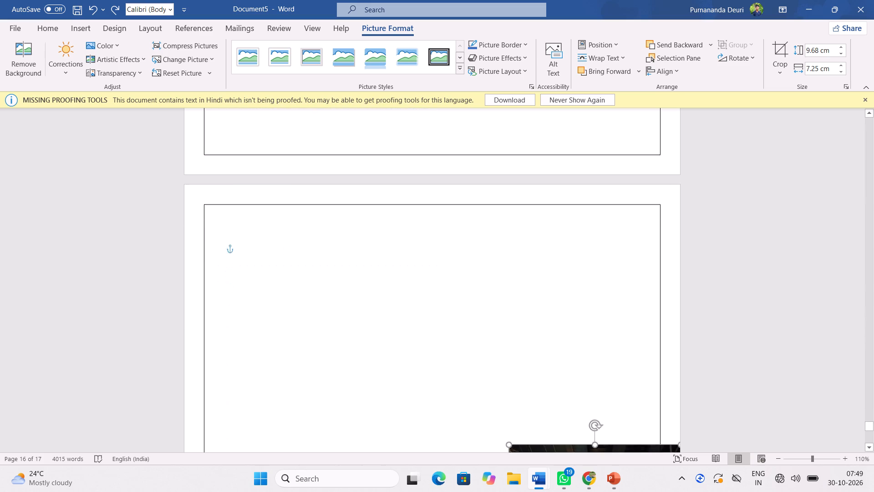
pyautogui.click(609, 340)
pyautogui.scroll(-6, 607, 324)
pyautogui.moveTo(602, 343); pyautogui.dragTo(594, 316)
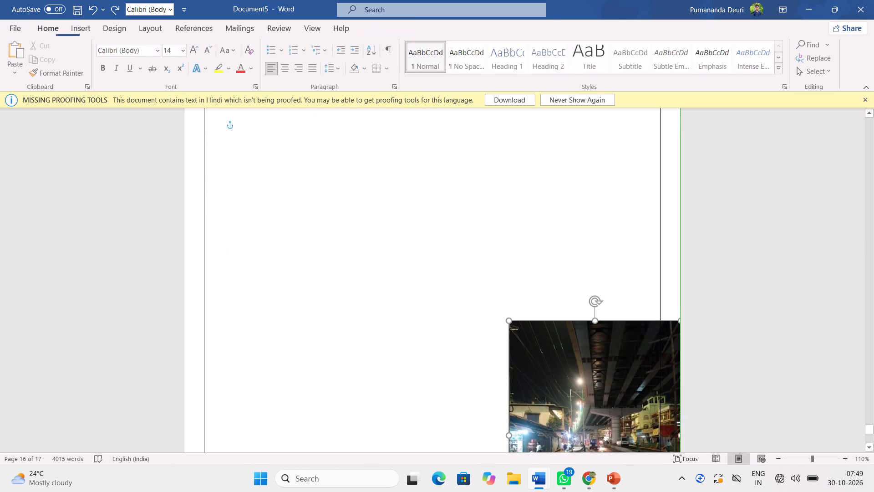
pyautogui.moveTo(594, 316); pyautogui.dragTo(577, 125)
# Move the street photo up onto the preceding page, beside the newspaper picture and close to the right page border.
pyautogui.scroll(4, 457, 239)
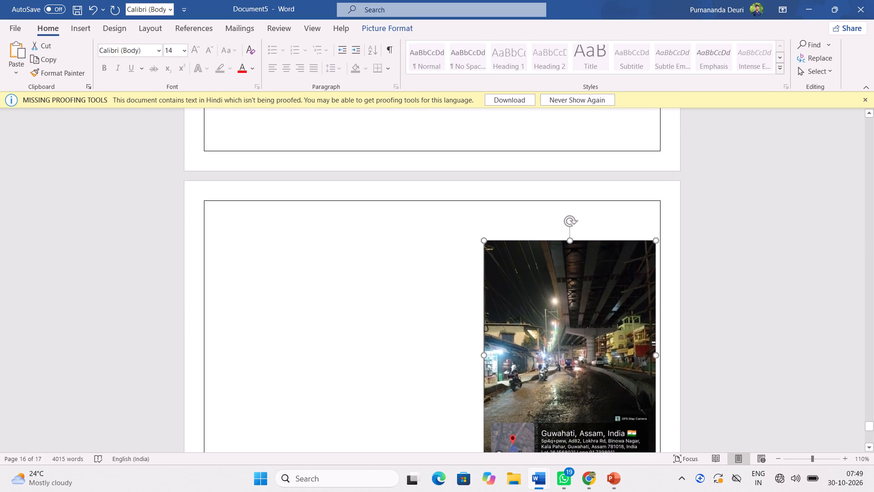
pyautogui.moveTo(605, 340); pyautogui.dragTo(591, 224)
pyautogui.hscroll(-1, 592, 224)
pyautogui.keyDown('ctrl'); pyautogui.scroll(-7, 592, 224); pyautogui.keyUp('ctrl')
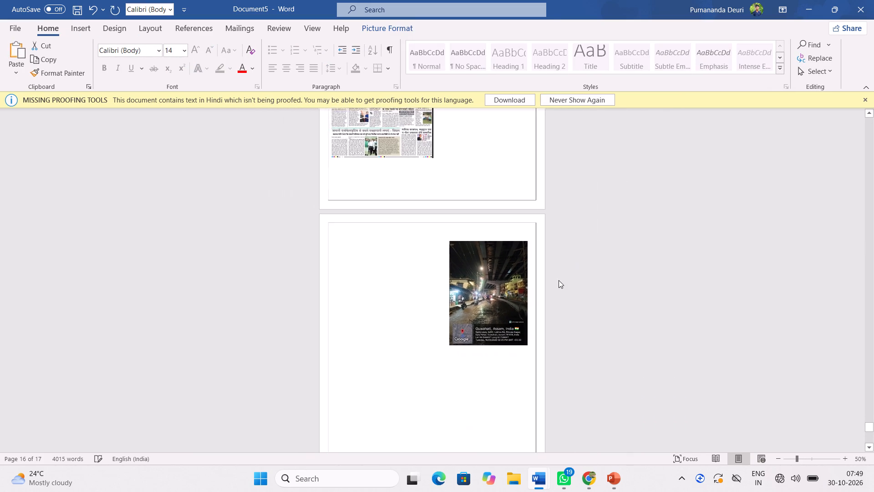
pyautogui.moveTo(487, 282); pyautogui.dragTo(484, 153)
pyautogui.moveTo(493, 163); pyautogui.dragTo(502, 155)
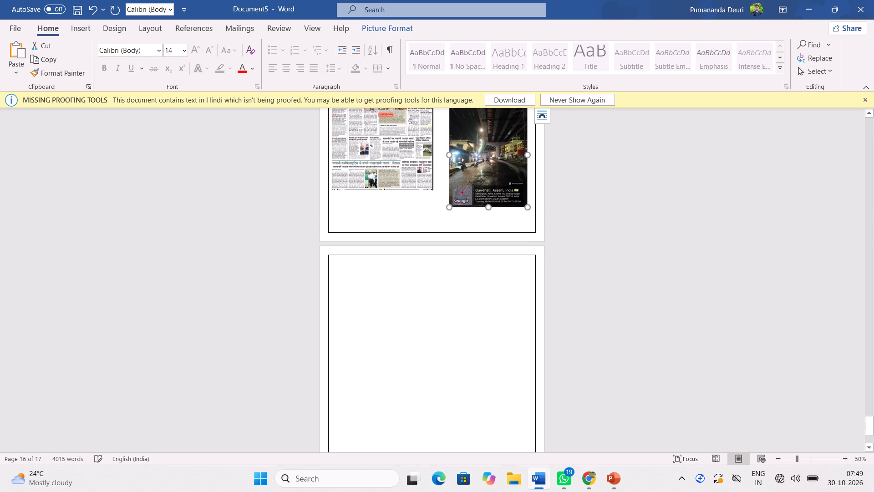
pyautogui.scroll(12, 510, 169)
pyautogui.moveTo(492, 247); pyautogui.dragTo(493, 246)
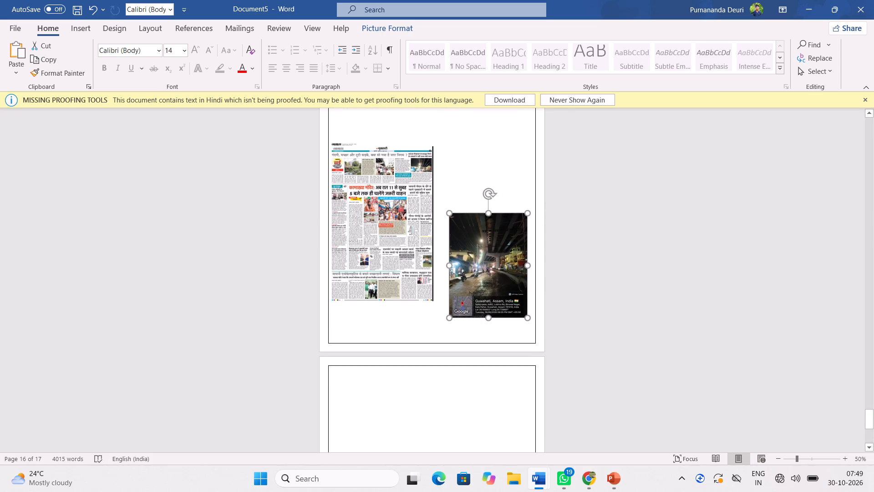
pyautogui.moveTo(493, 246); pyautogui.dragTo(498, 182)
# Move the newspaper picture up to just below the page's top border.
pyautogui.moveTo(389, 197); pyautogui.dragTo(395, 167)
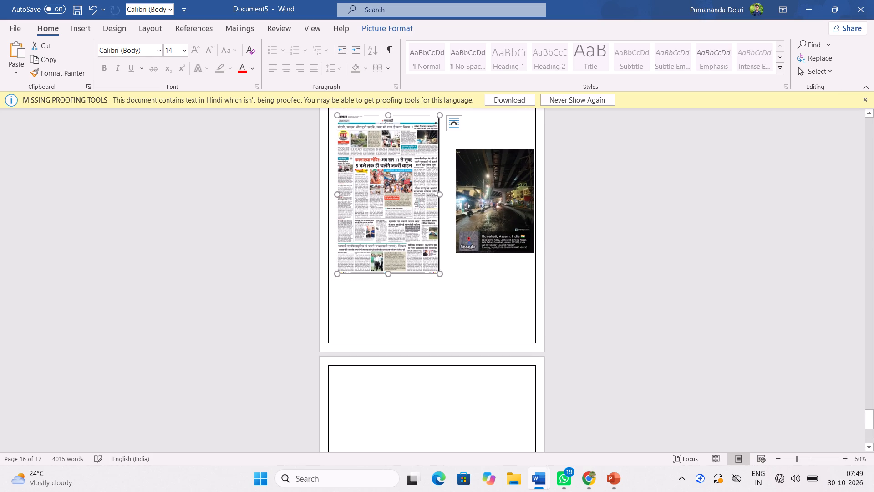
pyautogui.scroll(5, 577, 210)
pyautogui.moveTo(374, 239); pyautogui.dragTo(381, 184)
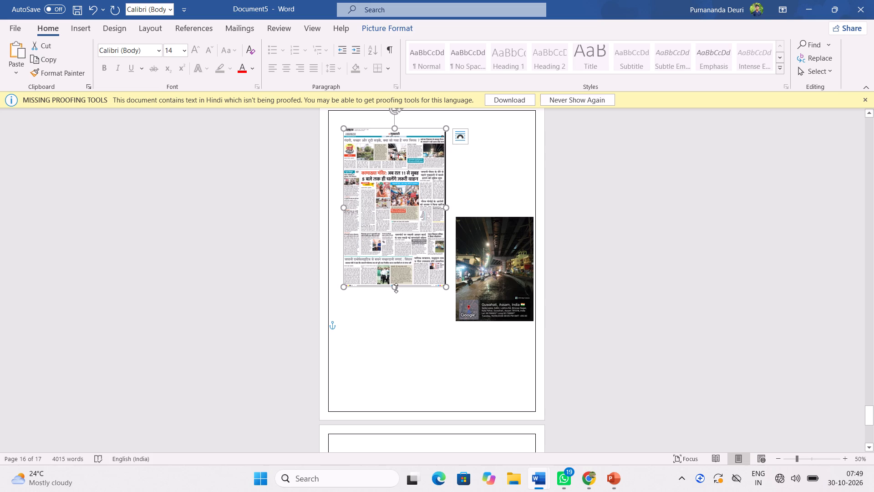
# Reduce the newspaper picture's height to roughly two thirds, keeping its width, and centre it at the top of the page.
pyautogui.moveTo(396, 288); pyautogui.dragTo(381, 228)
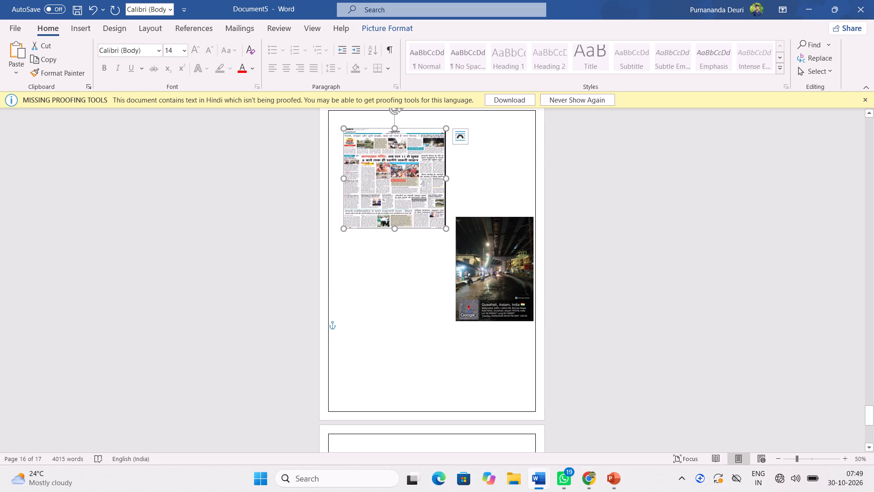
pyautogui.moveTo(428, 195); pyautogui.dragTo(464, 172)
# Place the street photo centred beneath the newspaper picture, leaving a gap between them.
pyautogui.moveTo(518, 282); pyautogui.dragTo(434, 318)
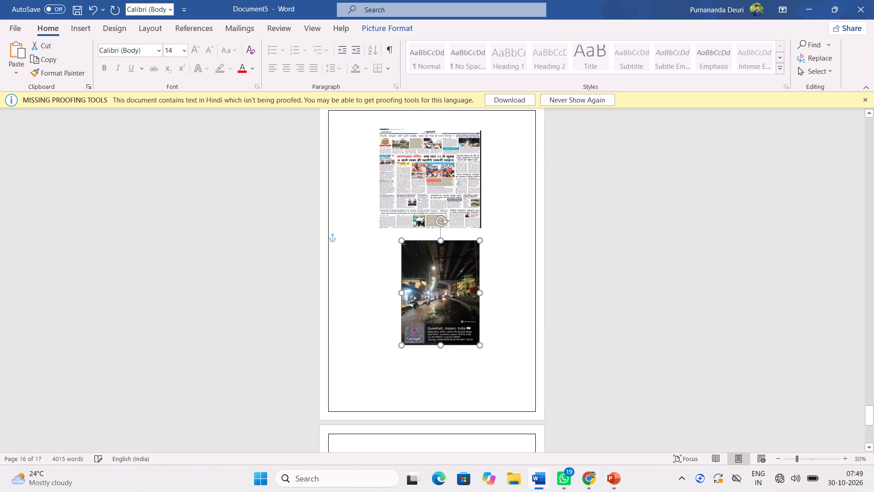
pyautogui.moveTo(434, 318); pyautogui.dragTo(447, 328)
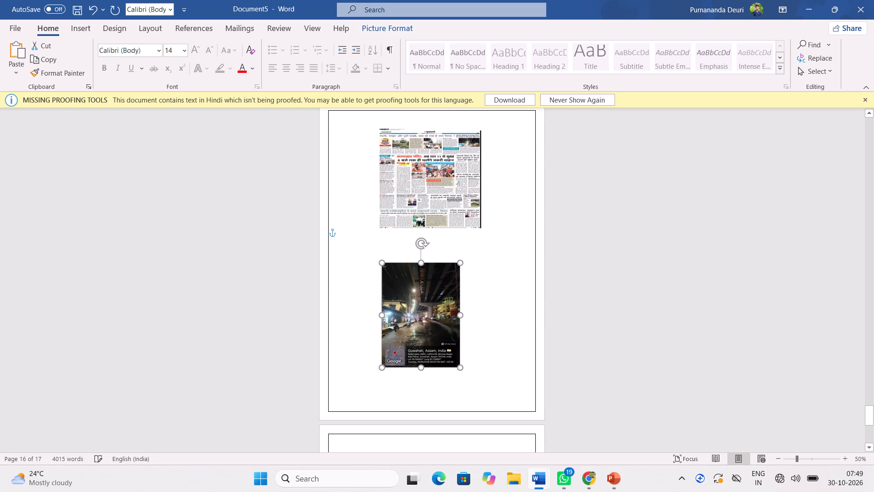
pyautogui.moveTo(447, 328); pyautogui.dragTo(453, 323)
pyautogui.click(520, 321)
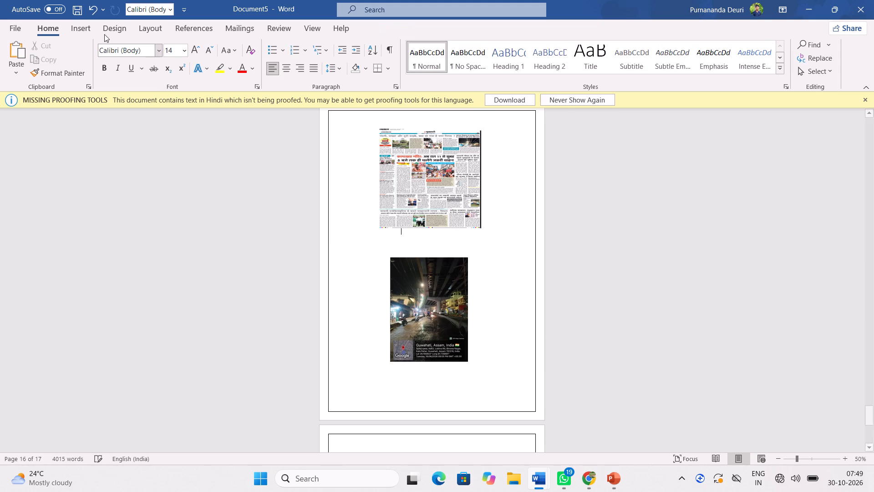
# Check the pages between the end of the Topic 4 text and the picture page.
pyautogui.scroll(12, 450, 264)
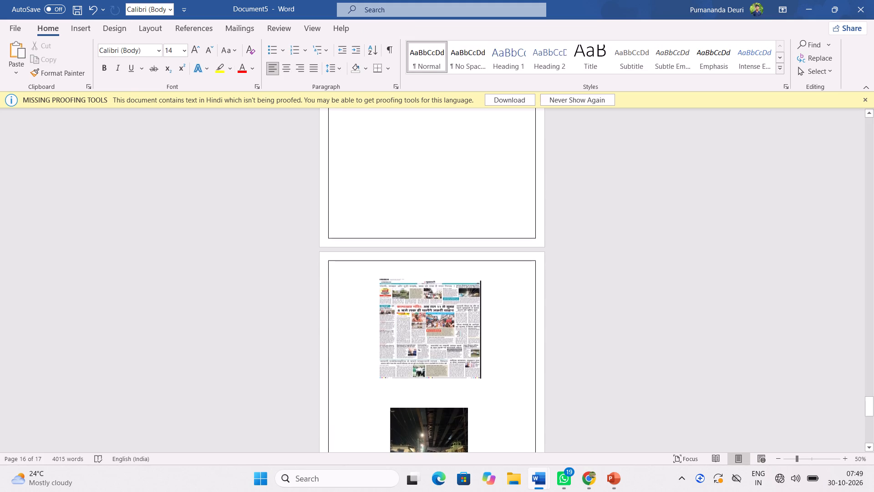
pyautogui.scroll(11, 454, 257)
pyautogui.scroll(-1, 458, 245)
pyautogui.scroll(8, 458, 245)
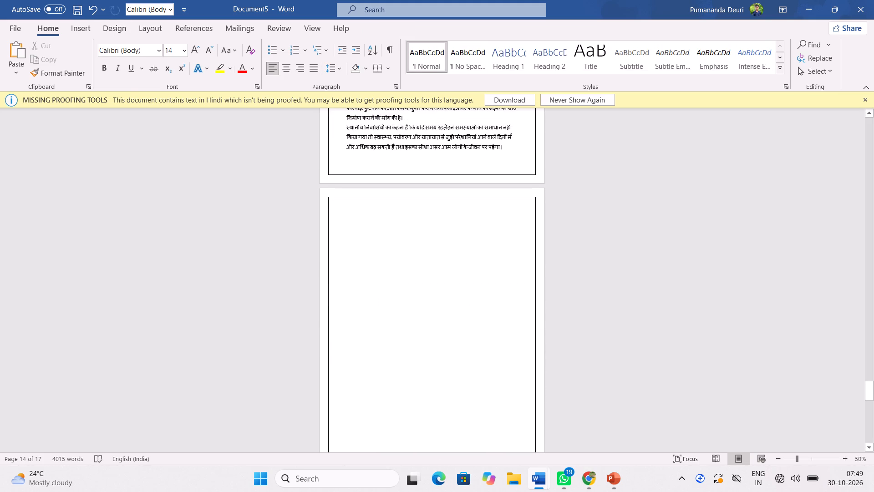
pyautogui.scroll(-1, 438, 260)
pyautogui.scroll(1, 437, 260)
pyautogui.scroll(-13, 437, 260)
pyautogui.scroll(1, 436, 259)
pyautogui.scroll(-8, 436, 259)
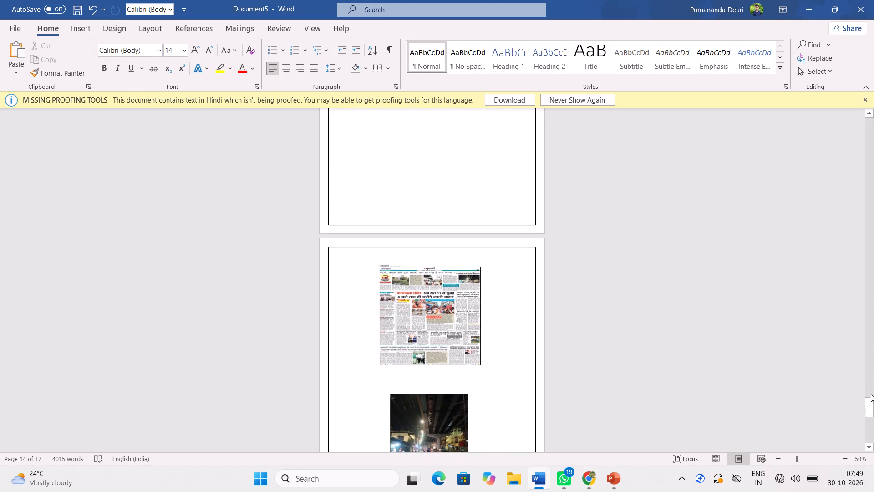
# Place the text cursor at the start of the blank last page.
pyautogui.moveTo(871, 410); pyautogui.dragTo(866, 456)
pyautogui.click(359, 158)
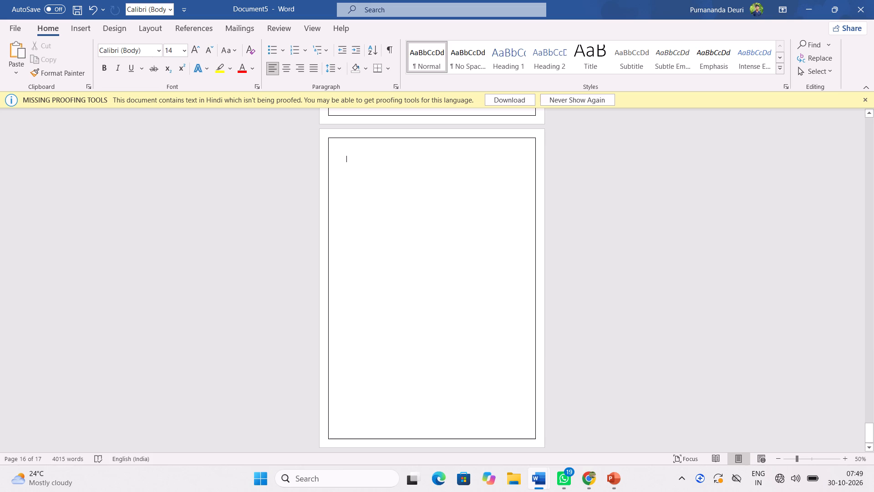
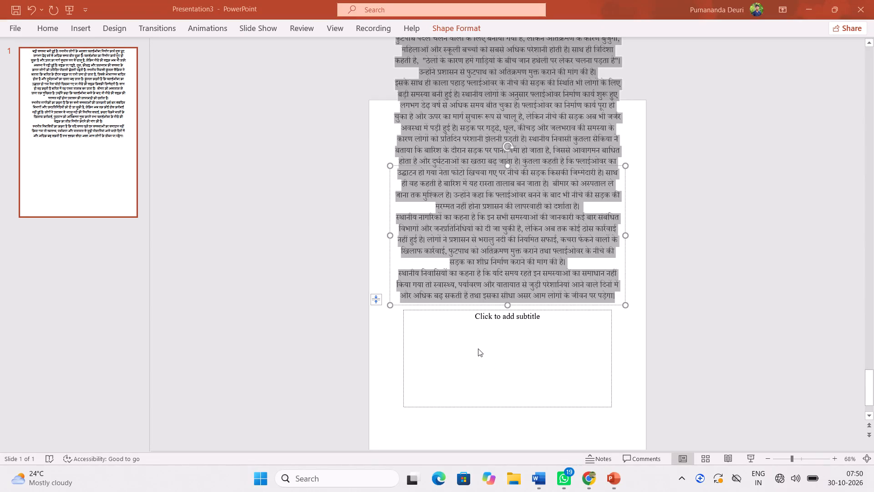
# Add five blank lines after the last line of the Hindi text in the slide's title box.
pyautogui.rightClick(478, 348)
pyautogui.click(715, 228)
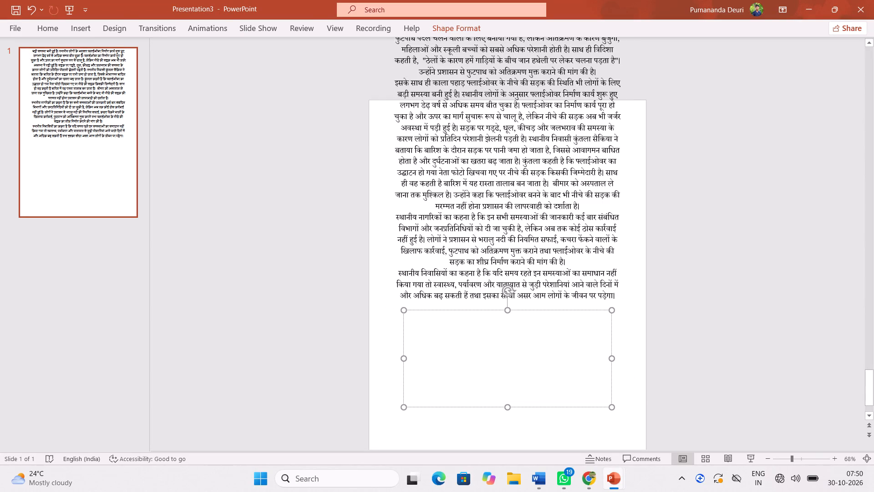
pyautogui.click(616, 296)
pyautogui.click(606, 297)
pyautogui.click(42, 22)
pyautogui.click(493, 238)
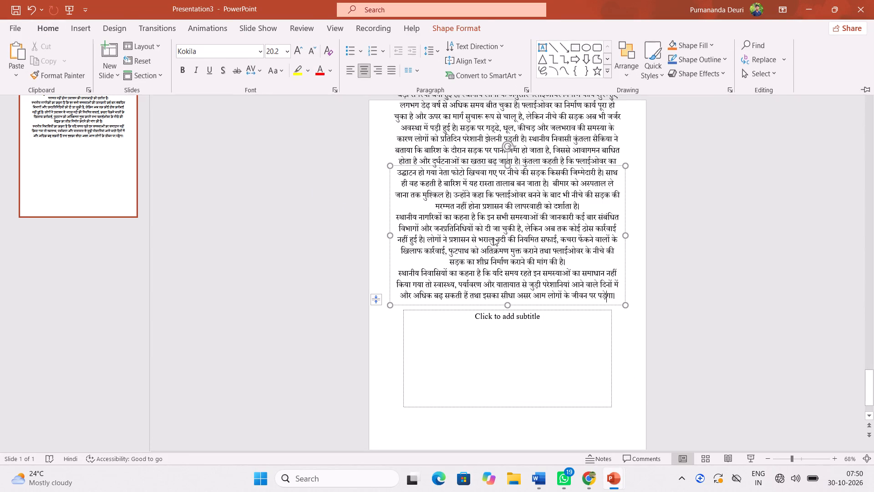
pyautogui.click(615, 293)
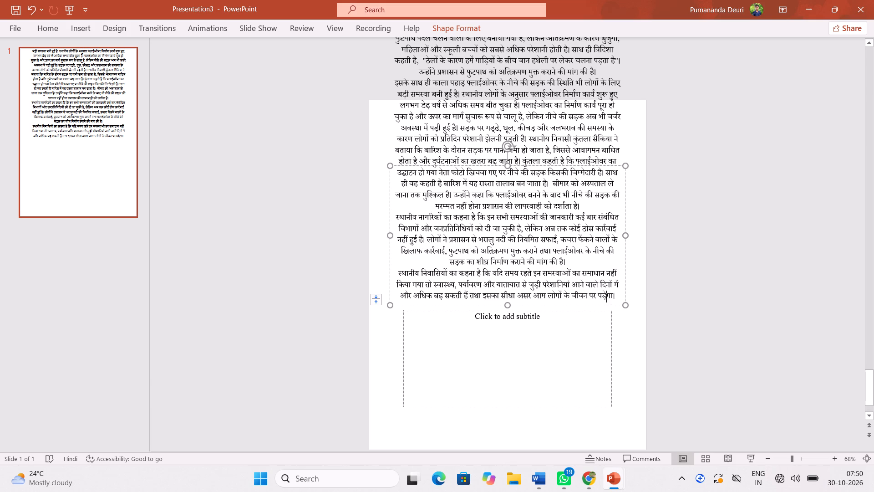
pyautogui.click(615, 295)
pyautogui.click(615, 296)
pyautogui.click(611, 295)
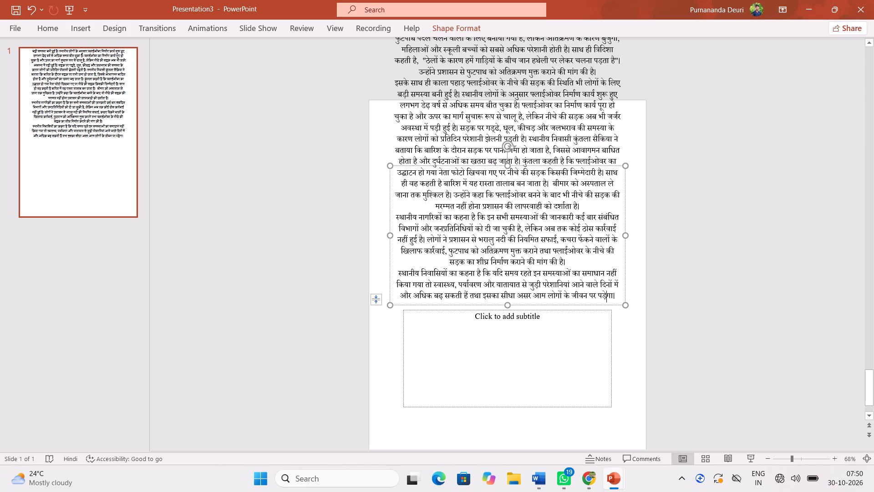
pyautogui.click(614, 294)
pyautogui.press('space')
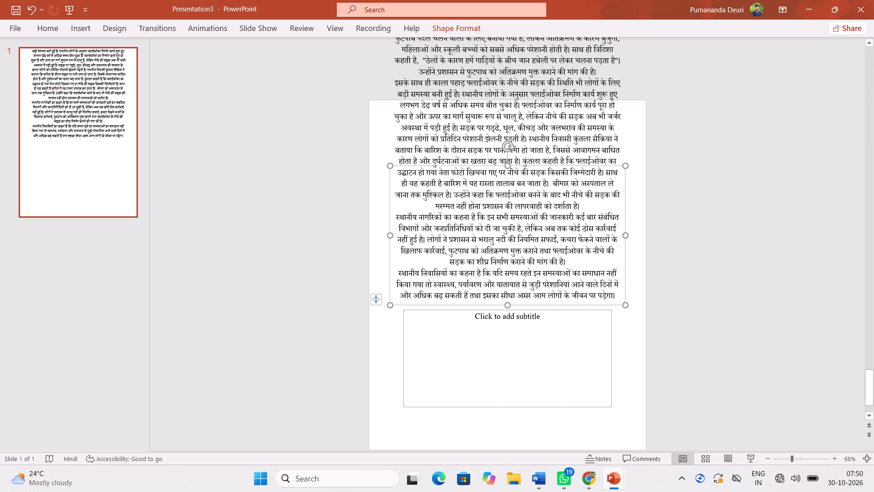
pyautogui.click(614, 294)
pyautogui.click(611, 295)
pyautogui.click(612, 297)
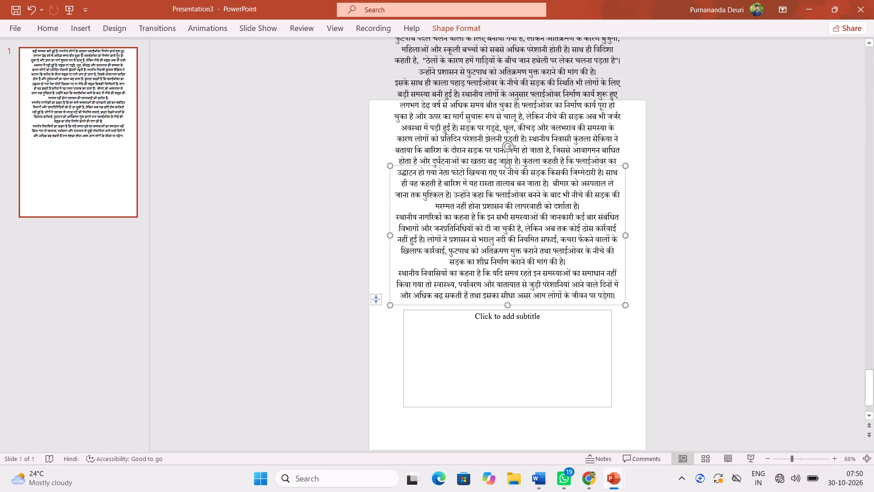
pyautogui.click(613, 294)
pyautogui.click(615, 280)
pyautogui.click(615, 293)
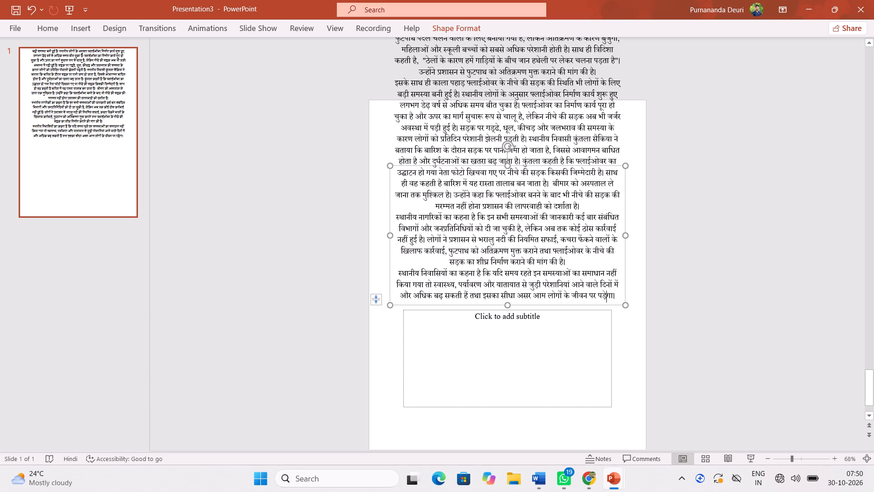
pyautogui.click(615, 295)
pyautogui.click(614, 295)
pyautogui.press('space')
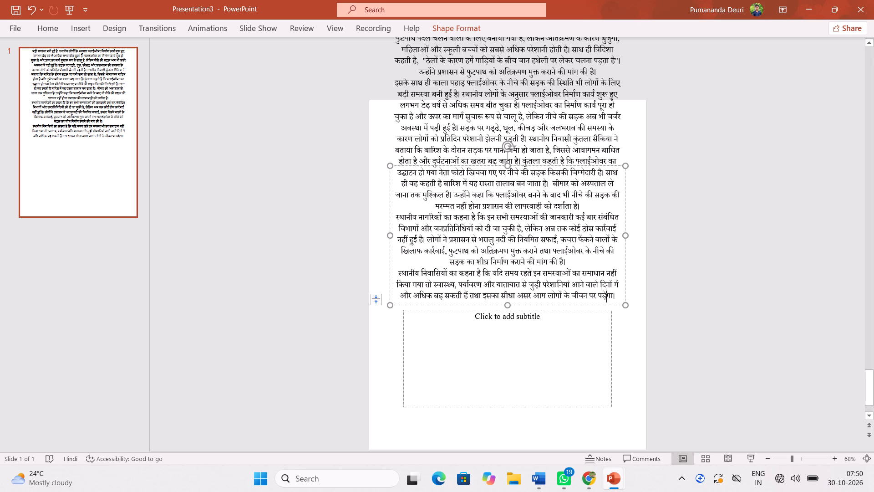
pyautogui.click(614, 296)
pyautogui.press('Return')
pyautogui.press('Return')
pyautogui.press('Return')
pyautogui.press('Return')
pyautogui.press('Return')
pyautogui.scroll(-4, 573, 331)
# Paste the copied Topic 6 निष्कर्ष text into the subtitle box below and extend the box slightly downward.
pyautogui.click(540, 375)
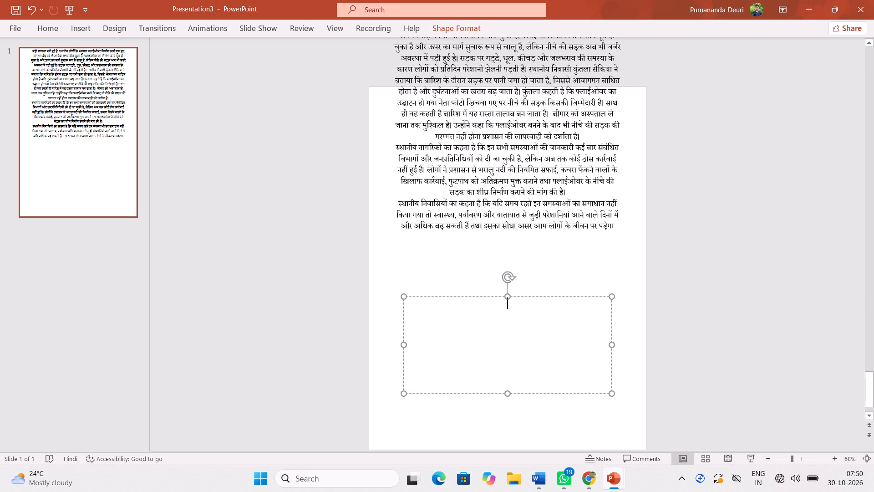
pyautogui.click(511, 304)
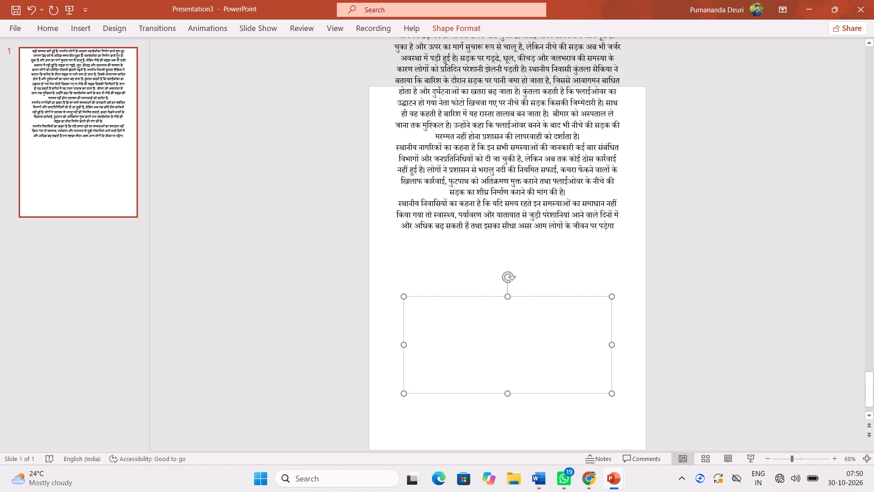
pyautogui.press('Return')
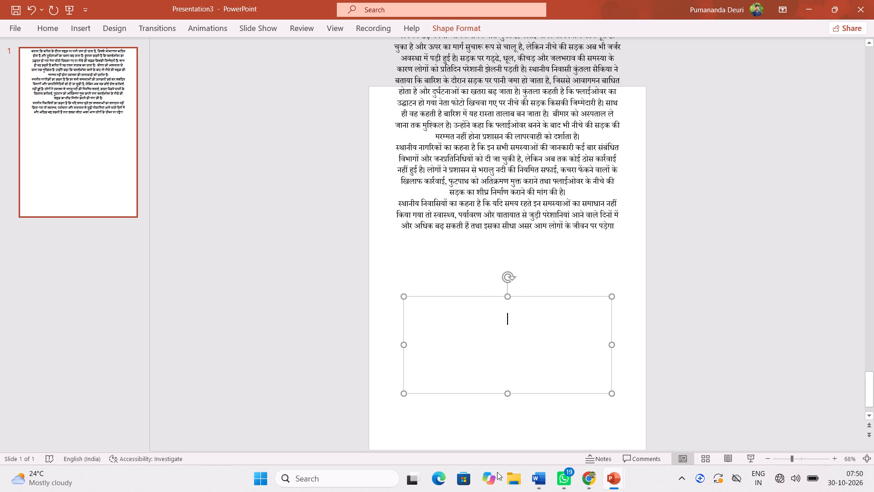
pyautogui.rightClick(508, 313)
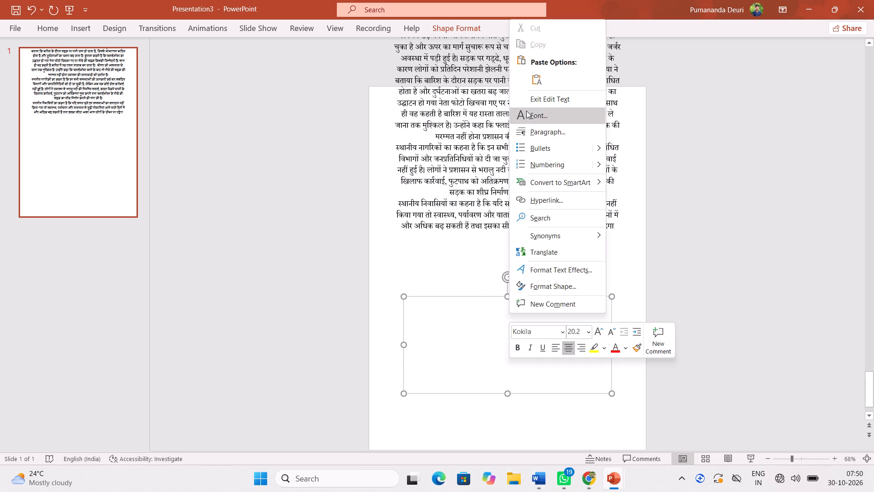
pyautogui.click(535, 77)
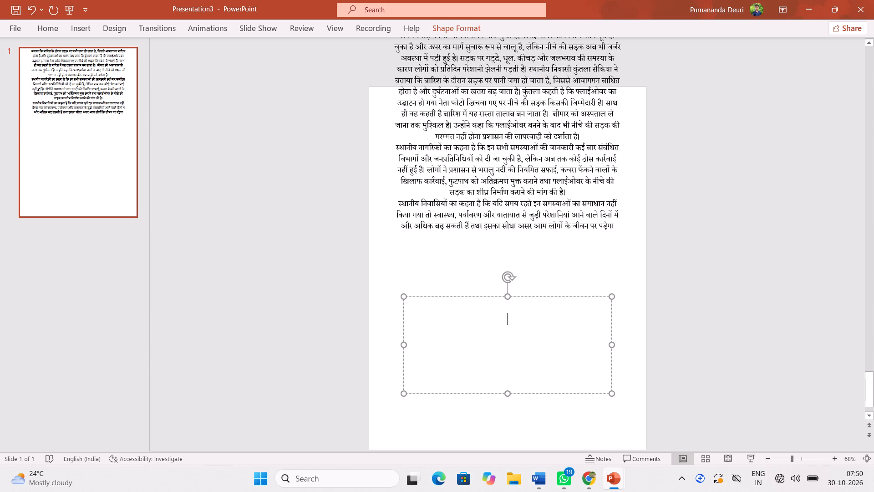
pyautogui.scroll(-9, 517, 332)
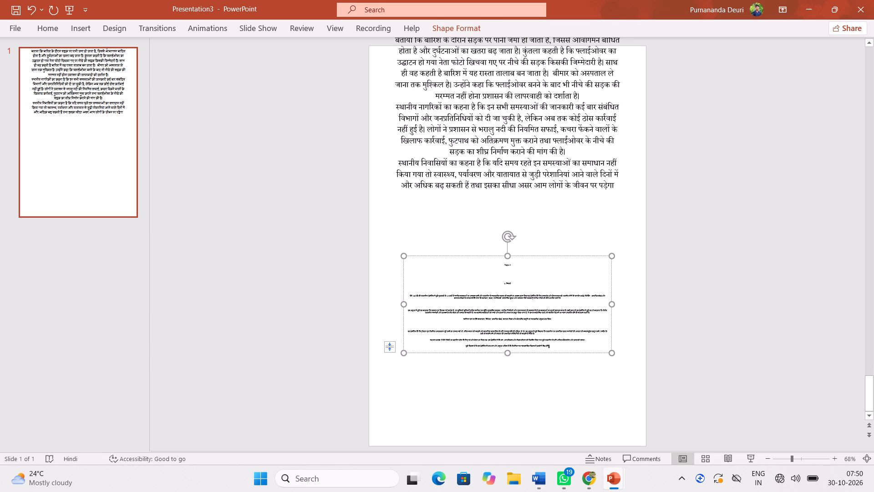
pyautogui.moveTo(507, 354); pyautogui.dragTo(506, 375)
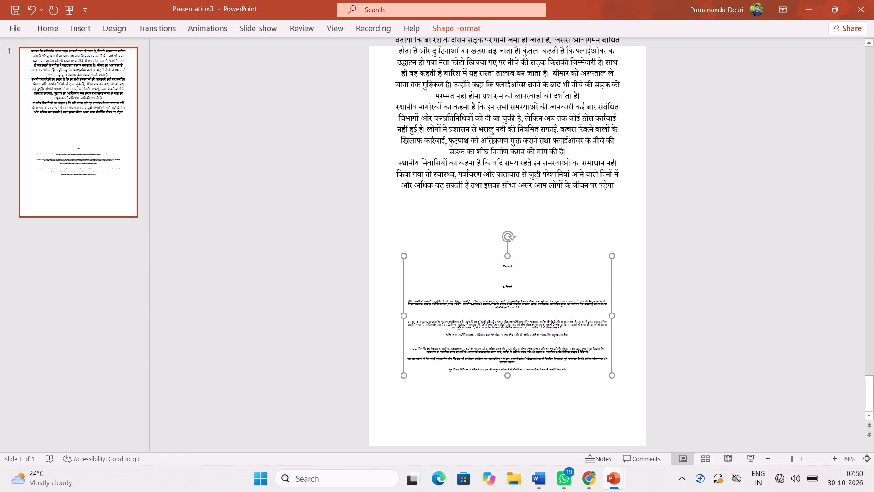
# Set the font size of the whole pasted Topic 6 text to 14.
pyautogui.moveTo(501, 265); pyautogui.dragTo(515, 288)
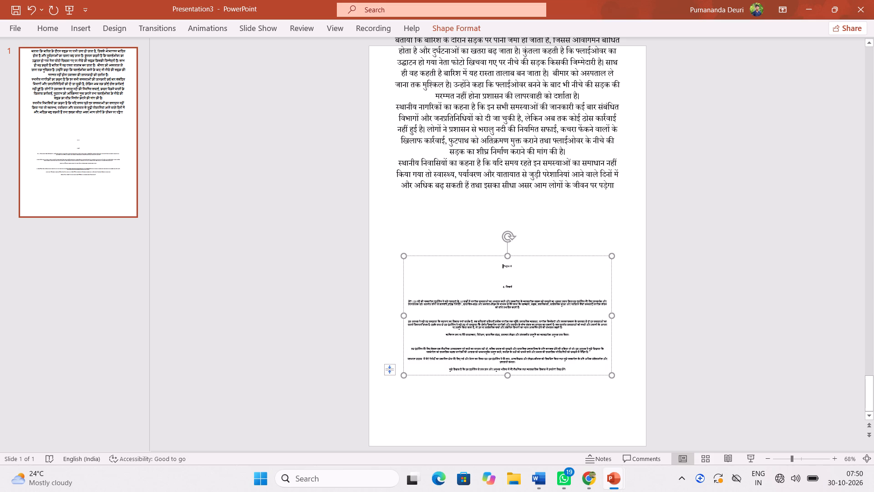
pyautogui.moveTo(515, 288); pyautogui.dragTo(572, 367)
pyautogui.rightClick(529, 326)
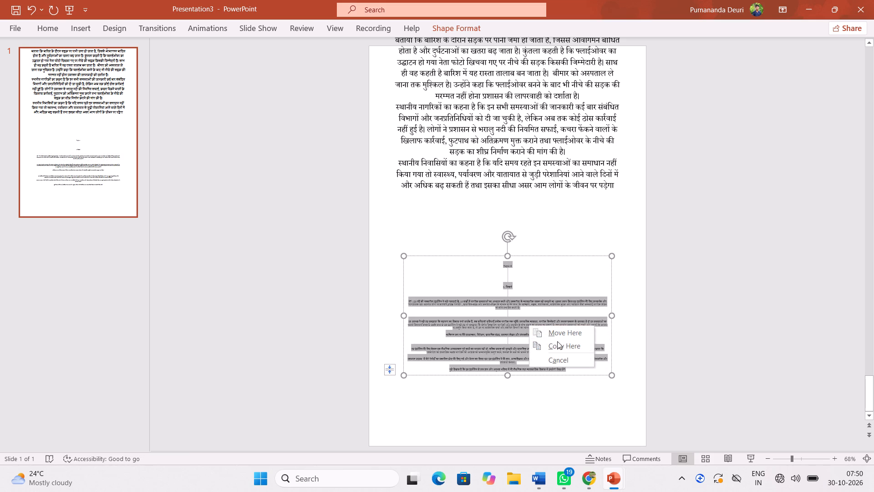
pyautogui.click(557, 342)
pyautogui.click(498, 261)
pyautogui.moveTo(500, 266); pyautogui.dragTo(512, 287)
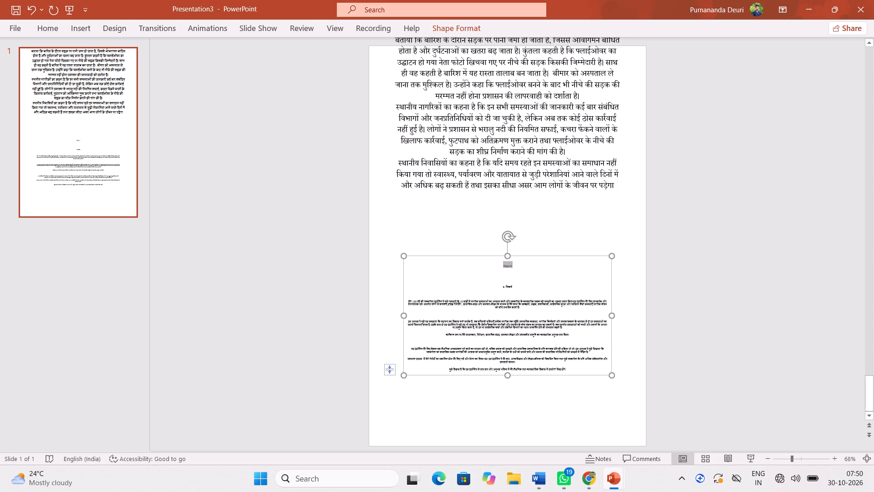
pyautogui.moveTo(512, 287); pyautogui.dragTo(567, 373)
pyautogui.rightClick(482, 327)
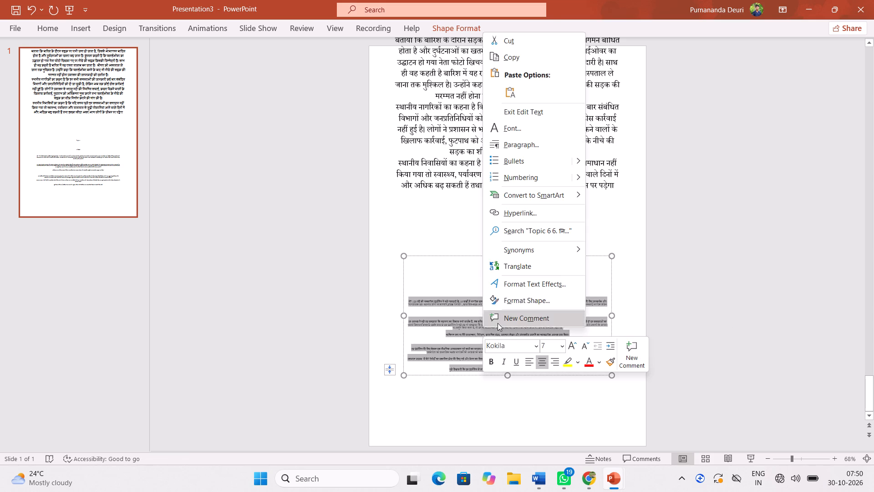
pyautogui.click(567, 348)
pyautogui.click(564, 348)
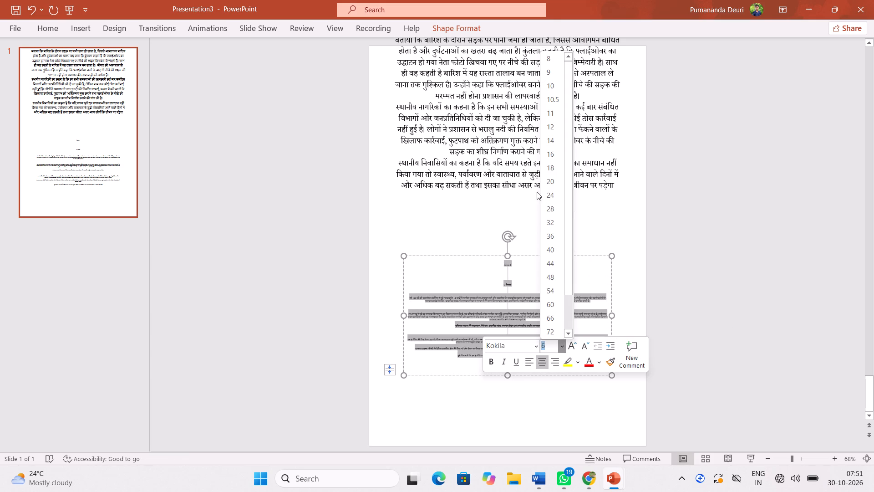
pyautogui.click(551, 142)
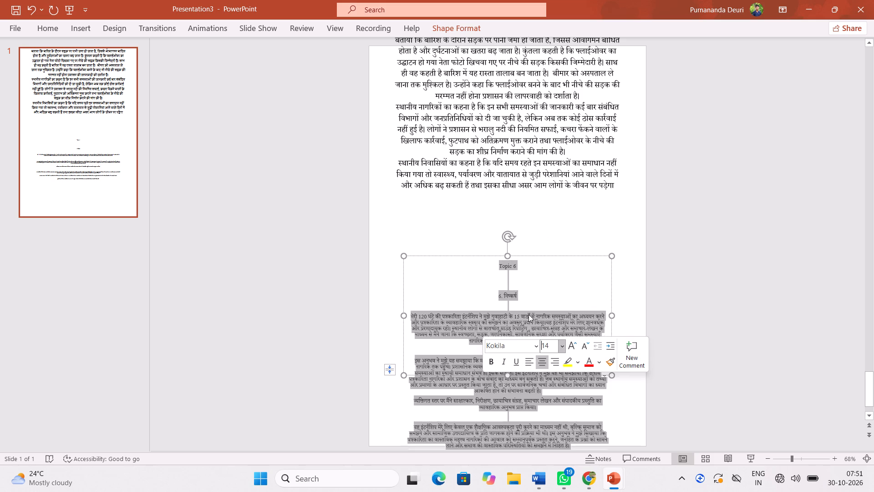
# Copy the entire Topic 6 text, from its heading to the closing paragraph, out of the subtitle box.
pyautogui.click(545, 262)
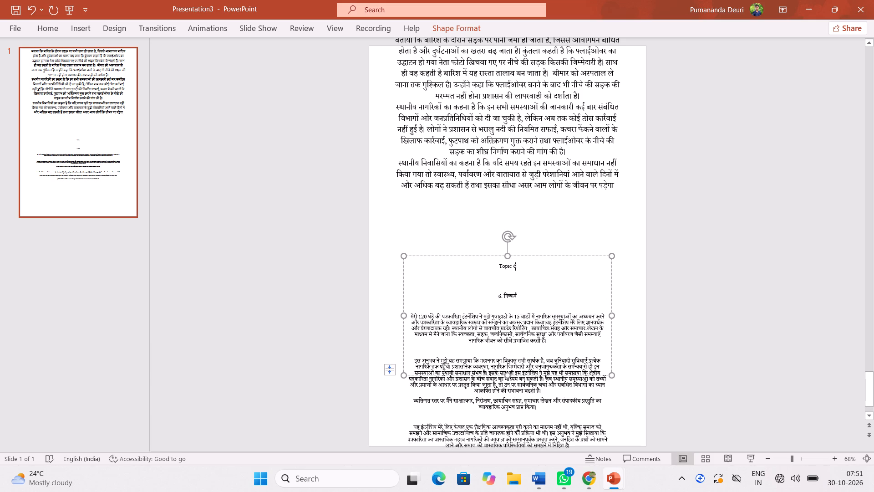
pyautogui.moveTo(498, 265); pyautogui.dragTo(541, 353)
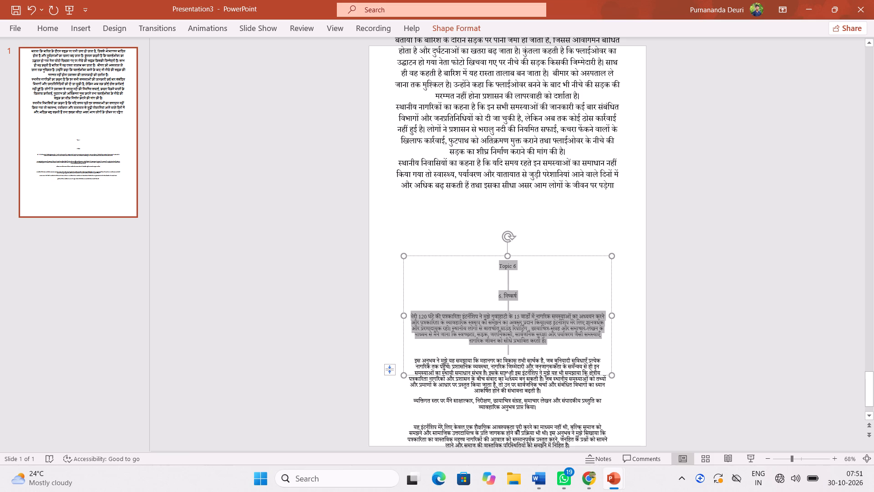
pyautogui.moveTo(541, 353); pyautogui.dragTo(579, 440)
pyautogui.rightClick(537, 338)
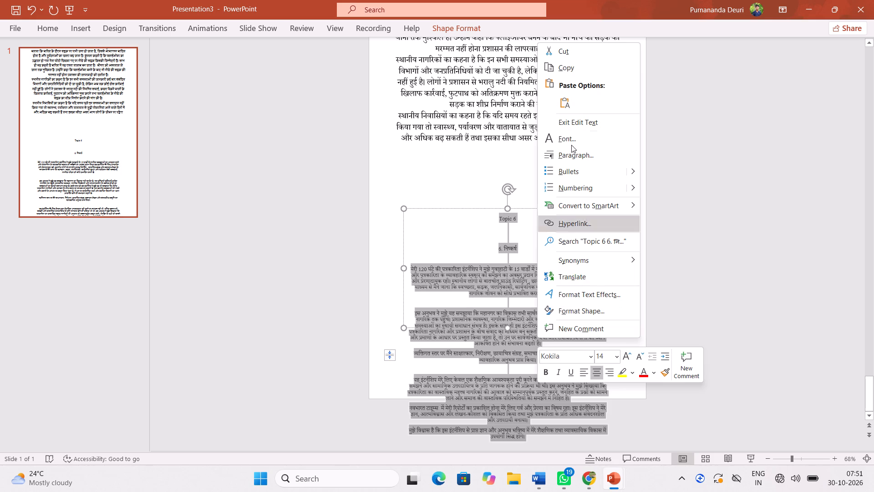
pyautogui.click(565, 66)
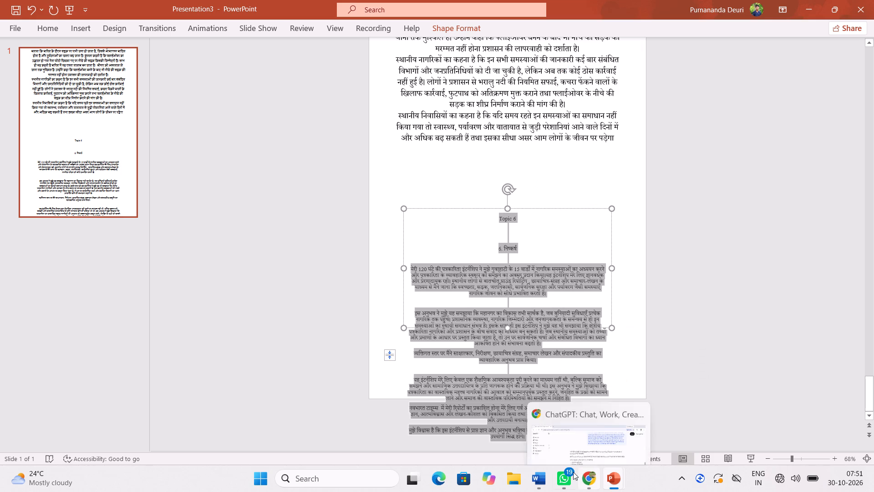
# Switch to the Word report Document5 and paste the Topic 6 text at the start of the blank last page.
pyautogui.click(537, 479)
pyautogui.click(644, 402)
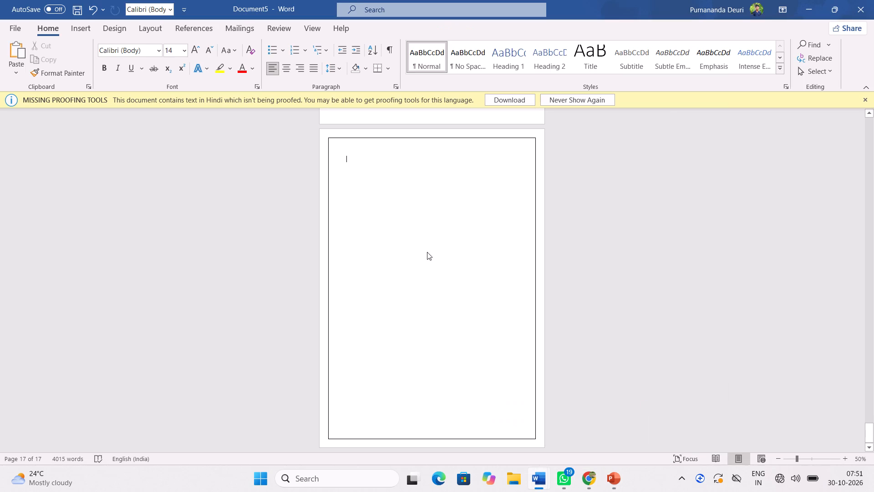
pyautogui.scroll(3, 426, 251)
pyautogui.scroll(4, 359, 245)
pyautogui.rightClick(352, 249)
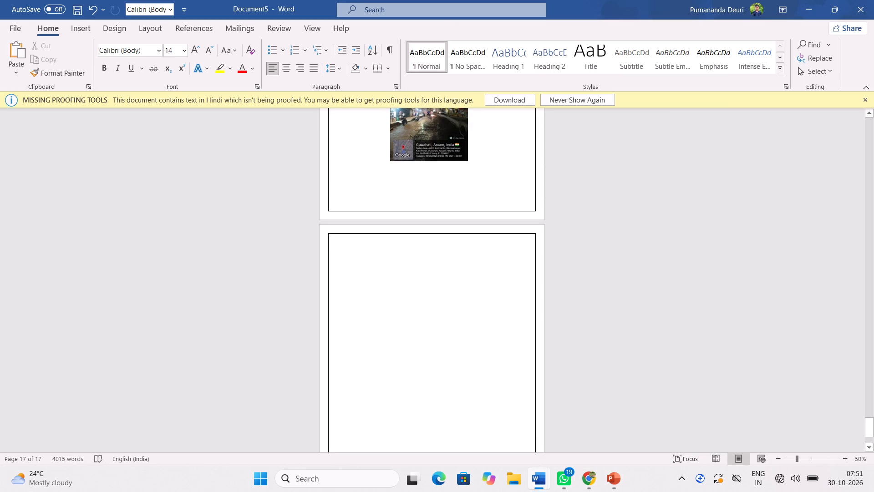
pyautogui.click(331, 249)
pyautogui.click(347, 250)
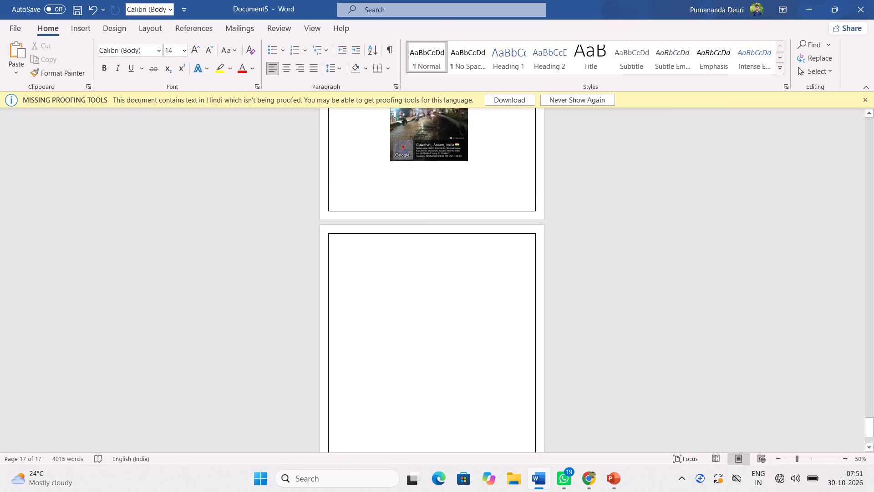
pyautogui.click(346, 252)
pyautogui.click(346, 252)
pyautogui.rightClick(346, 253)
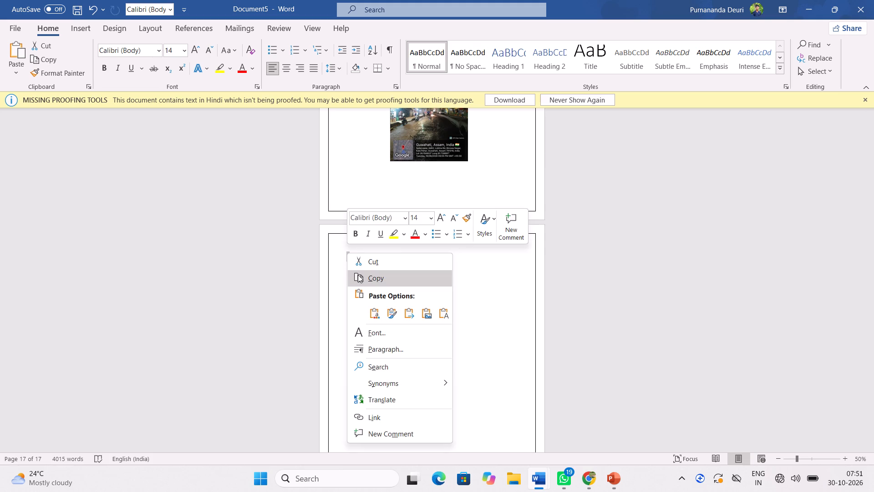
pyautogui.click(378, 310)
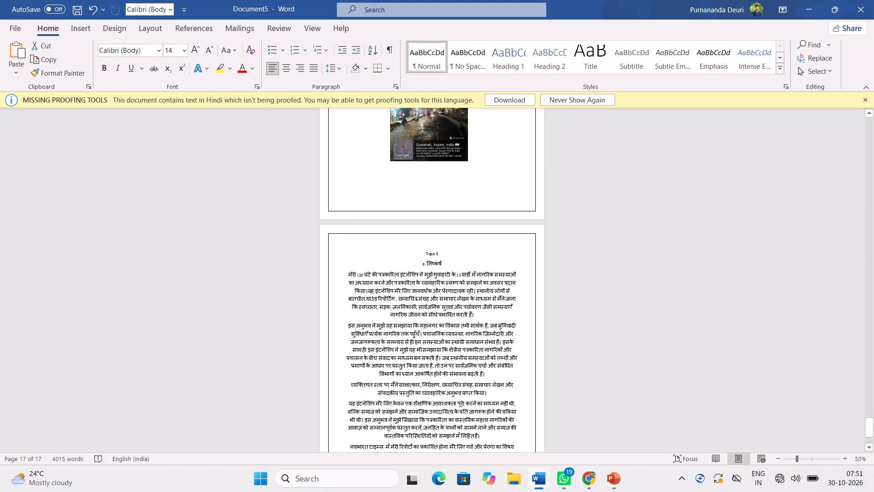
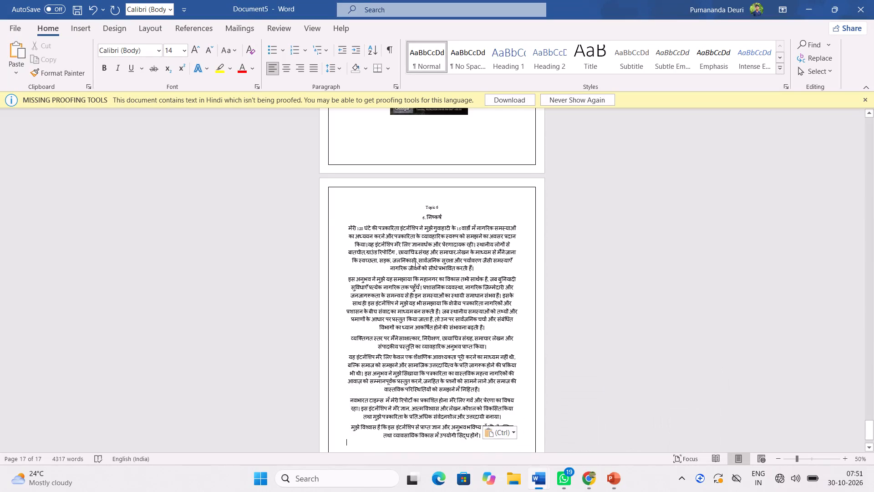
# Insert a page break before the Topic 6 heading, adding a blank bordered page after the last picture.
pyautogui.scroll(3, 408, 252)
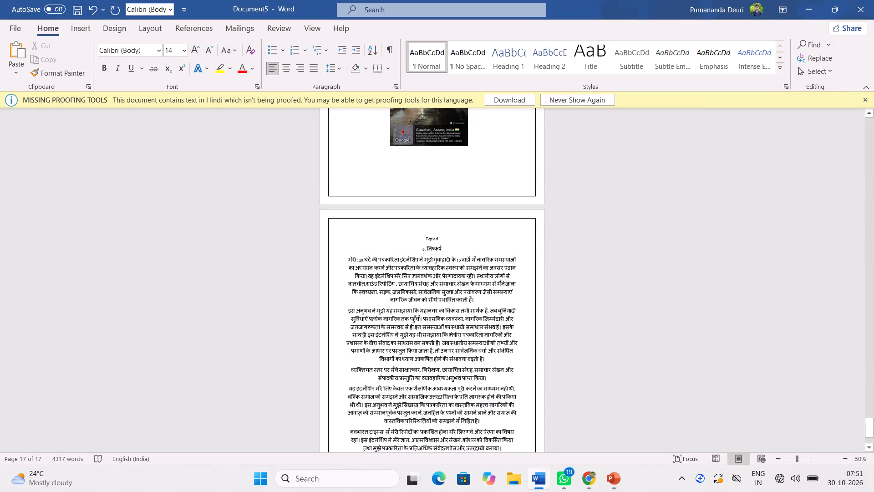
pyautogui.scroll(3, 408, 252)
pyautogui.click(407, 230)
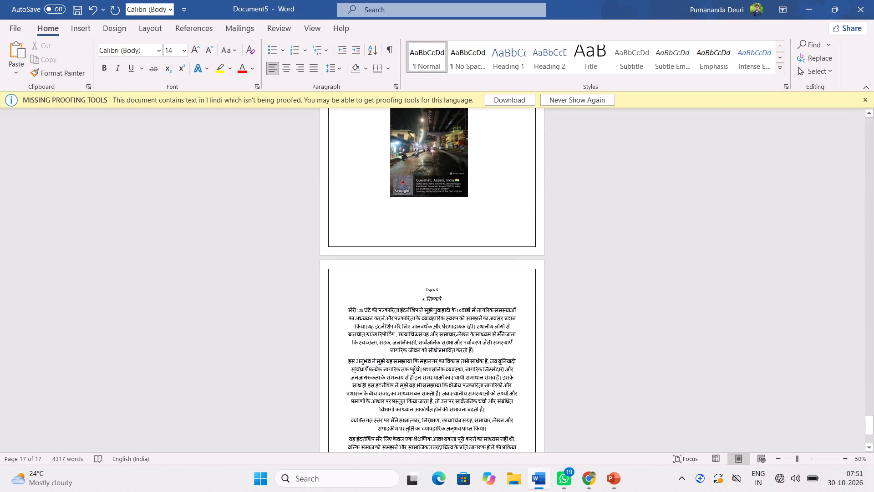
pyautogui.click(356, 293)
pyautogui.click(423, 289)
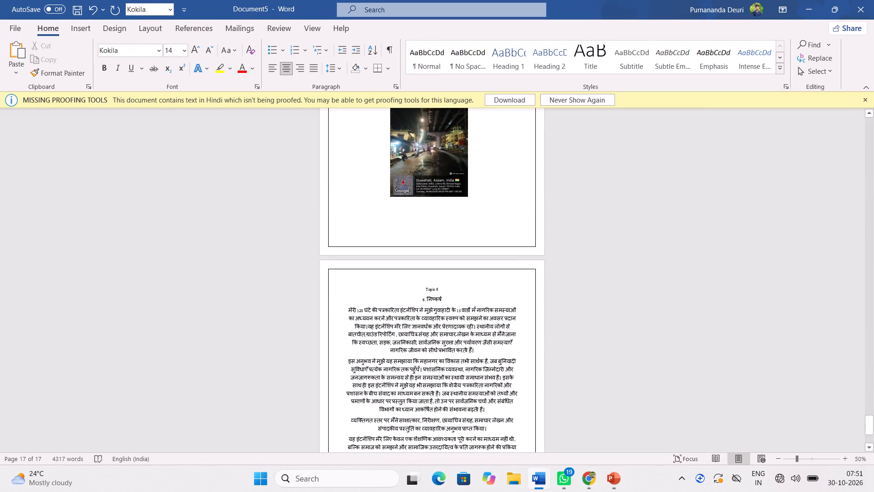
pyautogui.hotkey('ctrl', 'Return')
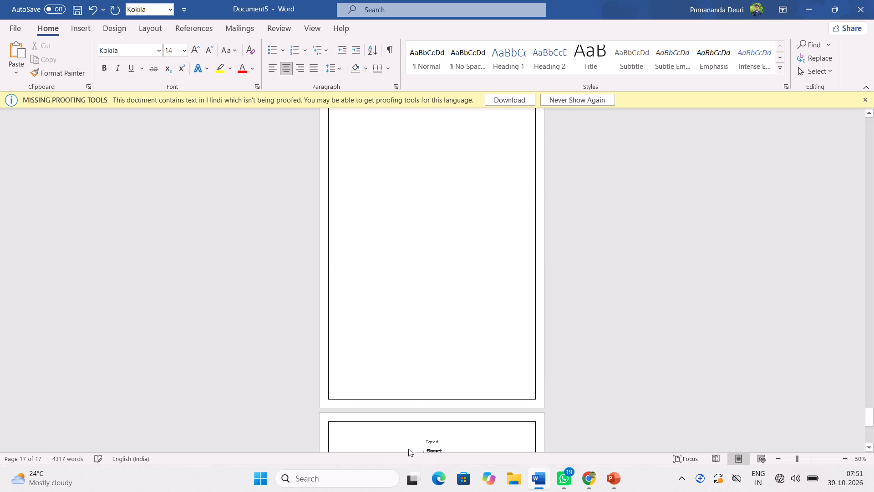
pyautogui.scroll(5, 421, 349)
pyautogui.scroll(5, 390, 243)
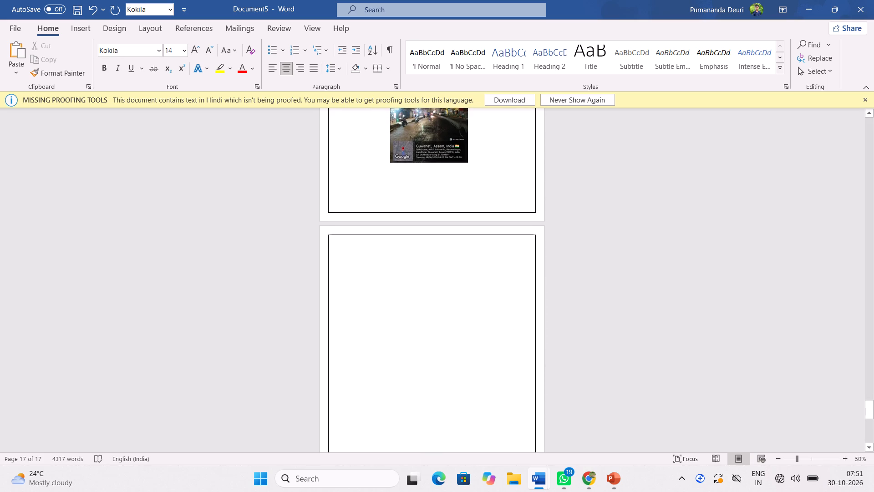
# Set the insertion point on the blank page before Topic 6 and bring up the open Word documents to switch between.
pyautogui.click(356, 263)
pyautogui.click(550, 482)
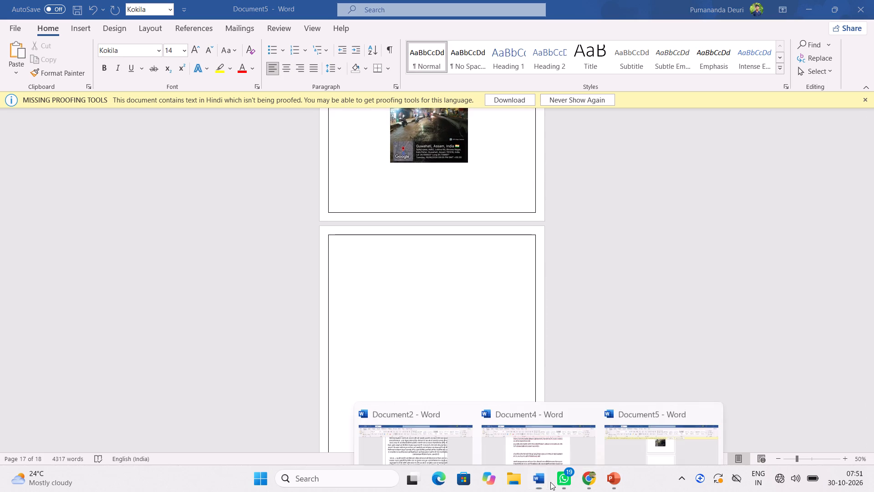
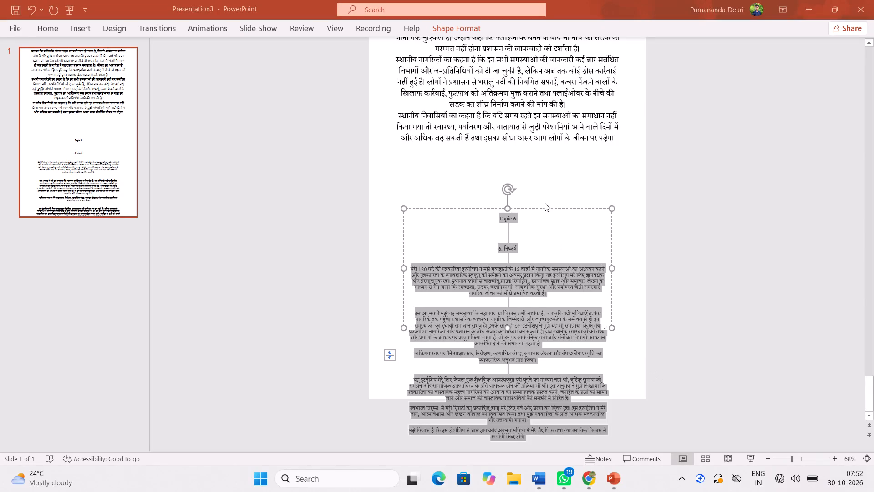
# Place the text cursor on the empty line below the last paragraph of the main text box, above the Topic 6 section.
pyautogui.click(613, 138)
pyautogui.click(610, 138)
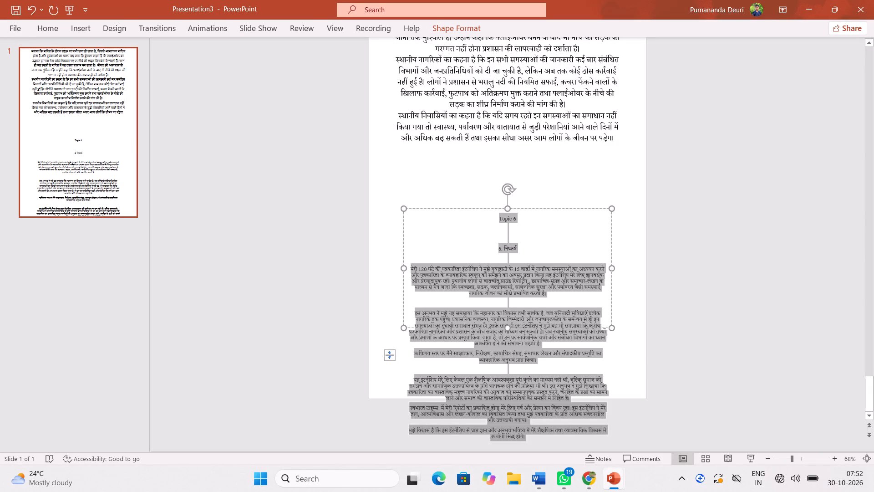
pyautogui.click(616, 137)
pyautogui.doubleClick(613, 137)
pyautogui.click(613, 140)
pyautogui.click(605, 140)
pyautogui.click(514, 244)
pyautogui.click(572, 158)
pyautogui.scroll(-8, 533, 292)
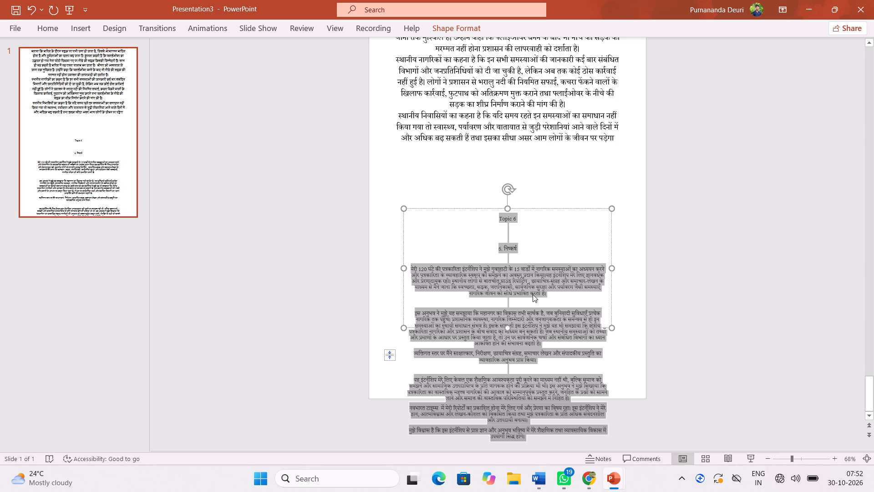
pyautogui.click(564, 293)
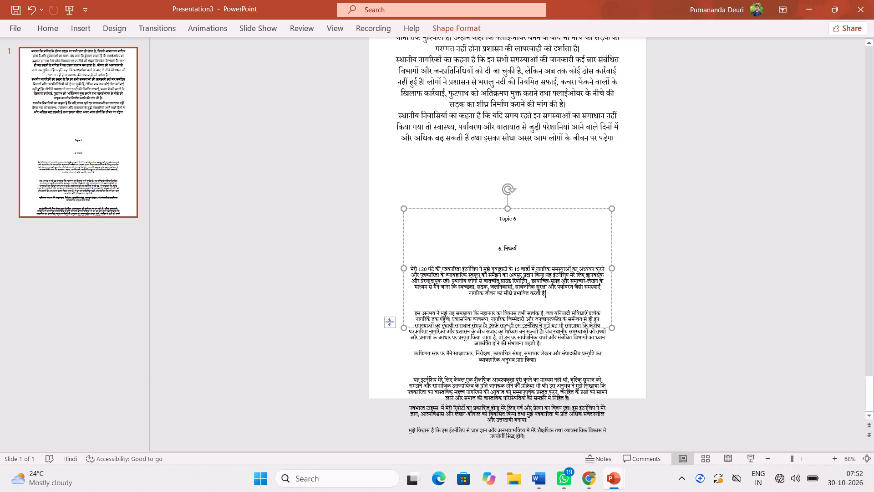
pyautogui.click(551, 155)
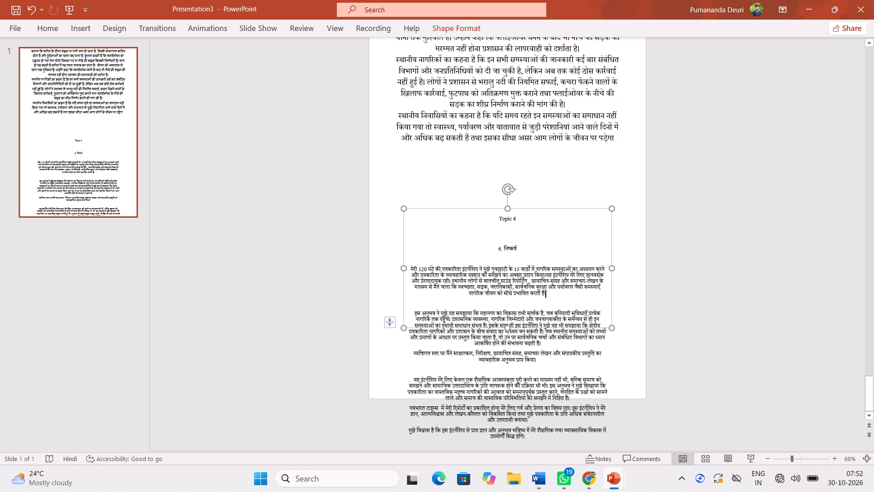
pyautogui.click(612, 138)
pyautogui.click(537, 169)
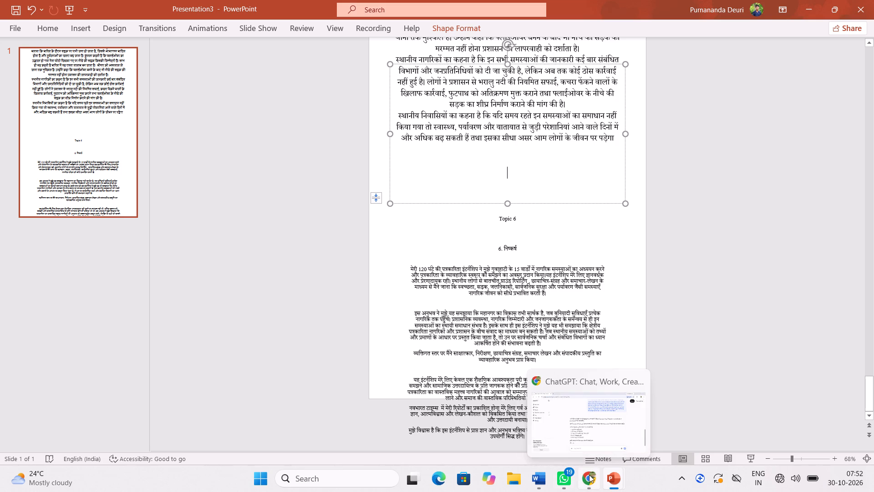
# Close the ChatGPT browser window.
pyautogui.click(638, 383)
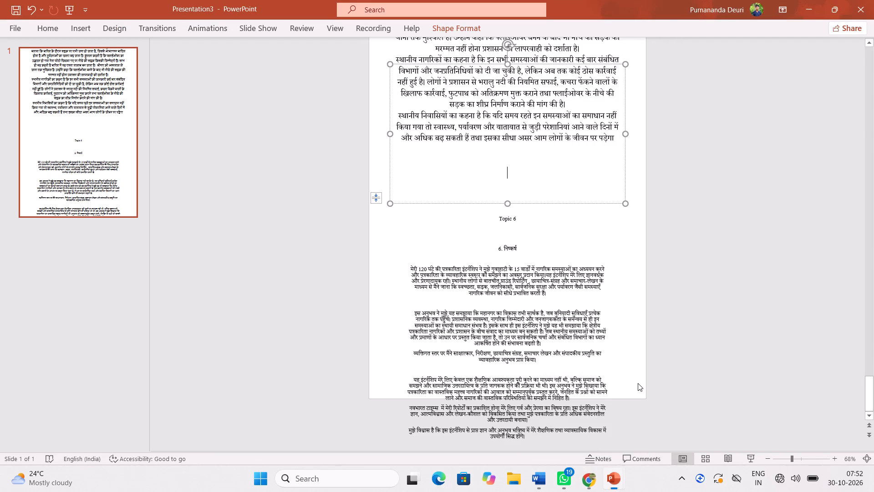
pyautogui.click(693, 418)
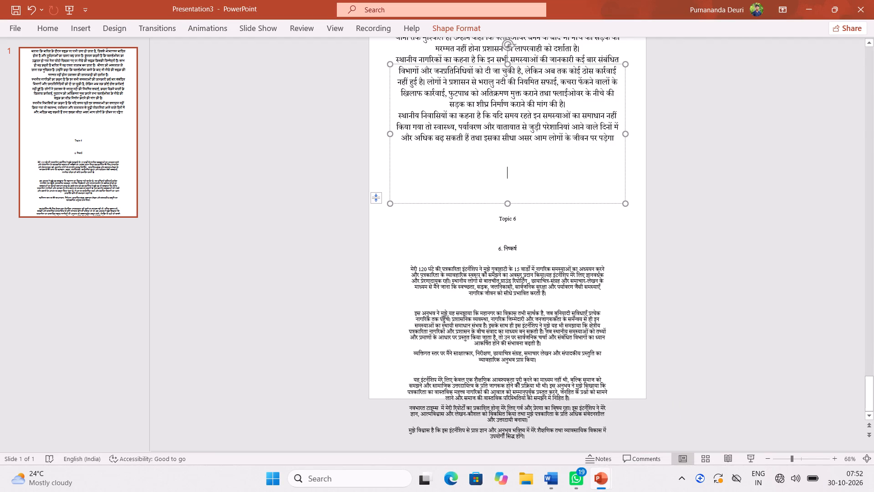
# Paste the copied Topic 5 section, "अनुभव एवं चर्चा", as text only on the empty line below the ward 21 report.
pyautogui.rightClick(510, 172)
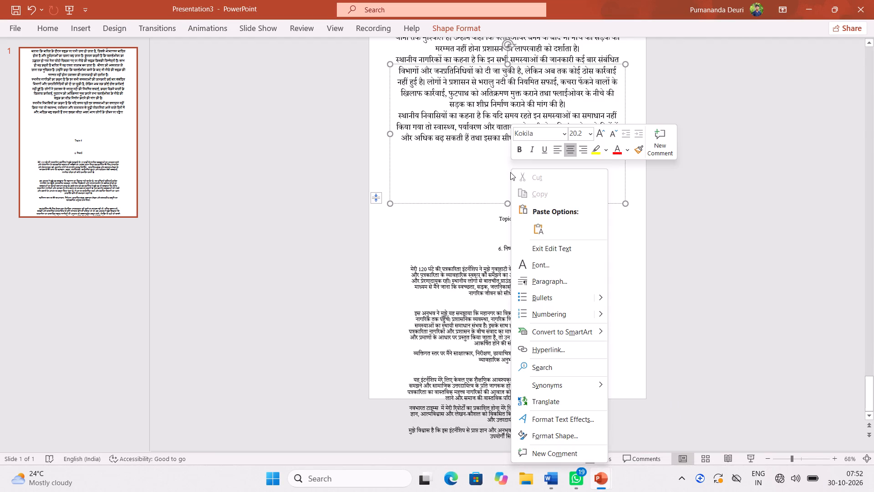
pyautogui.click(534, 224)
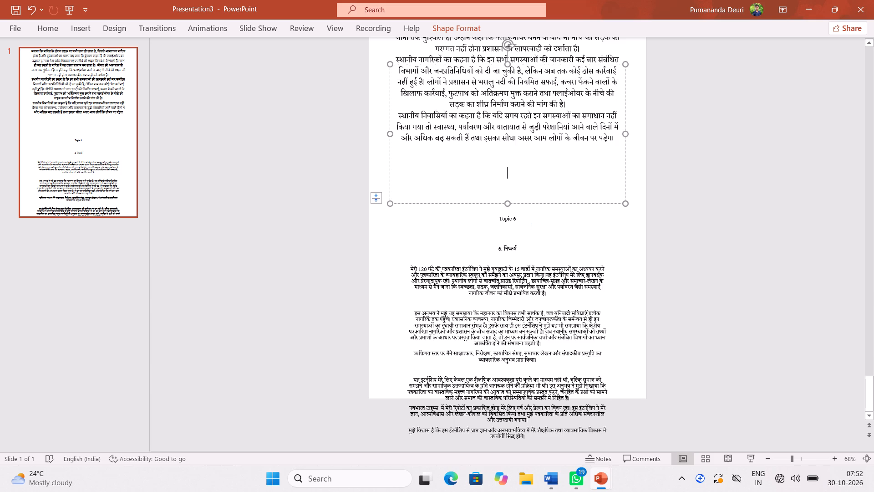
# Review the slide's body text backwards from the pasted Topic 5 section through the ward problems and report-preparation sections.
pyautogui.scroll(5, 521, 184)
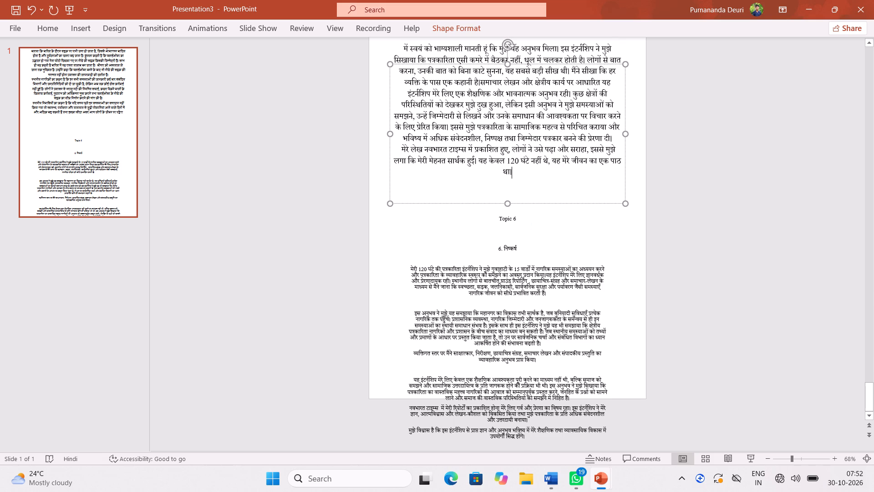
pyautogui.scroll(17, 521, 184)
pyautogui.scroll(5, 492, 209)
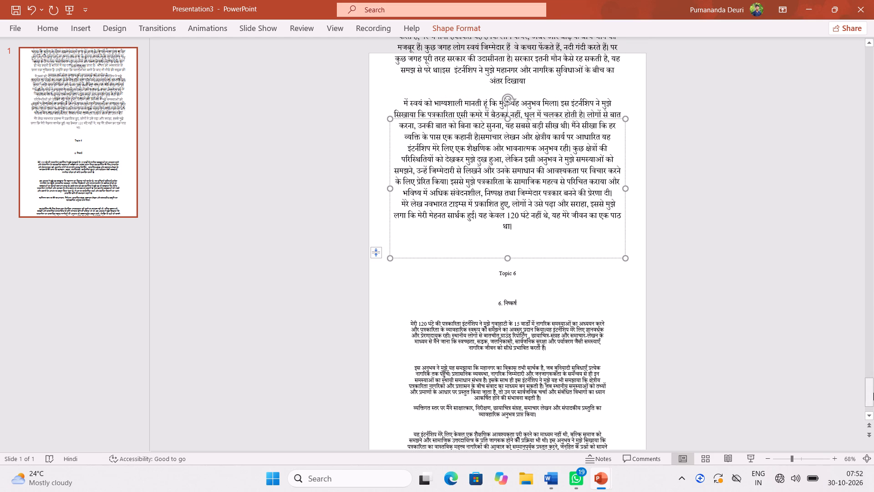
pyautogui.moveTo(873, 393); pyautogui.dragTo(873, 372)
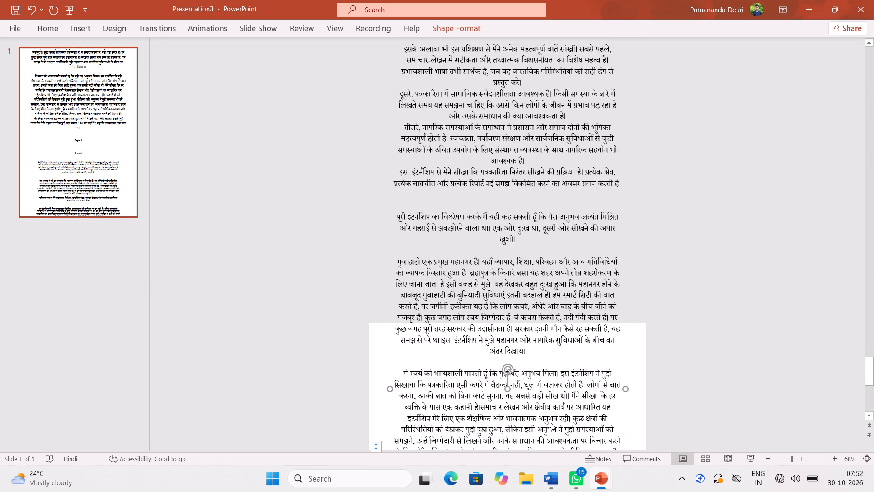
pyautogui.scroll(8, 526, 381)
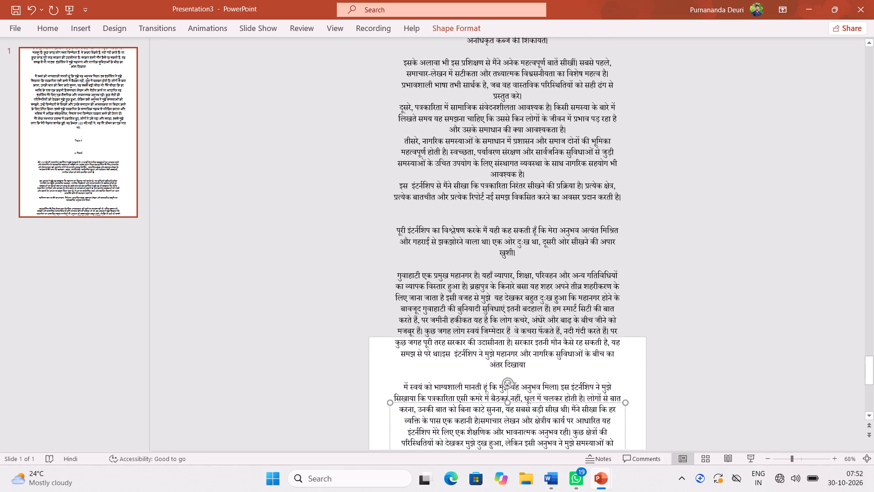
pyautogui.scroll(13, 527, 379)
pyautogui.scroll(11, 528, 371)
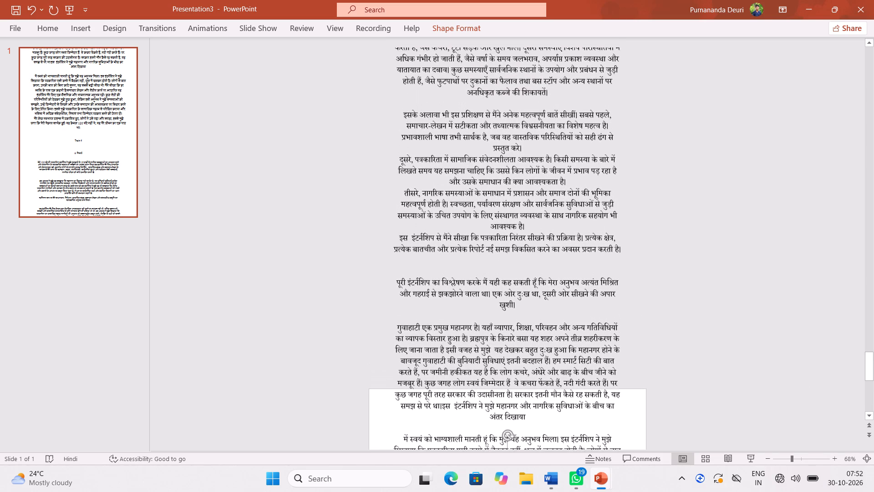
pyautogui.scroll(4, 529, 364)
pyautogui.scroll(19, 529, 362)
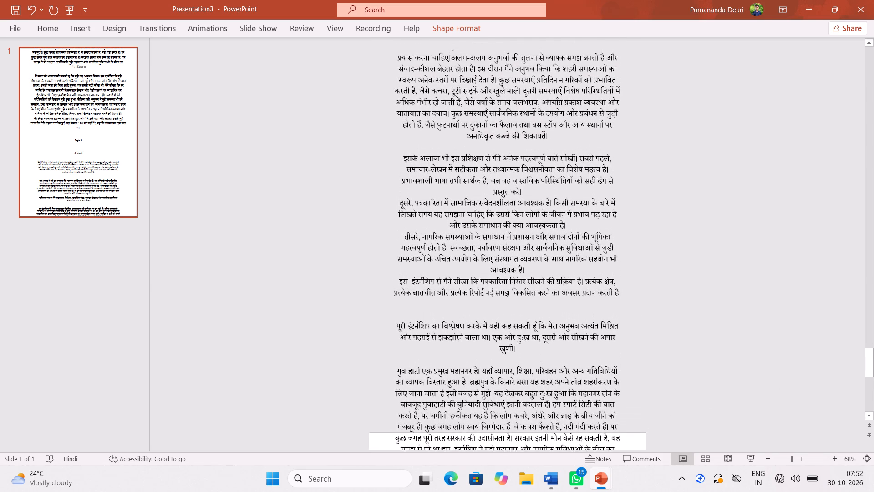
pyautogui.scroll(13, 531, 386)
pyautogui.scroll(-1, 534, 385)
pyautogui.scroll(8, 534, 385)
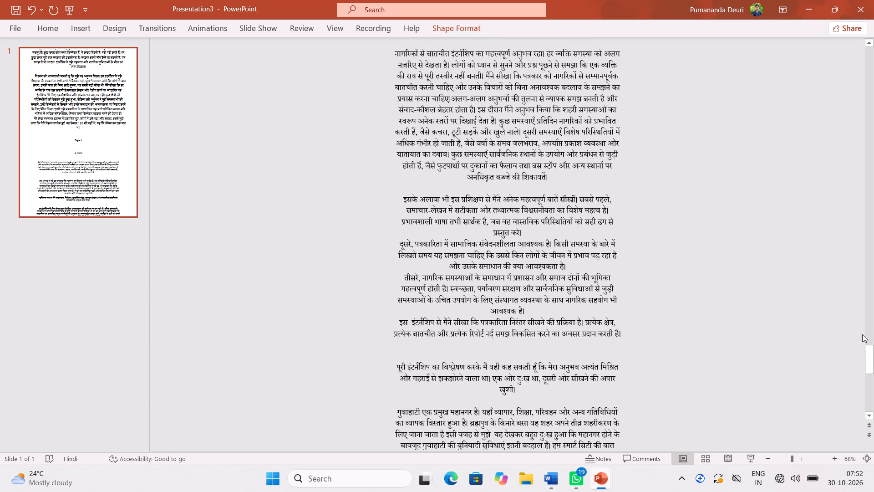
pyautogui.moveTo(869, 366); pyautogui.dragTo(869, 345)
pyautogui.moveTo(869, 345); pyautogui.dragTo(867, 310)
pyautogui.moveTo(867, 310); pyautogui.dragTo(867, 273)
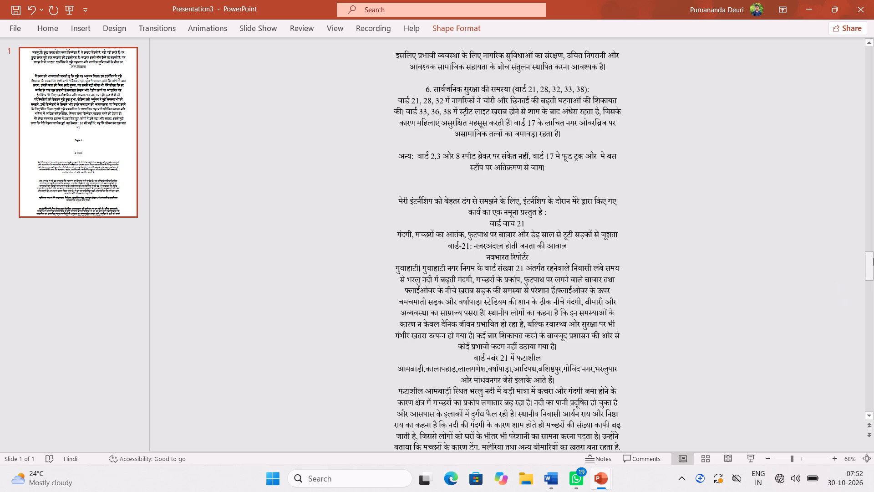
pyautogui.moveTo(870, 263); pyautogui.dragTo(869, 236)
pyautogui.moveTo(869, 236); pyautogui.dragTo(873, 204)
pyautogui.moveTo(870, 211); pyautogui.dragTo(872, 200)
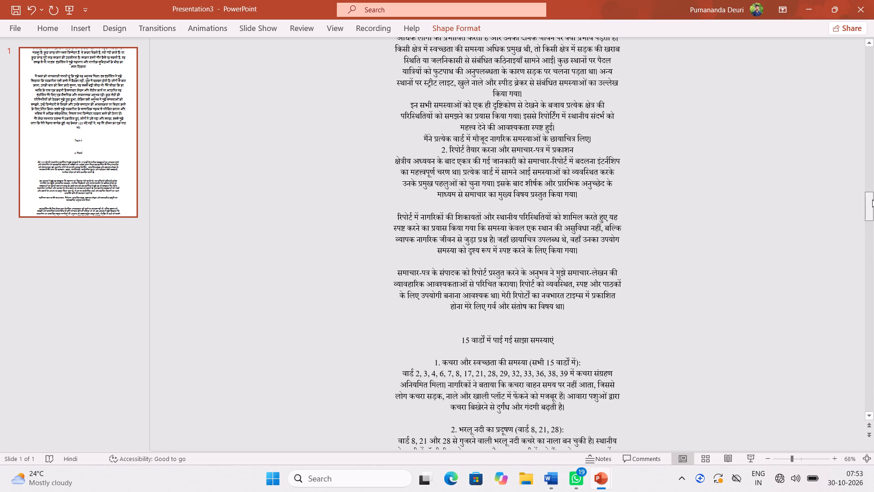
pyautogui.moveTo(872, 200); pyautogui.dragTo(873, 166)
# Copy the whole Topic 5 section, "अनुभव एवं चर्चा", from its heading through its final paragraph above Topic 6.
pyautogui.moveTo(873, 166); pyautogui.dragTo(865, 314)
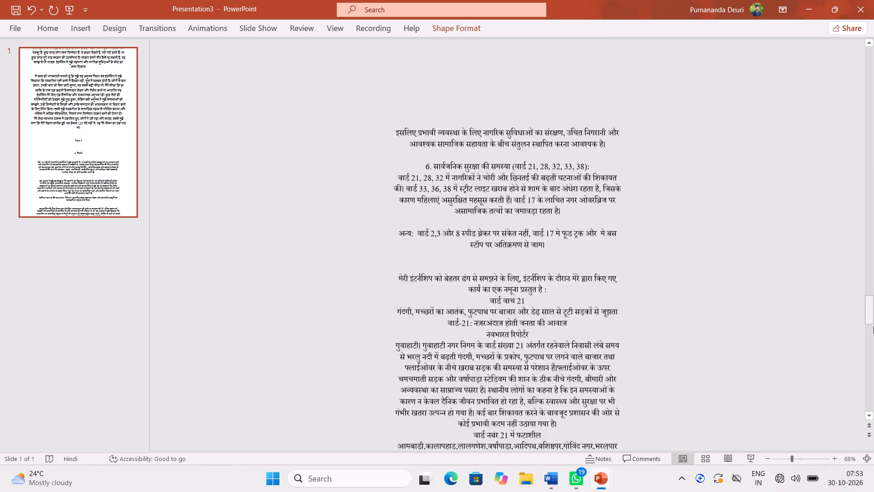
pyautogui.scroll(-1, 553, 242)
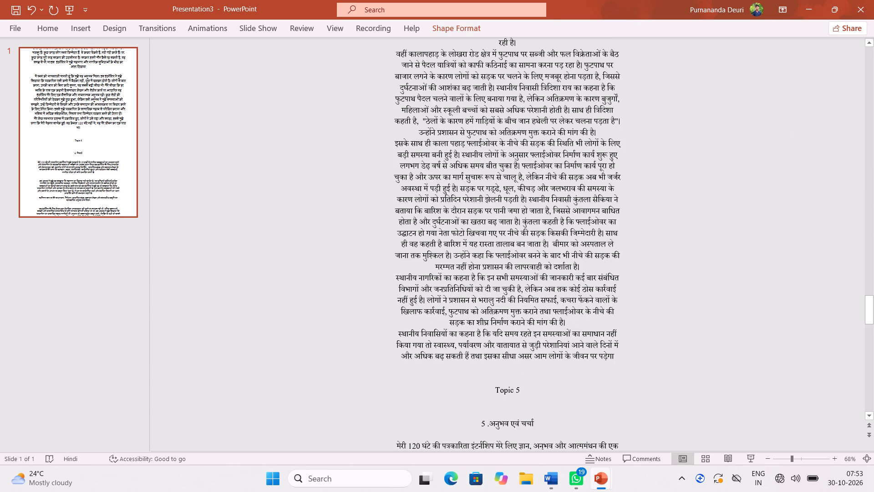
pyautogui.scroll(-2, 553, 242)
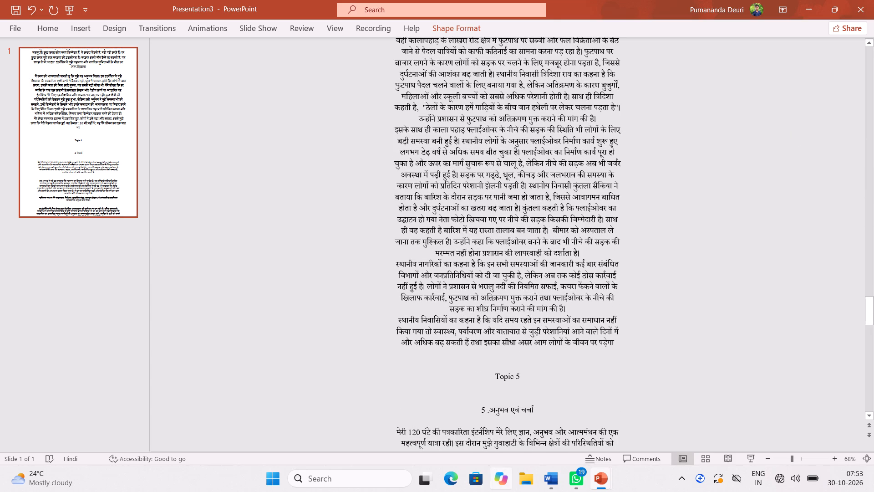
pyautogui.click(457, 377)
pyautogui.moveTo(495, 375); pyautogui.dragTo(510, 391)
pyautogui.moveTo(510, 391); pyautogui.dragTo(551, 426)
pyautogui.moveTo(551, 426); pyautogui.dragTo(552, 420)
pyautogui.scroll(-3, 464, 366)
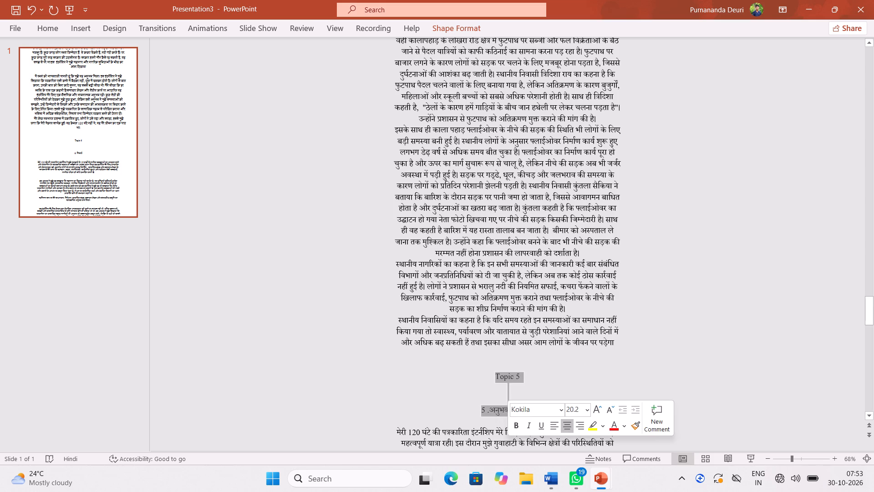
pyautogui.click(408, 362)
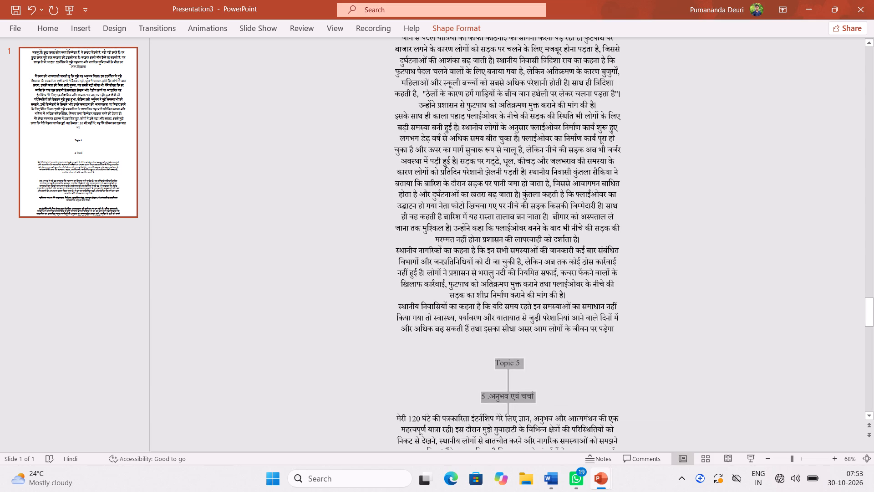
pyautogui.click(482, 359)
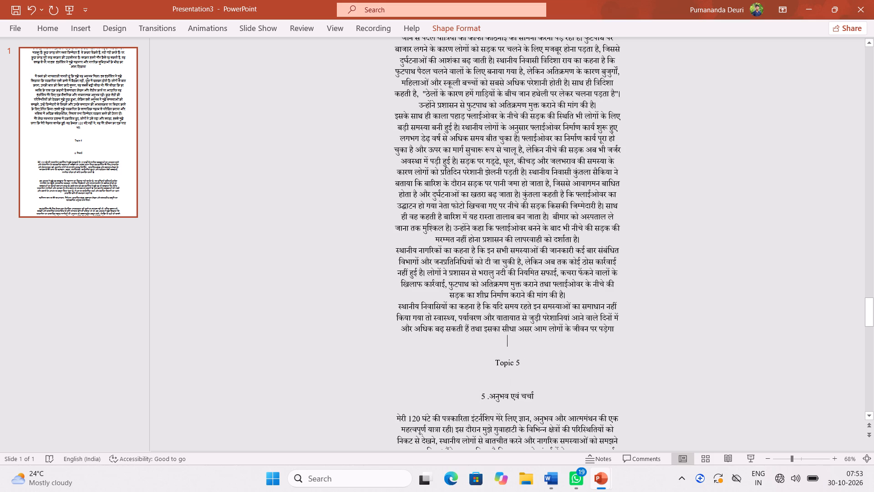
pyautogui.moveTo(495, 365); pyautogui.dragTo(530, 399)
pyautogui.moveTo(530, 399); pyautogui.dragTo(556, 425)
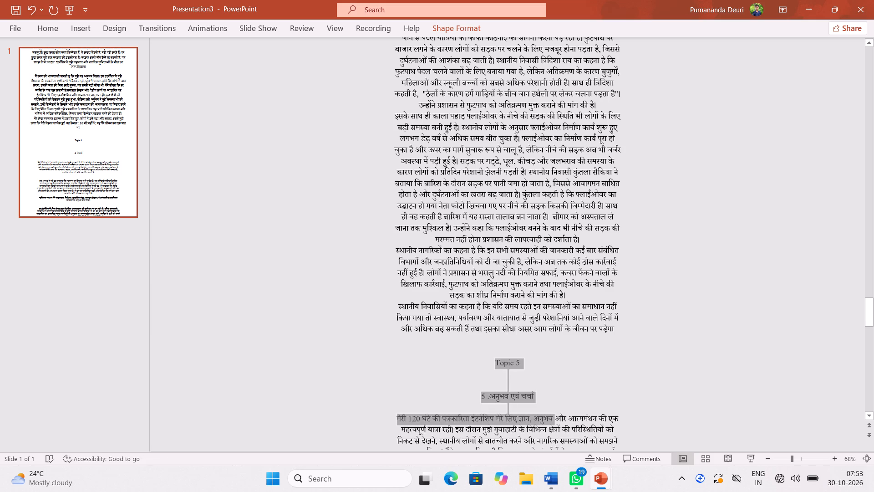
pyautogui.moveTo(556, 425); pyautogui.dragTo(592, 460)
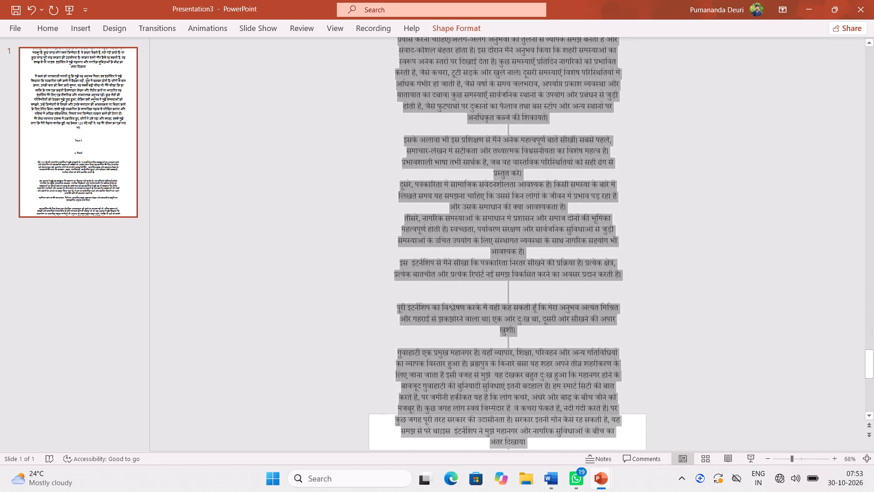
pyautogui.moveTo(592, 460); pyautogui.dragTo(594, 443)
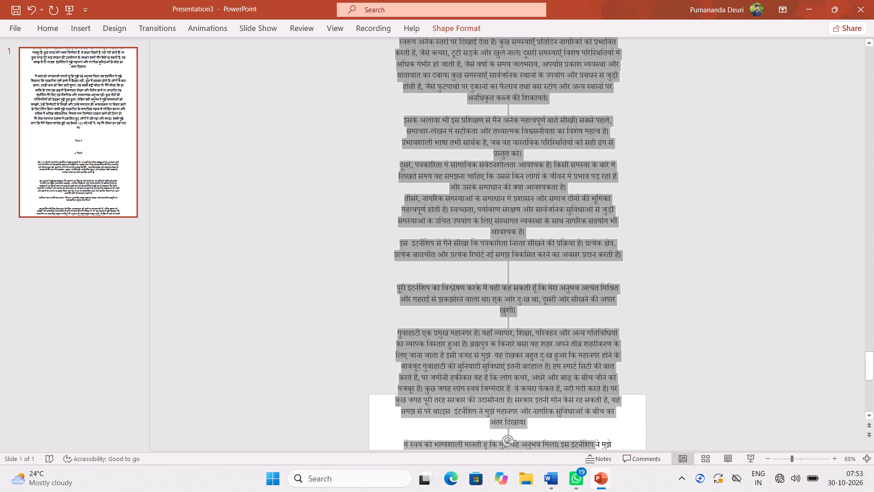
pyautogui.moveTo(594, 443); pyautogui.dragTo(534, 318)
pyautogui.rightClick(478, 270)
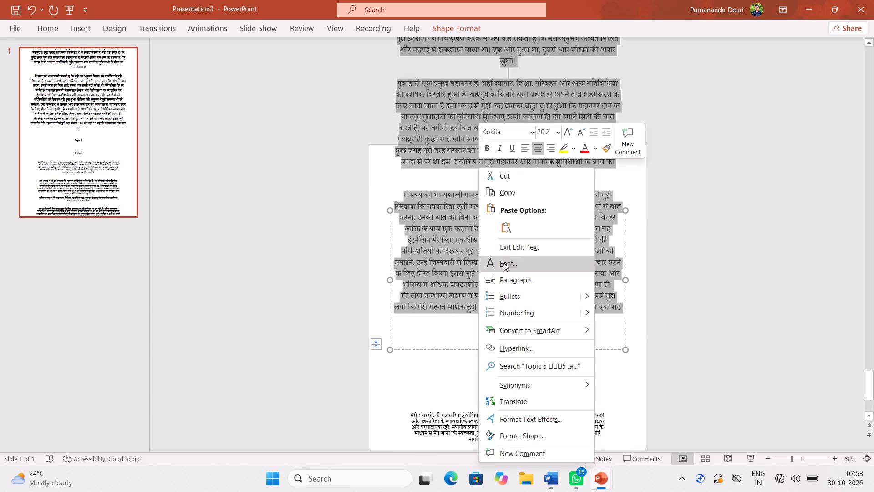
pyautogui.click(508, 197)
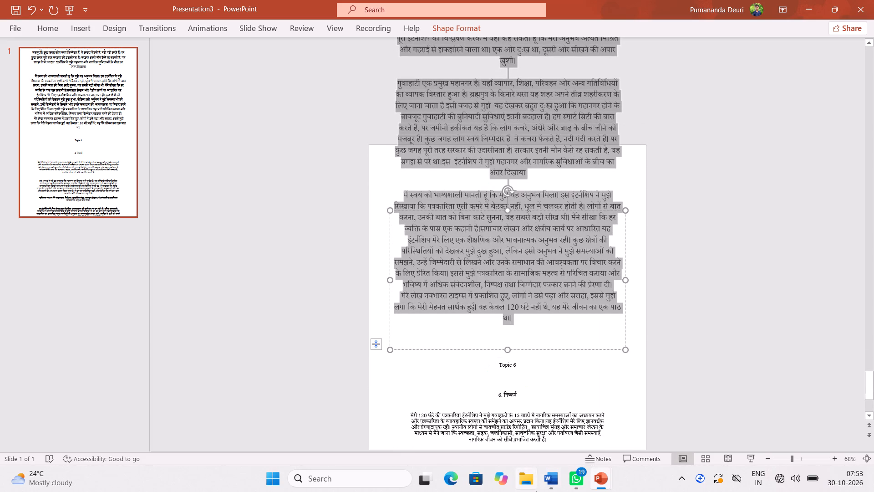
# Switch to the Word document Document5 and paste the Topic 5 section on the blank page after the last photo.
pyautogui.click(639, 420)
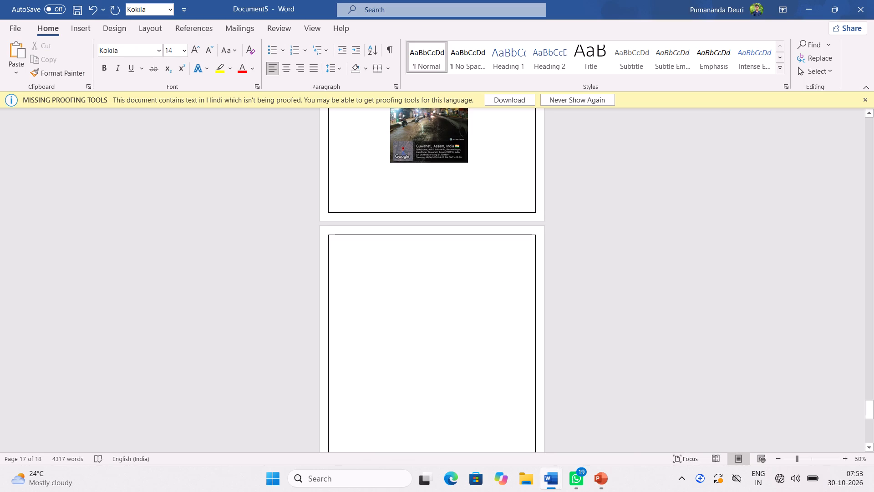
pyautogui.rightClick(350, 261)
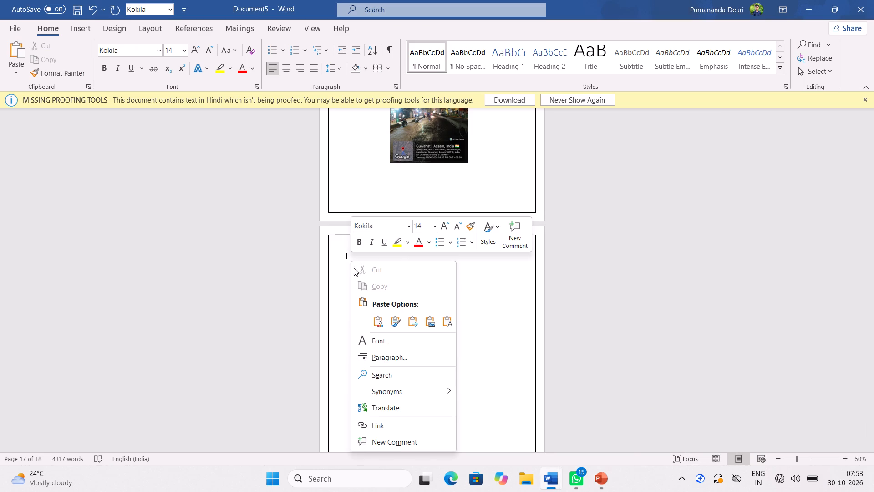
pyautogui.click(378, 326)
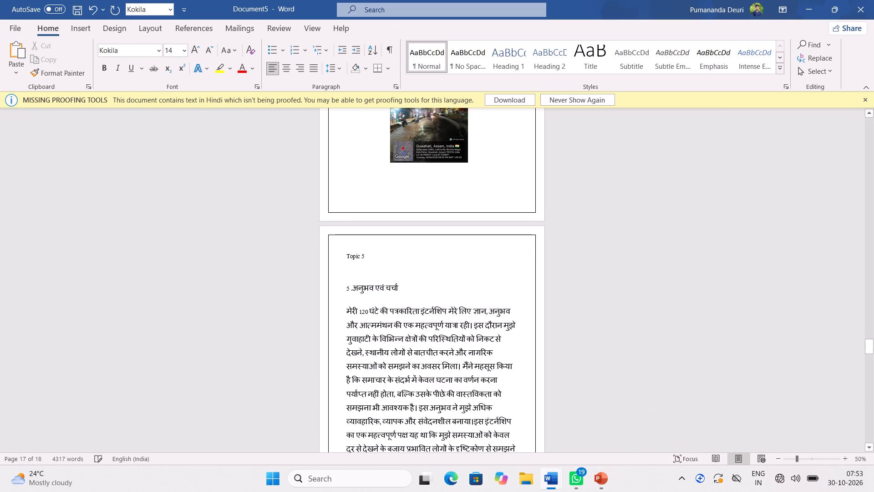
# Review the pasted Topic 5 pages from the heading to the end, and their layout before the Topic 6 page.
pyautogui.scroll(-19, 437, 325)
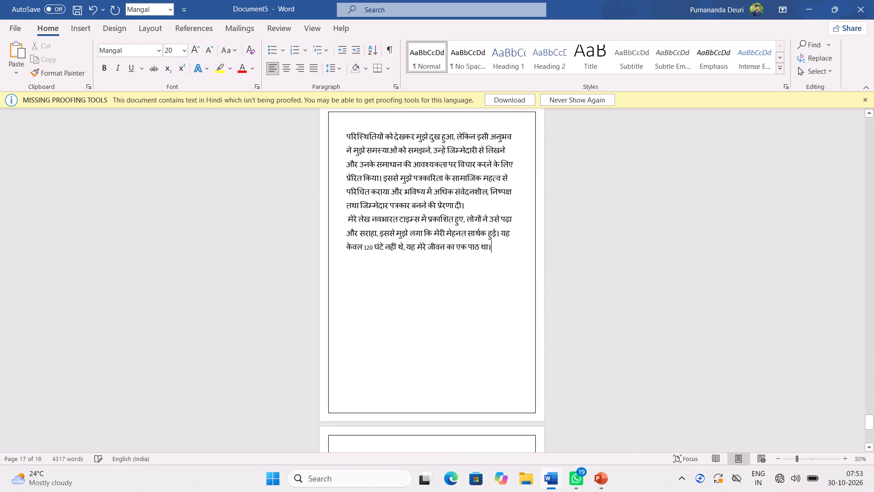
pyautogui.scroll(-7, 435, 325)
pyautogui.scroll(13, 433, 328)
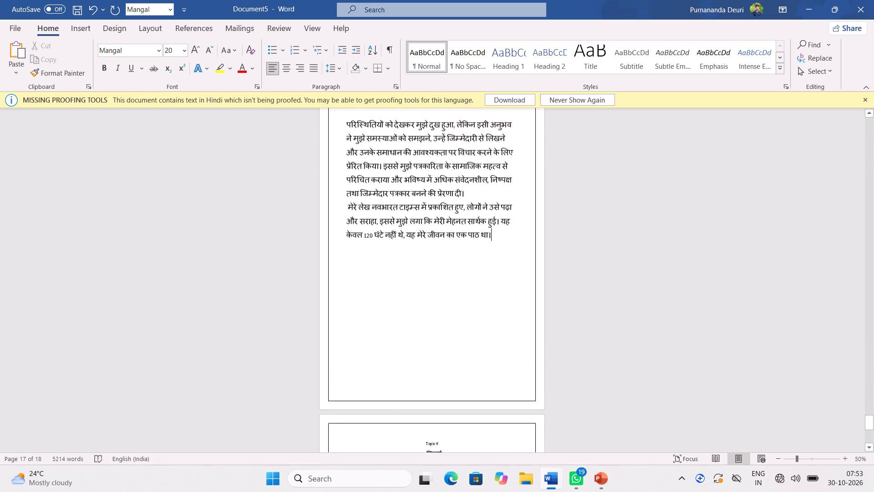
pyautogui.scroll(14, 433, 328)
pyautogui.scroll(-2, 433, 328)
pyautogui.scroll(20, 433, 328)
pyautogui.scroll(1, 433, 328)
pyautogui.scroll(-1, 432, 357)
pyautogui.scroll(4, 432, 358)
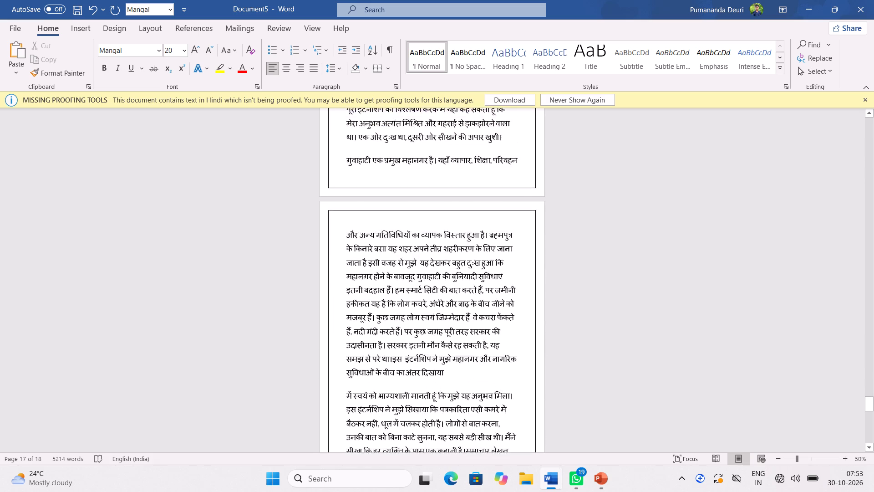
pyautogui.scroll(20, 432, 361)
pyautogui.scroll(20, 432, 361)
pyautogui.scroll(11, 432, 361)
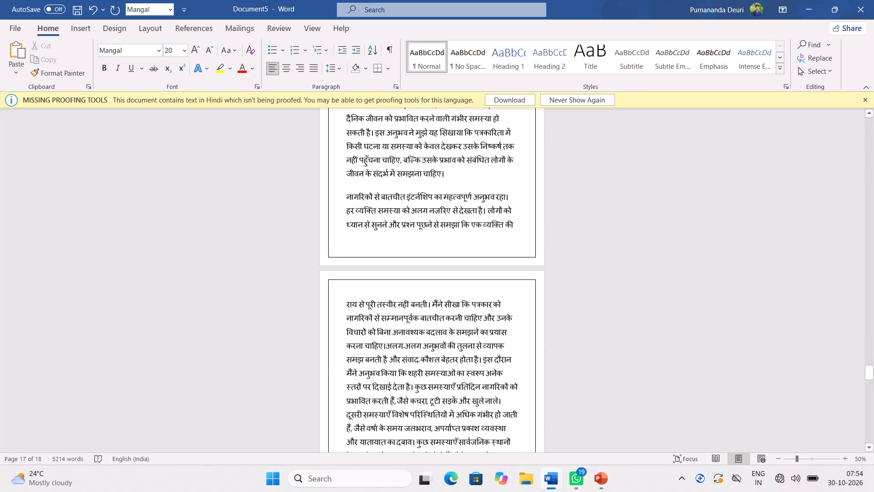
pyautogui.scroll(20, 432, 380)
pyautogui.scroll(20, 432, 380)
pyautogui.scroll(3, 432, 380)
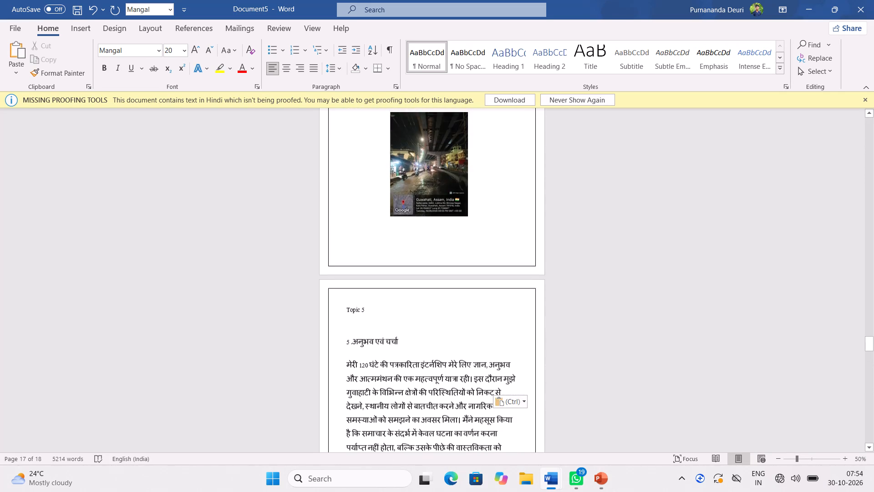
pyautogui.scroll(-20, 432, 396)
pyautogui.scroll(-11, 432, 396)
pyautogui.scroll(1, 405, 371)
pyautogui.scroll(-1, 405, 371)
pyautogui.scroll(1, 405, 371)
pyautogui.scroll(-7, 404, 369)
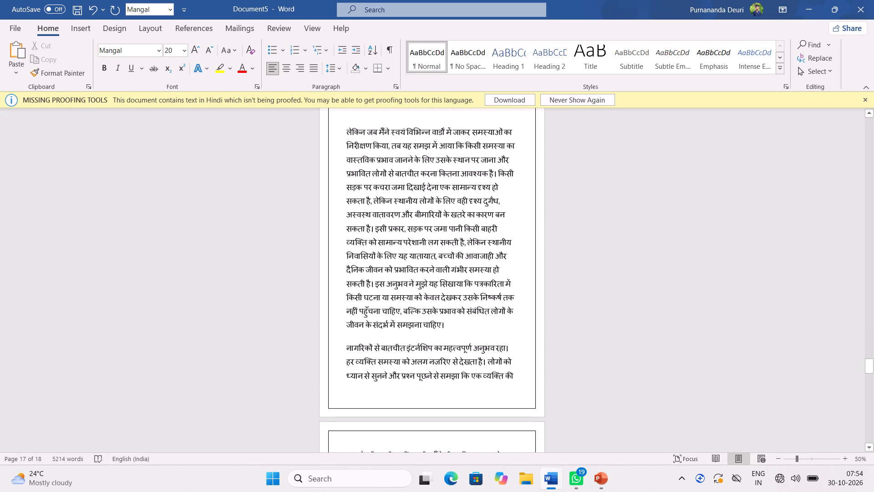
pyautogui.scroll(-20, 406, 362)
pyautogui.scroll(-18, 406, 362)
pyautogui.scroll(1, 407, 348)
pyautogui.scroll(-7, 407, 348)
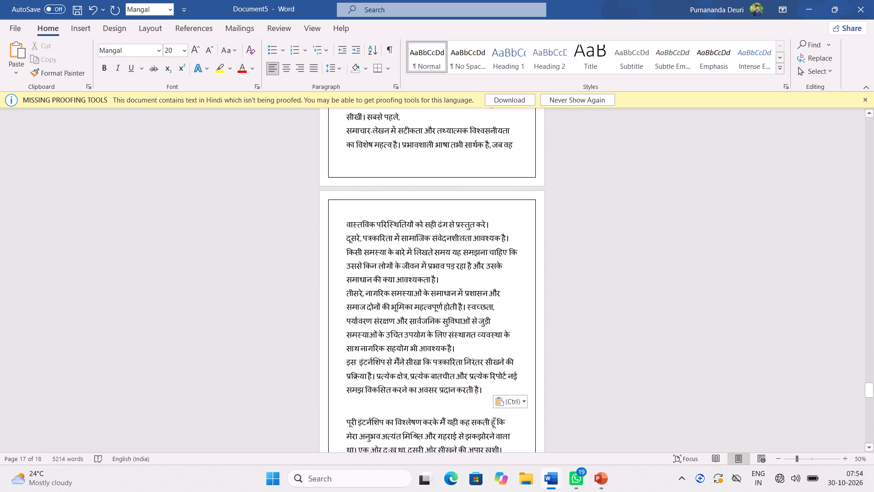
pyautogui.scroll(-20, 407, 347)
pyautogui.scroll(-8, 409, 335)
pyautogui.scroll(1, 409, 333)
pyautogui.scroll(-5, 409, 333)
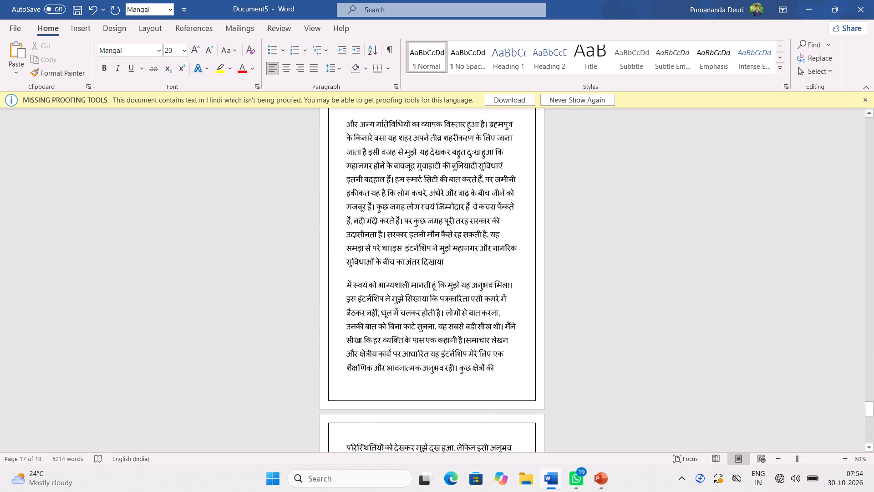
pyautogui.scroll(-8, 409, 333)
pyautogui.scroll(1, 408, 328)
pyautogui.scroll(-3, 406, 326)
pyautogui.scroll(1, 406, 326)
pyautogui.scroll(-16, 406, 326)
pyautogui.scroll(1, 404, 319)
pyautogui.scroll(-7, 404, 319)
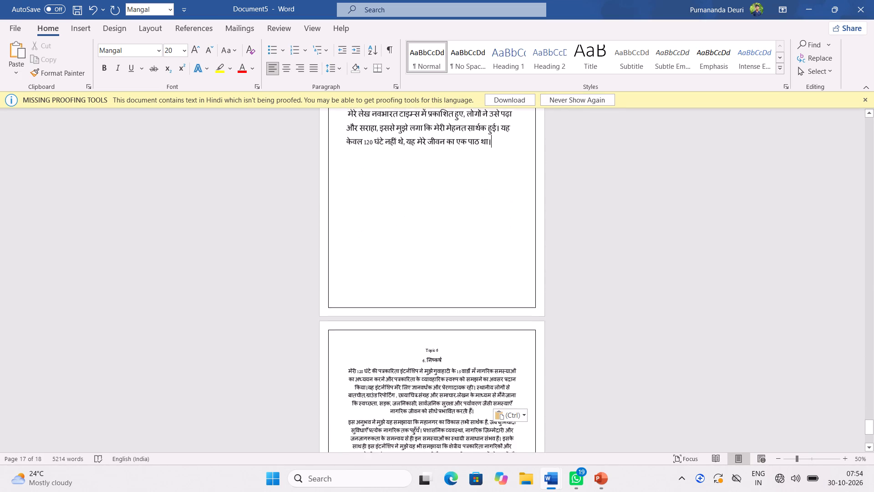
pyautogui.scroll(-20, 404, 317)
pyautogui.scroll(-4, 404, 317)
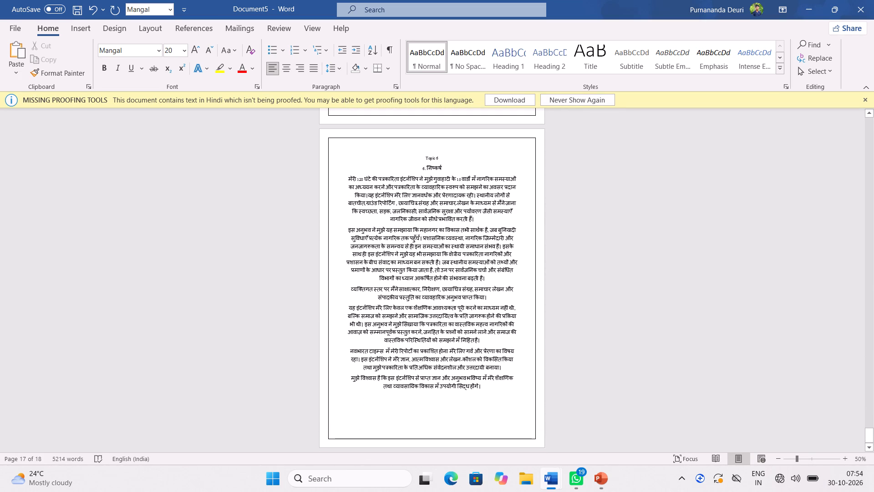
# Apply font size 14 to the whole Topic 6 section, "निष्कर्ष", on the last page.
pyautogui.click(446, 295)
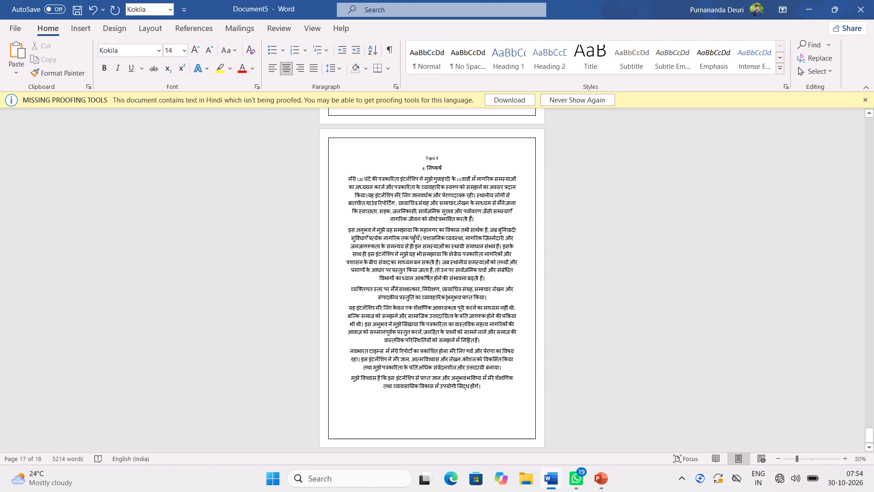
pyautogui.moveTo(424, 159); pyautogui.dragTo(512, 390)
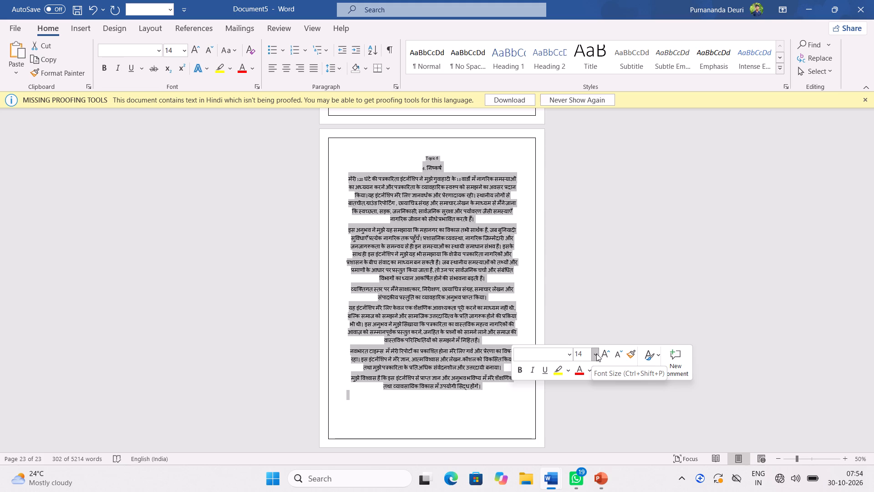
pyautogui.click(596, 354)
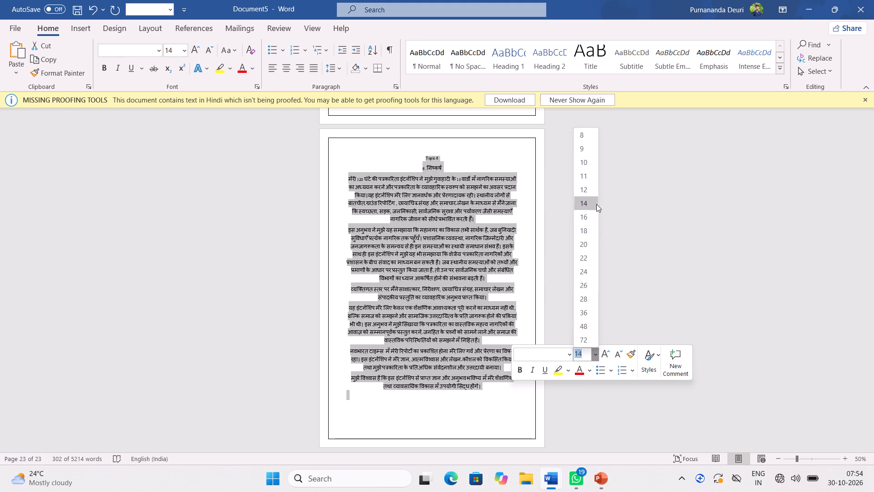
pyautogui.click(588, 204)
pyautogui.scroll(18, 469, 257)
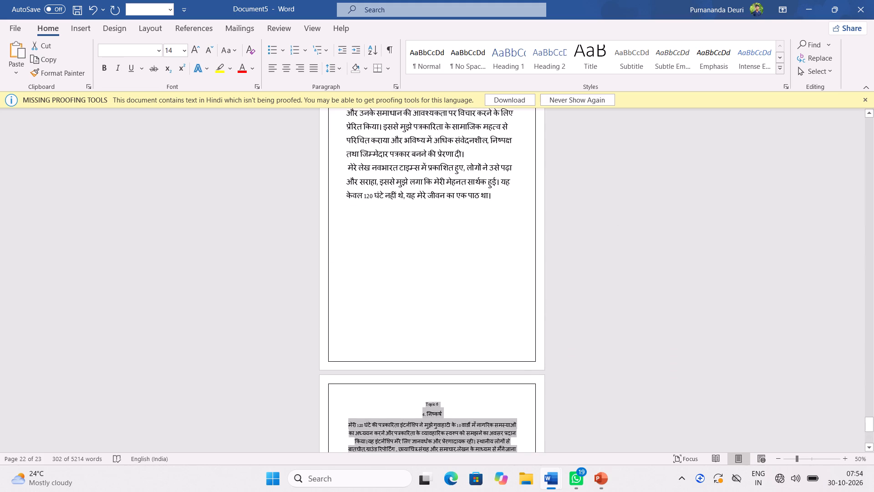
pyautogui.scroll(-6, 470, 254)
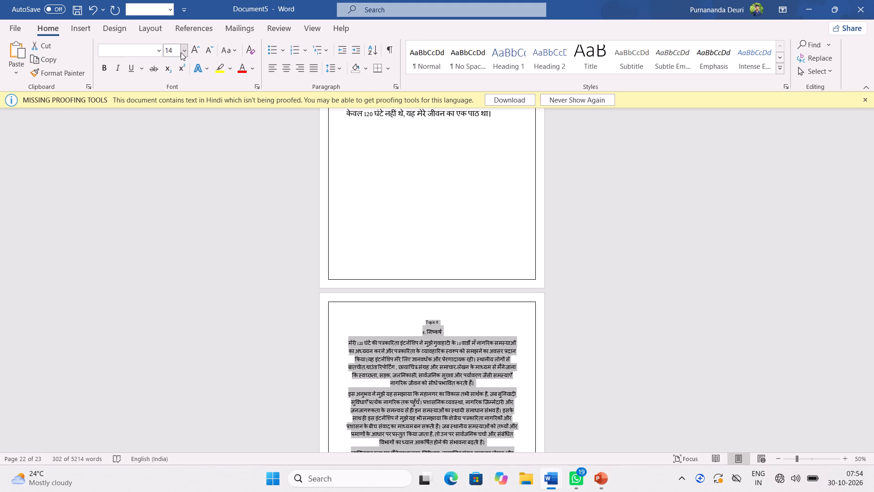
pyautogui.click(181, 52)
pyautogui.click(174, 135)
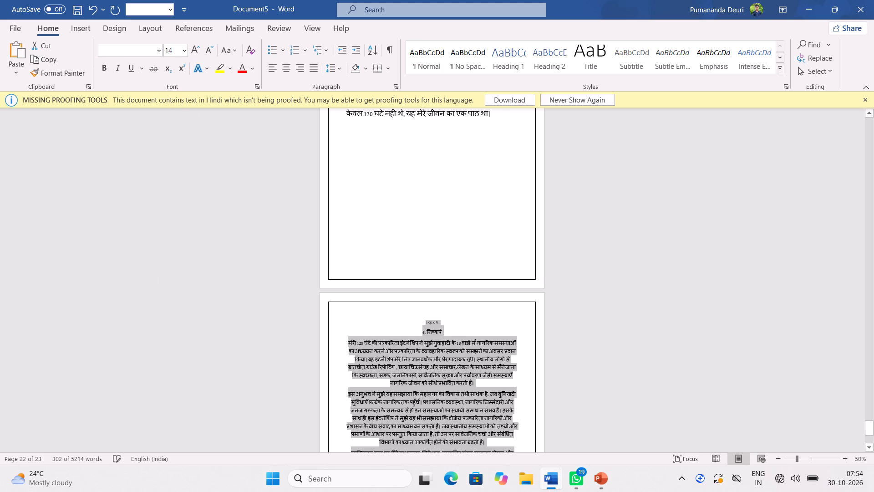
# Set the font size to 14 for the whole Topic 5 section, from the "Topic 5" line through its final paragraph above Topic 6.
pyautogui.scroll(8, 410, 183)
pyautogui.moveTo(351, 182); pyautogui.dragTo(411, 181)
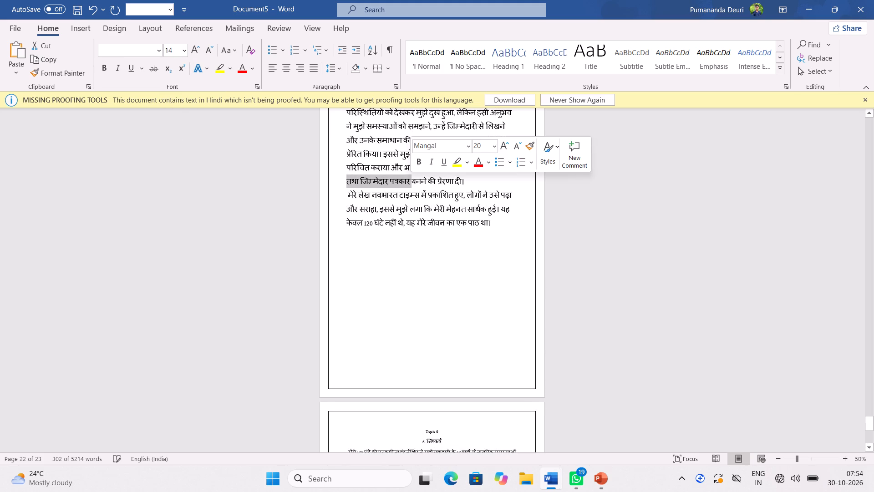
pyautogui.click(492, 287)
pyautogui.scroll(4, 466, 263)
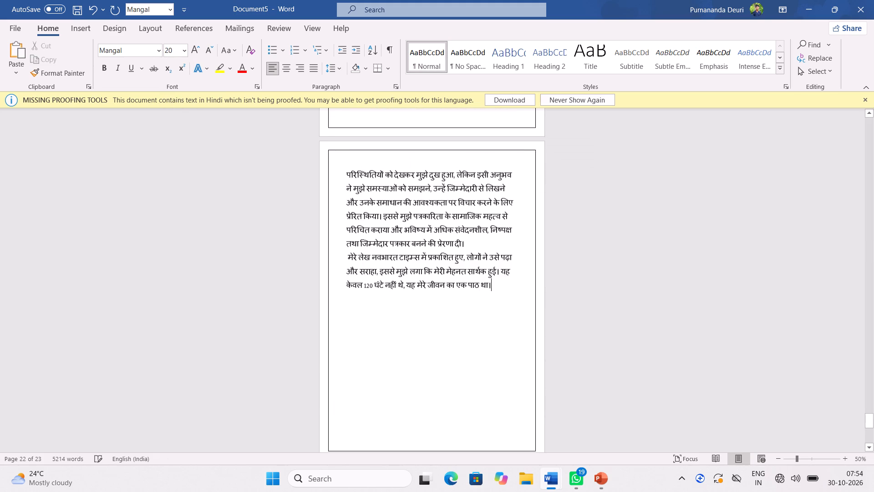
pyautogui.scroll(2, 459, 234)
pyautogui.scroll(-1, 458, 234)
pyautogui.scroll(10, 458, 234)
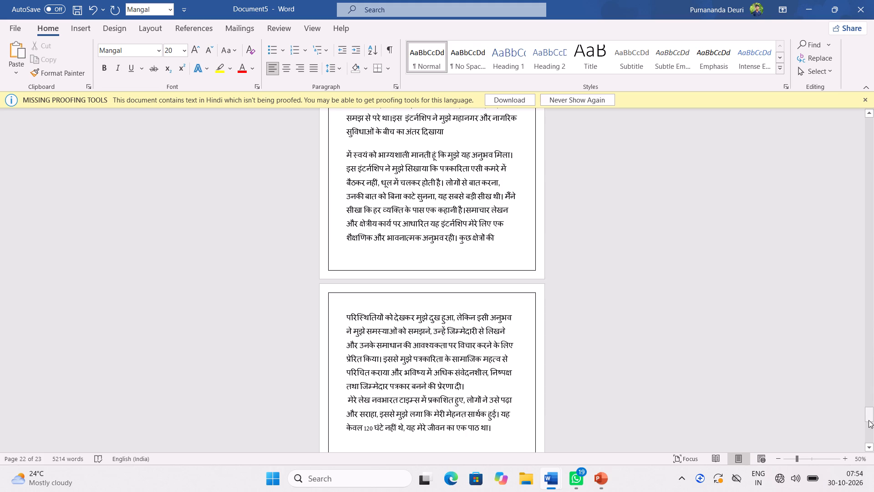
pyautogui.moveTo(869, 420); pyautogui.dragTo(864, 357)
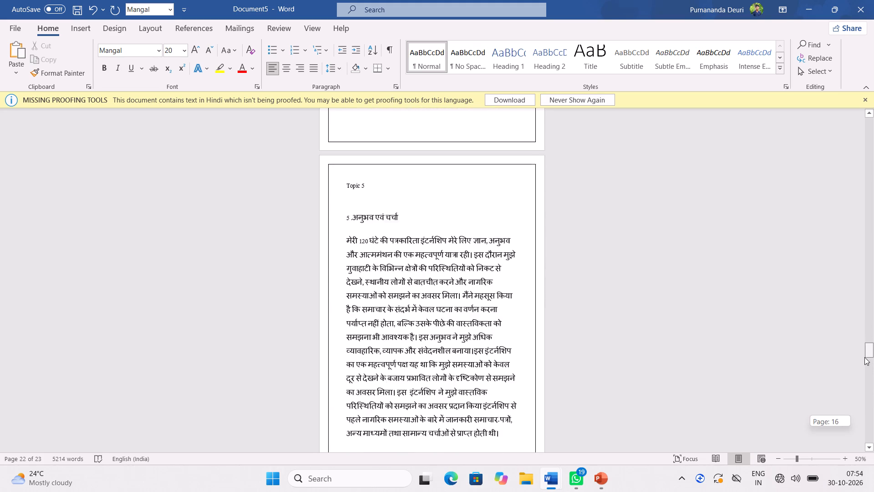
pyautogui.moveTo(864, 357); pyautogui.dragTo(865, 354)
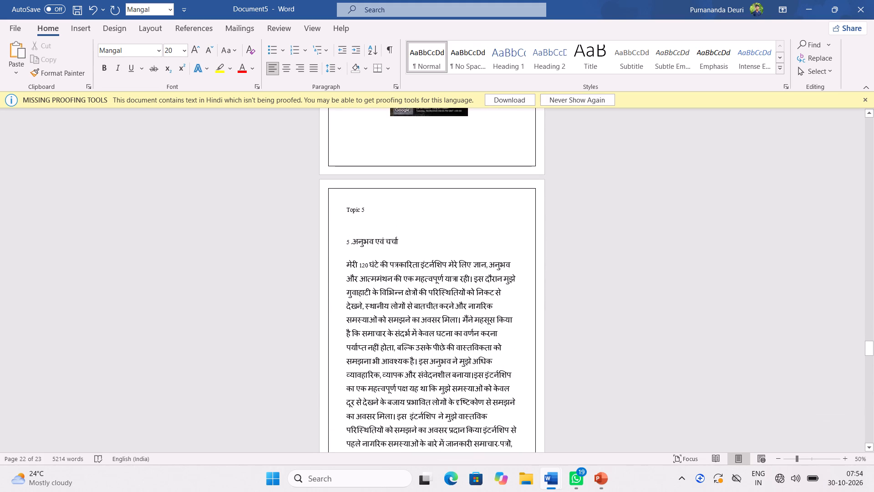
pyautogui.moveTo(347, 209); pyautogui.dragTo(510, 428)
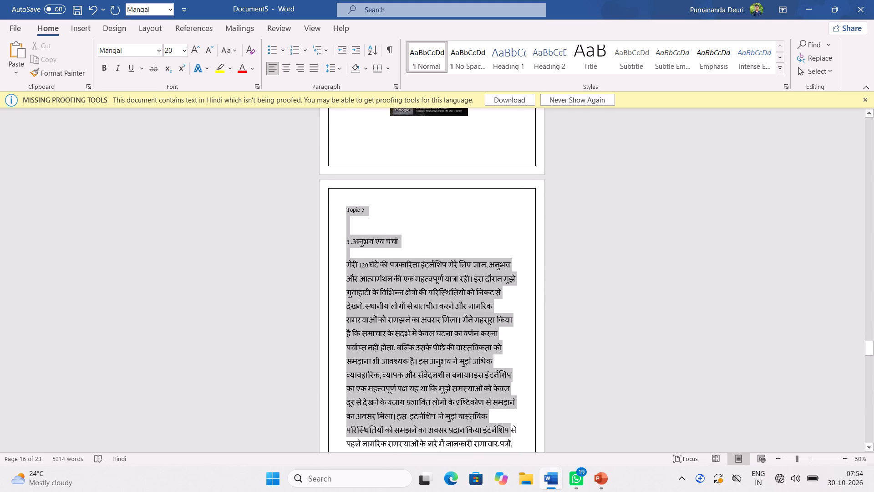
pyautogui.moveTo(510, 428); pyautogui.dragTo(505, 466)
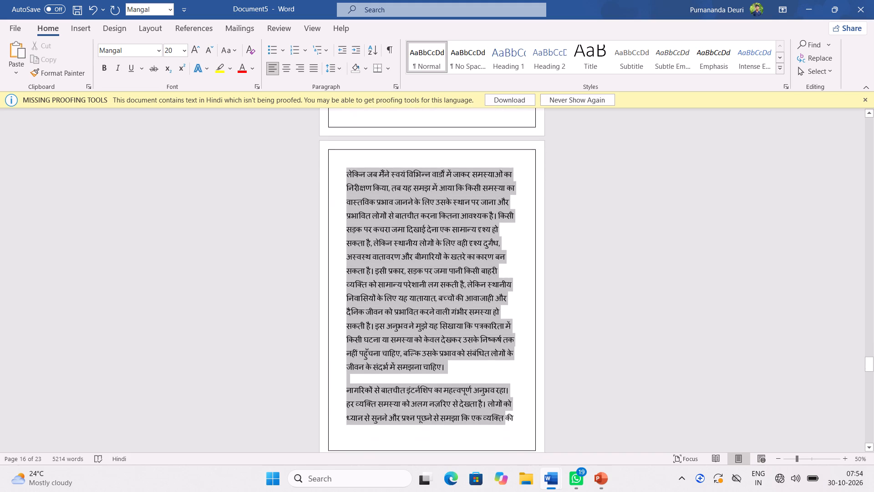
pyautogui.moveTo(505, 466); pyautogui.dragTo(502, 465)
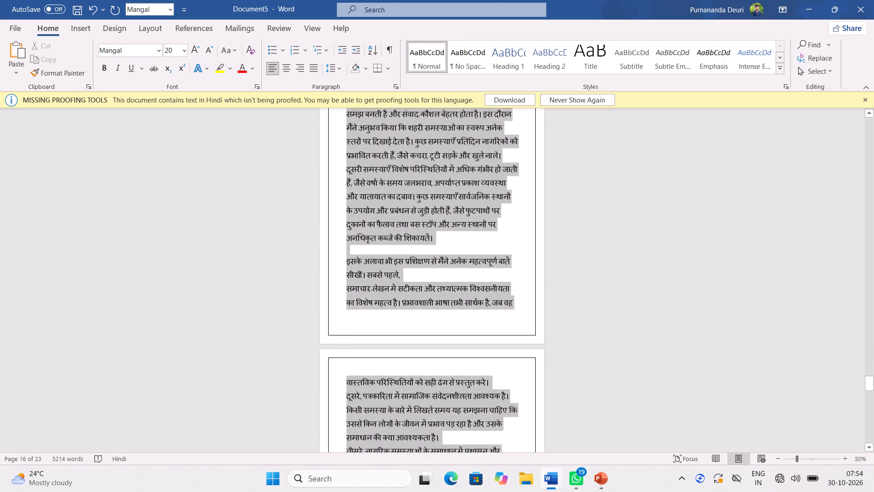
pyautogui.moveTo(502, 465); pyautogui.dragTo(500, 461)
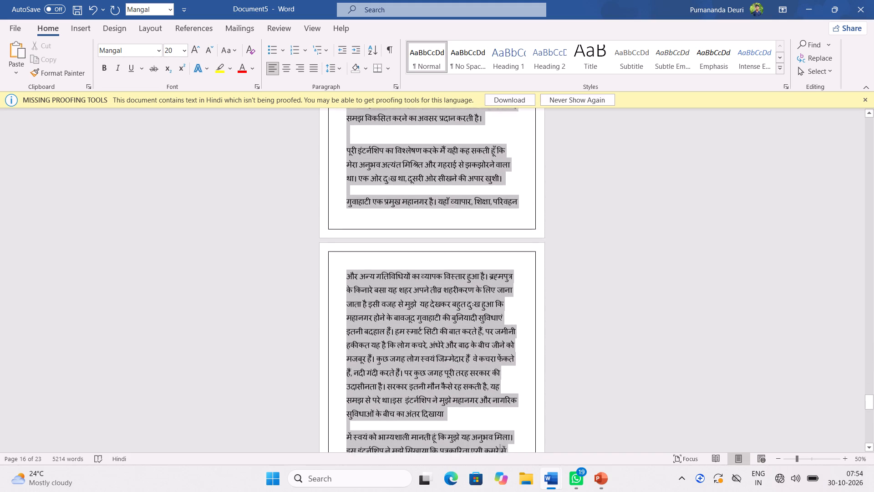
pyautogui.moveTo(500, 461); pyautogui.dragTo(499, 452)
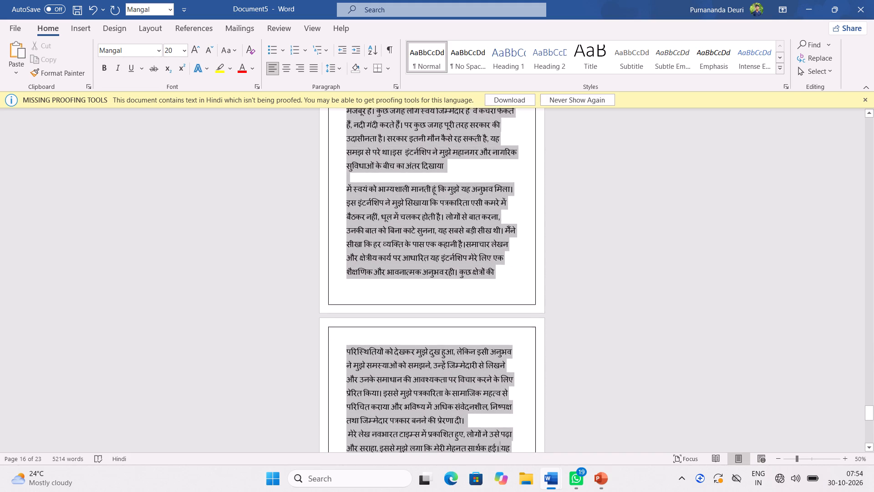
pyautogui.moveTo(499, 452); pyautogui.dragTo(505, 308)
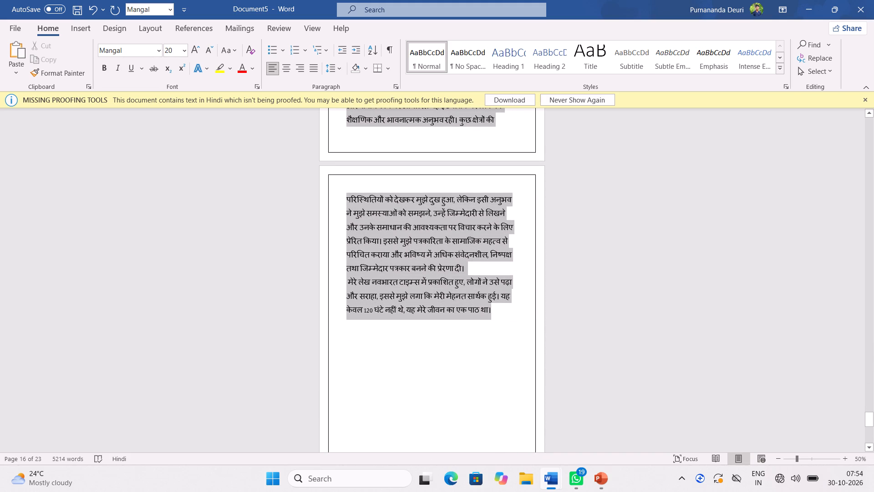
pyautogui.moveTo(505, 308); pyautogui.dragTo(504, 311)
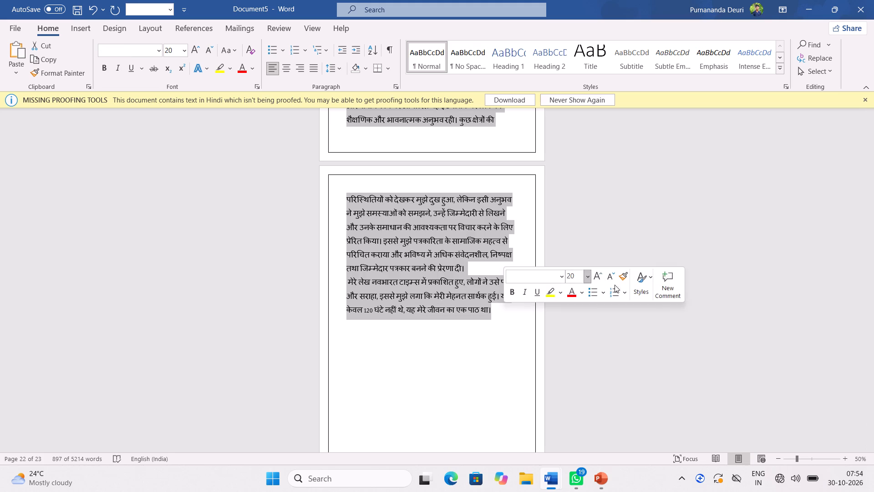
pyautogui.click(590, 276)
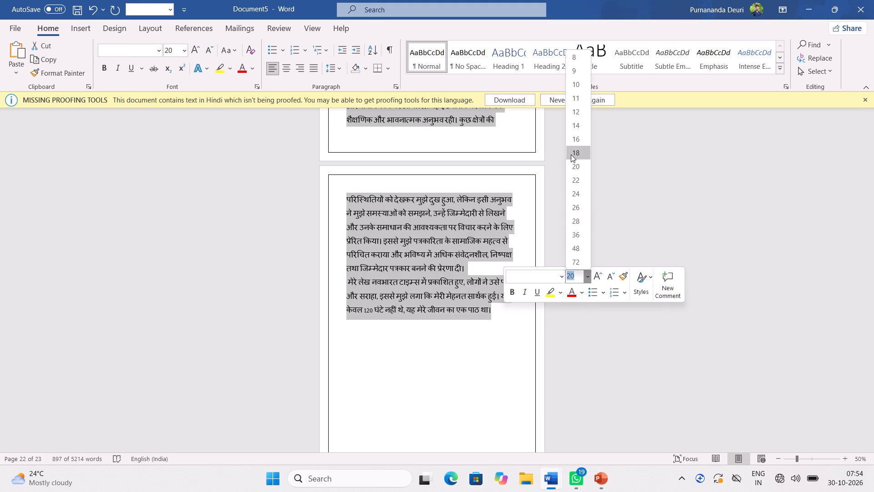
pyautogui.click(579, 126)
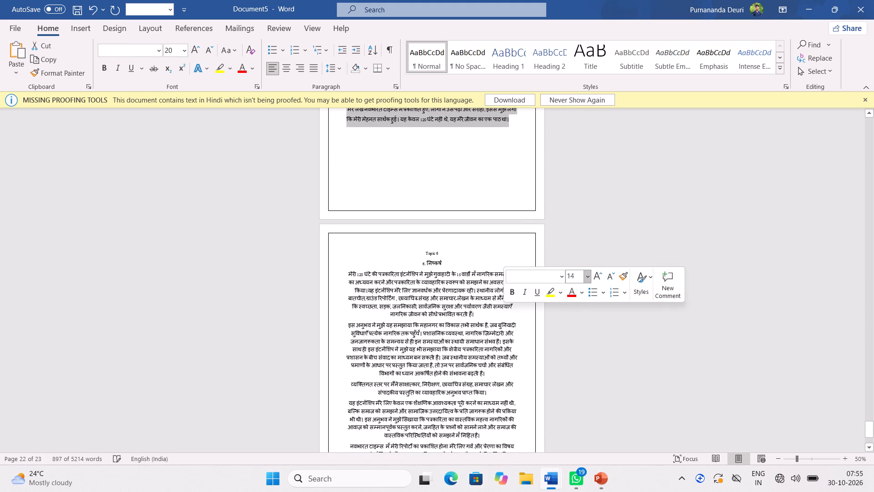
pyautogui.scroll(5, 458, 268)
pyautogui.click(457, 264)
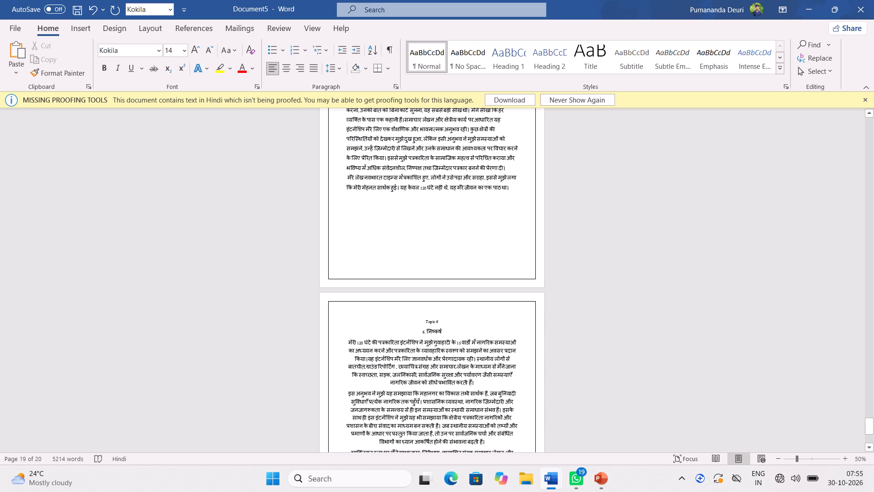
# Justify the Topic 6 text from the heading "6. निष्कर्ष" through the last paragraph, leaving out the "Topic 6" line.
pyautogui.scroll(-2, 483, 261)
pyautogui.scroll(4, 483, 261)
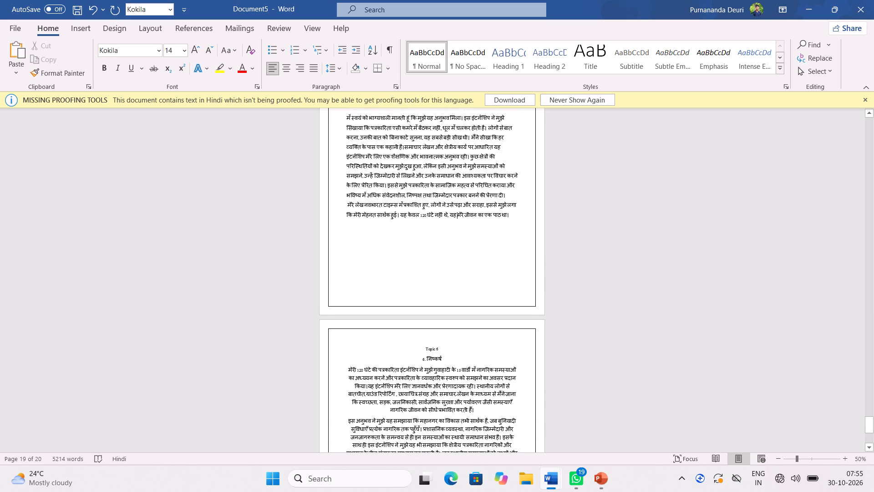
pyautogui.moveTo(422, 359); pyautogui.dragTo(478, 438)
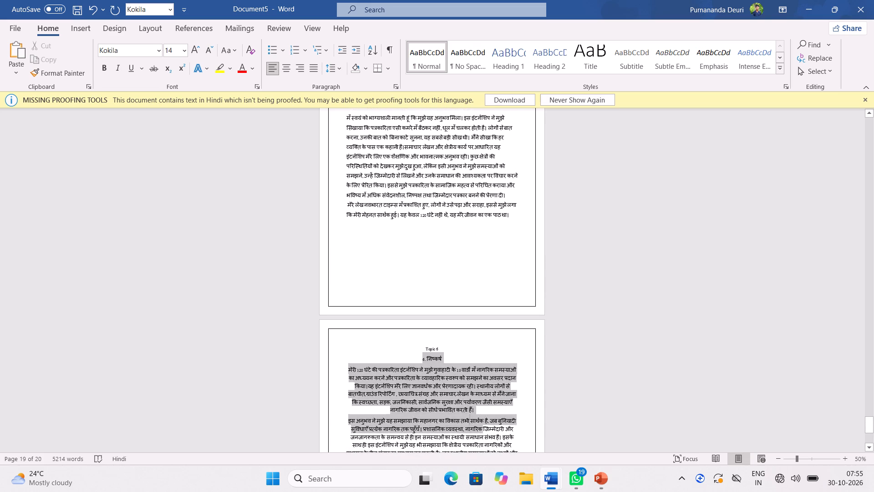
pyautogui.moveTo(478, 438); pyautogui.dragTo(506, 386)
pyautogui.click(315, 63)
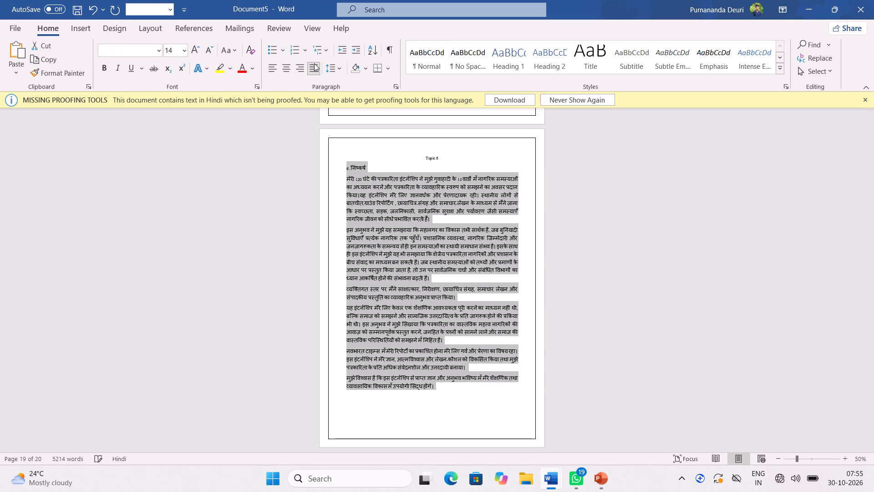
pyautogui.click(489, 155)
# Justify the Topic 5 text from the heading "5. अनुभव एवं चर्चा" through its final paragraph, leaving out the "Topic 5" line.
pyautogui.scroll(2, 490, 224)
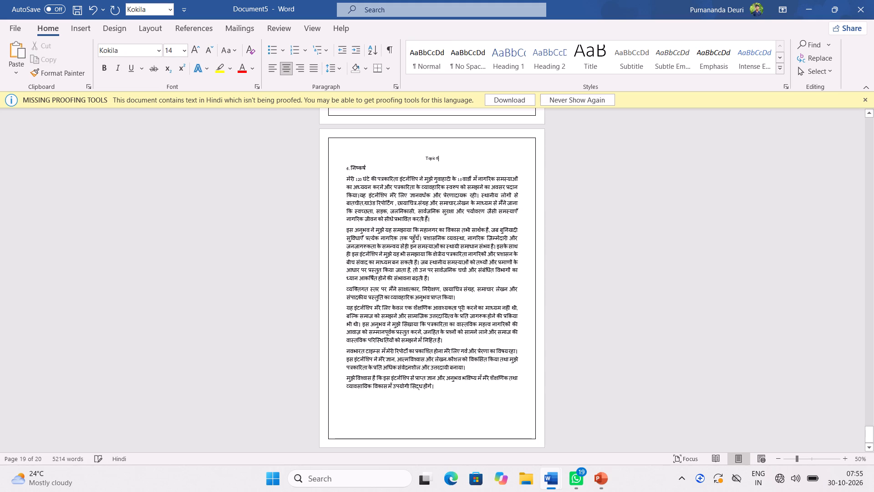
pyautogui.scroll(17, 490, 224)
pyautogui.scroll(7, 490, 222)
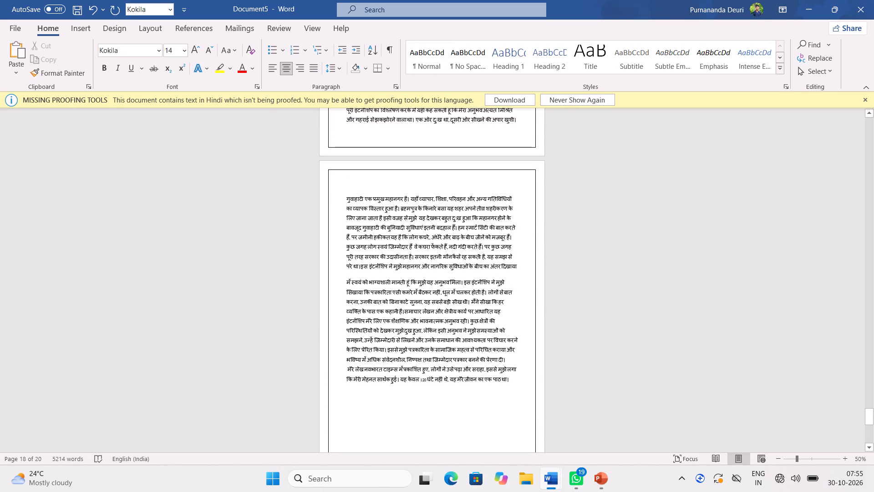
pyautogui.scroll(20, 374, 197)
pyautogui.scroll(7, 374, 197)
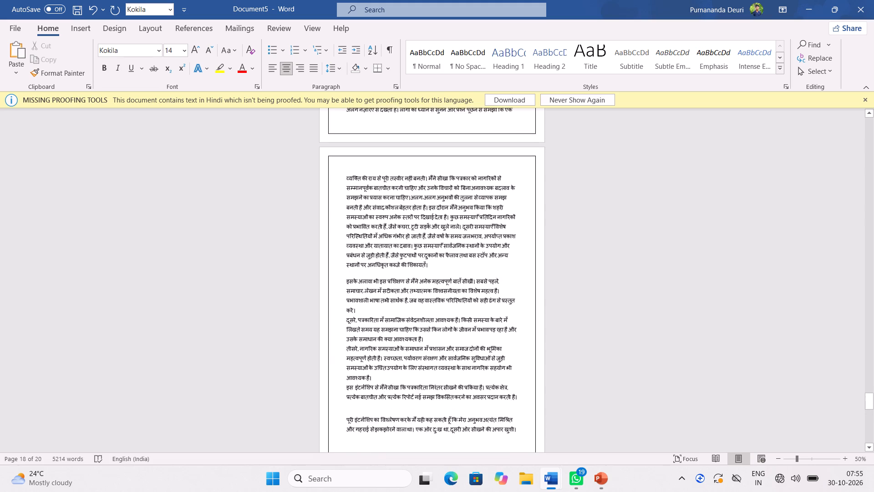
pyautogui.scroll(11, 389, 191)
pyautogui.scroll(-2, 389, 189)
pyautogui.scroll(11, 389, 189)
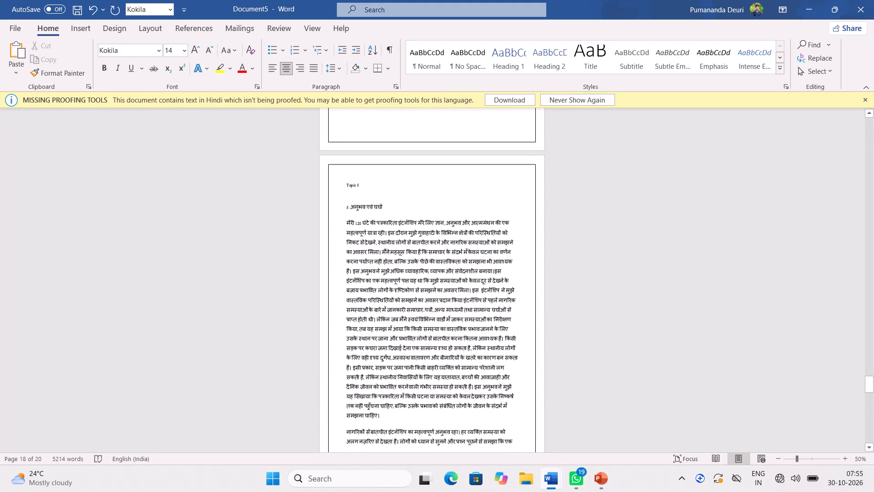
pyautogui.moveTo(344, 205); pyautogui.dragTo(488, 458)
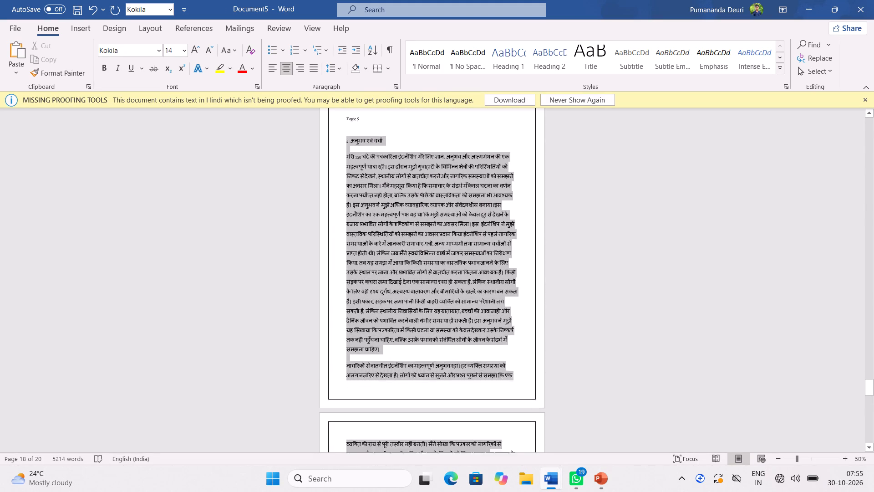
pyautogui.moveTo(488, 458); pyautogui.dragTo(521, 463)
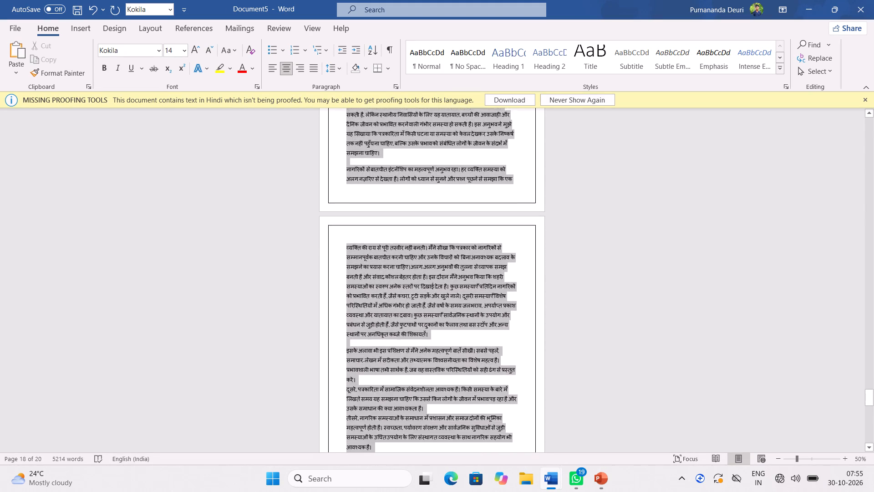
pyautogui.moveTo(521, 463); pyautogui.dragTo(519, 463)
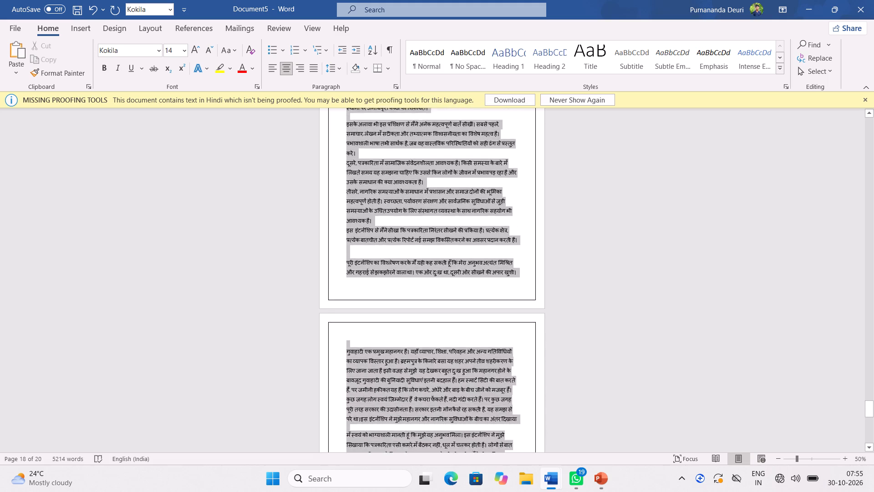
pyautogui.moveTo(519, 463); pyautogui.dragTo(522, 374)
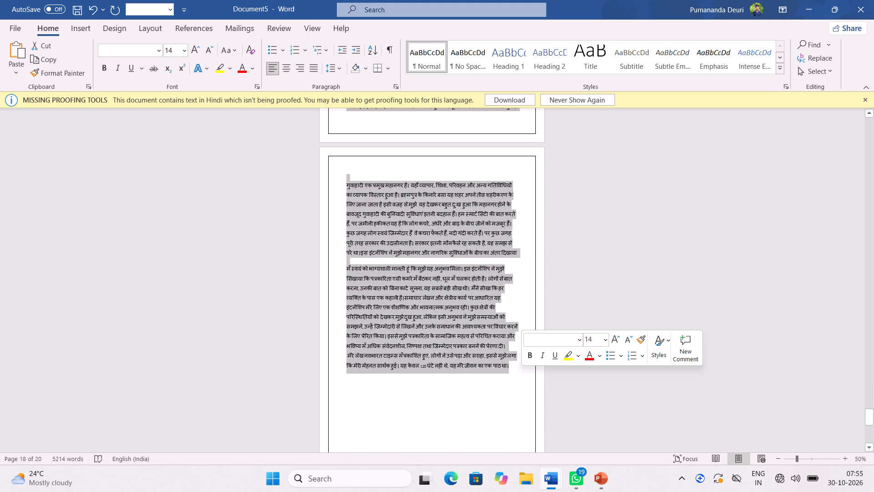
pyautogui.click(314, 62)
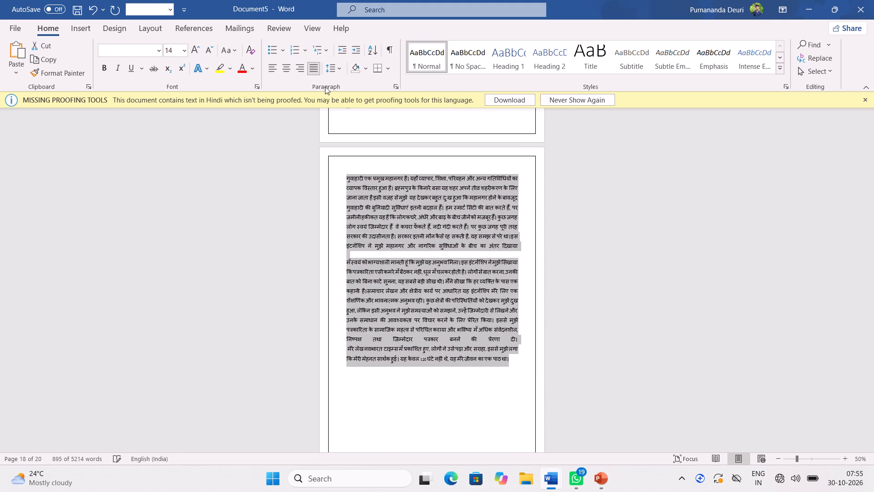
pyautogui.click(485, 393)
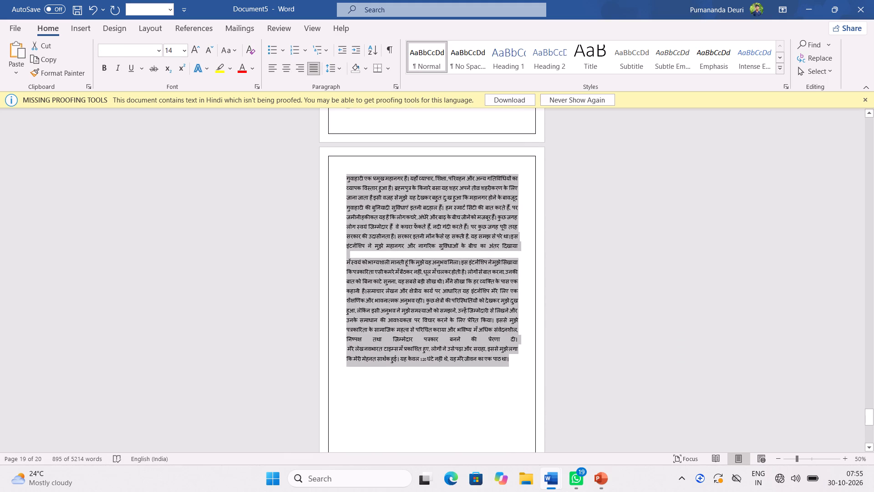
# Examine the justified Topic 5 pages for line spacing and layout, down to the start of Topic 6.
pyautogui.scroll(9, 525, 297)
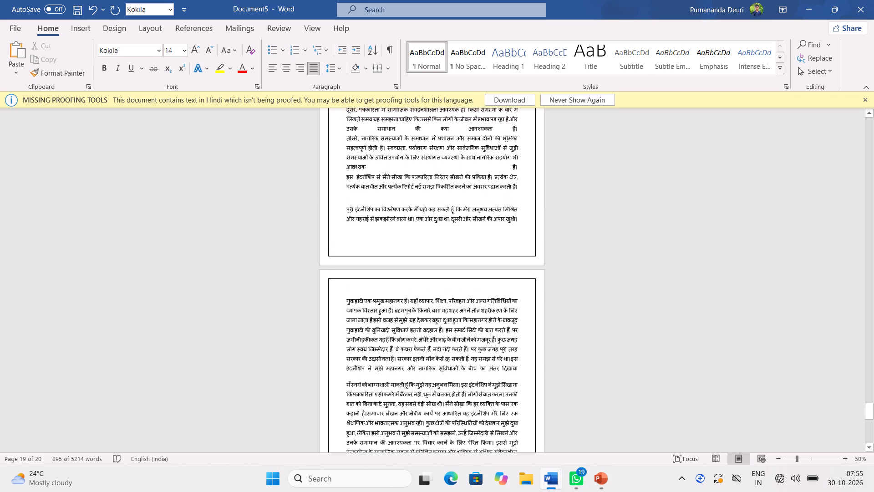
pyautogui.scroll(11, 525, 297)
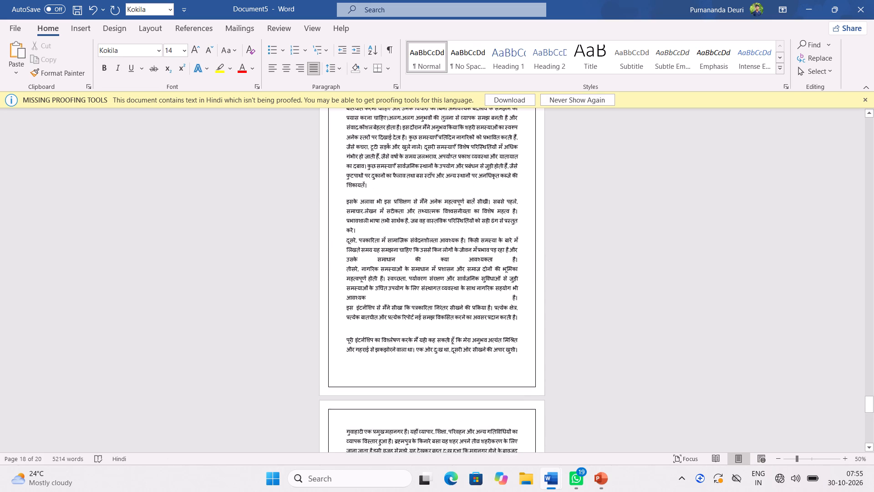
pyautogui.scroll(2, 497, 290)
pyautogui.scroll(4, 396, 286)
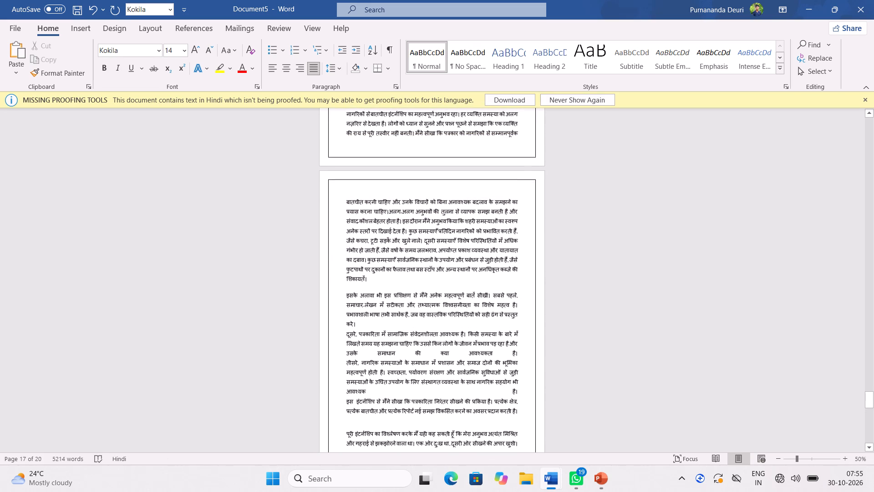
pyautogui.scroll(-3, 381, 304)
pyautogui.scroll(1, 364, 301)
pyautogui.scroll(-9, 364, 301)
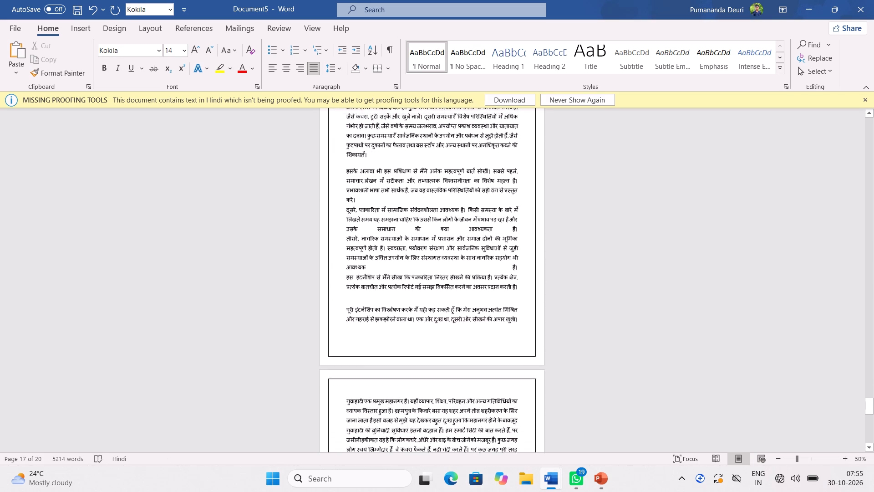
pyautogui.scroll(-2, 365, 300)
pyautogui.scroll(1, 365, 300)
pyautogui.scroll(-4, 365, 300)
pyautogui.scroll(1, 365, 300)
pyautogui.scroll(-20, 365, 300)
pyautogui.scroll(-3, 365, 300)
pyautogui.scroll(1, 365, 299)
pyautogui.scroll(-4, 365, 299)
pyautogui.scroll(2, 365, 299)
pyautogui.scroll(-5, 365, 299)
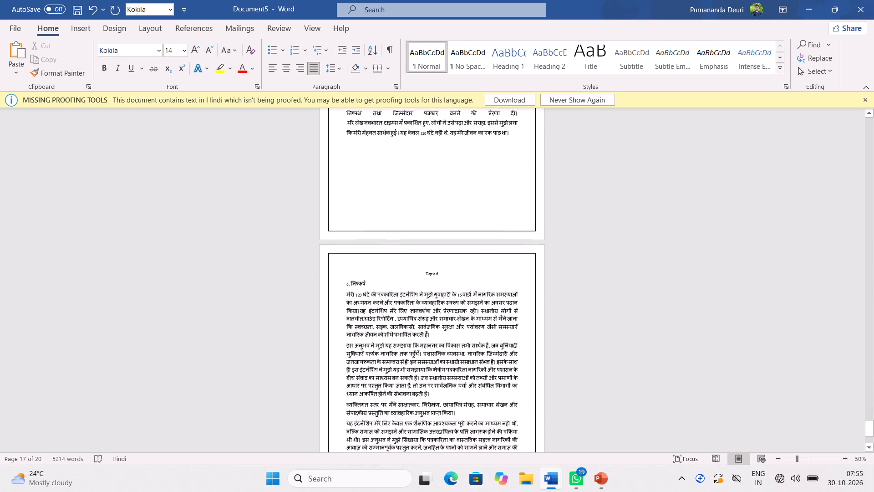
# Insert a page break after the final paragraph of Topic 6 to start a new page.
pyautogui.scroll(-14, 365, 299)
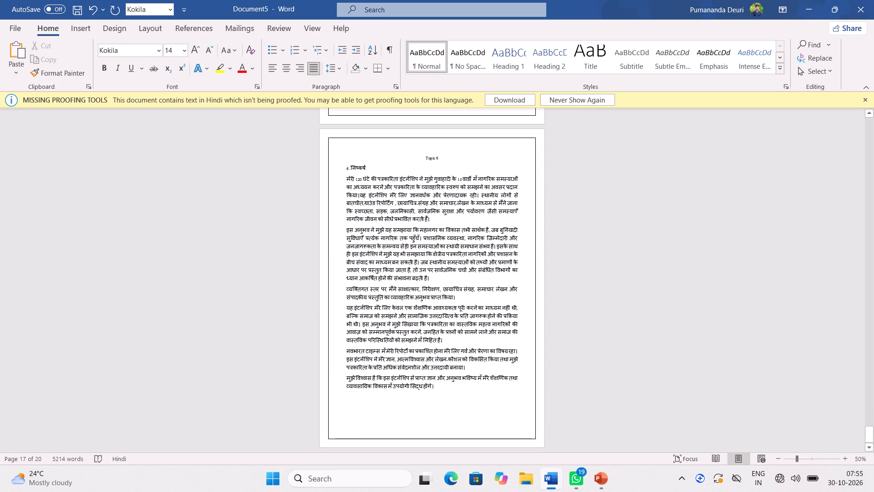
pyautogui.click(450, 387)
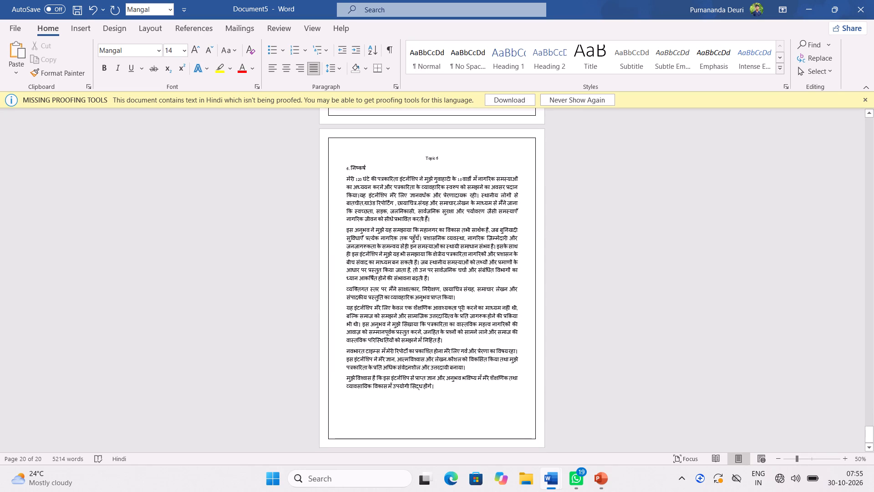
pyautogui.hotkey('ctrl', 'Return')
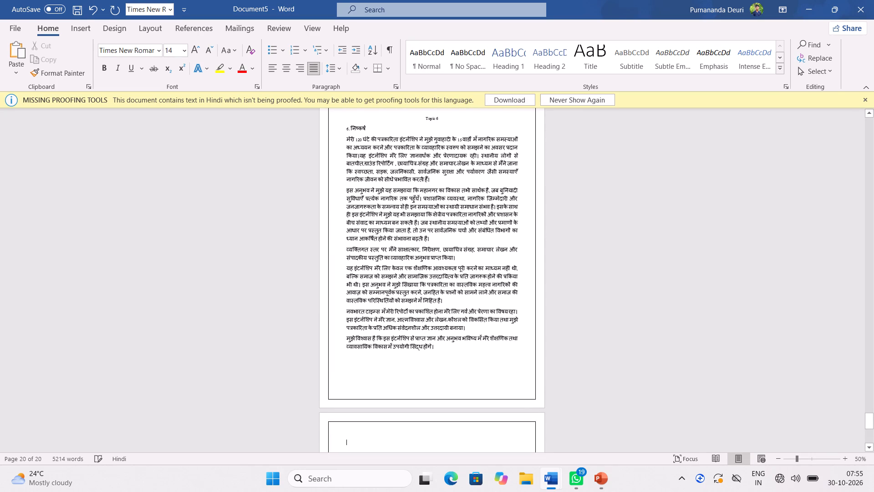
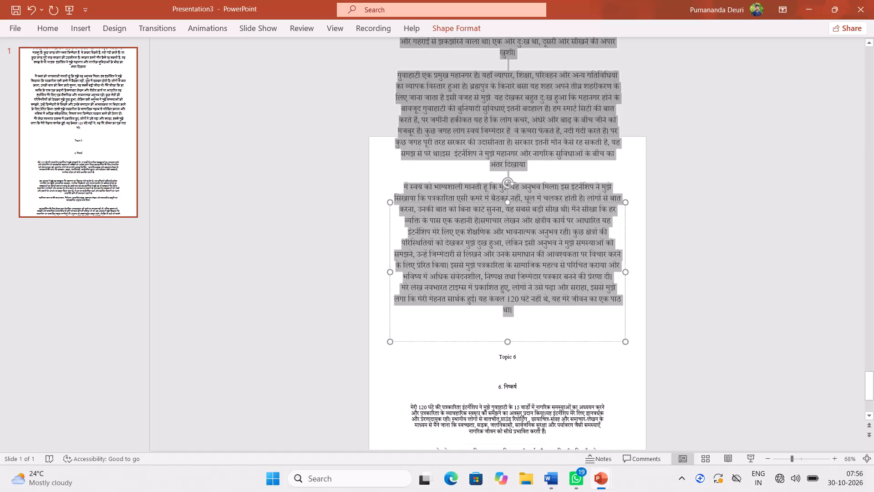
# Paste the copied text on a new line after the final paragraph of the slide's Topic 6 text.
pyautogui.scroll(-20, 542, 402)
pyautogui.scroll(-1, 542, 402)
pyautogui.scroll(1, 542, 397)
pyautogui.scroll(-2, 542, 397)
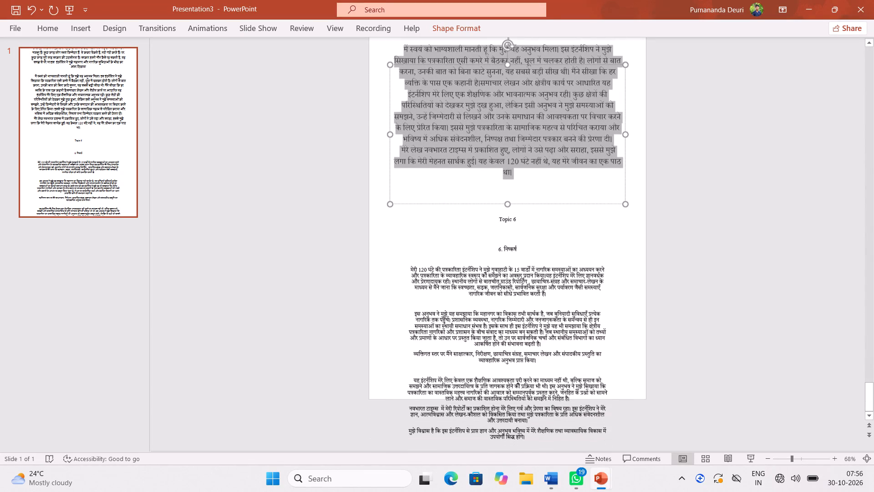
pyautogui.scroll(-6, 542, 394)
pyautogui.click(610, 430)
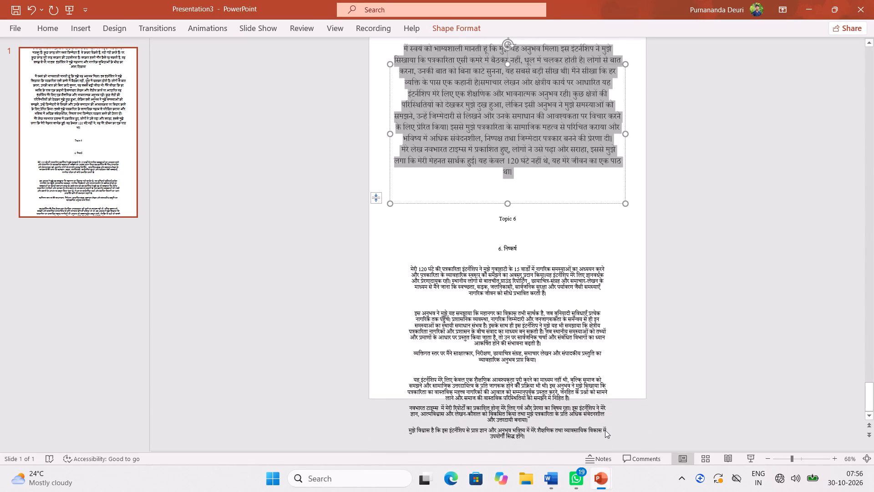
pyautogui.click(535, 439)
pyautogui.press('Return')
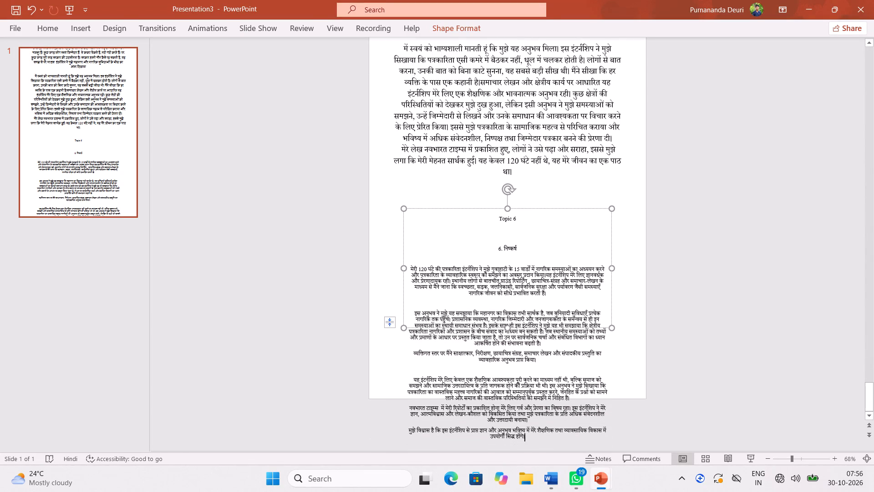
pyautogui.press('Return')
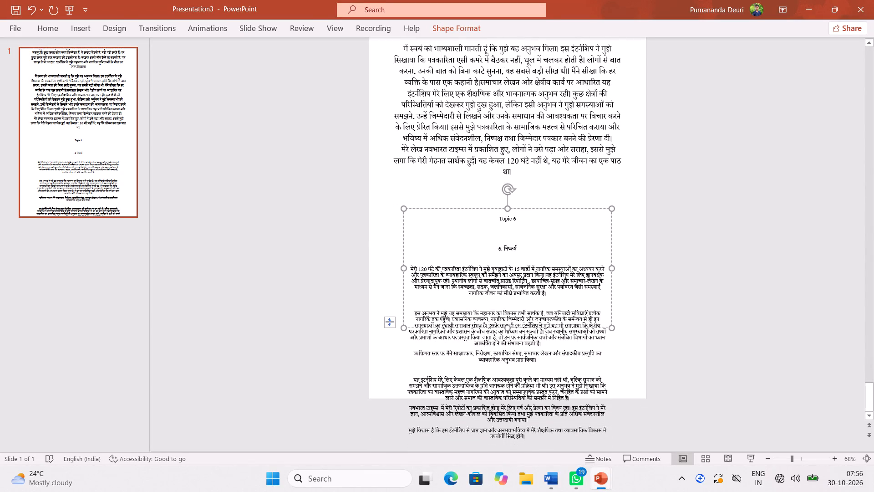
pyautogui.hotkey('ctrl', 'a')
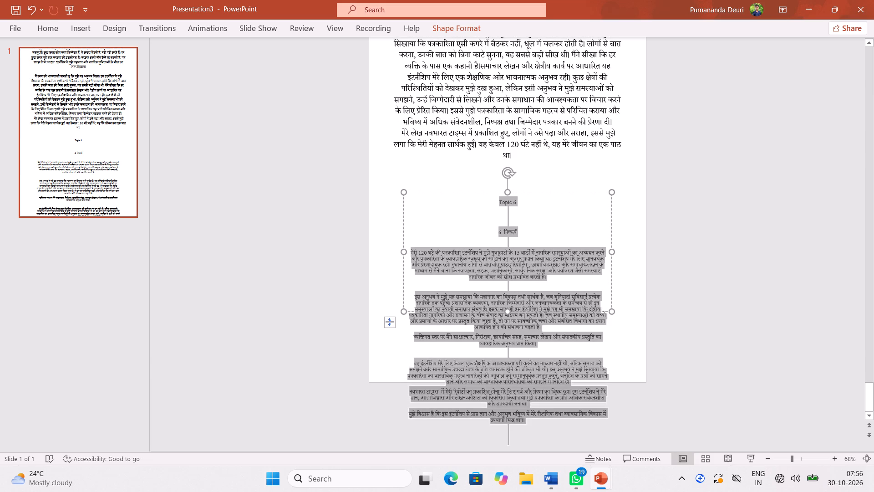
pyautogui.click(553, 190)
pyautogui.click(540, 446)
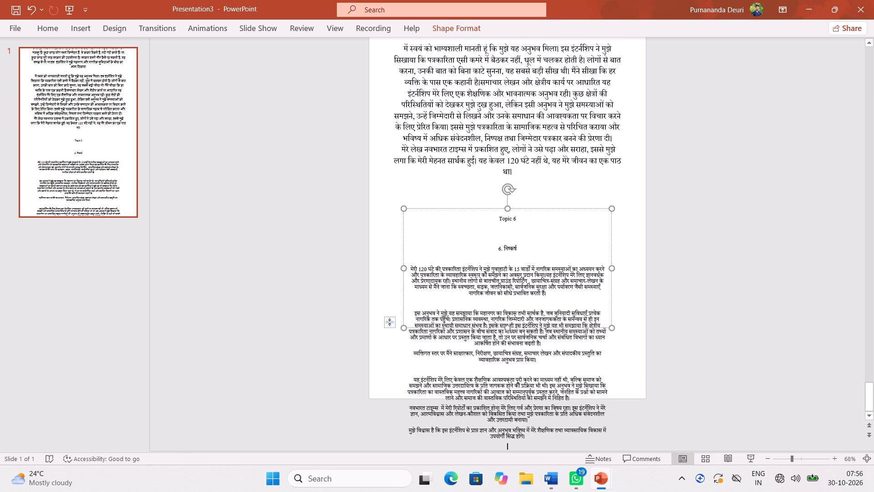
pyautogui.click(534, 441)
pyautogui.rightClick(513, 442)
pyautogui.rightClick(513, 442)
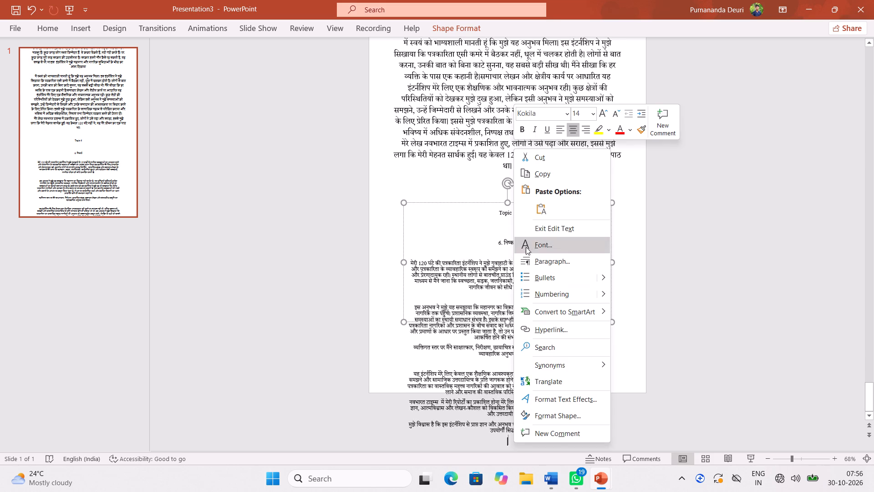
pyautogui.click(540, 202)
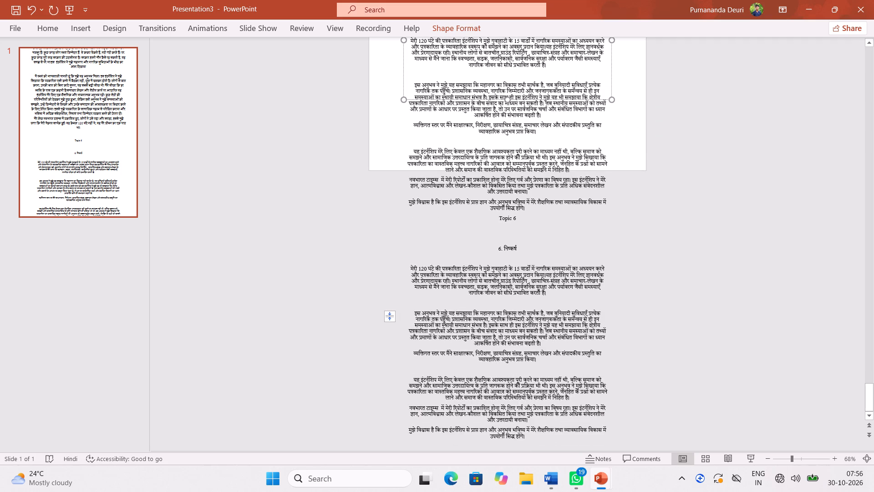
pyautogui.scroll(-7, 544, 282)
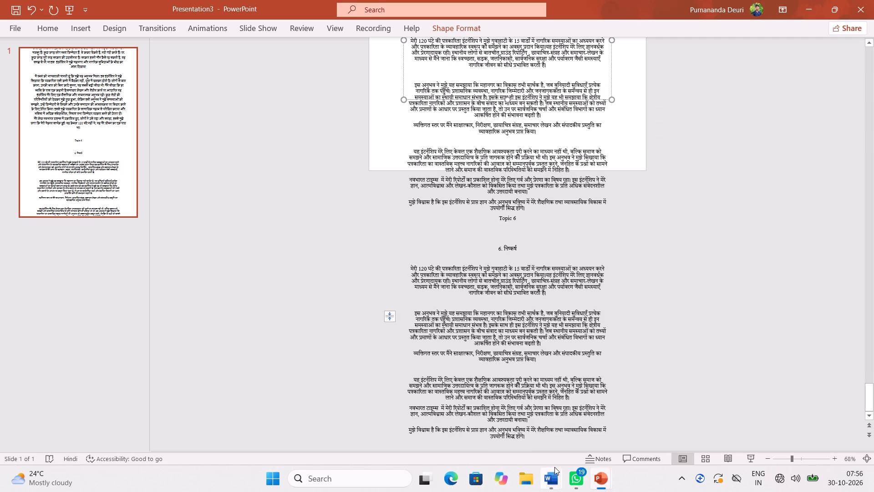
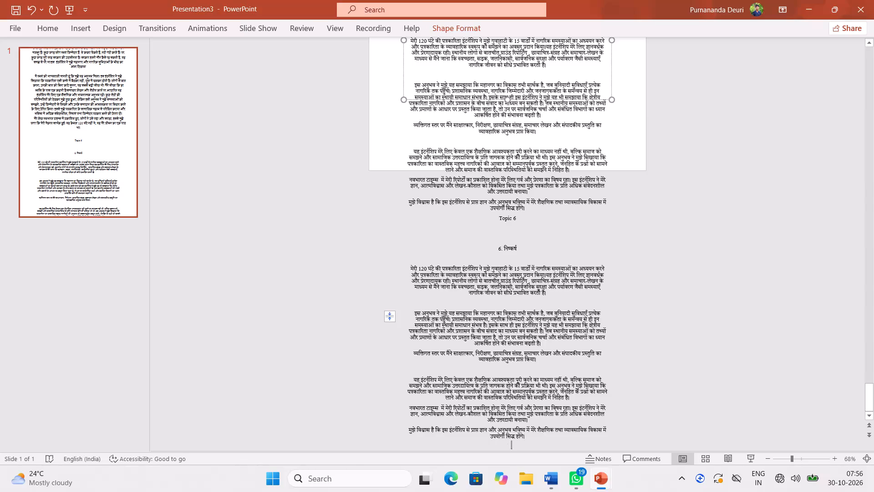
# Paste the copied Topic 7 text, headed "7. संदर्भ", on new lines after the last Topic 6 paragraph in the slide's text box.
pyautogui.press('Return')
pyautogui.press('Return')
pyautogui.scroll(-9, 521, 396)
pyautogui.scroll(-5, 701, 388)
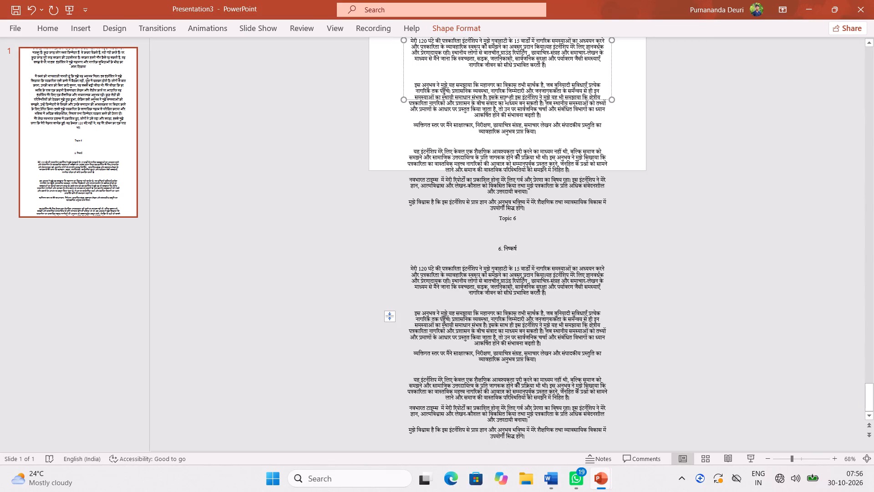
pyautogui.rightClick(504, 446)
pyautogui.click(528, 218)
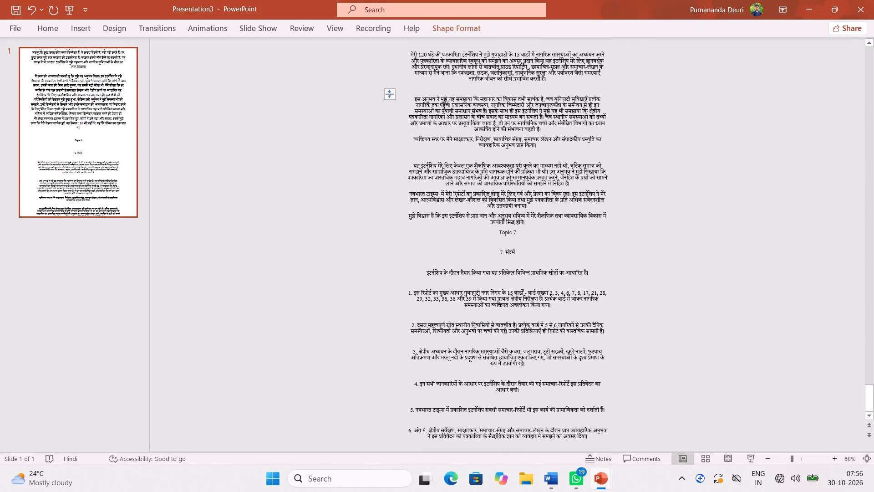
# In PowerPoint, copy the Topic 7 section from the "Topic 7" line through point 6, the last paragraph on the slide.
pyautogui.moveTo(500, 231); pyautogui.dragTo(598, 459)
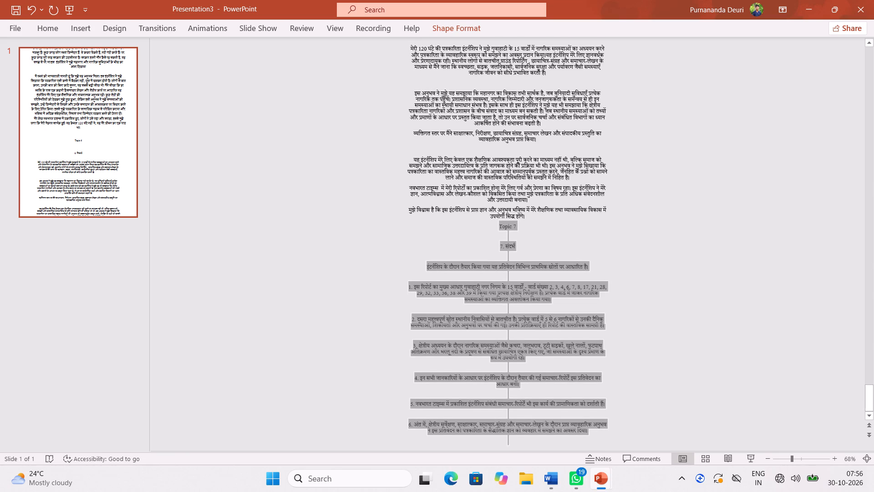
pyautogui.moveTo(598, 459); pyautogui.dragTo(598, 444)
pyautogui.click(675, 407)
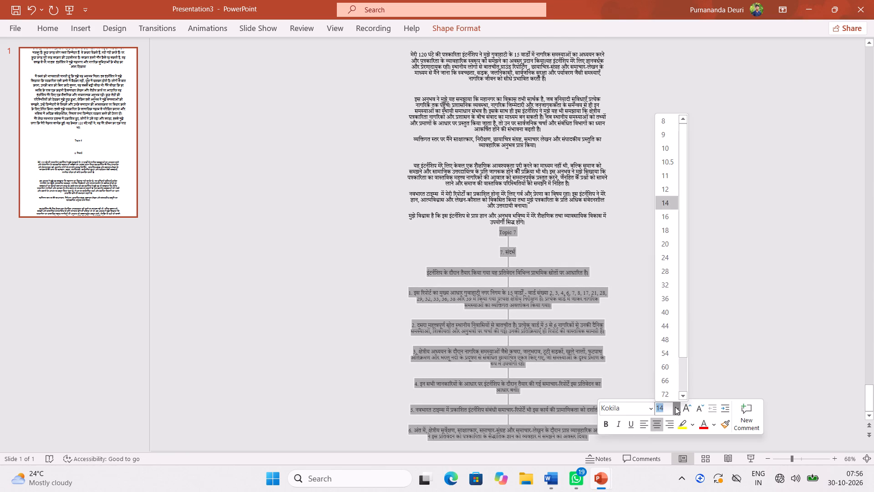
pyautogui.rightClick(537, 283)
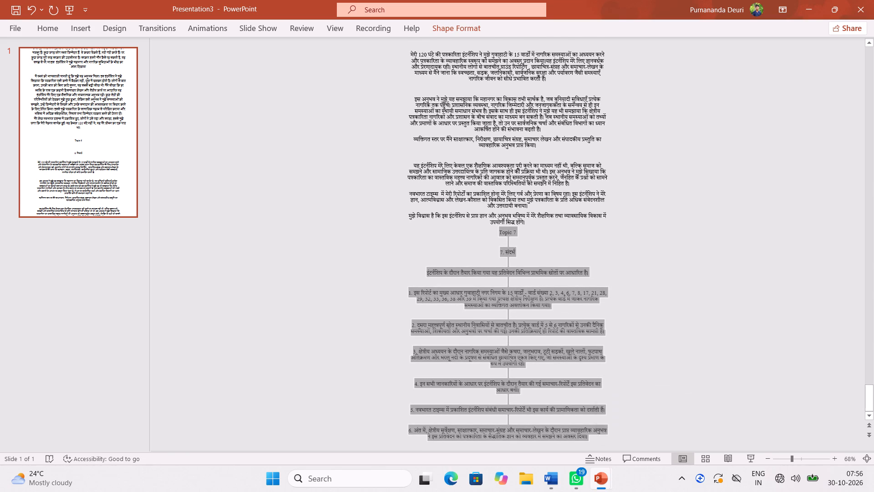
pyautogui.click(499, 234)
pyautogui.moveTo(499, 231); pyautogui.dragTo(518, 266)
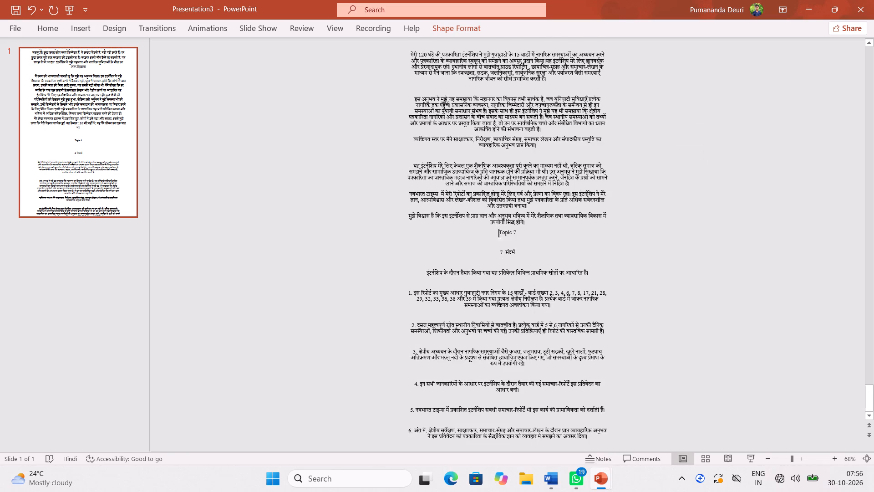
pyautogui.moveTo(518, 266); pyautogui.dragTo(583, 445)
pyautogui.rightClick(525, 406)
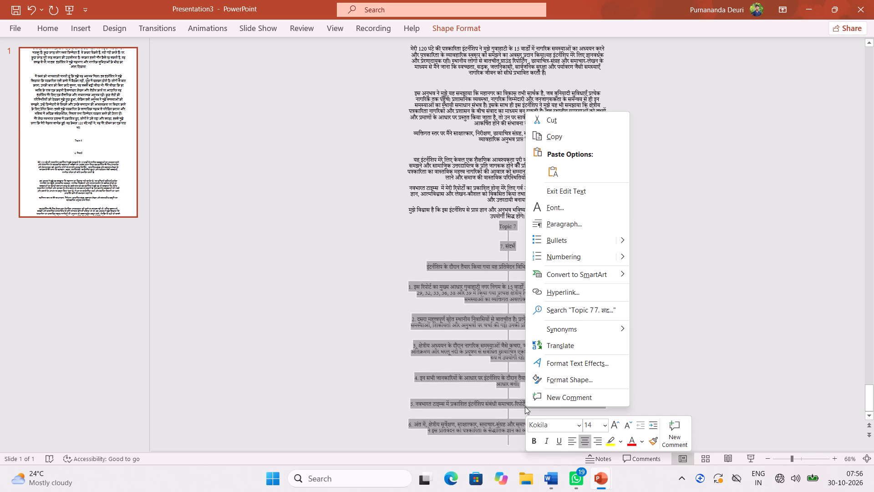
pyautogui.click(556, 140)
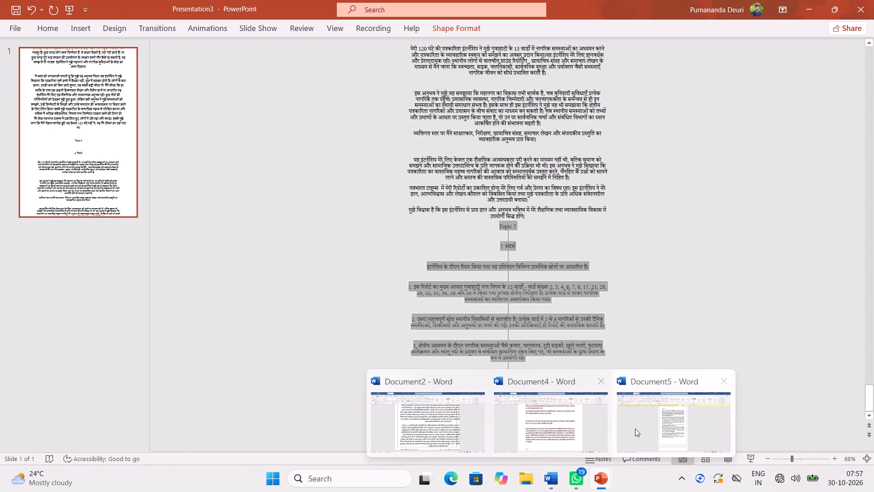
# Switch to Document5 in Word and paste the Topic 7 section onto the empty page after Topic 6.
pyautogui.click(639, 427)
pyautogui.scroll(-9, 457, 328)
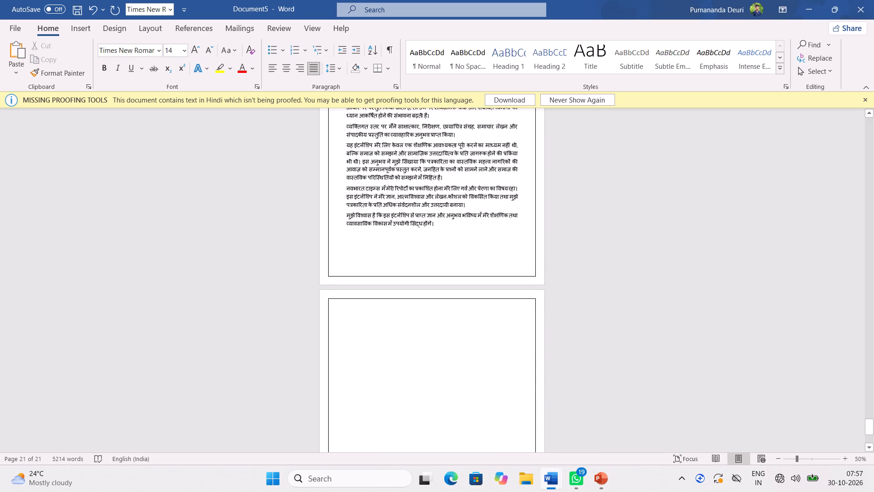
pyautogui.scroll(-2, 442, 341)
pyautogui.rightClick(364, 296)
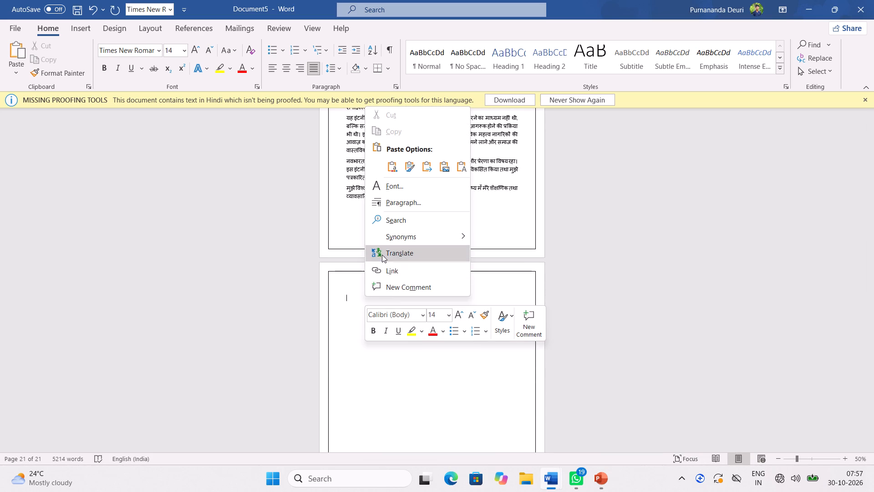
pyautogui.click(395, 165)
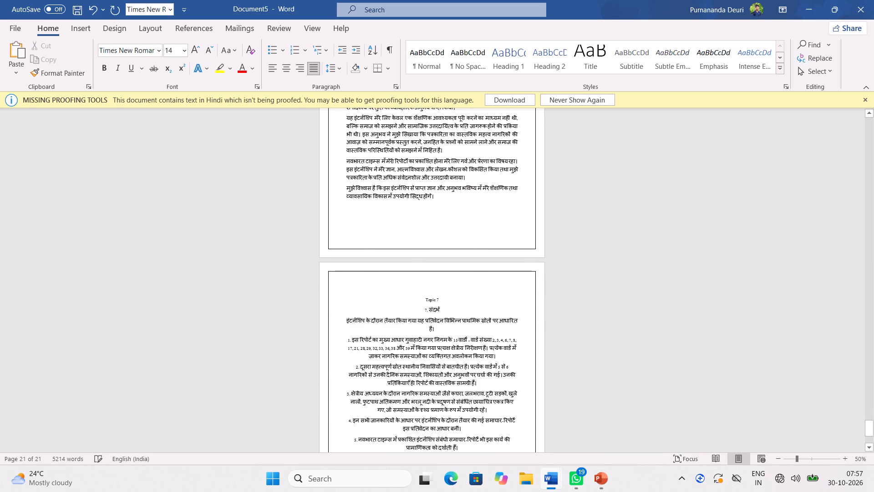
# Justify the Topic 7 text from the introductory sentence through point 6, leaving out the "Topic 7" and "7. संदर्भ" lines.
pyautogui.scroll(-2, 439, 292)
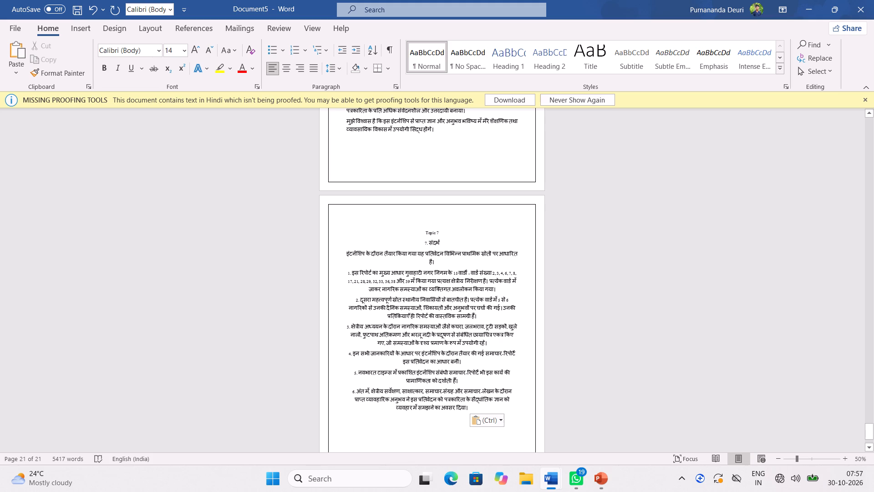
pyautogui.scroll(-2, 348, 255)
pyautogui.scroll(1, 348, 258)
pyautogui.scroll(-8, 348, 258)
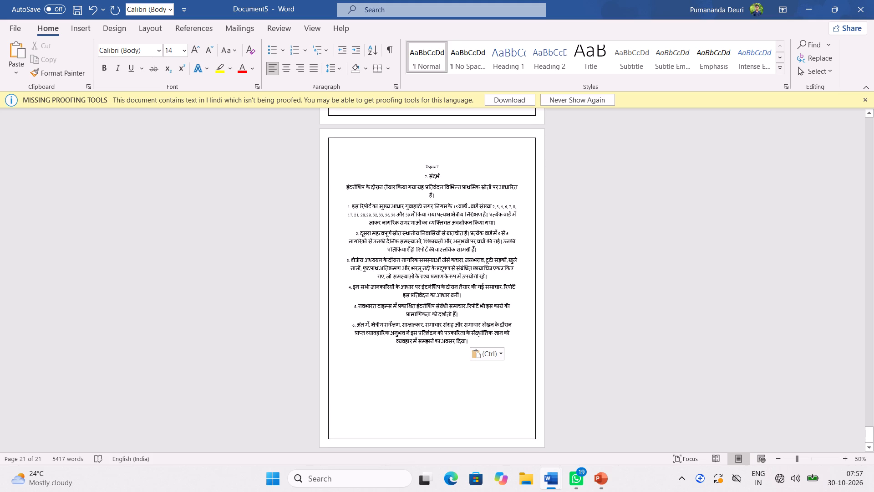
pyautogui.moveTo(345, 185); pyautogui.dragTo(470, 344)
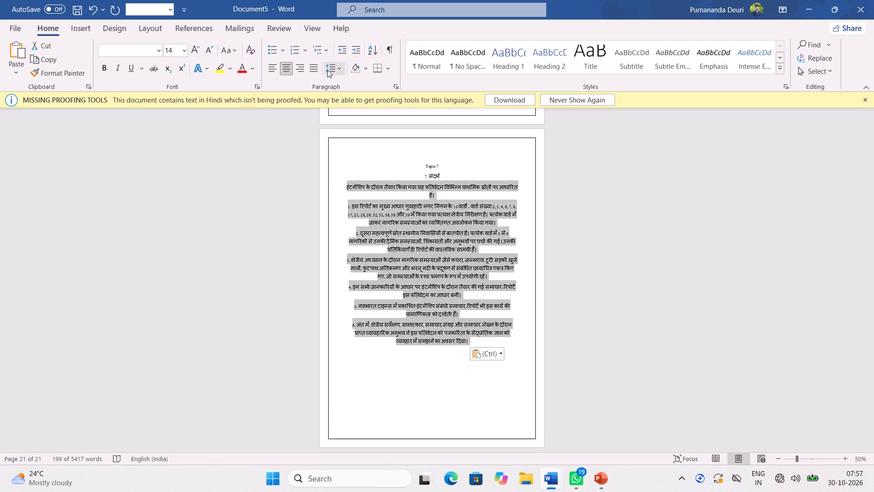
pyautogui.click(317, 70)
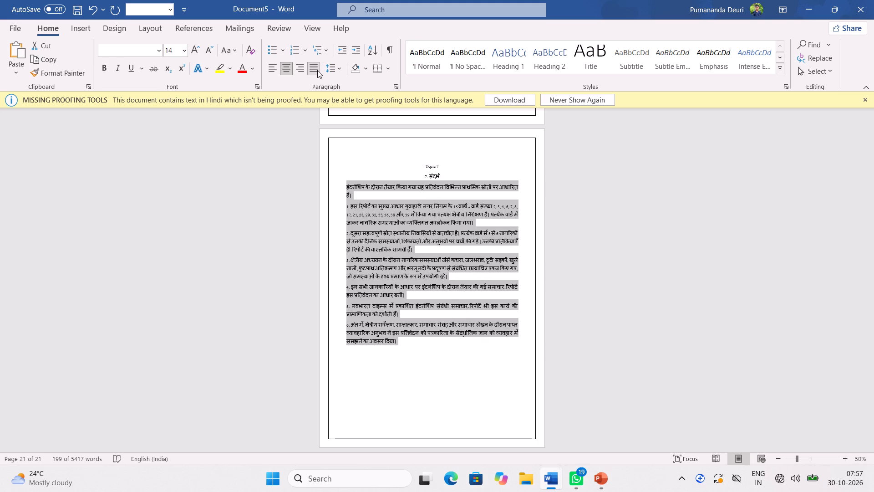
pyautogui.click(461, 382)
# Examine the layout of the earlier pages, going back from Topic 7 to the ward study text on page 8.
pyautogui.scroll(7, 456, 276)
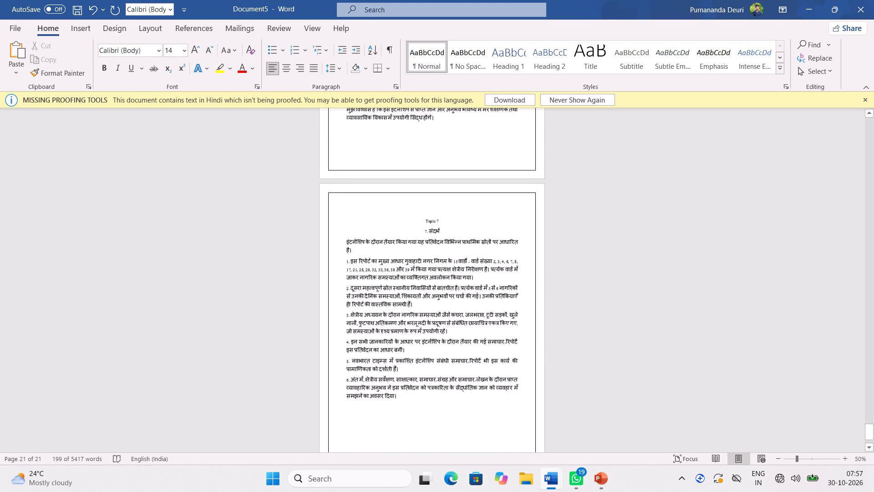
pyautogui.scroll(11, 460, 277)
pyautogui.scroll(8, 502, 241)
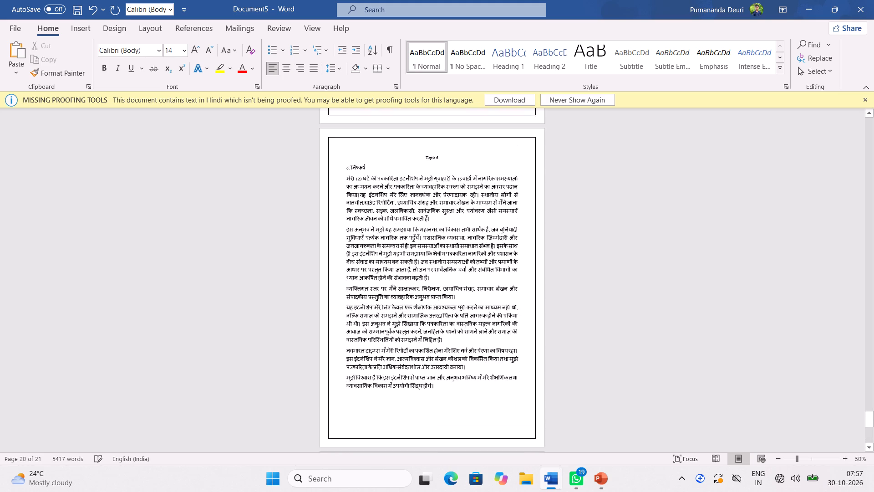
pyautogui.scroll(1, 503, 241)
pyautogui.scroll(13, 581, 277)
pyautogui.moveTo(873, 406); pyautogui.dragTo(873, 237)
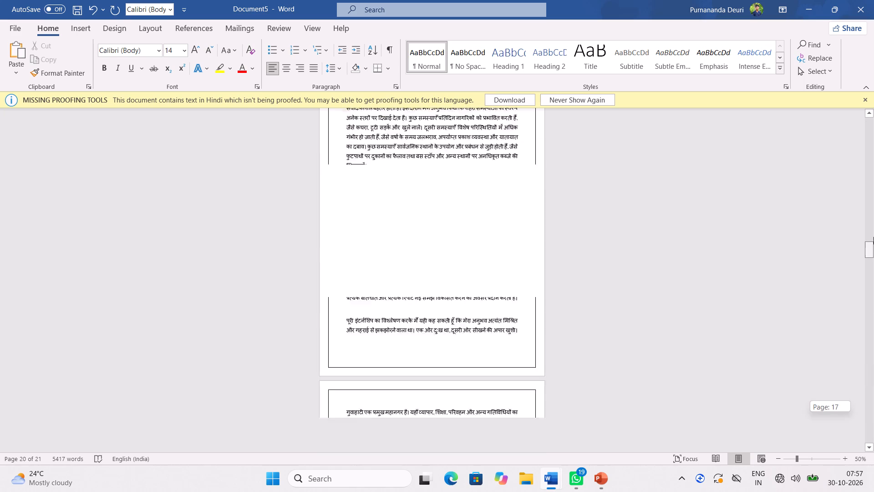
pyautogui.moveTo(873, 237); pyautogui.dragTo(873, 236)
pyautogui.keyDown('ctrl'); pyautogui.scroll(5, 467, 269); pyautogui.keyUp('ctrl')
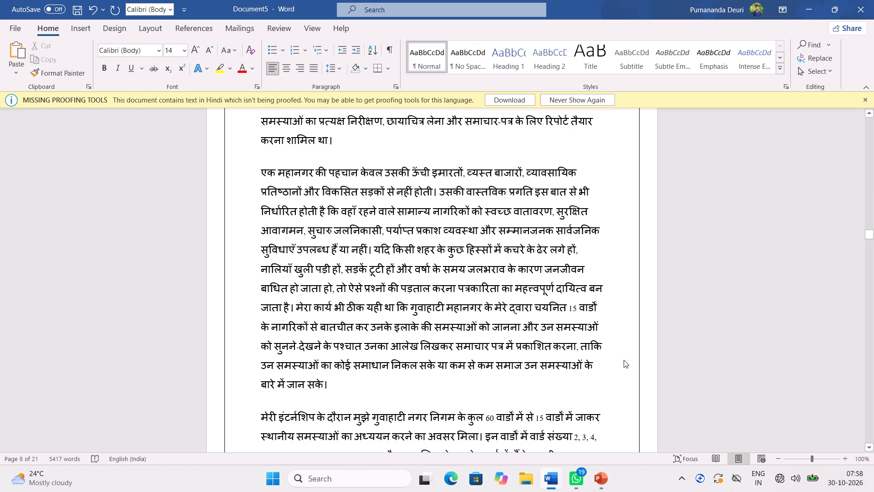
pyautogui.scroll(-2, 624, 360)
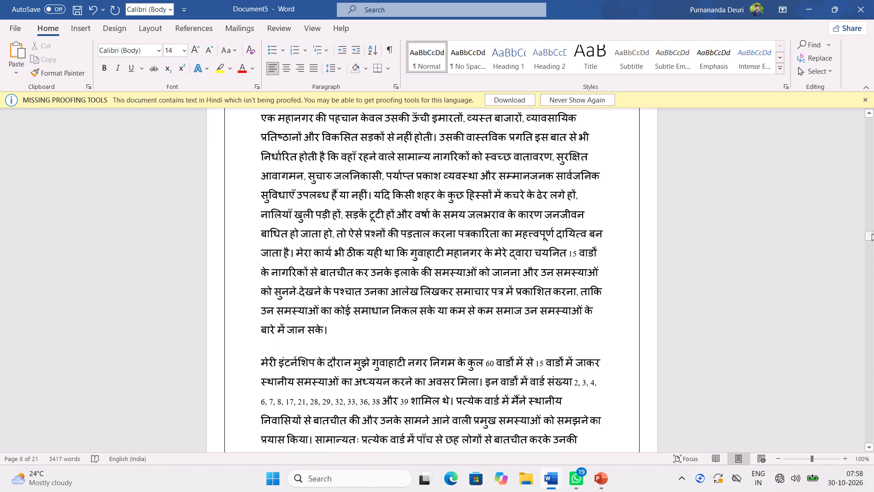
# On page 1, shift the heading "भूमिका" toward the centre with leading spaces and add a blank line below it.
pyautogui.moveTo(872, 234); pyautogui.dragTo(857, 77)
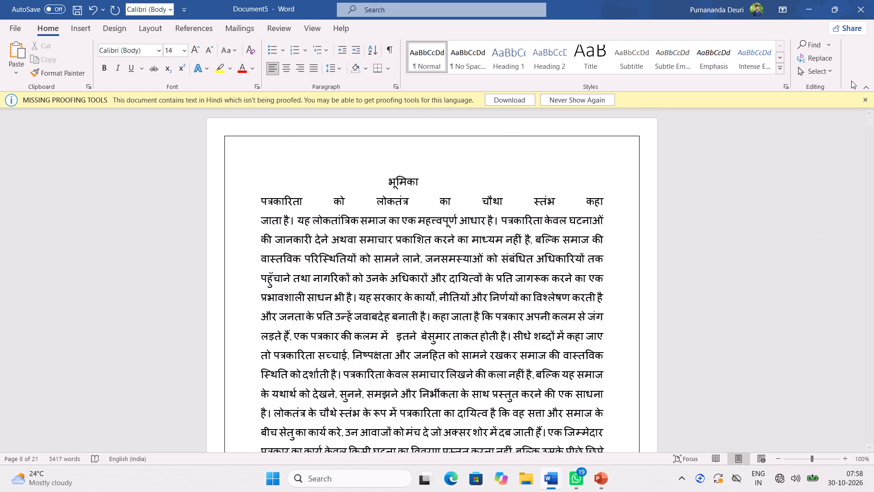
pyautogui.click(387, 184)
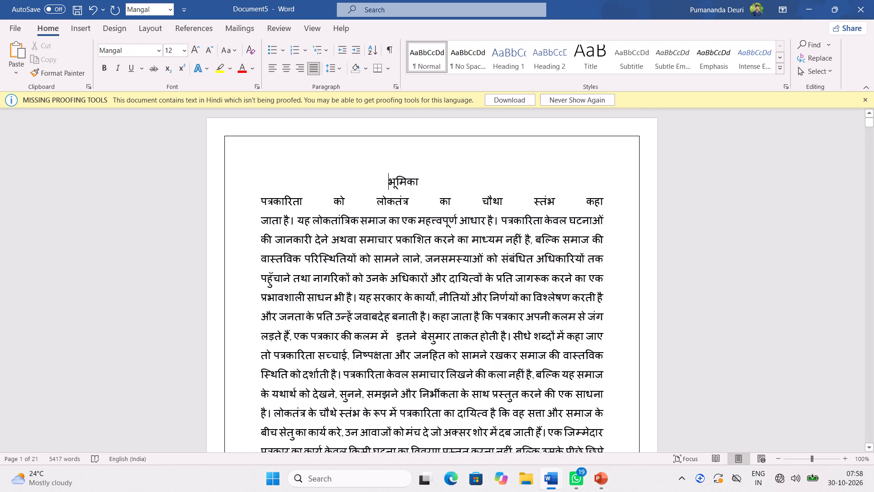
pyautogui.press('space')
pyautogui.press('space')
pyautogui.press('space')
pyautogui.press('space')
pyautogui.press('space')
pyautogui.press('space')
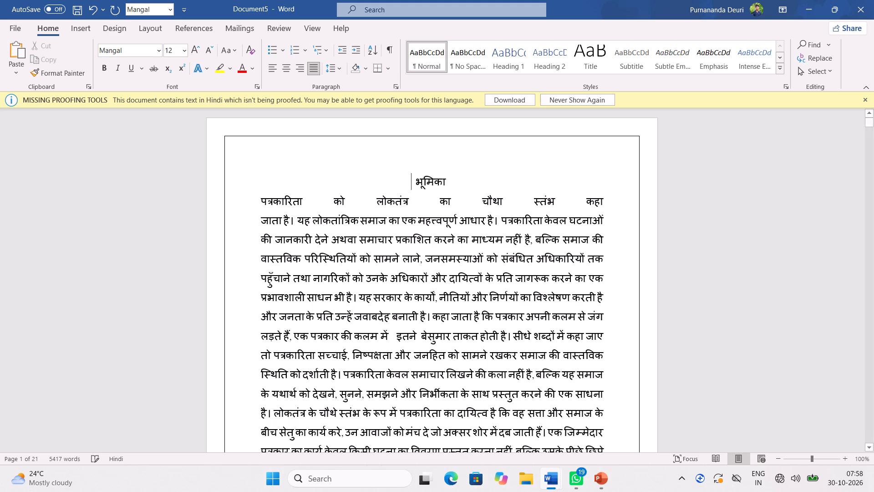
pyautogui.press('space')
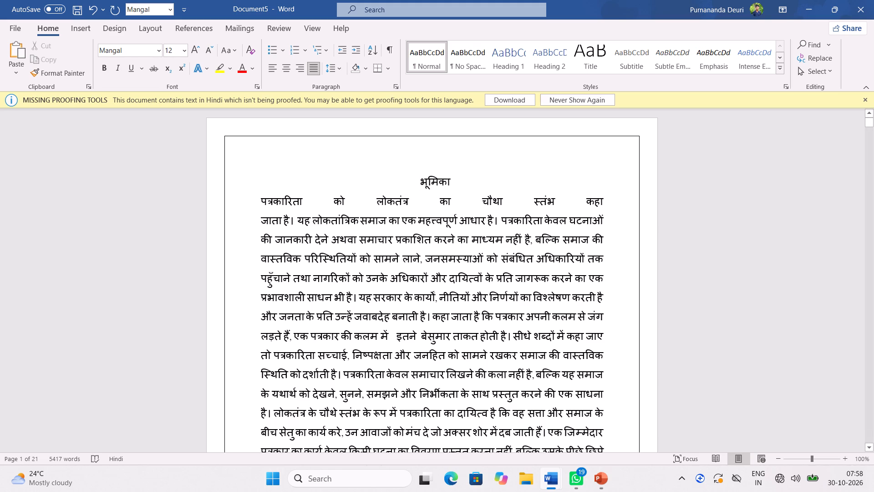
pyautogui.click(470, 177)
pyautogui.press('Return')
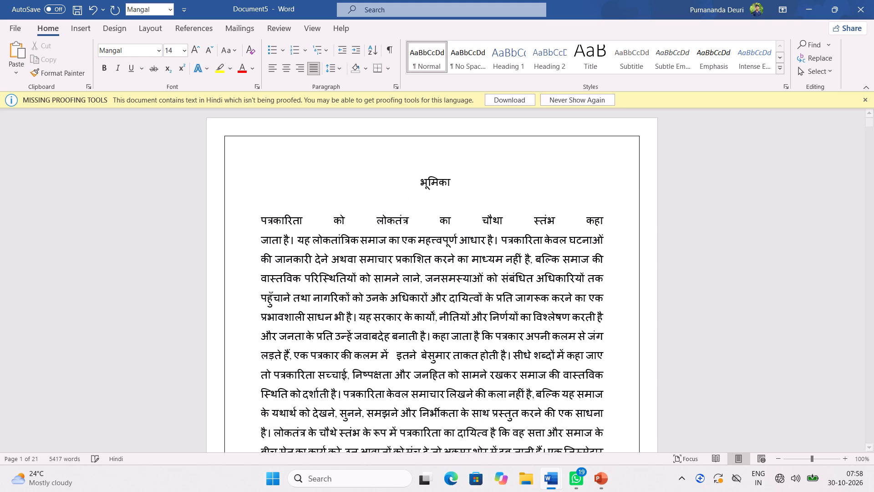
# Examine the text layout from the "भूमिका" section through the first Topic 2 page.
pyautogui.scroll(-5, 373, 263)
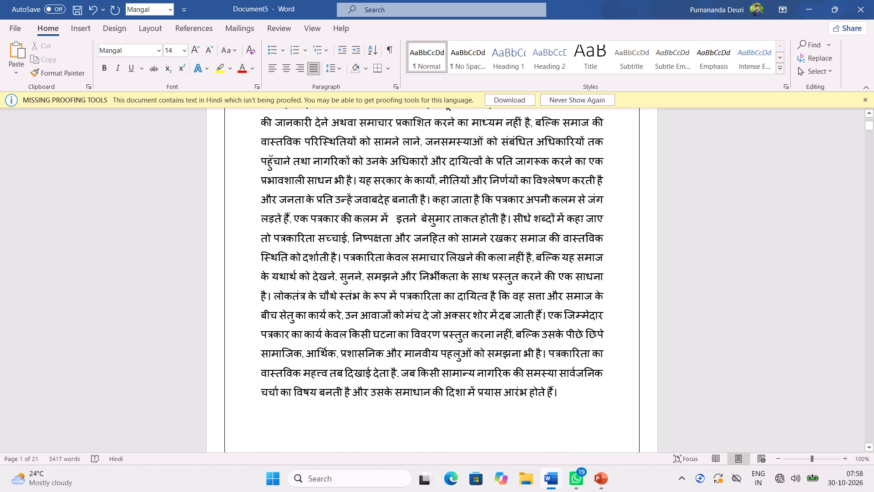
pyautogui.scroll(-10, 373, 264)
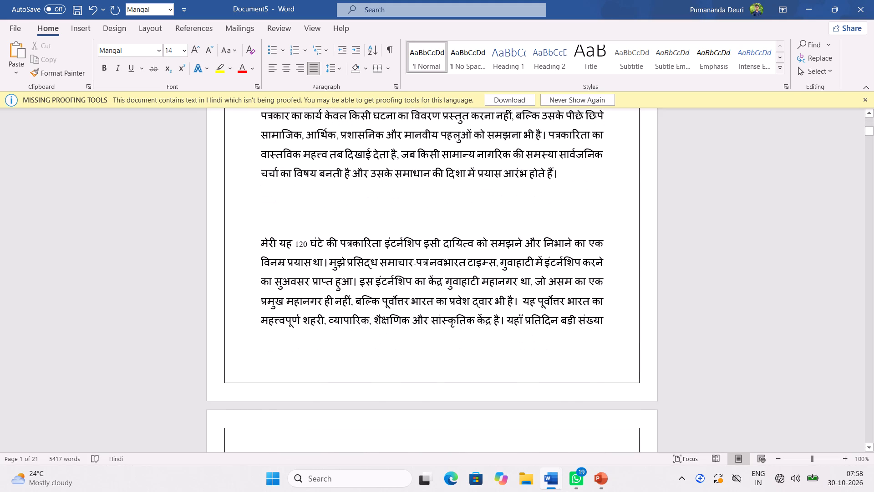
pyautogui.scroll(-19, 373, 264)
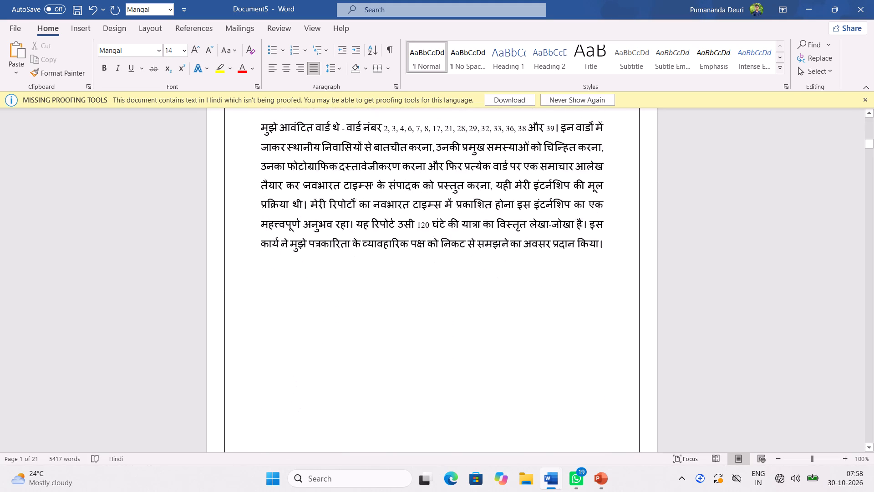
pyautogui.scroll(-15, 373, 264)
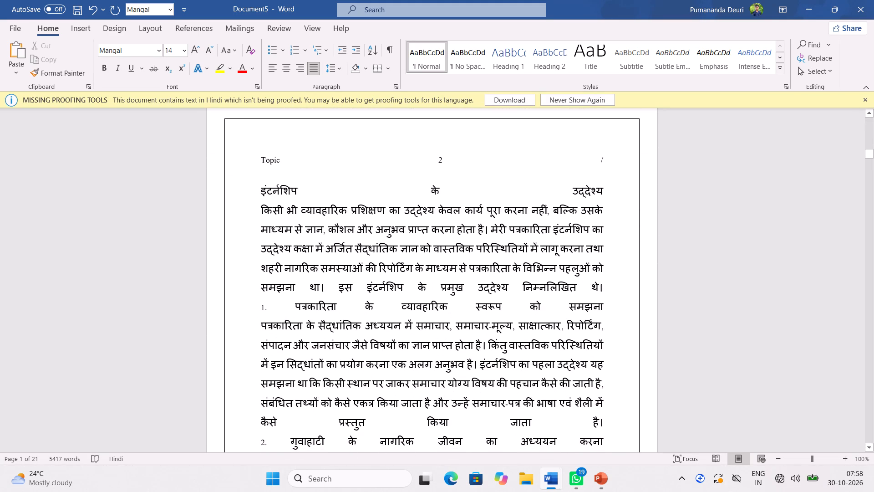
pyautogui.scroll(-6, 290, 202)
pyautogui.scroll(2, 290, 202)
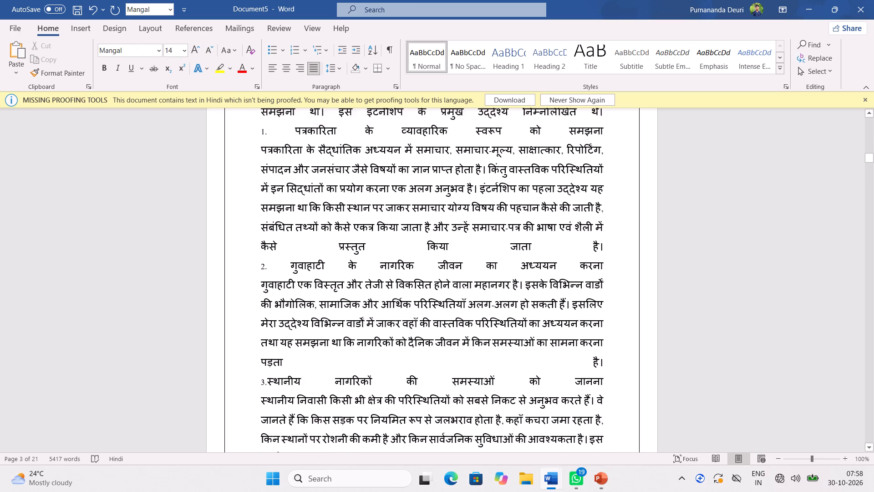
pyautogui.scroll(6, 290, 202)
# Justify the Topic 2 text from "इंटर्नशिप के उद्देश्य" through "11. सामाजिक सरोकार और समाधान की पहल", including the blank line after it.
pyautogui.moveTo(259, 219); pyautogui.dragTo(261, 219)
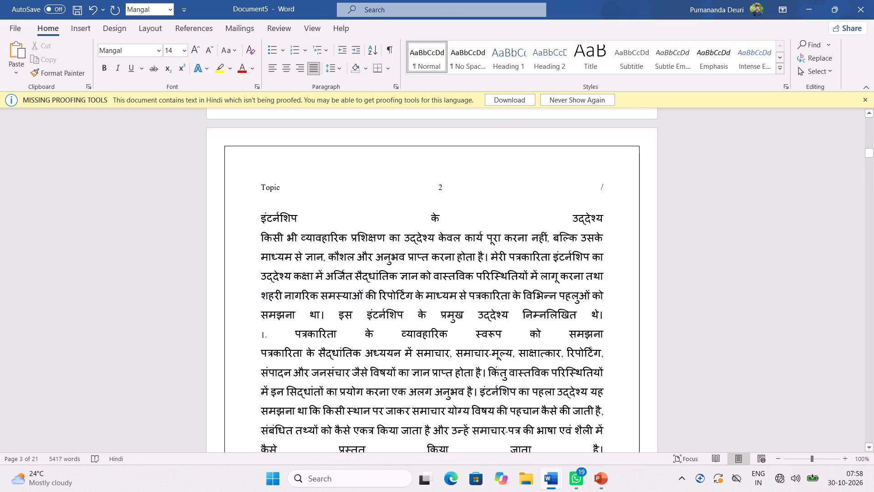
pyautogui.moveTo(261, 219); pyautogui.dragTo(572, 468)
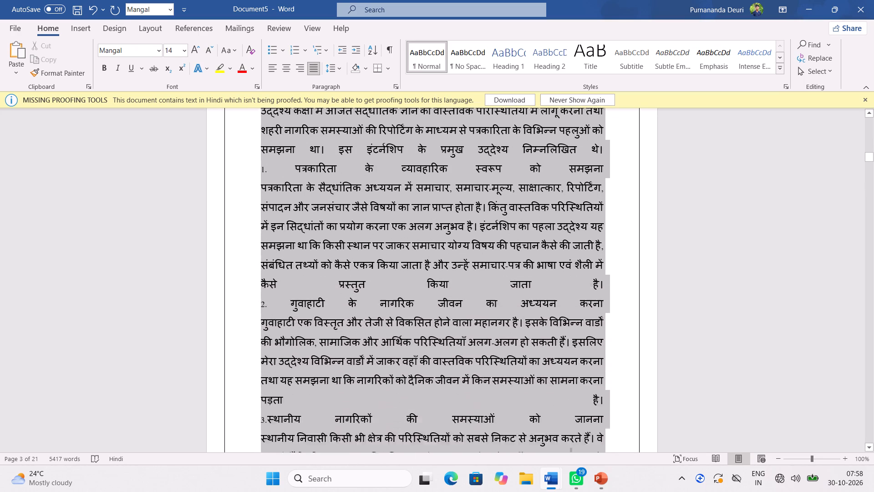
pyautogui.moveTo(572, 468); pyautogui.dragTo(573, 445)
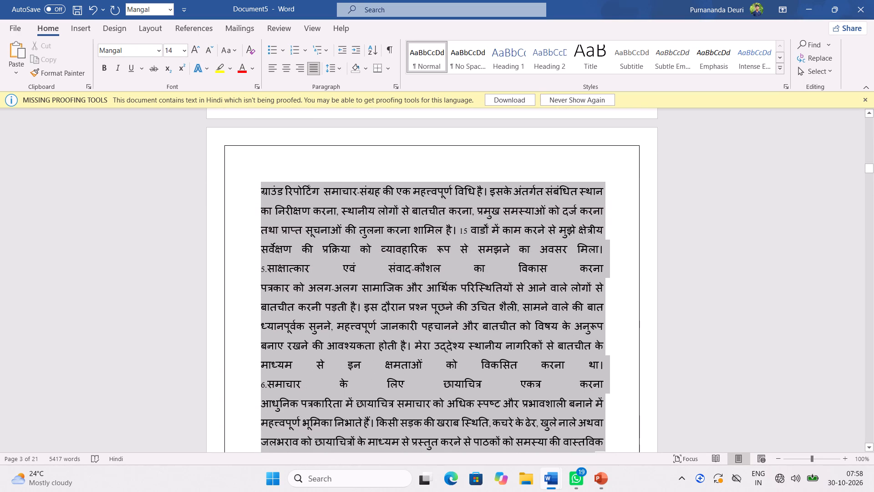
pyautogui.moveTo(573, 445); pyautogui.dragTo(612, 463)
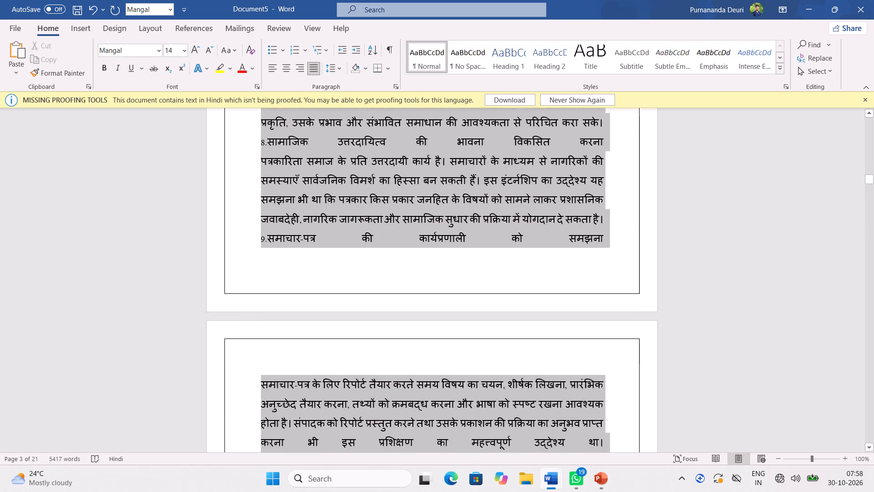
pyautogui.moveTo(612, 463); pyautogui.dragTo(613, 468)
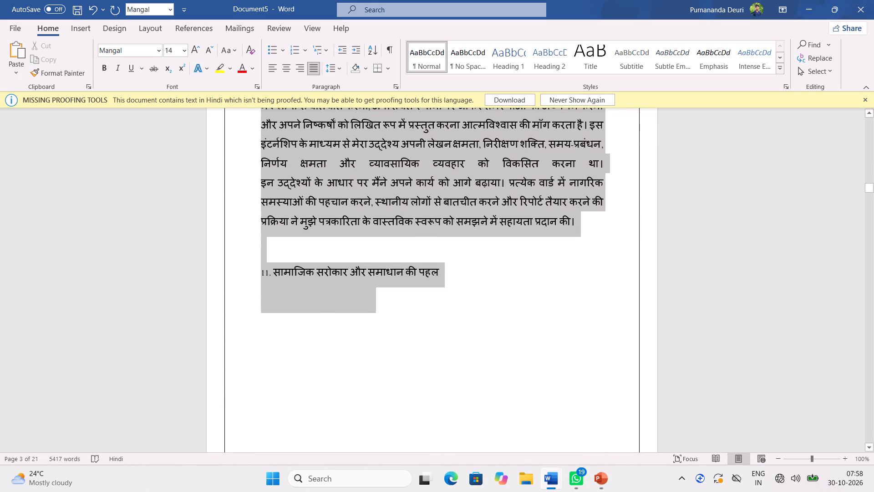
pyautogui.moveTo(613, 468); pyautogui.dragTo(459, 301)
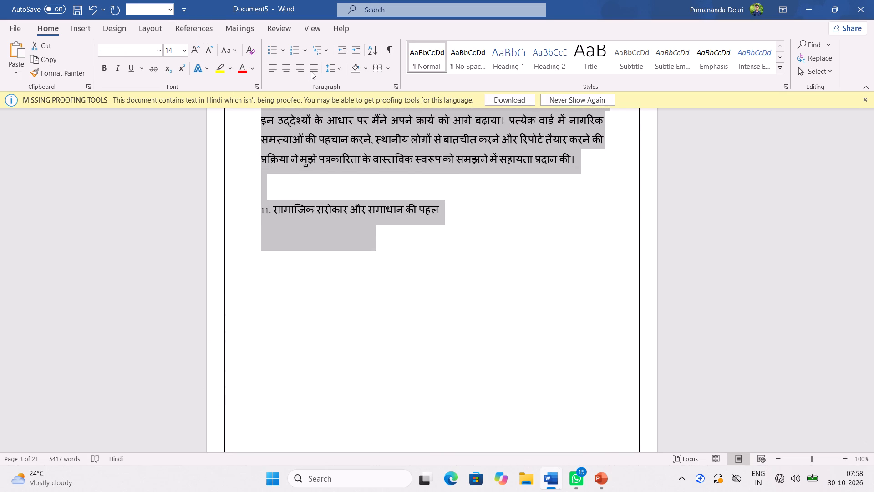
pyautogui.click(311, 72)
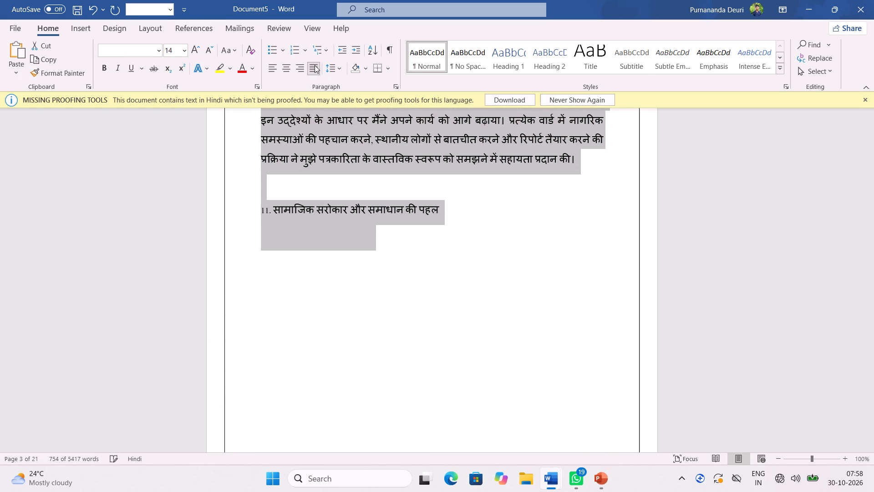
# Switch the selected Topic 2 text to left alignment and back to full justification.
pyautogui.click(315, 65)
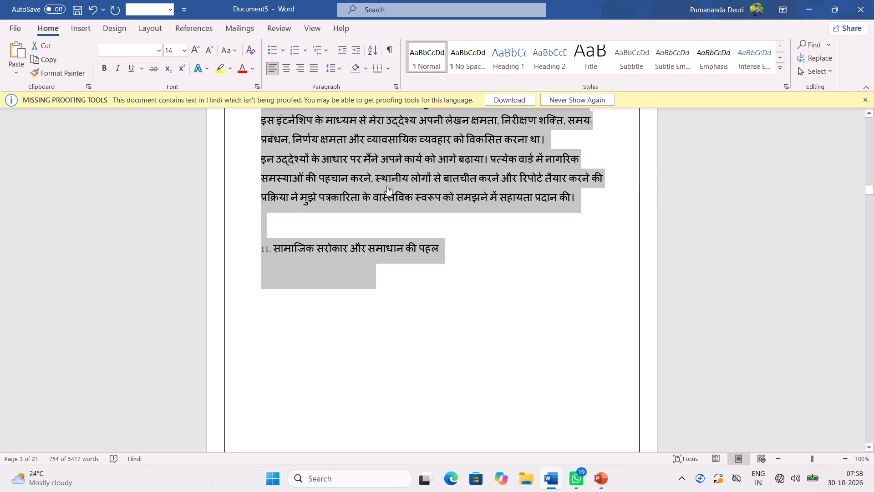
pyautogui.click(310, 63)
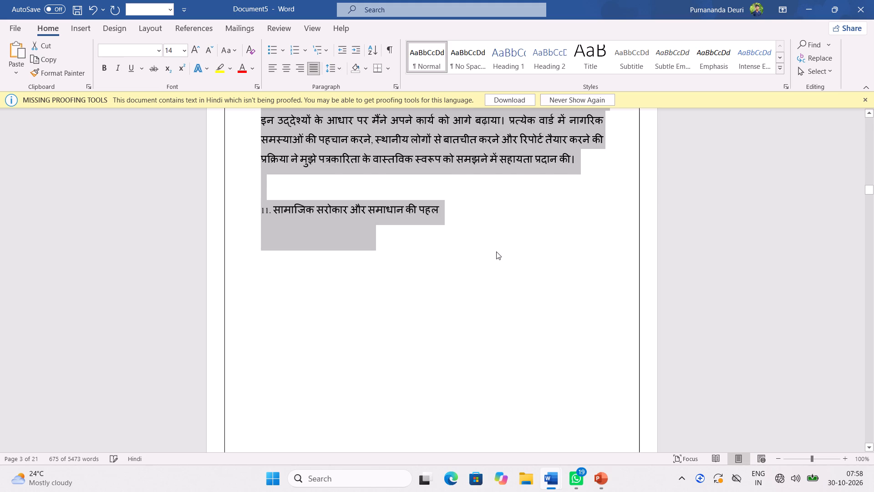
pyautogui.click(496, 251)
# Examine the justified Topic 2 points from 4 through 11 for stretched lines and missing spacing between points.
pyautogui.scroll(14, 497, 249)
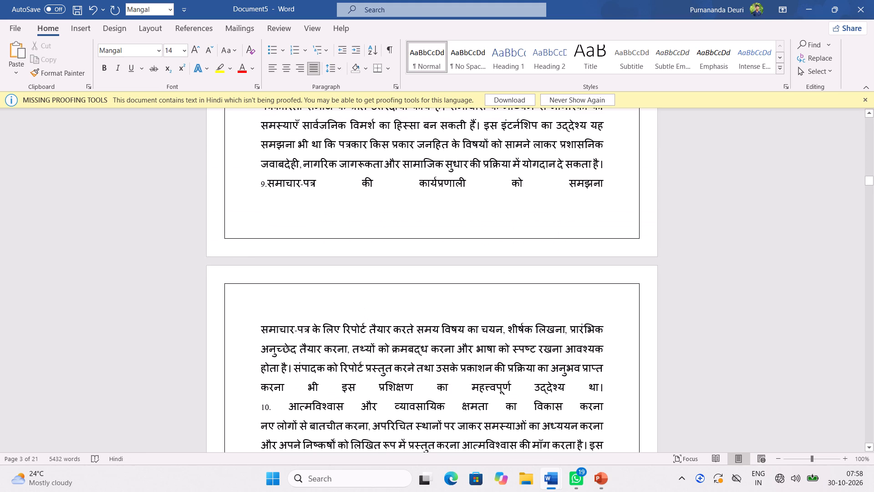
pyautogui.scroll(6, 497, 237)
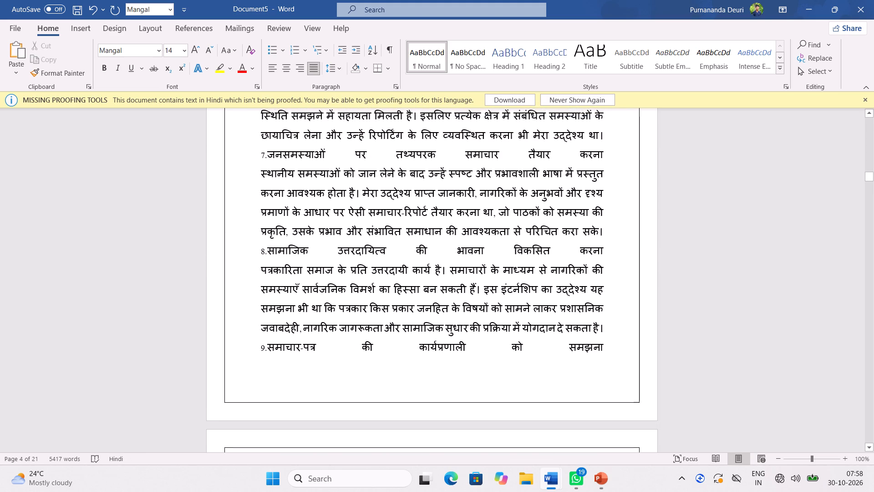
pyautogui.scroll(-5, 497, 237)
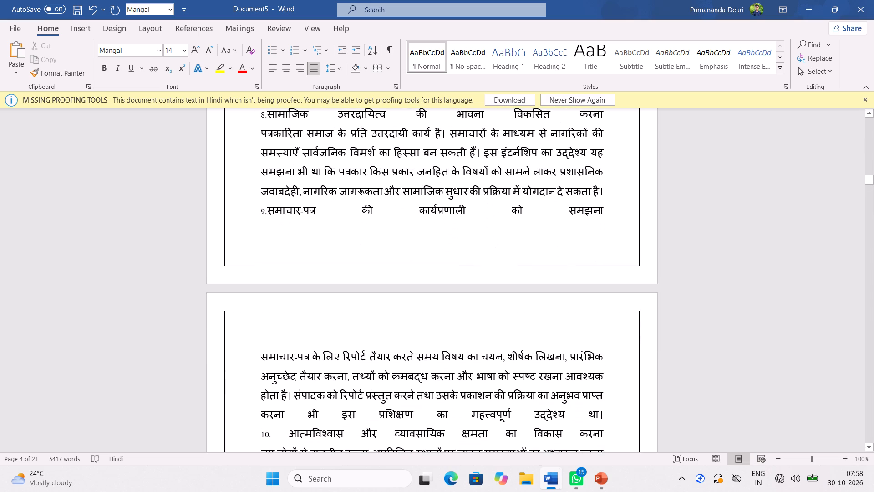
pyautogui.scroll(-11, 497, 237)
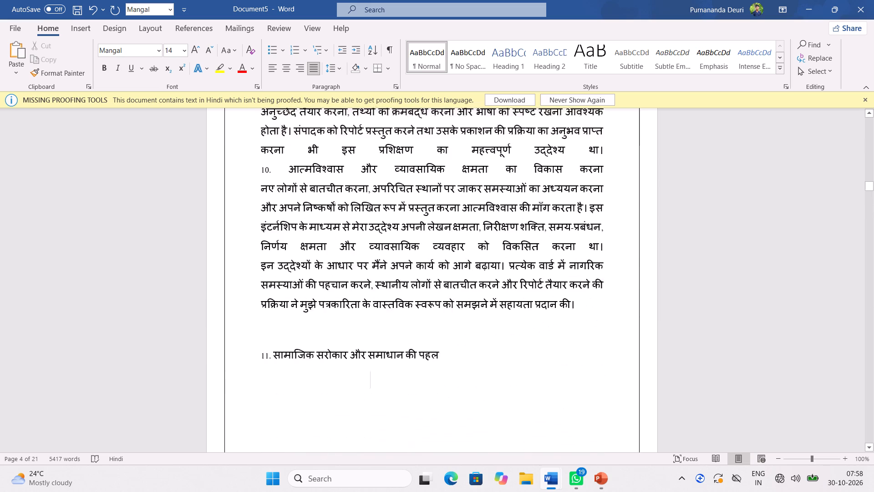
pyautogui.scroll(-5, 497, 236)
pyautogui.scroll(11, 497, 236)
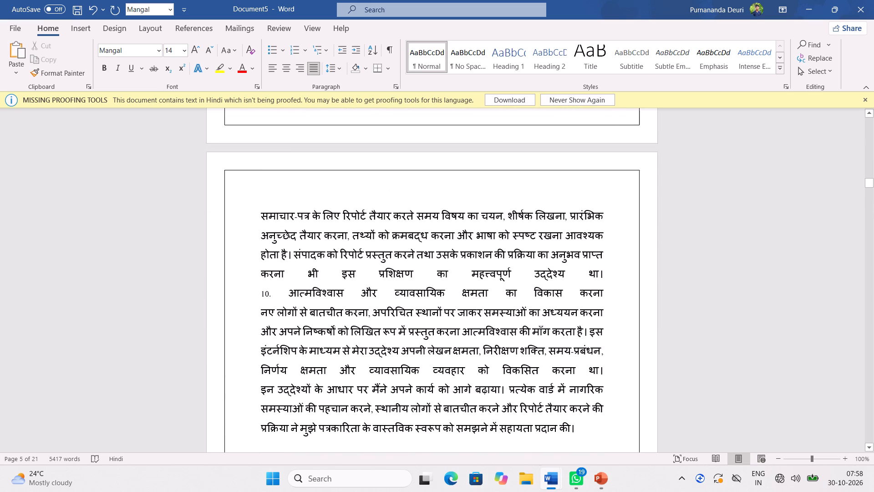
pyautogui.scroll(10, 497, 231)
pyautogui.scroll(-1, 497, 230)
pyautogui.scroll(16, 497, 230)
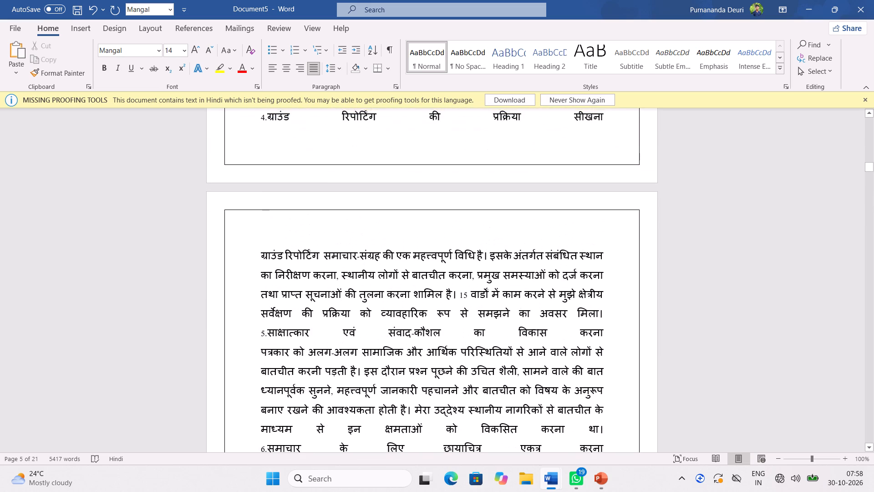
pyautogui.scroll(5, 497, 227)
pyautogui.scroll(-8, 497, 227)
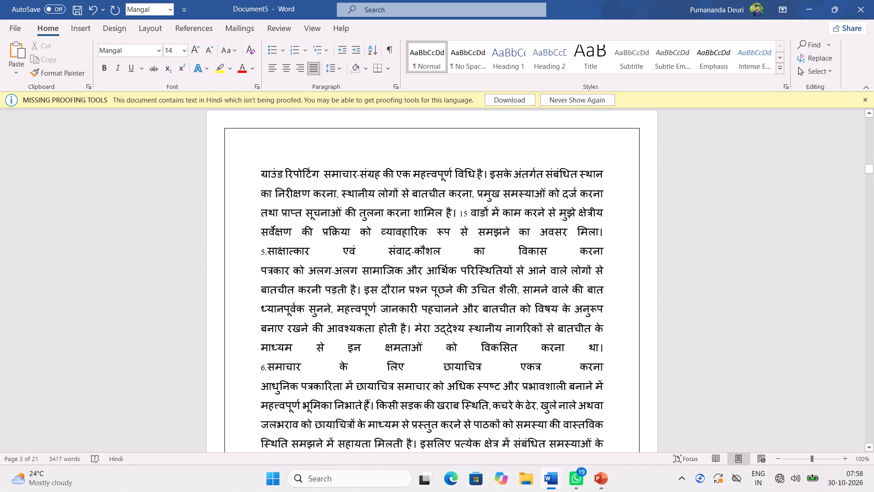
# Insert a blank line before each of the Topic 2 points 5, 6 and 7.
pyautogui.click(610, 230)
pyautogui.press('Return')
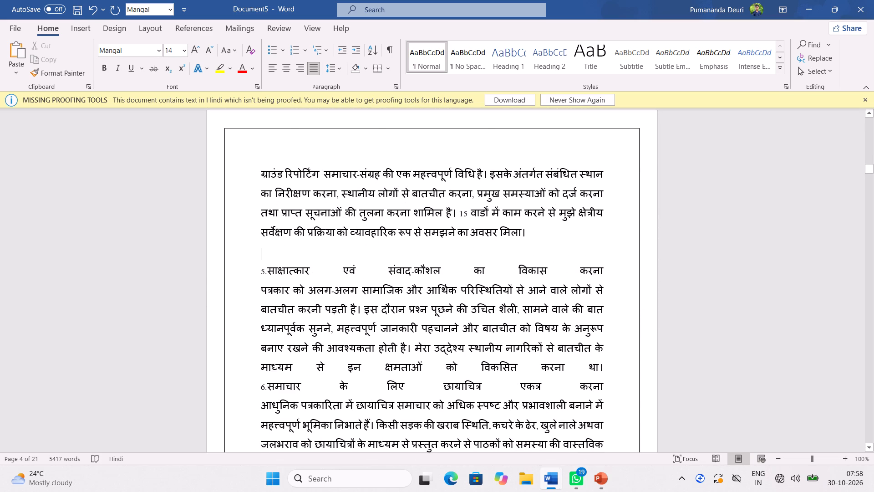
pyautogui.scroll(-3, 467, 333)
pyautogui.click(610, 284)
pyautogui.press('Return')
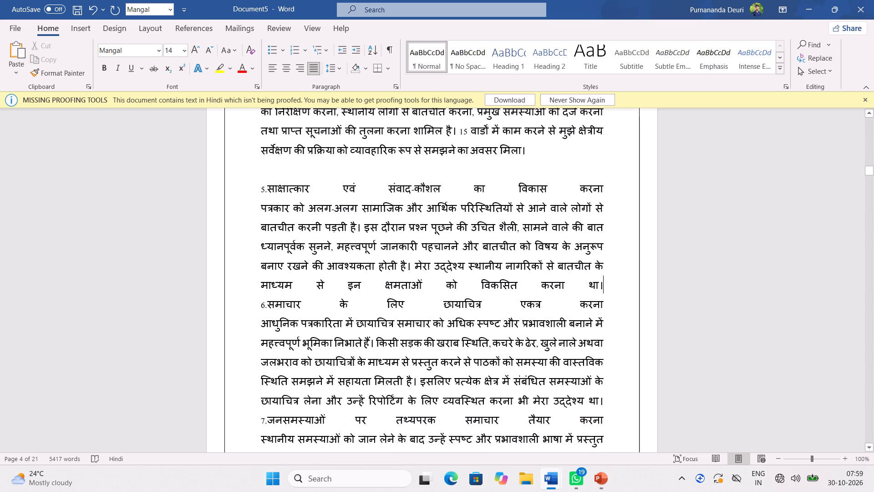
pyautogui.scroll(-5, 550, 314)
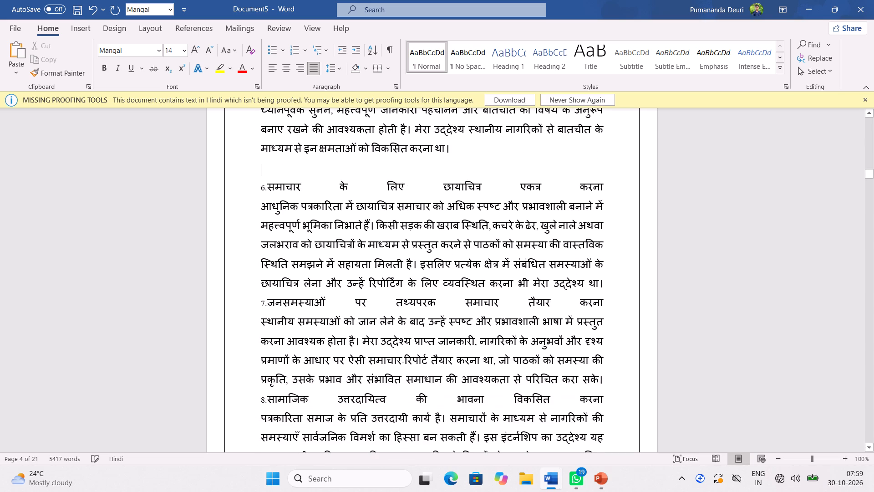
pyautogui.click(603, 282)
pyautogui.press('Return')
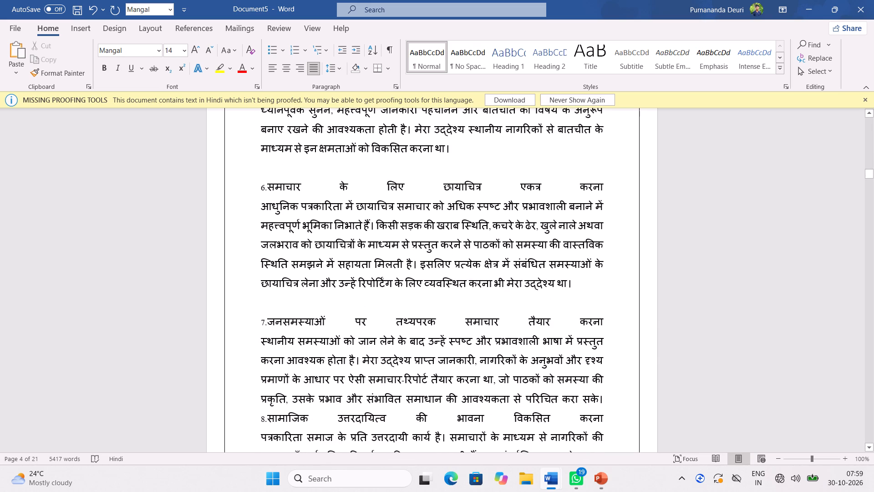
# Insert a blank line before each of the Topic 2 points 8, 9 and 10.
pyautogui.scroll(-8, 599, 292)
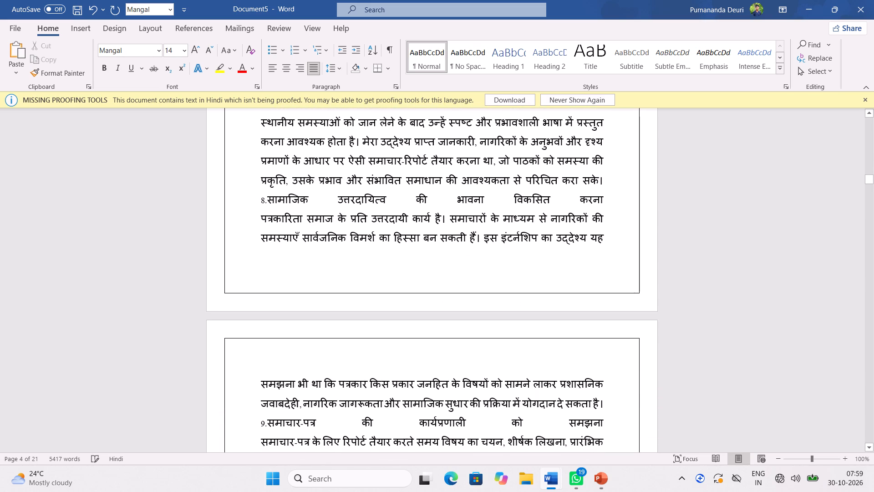
pyautogui.click(603, 180)
pyautogui.press('Return')
pyautogui.scroll(-5, 553, 251)
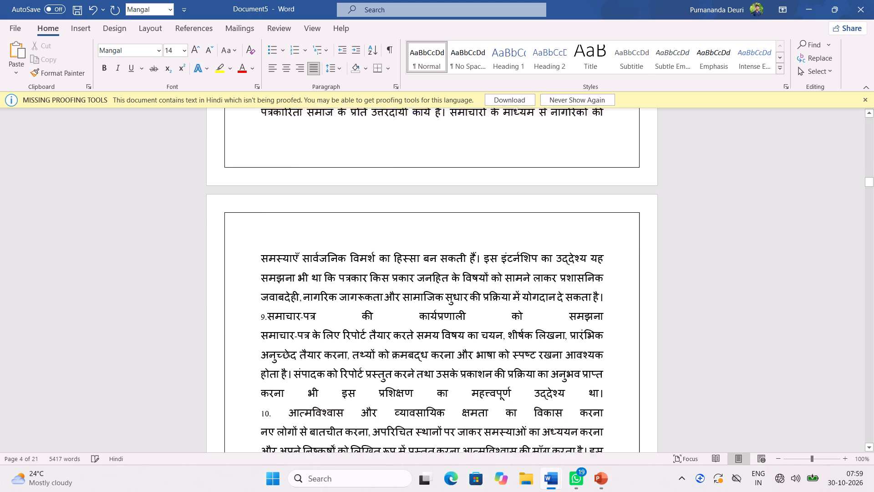
pyautogui.click(609, 285)
pyautogui.press('Return')
pyautogui.scroll(-3, 479, 322)
pyautogui.scroll(-2, 580, 306)
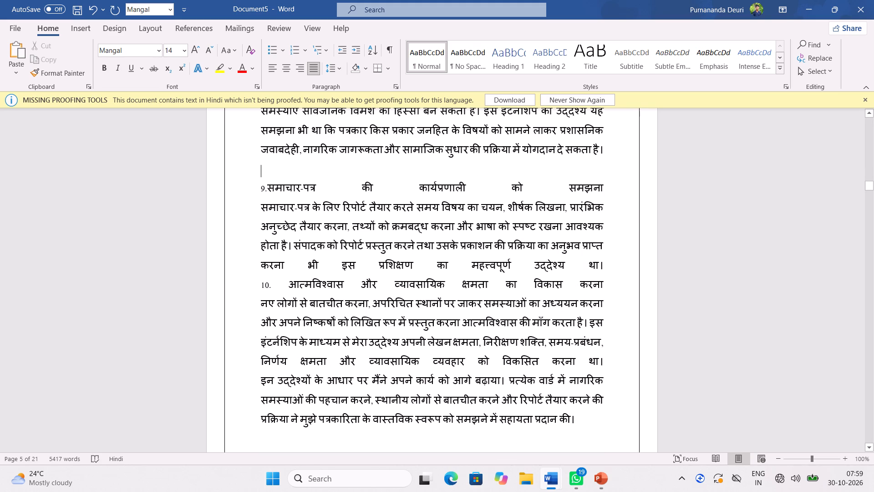
pyautogui.click(608, 265)
pyautogui.press('Return')
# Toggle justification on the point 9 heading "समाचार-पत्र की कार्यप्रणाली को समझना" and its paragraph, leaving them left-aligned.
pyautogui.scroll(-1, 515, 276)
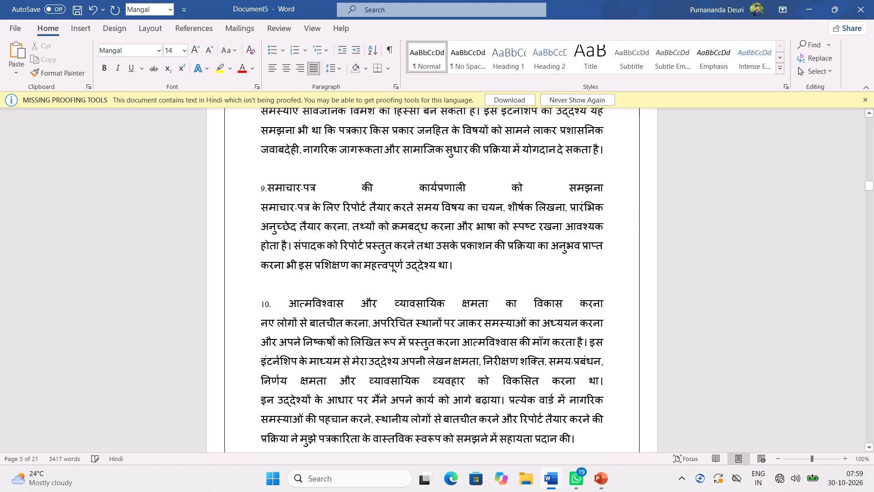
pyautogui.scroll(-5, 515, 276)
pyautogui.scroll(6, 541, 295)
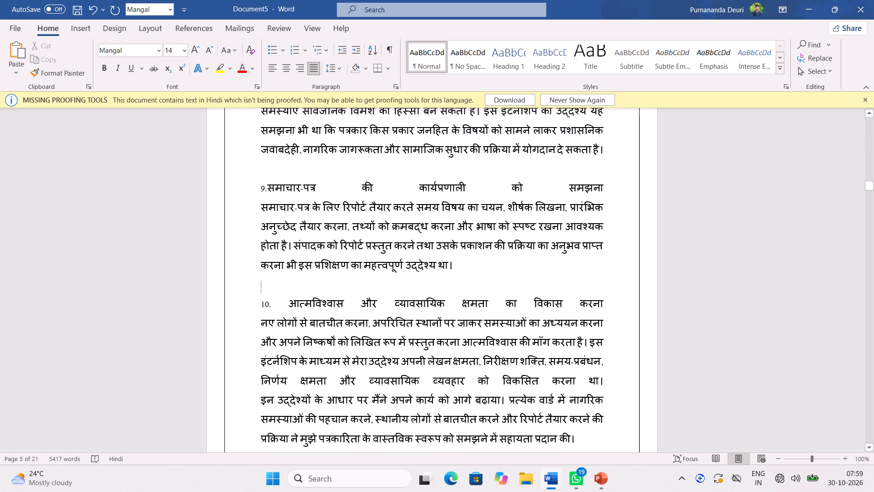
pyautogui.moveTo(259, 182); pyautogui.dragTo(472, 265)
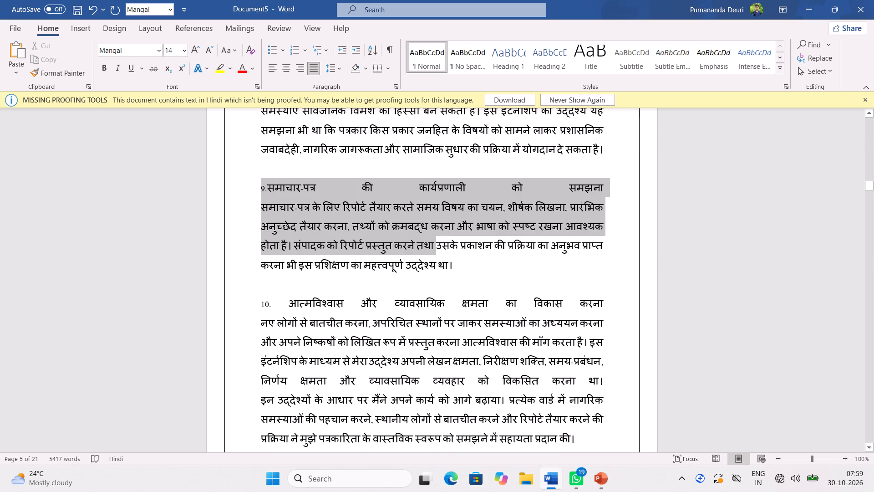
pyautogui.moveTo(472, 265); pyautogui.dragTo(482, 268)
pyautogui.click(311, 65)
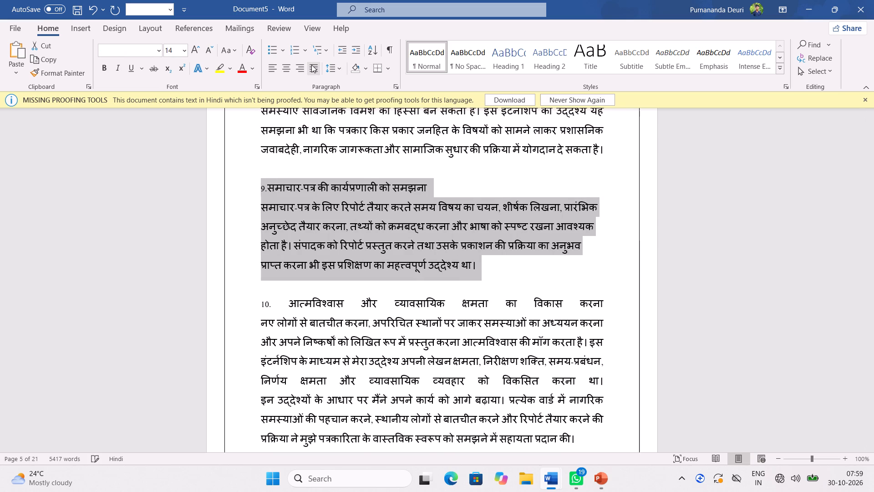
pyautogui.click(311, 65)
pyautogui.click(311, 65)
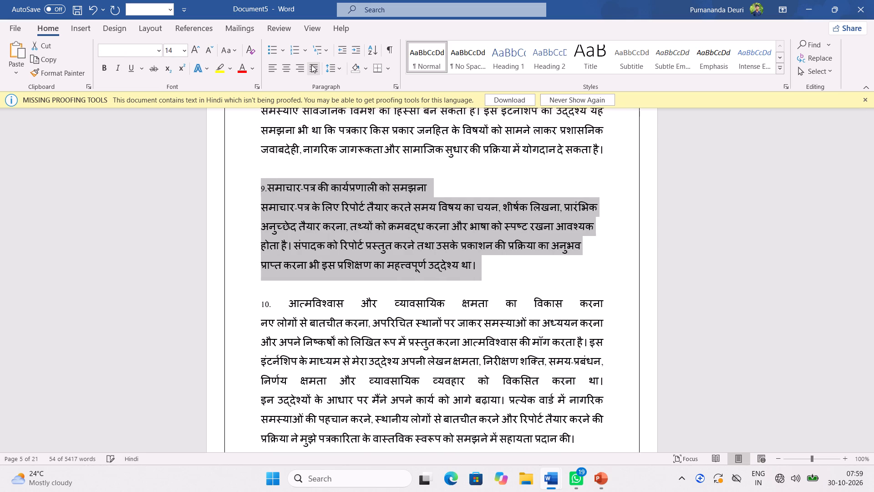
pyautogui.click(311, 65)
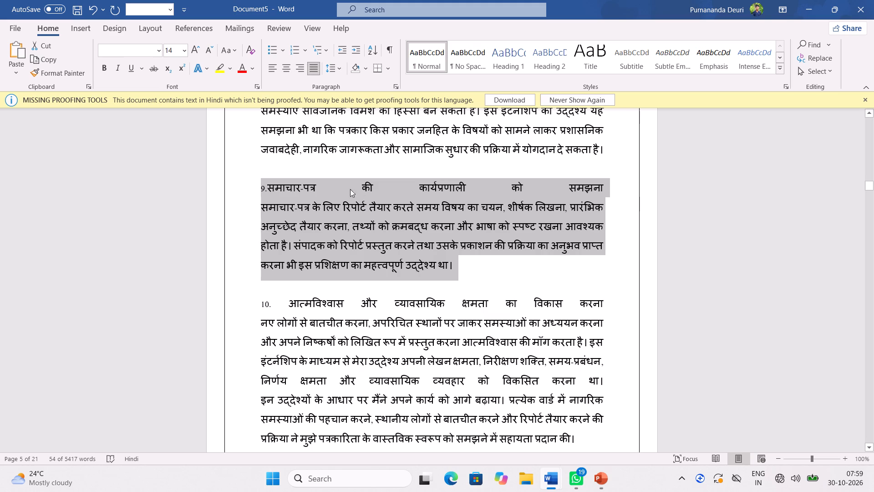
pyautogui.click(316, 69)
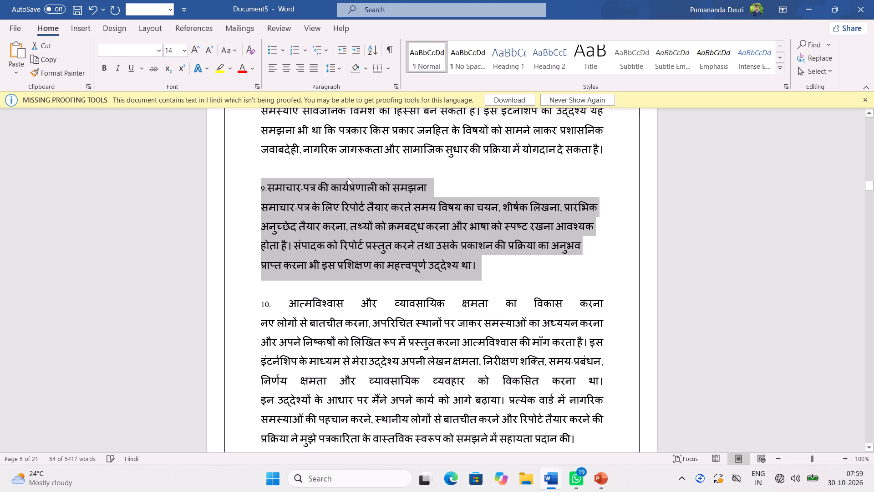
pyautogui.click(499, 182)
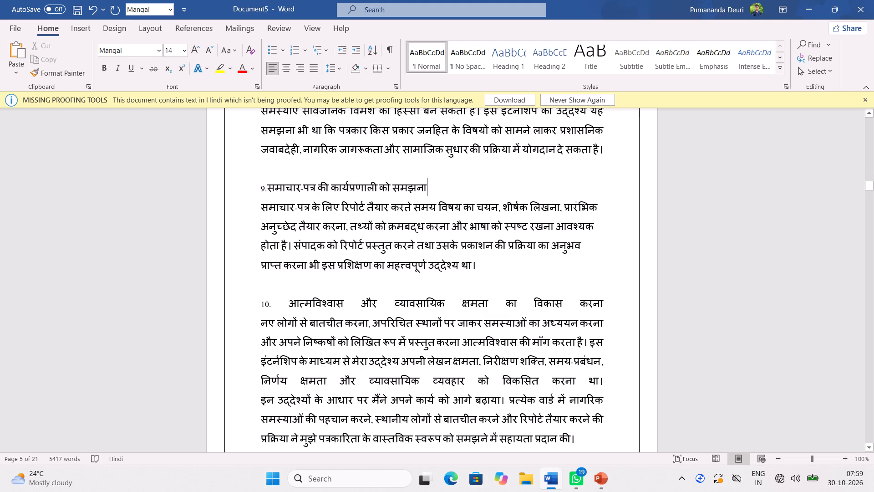
# Join the point 9 heading and its paragraph on one line with a space between, and justify the combined text.
pyautogui.click(259, 209)
pyautogui.press('BackSpace')
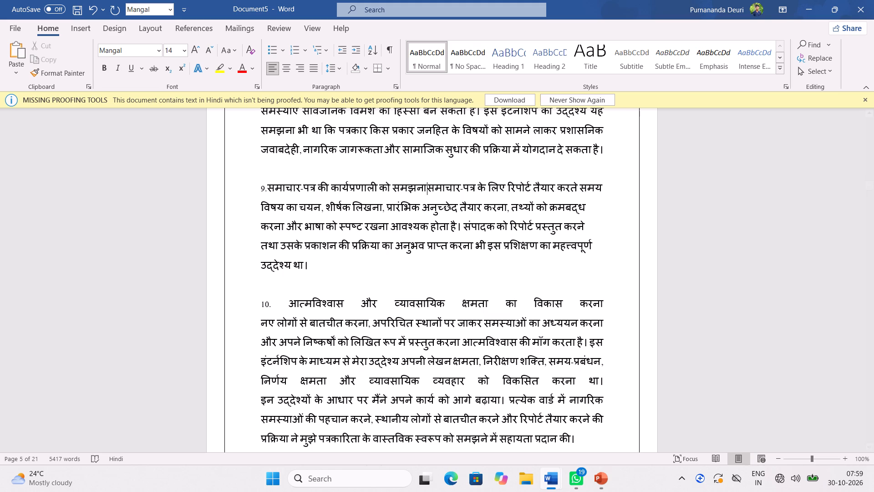
pyautogui.press('space')
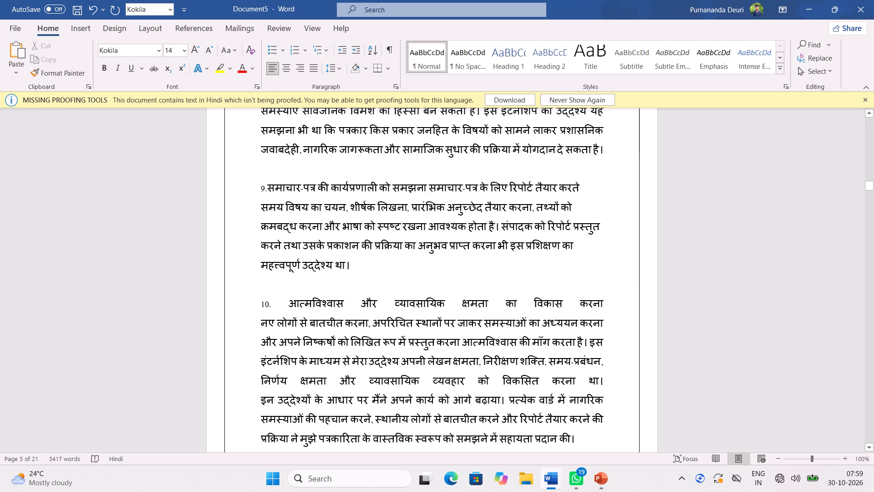
pyautogui.moveTo(257, 184); pyautogui.dragTo(352, 265)
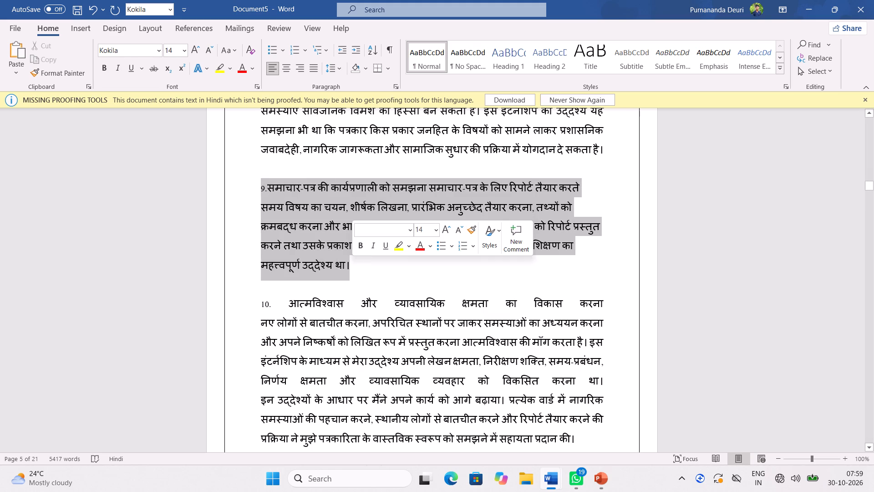
pyautogui.click(317, 72)
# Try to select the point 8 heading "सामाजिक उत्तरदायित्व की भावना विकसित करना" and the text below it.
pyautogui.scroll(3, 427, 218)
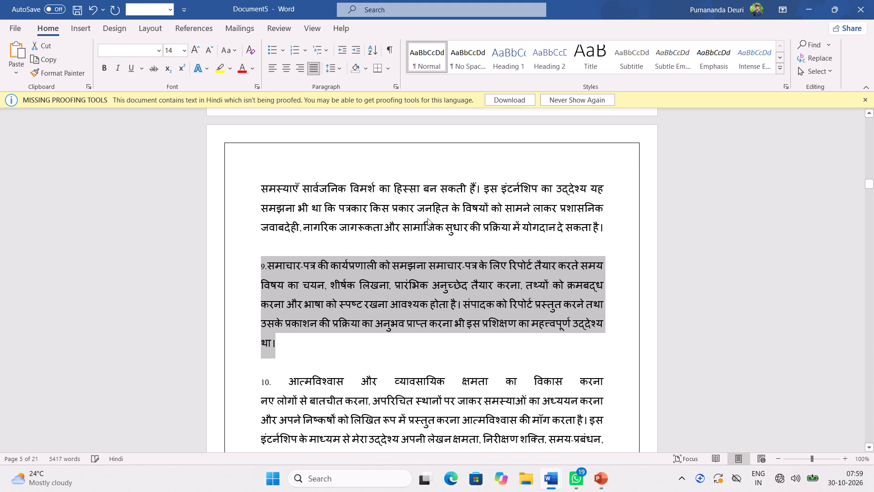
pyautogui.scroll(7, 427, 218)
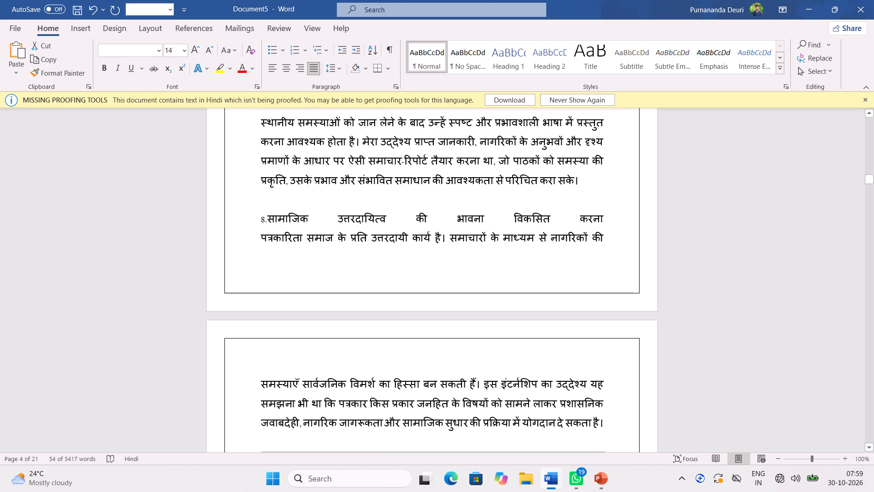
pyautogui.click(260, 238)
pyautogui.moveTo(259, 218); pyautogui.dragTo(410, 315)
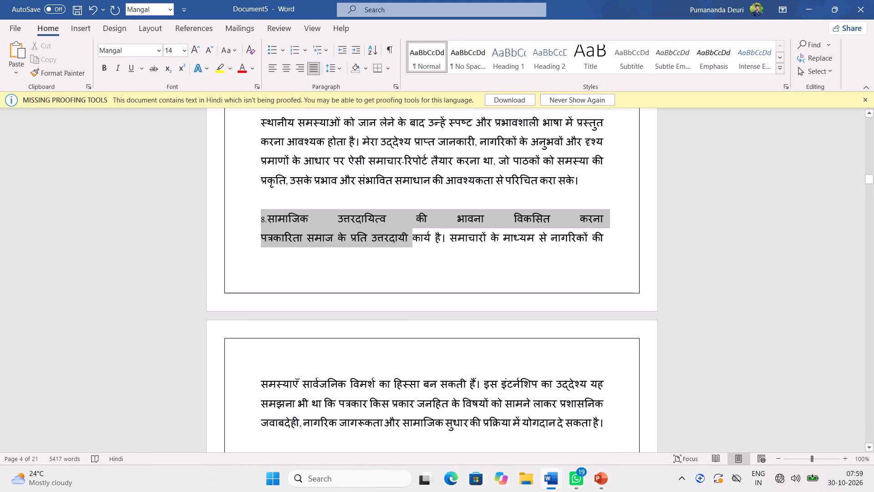
# Left-align the point 8 heading "सामाजिक उत्तरदायित्व की भावना विकसित करना" and its paragraph, and join them on one line with a space between.
pyautogui.moveTo(410, 315); pyautogui.dragTo(643, 416)
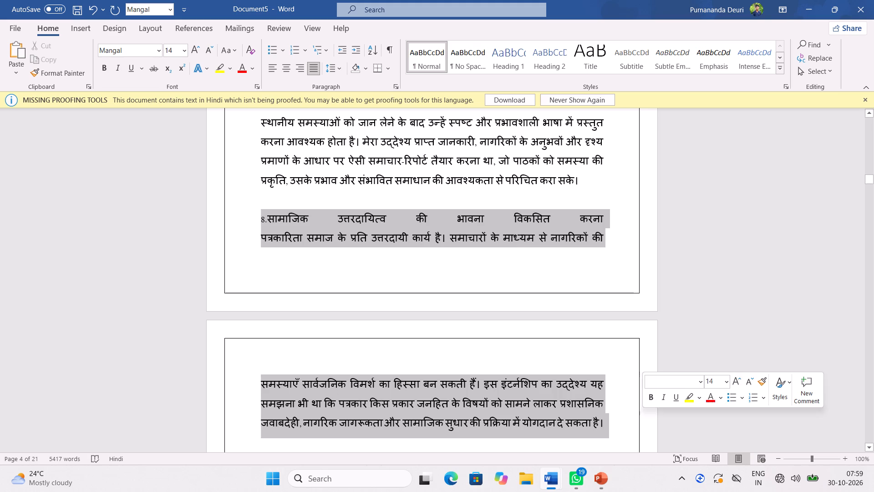
pyautogui.click(312, 69)
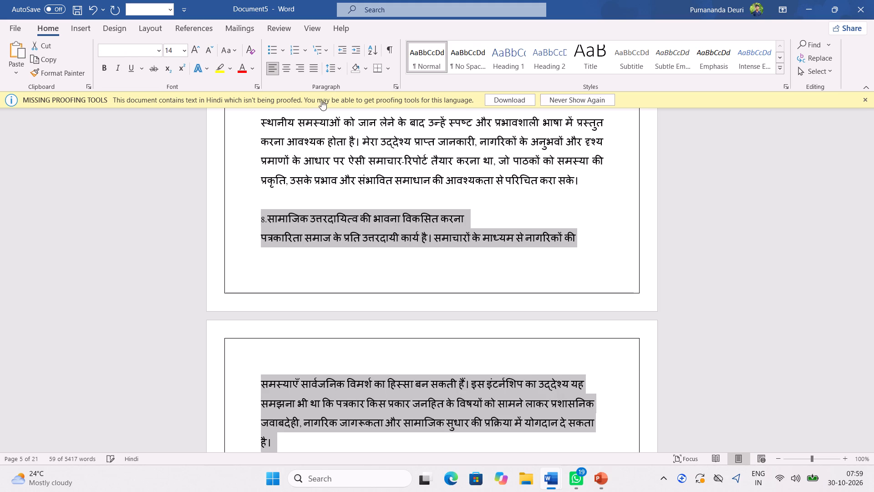
pyautogui.click(257, 236)
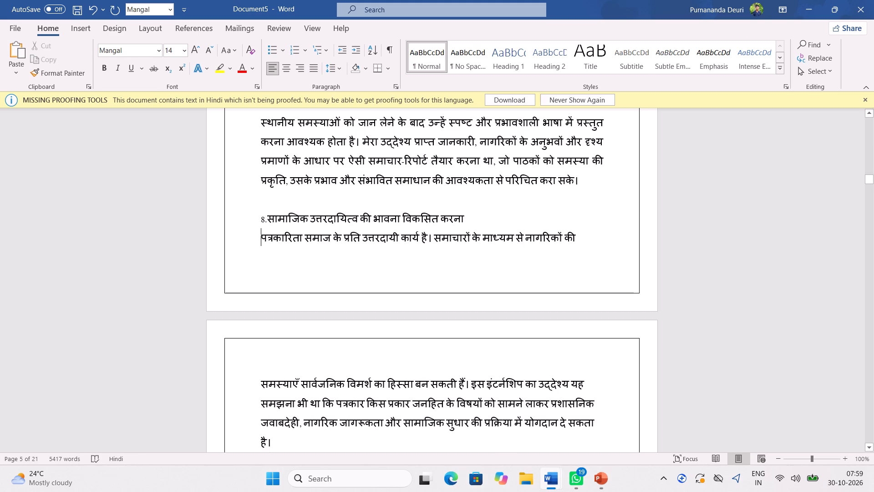
pyautogui.press('BackSpace')
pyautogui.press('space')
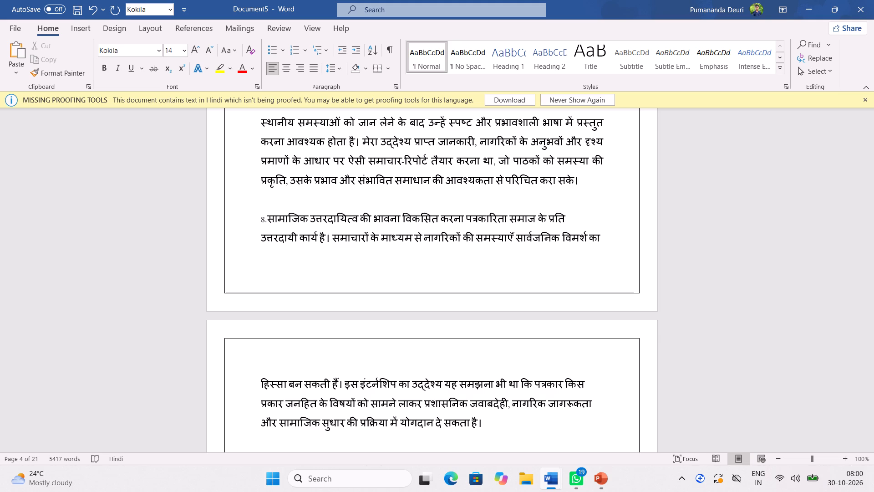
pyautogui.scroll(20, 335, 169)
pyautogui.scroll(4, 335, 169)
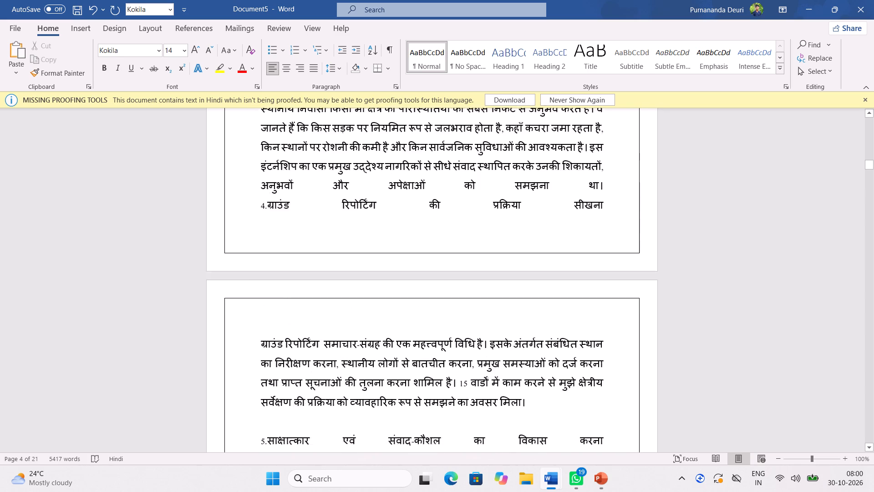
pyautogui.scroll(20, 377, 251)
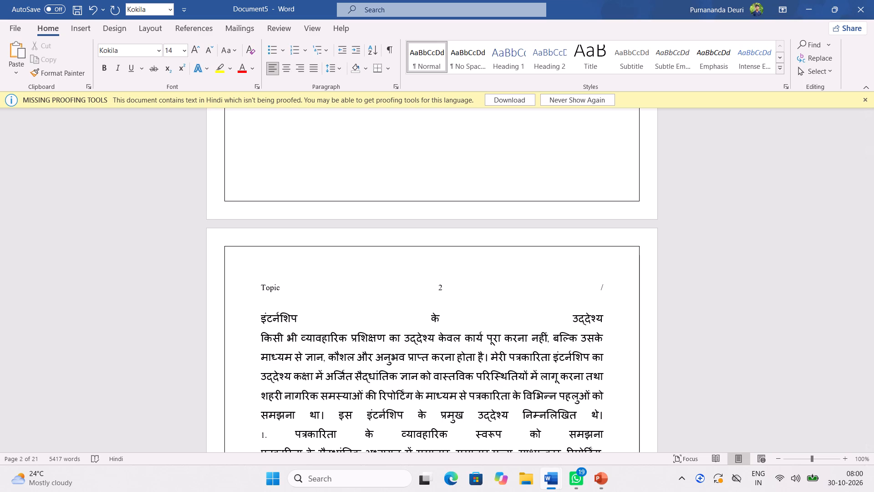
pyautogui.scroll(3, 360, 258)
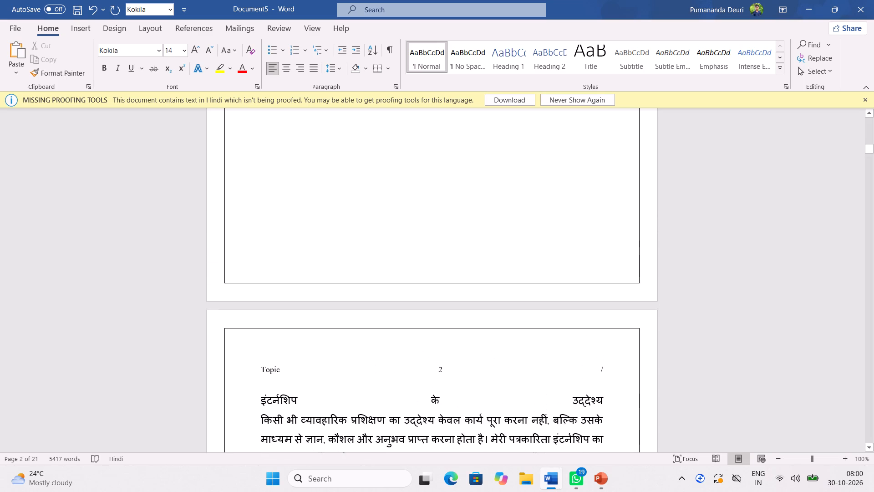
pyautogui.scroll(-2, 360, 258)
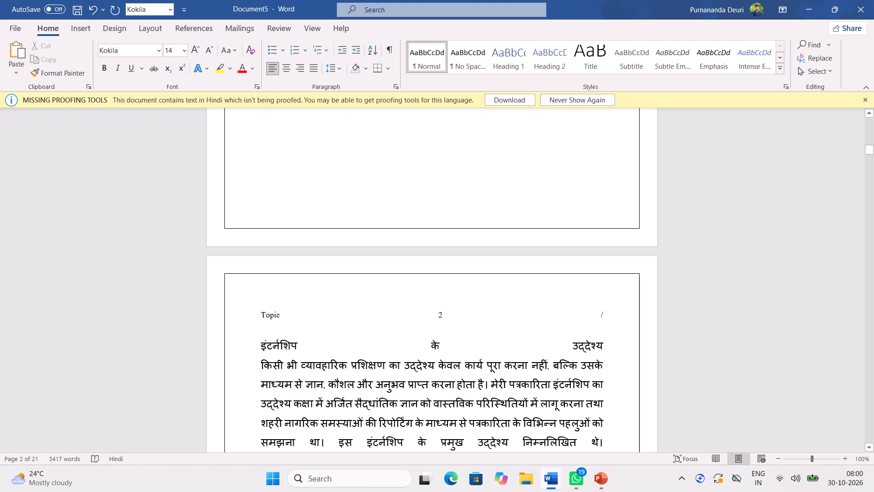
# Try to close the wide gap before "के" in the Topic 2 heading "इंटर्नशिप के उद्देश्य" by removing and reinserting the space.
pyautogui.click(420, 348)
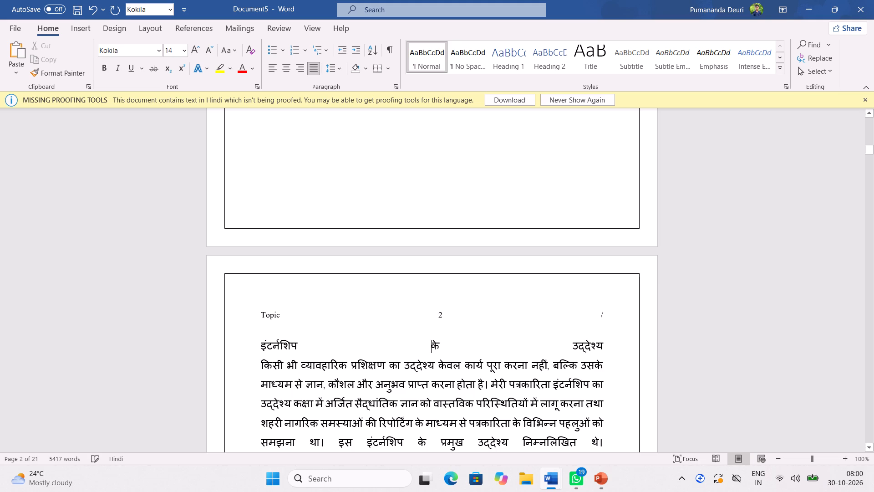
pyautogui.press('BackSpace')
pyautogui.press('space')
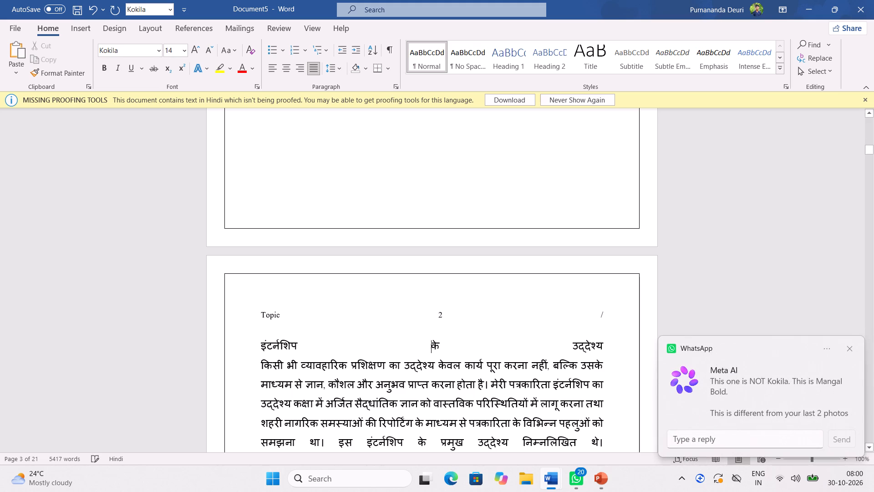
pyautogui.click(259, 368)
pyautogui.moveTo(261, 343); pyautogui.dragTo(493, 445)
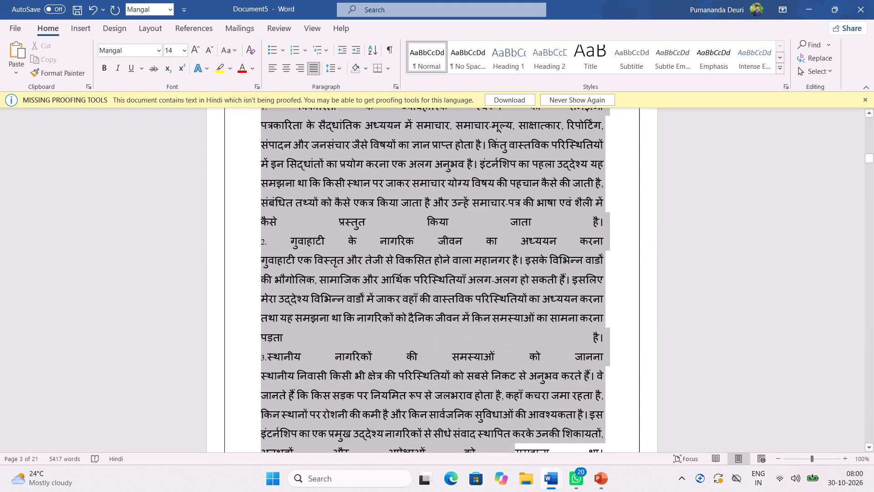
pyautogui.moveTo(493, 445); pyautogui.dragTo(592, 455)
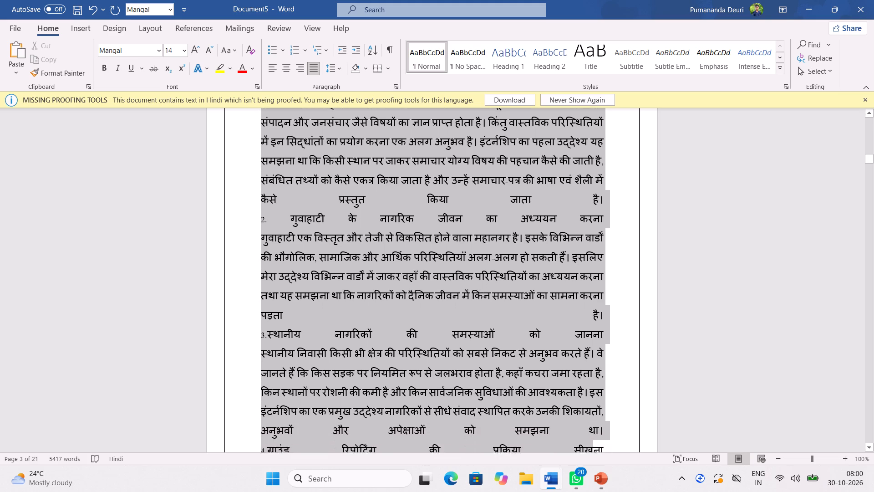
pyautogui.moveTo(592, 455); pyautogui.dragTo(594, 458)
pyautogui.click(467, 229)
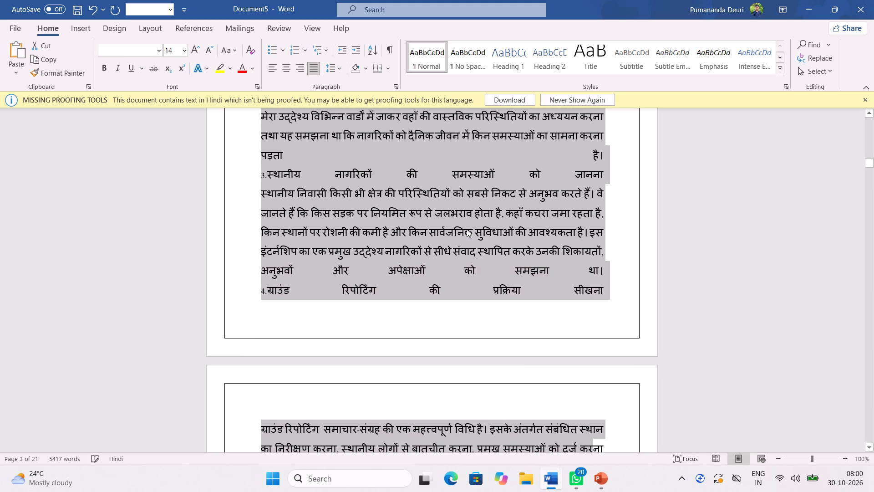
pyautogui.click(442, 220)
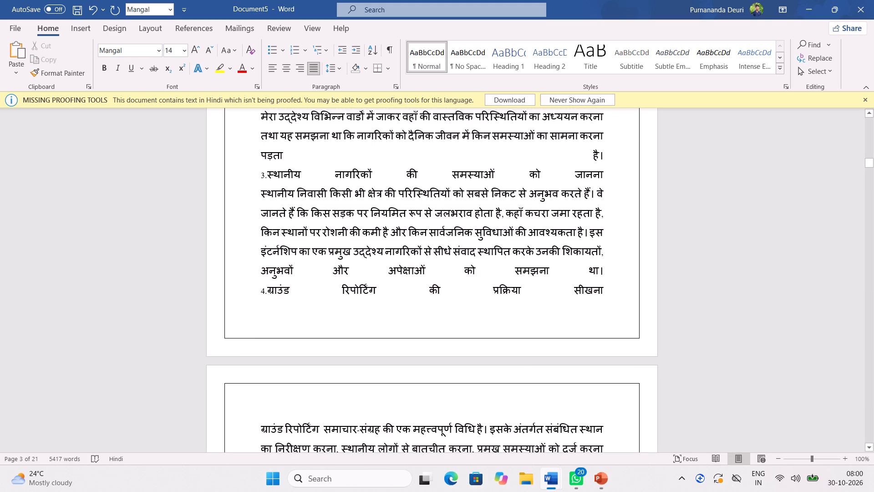
# Look through Topic 2 points 4 to 7 and the end of the Ward 21 sample report with the blank area after it.
pyautogui.click(424, 429)
pyautogui.scroll(-4, 471, 418)
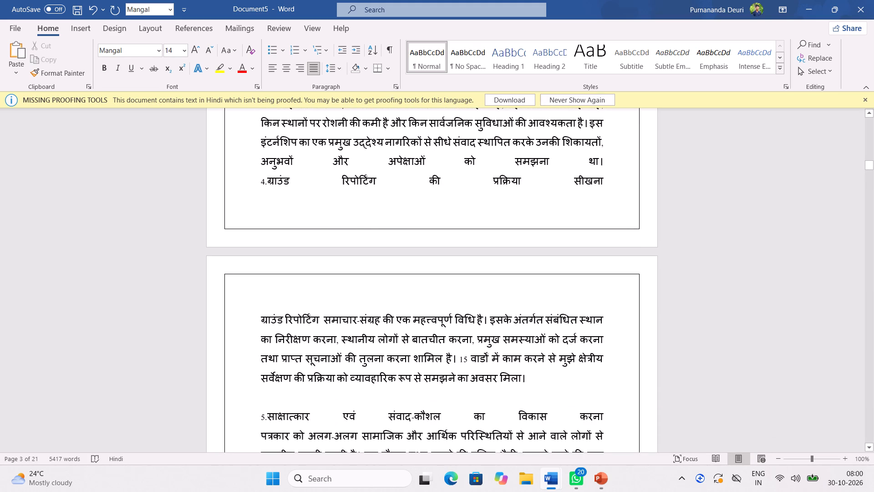
pyautogui.click(464, 340)
pyautogui.scroll(-12, 461, 369)
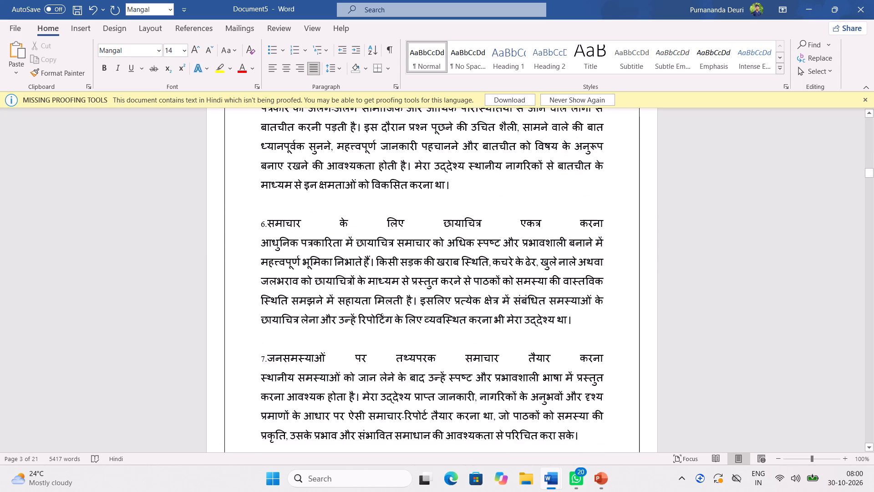
pyautogui.moveTo(870, 173); pyautogui.dragTo(868, 329)
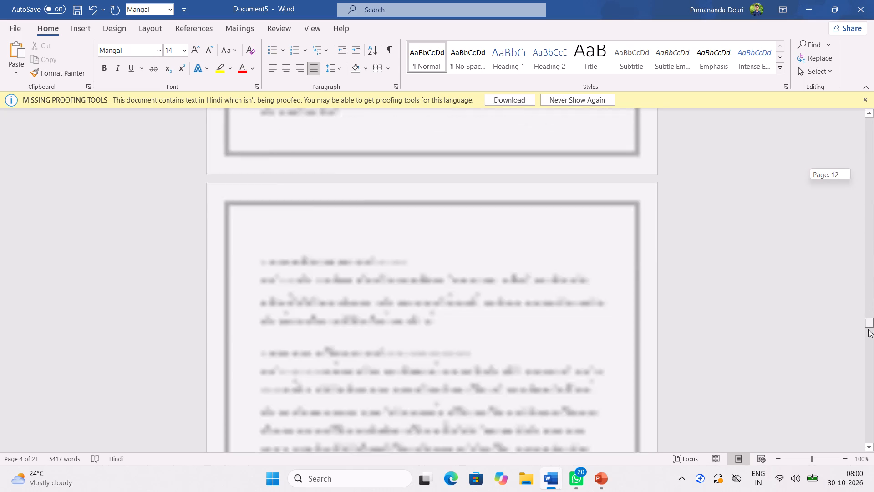
pyautogui.moveTo(868, 329); pyautogui.dragTo(864, 329)
pyautogui.click(386, 190)
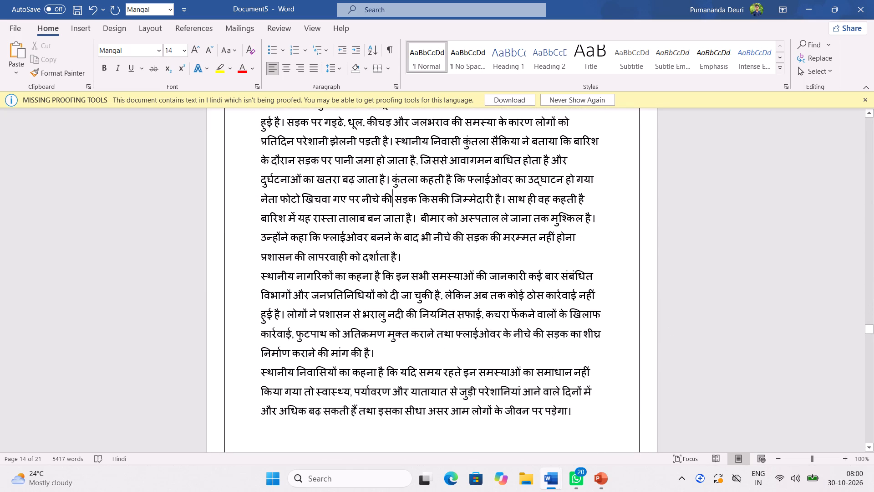
pyautogui.click(386, 183)
pyautogui.scroll(-8, 407, 200)
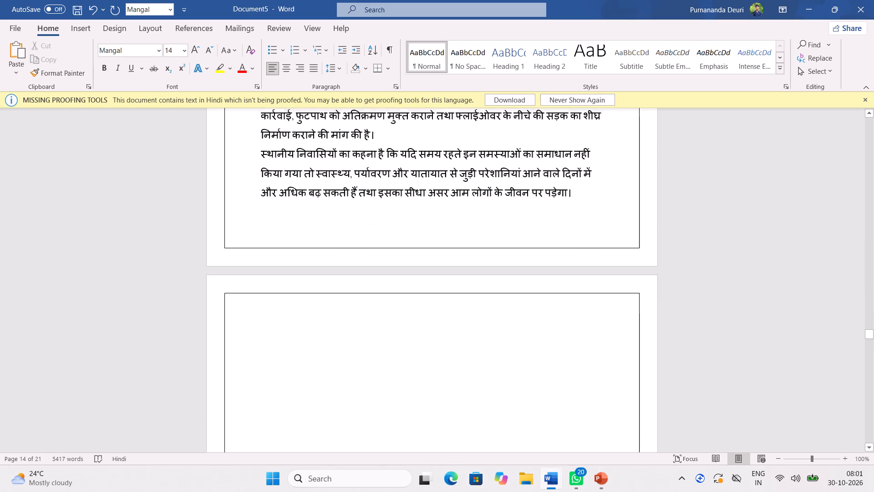
pyautogui.scroll(-16, 384, 254)
pyautogui.scroll(2, 384, 244)
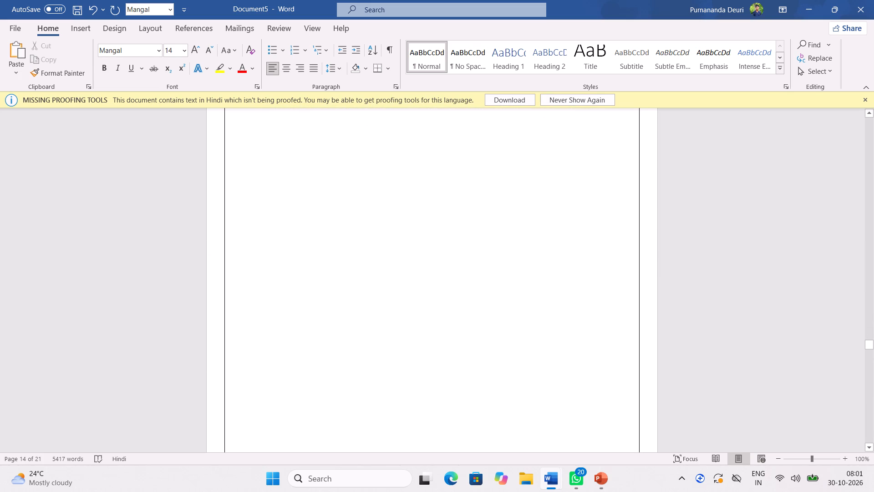
pyautogui.scroll(12, 384, 238)
pyautogui.scroll(11, 383, 233)
# Examine the font and alignment of the paragraphs in the Ward 21 sample report.
pyautogui.click(383, 232)
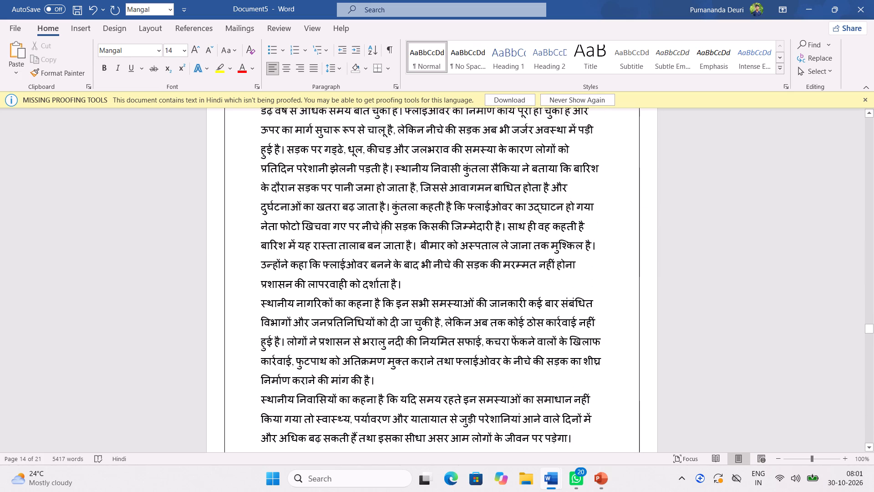
pyautogui.click(394, 220)
pyautogui.scroll(16, 450, 226)
pyautogui.click(374, 217)
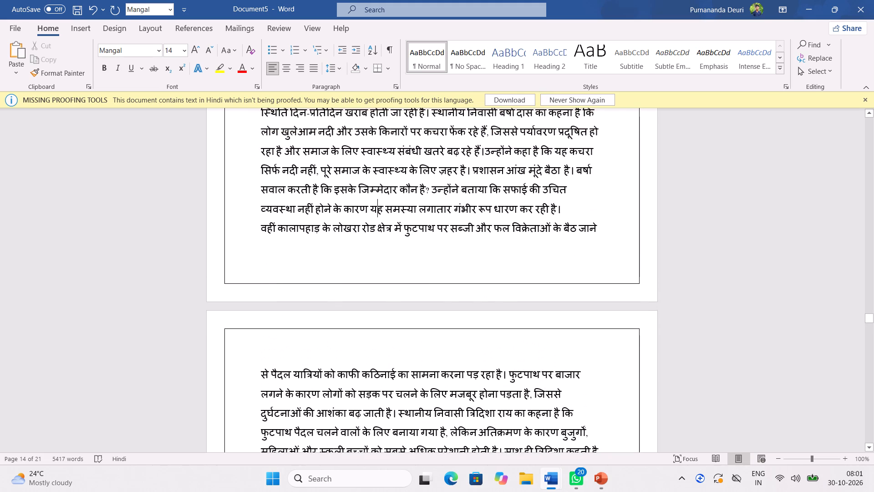
pyautogui.scroll(7, 411, 209)
pyautogui.scroll(-1, 411, 208)
pyautogui.scroll(7, 411, 208)
pyautogui.scroll(-8, 385, 227)
pyautogui.scroll(1, 385, 228)
pyautogui.scroll(-2, 385, 228)
pyautogui.scroll(1, 385, 228)
pyautogui.scroll(-12, 385, 229)
pyautogui.click(363, 251)
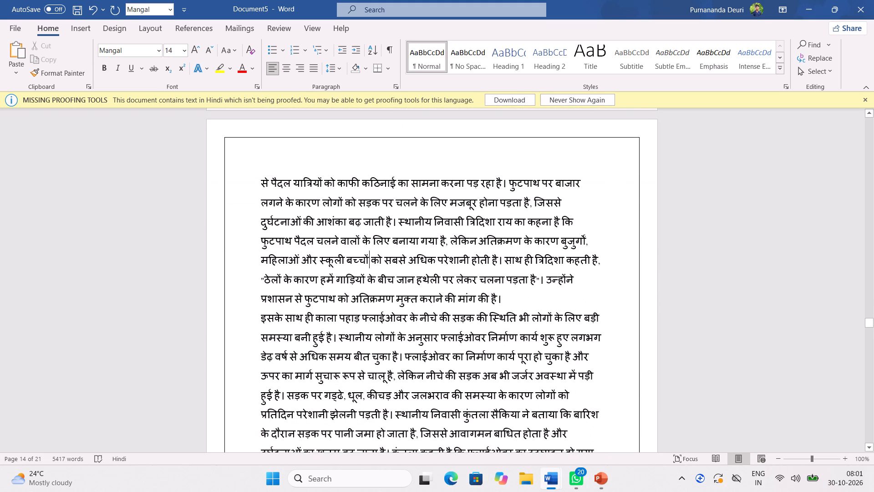
pyautogui.click(324, 277)
pyautogui.click(336, 315)
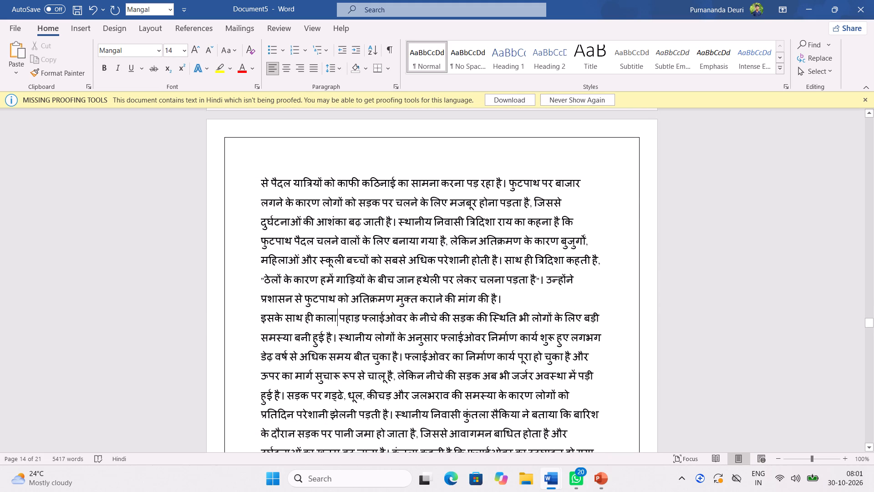
pyautogui.click(409, 428)
pyautogui.click(394, 421)
pyautogui.scroll(-6, 382, 381)
pyautogui.scroll(1, 382, 381)
pyautogui.scroll(-10, 382, 381)
pyautogui.click(348, 239)
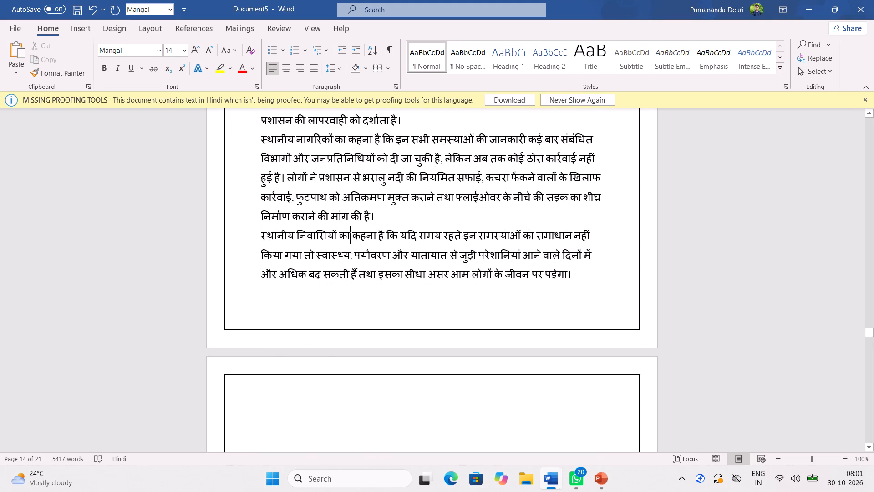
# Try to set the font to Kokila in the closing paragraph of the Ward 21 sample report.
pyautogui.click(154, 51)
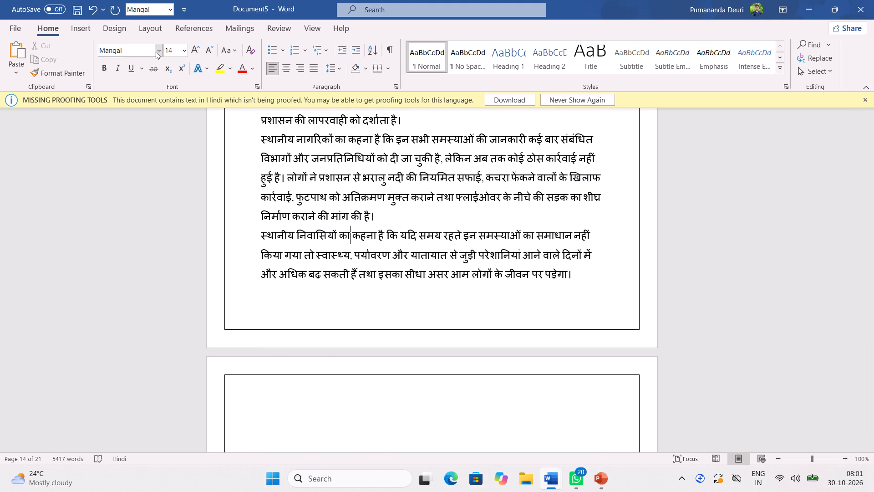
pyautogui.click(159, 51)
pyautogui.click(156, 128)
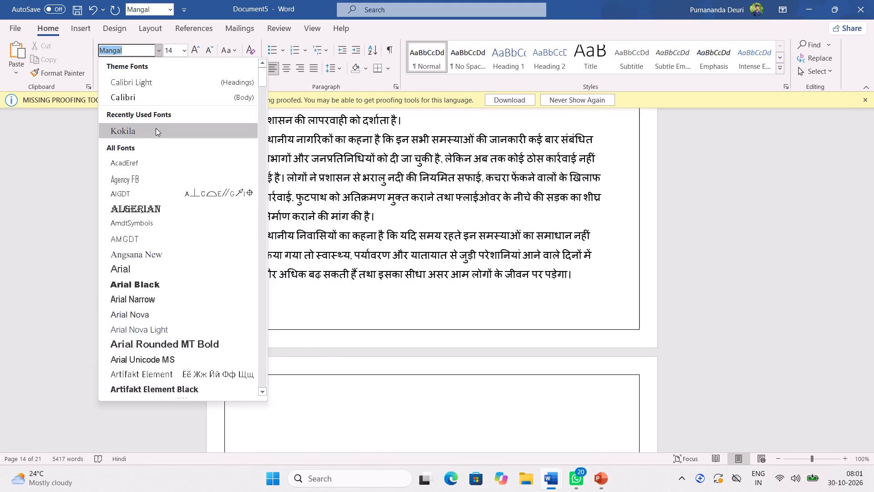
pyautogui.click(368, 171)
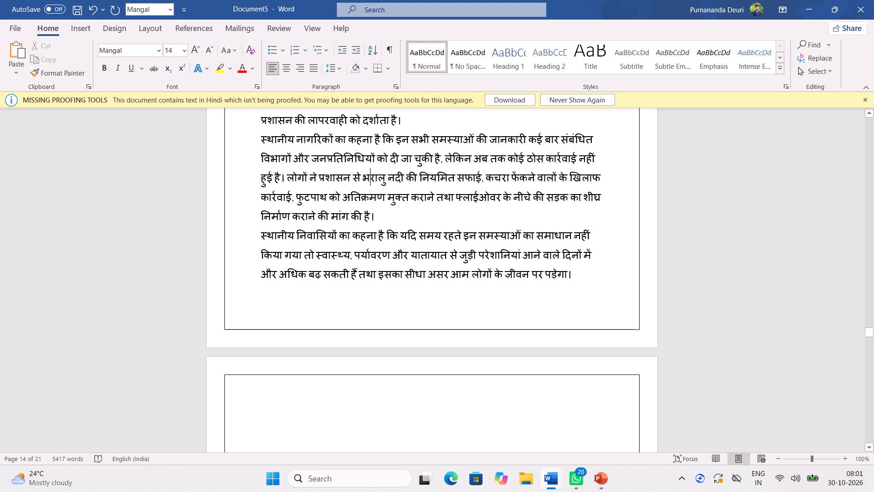
# Review the report's layout from the Ward 21 sample back to the "भूमिका" introduction and down through the first Topic 2 points.
pyautogui.scroll(4, 345, 192)
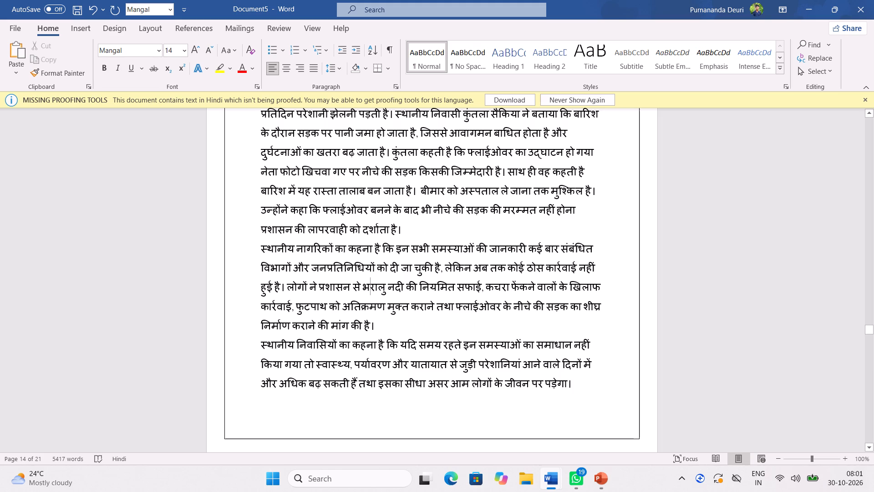
pyautogui.scroll(20, 393, 230)
pyautogui.scroll(20, 393, 230)
pyautogui.scroll(5, 393, 230)
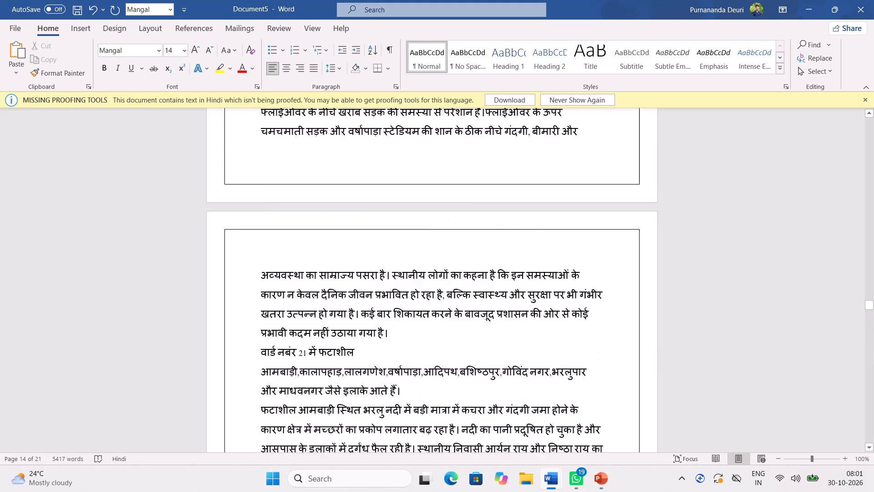
pyautogui.scroll(7, 407, 255)
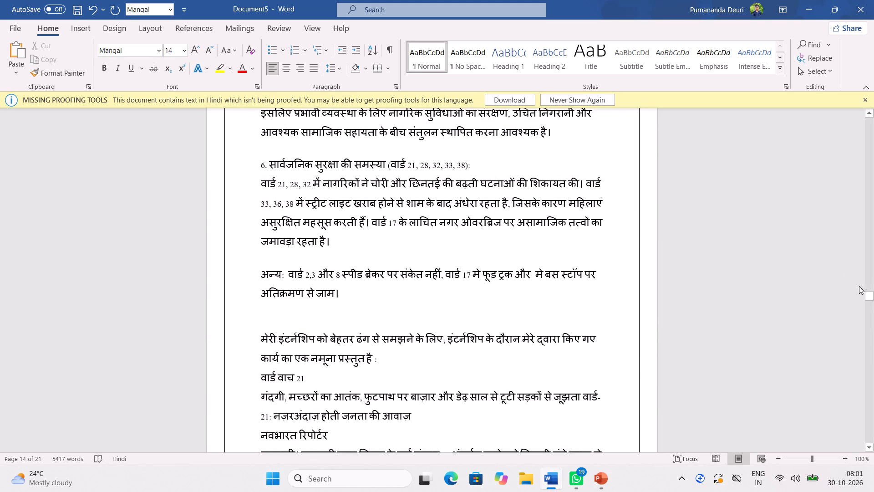
pyautogui.moveTo(869, 292); pyautogui.dragTo(854, 70)
pyautogui.scroll(5, 620, 302)
pyautogui.scroll(-2, 434, 331)
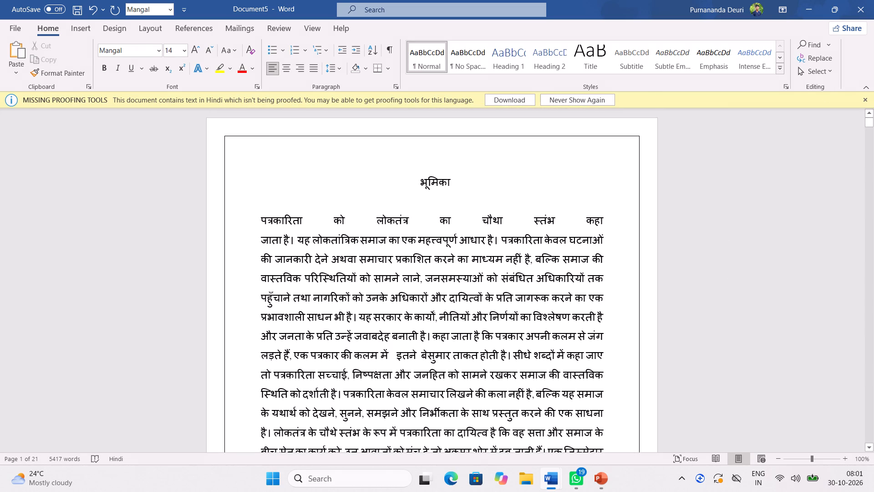
pyautogui.scroll(-4, 434, 330)
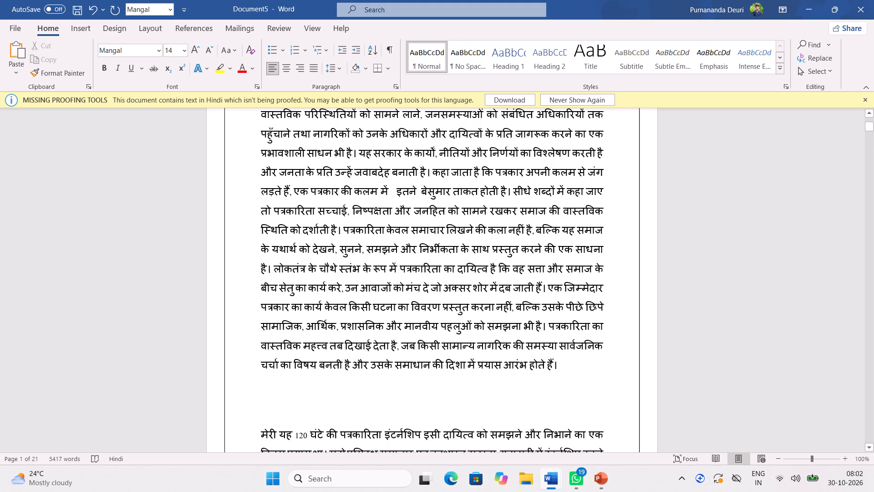
pyautogui.scroll(-4, 471, 282)
pyautogui.scroll(-12, 502, 261)
pyautogui.scroll(-4, 509, 338)
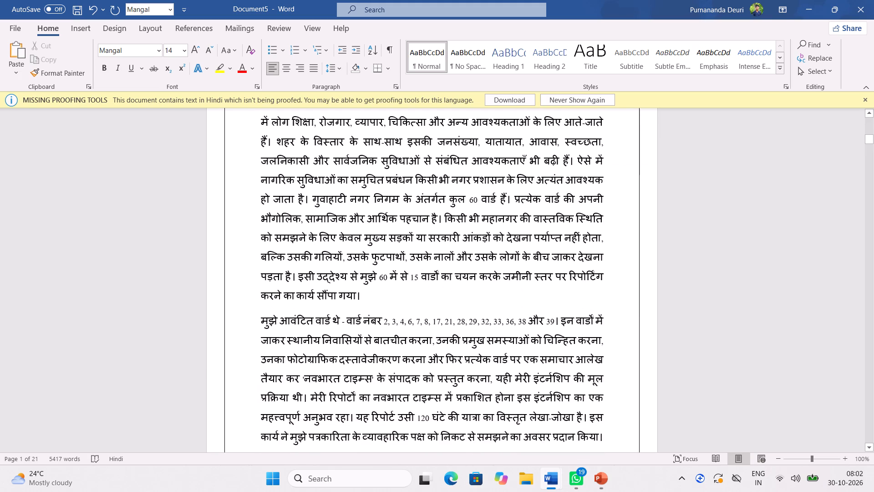
pyautogui.scroll(-19, 506, 338)
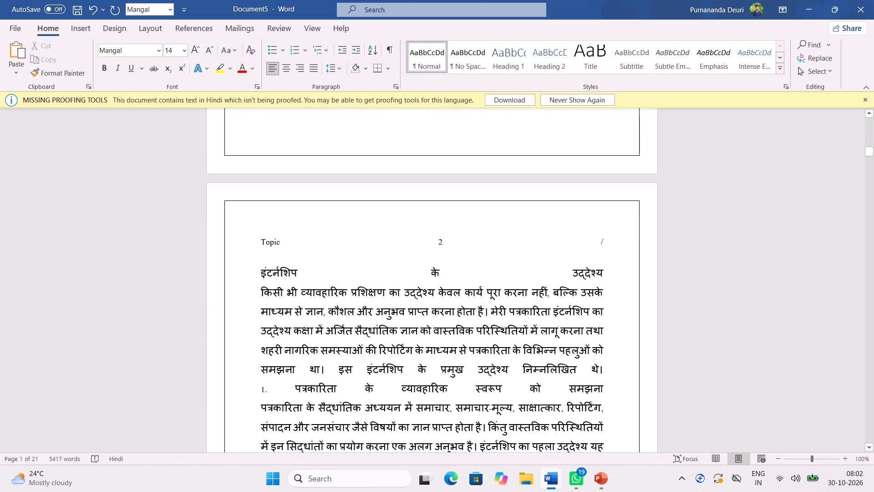
pyautogui.scroll(-2, 399, 307)
pyautogui.scroll(-1, 316, 243)
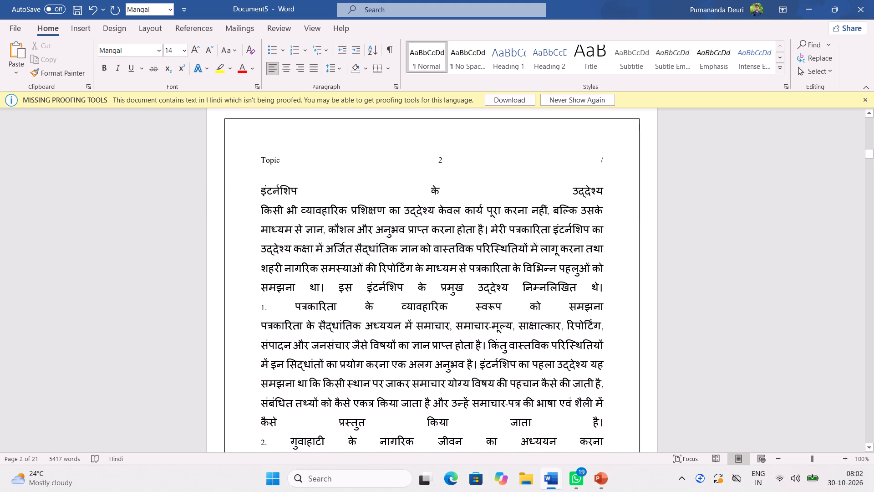
pyautogui.scroll(-8, 320, 234)
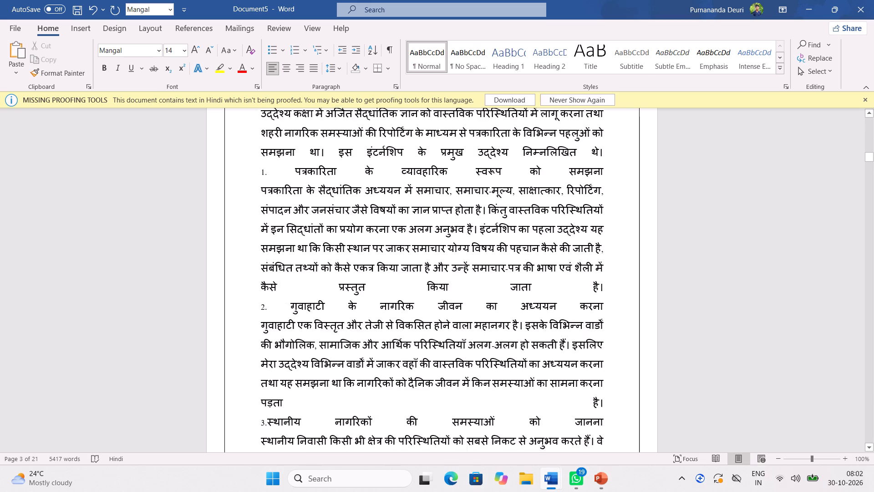
pyautogui.scroll(-3, 336, 238)
pyautogui.scroll(13, 474, 173)
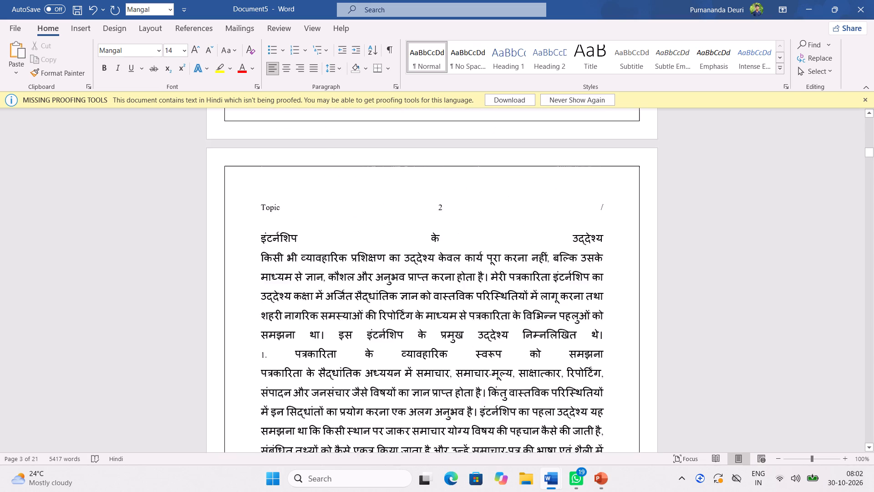
pyautogui.scroll(11, 461, 176)
# Check the font of the final "भूमिका" paragraphs about the allotted wards and the 120-hour internship.
pyautogui.click(460, 174)
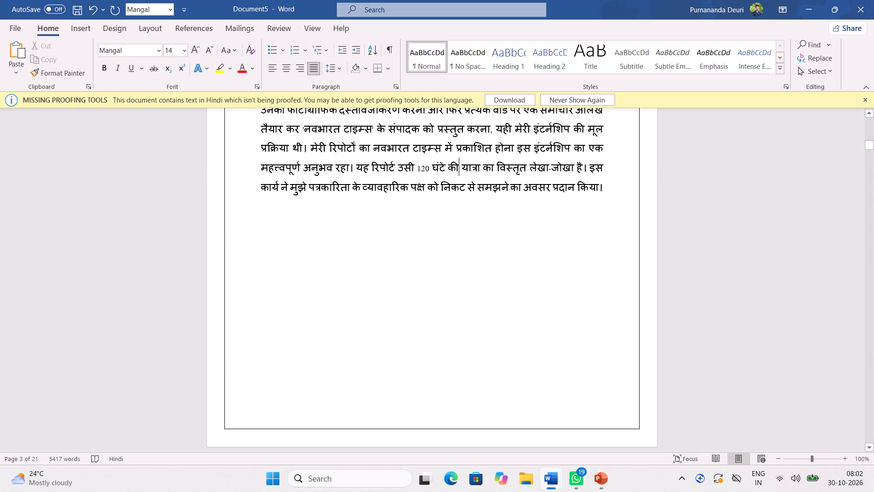
pyautogui.click(365, 148)
pyautogui.moveTo(261, 147); pyautogui.dragTo(320, 157)
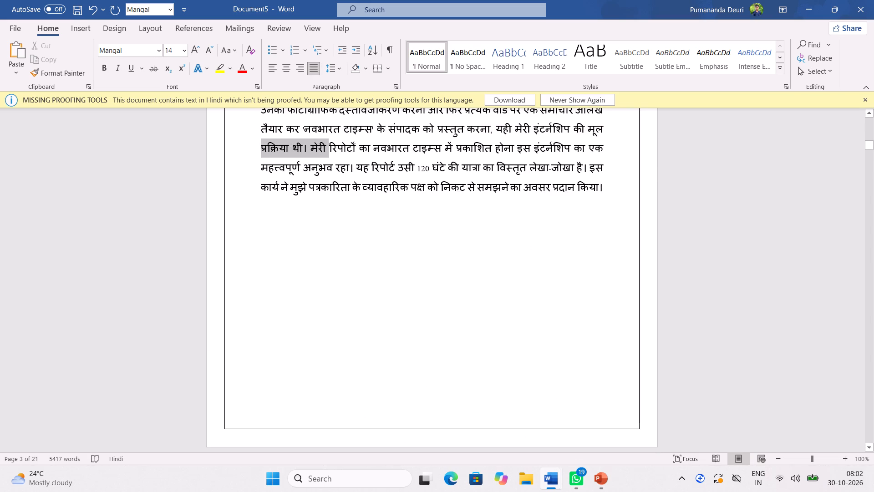
pyautogui.moveTo(320, 157); pyautogui.dragTo(321, 157)
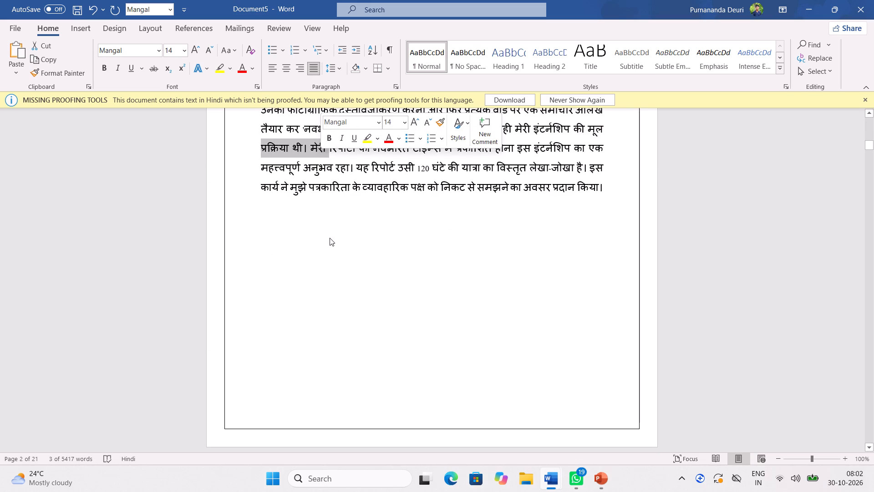
pyautogui.scroll(6, 330, 238)
pyautogui.click(639, 214)
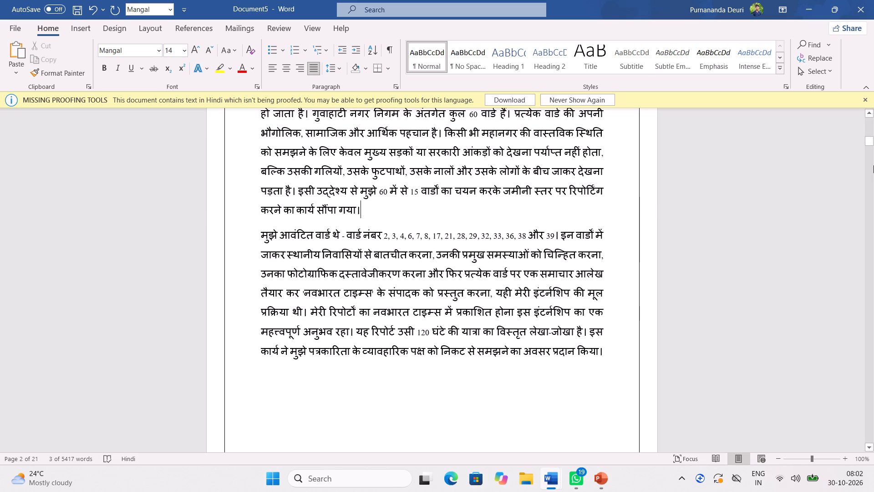
# Examine the font of the opening "भूमिका" paragraph and read through the introduction to its second page.
pyautogui.moveTo(869, 136); pyautogui.dragTo(866, 100)
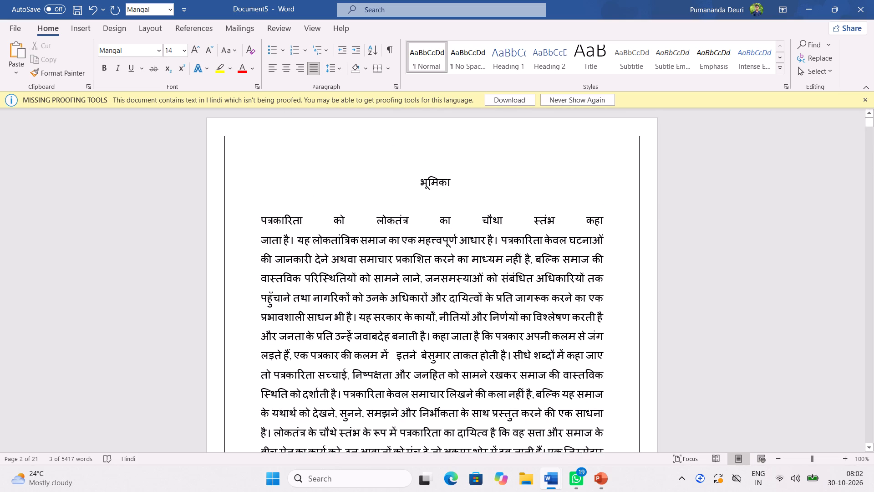
pyautogui.moveTo(269, 216); pyautogui.dragTo(416, 315)
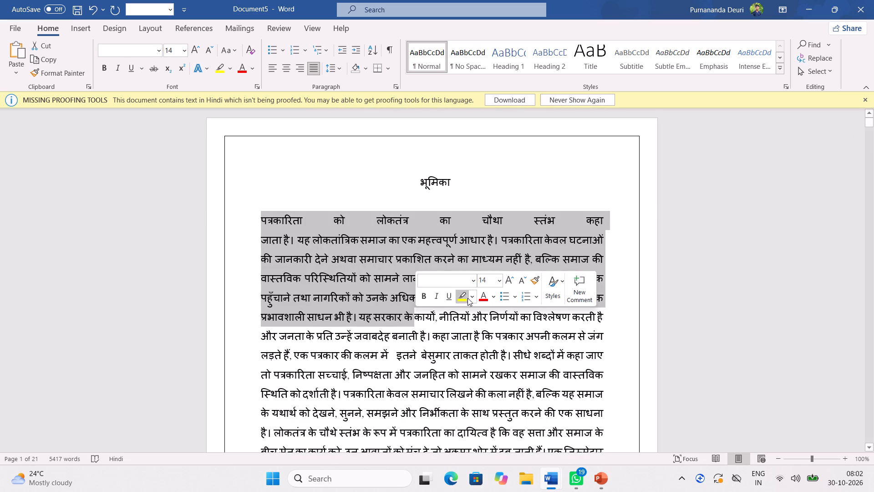
pyautogui.click(473, 279)
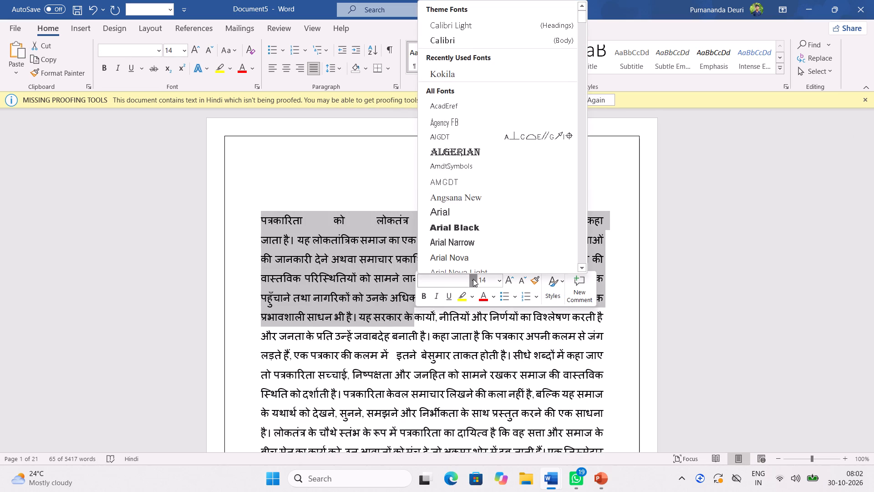
pyautogui.click(473, 279)
pyautogui.click(426, 282)
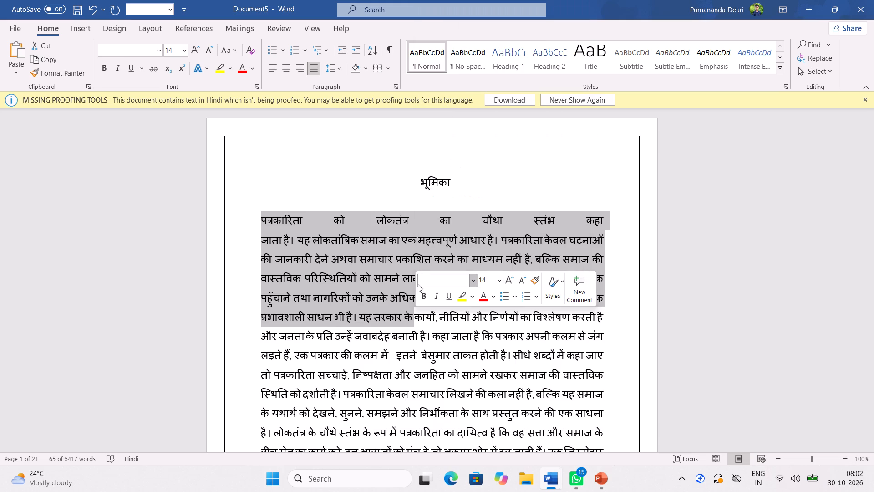
pyautogui.click(351, 325)
pyautogui.moveTo(304, 335); pyautogui.dragTo(320, 337)
pyautogui.doubleClick(321, 337)
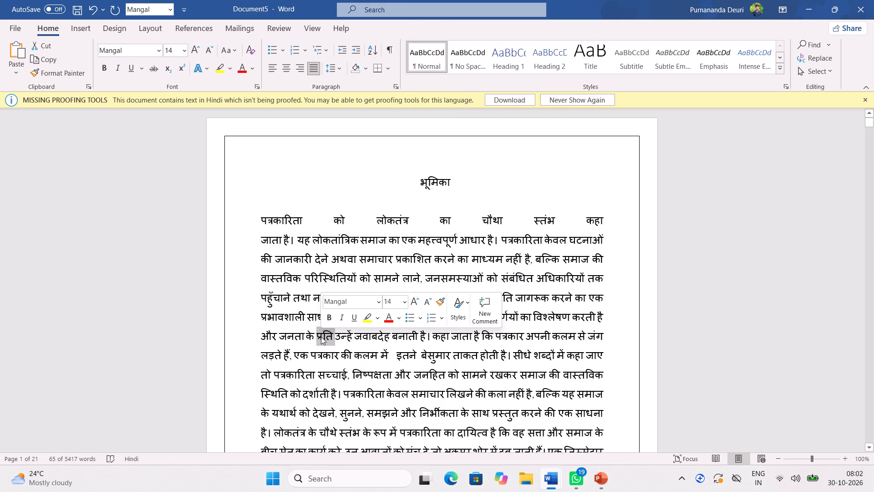
pyautogui.click(385, 369)
pyautogui.scroll(-3, 434, 283)
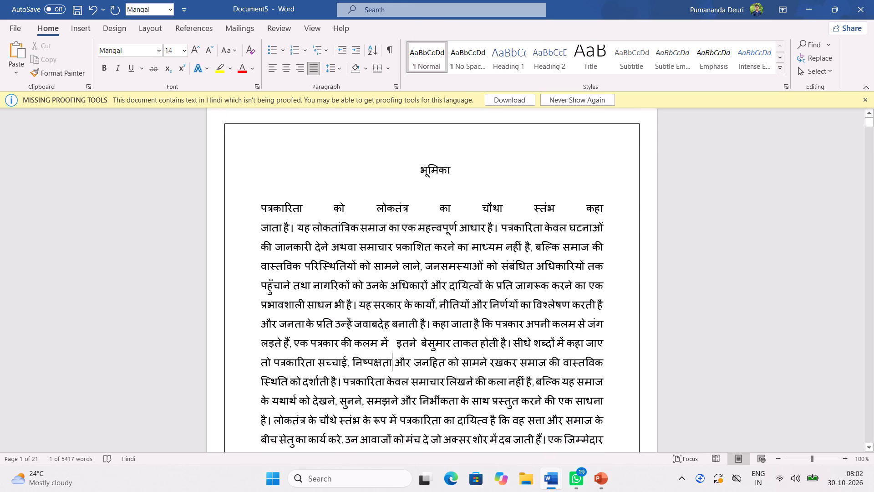
pyautogui.scroll(-5, 434, 283)
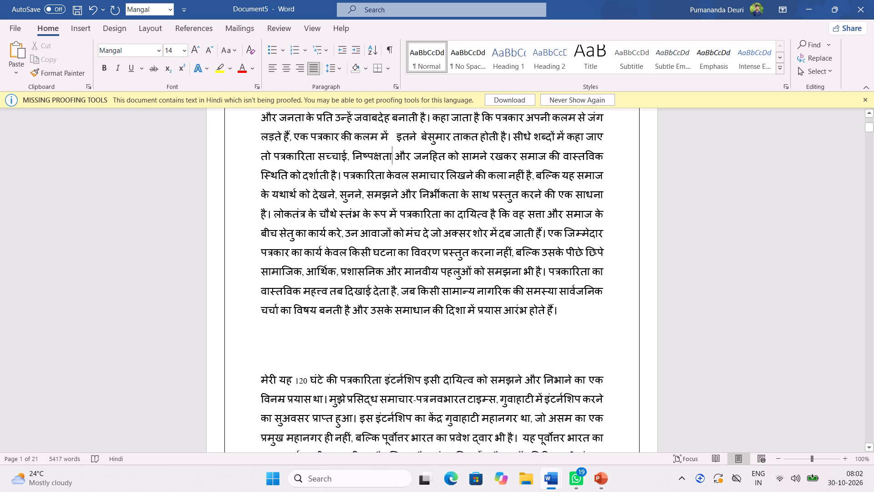
pyautogui.scroll(-4, 426, 309)
pyautogui.scroll(-9, 451, 403)
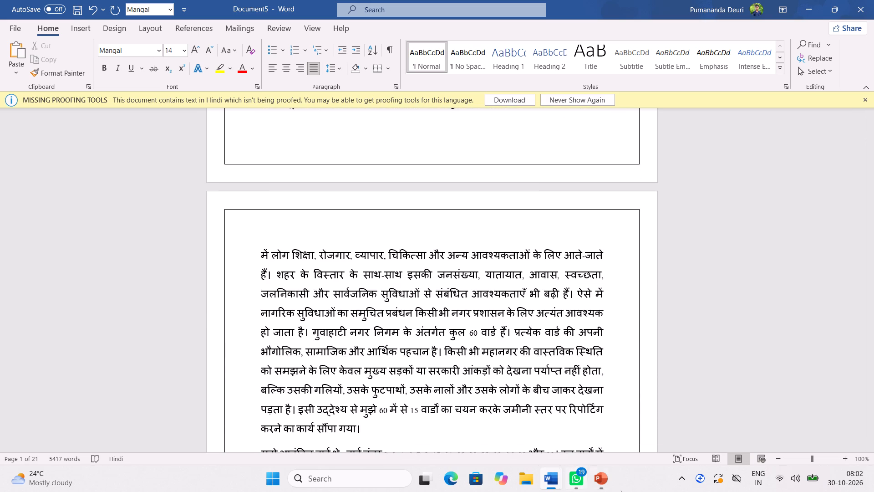
# Switch to the PowerPoint presentation and look through the Topic 7 "संदर्भ" and Topic 6 "निष्कर्ष" text.
pyautogui.click(602, 481)
pyautogui.click(686, 432)
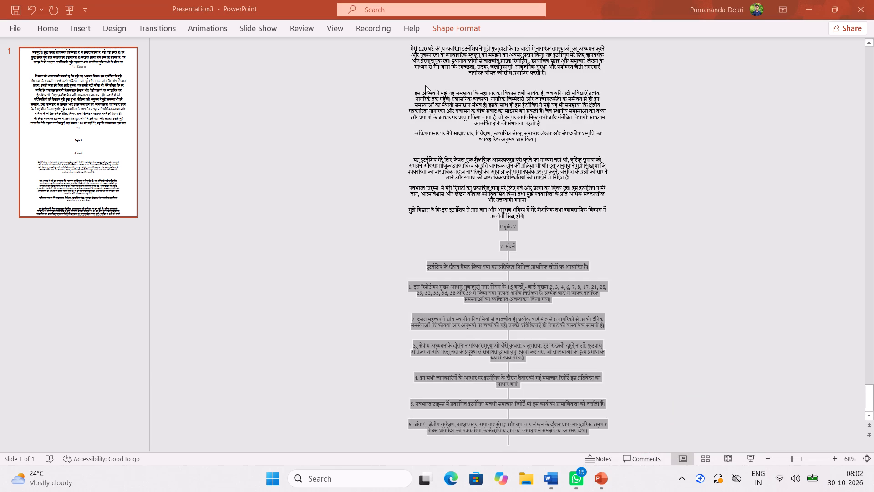
pyautogui.scroll(5, 525, 147)
pyautogui.keyDown('ctrl'); pyautogui.scroll(3, 524, 147); pyautogui.keyUp('ctrl')
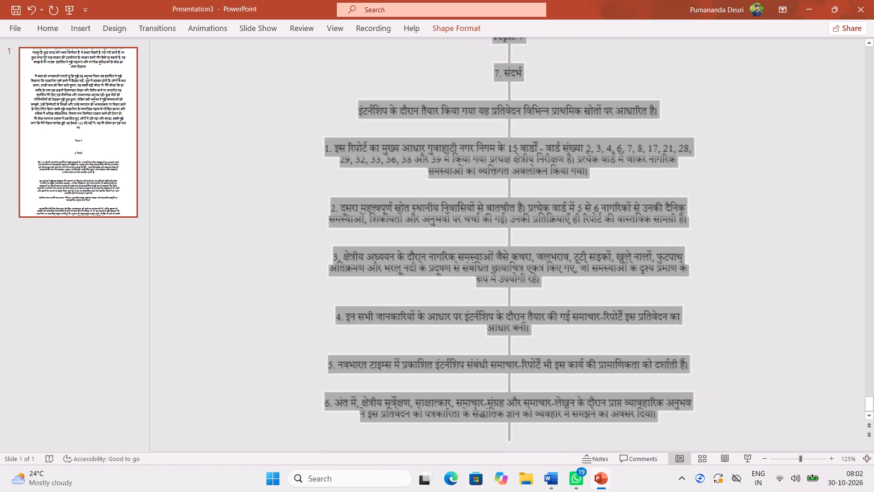
pyautogui.click(386, 109)
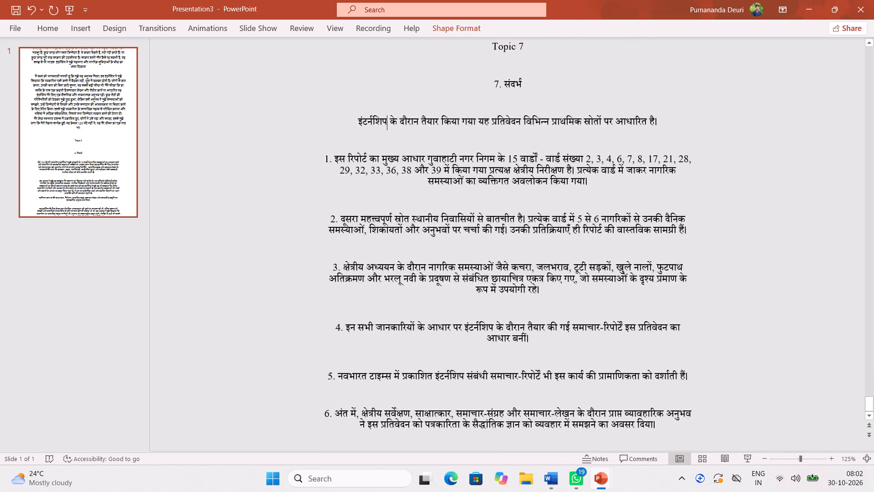
pyautogui.scroll(2, 324, 119)
pyautogui.keyDown('ctrl'); pyautogui.scroll(3, 324, 119); pyautogui.keyUp('ctrl')
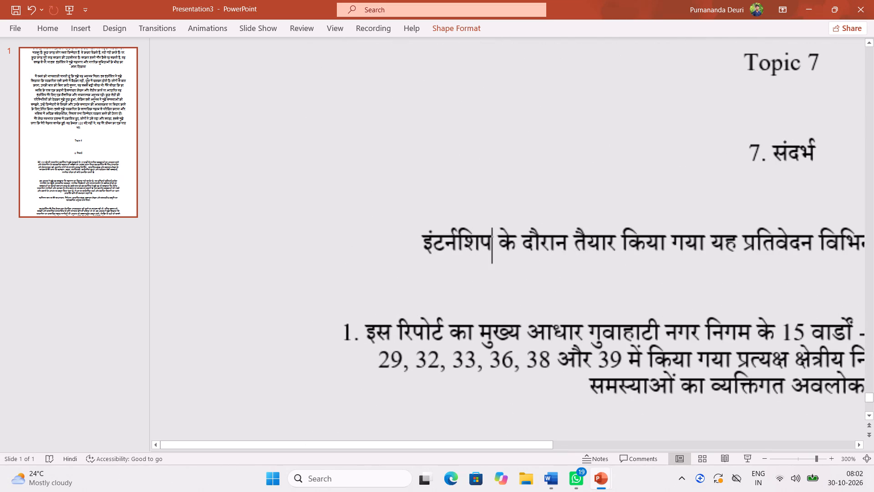
pyautogui.keyDown('ctrl'); pyautogui.scroll(-1, 464, 151); pyautogui.keyUp('ctrl')
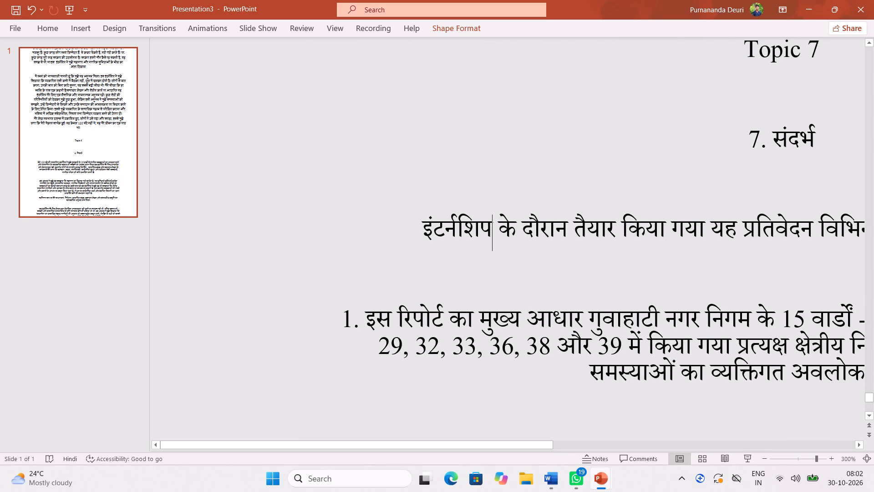
pyautogui.hscroll(-1, 569, 120)
pyautogui.keyDown('ctrl'); pyautogui.scroll(-4, 752, 133); pyautogui.keyUp('ctrl')
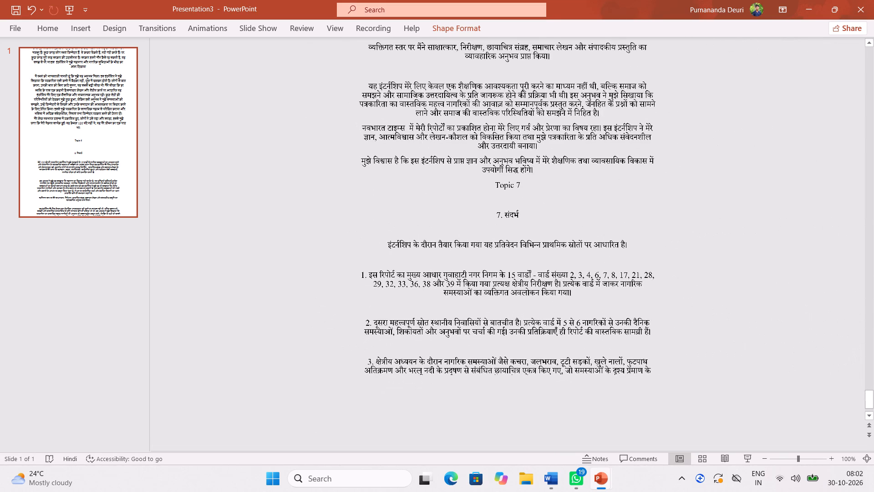
pyautogui.scroll(11, 752, 133)
pyautogui.scroll(20, 574, 139)
pyautogui.scroll(20, 574, 139)
pyautogui.scroll(19, 574, 139)
pyautogui.scroll(6, 480, 237)
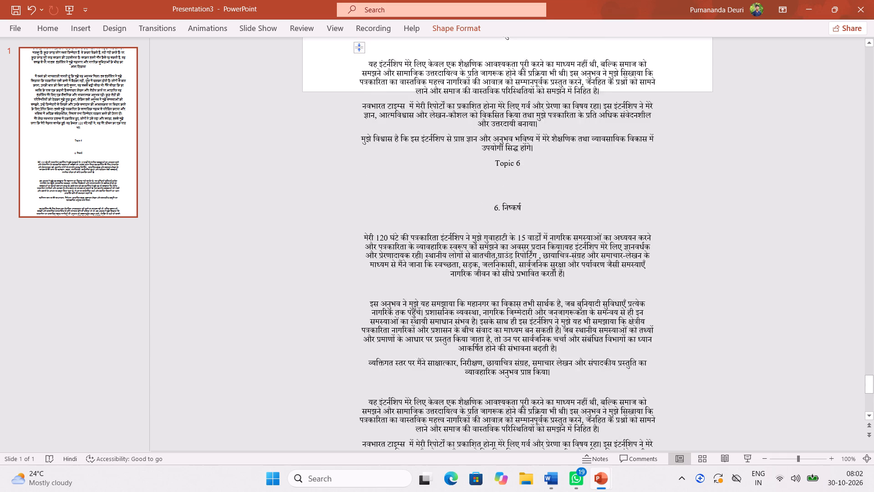
pyautogui.scroll(20, 480, 237)
pyautogui.scroll(20, 480, 237)
pyautogui.scroll(20, 480, 237)
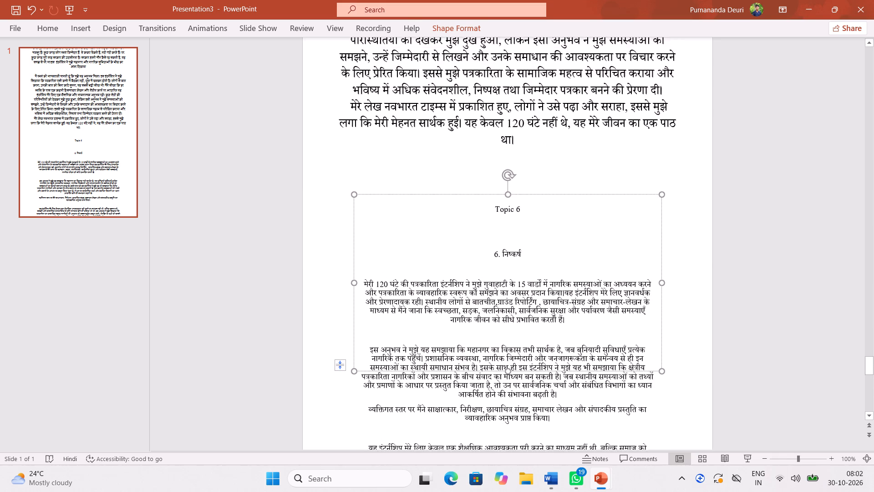
pyautogui.keyDown('ctrl'); pyautogui.scroll(1, 480, 237); pyautogui.keyUp('ctrl')
pyautogui.keyDown('ctrl'); pyautogui.scroll(4, 593, 0); pyautogui.keyUp('ctrl')
pyautogui.scroll(11, 661, 0)
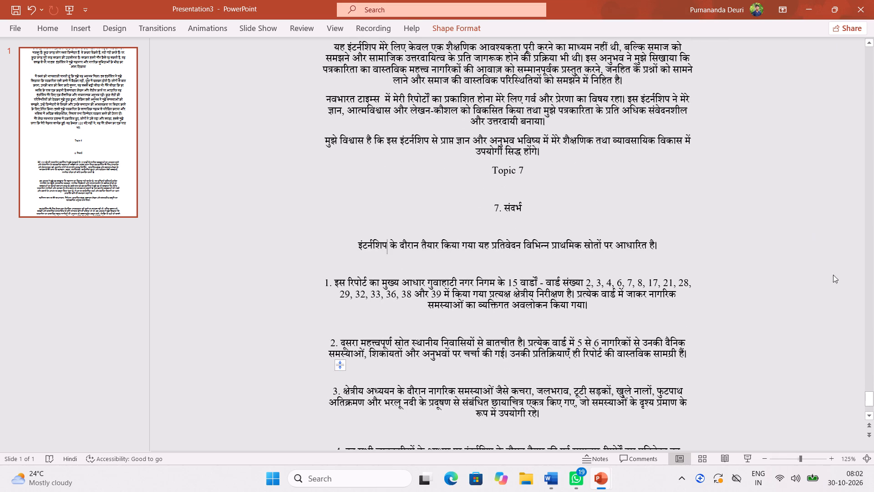
# Look back through the slide's source text from Topic 7 to the Topic 2 "इंटर्नशिप के उद्देश्य" section and its first points.
pyautogui.moveTo(870, 408); pyautogui.dragTo(864, 340)
pyautogui.moveTo(872, 404); pyautogui.dragTo(872, 281)
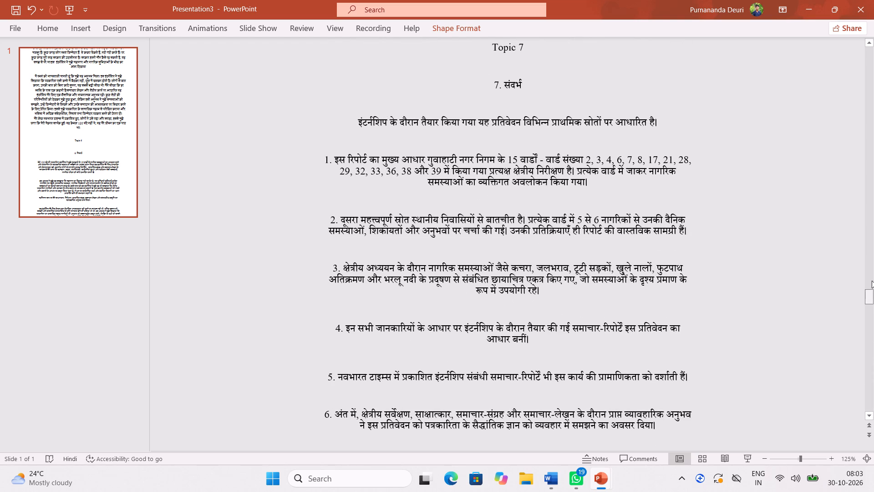
pyautogui.moveTo(872, 281); pyautogui.dragTo(865, 224)
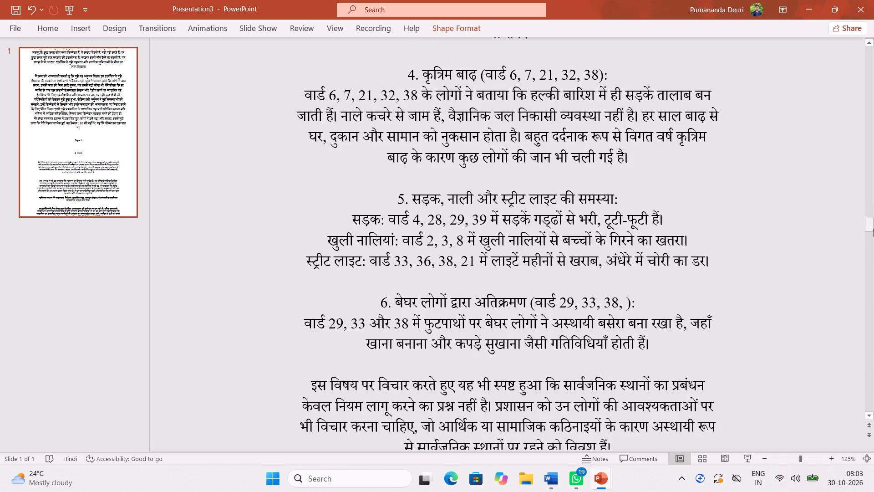
pyautogui.moveTo(866, 228); pyautogui.dragTo(864, 179)
pyautogui.moveTo(873, 178); pyautogui.dragTo(872, 162)
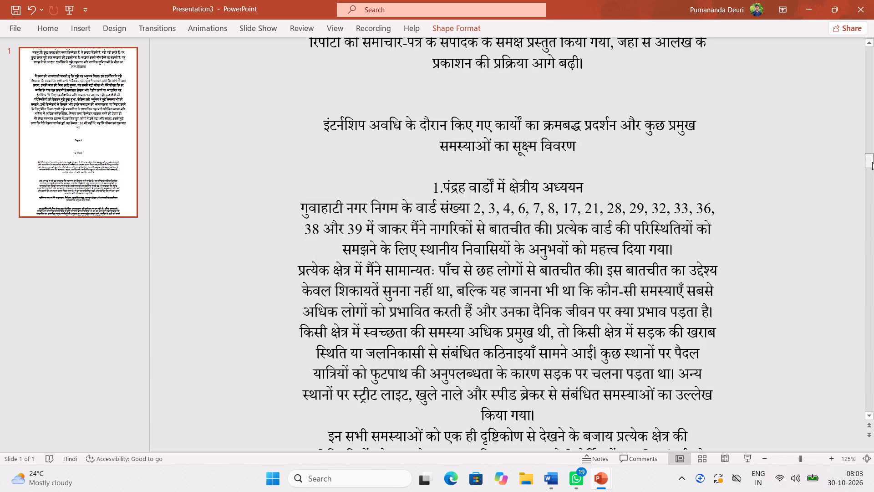
pyautogui.moveTo(872, 162); pyautogui.dragTo(873, 53)
pyautogui.moveTo(873, 53); pyautogui.dragTo(873, 48)
pyautogui.scroll(-6, 576, 206)
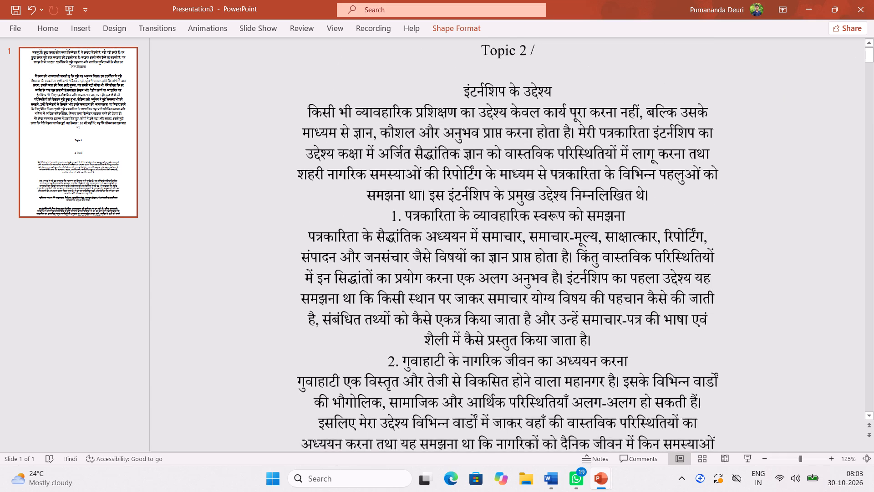
pyautogui.click(77, 179)
pyautogui.scroll(-5, 88, 167)
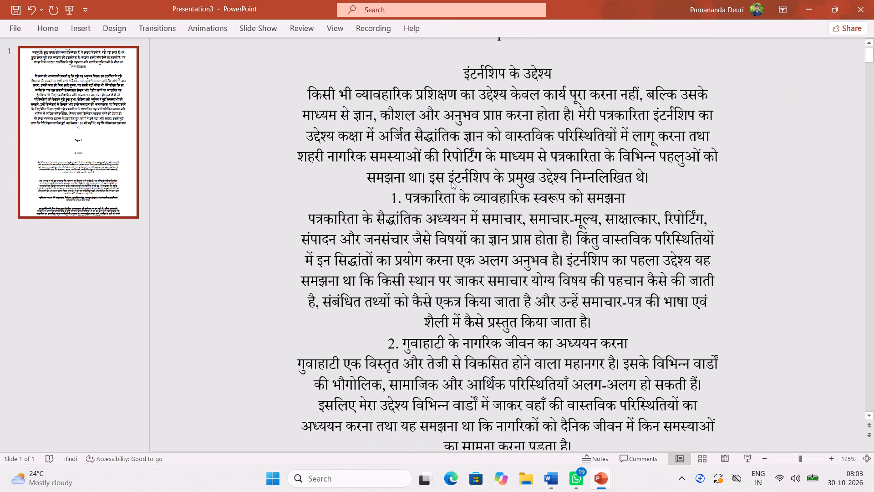
pyautogui.scroll(-1, 452, 181)
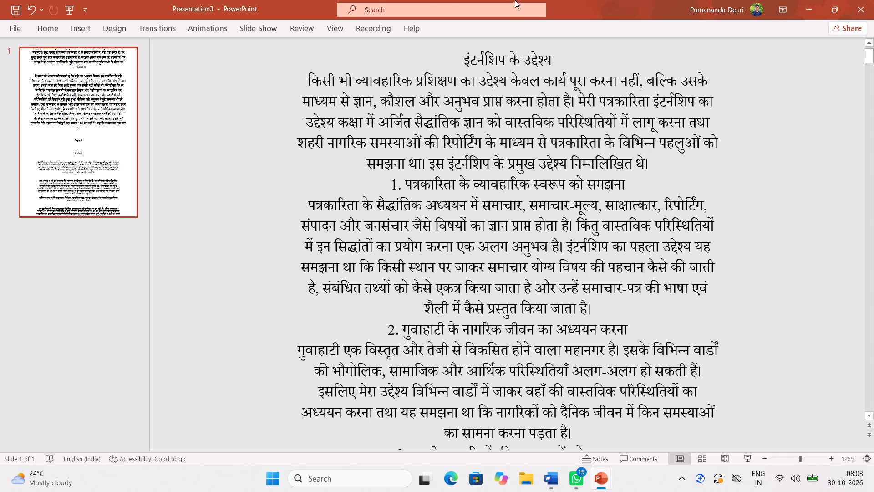
pyautogui.click(298, 123)
pyautogui.click(321, 138)
pyautogui.scroll(-3, 587, 491)
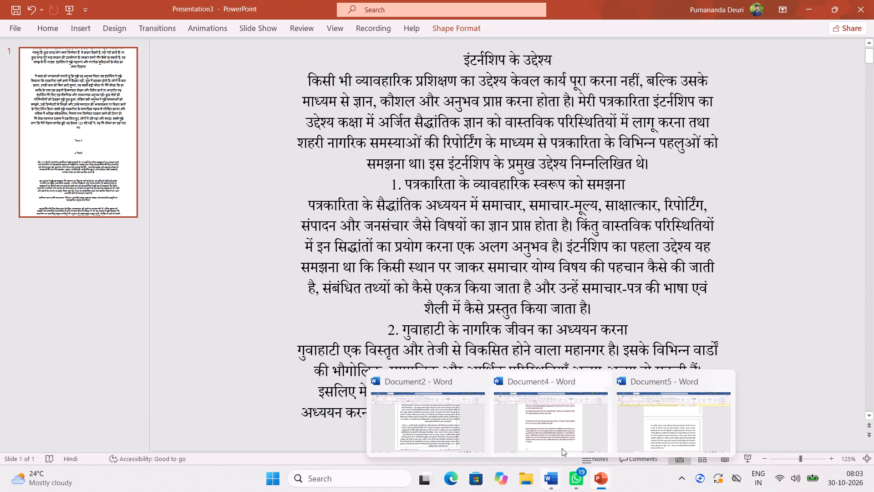
# Switch back to Document5 in Word and check the font of the second-page introduction paragraph about Guwahati's wards.
pyautogui.click(646, 417)
pyautogui.click(407, 287)
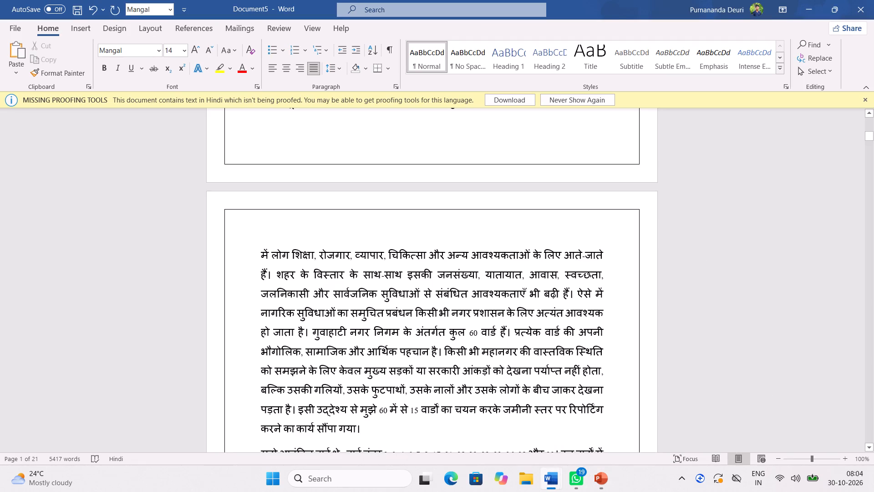
pyautogui.click(437, 410)
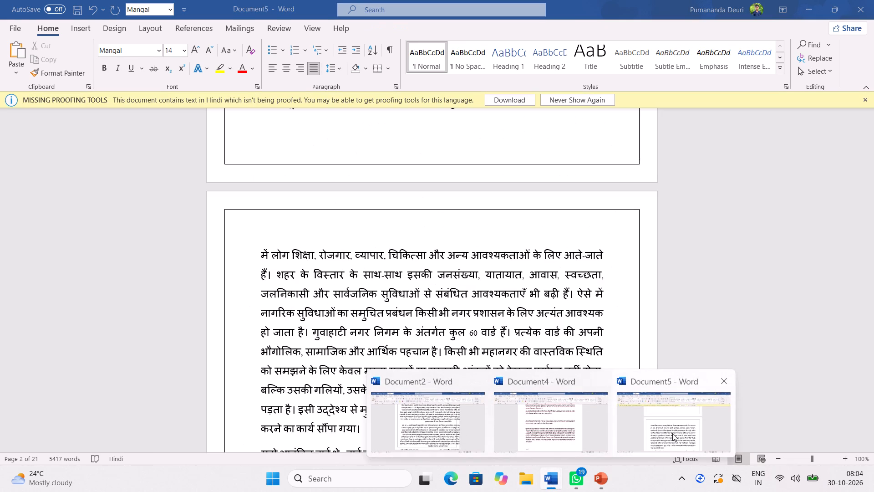
pyautogui.click(672, 433)
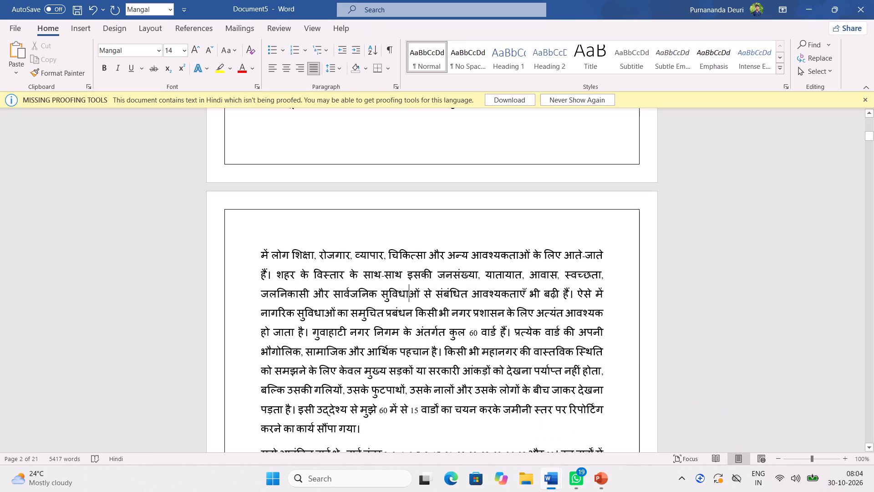
pyautogui.scroll(-2, 480, 350)
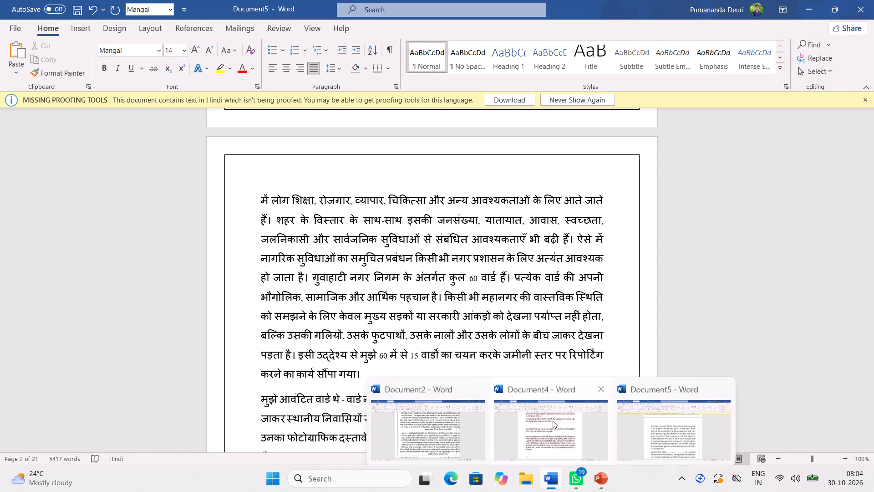
pyautogui.click(457, 334)
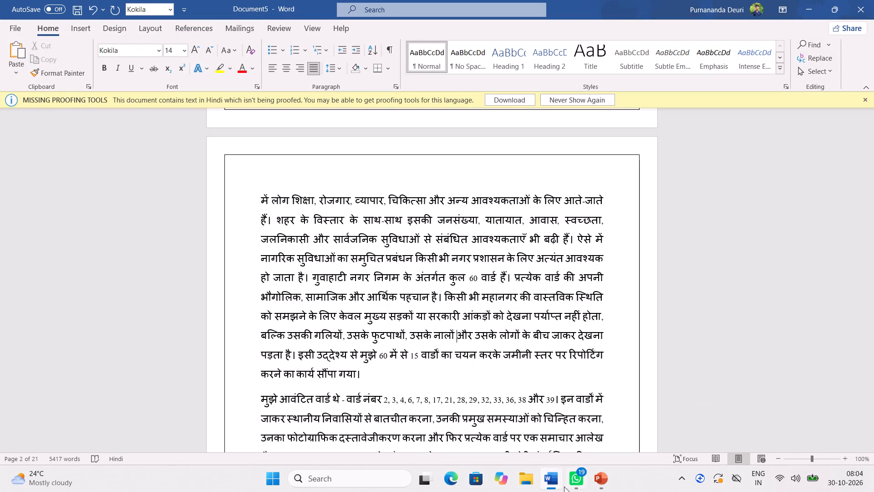
# Switch to Document4, check the font of the closing paragraph about Guwahati before Topic 6, and return to Document5.
pyautogui.click(559, 482)
pyautogui.click(554, 425)
pyautogui.moveTo(369, 305); pyautogui.dragTo(395, 311)
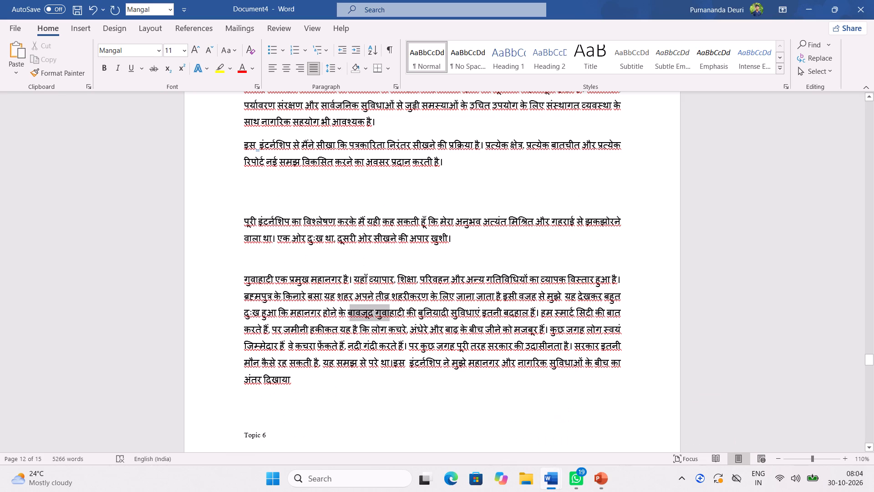
pyautogui.moveTo(395, 311); pyautogui.dragTo(416, 320)
pyautogui.click(416, 323)
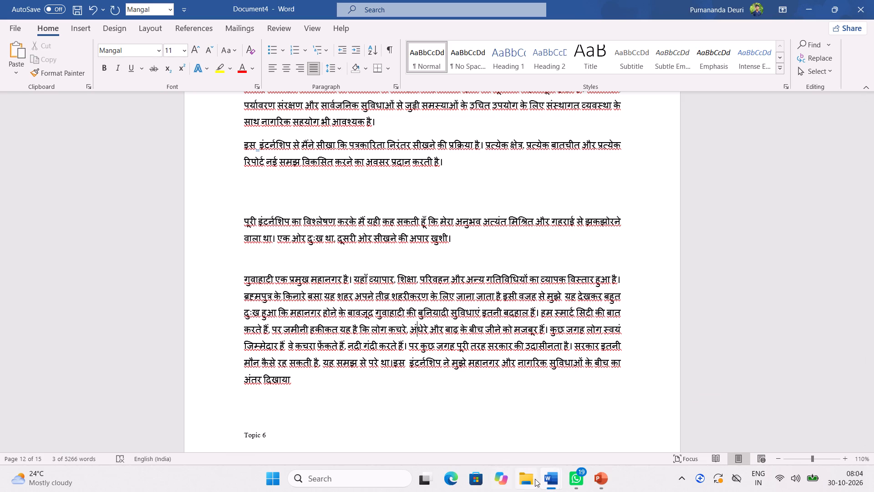
pyautogui.click(662, 415)
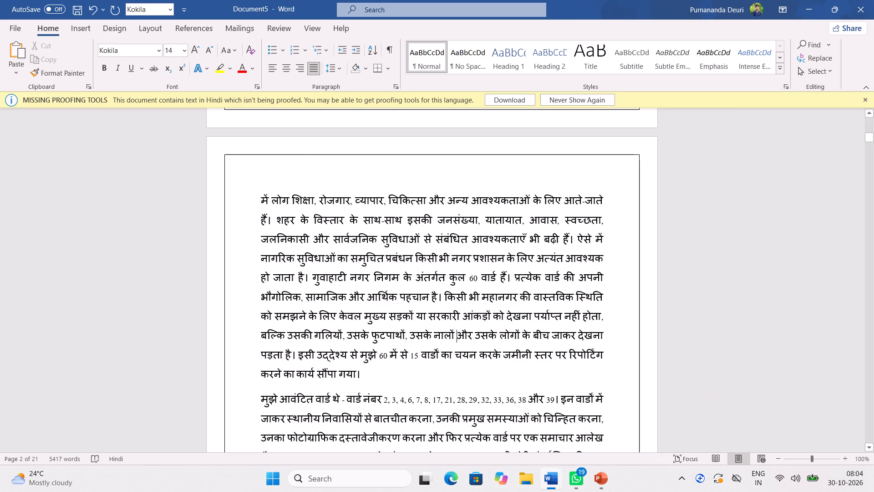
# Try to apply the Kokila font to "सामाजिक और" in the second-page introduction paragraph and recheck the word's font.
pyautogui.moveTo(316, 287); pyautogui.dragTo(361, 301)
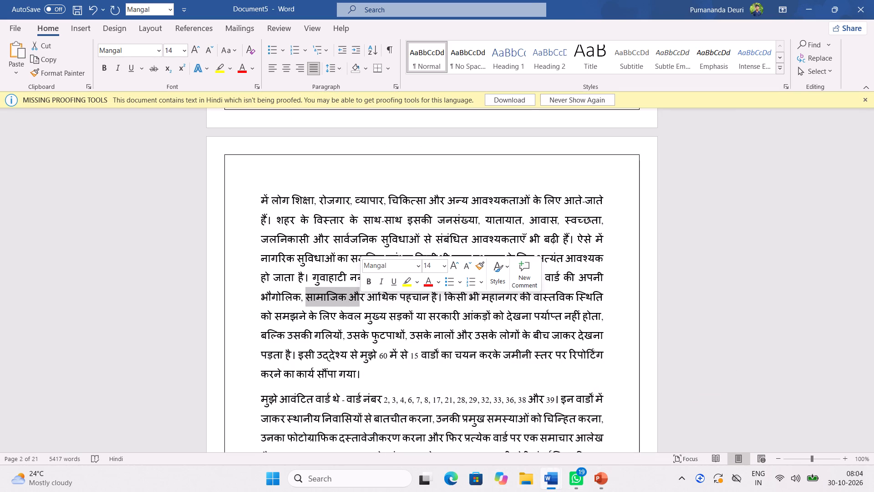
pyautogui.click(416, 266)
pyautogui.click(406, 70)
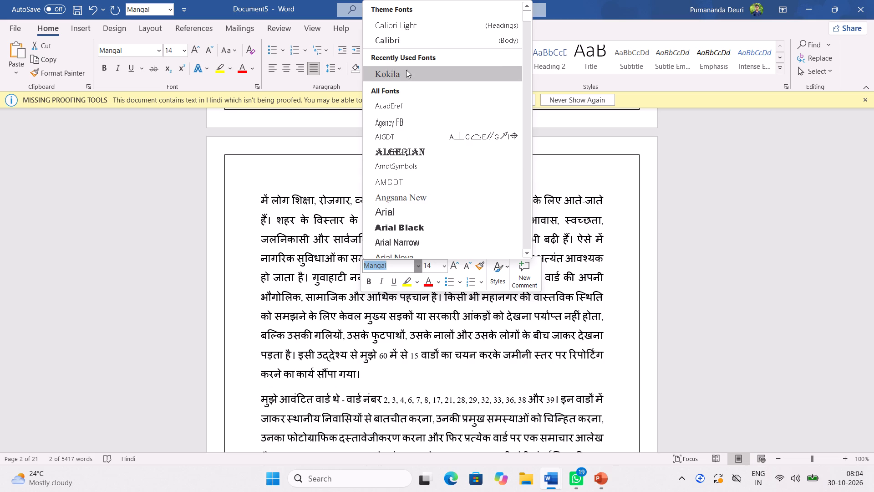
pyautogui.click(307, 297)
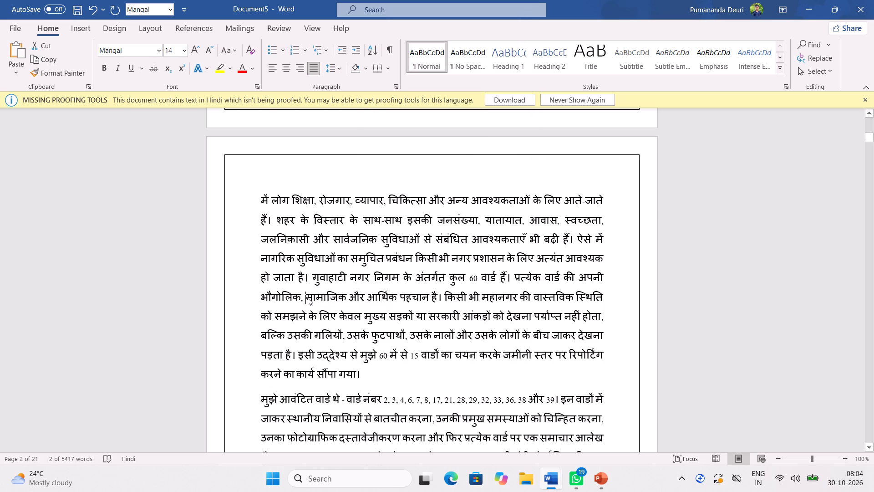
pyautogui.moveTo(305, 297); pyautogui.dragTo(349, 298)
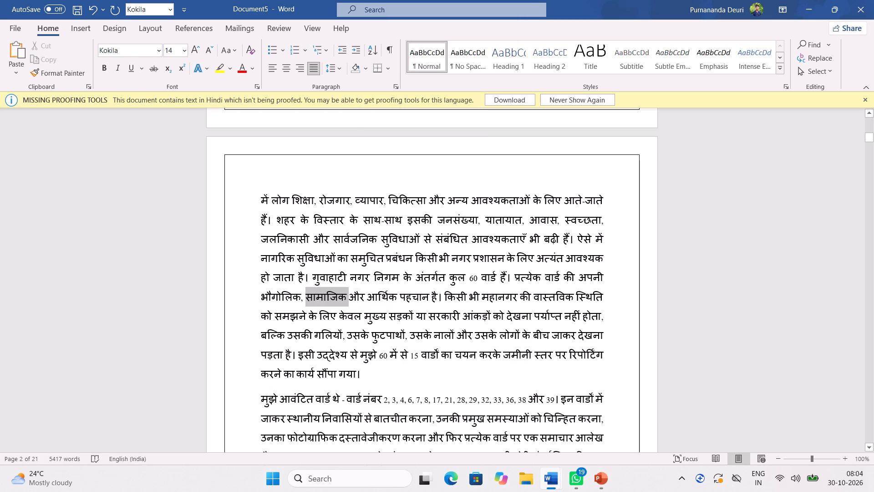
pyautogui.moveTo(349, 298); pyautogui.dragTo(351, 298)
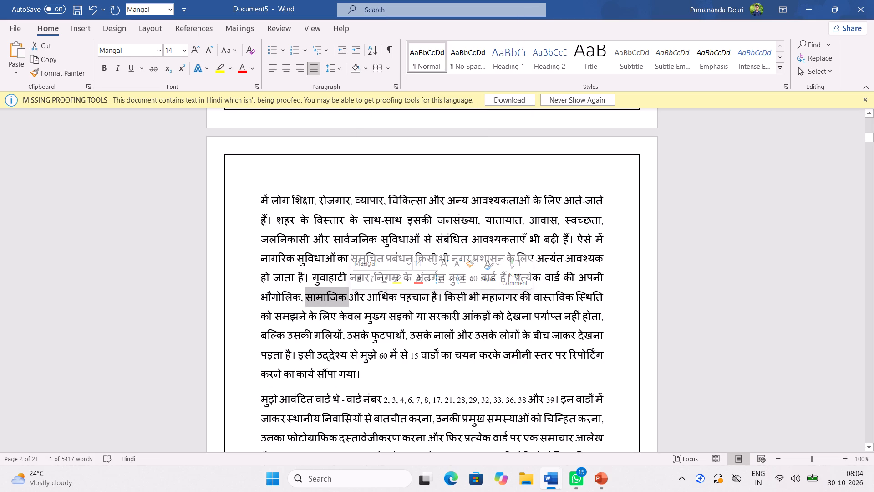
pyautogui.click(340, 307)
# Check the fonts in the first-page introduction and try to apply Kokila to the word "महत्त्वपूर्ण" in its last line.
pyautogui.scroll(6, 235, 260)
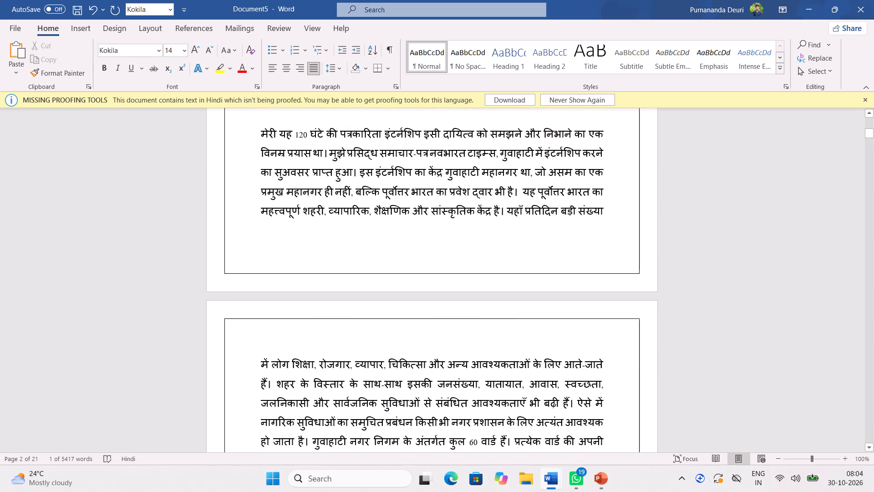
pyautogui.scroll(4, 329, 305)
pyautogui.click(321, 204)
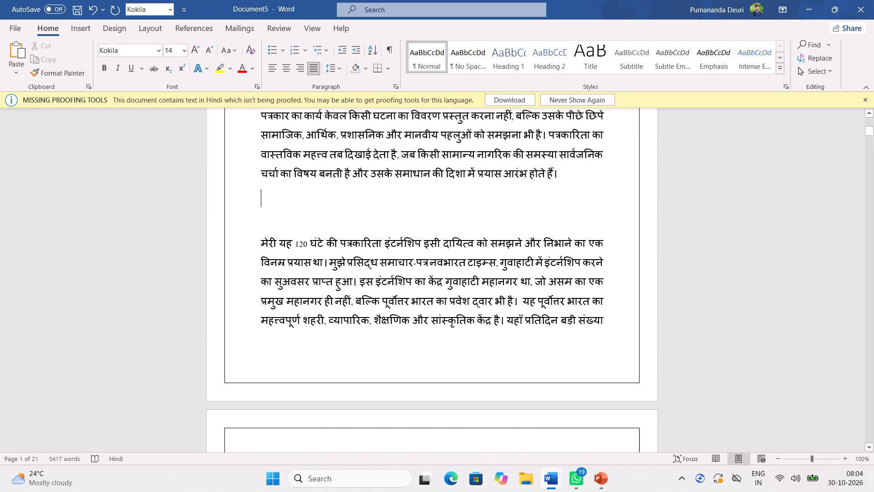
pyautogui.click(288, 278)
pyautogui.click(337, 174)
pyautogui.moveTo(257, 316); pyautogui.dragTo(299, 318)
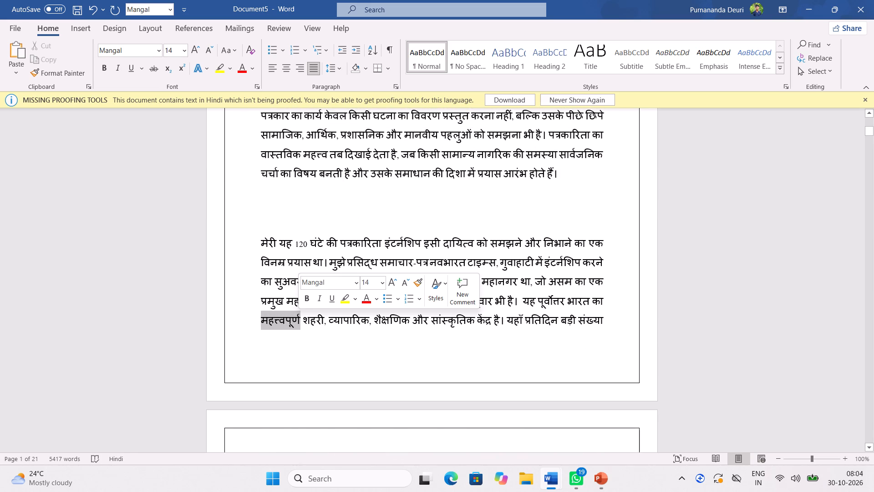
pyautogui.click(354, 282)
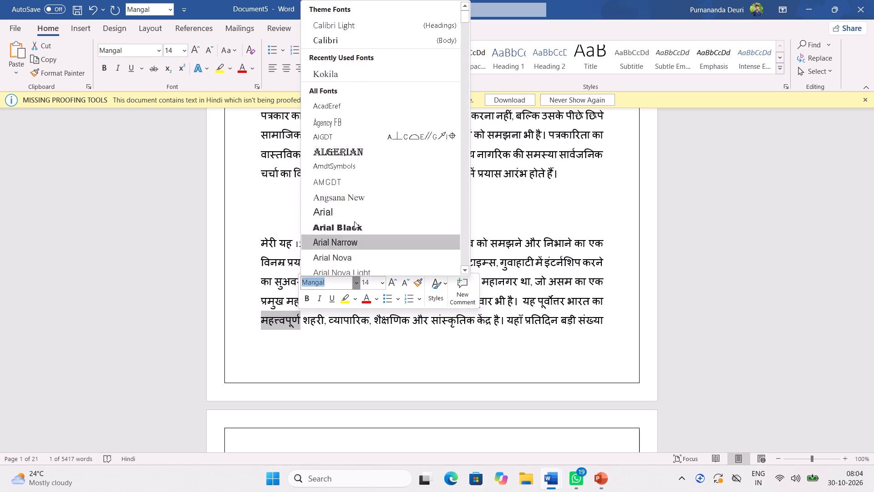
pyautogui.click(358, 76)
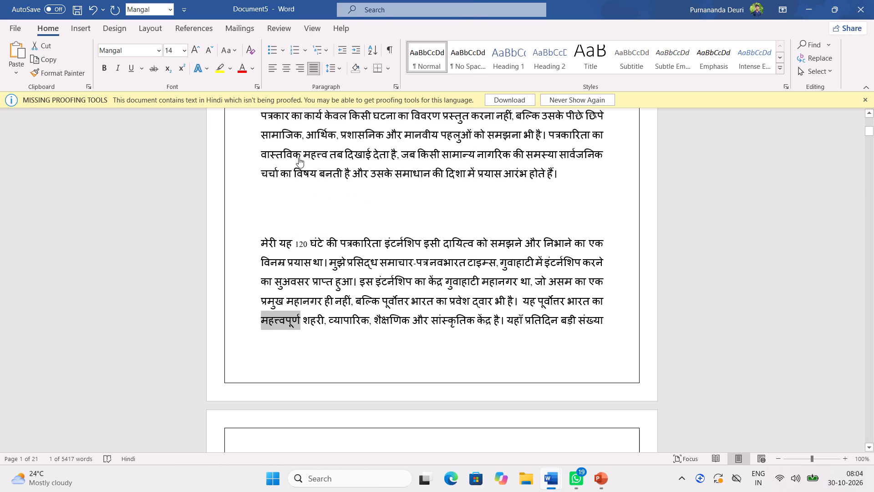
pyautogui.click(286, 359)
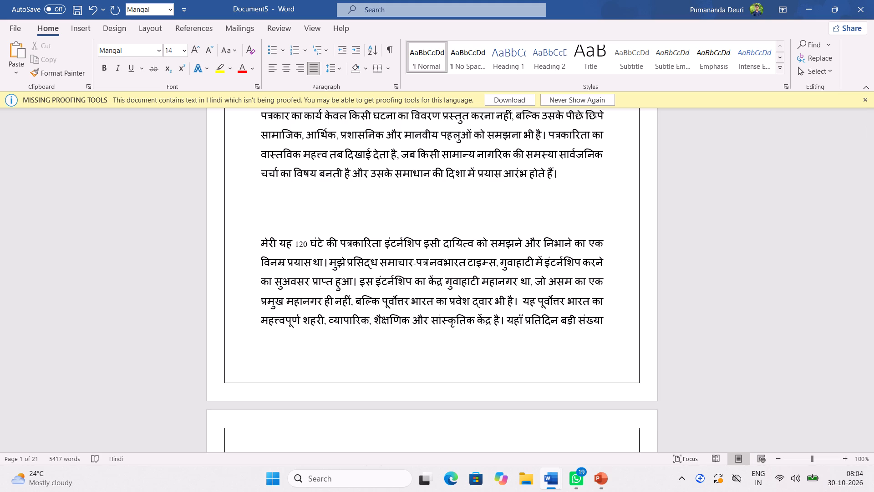
# Look through Document5 down to the end of the "7. संदर्भ" section on the last page.
pyautogui.scroll(-4, 354, 189)
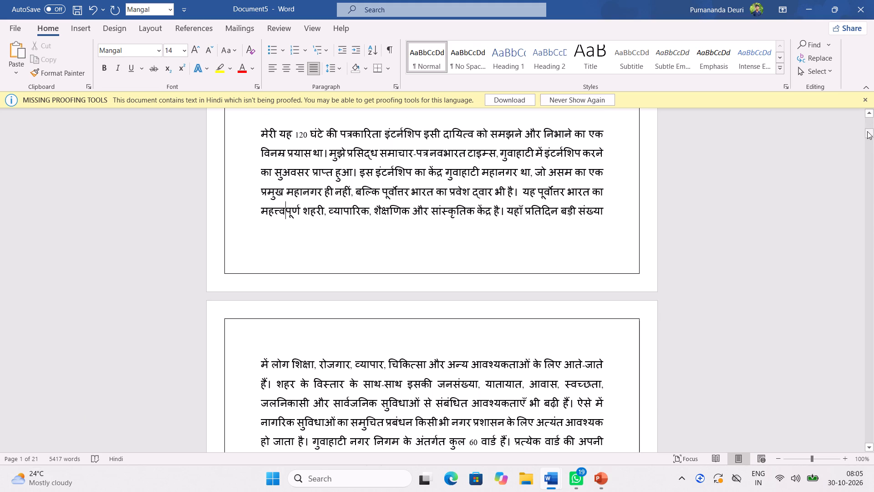
pyautogui.moveTo(867, 131); pyautogui.dragTo(820, 454)
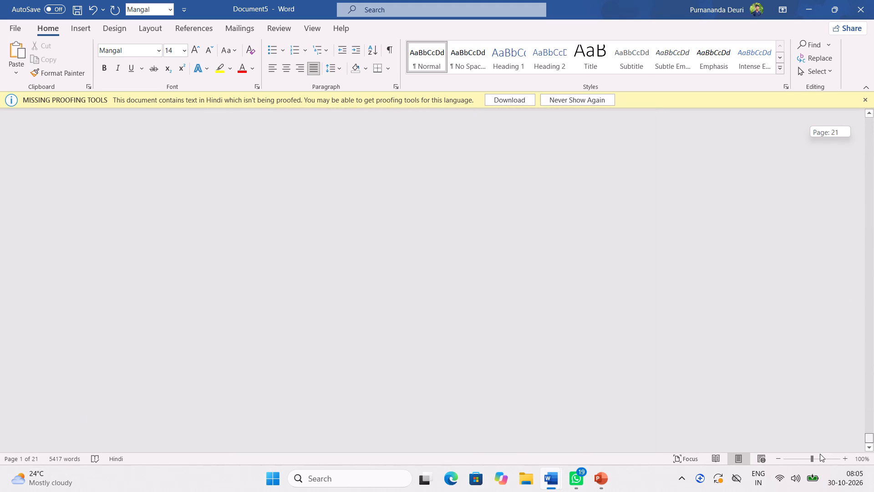
pyautogui.moveTo(820, 454); pyautogui.dragTo(819, 397)
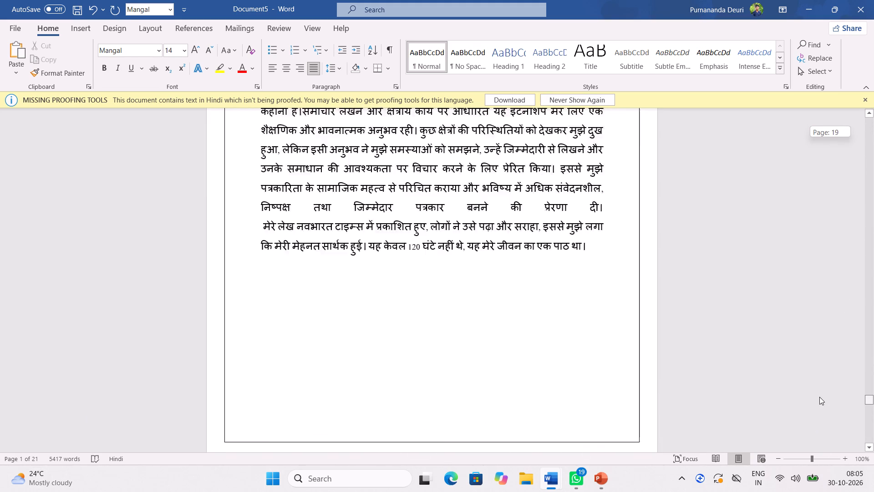
pyautogui.moveTo(819, 397); pyautogui.dragTo(816, 424)
pyautogui.moveTo(869, 425); pyautogui.dragTo(869, 451)
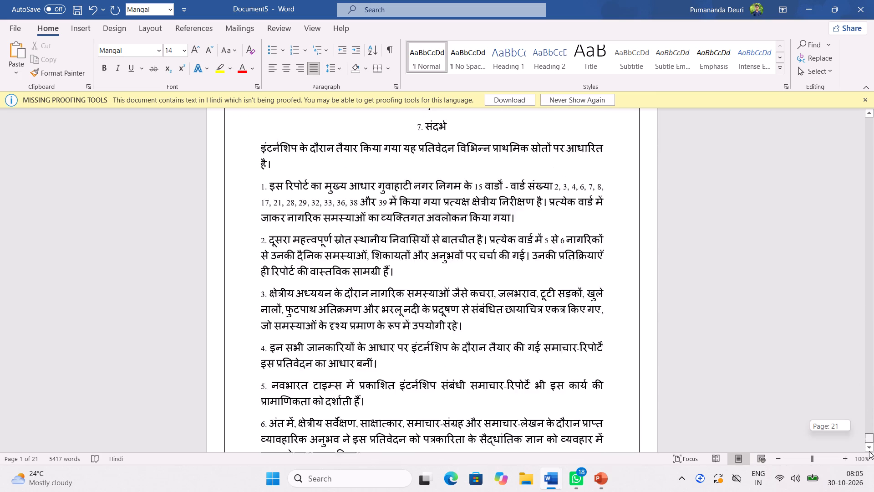
pyautogui.moveTo(869, 451); pyautogui.dragTo(868, 447)
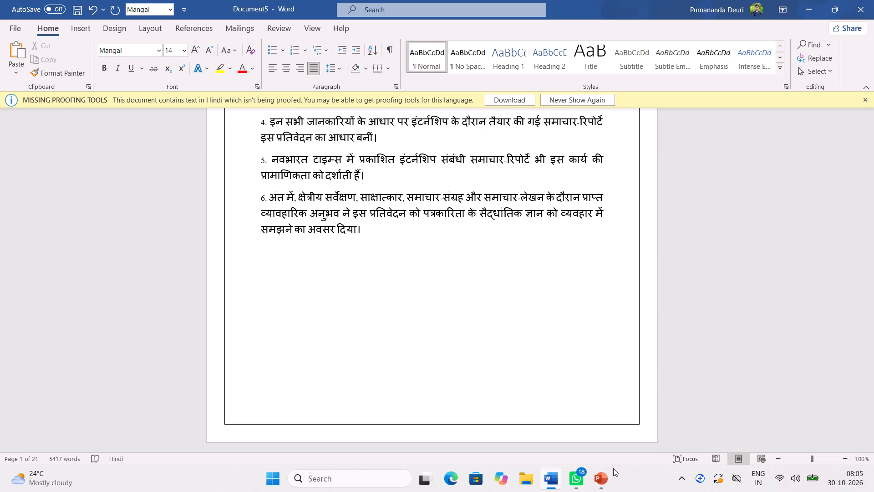
# Switch to the PowerPoint presentation and examine the "2. गुवाहाटी के नागरिक जीवन का अध्ययन करना" heading and its first line.
pyautogui.click(597, 479)
pyautogui.click(707, 413)
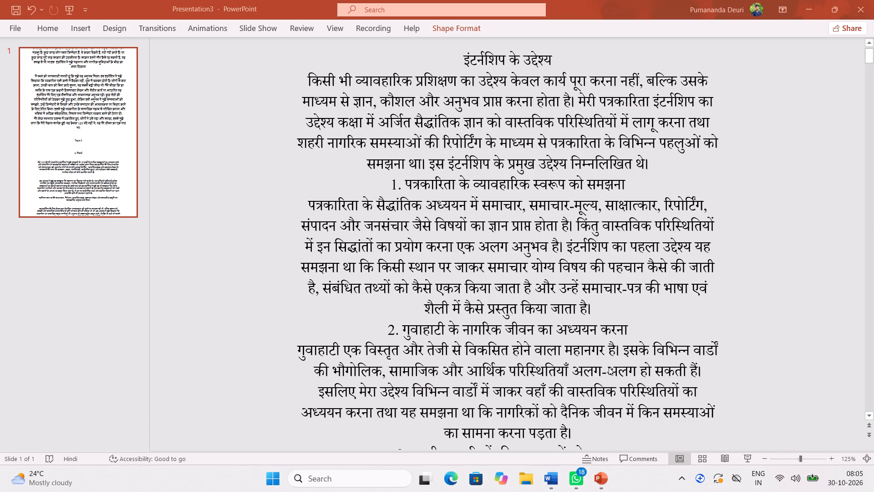
pyautogui.moveTo(391, 323); pyautogui.dragTo(460, 352)
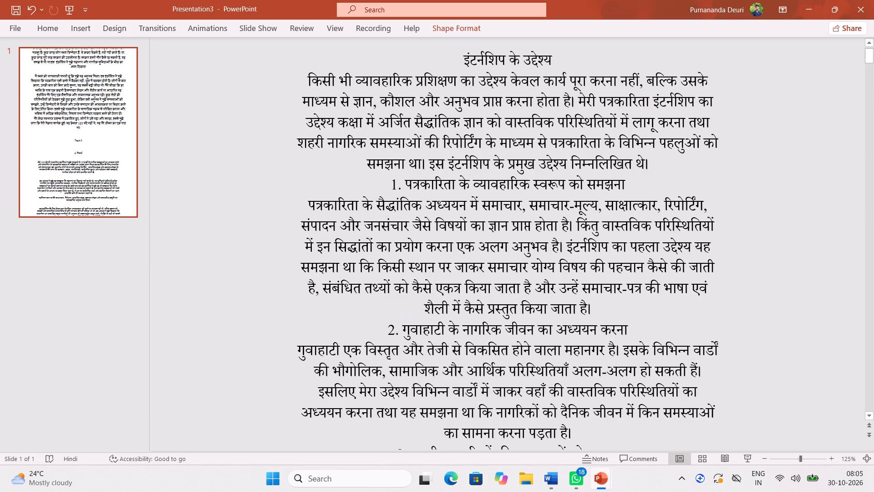
pyautogui.click(421, 328)
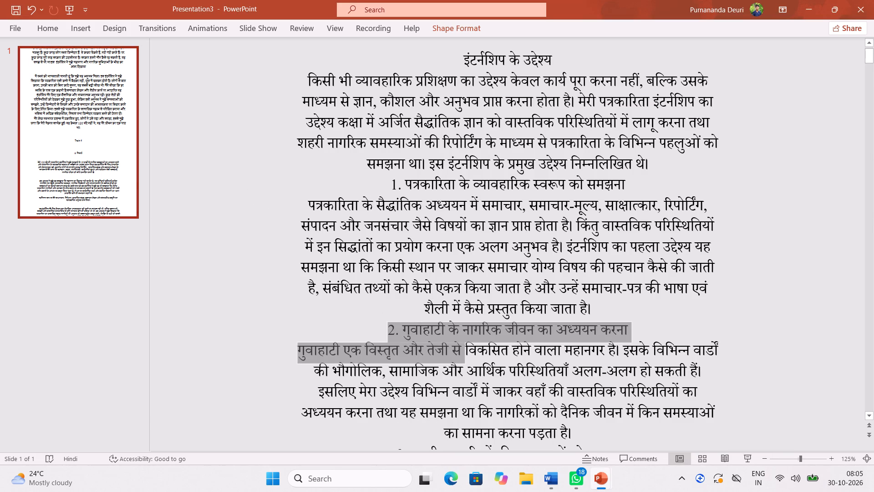
pyautogui.moveTo(389, 327); pyautogui.dragTo(430, 348)
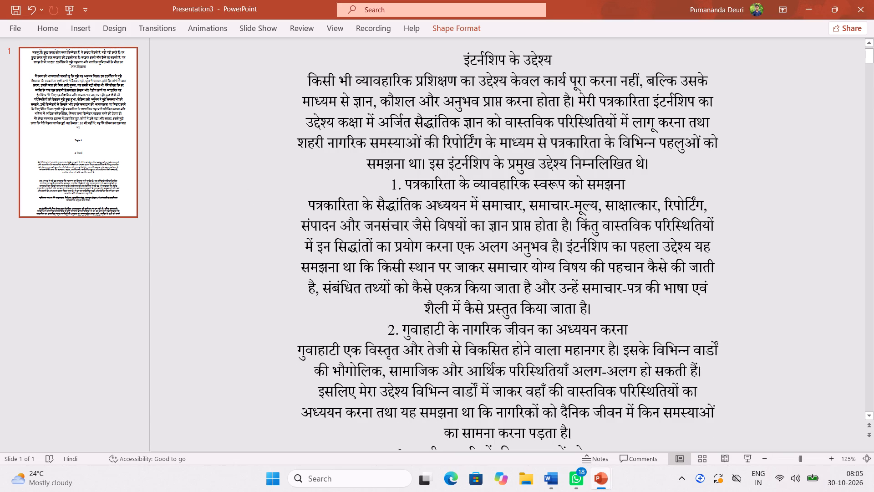
pyautogui.moveTo(430, 348); pyautogui.dragTo(443, 359)
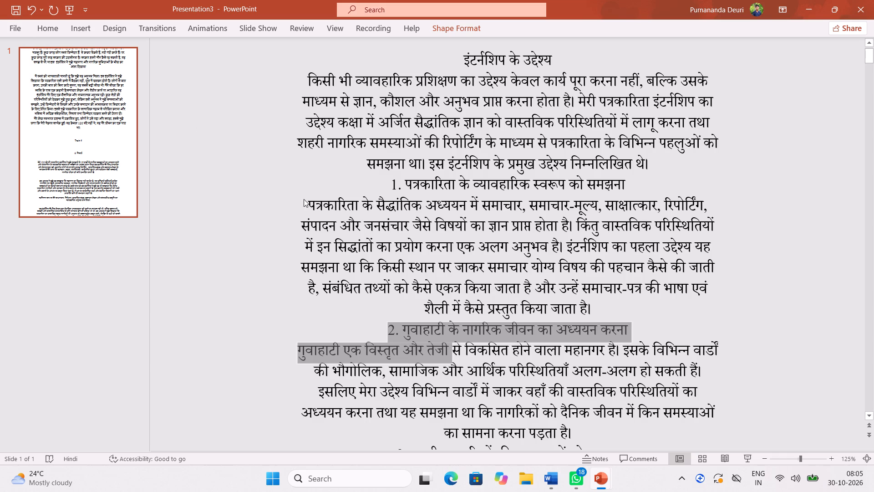
pyautogui.click(393, 329)
pyautogui.moveTo(388, 323); pyautogui.dragTo(400, 334)
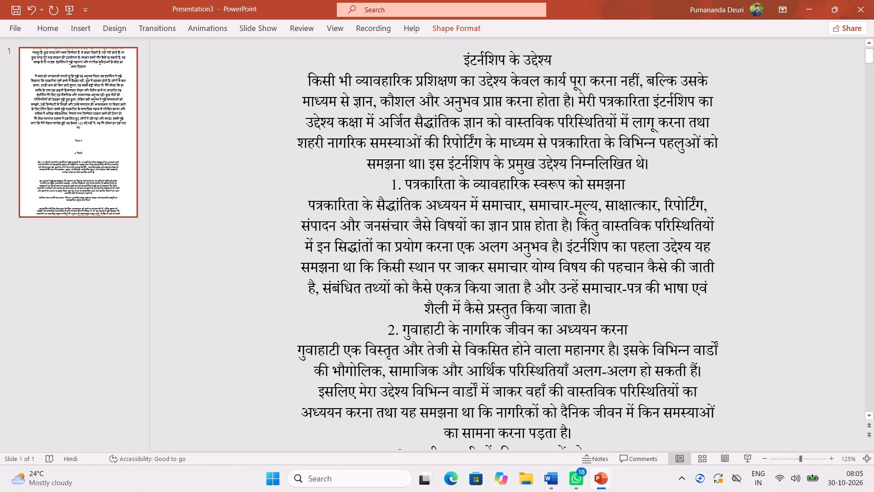
pyautogui.moveTo(389, 328); pyautogui.dragTo(438, 343)
pyautogui.moveTo(438, 343); pyautogui.dragTo(462, 356)
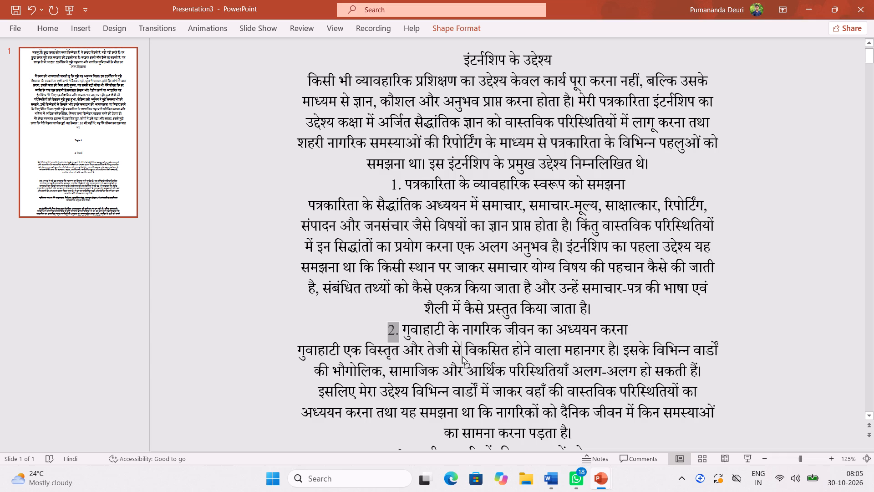
pyautogui.moveTo(462, 356); pyautogui.dragTo(462, 354)
pyautogui.click(123, 128)
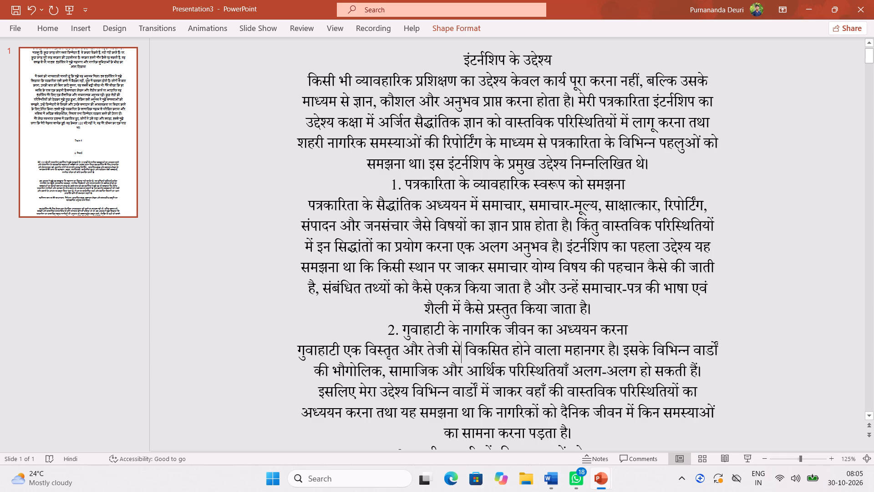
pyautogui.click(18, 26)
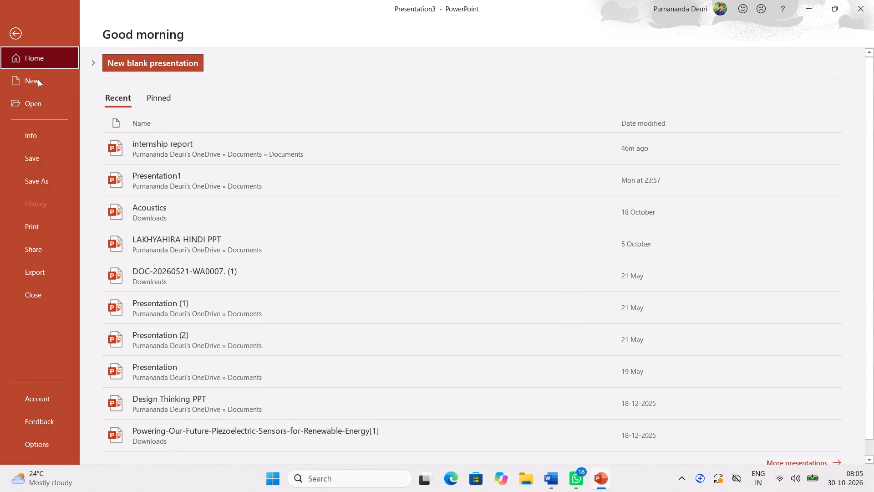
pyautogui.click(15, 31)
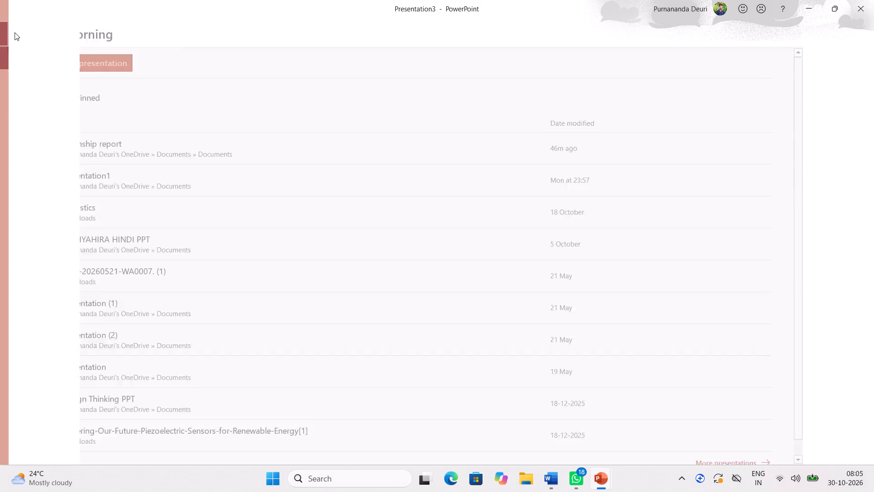
# Set the slide numbering of Presentation3 to start from 14, keeping the A4 Paper portrait size.
pyautogui.scroll(9, 701, 200)
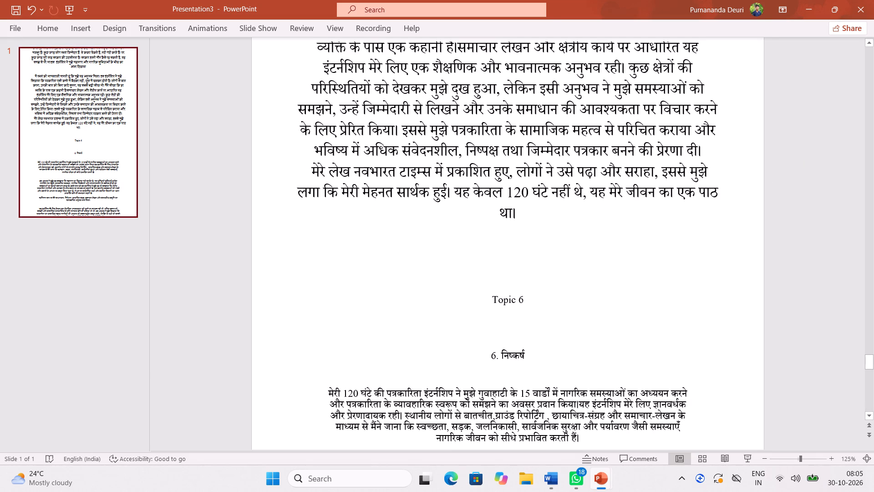
pyautogui.scroll(11, 718, 176)
pyautogui.click(57, 158)
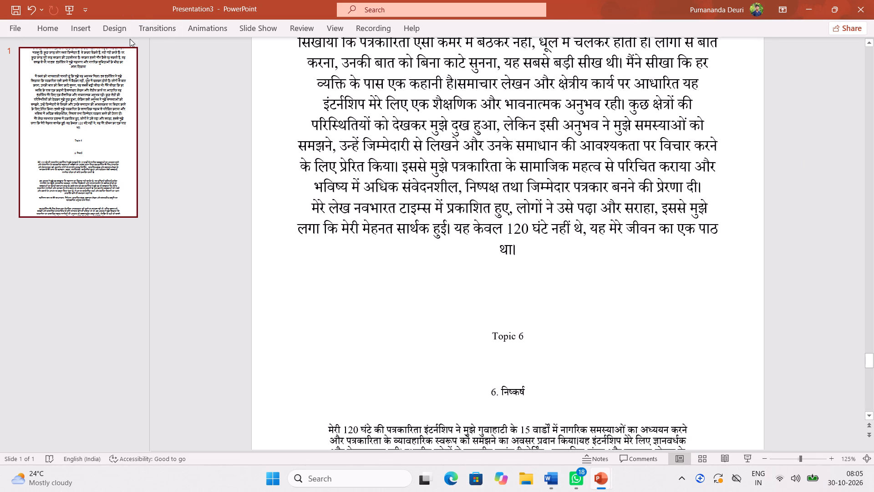
pyautogui.click(118, 37)
pyautogui.click(115, 30)
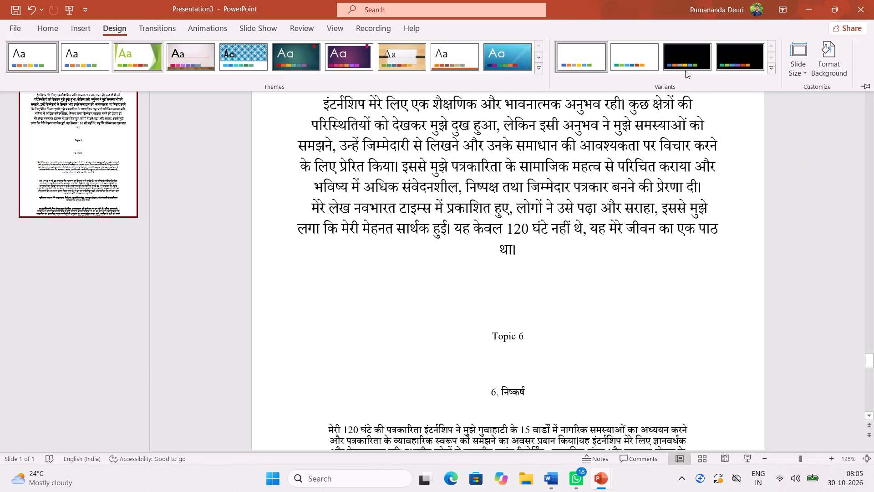
pyautogui.click(794, 42)
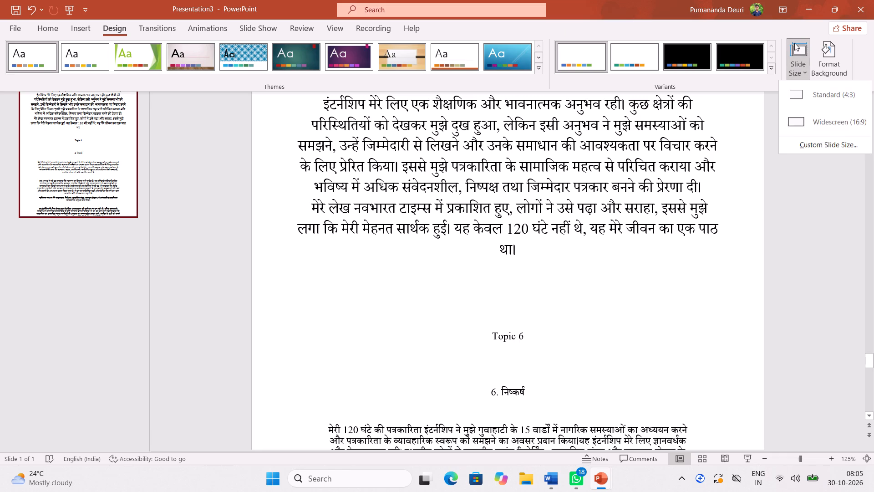
pyautogui.click(811, 141)
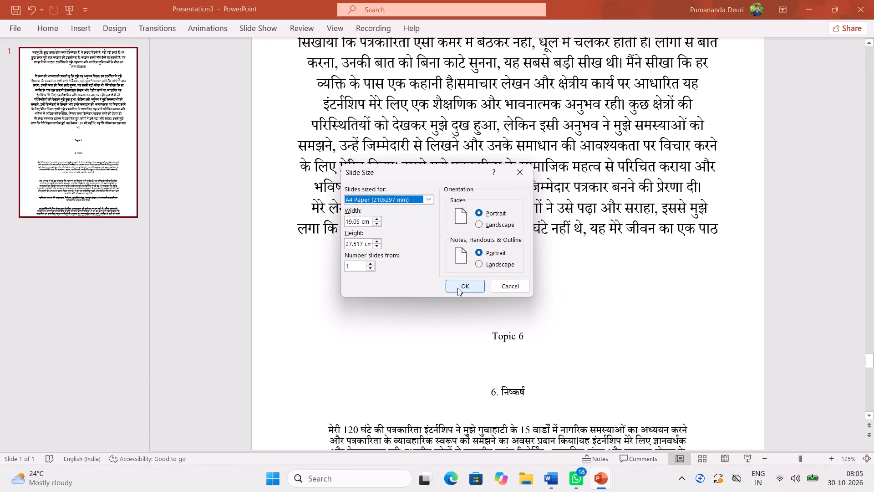
pyautogui.click(372, 266)
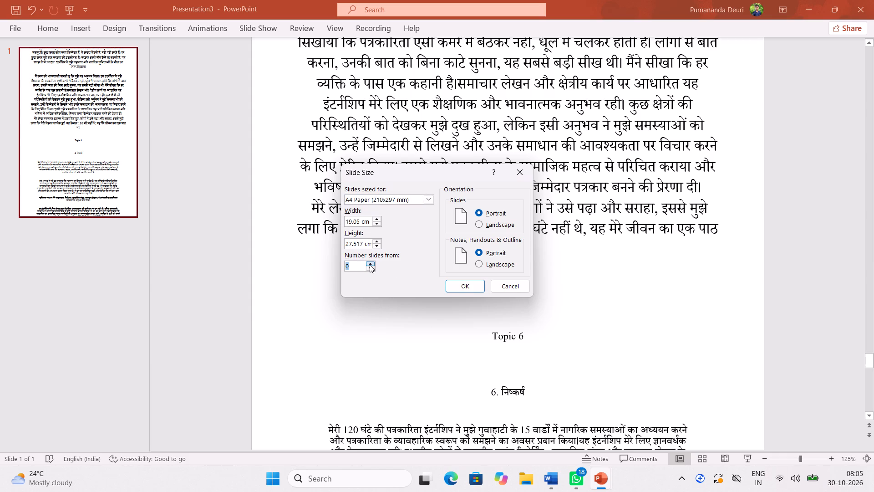
pyautogui.tripleClick(371, 263)
pyautogui.tripleClick(371, 263)
pyautogui.tripleClick(371, 263)
pyautogui.tripleClick(371, 263)
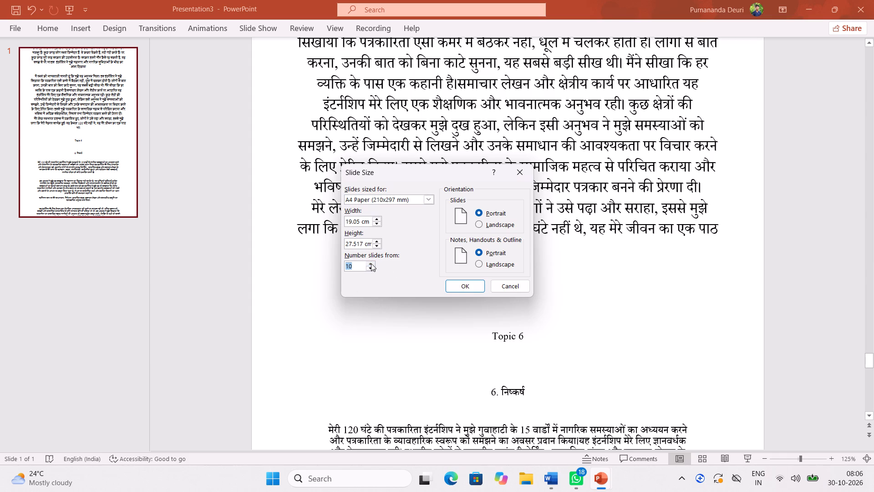
pyautogui.doubleClick(371, 263)
pyautogui.click(463, 281)
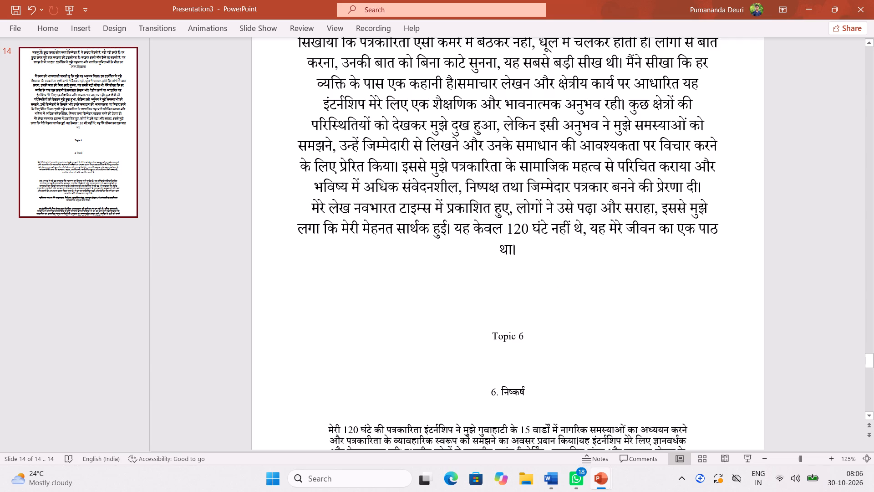
# Reopen the custom slide size settings and check the paper size, orientation and starting number without changing them.
pyautogui.scroll(-3, 785, 302)
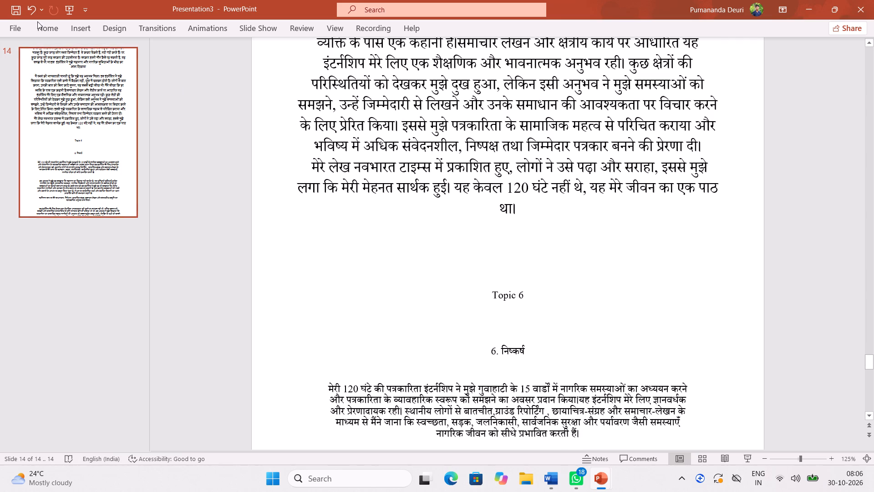
pyautogui.click(44, 28)
pyautogui.click(44, 28)
pyautogui.click(115, 25)
pyautogui.click(801, 63)
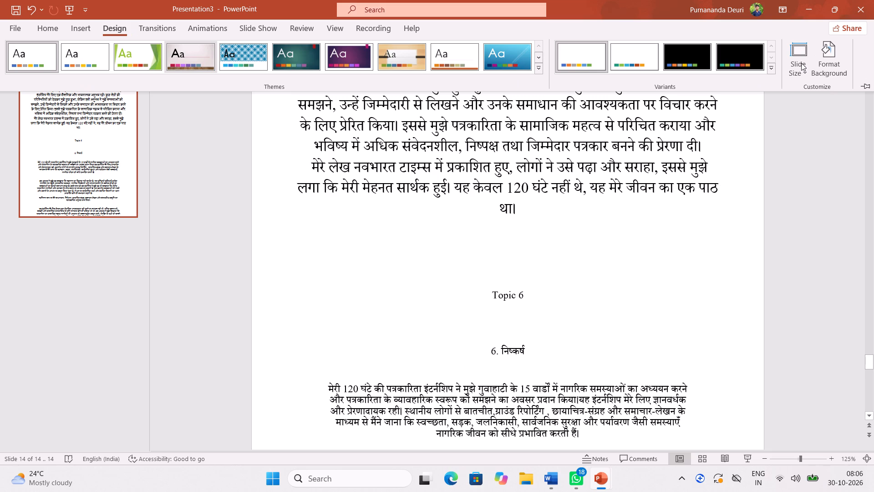
pyautogui.click(798, 48)
pyautogui.click(803, 52)
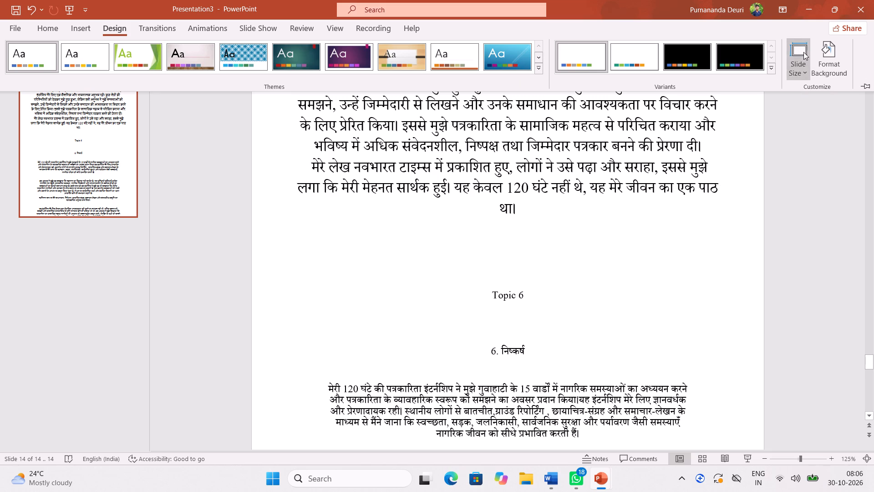
pyautogui.click(816, 143)
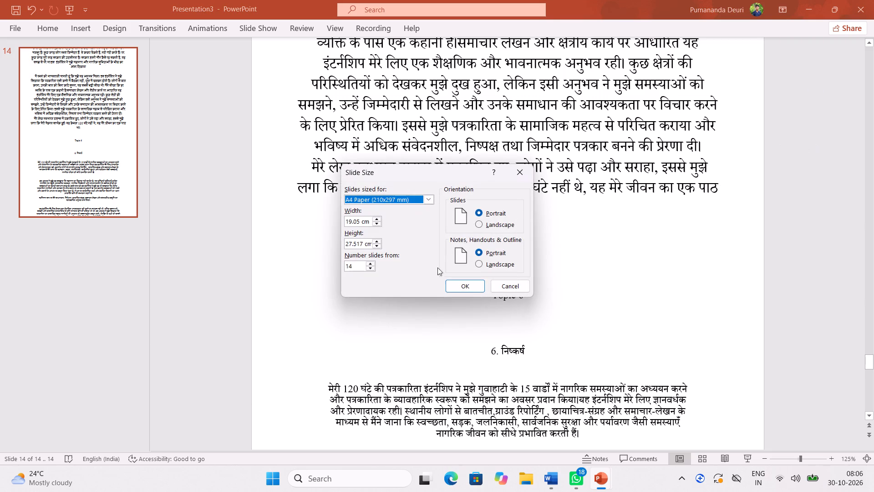
pyautogui.click(475, 286)
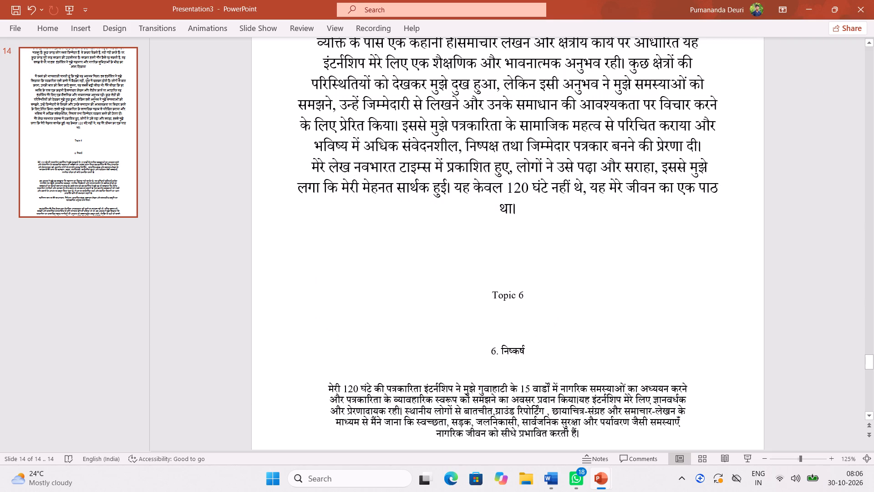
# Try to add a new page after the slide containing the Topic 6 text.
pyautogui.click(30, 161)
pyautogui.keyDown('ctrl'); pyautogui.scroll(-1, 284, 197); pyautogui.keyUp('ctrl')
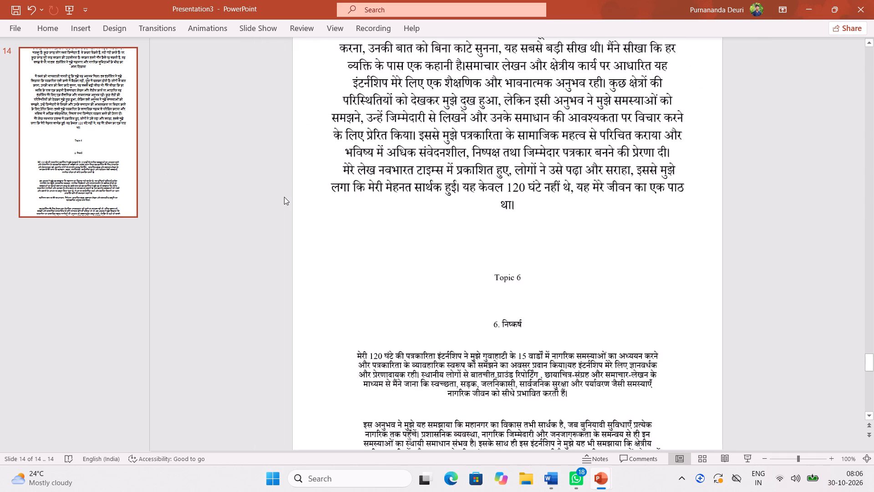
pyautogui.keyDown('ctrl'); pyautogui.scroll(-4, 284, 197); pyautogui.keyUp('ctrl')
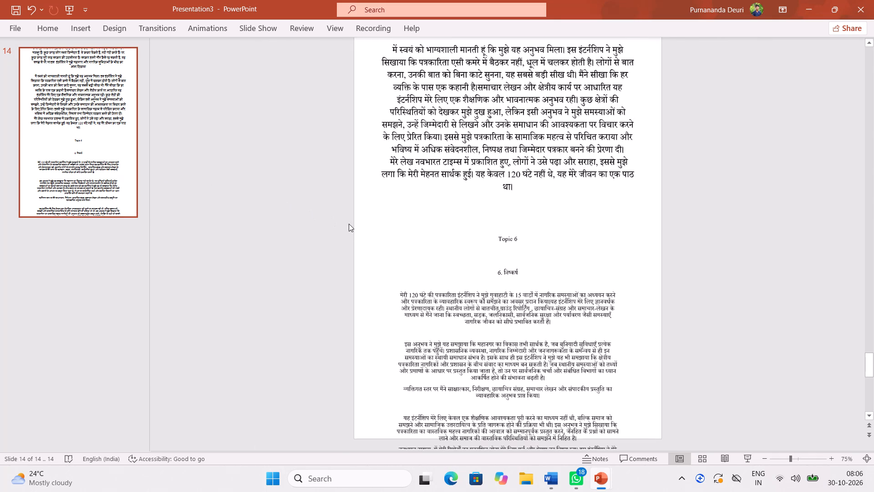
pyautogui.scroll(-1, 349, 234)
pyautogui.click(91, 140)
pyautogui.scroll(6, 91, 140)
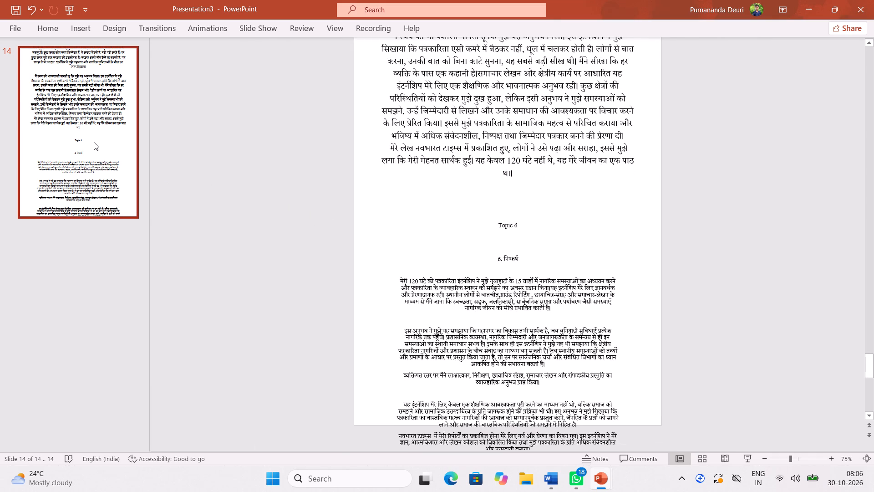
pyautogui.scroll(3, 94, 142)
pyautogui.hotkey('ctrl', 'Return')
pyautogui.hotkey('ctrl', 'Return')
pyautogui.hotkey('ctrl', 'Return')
# Add eleven empty slides after slide 14, extending the presentation to slide 25.
pyautogui.click(94, 158)
pyautogui.press('Return')
pyautogui.press('Return')
pyautogui.press('Return')
pyautogui.press('Return')
pyautogui.press('Return')
pyautogui.press('Return')
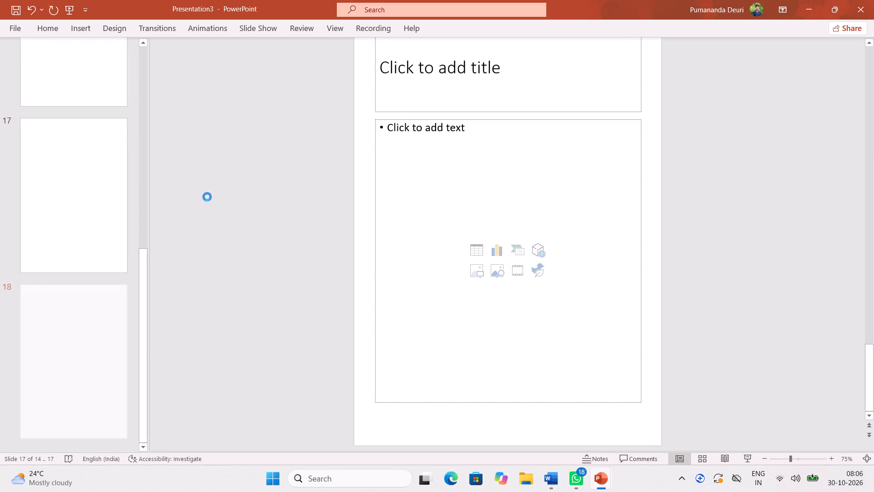
pyautogui.press('Return')
pyautogui.scroll(4, 129, 218)
pyautogui.press('Return')
pyautogui.press('Return')
pyautogui.press('Return')
pyautogui.press('Return')
# Look back through the added slides and return to slide 14 with the Topic 6 text.
pyautogui.scroll(7, 129, 215)
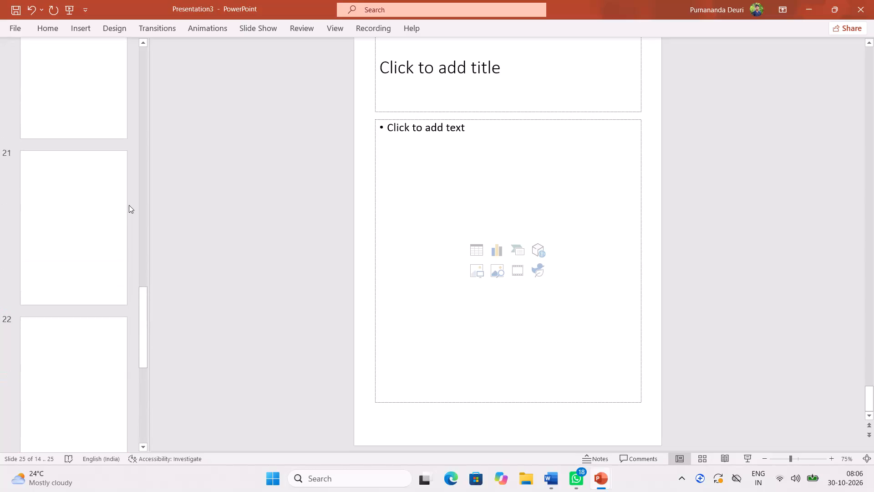
pyautogui.scroll(8, 129, 205)
pyautogui.scroll(-1, 129, 199)
pyautogui.scroll(16, 129, 199)
pyautogui.click(102, 175)
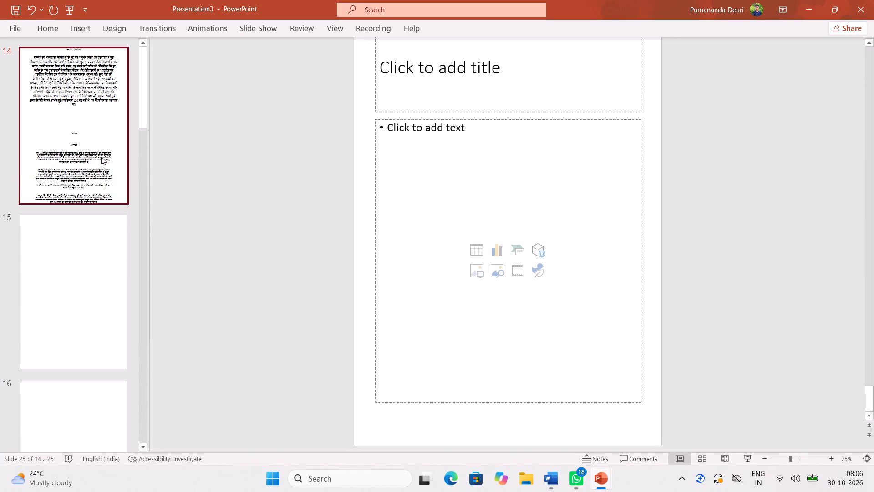
pyautogui.scroll(1, 107, 155)
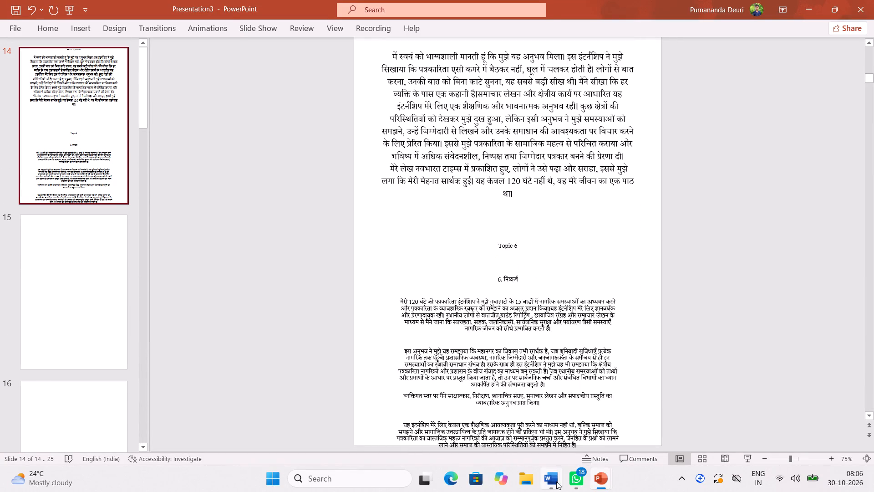
# Switch to Document5 in Word and check the font of item 6 and the empty line below it on the last page.
pyautogui.click(556, 482)
pyautogui.click(478, 240)
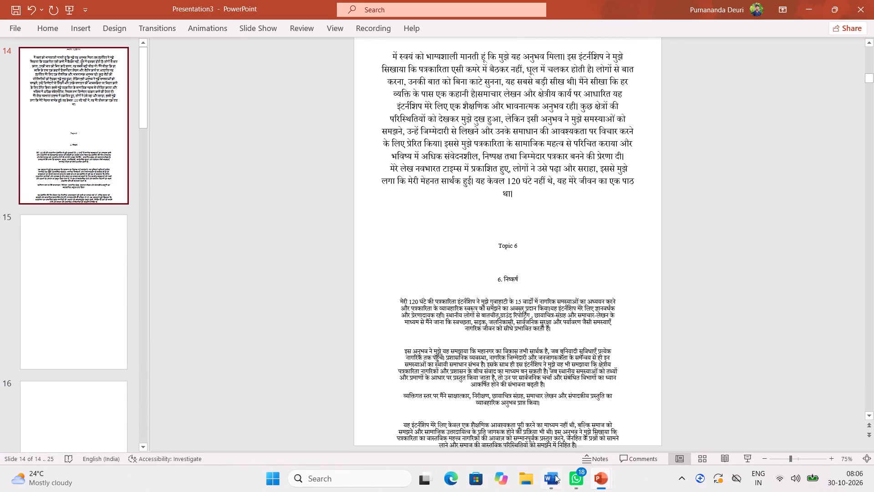
pyautogui.click(553, 482)
pyautogui.click(676, 413)
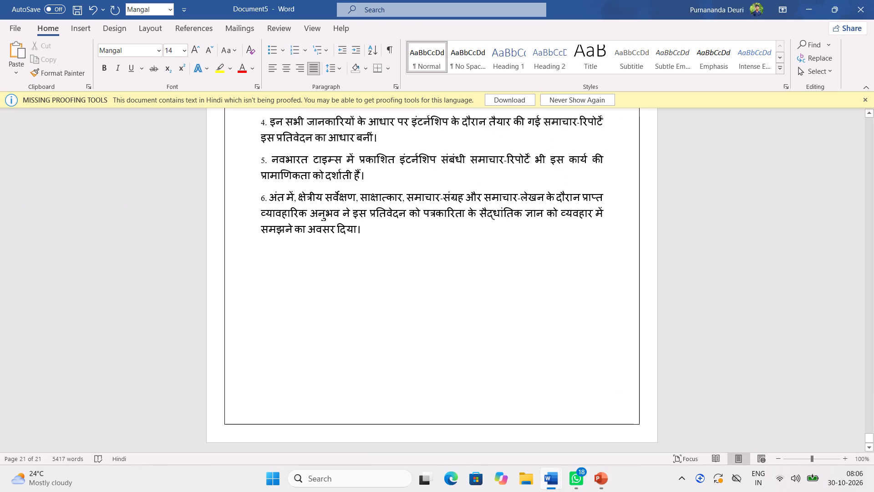
pyautogui.moveTo(298, 201); pyautogui.dragTo(350, 212)
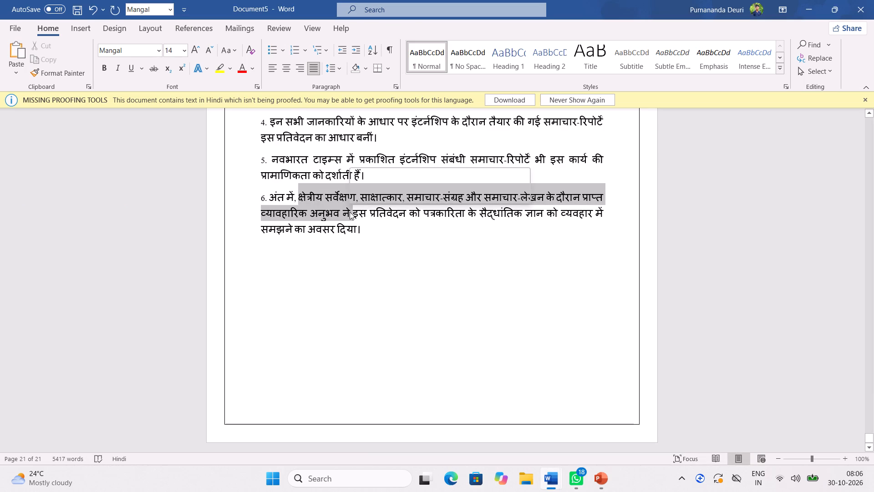
pyautogui.click(362, 277)
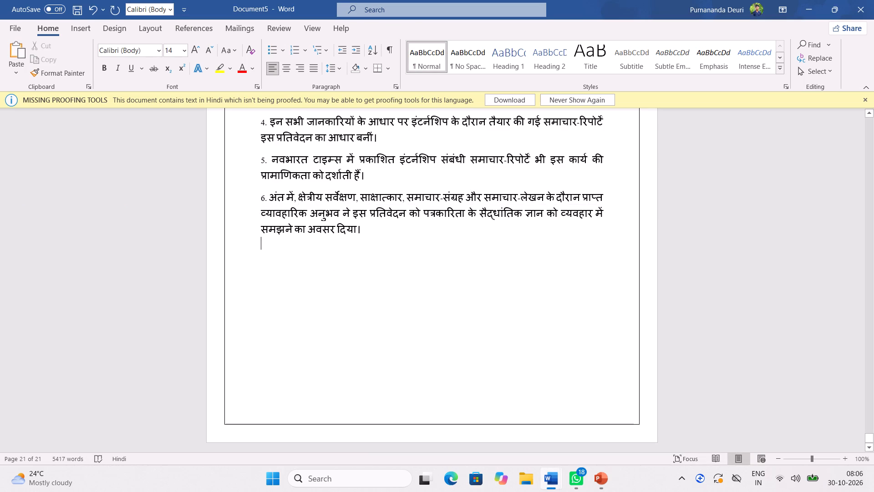
# Switch back to Presentation3 and examine the text boxes on slide 14 holding the closing experience paragraph and "Topic 6".
pyautogui.click(597, 489)
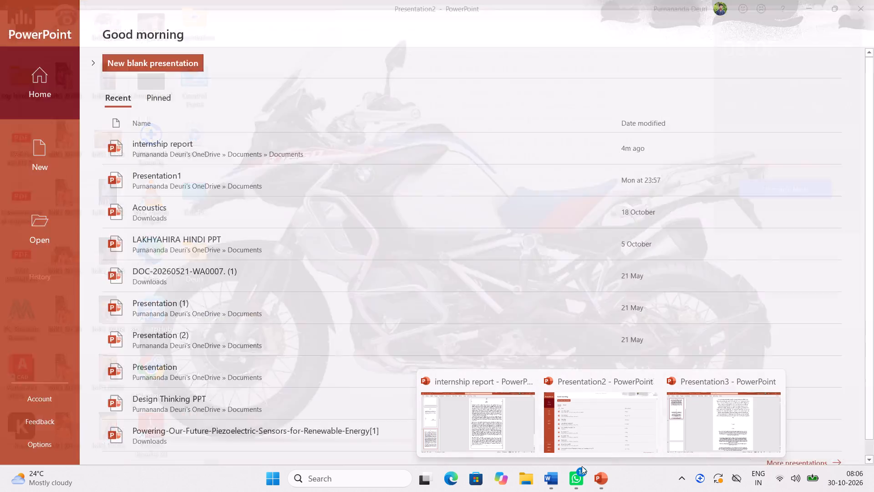
pyautogui.click(710, 430)
pyautogui.moveTo(403, 168); pyautogui.dragTo(483, 178)
pyautogui.moveTo(451, 167); pyautogui.dragTo(478, 179)
pyautogui.scroll(3, 480, 283)
pyautogui.click(415, 212)
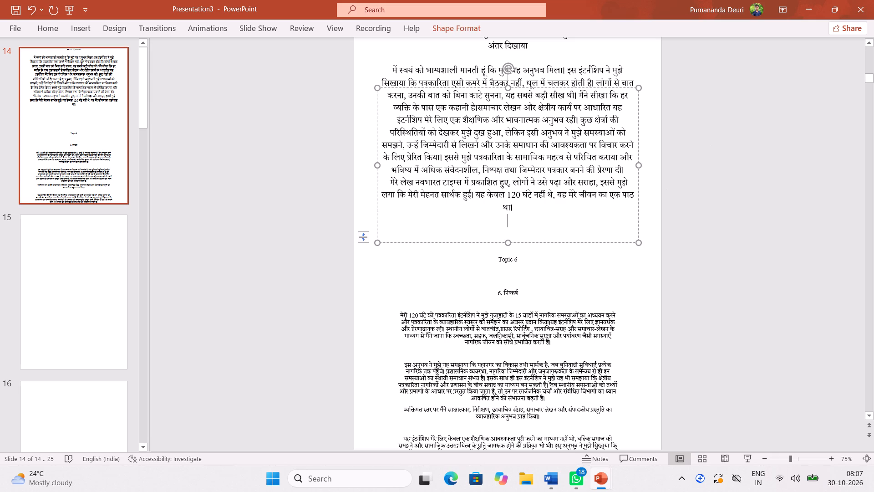
pyautogui.click(580, 257)
# Minimise the presentation and the Word document windows in front.
pyautogui.click(808, 4)
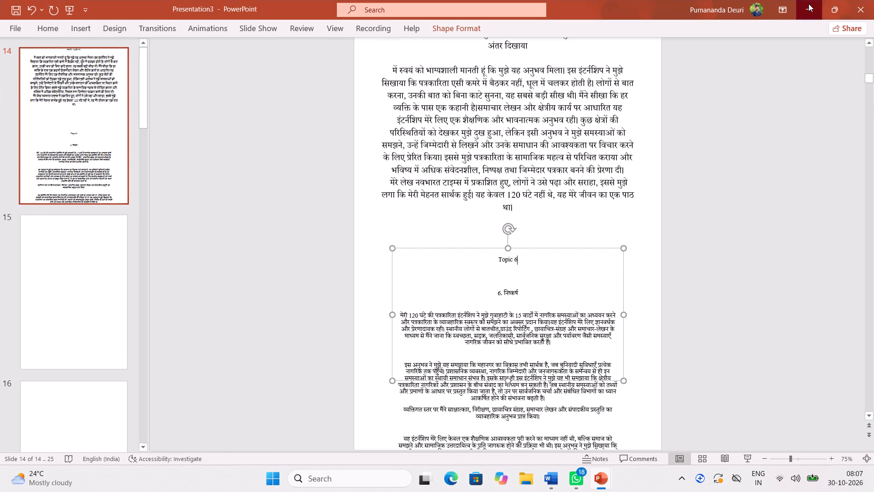
pyautogui.click(808, 4)
pyautogui.click(808, 5)
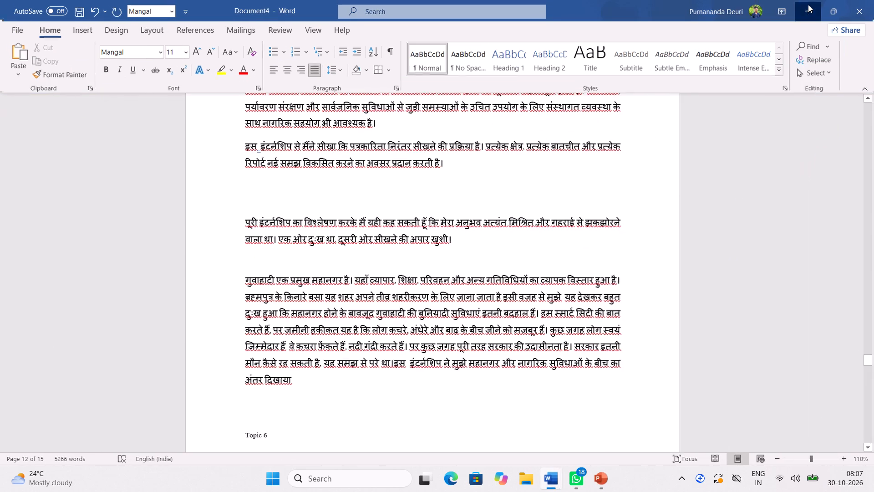
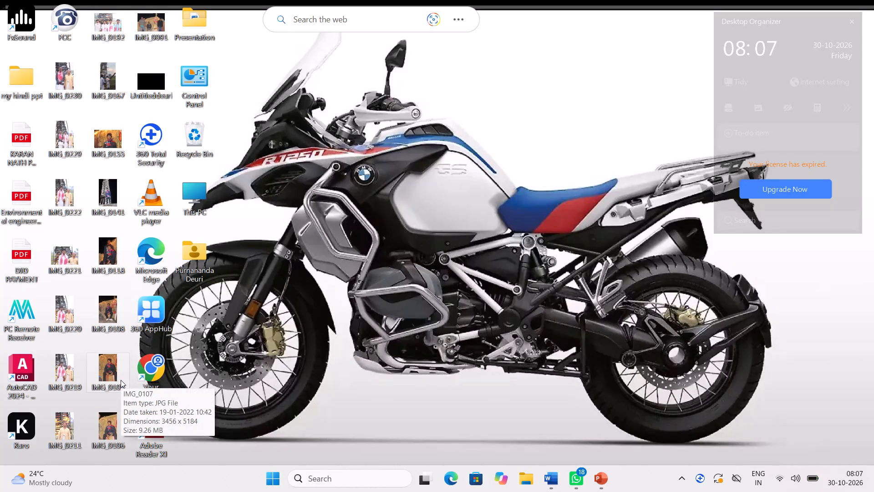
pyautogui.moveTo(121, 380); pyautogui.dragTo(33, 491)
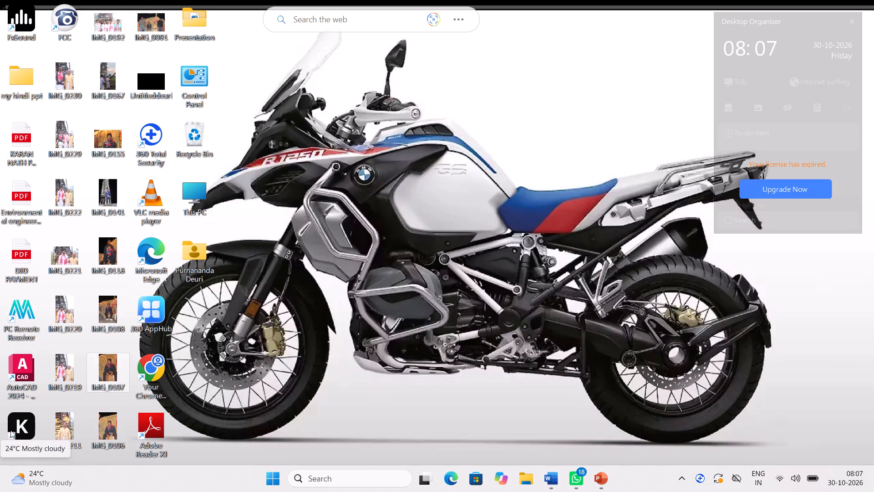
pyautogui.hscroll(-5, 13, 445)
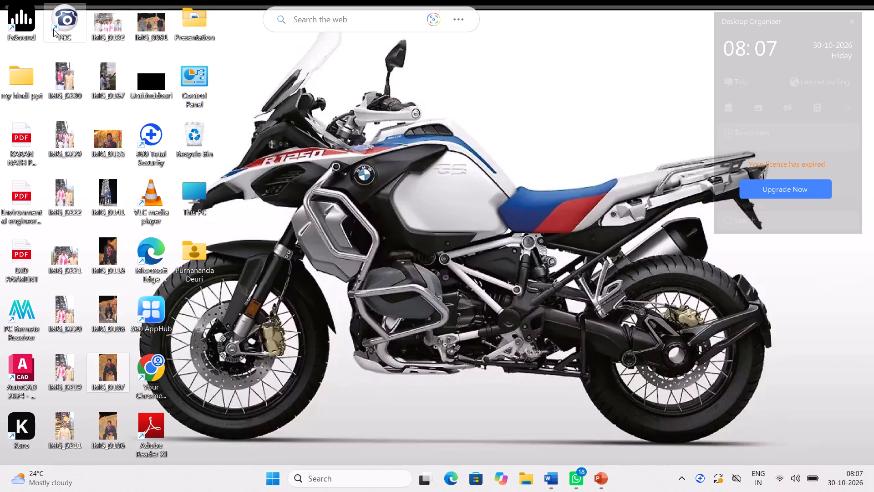
# Move the FCC desktop shortcut to just below the Recycle Bin icon.
pyautogui.moveTo(55, 31); pyautogui.dragTo(195, 195)
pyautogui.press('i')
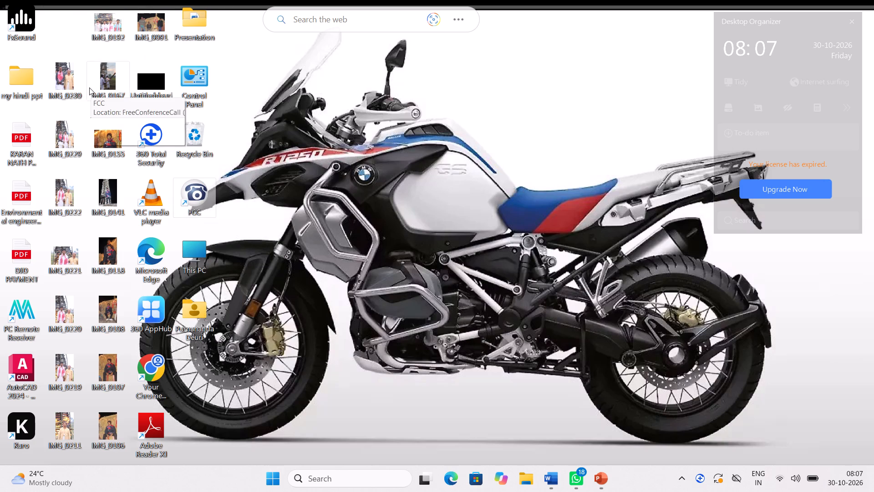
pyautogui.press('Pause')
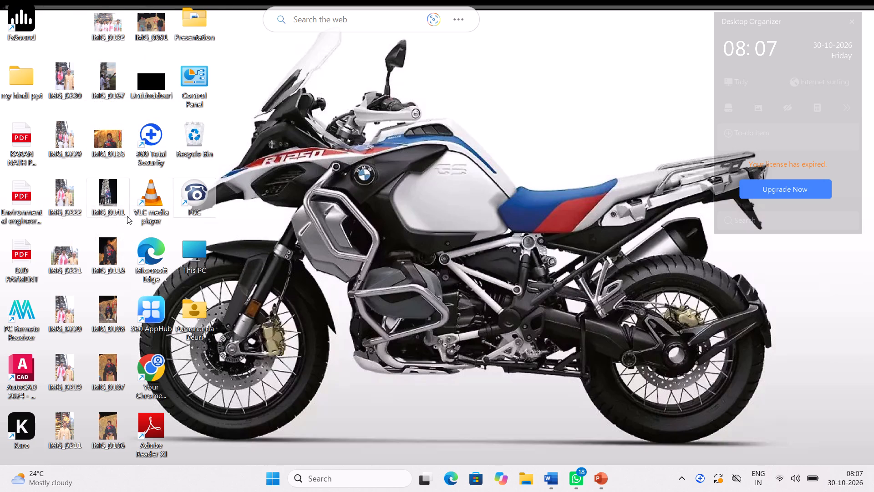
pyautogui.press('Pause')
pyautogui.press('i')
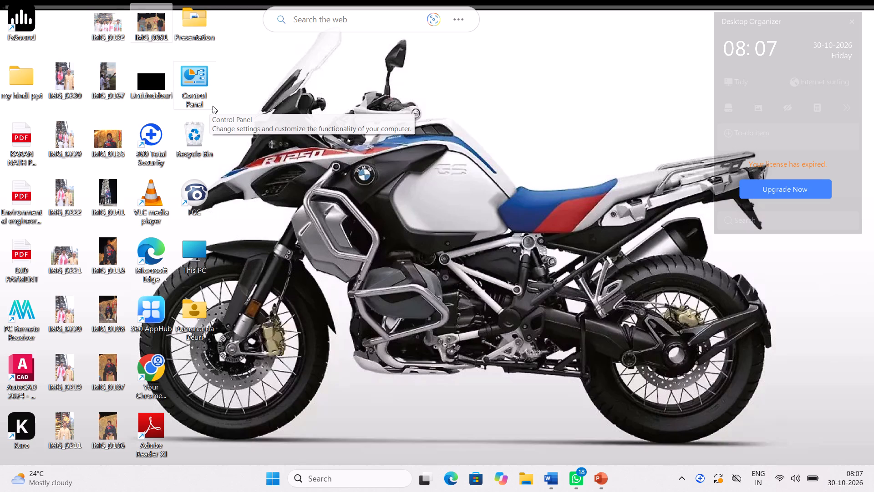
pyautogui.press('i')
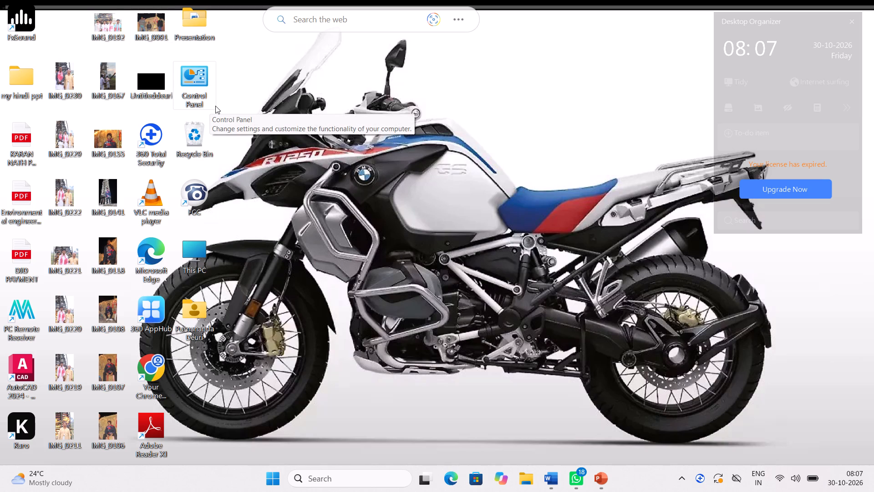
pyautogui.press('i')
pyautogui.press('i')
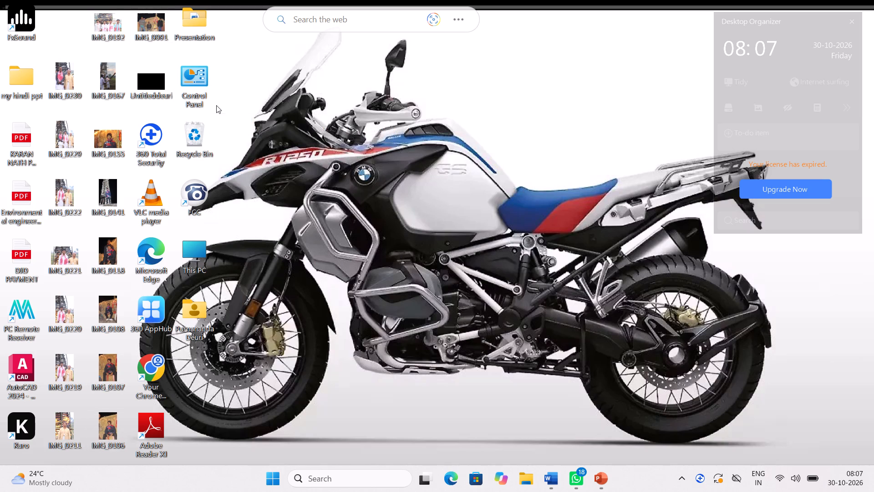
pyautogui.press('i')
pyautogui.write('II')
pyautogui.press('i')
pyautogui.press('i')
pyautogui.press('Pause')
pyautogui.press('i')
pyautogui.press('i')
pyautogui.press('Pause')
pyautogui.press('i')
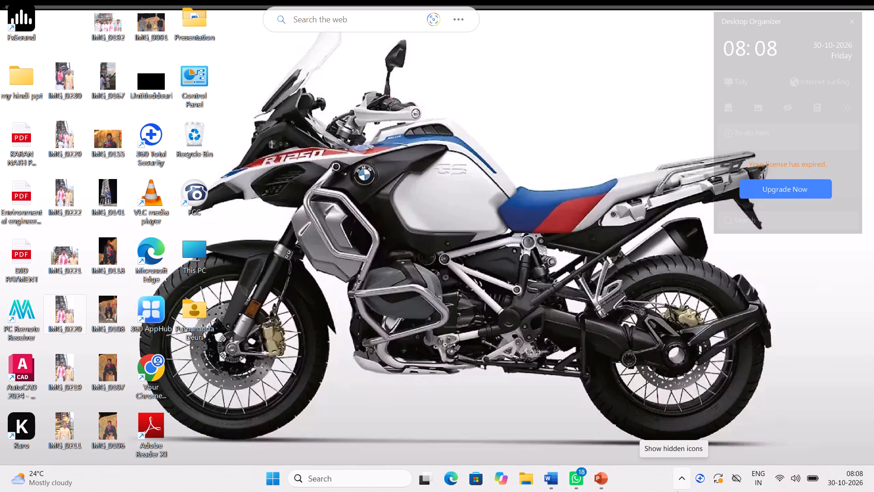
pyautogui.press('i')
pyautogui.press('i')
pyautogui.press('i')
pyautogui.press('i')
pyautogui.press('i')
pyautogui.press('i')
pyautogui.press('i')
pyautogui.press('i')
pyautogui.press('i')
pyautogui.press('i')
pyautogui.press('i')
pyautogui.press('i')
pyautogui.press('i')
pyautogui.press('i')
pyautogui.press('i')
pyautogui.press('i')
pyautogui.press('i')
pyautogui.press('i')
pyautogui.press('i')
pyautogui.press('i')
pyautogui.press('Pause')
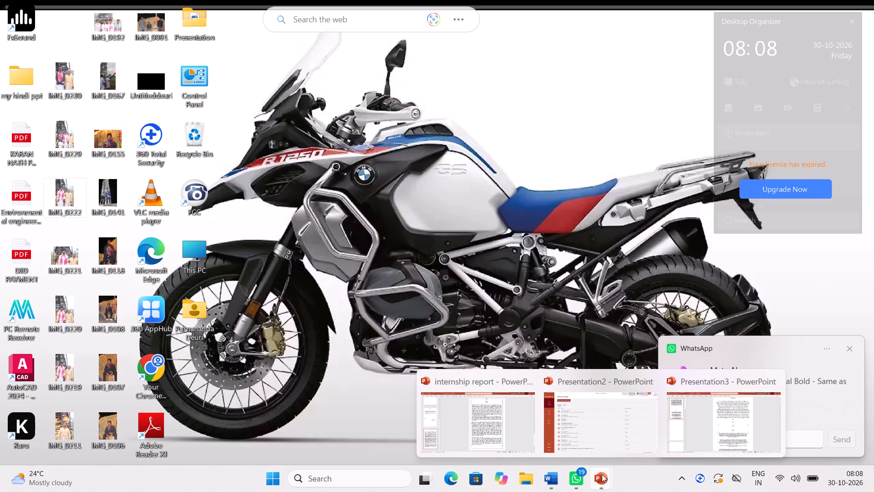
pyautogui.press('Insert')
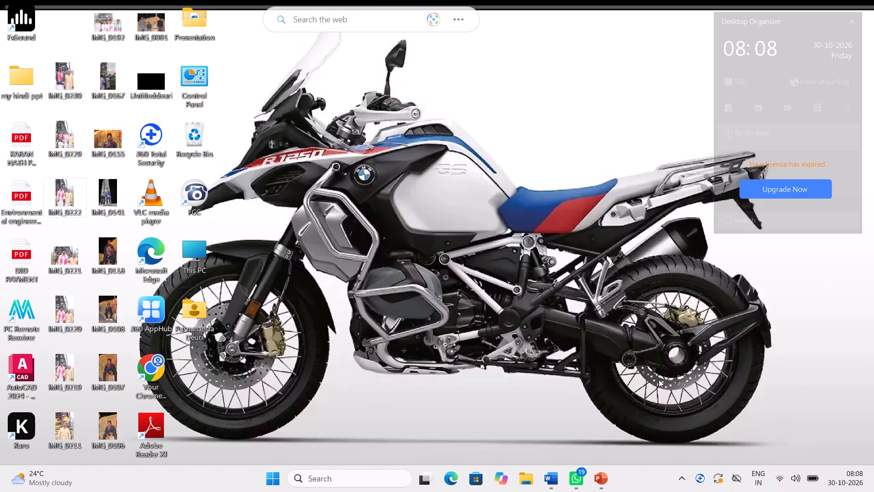
# Bring Presentation3 back up from the desktop and view the Topic 6 text box on slide 14.
pyautogui.click(596, 475)
pyautogui.click(729, 423)
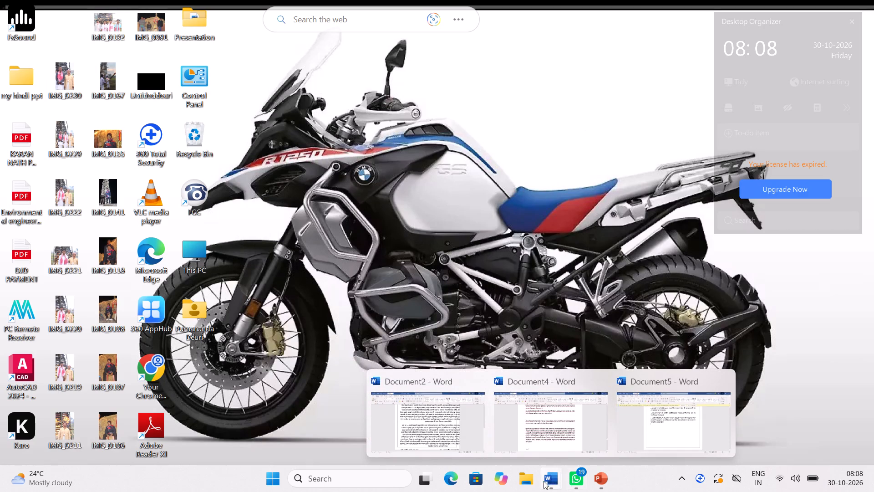
pyautogui.click(544, 481)
pyautogui.click(661, 420)
pyautogui.scroll(4, 494, 294)
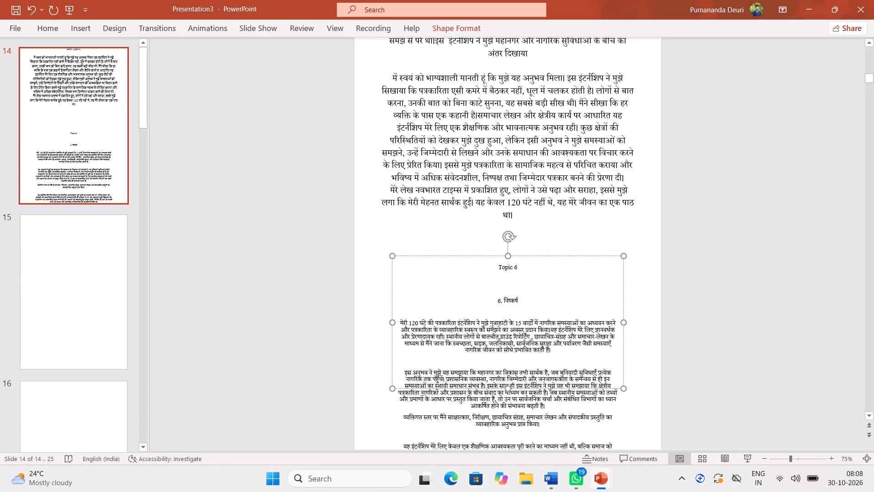
# Switch to Document5 in Word and check the font and text of numbered items 4 and 5 on the last page.
pyautogui.click(548, 486)
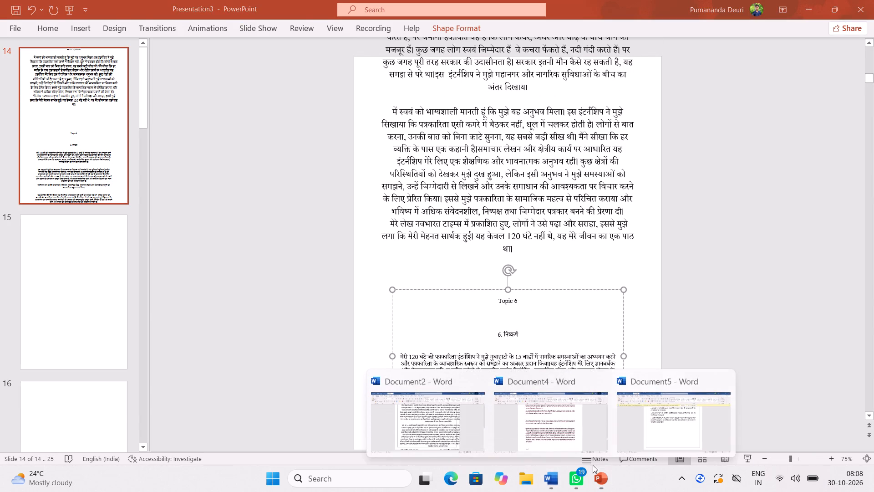
pyautogui.click(647, 420)
pyautogui.scroll(4, 445, 312)
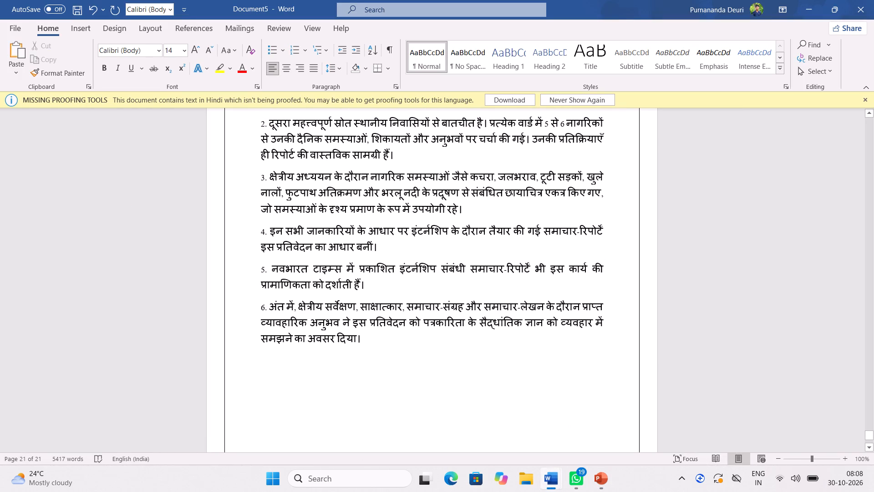
pyautogui.click(289, 240)
pyautogui.moveTo(262, 229); pyautogui.dragTo(269, 230)
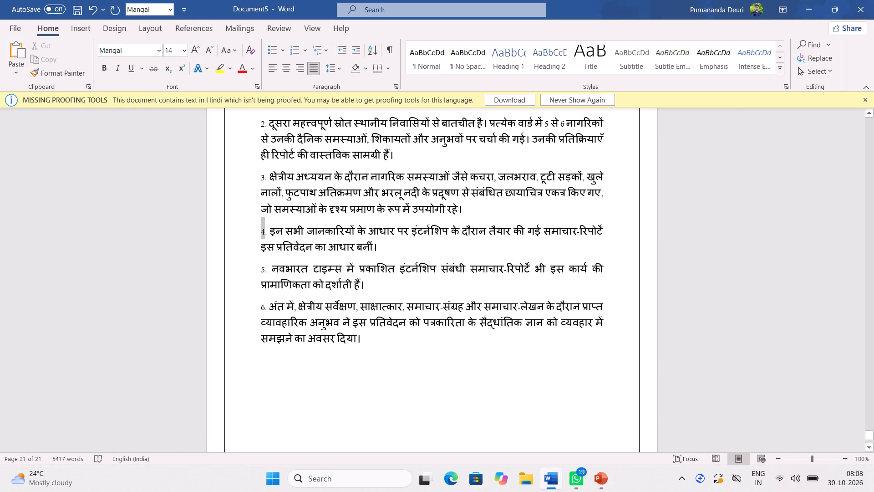
pyautogui.moveTo(269, 230); pyautogui.dragTo(312, 250)
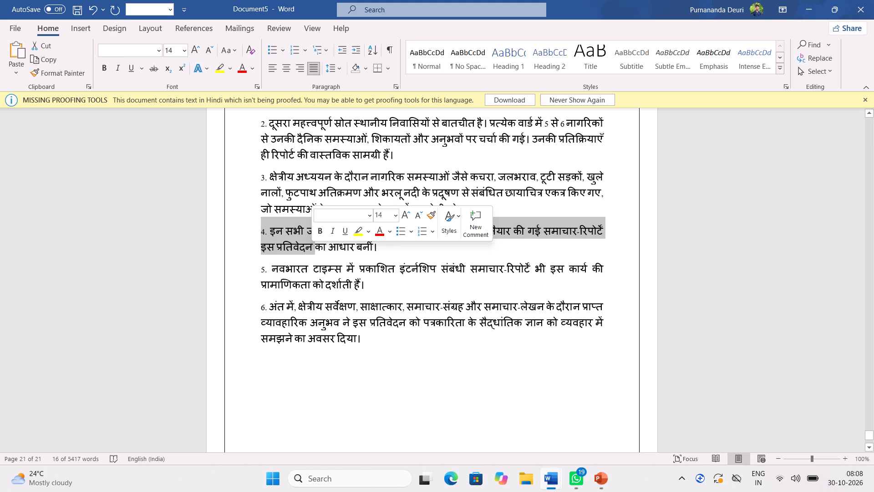
pyautogui.click(248, 206)
pyautogui.click(263, 247)
pyautogui.click(249, 240)
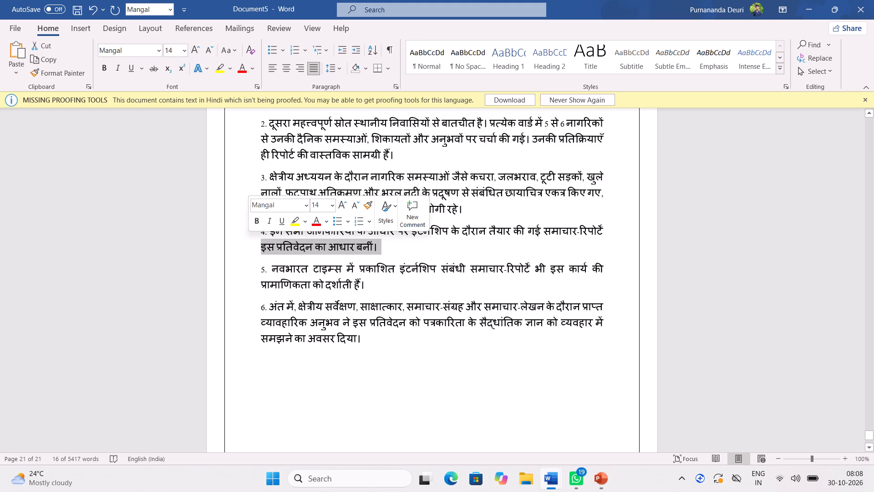
pyautogui.click(245, 259)
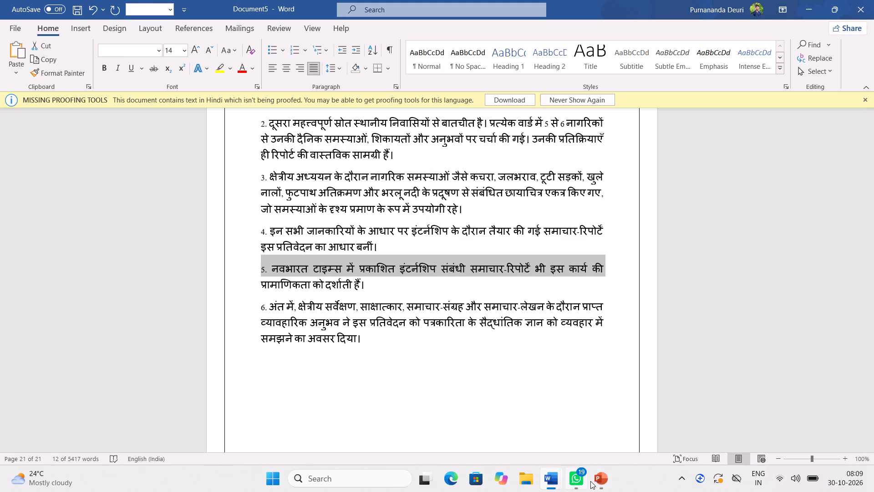
pyautogui.click(343, 282)
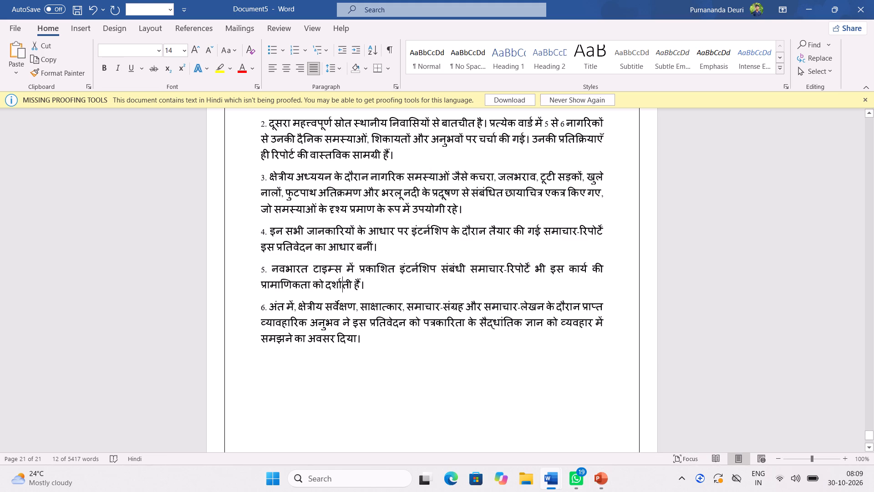
pyautogui.moveTo(269, 267); pyautogui.dragTo(274, 267)
pyautogui.click(274, 267)
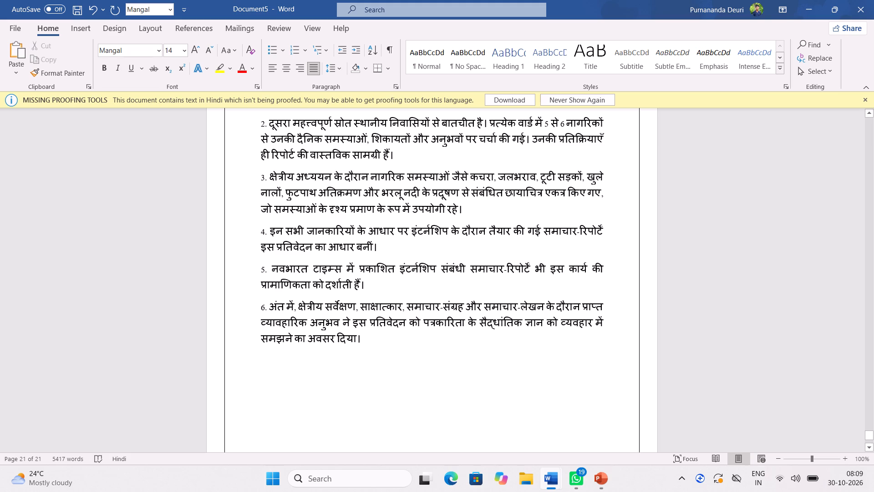
# Switch back to Presentation3 and examine the closing experience paragraph above "Topic 6" on slide 14.
pyautogui.click(597, 479)
pyautogui.click(702, 416)
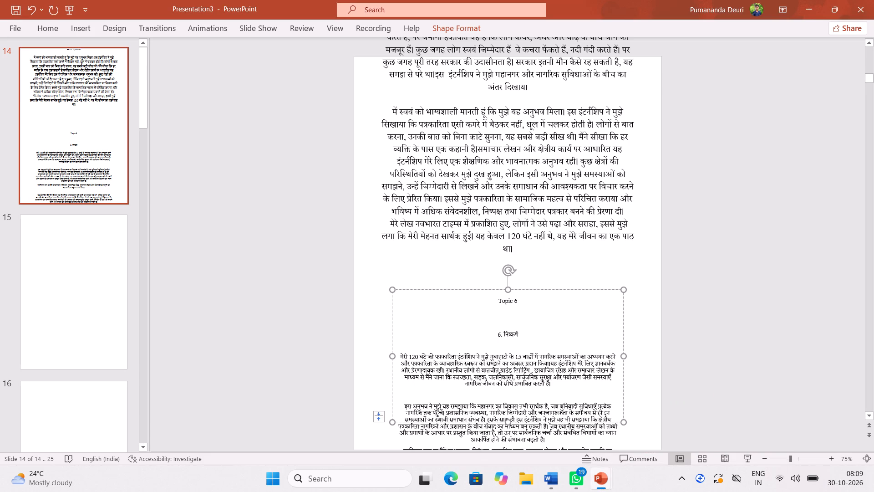
pyautogui.moveTo(416, 199); pyautogui.dragTo(456, 210)
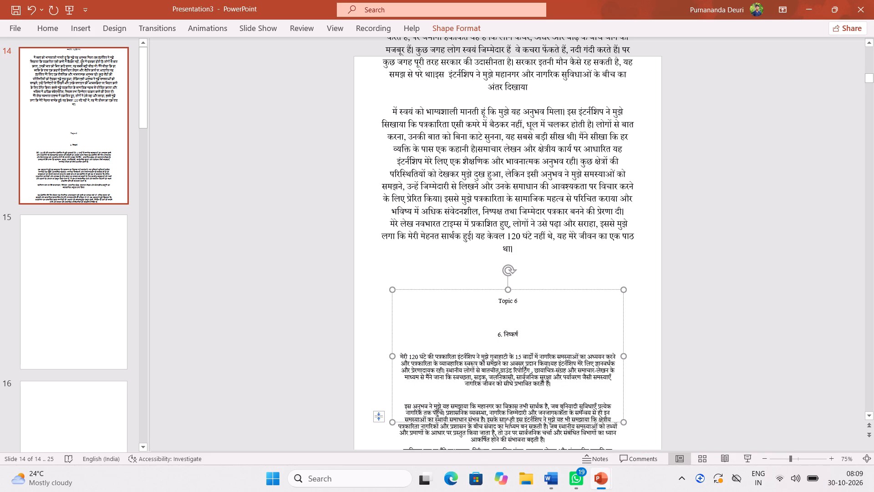
pyautogui.click(414, 198)
pyautogui.moveTo(398, 198); pyautogui.dragTo(408, 206)
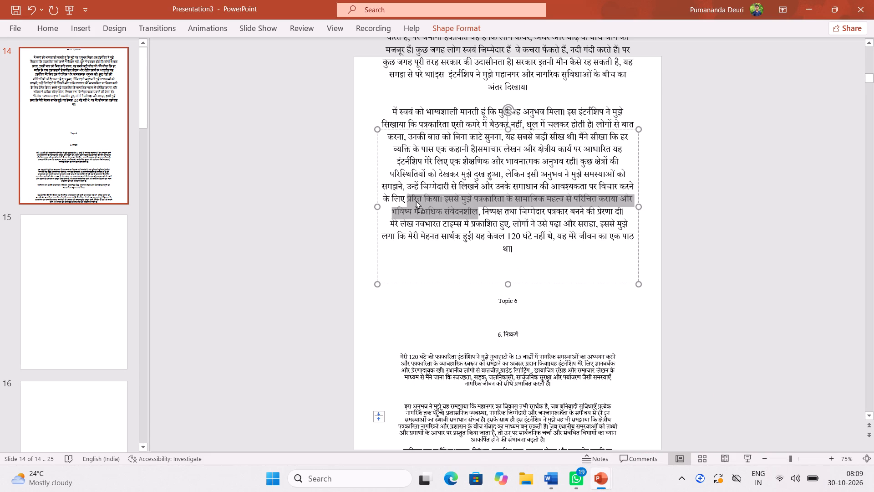
pyautogui.click(396, 194)
pyautogui.moveTo(394, 195); pyautogui.dragTo(404, 198)
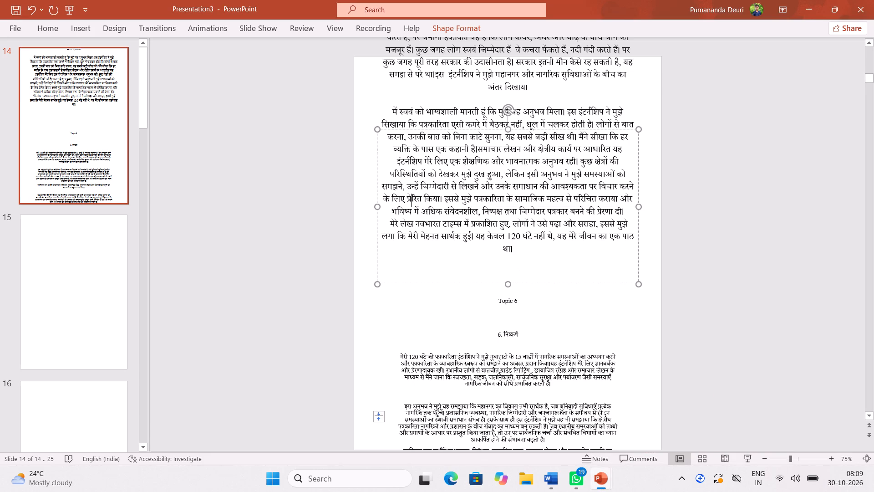
pyautogui.moveTo(404, 198); pyautogui.dragTo(408, 202)
pyautogui.click(387, 197)
pyautogui.click(390, 197)
# Switch from slide 14 to Document5 in Word and look back from the Topic 7 page to the Topic 6 page.
pyautogui.click(347, 194)
pyautogui.click(393, 242)
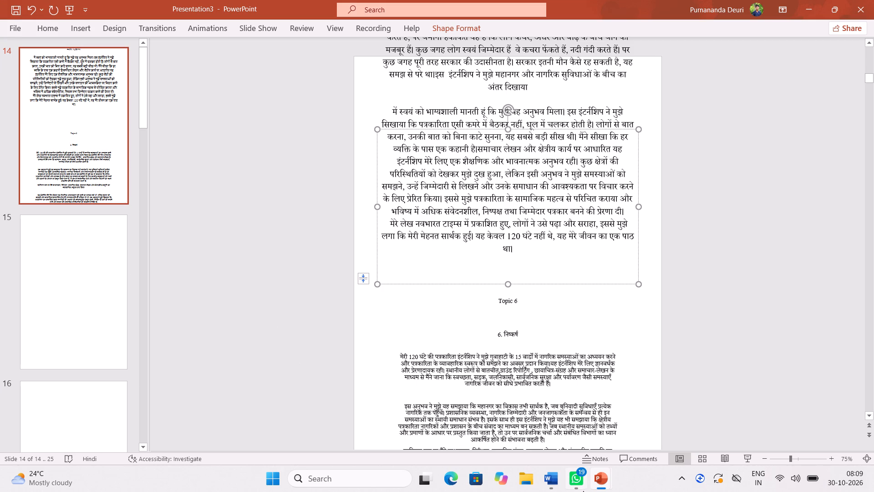
pyautogui.click(545, 478)
pyautogui.click(665, 416)
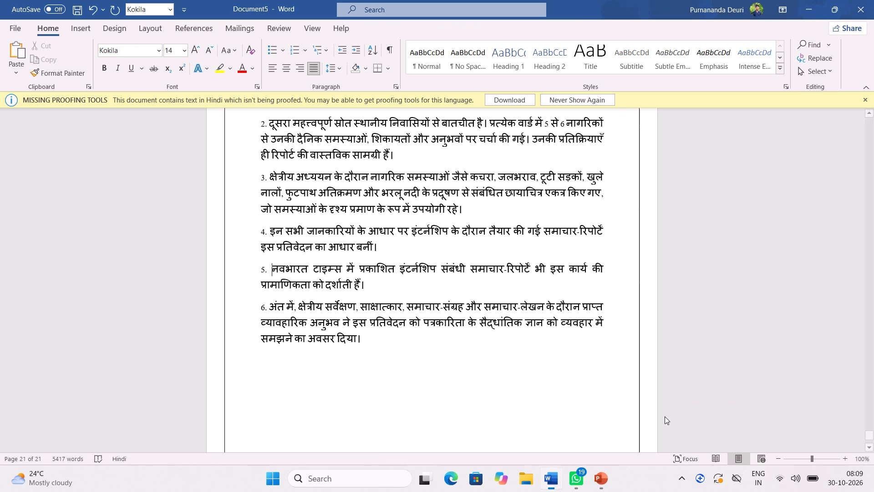
pyautogui.scroll(1, 361, 262)
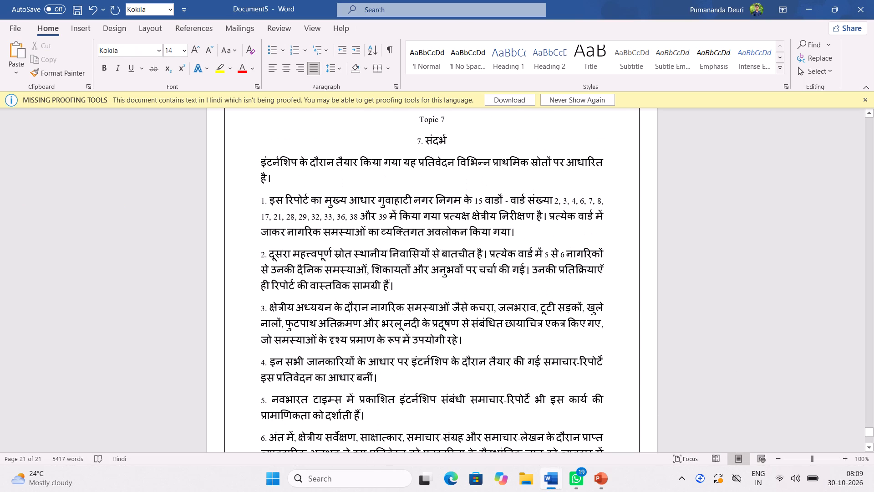
pyautogui.press('Pause')
pyautogui.scroll(2, 361, 262)
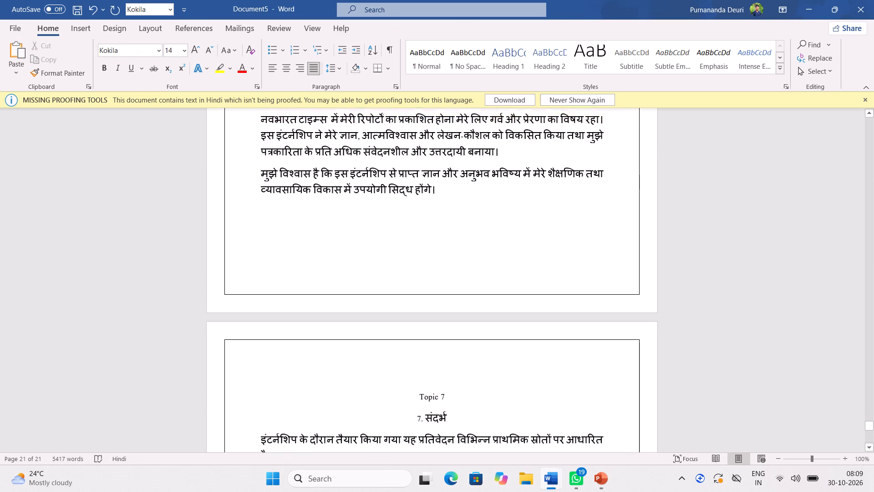
pyautogui.scroll(2, 361, 262)
pyautogui.scroll(-1, 361, 262)
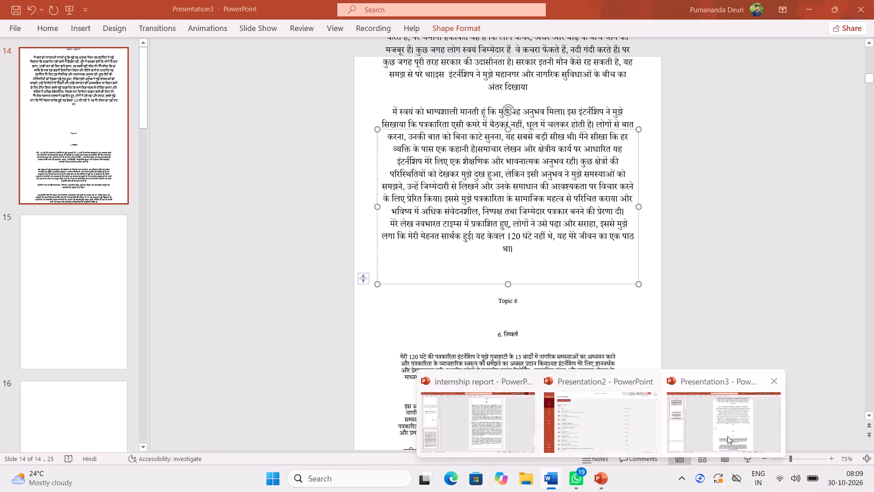
# Switch back to Presentation3 and check the font of words in the closing experience paragraph on slide 14.
pyautogui.click(727, 436)
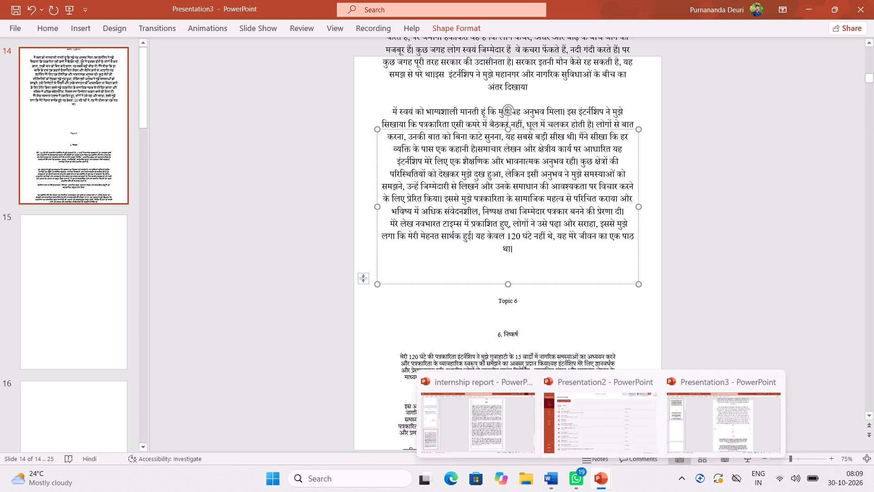
pyautogui.keyDown('ctrl'); pyautogui.scroll(1, 528, 244); pyautogui.keyUp('ctrl')
pyautogui.moveTo(395, 199); pyautogui.dragTo(425, 200)
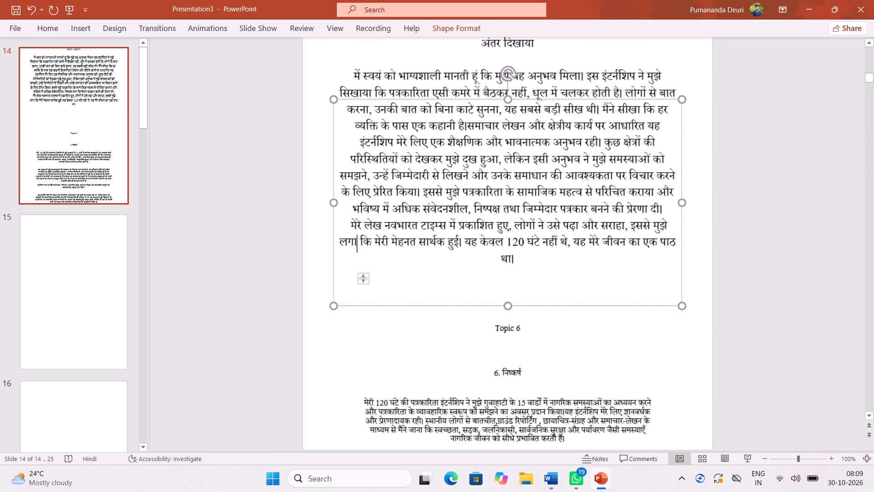
pyautogui.moveTo(425, 200); pyautogui.dragTo(405, 200)
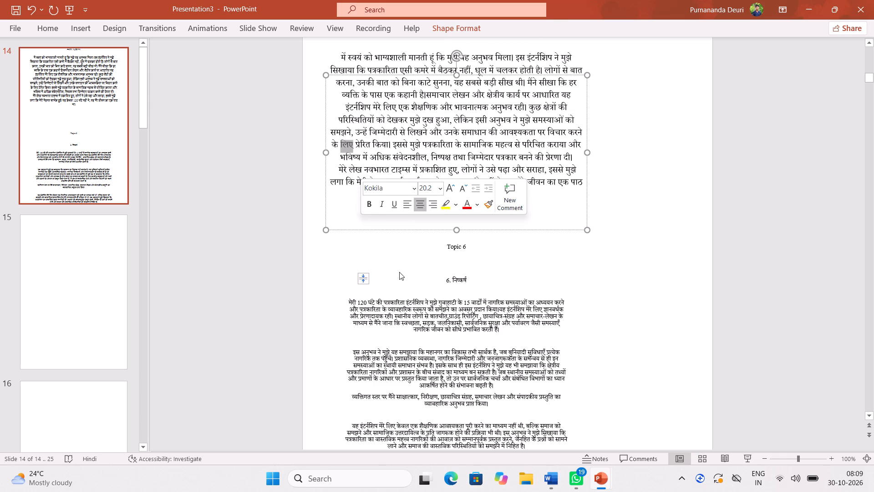
pyautogui.click(399, 272)
pyautogui.moveTo(363, 184); pyautogui.dragTo(382, 186)
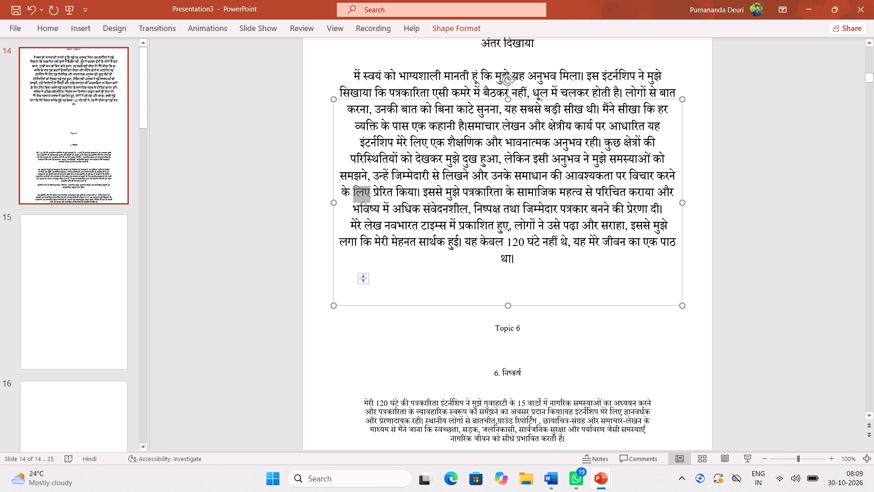
pyautogui.moveTo(382, 186); pyautogui.dragTo(386, 186)
pyautogui.doubleClick(360, 141)
pyautogui.moveTo(360, 141); pyautogui.dragTo(408, 140)
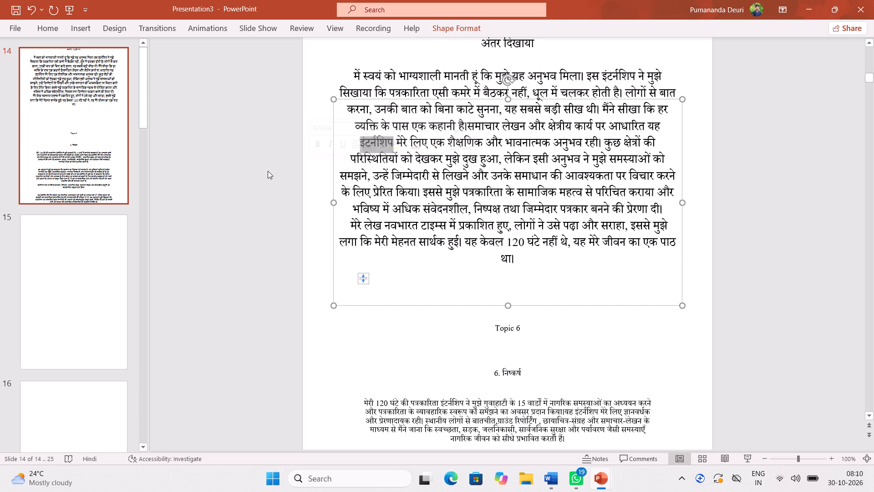
pyautogui.click(268, 171)
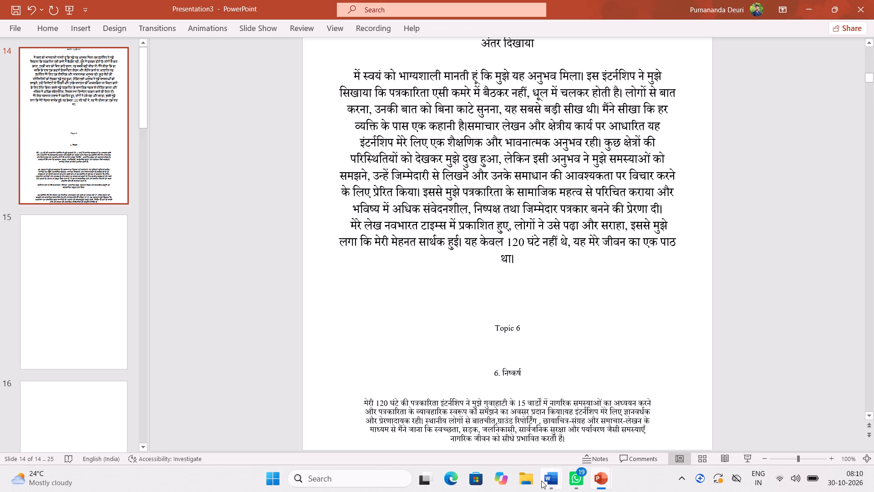
# Switch to Document5 in Word and try to apply the Kokila font in the first paragraph under the heading "6. निष्कर्ष".
pyautogui.click(541, 481)
pyautogui.click(646, 425)
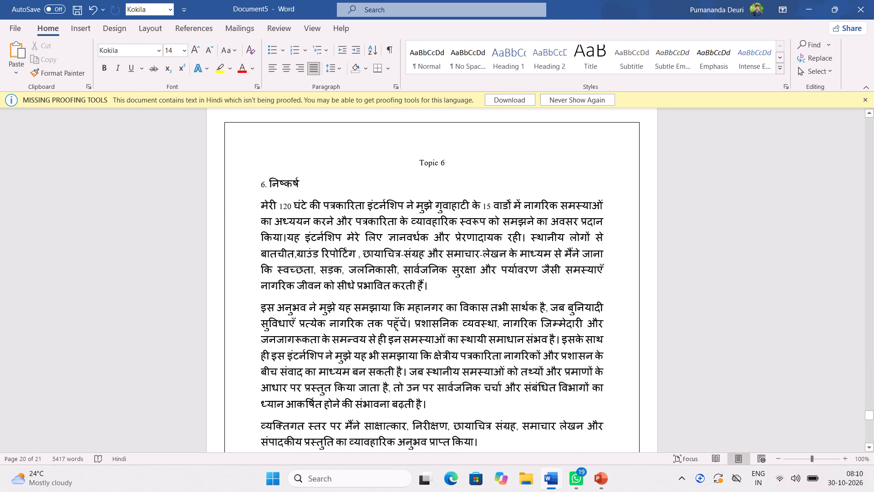
pyautogui.moveTo(265, 205); pyautogui.dragTo(295, 226)
pyautogui.moveTo(295, 226); pyautogui.dragTo(308, 232)
pyautogui.click(315, 250)
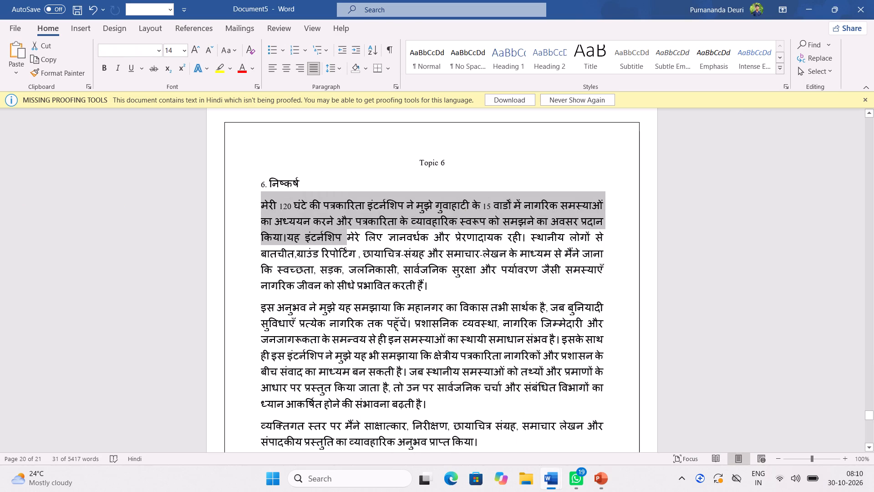
pyautogui.click(160, 49)
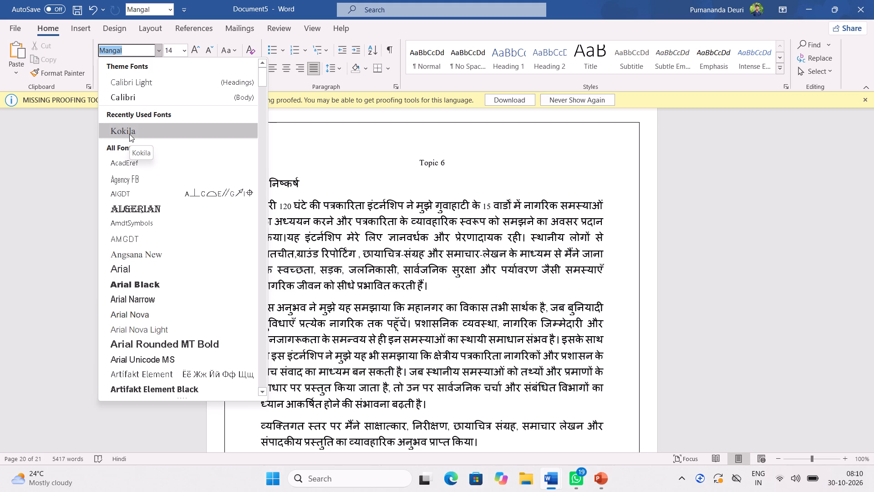
pyautogui.click(129, 134)
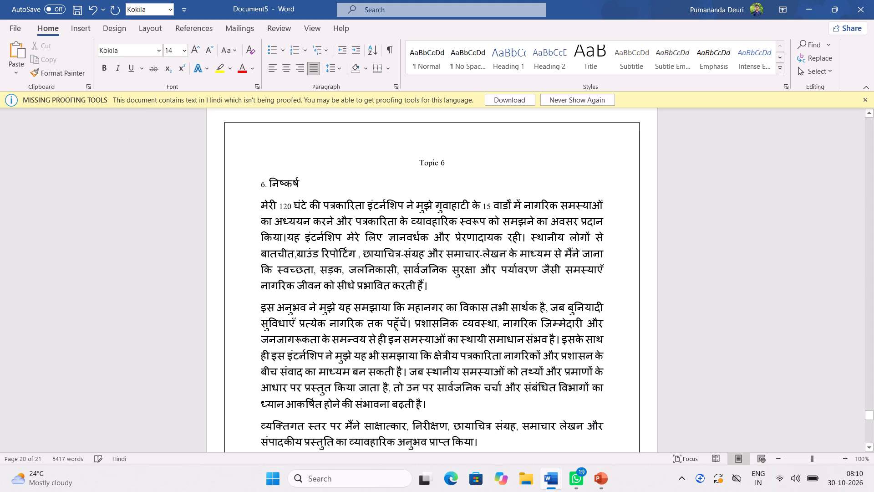
pyautogui.click(349, 259)
# Try to apply the Kokila font to the heading "6. निष्कर्ष" on the Topic 6 page.
pyautogui.moveTo(261, 181); pyautogui.dragTo(298, 179)
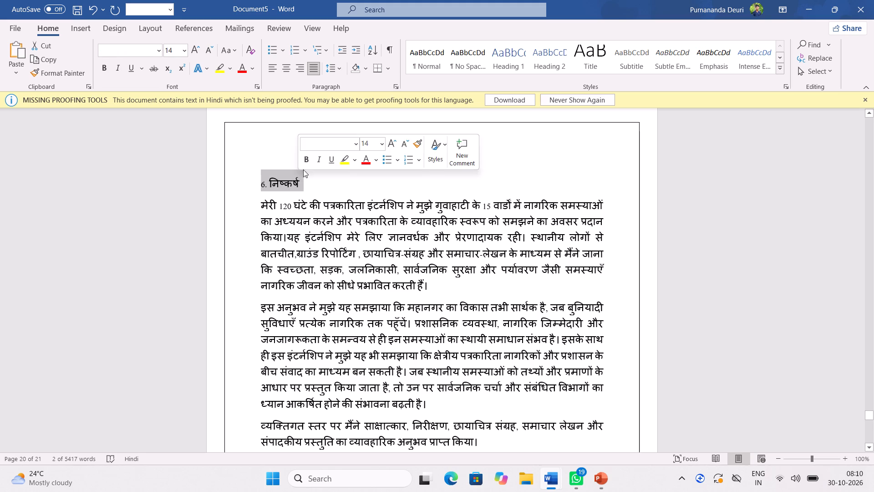
pyautogui.click(156, 51)
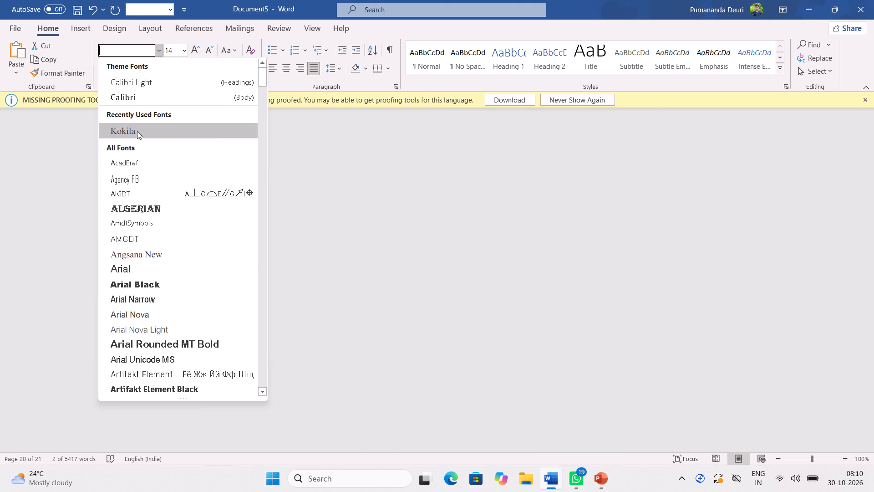
pyautogui.click(137, 131)
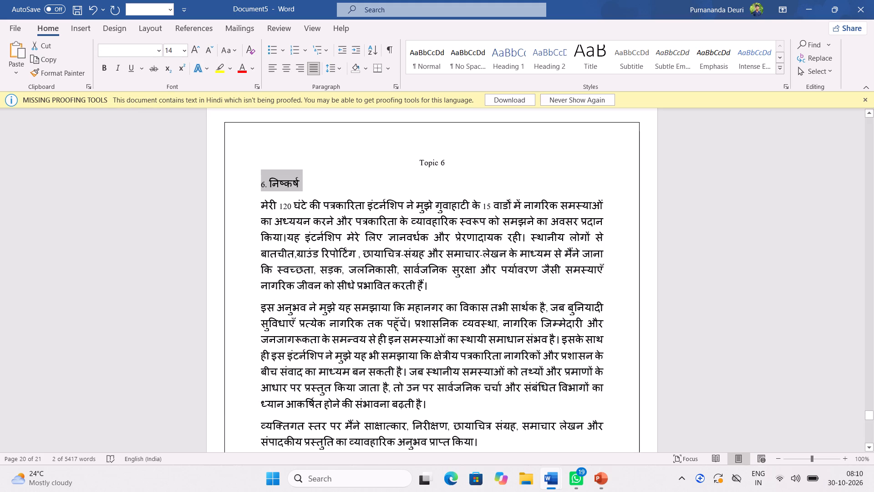
# Check the font of the number and the Hindi word in the "6. निष्कर्ष" heading and of part of the paragraph below.
pyautogui.click(270, 188)
pyautogui.click(265, 185)
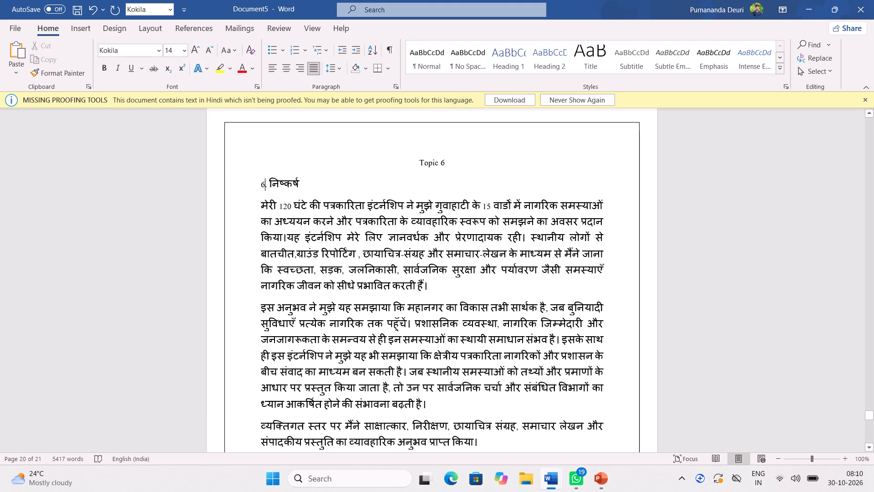
pyautogui.moveTo(262, 185); pyautogui.dragTo(294, 185)
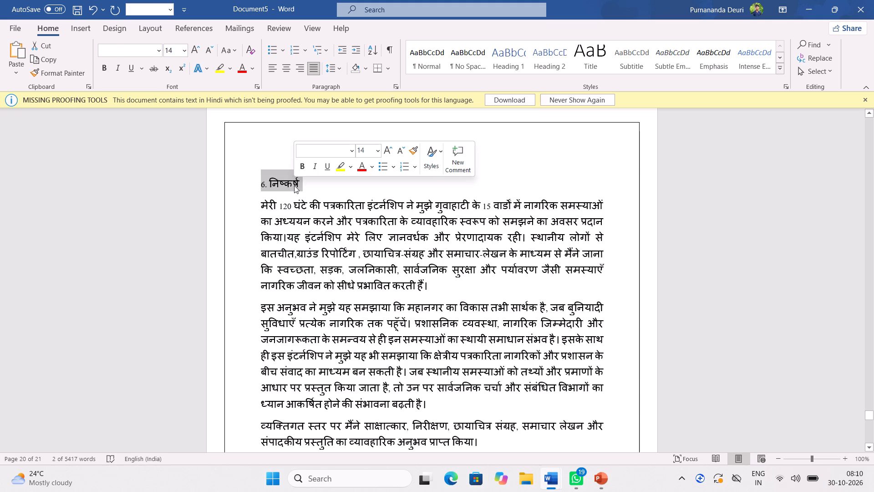
pyautogui.click(283, 188)
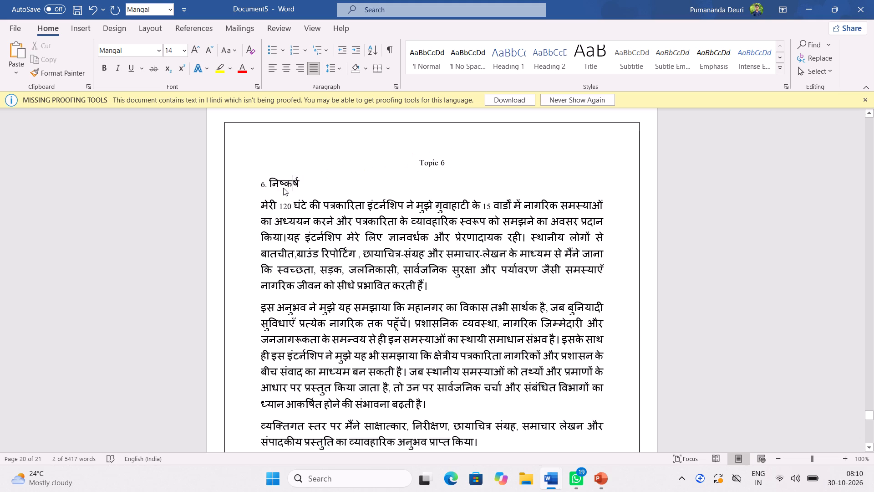
pyautogui.click(293, 180)
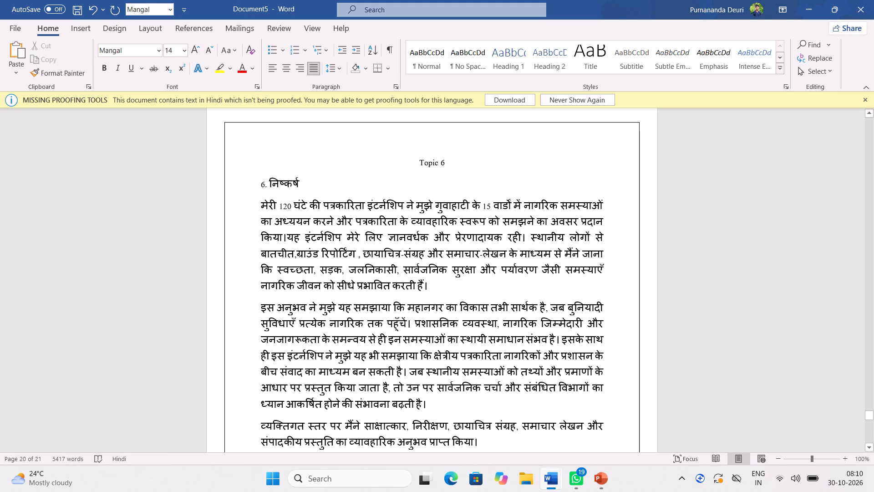
pyautogui.moveTo(335, 235); pyautogui.dragTo(365, 251)
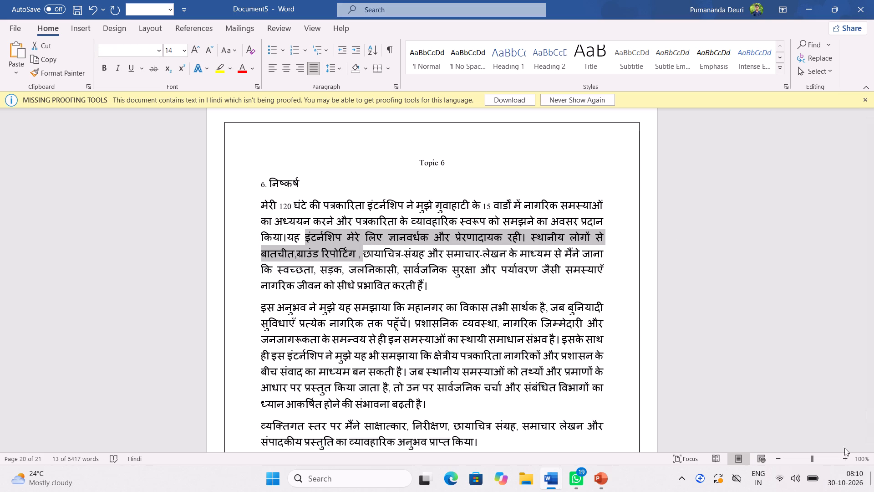
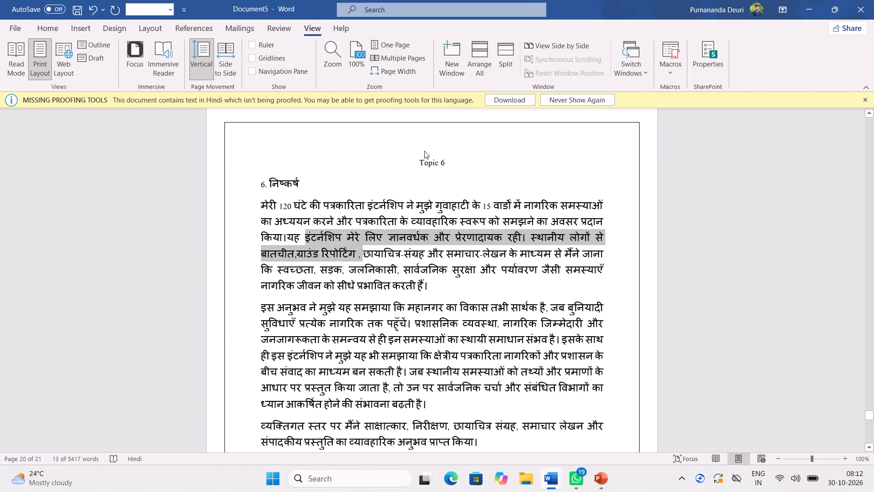
# Return to the first page and check the font of the opening lines of the paragraph under the heading "भूमिका".
pyautogui.click(377, 160)
pyautogui.scroll(20, 377, 160)
pyautogui.scroll(8, 377, 160)
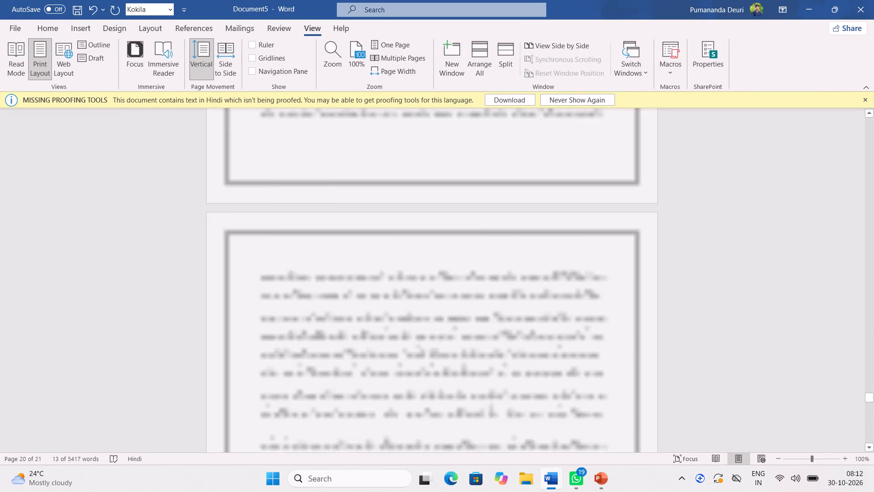
pyautogui.scroll(14, 377, 160)
pyautogui.scroll(20, 377, 160)
pyautogui.scroll(20, 377, 160)
pyautogui.scroll(20, 377, 160)
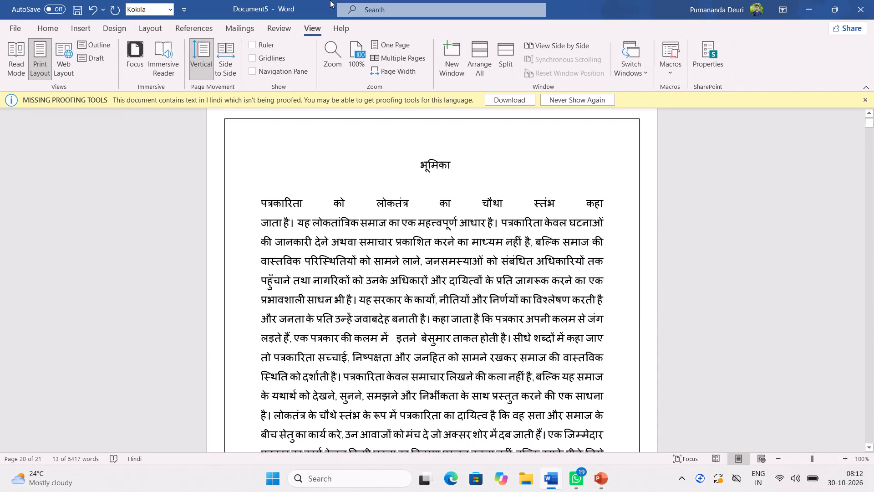
pyautogui.scroll(20, 330, 0)
pyautogui.scroll(20, 330, 0)
pyautogui.scroll(20, 330, 0)
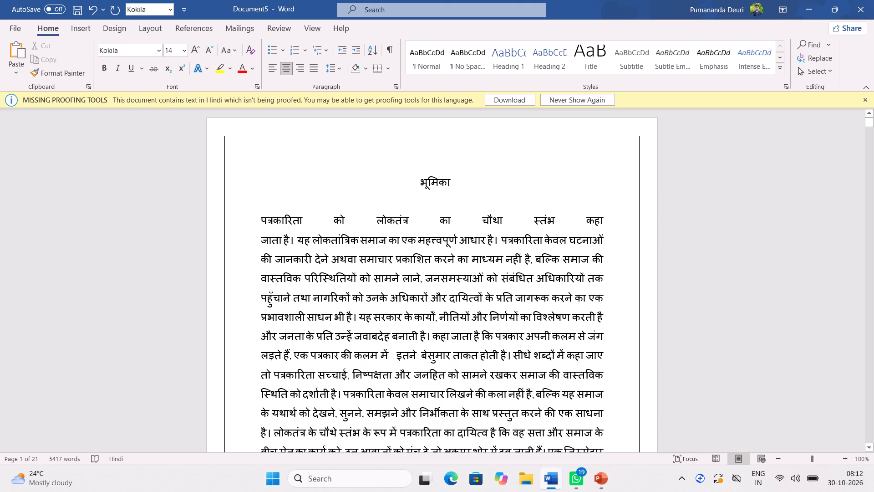
pyautogui.moveTo(264, 223); pyautogui.dragTo(507, 290)
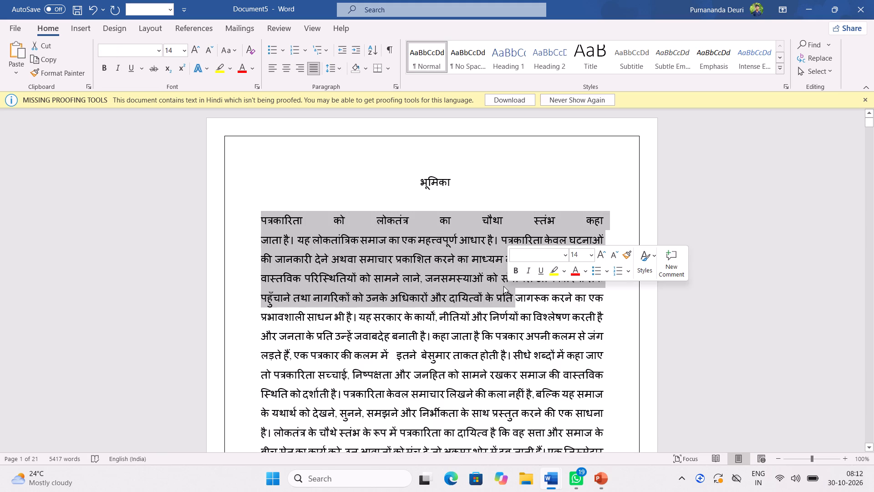
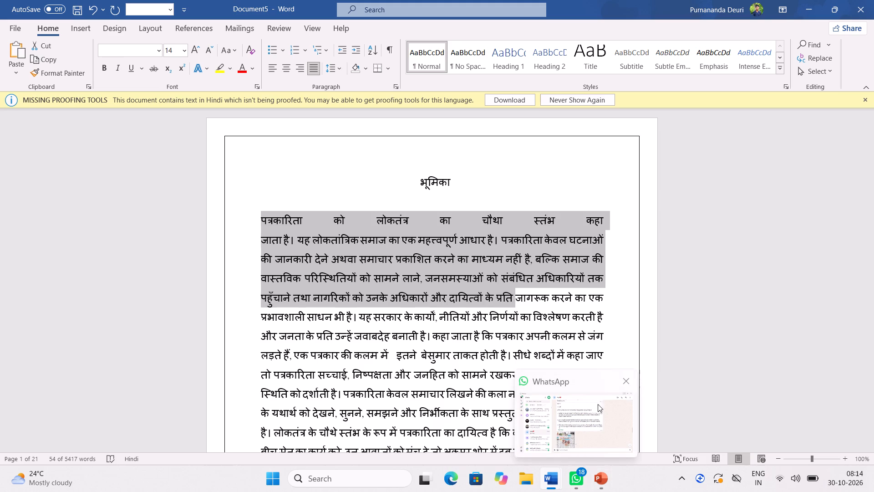
# Deselect the opening lines under the heading "भूमिका" and bring up the available font choices.
pyautogui.click(686, 389)
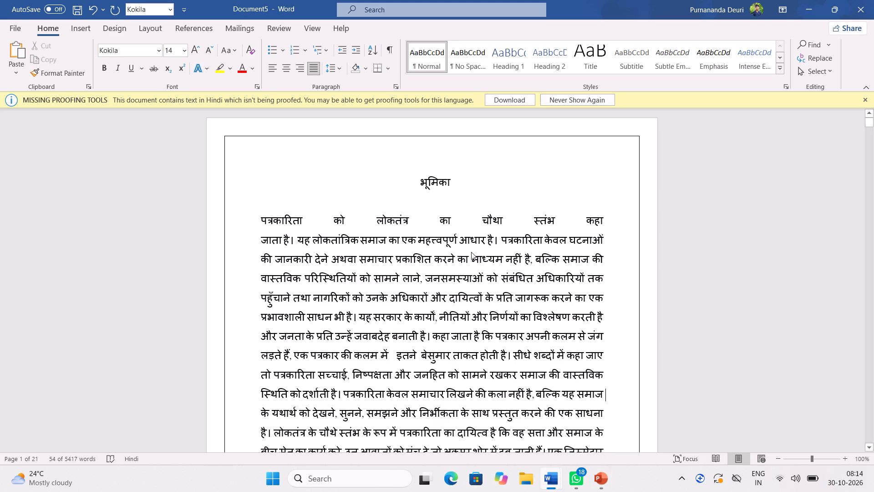
pyautogui.click(159, 51)
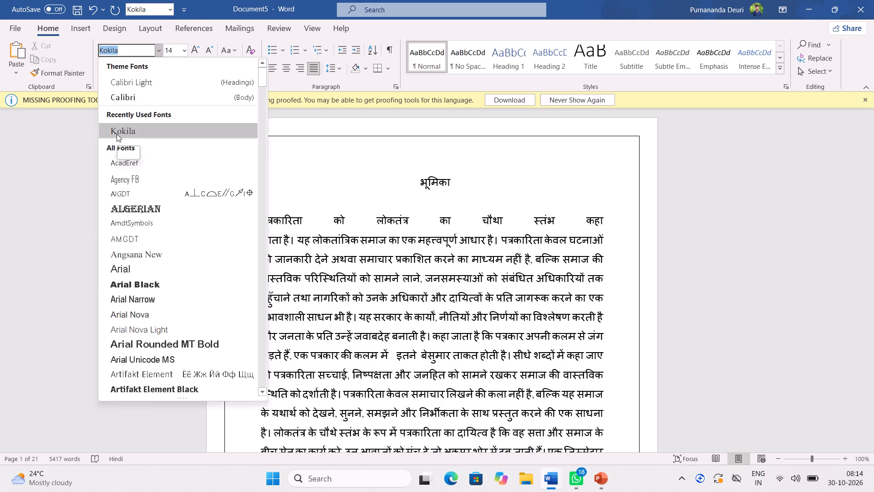
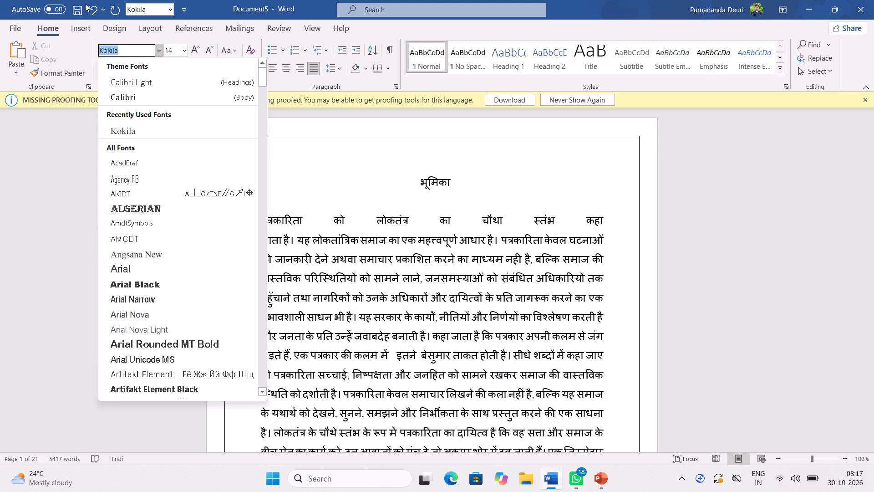
# Dismiss the font choices and look through the report's later pages, checking the blank page and the newspaper and night street images.
pyautogui.click(718, 308)
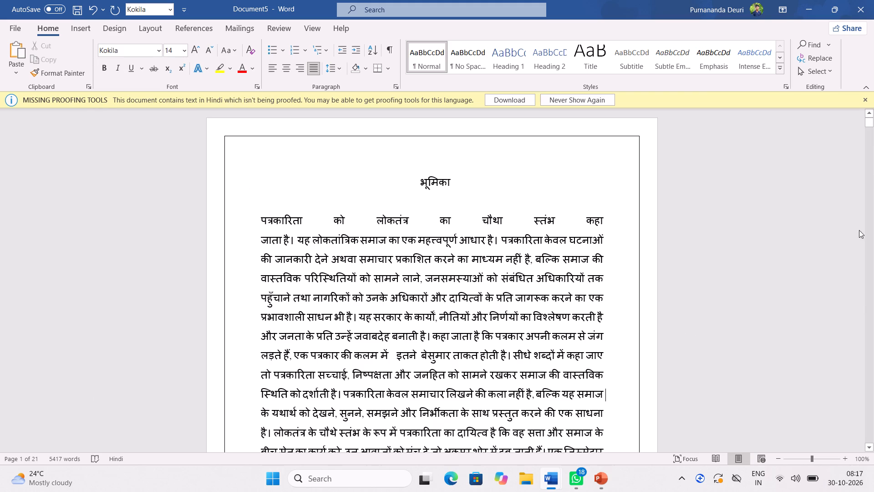
pyautogui.moveTo(871, 119); pyautogui.dragTo(873, 255)
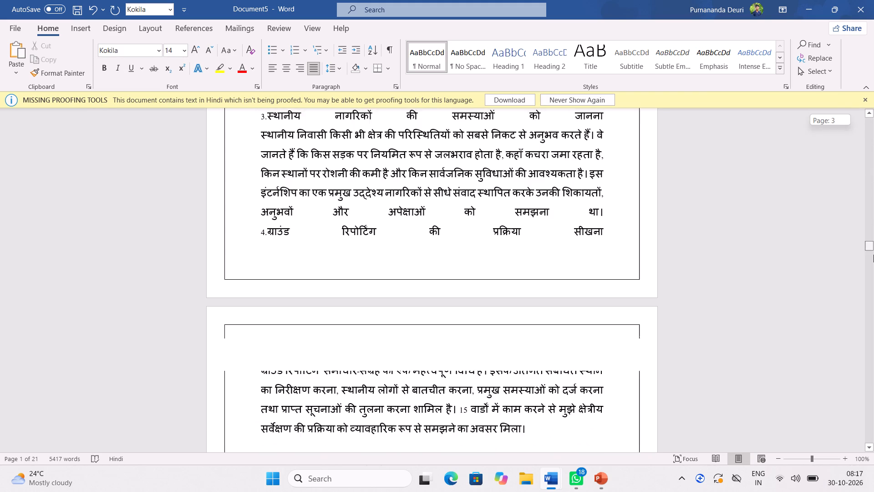
pyautogui.moveTo(873, 255); pyautogui.dragTo(864, 376)
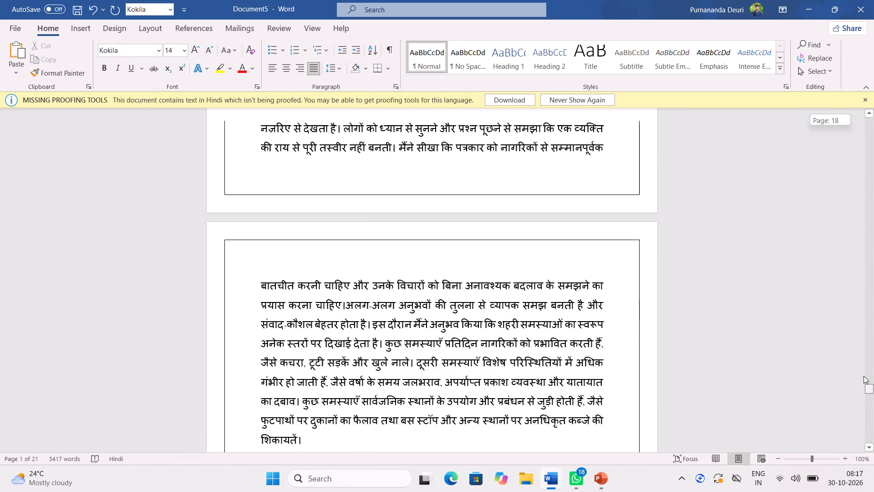
pyautogui.moveTo(864, 376); pyautogui.dragTo(867, 362)
pyautogui.scroll(9, 415, 292)
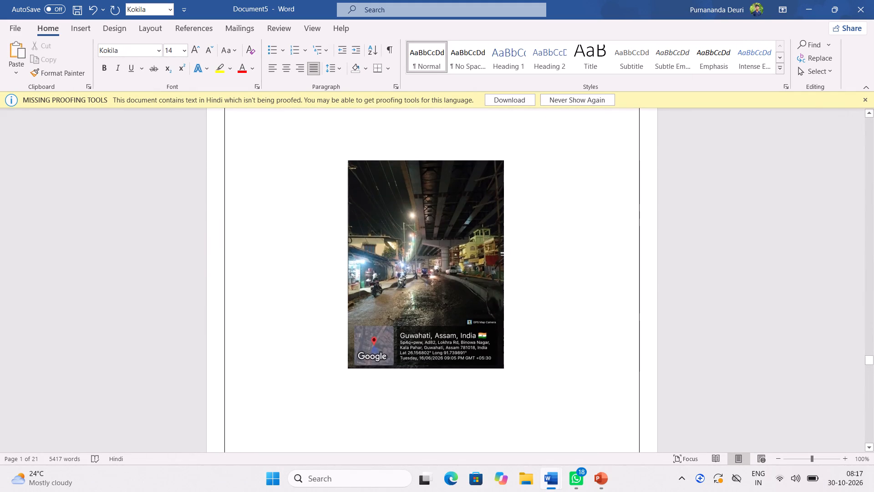
pyautogui.scroll(13, 512, 267)
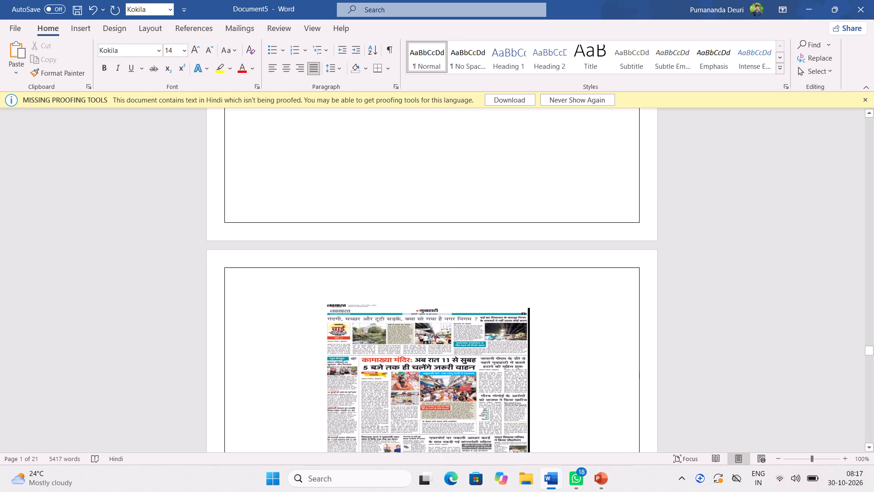
pyautogui.scroll(1, 512, 267)
pyautogui.scroll(-5, 512, 267)
pyautogui.keyDown('ctrl'); pyautogui.scroll(-5, 508, 276); pyautogui.keyUp('ctrl')
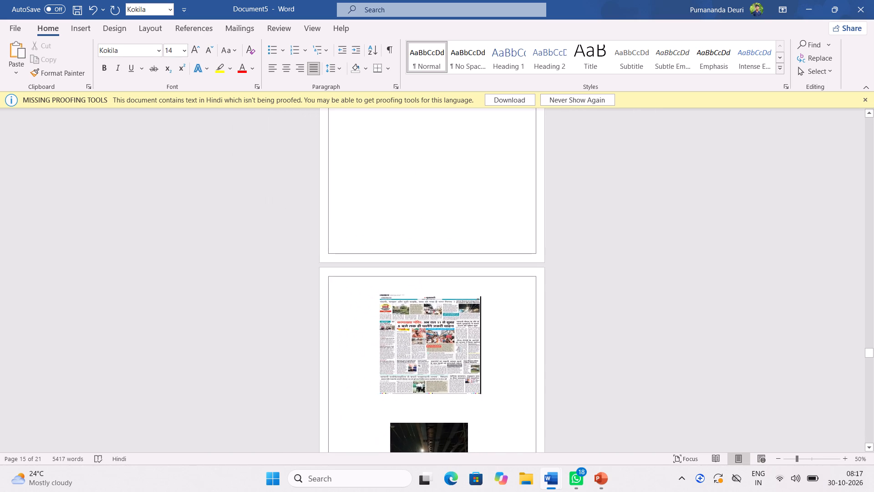
pyautogui.keyDown('ctrl'); pyautogui.scroll(-6, 508, 276); pyautogui.keyUp('ctrl')
pyautogui.keyDown('ctrl'); pyautogui.scroll(5, 427, 343); pyautogui.keyUp('ctrl')
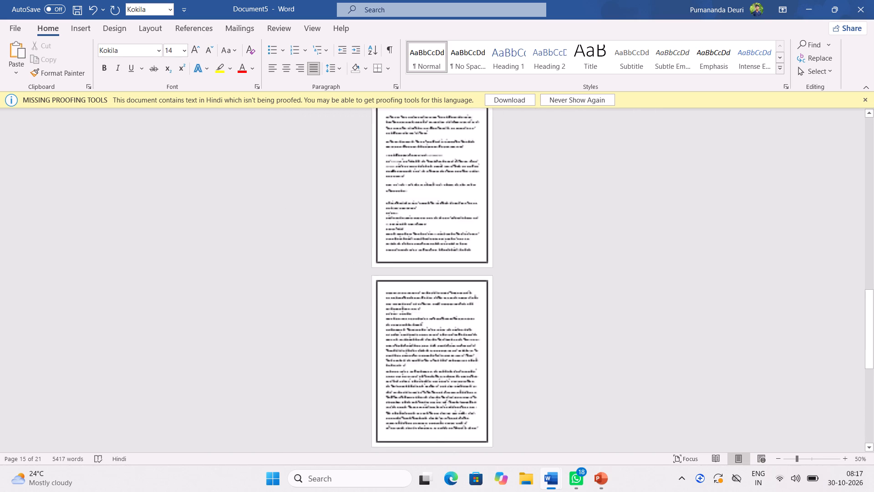
pyautogui.keyDown('ctrl'); pyautogui.scroll(1, 427, 343); pyautogui.keyUp('ctrl')
pyautogui.keyDown('ctrl'); pyautogui.scroll(-2, 427, 343); pyautogui.keyUp('ctrl')
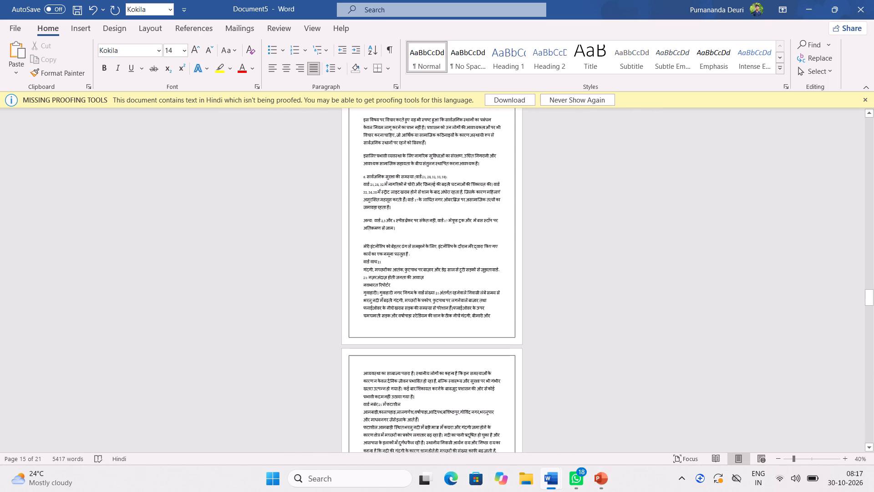
pyautogui.scroll(-7, 371, 312)
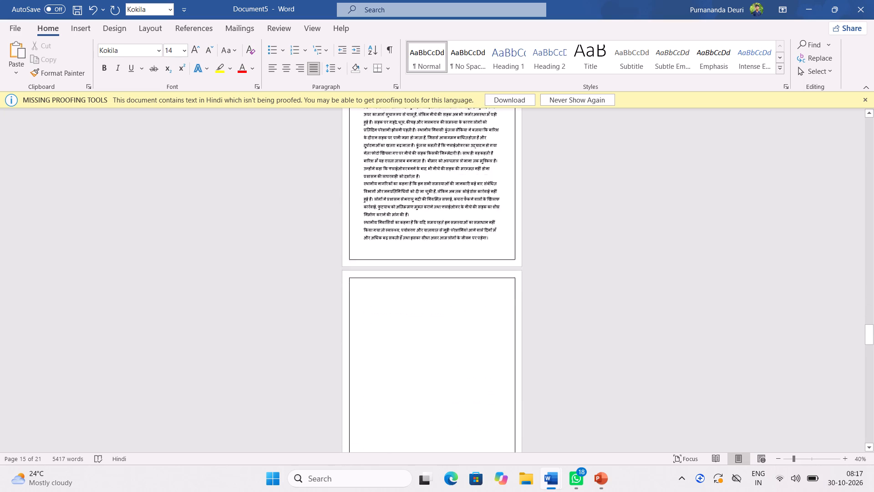
pyautogui.scroll(-4, 371, 312)
pyautogui.hscroll(1, 371, 312)
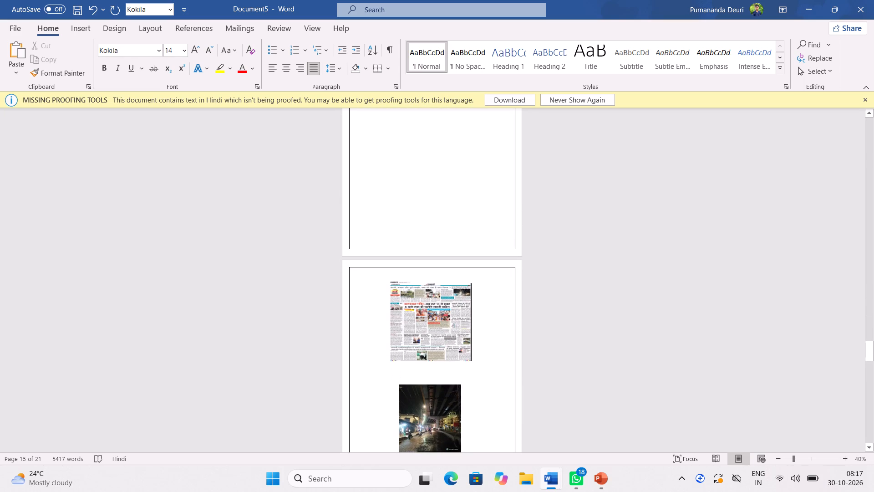
# Move the newspaper clipping from above the night street photo onto the blank page before it.
pyautogui.click(436, 327)
pyautogui.moveTo(436, 327); pyautogui.dragTo(391, 208)
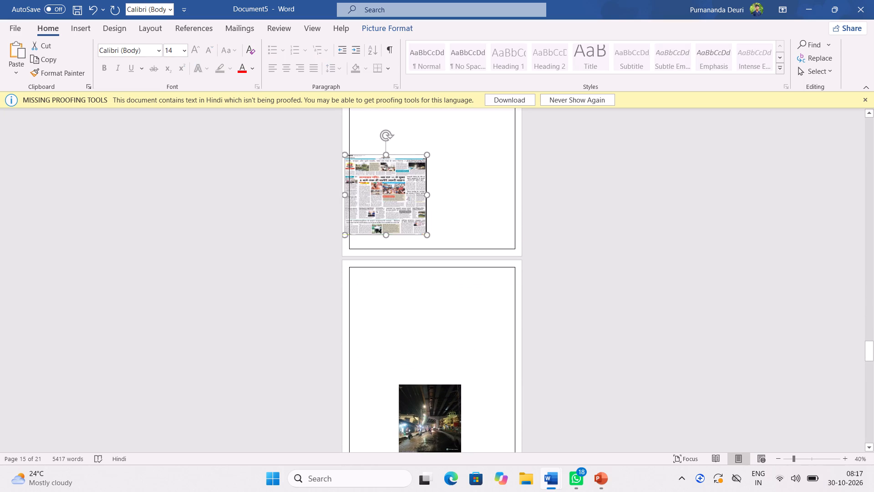
pyautogui.moveTo(391, 208); pyautogui.dragTo(406, 150)
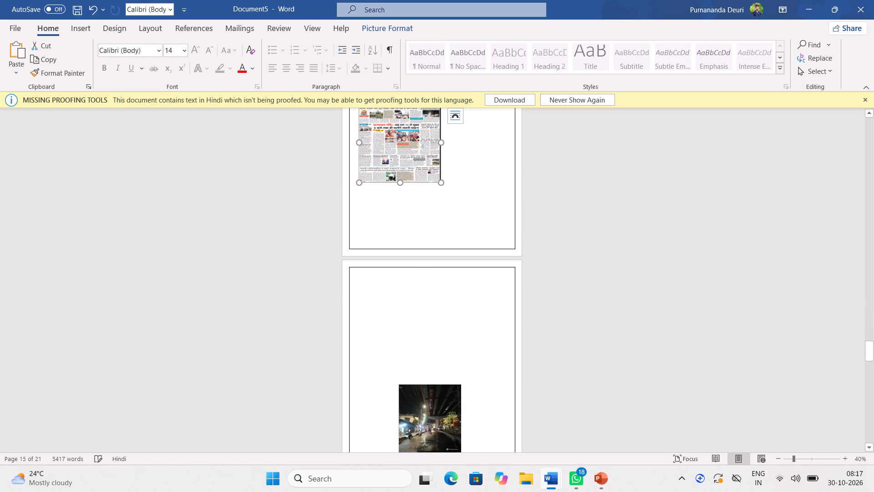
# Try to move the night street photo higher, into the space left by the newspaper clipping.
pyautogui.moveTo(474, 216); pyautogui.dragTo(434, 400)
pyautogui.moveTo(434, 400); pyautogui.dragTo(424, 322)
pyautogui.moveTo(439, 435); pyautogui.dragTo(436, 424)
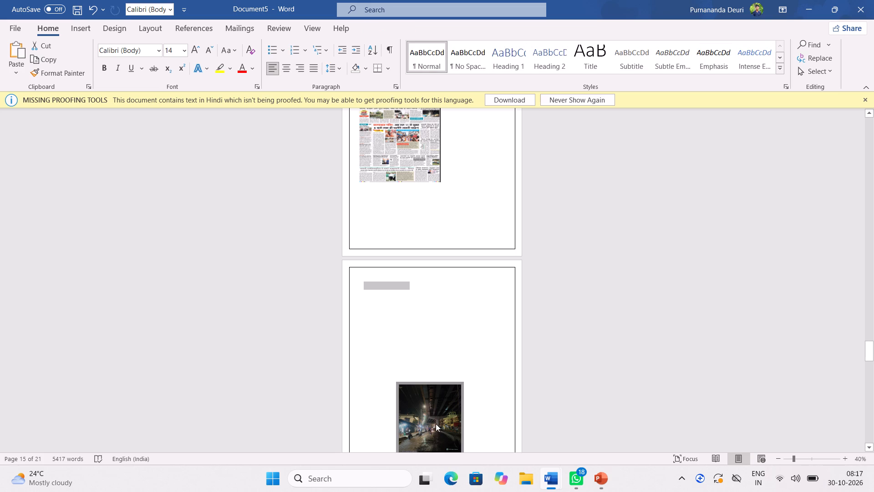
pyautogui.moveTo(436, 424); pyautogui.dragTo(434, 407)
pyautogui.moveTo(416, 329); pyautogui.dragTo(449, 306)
# Reposition the newspaper clipping on its new page, slightly higher and closer to the page's horizontal centre.
pyautogui.scroll(1, 489, 234)
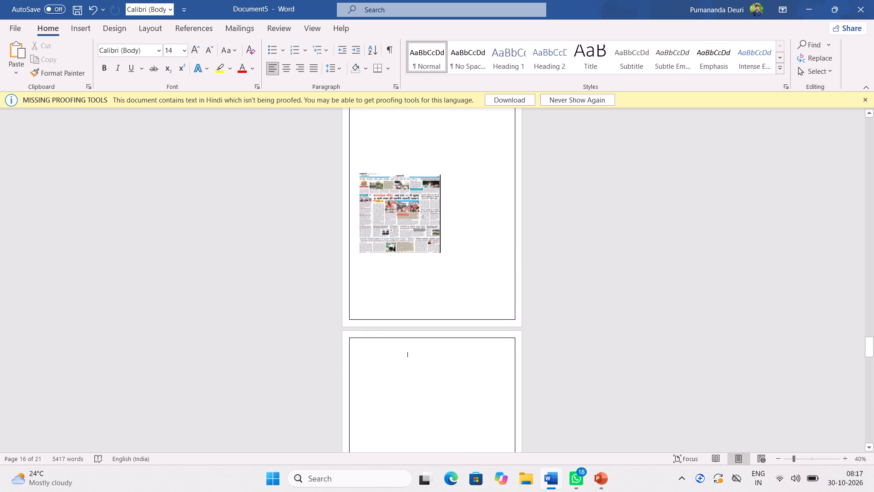
pyautogui.click(397, 209)
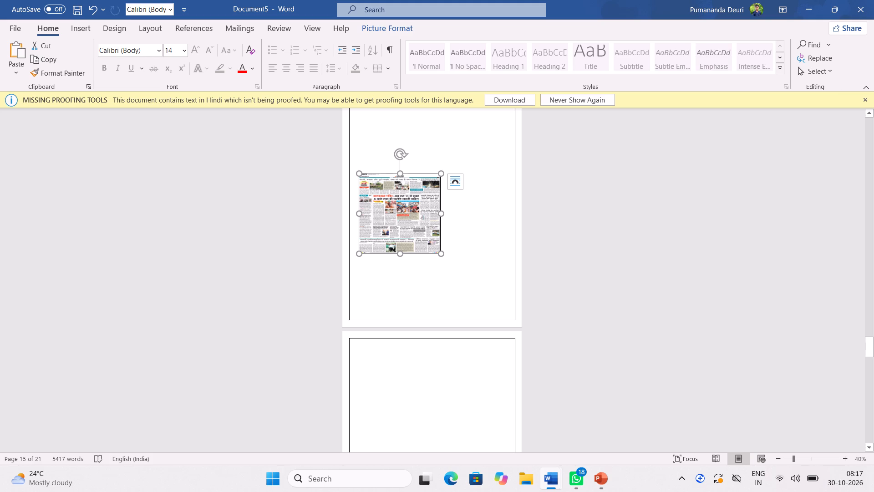
pyautogui.hscroll(2, 418, 205)
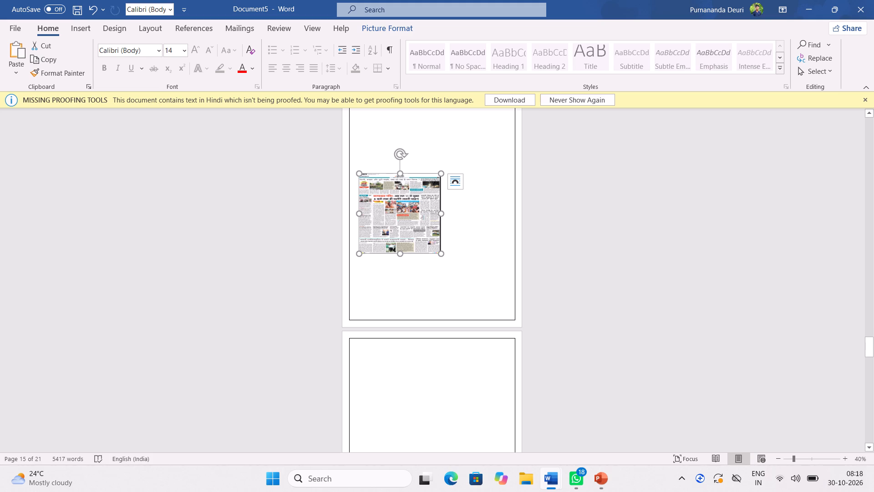
pyautogui.click(417, 206)
pyautogui.moveTo(414, 199); pyautogui.dragTo(443, 191)
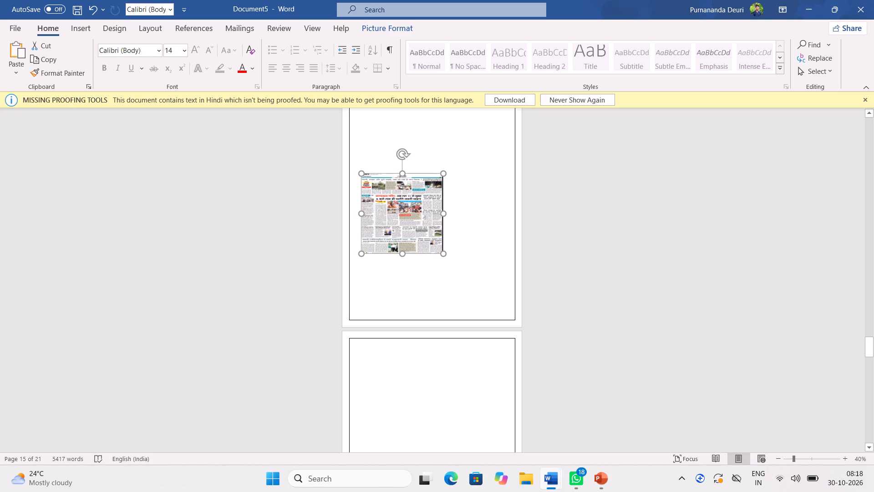
pyautogui.moveTo(443, 191); pyautogui.dragTo(437, 180)
pyautogui.click(437, 180)
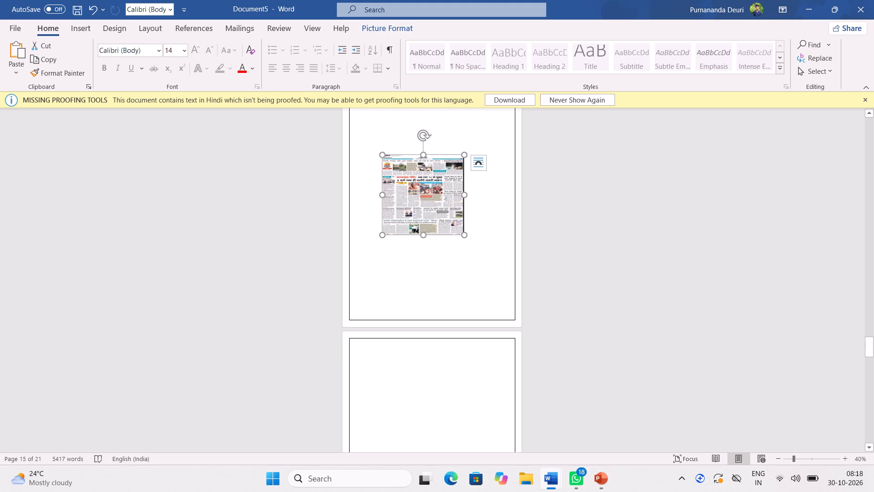
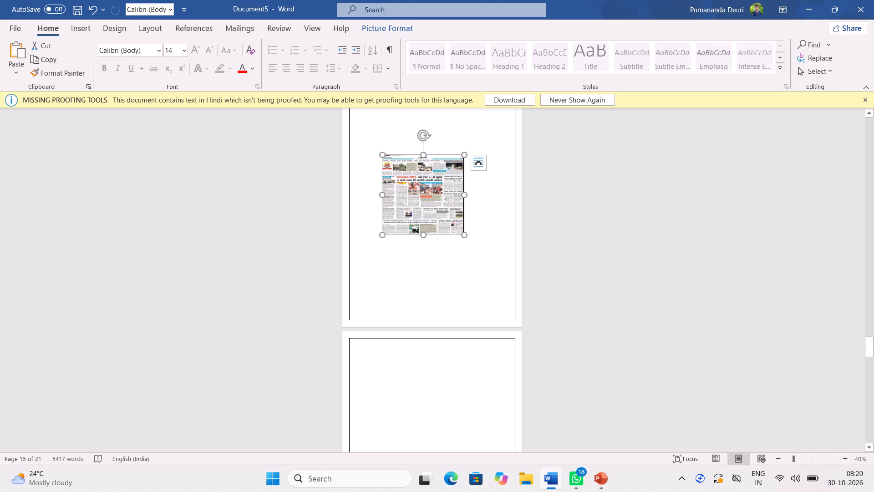
# Return to the report's first page and check the font and size used in the भूमिका heading and its opening paragraph.
pyautogui.scroll(9, 473, 302)
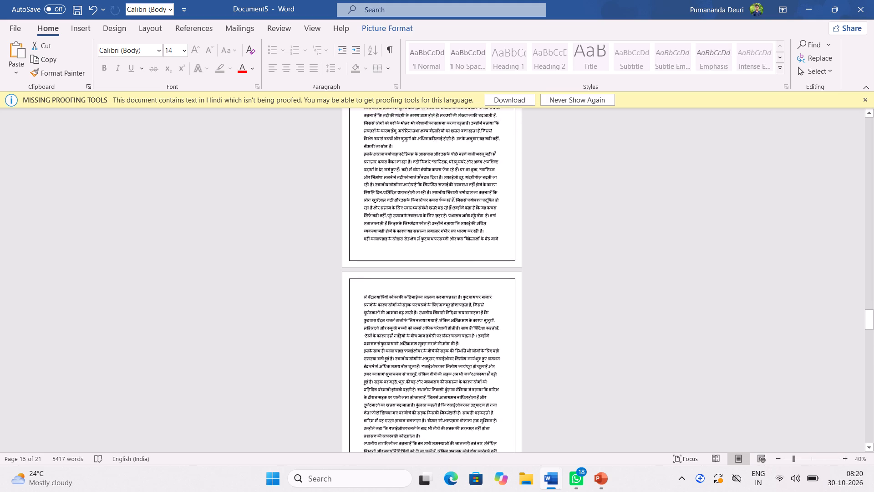
pyautogui.scroll(11, 473, 302)
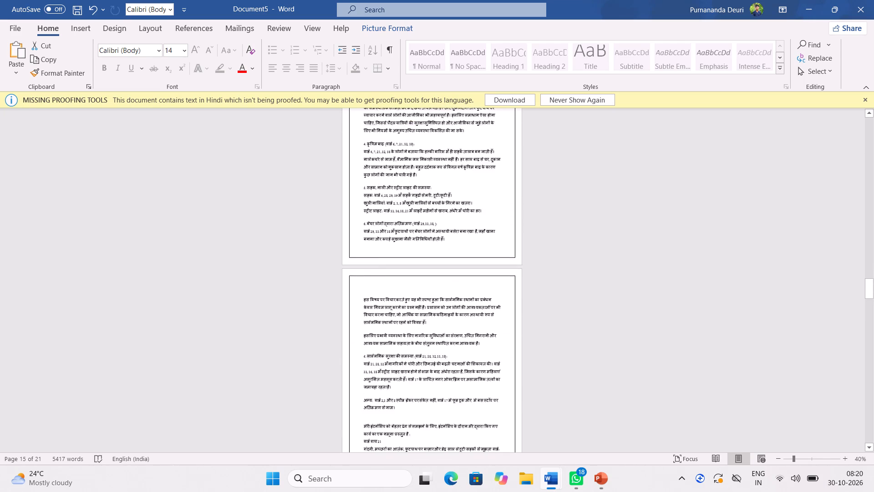
pyautogui.scroll(9, 473, 302)
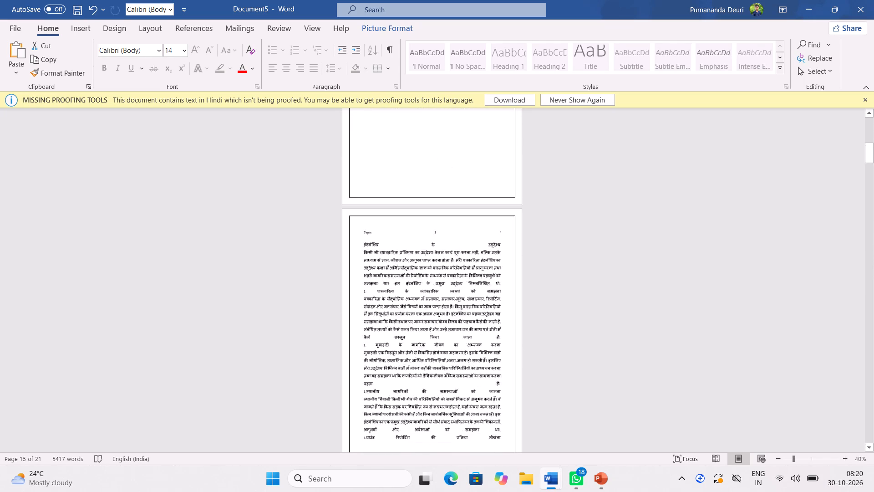
pyautogui.scroll(2, 473, 302)
pyautogui.scroll(20, 473, 302)
pyautogui.scroll(1, 473, 302)
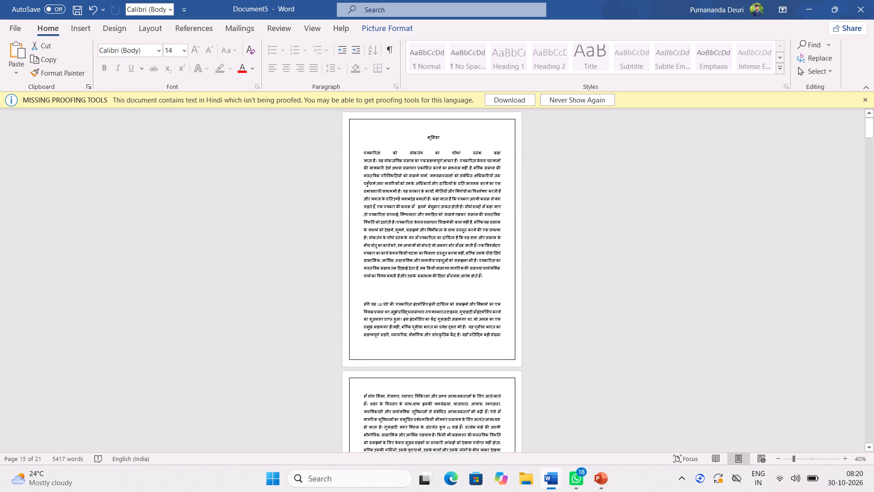
pyautogui.click(426, 179)
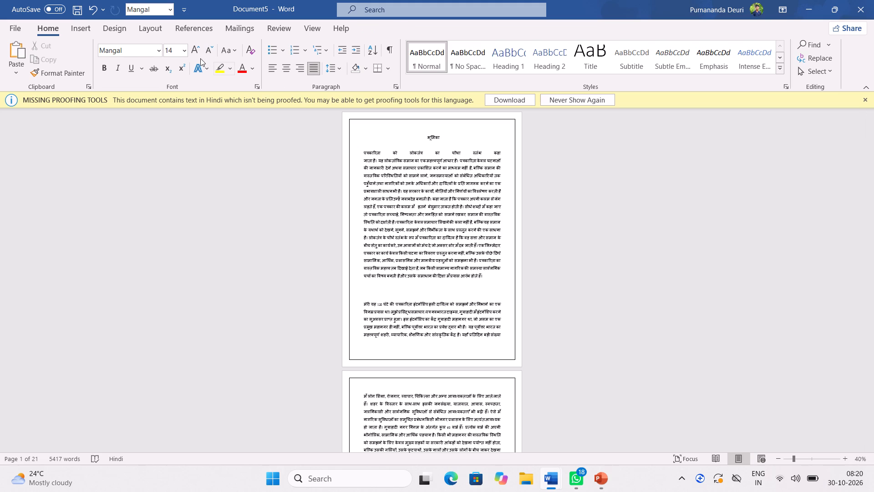
pyautogui.click(428, 138)
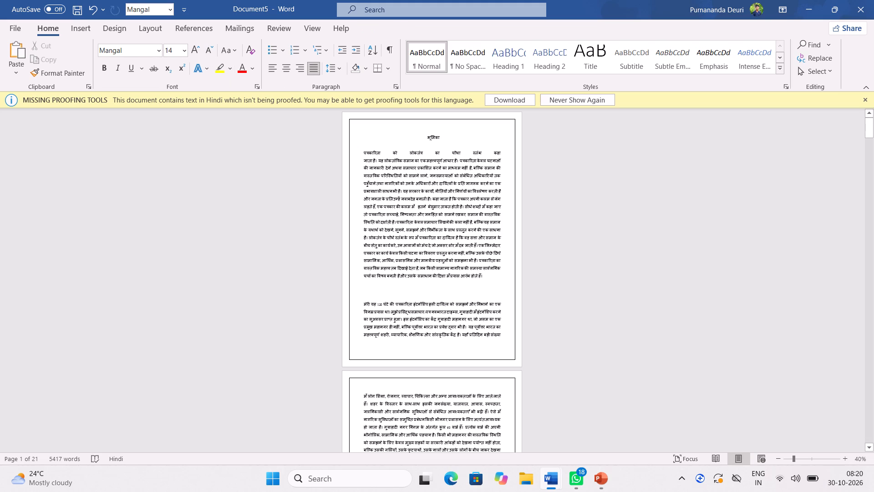
pyautogui.click(362, 153)
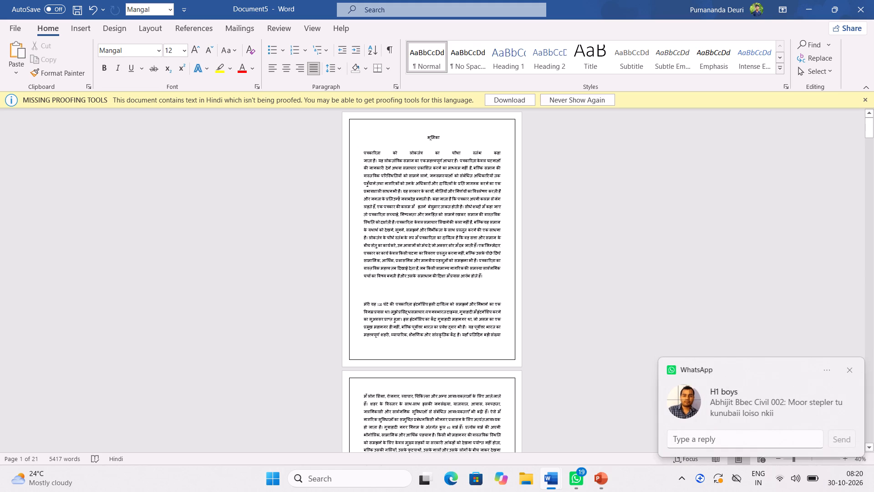
pyautogui.click(362, 153)
pyautogui.moveTo(362, 153); pyautogui.dragTo(434, 170)
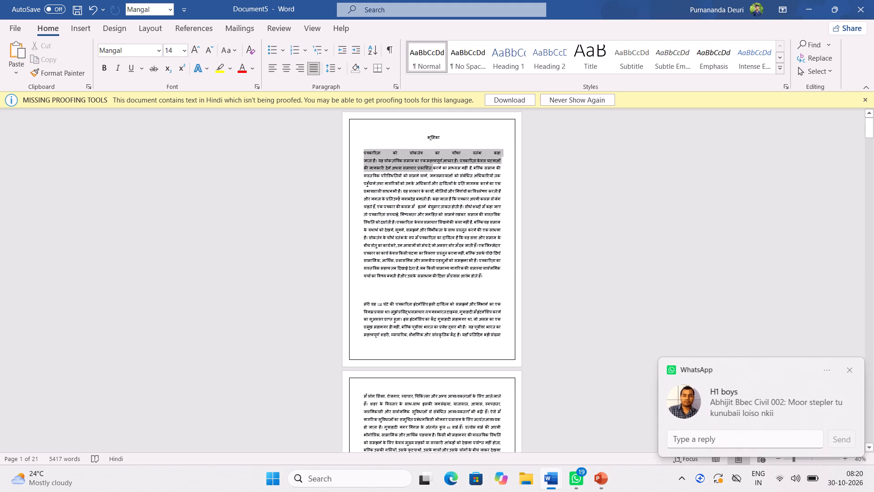
pyautogui.moveTo(434, 170); pyautogui.dragTo(440, 274)
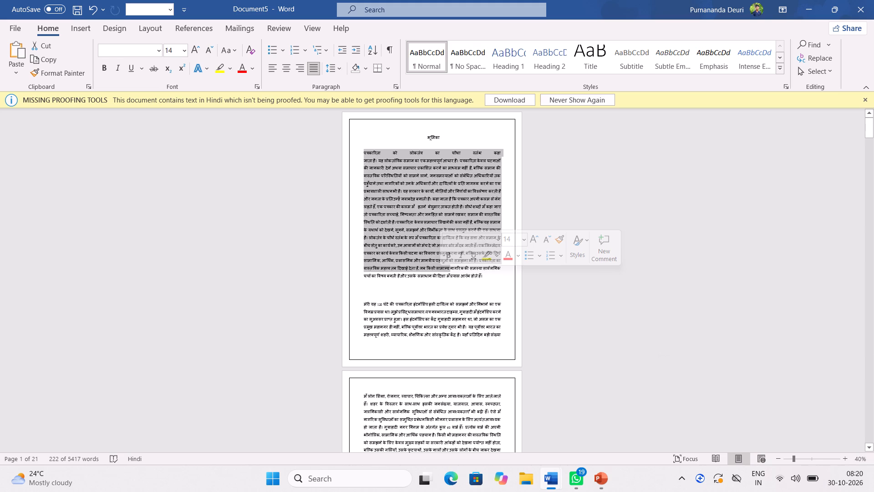
pyautogui.click(457, 293)
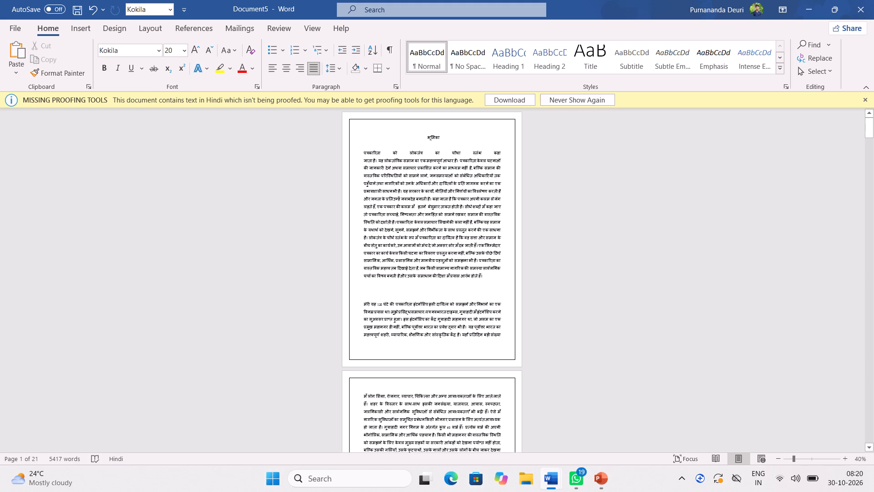
# Apply the Kokila font to the first page's passage from "लड़ते हैं" through "उन आवाजों को" in the भूमिका section.
pyautogui.click(443, 232)
pyautogui.keyDown('ctrl'); pyautogui.scroll(7, 444, 192); pyautogui.keyUp('ctrl')
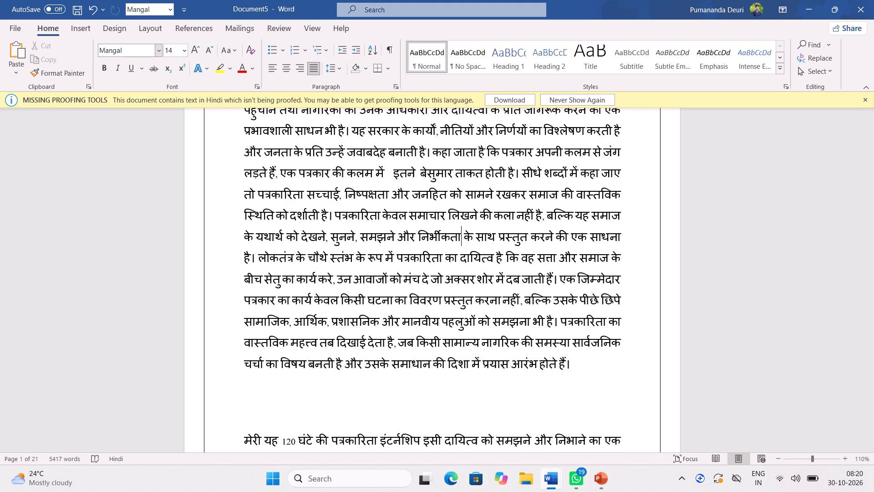
pyautogui.keyDown('ctrl'); pyautogui.scroll(-1, 313, 164); pyautogui.keyUp('ctrl')
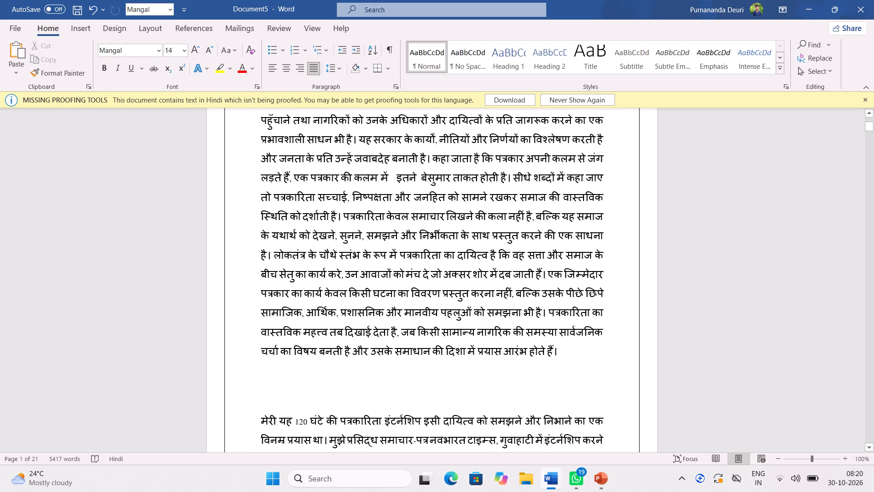
pyautogui.click(255, 177)
pyautogui.click(257, 177)
pyautogui.moveTo(257, 177); pyautogui.dragTo(279, 183)
pyautogui.moveTo(279, 183); pyautogui.dragTo(407, 281)
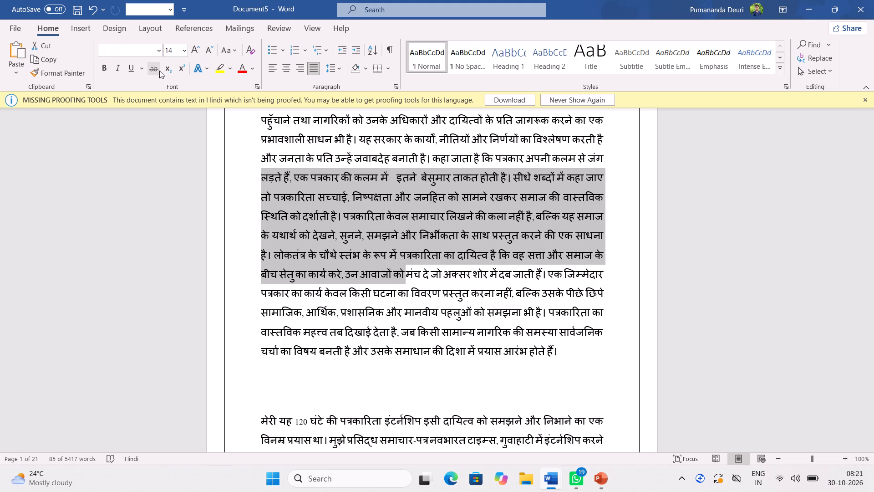
pyautogui.click(156, 53)
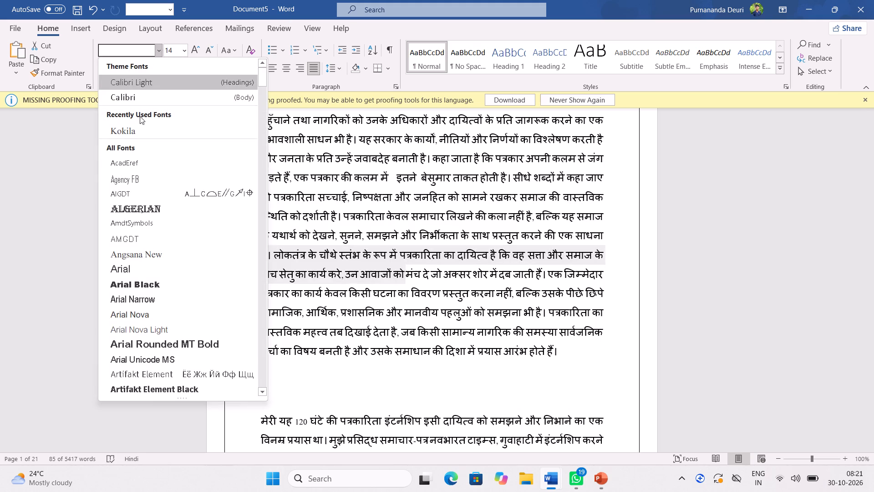
pyautogui.click(136, 133)
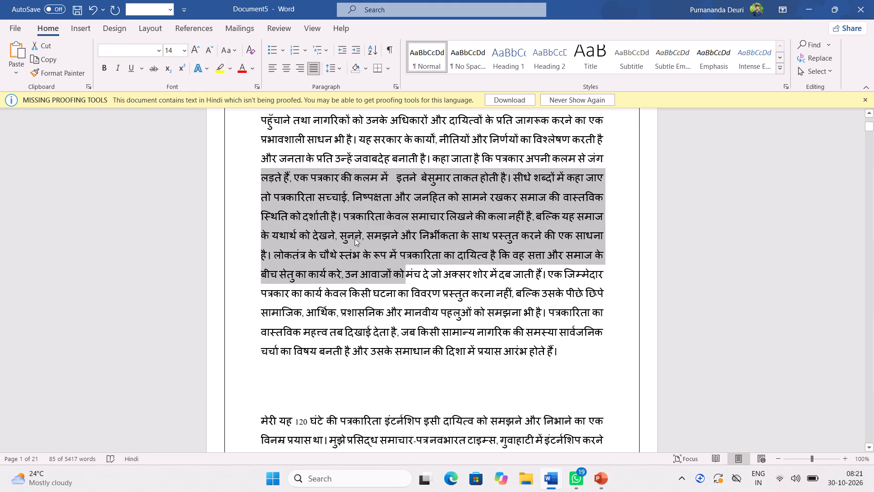
pyautogui.click(159, 51)
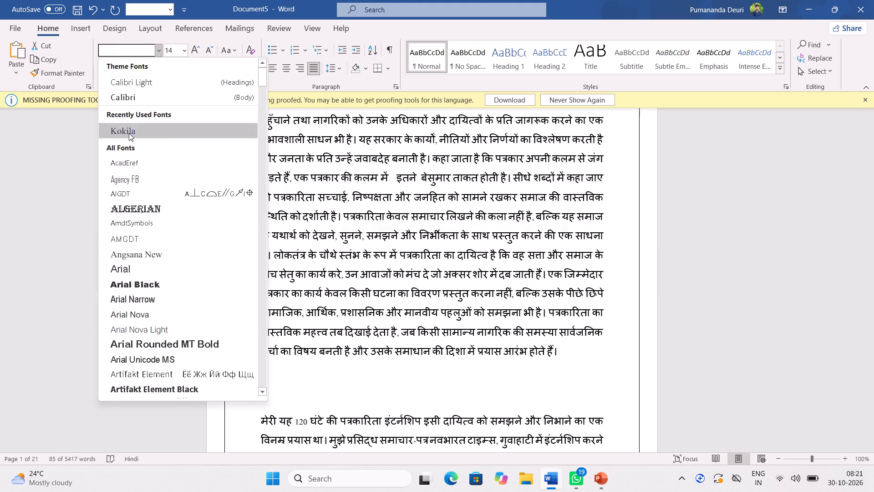
pyautogui.click(129, 133)
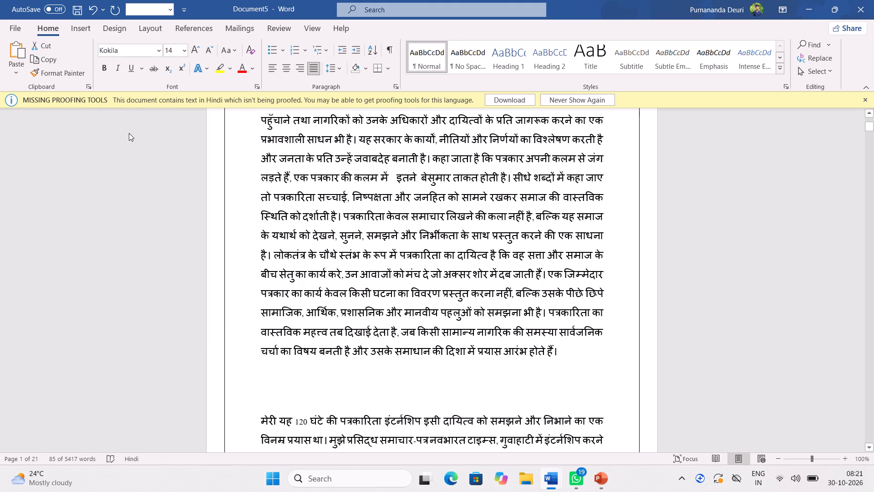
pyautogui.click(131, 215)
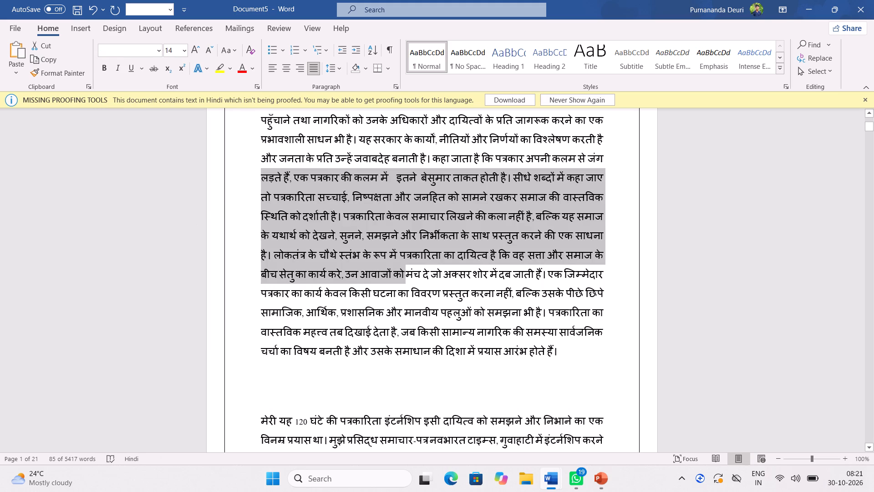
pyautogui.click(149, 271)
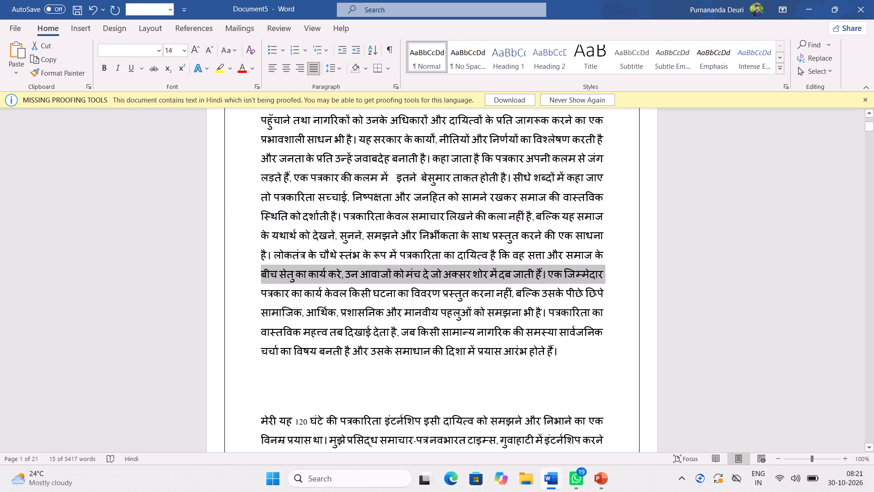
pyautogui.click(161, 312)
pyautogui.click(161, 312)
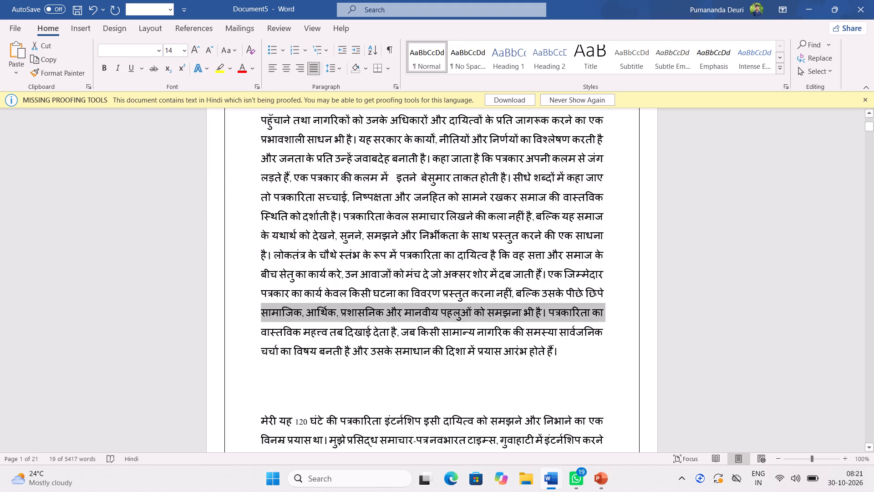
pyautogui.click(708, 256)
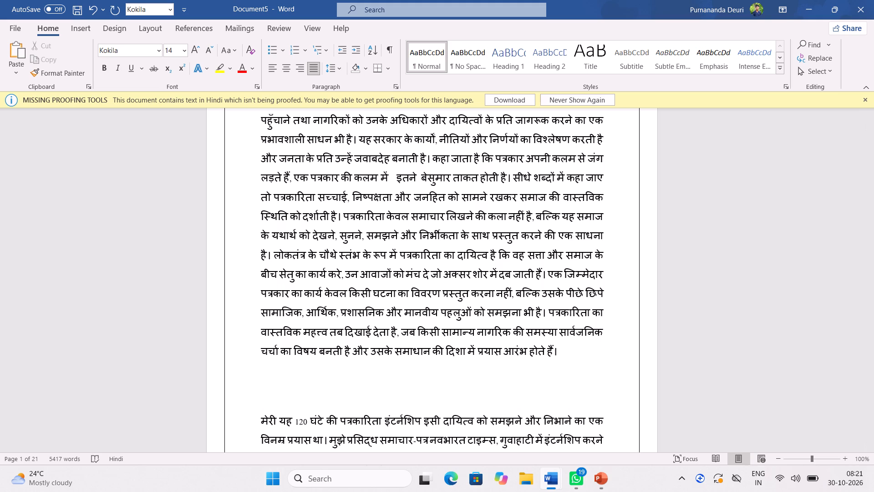
# Switch to Presentation3 in PowerPoint and check the font settings of slide 14's text box above Topic 6.
pyautogui.click(599, 483)
pyautogui.click(723, 429)
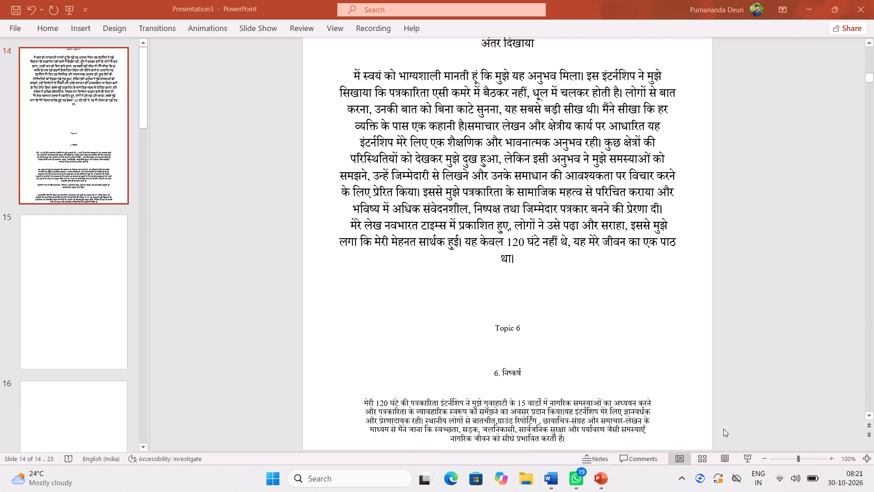
pyautogui.click(601, 477)
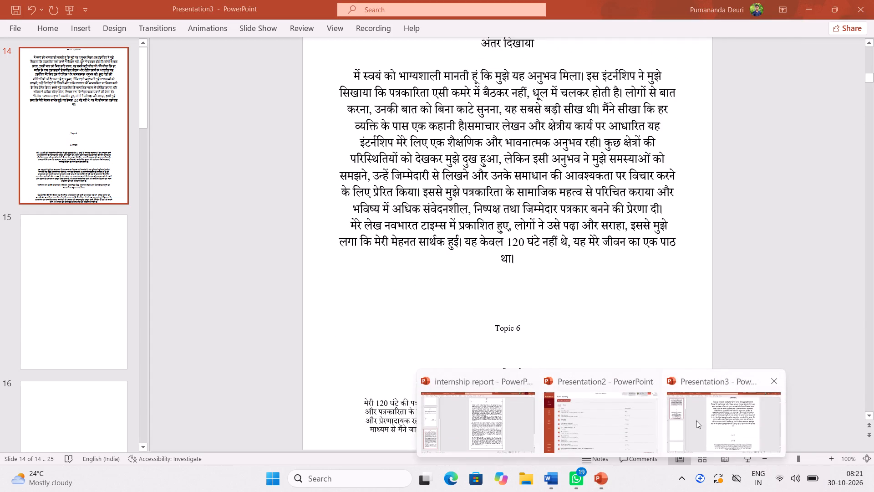
pyautogui.click(720, 414)
pyautogui.scroll(3, 584, 290)
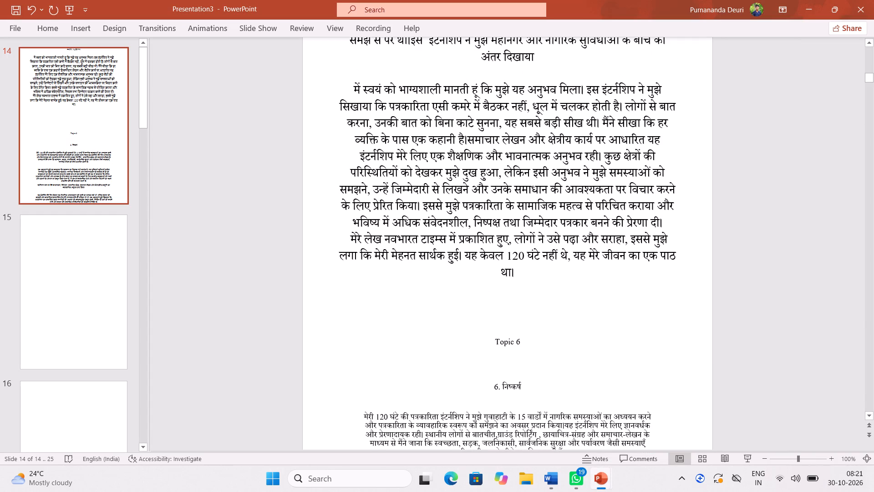
pyautogui.rightClick(517, 256)
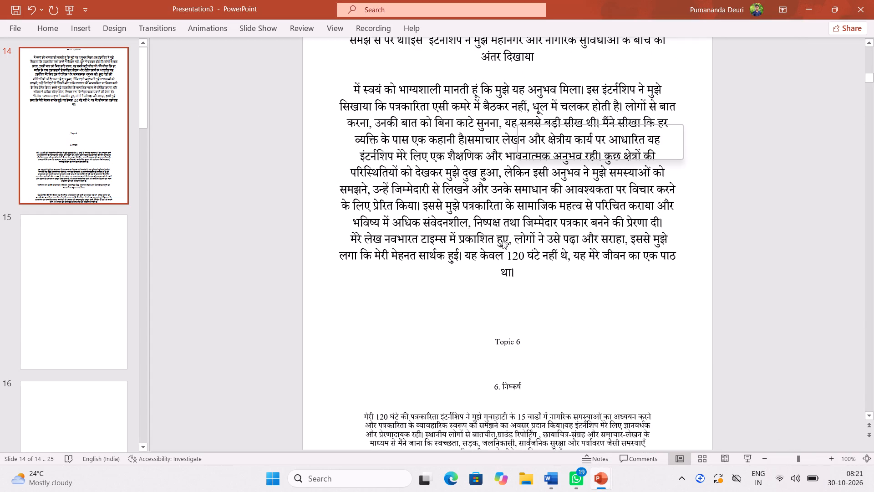
pyautogui.click(47, 34)
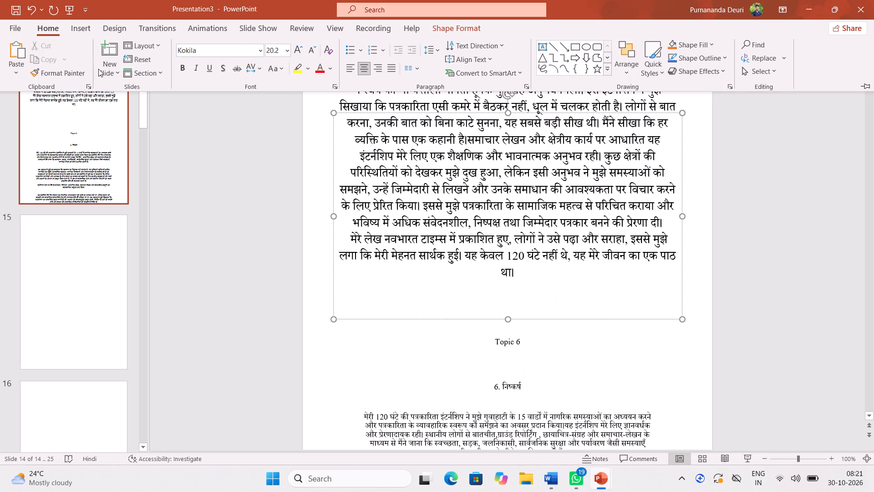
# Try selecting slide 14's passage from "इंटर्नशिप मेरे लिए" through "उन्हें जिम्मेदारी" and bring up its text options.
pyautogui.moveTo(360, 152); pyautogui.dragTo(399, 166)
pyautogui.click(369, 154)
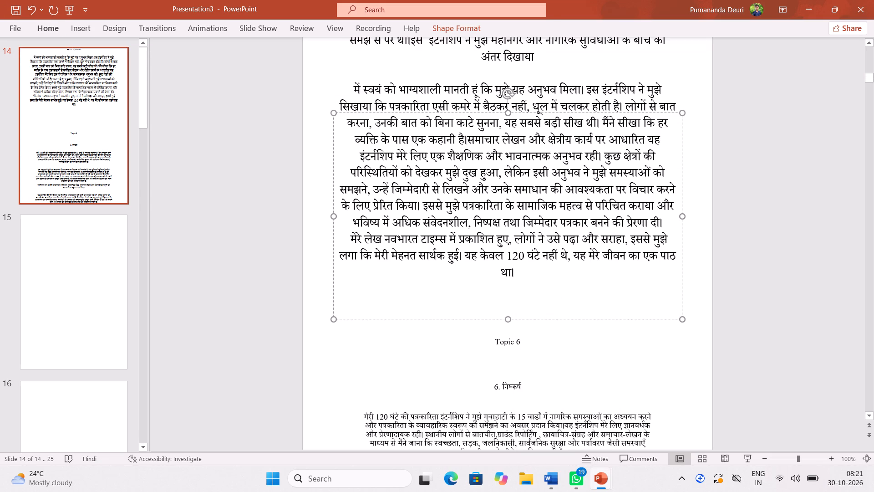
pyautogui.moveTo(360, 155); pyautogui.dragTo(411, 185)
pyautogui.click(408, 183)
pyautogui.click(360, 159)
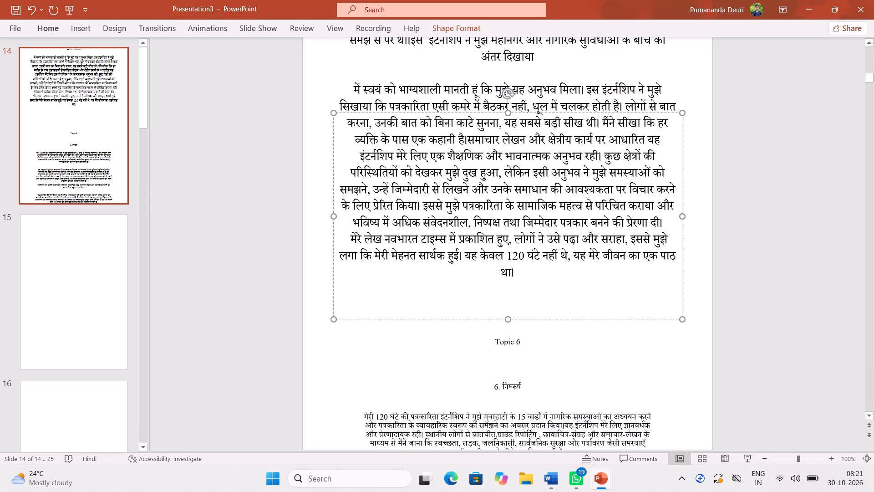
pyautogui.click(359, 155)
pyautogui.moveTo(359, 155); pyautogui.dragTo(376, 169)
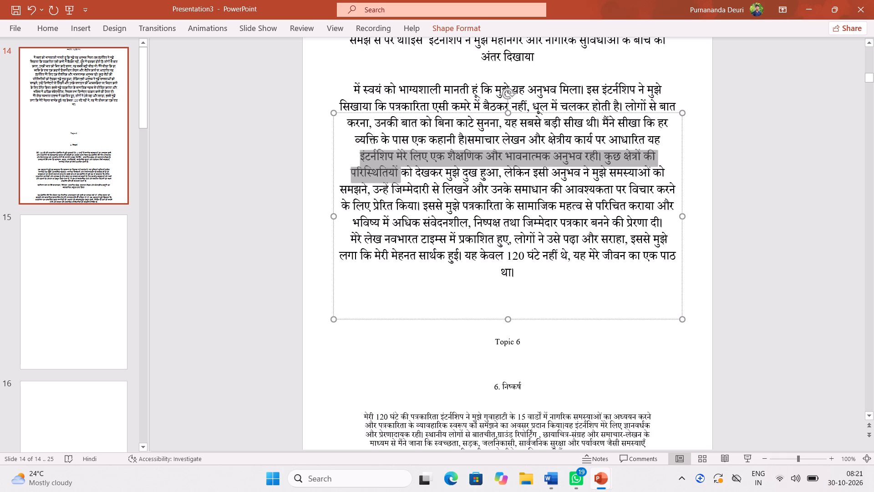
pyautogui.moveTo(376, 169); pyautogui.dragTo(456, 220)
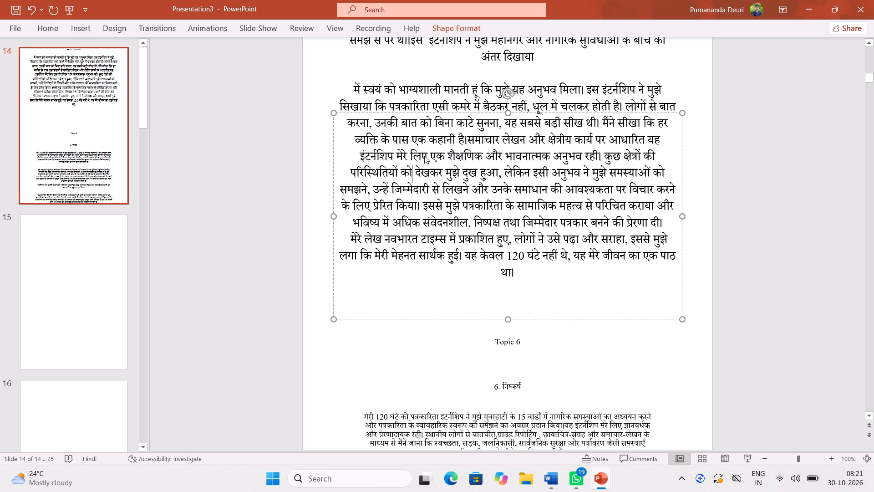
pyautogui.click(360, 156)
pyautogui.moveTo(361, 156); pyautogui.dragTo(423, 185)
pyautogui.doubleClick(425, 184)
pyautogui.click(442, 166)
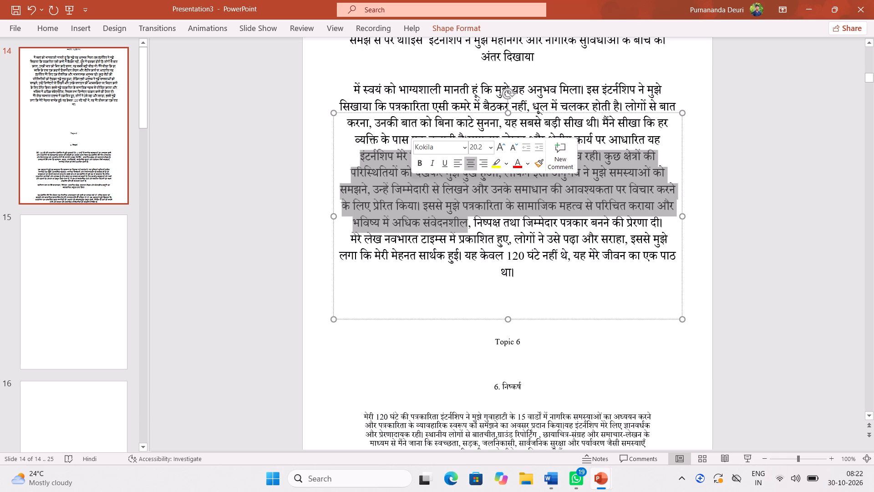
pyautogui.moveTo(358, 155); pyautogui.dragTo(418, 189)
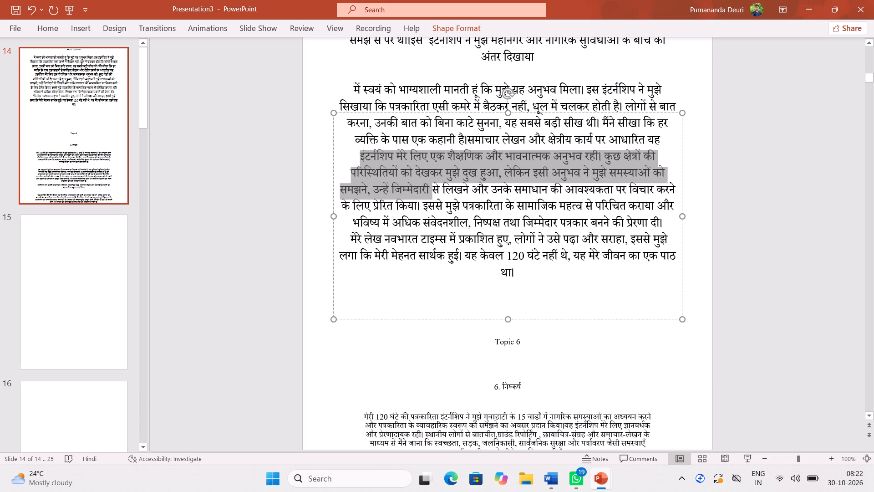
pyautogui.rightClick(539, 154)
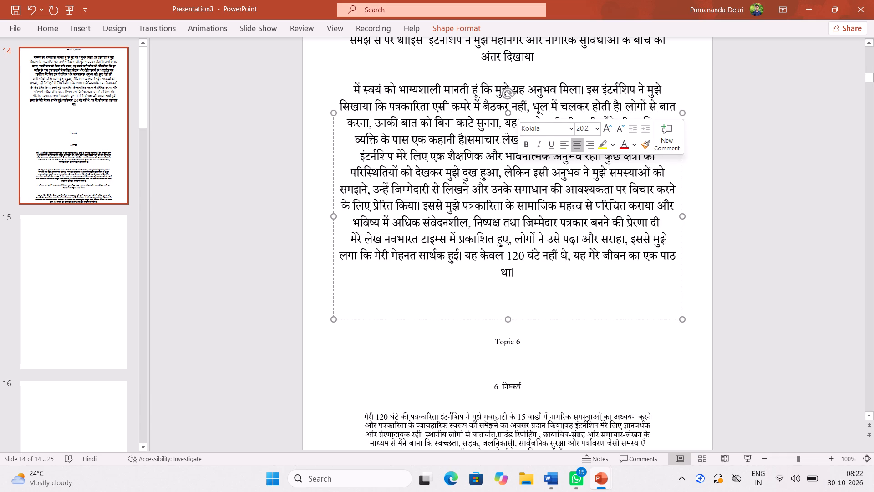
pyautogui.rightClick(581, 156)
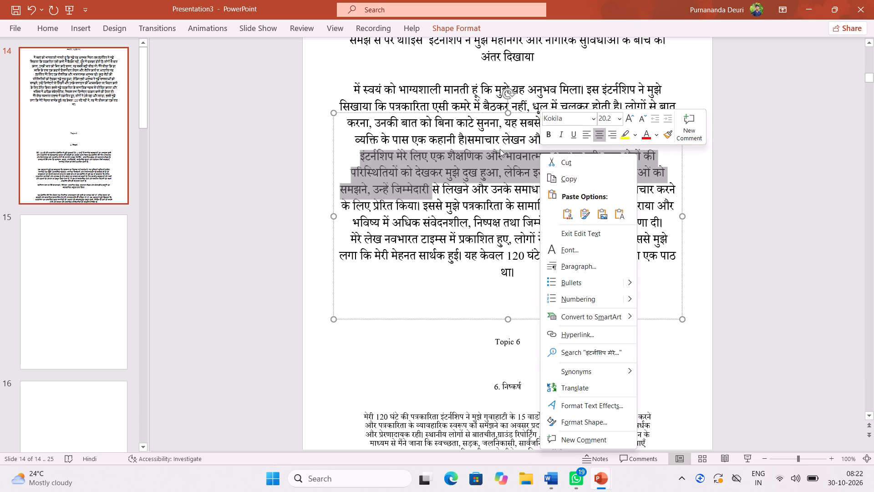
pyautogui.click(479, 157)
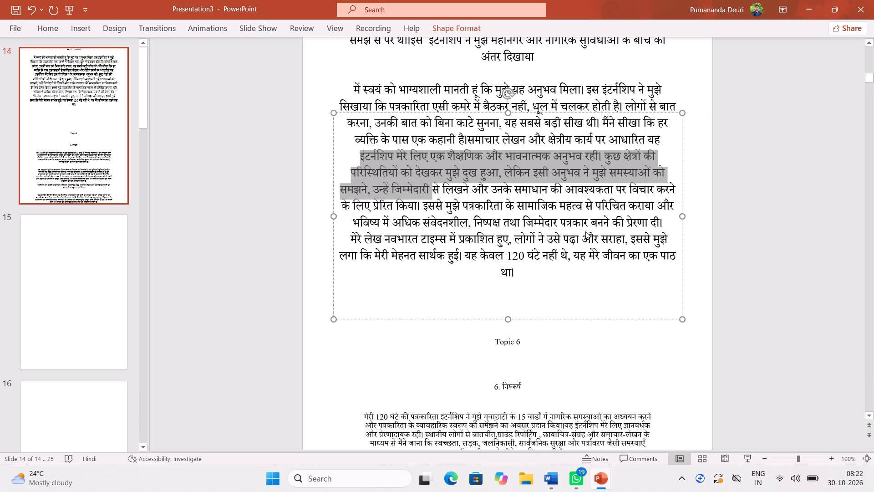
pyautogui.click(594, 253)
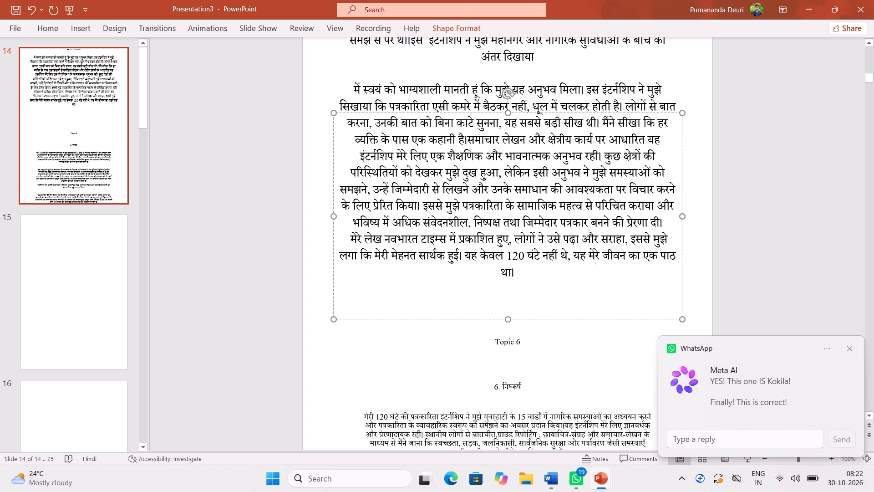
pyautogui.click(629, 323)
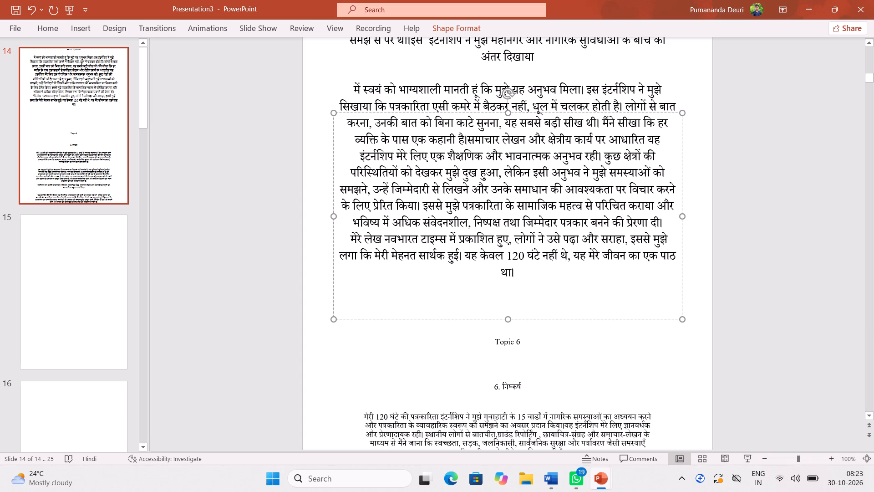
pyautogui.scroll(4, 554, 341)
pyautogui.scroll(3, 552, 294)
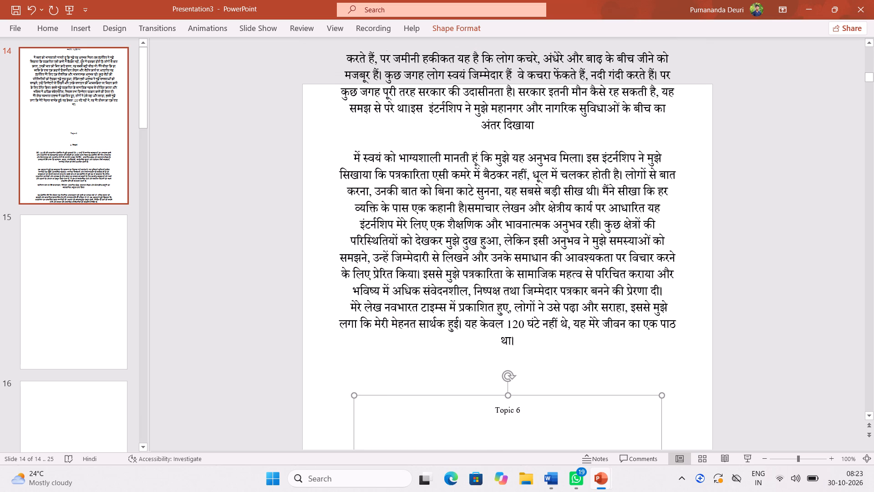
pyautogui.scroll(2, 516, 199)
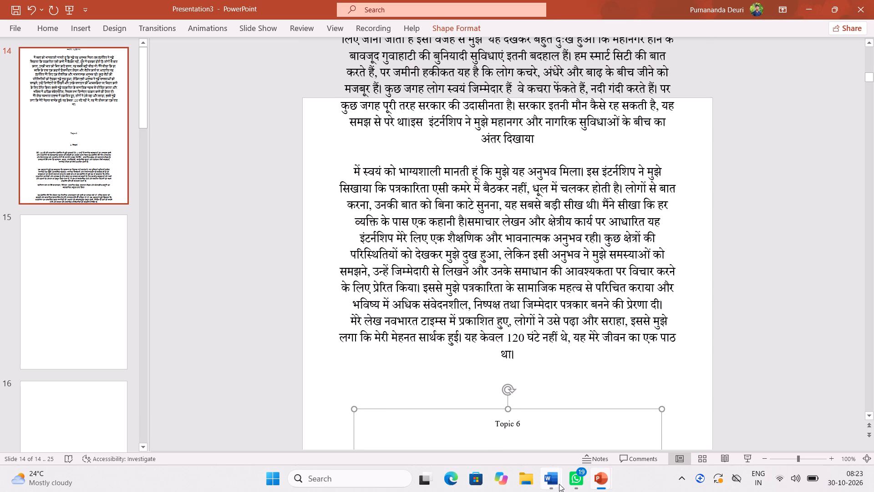
# Switch back to Document5 in Word at the first page's भूमिका text and dismiss the WhatsApp notification.
pyautogui.click(552, 486)
pyautogui.click(673, 439)
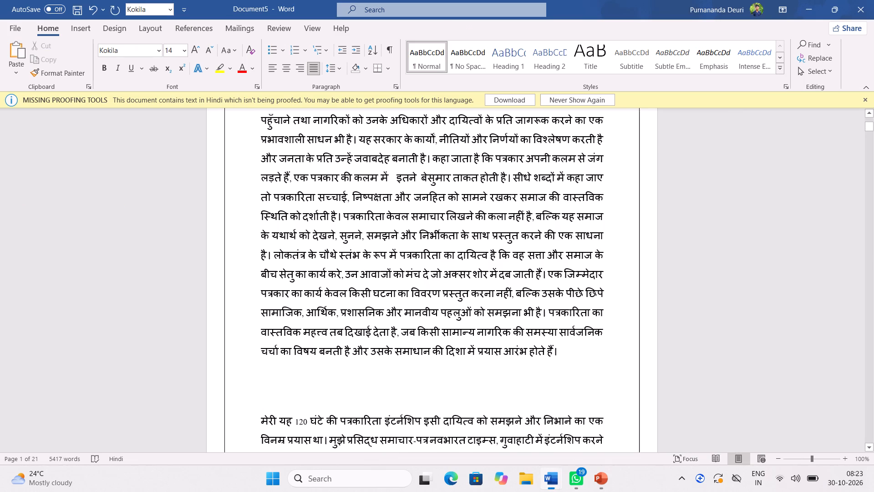
pyautogui.scroll(1, 469, 310)
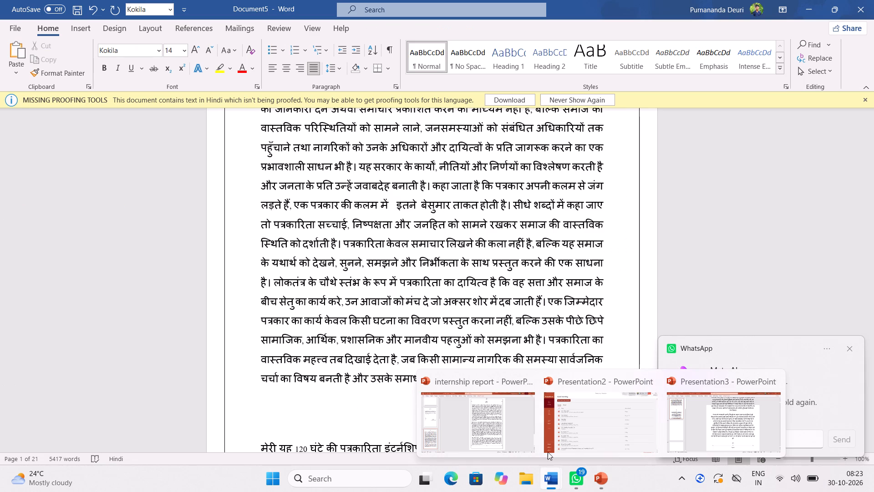
pyautogui.click(484, 290)
pyautogui.click(605, 421)
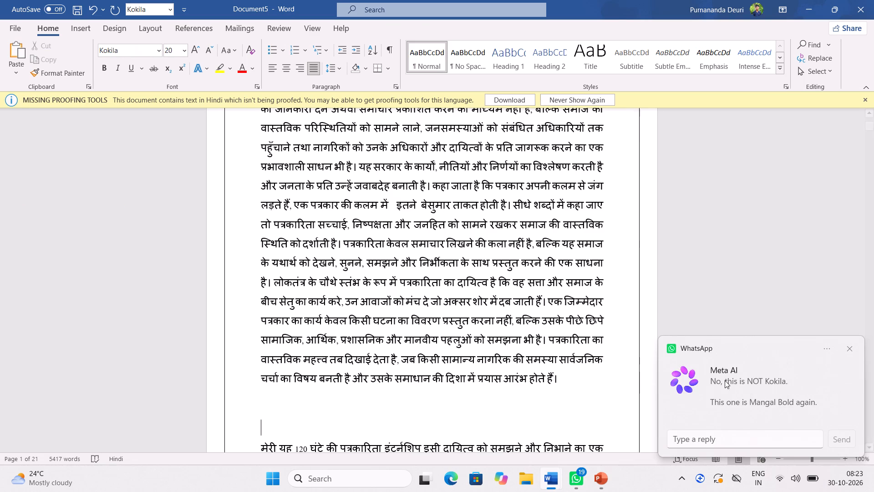
pyautogui.click(851, 348)
# Review the report's body text from the first page through the numbered objectives on page 3 for consistent font and layout.
pyautogui.scroll(-8, 596, 300)
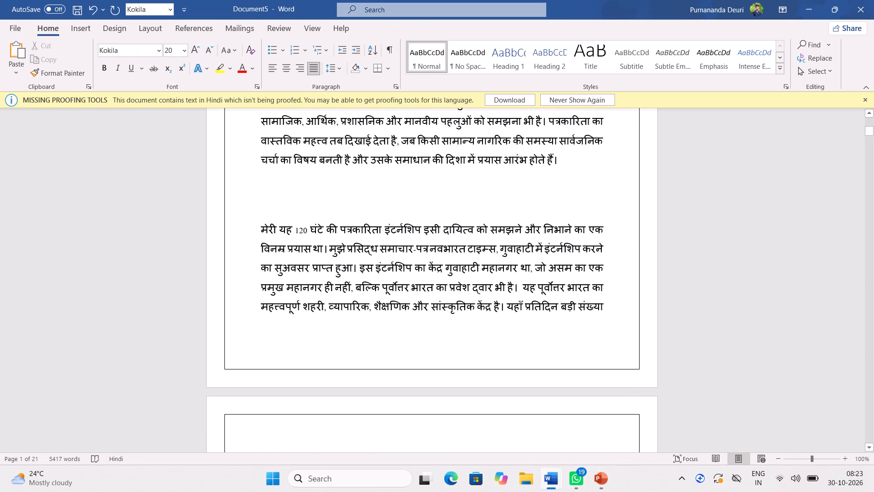
pyautogui.scroll(-5, 592, 303)
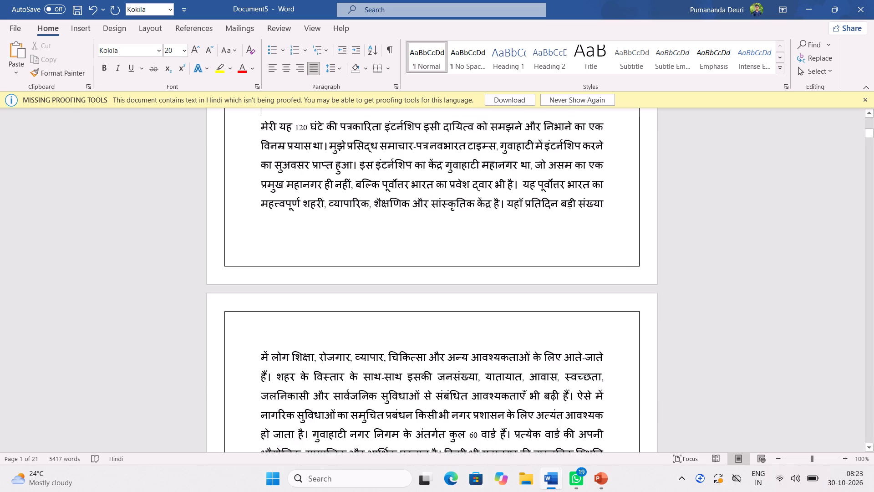
pyautogui.scroll(-6, 592, 303)
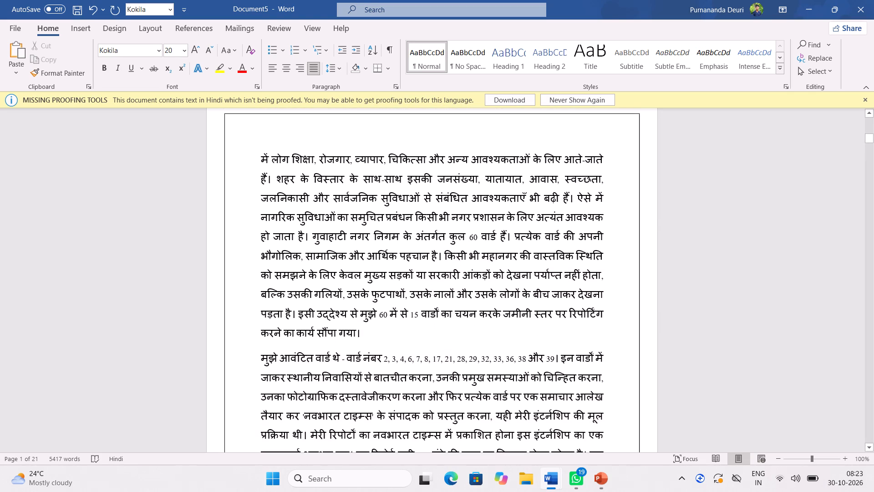
pyautogui.scroll(-15, 592, 303)
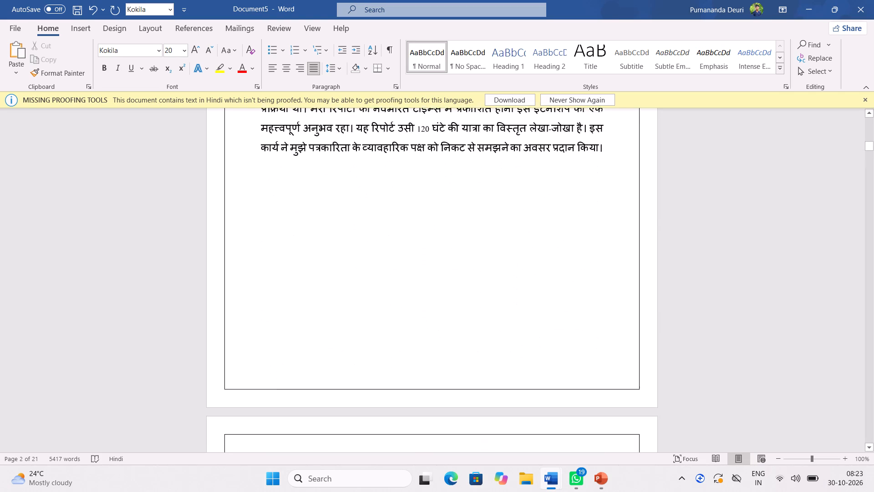
pyautogui.scroll(-15, 592, 303)
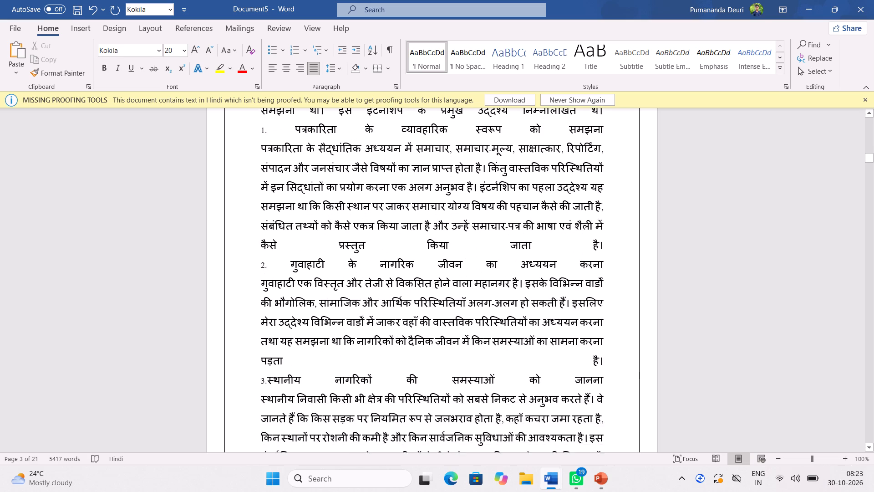
pyautogui.scroll(-6, 594, 319)
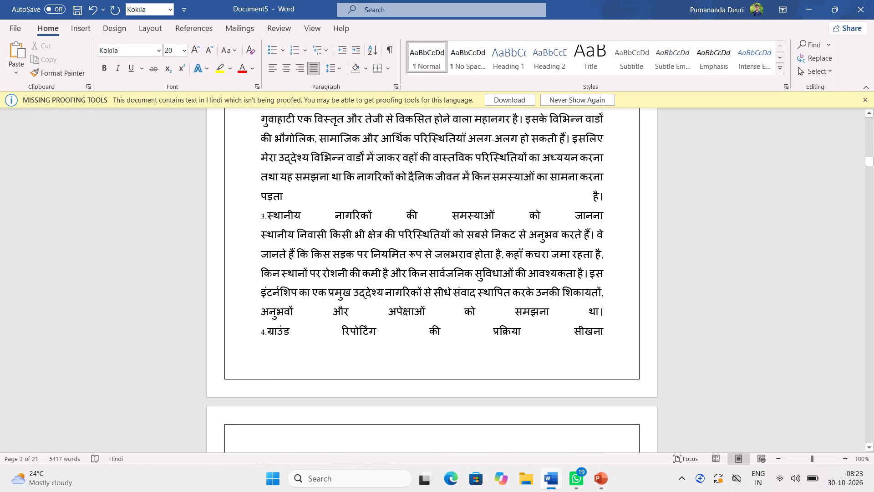
pyautogui.scroll(-3, 594, 319)
pyautogui.scroll(3, 593, 320)
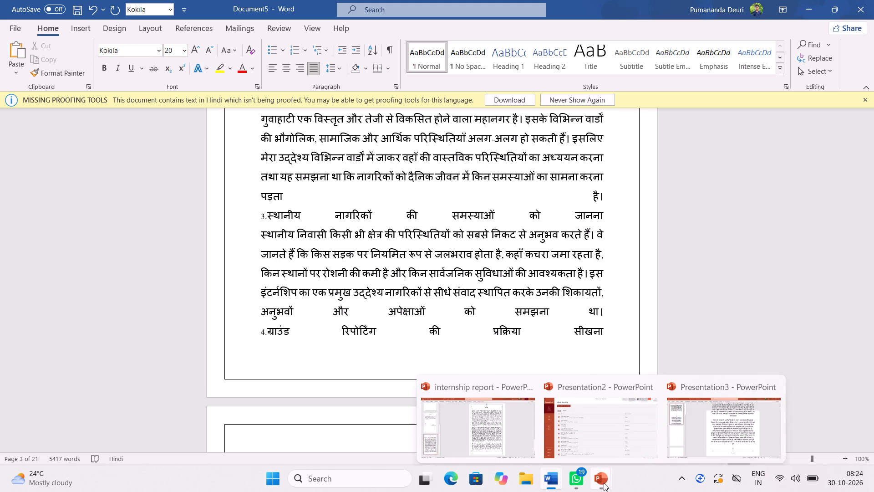
# Switch back to Presentation3 and shift slide 14's text box above Topic 6 slightly right and down.
pyautogui.click(720, 420)
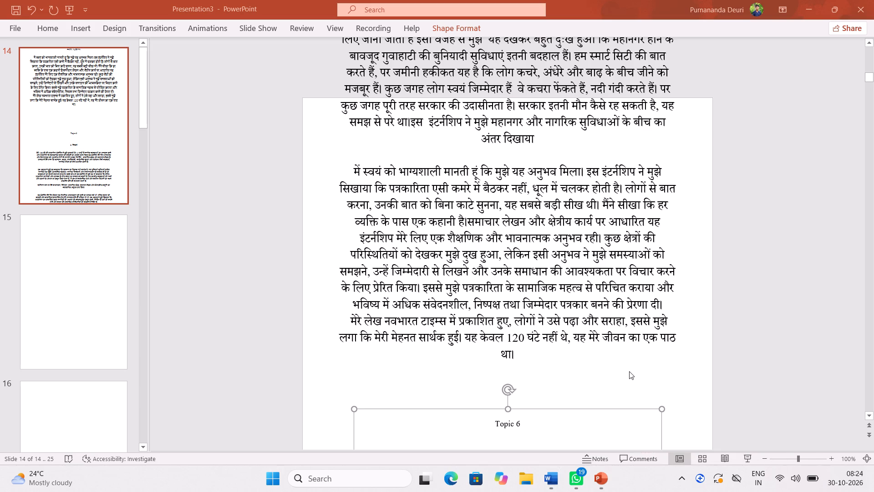
pyautogui.scroll(-4, 629, 371)
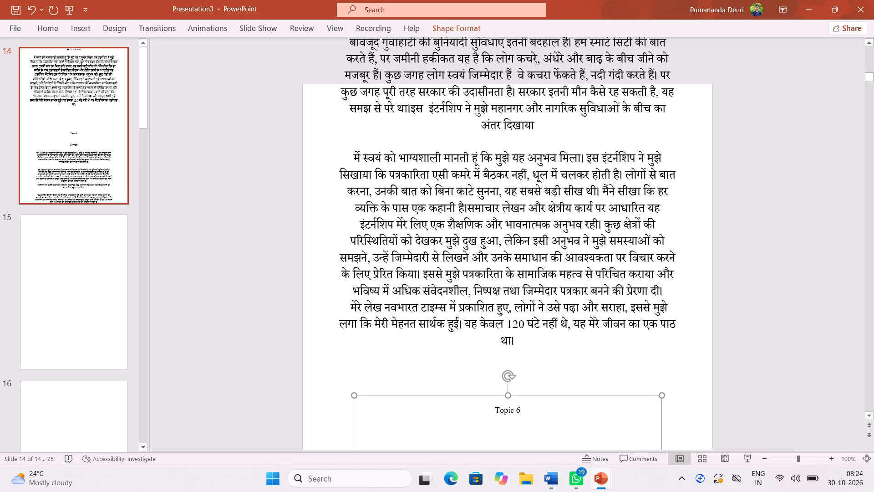
pyautogui.moveTo(338, 256); pyautogui.dragTo(374, 280)
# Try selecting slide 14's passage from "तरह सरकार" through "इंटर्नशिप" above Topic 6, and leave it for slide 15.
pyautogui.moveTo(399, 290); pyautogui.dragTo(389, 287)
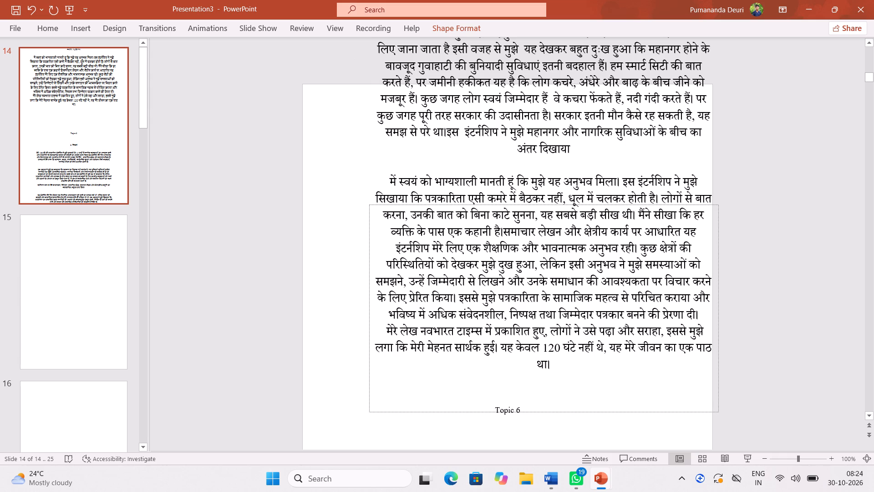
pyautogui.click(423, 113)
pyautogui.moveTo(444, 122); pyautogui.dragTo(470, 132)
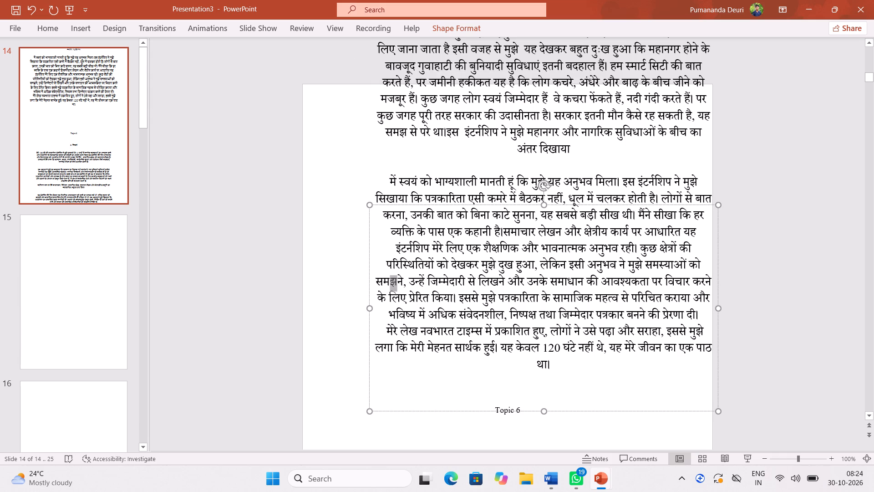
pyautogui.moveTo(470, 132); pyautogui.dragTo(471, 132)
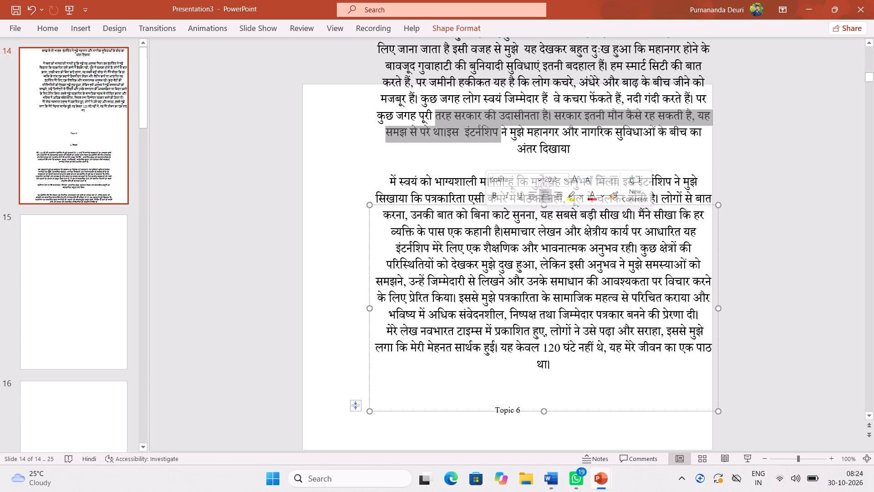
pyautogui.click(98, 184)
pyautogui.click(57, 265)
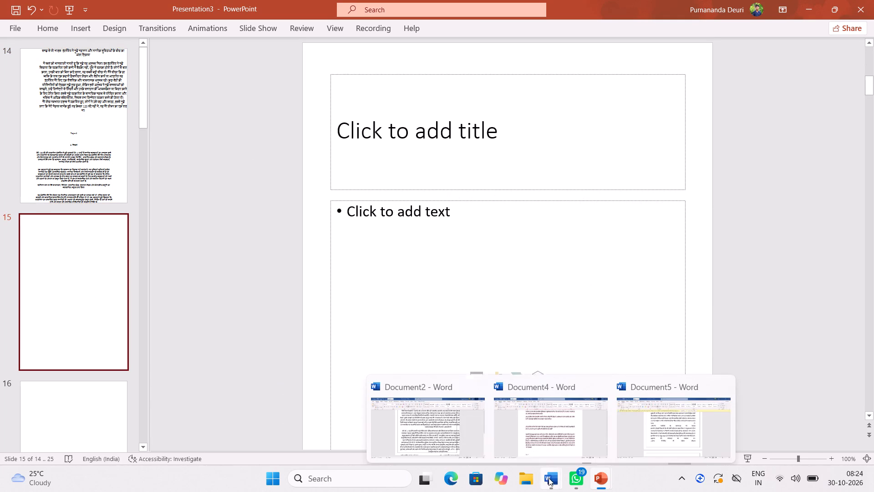
# Switch to Document5 in Word and review its pages from Topic 2 back to the opening भूमिका section.
pyautogui.click(549, 478)
pyautogui.click(661, 411)
pyautogui.scroll(1, 516, 369)
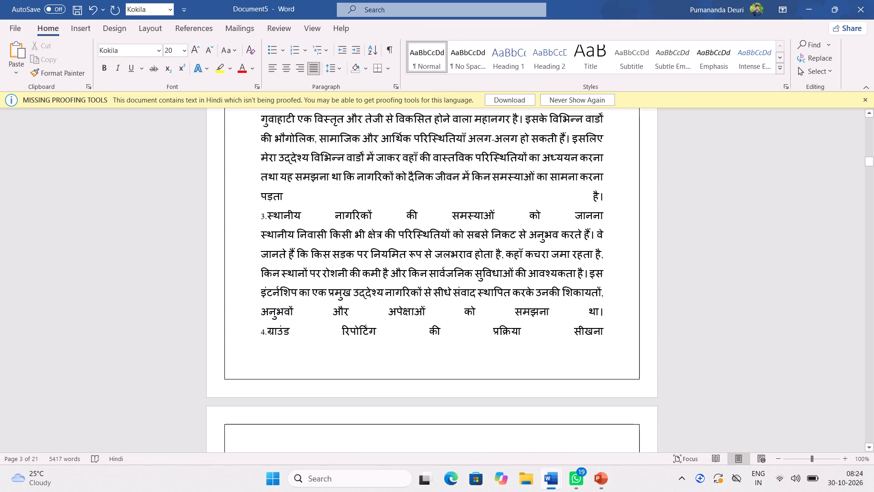
pyautogui.scroll(17, 516, 369)
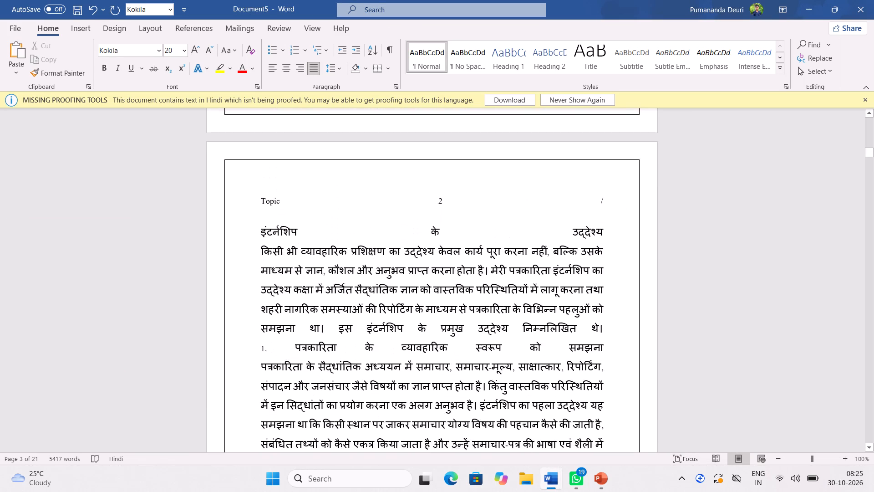
pyautogui.scroll(20, 516, 369)
pyautogui.scroll(6, 516, 369)
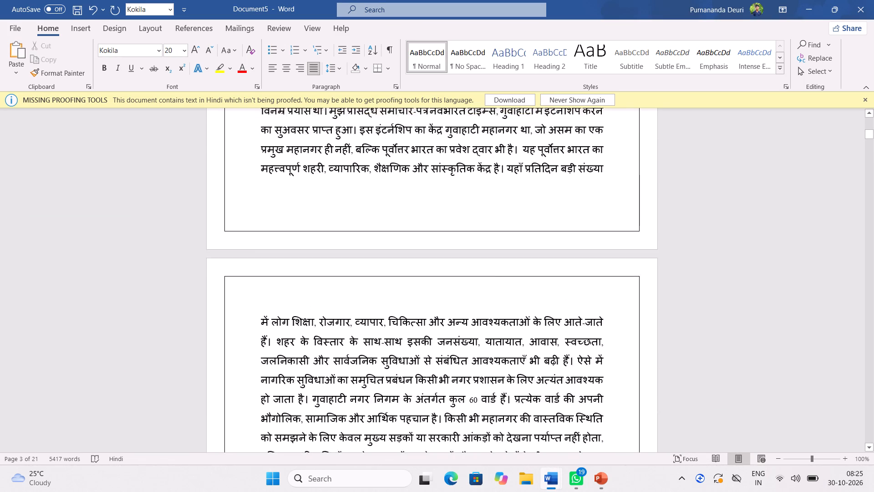
pyautogui.scroll(20, 516, 369)
pyautogui.scroll(1, 516, 369)
pyautogui.scroll(-1, 516, 369)
pyautogui.scroll(5, 516, 369)
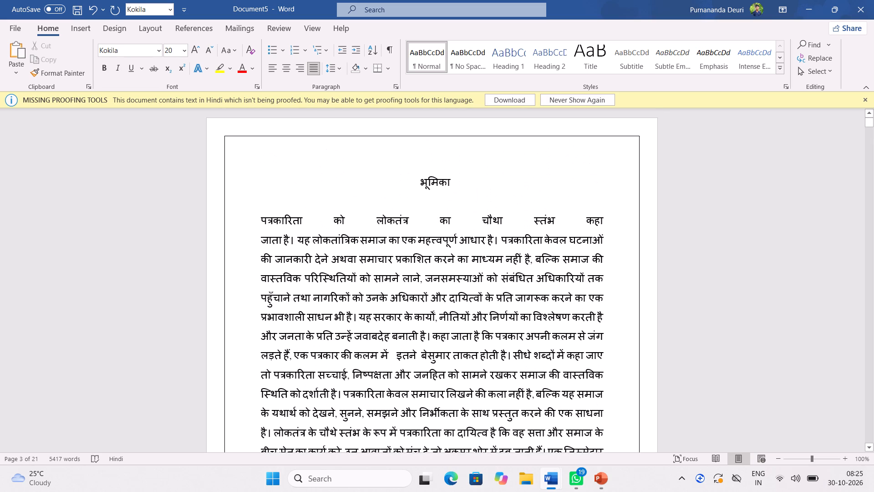
pyautogui.scroll(-2, 516, 369)
pyautogui.scroll(1, 516, 369)
# Read through Document5 from the भूमिका section to Topic 2's objective 5 on page 4, examining text and page layout.
pyautogui.scroll(-7, 516, 369)
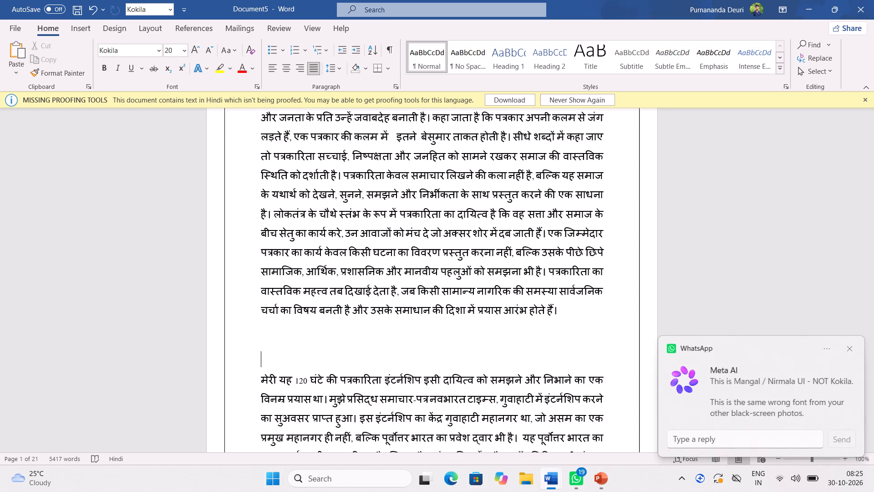
pyautogui.scroll(-2, 516, 369)
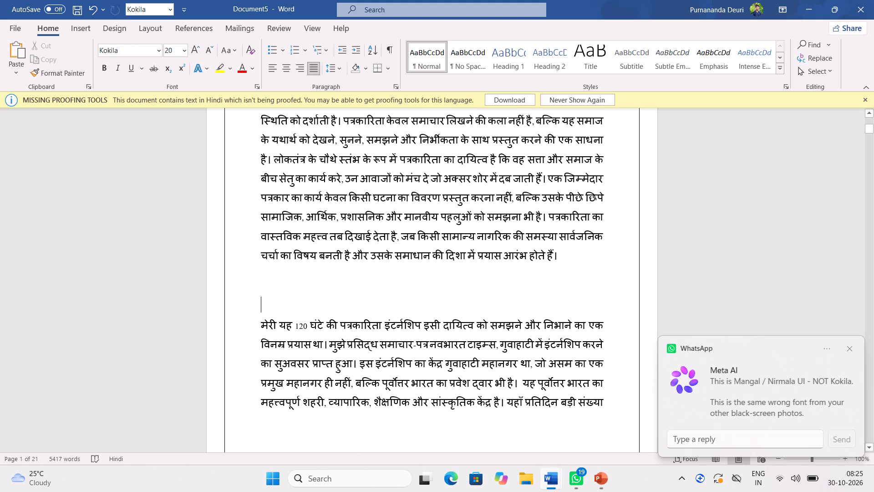
pyautogui.scroll(-4, 531, 390)
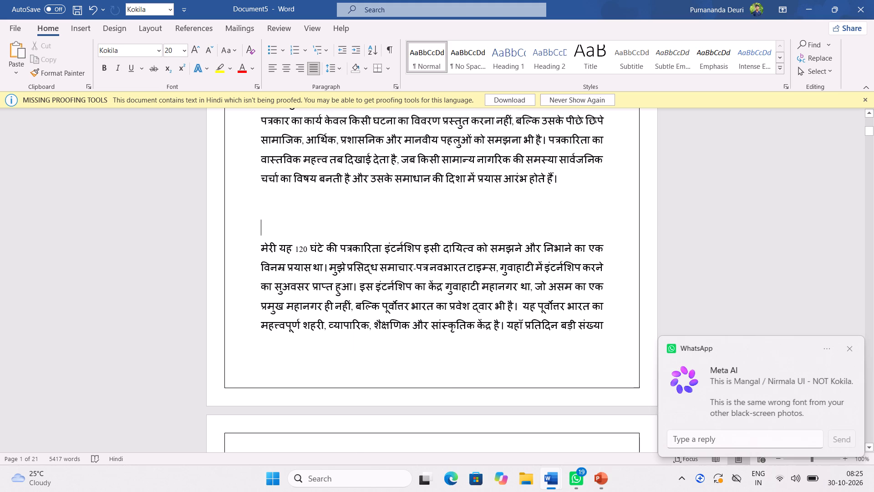
pyautogui.scroll(-20, 531, 382)
pyautogui.scroll(-2, 531, 380)
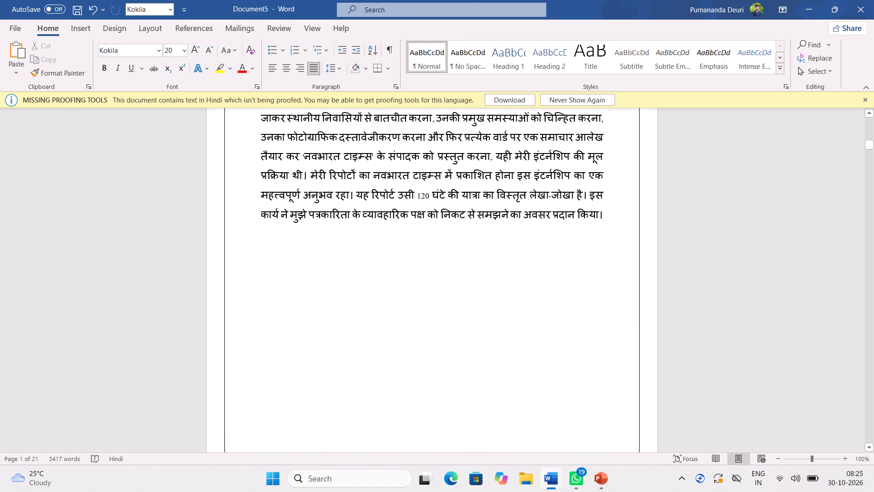
pyautogui.scroll(-19, 531, 380)
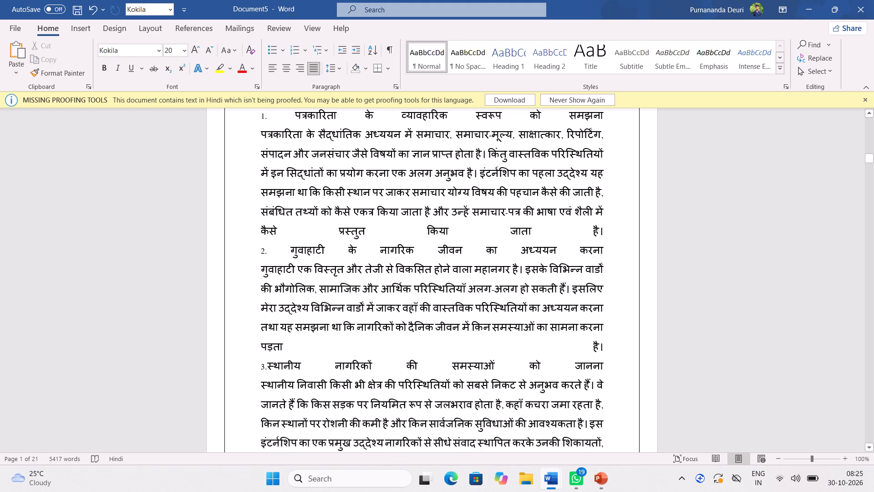
pyautogui.scroll(-12, 531, 380)
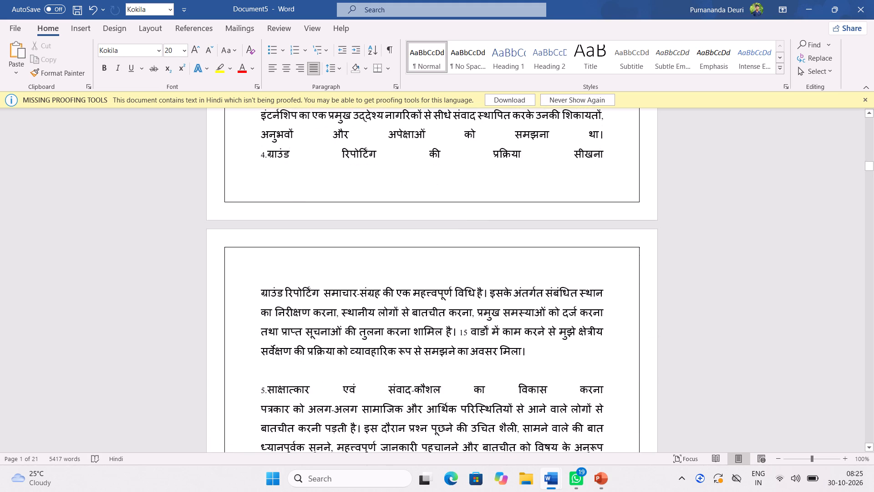
pyautogui.scroll(-3, 531, 380)
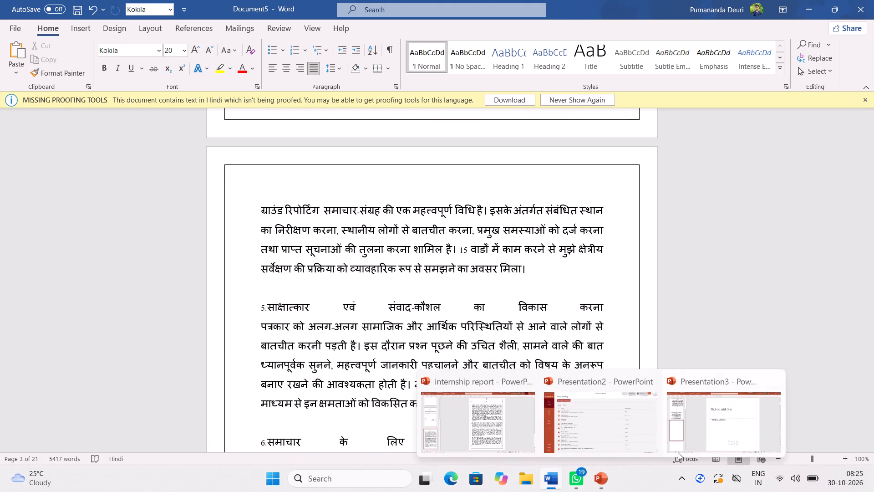
# Look at the blank slide 15 in Presentation3 in PowerPoint and return to Document5 in Word.
pyautogui.click(710, 431)
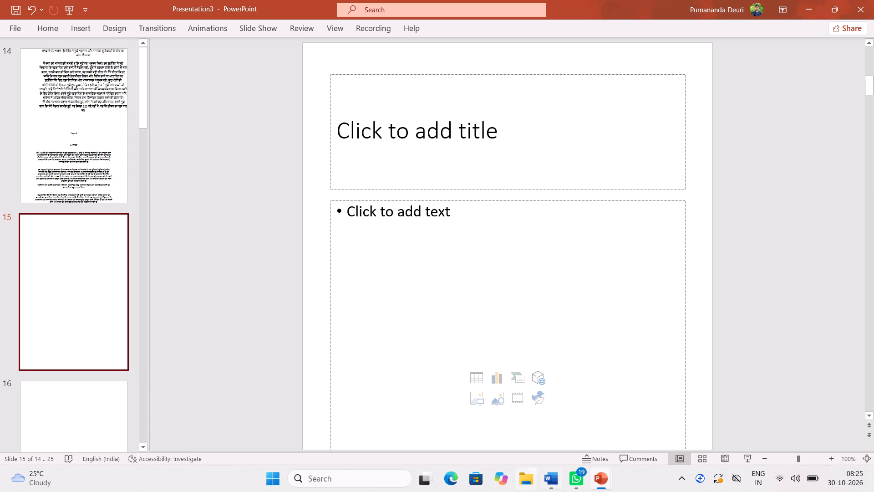
pyautogui.click(647, 417)
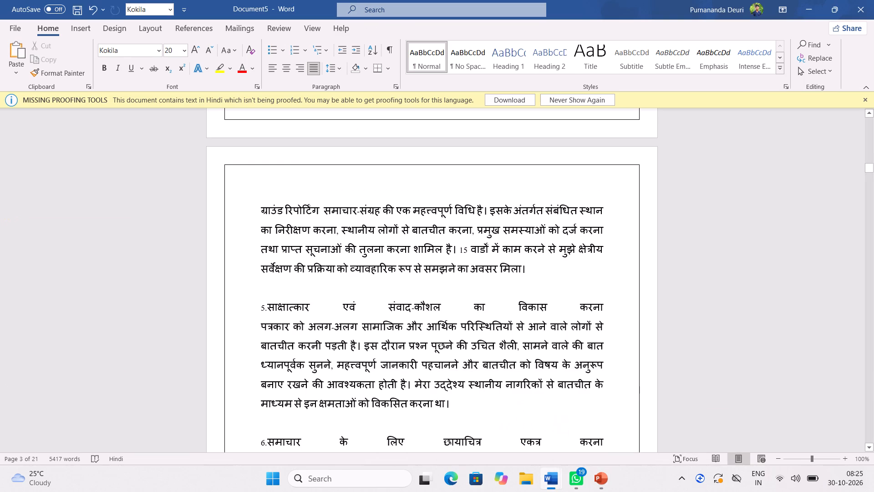
# Review the rest of Document5 from Topic 2's objectives 6 to 8 through to the end of the last page.
pyautogui.scroll(-9, 483, 354)
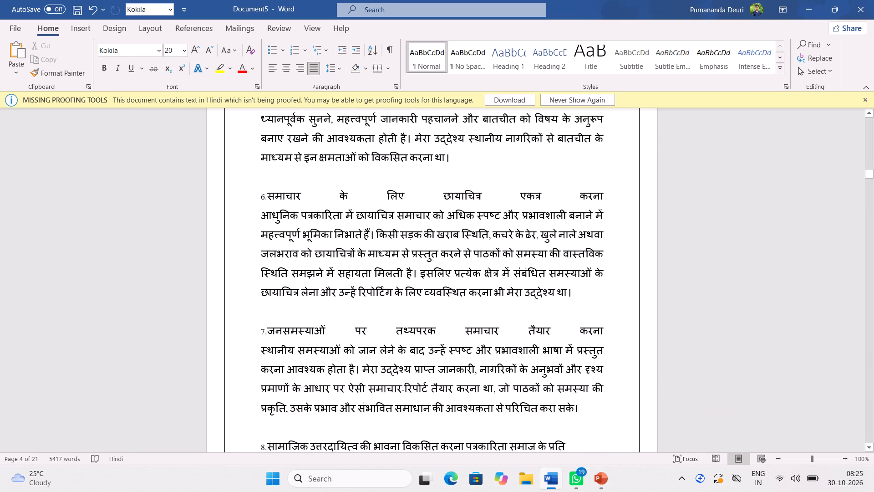
pyautogui.scroll(-4, 492, 303)
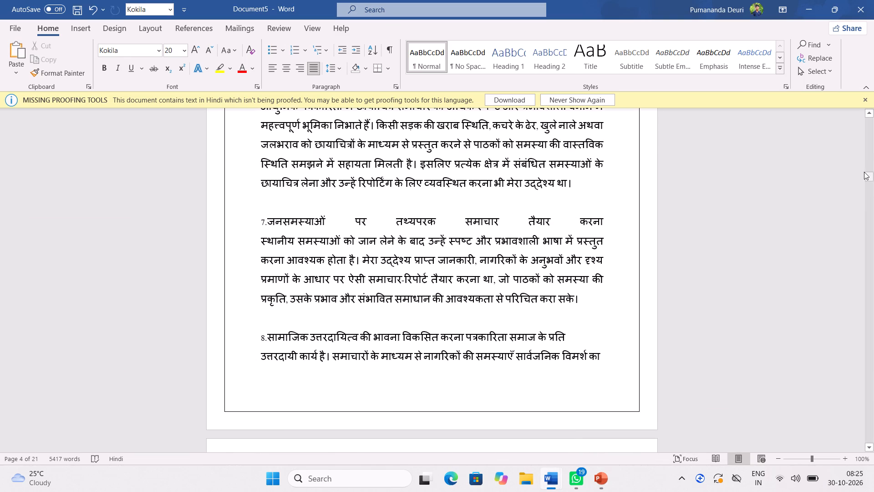
pyautogui.moveTo(864, 172); pyautogui.dragTo(864, 189)
pyautogui.click(715, 267)
pyautogui.moveTo(871, 179); pyautogui.dragTo(873, 309)
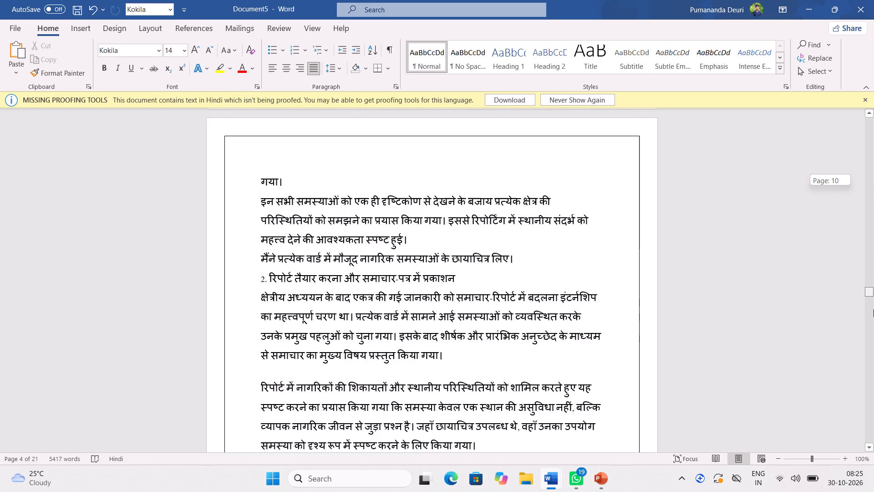
pyautogui.moveTo(873, 309); pyautogui.dragTo(871, 438)
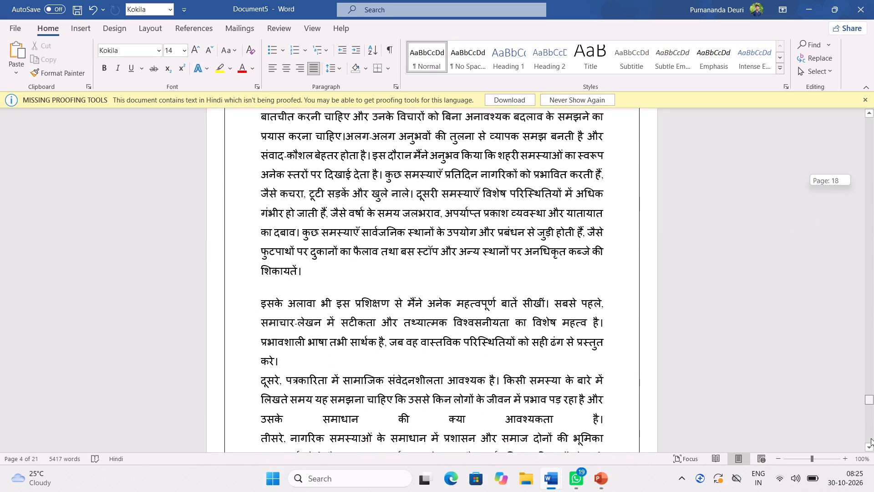
pyautogui.moveTo(871, 438); pyautogui.dragTo(873, 491)
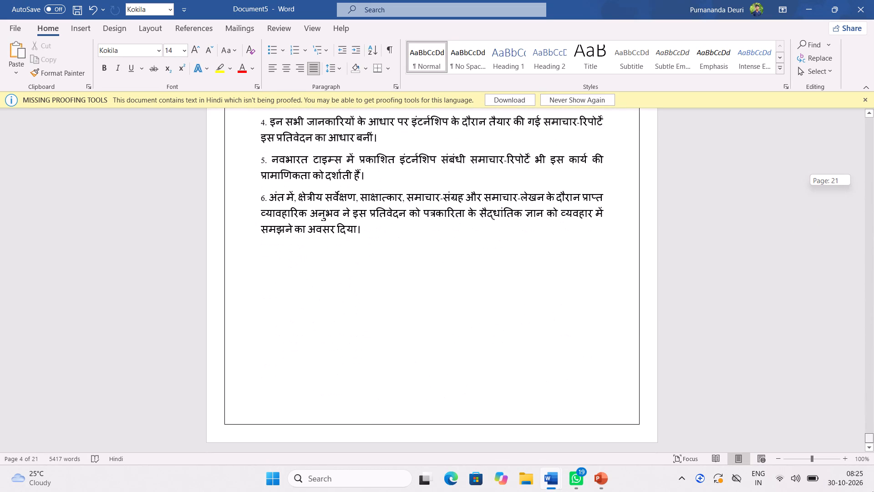
pyautogui.moveTo(873, 491); pyautogui.dragTo(873, 466)
pyautogui.moveTo(873, 461); pyautogui.dragTo(873, 459)
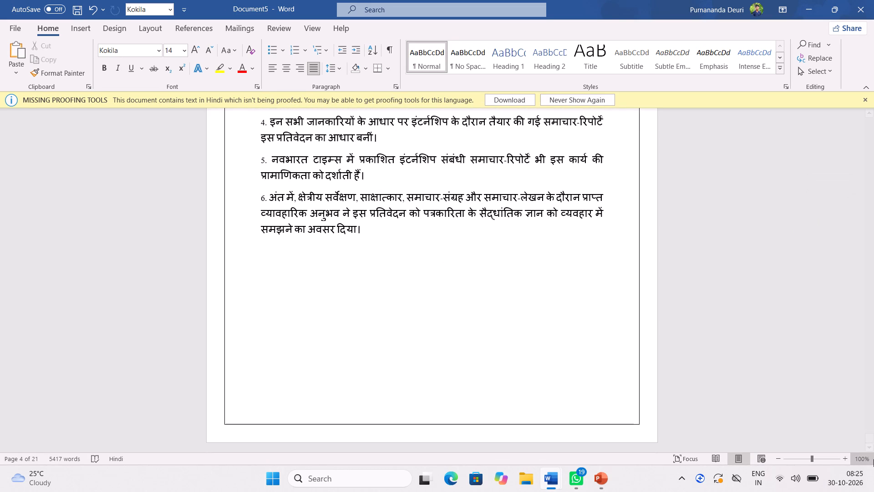
# Review Document5 back from its closing pages to page one and check the font of the भूमिका paragraph.
pyautogui.moveTo(873, 459); pyautogui.dragTo(873, 436)
pyautogui.doubleClick(873, 417)
pyautogui.moveTo(873, 417); pyautogui.dragTo(873, 401)
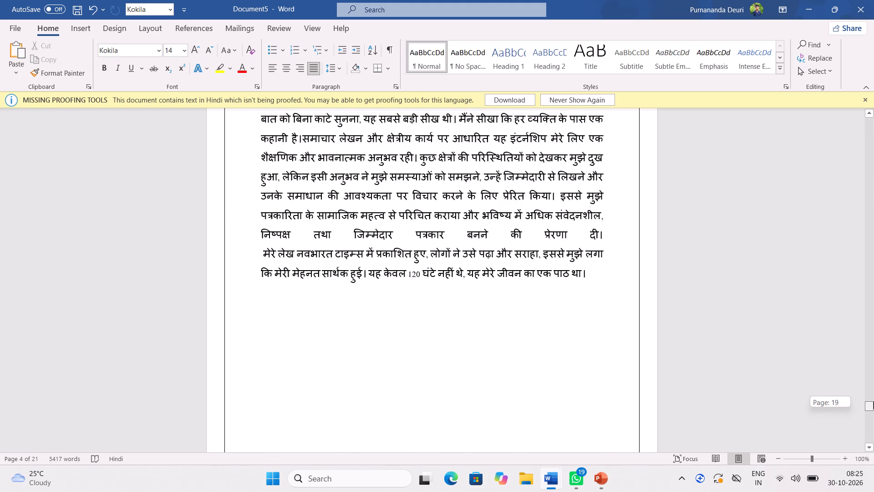
pyautogui.moveTo(873, 401); pyautogui.dragTo(869, 430)
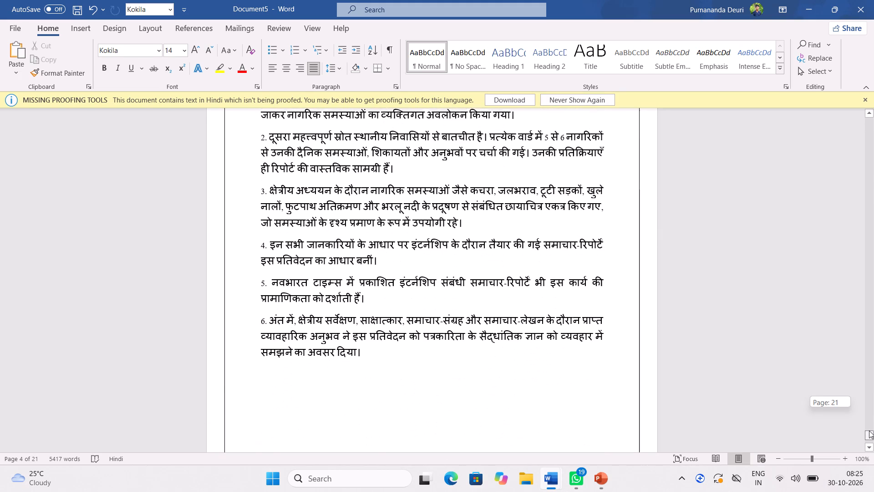
pyautogui.moveTo(869, 430); pyautogui.dragTo(868, 440)
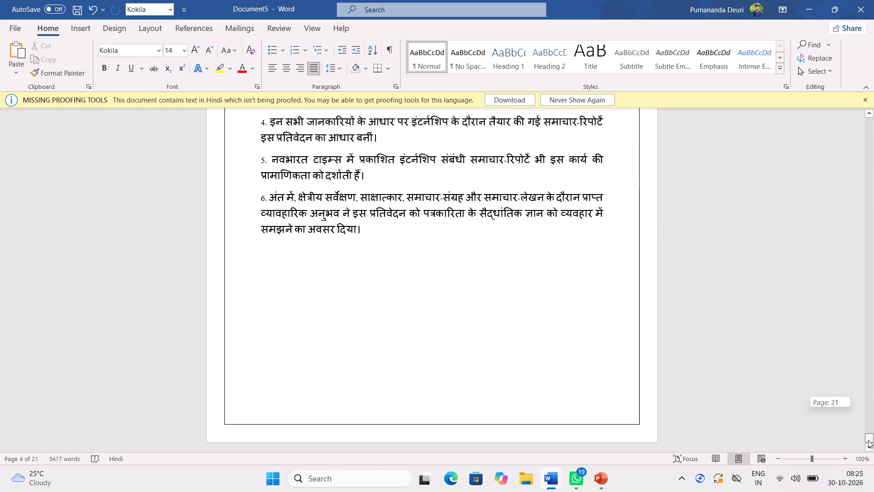
pyautogui.moveTo(868, 440); pyautogui.dragTo(870, 435)
pyautogui.moveTo(870, 434); pyautogui.dragTo(873, 429)
pyautogui.moveTo(873, 429); pyautogui.dragTo(873, 403)
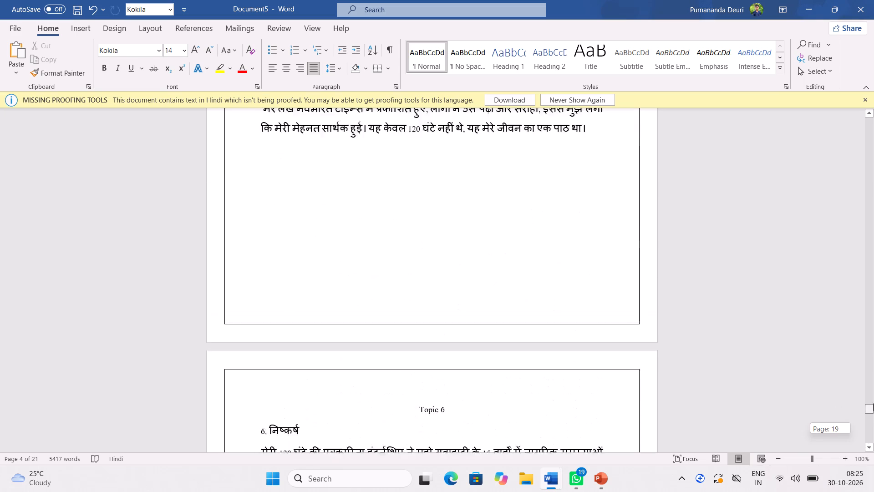
pyautogui.moveTo(873, 403); pyautogui.dragTo(873, 398)
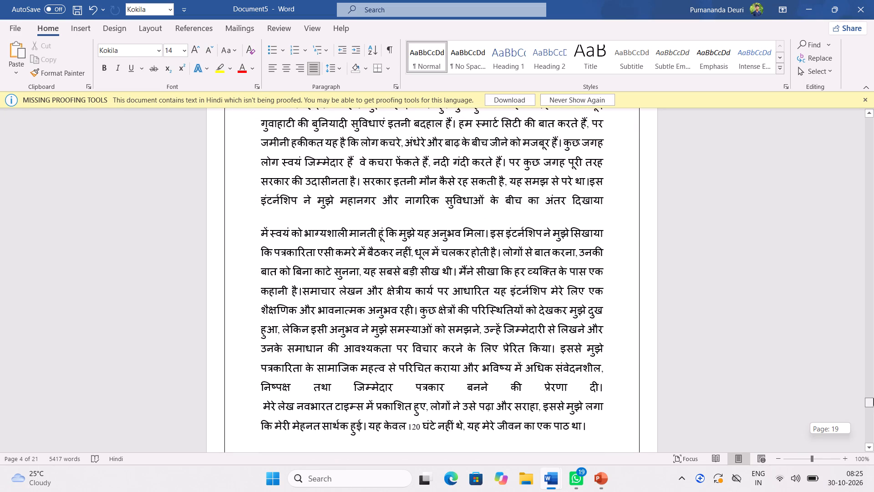
pyautogui.moveTo(873, 398); pyautogui.dragTo(873, 246)
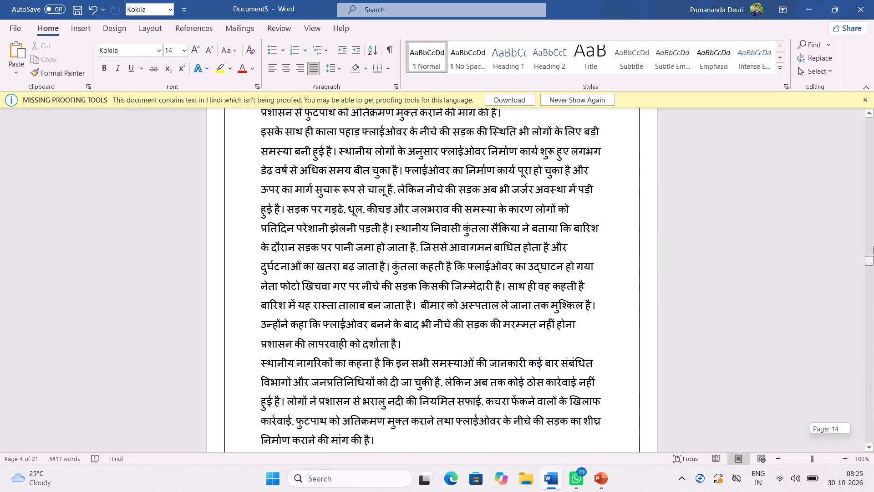
pyautogui.moveTo(873, 246); pyautogui.dragTo(873, 131)
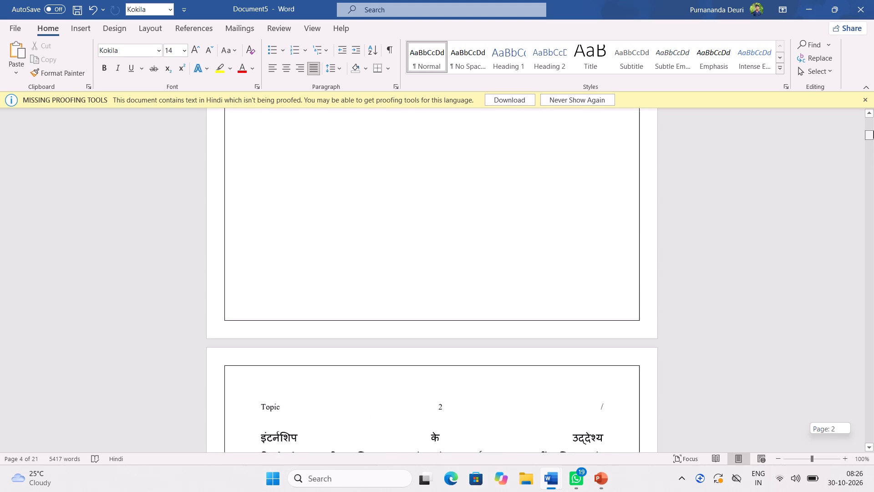
pyautogui.moveTo(873, 131); pyautogui.dragTo(873, 102)
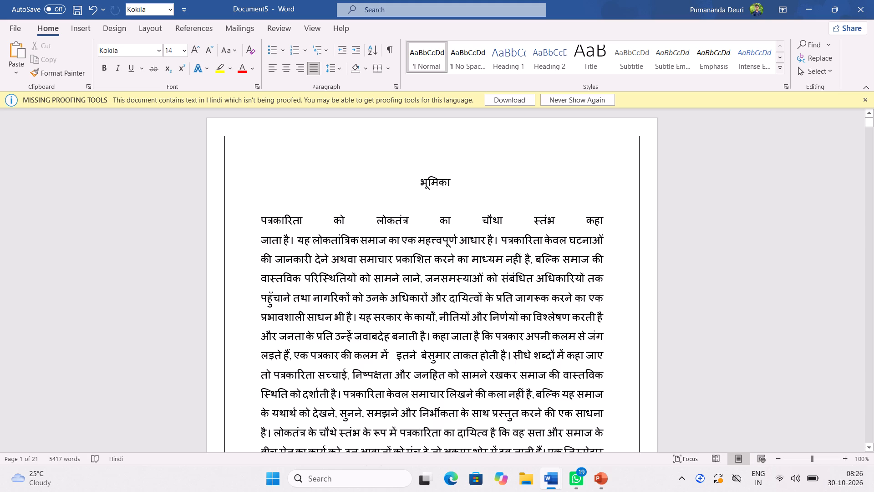
pyautogui.click(262, 241)
pyautogui.click(344, 273)
# Switch to Presentation3 in PowerPoint and look over slides 14 and 15.
pyautogui.click(603, 481)
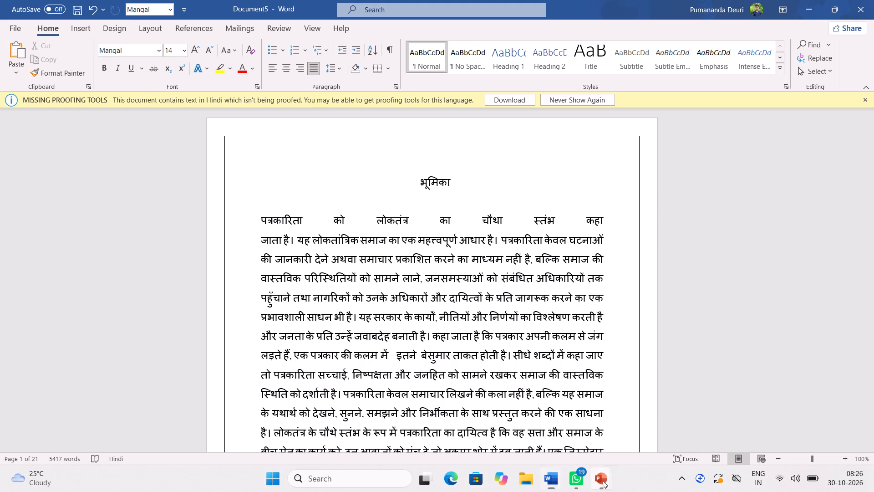
pyautogui.click(704, 423)
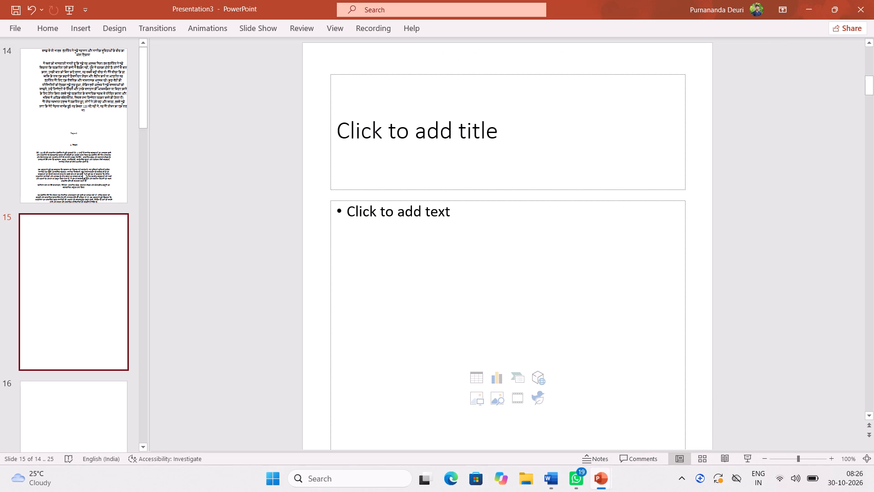
pyautogui.click(76, 165)
pyautogui.click(88, 163)
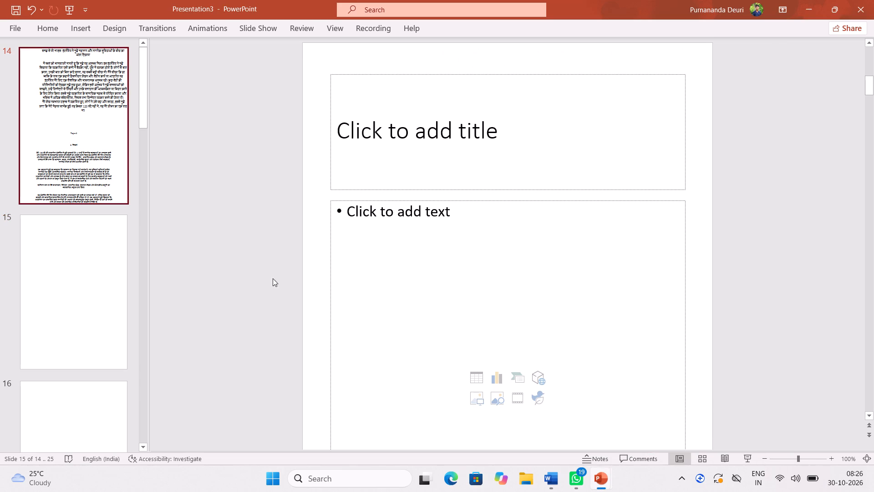
pyautogui.click(544, 483)
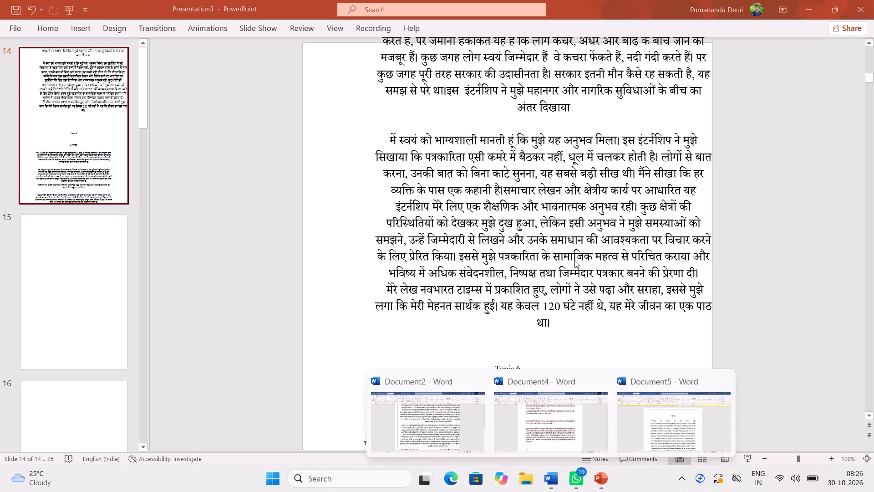
pyautogui.click(574, 260)
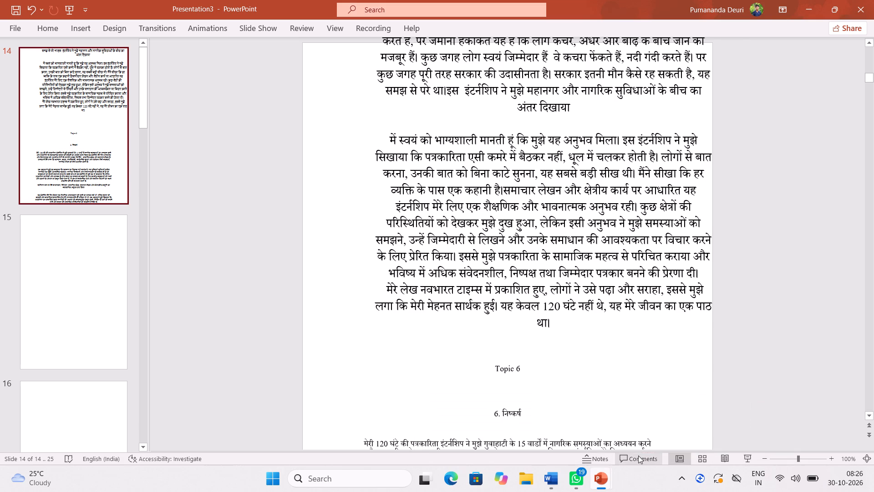
pyautogui.click(41, 246)
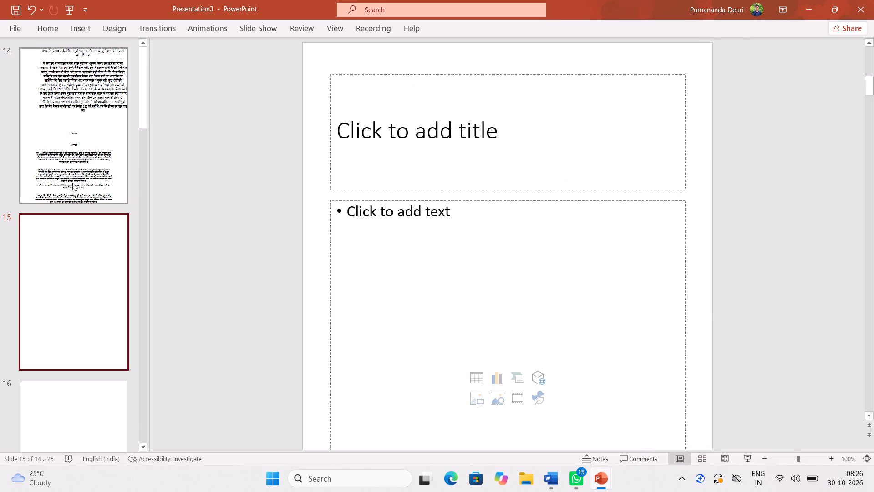
pyautogui.click(73, 164)
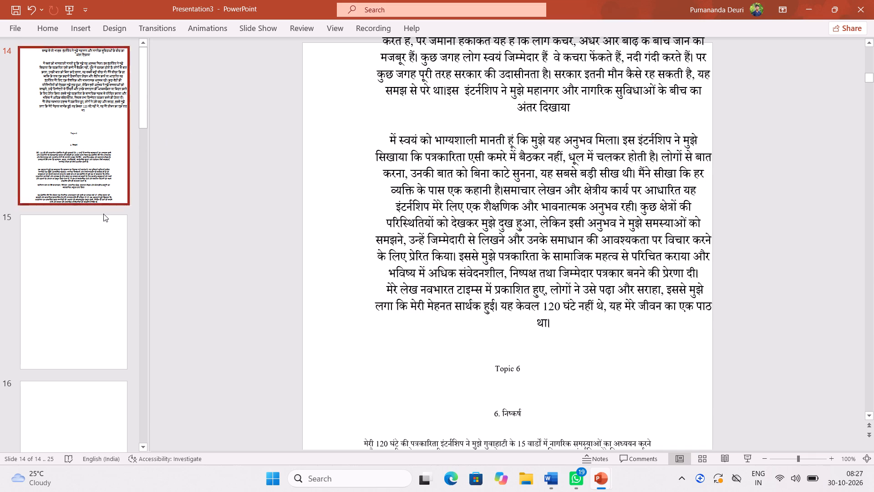
pyautogui.scroll(4, 103, 214)
pyautogui.click(601, 478)
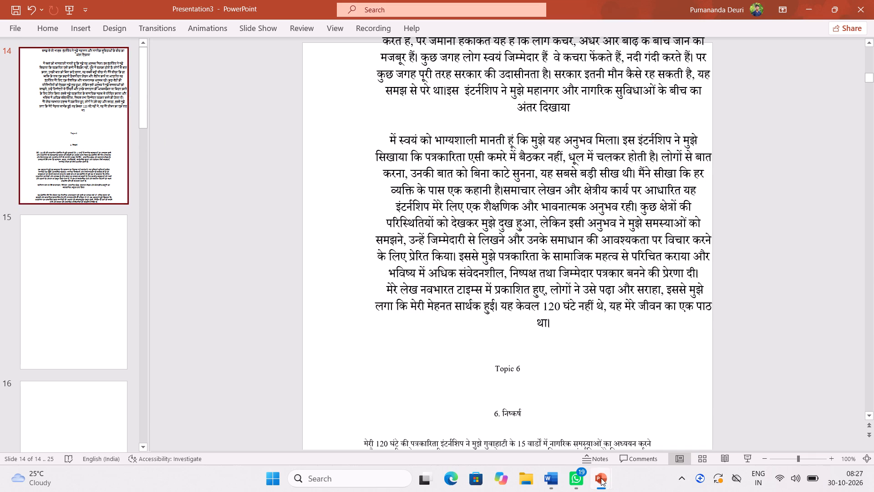
pyautogui.click(722, 413)
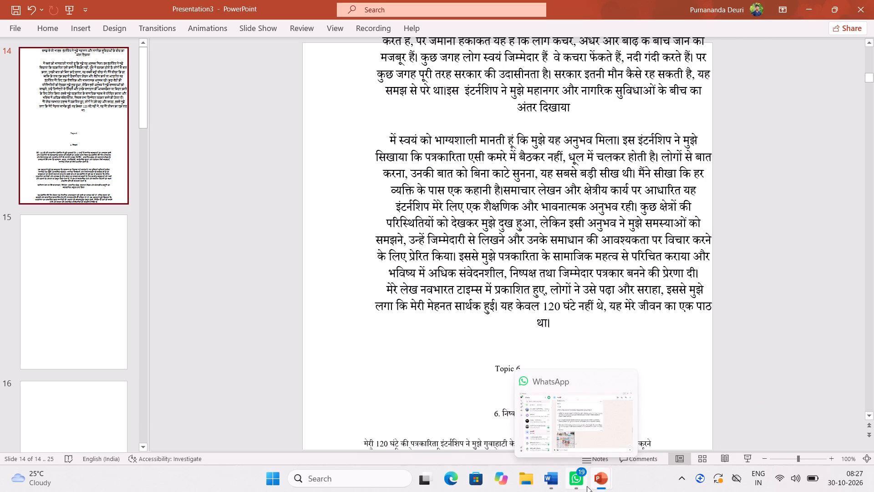
# Request closing of the Word files Document5 and Document4.
pyautogui.click(559, 478)
pyautogui.click(722, 378)
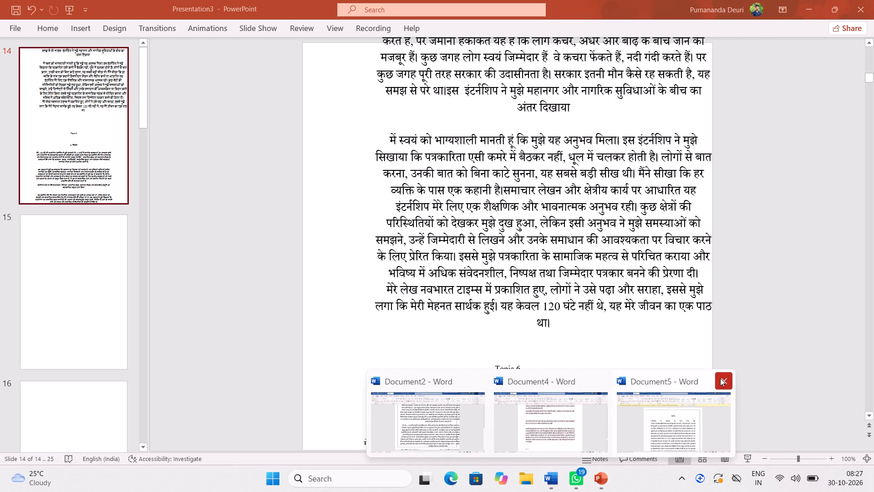
pyautogui.click(599, 382)
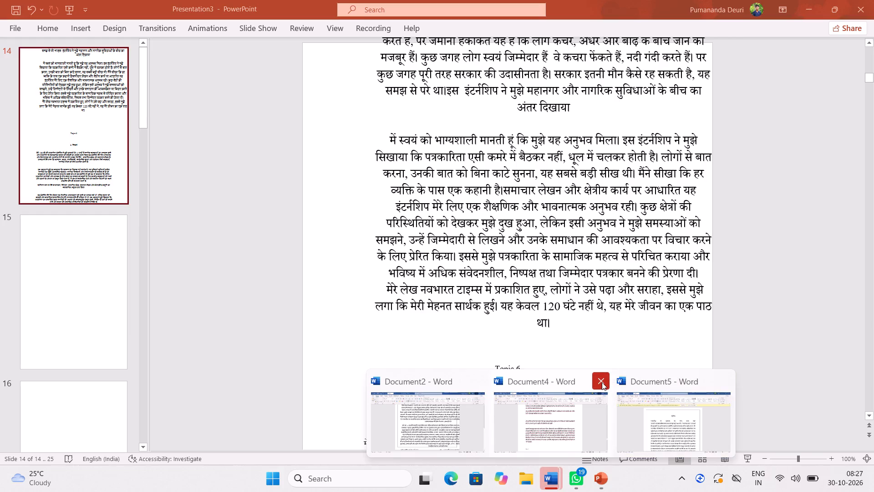
# Close Presentation3, saving it as Topic 2 in the OneDrive Documents folder.
pyautogui.click(860, 0)
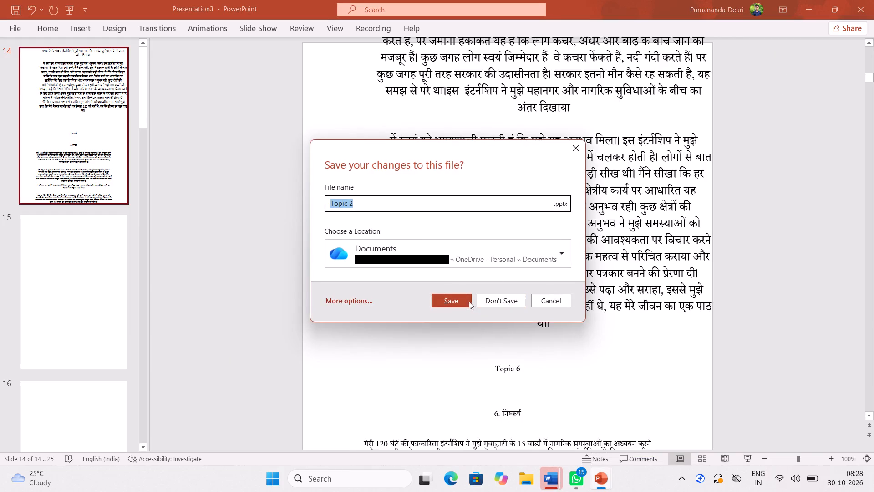
pyautogui.click(457, 304)
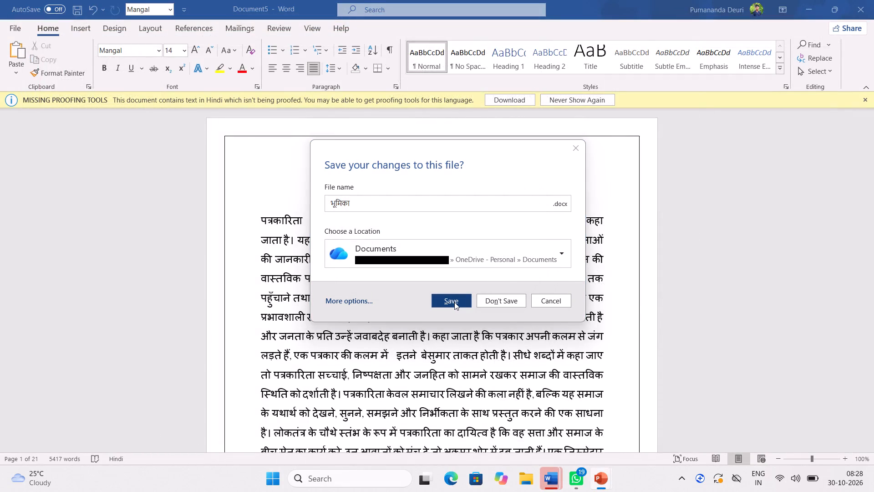
# Close Document5, saving it under the different name भूमिका F in the OneDrive Documents folder instead of replacing the existing भूमिका file.
pyautogui.scroll(-4, 547, 211)
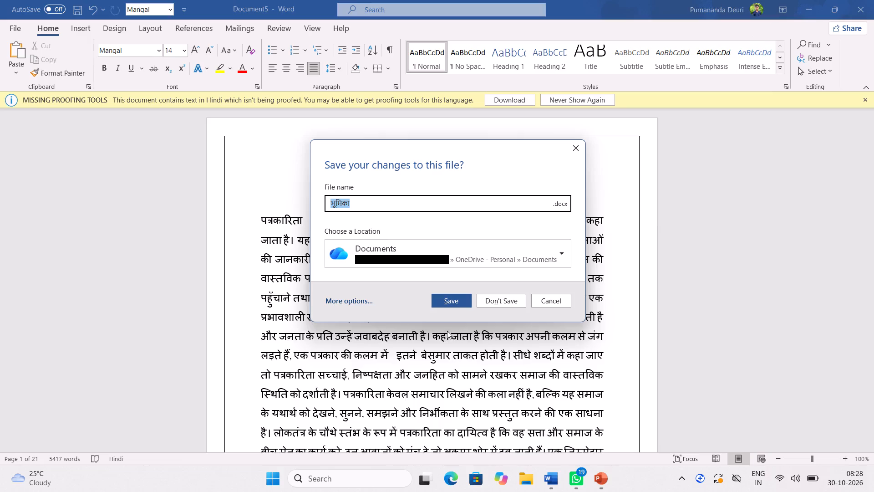
pyautogui.click(452, 297)
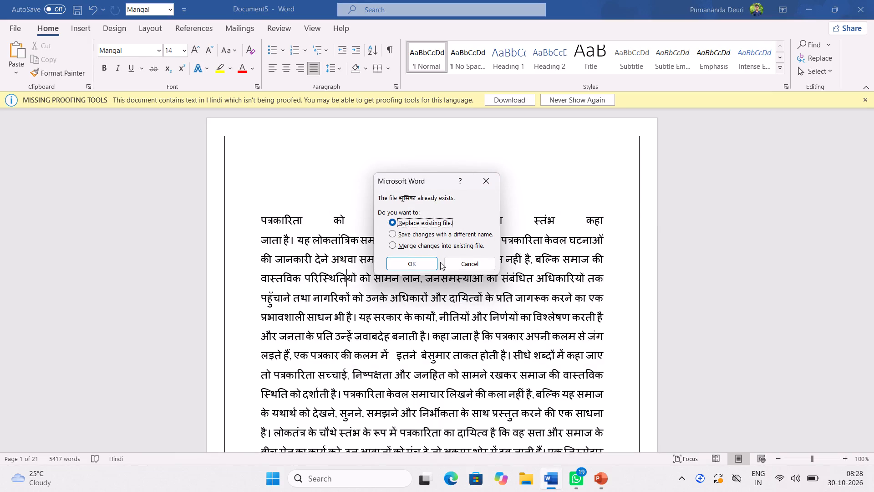
pyautogui.click(393, 232)
pyautogui.click(412, 257)
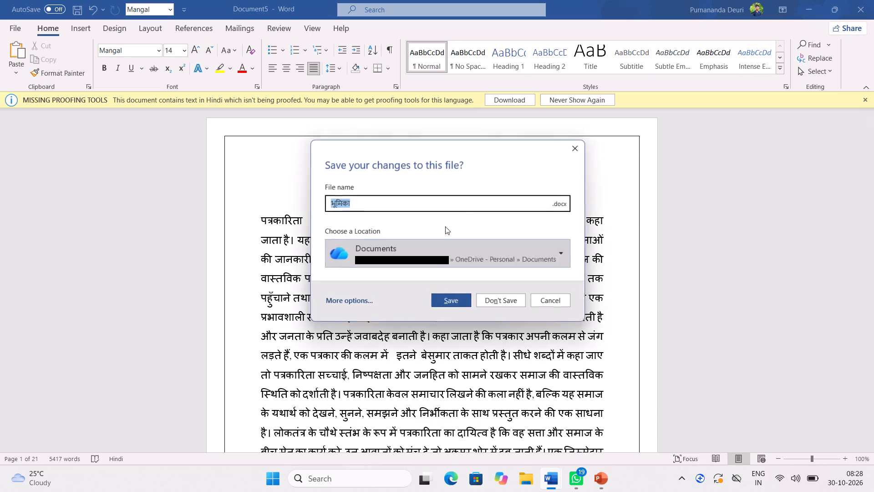
pyautogui.click(428, 201)
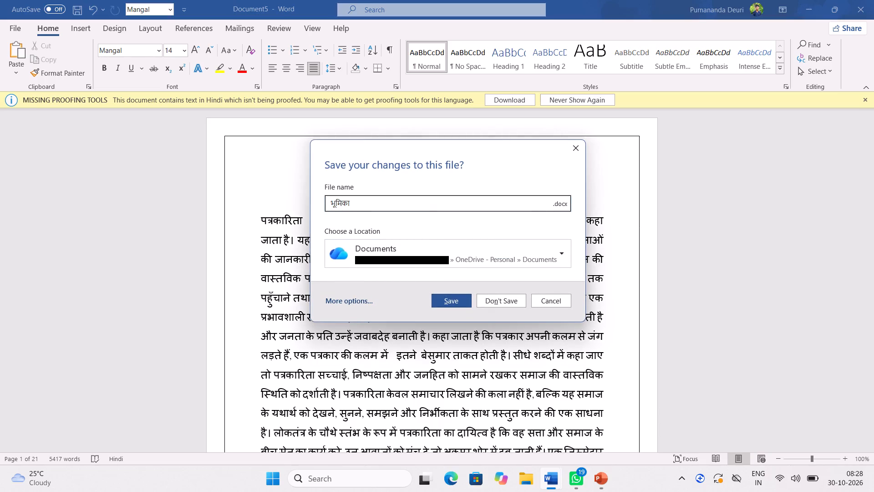
pyautogui.press('space')
pyautogui.press('f')
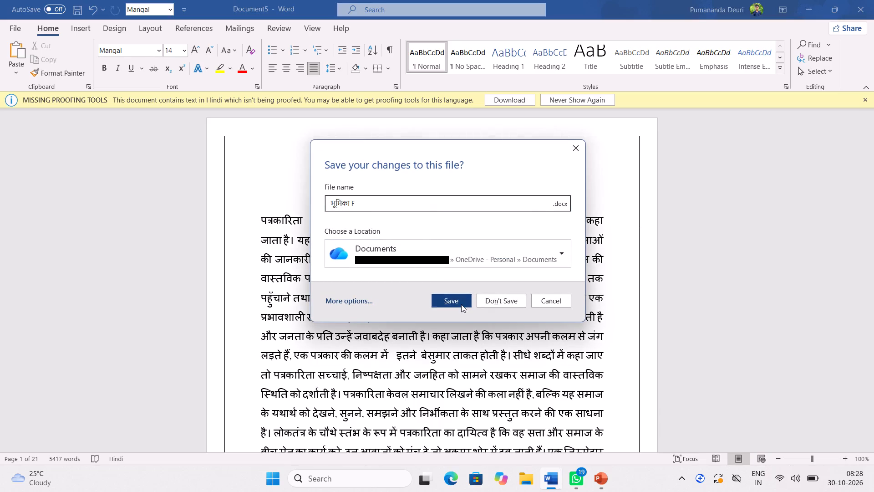
pyautogui.click(459, 304)
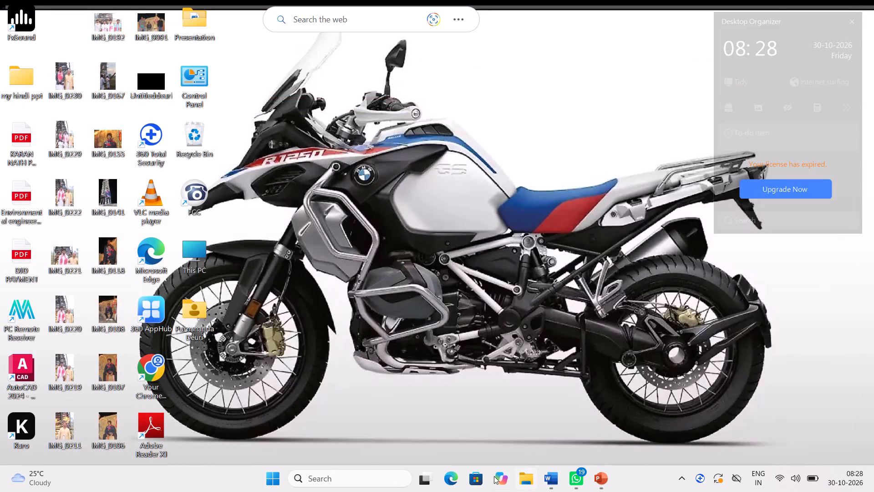
# Launch Word again from the recent searches and create a blank document.
pyautogui.click(331, 473)
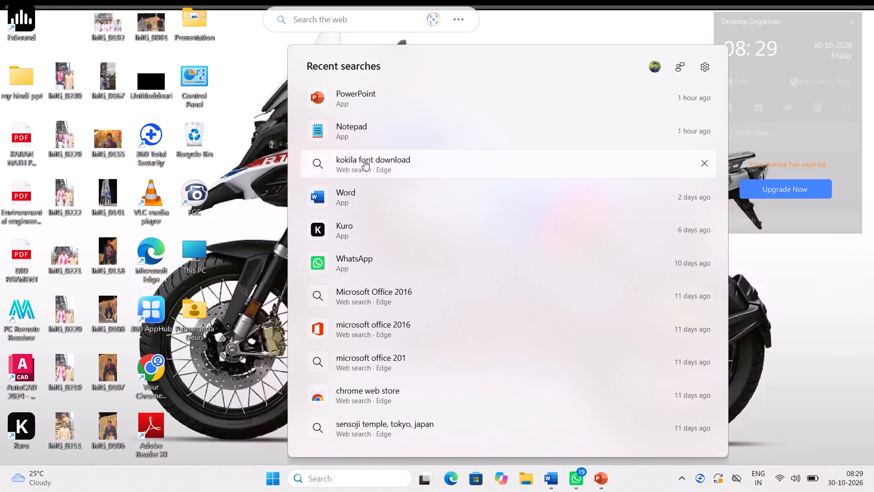
pyautogui.doubleClick(361, 195)
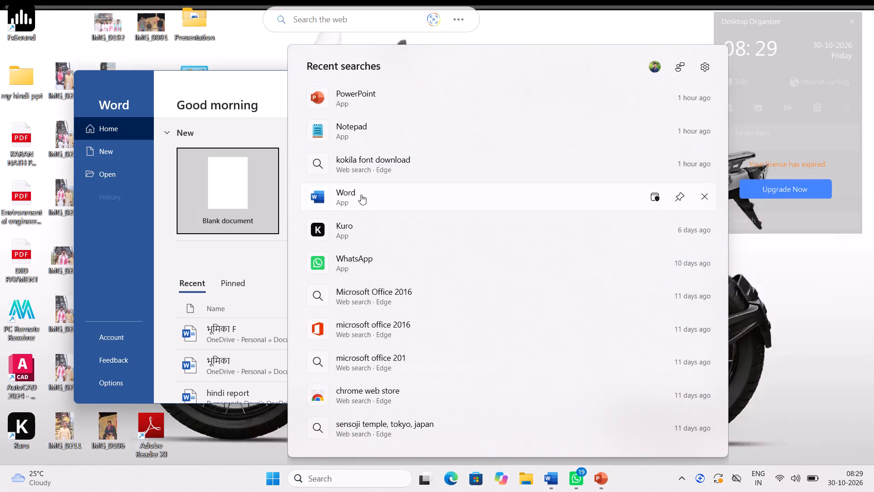
pyautogui.click(202, 182)
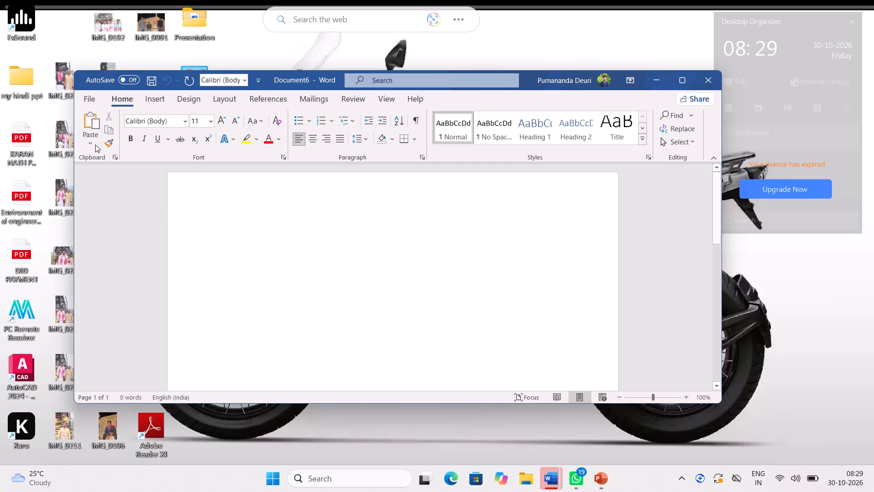
# Create a second blank document from Word's new document page.
pyautogui.click(94, 99)
pyautogui.click(107, 150)
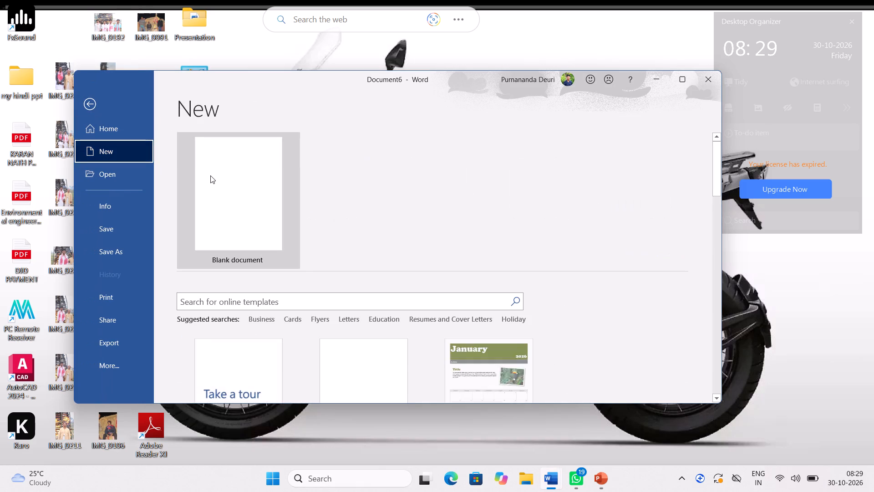
pyautogui.click(215, 184)
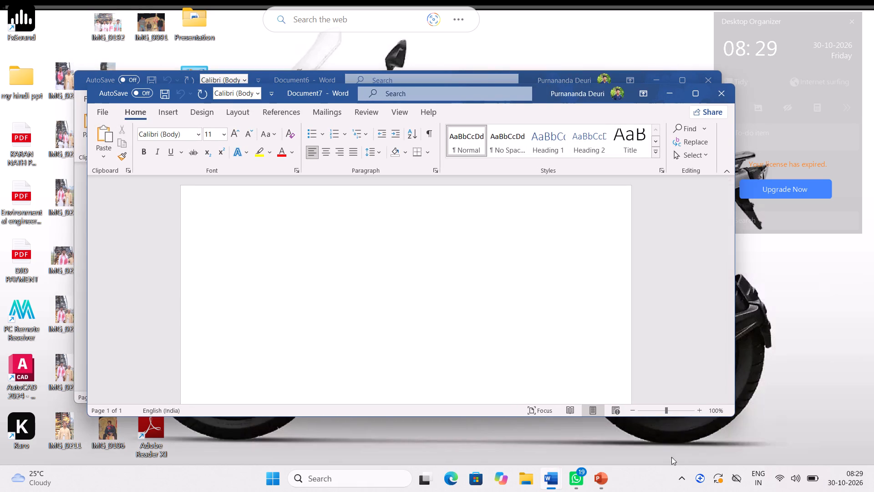
# Show the open Word windows to choose among the documents.
pyautogui.click(562, 481)
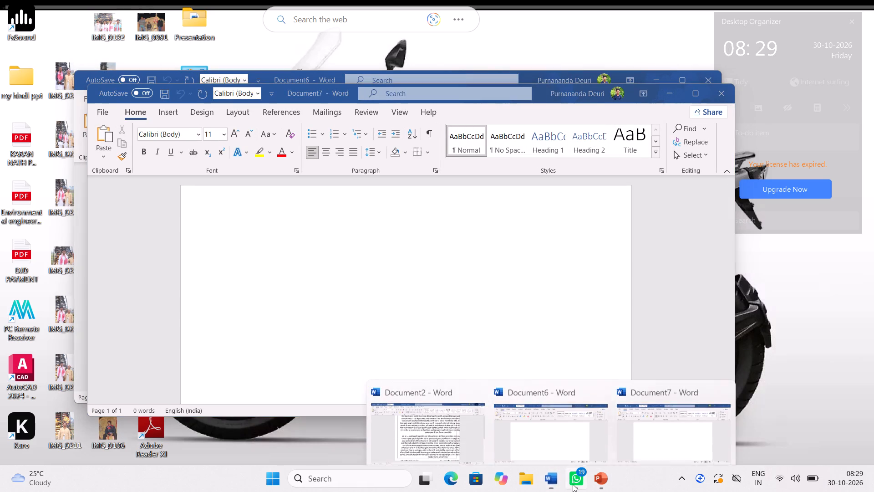
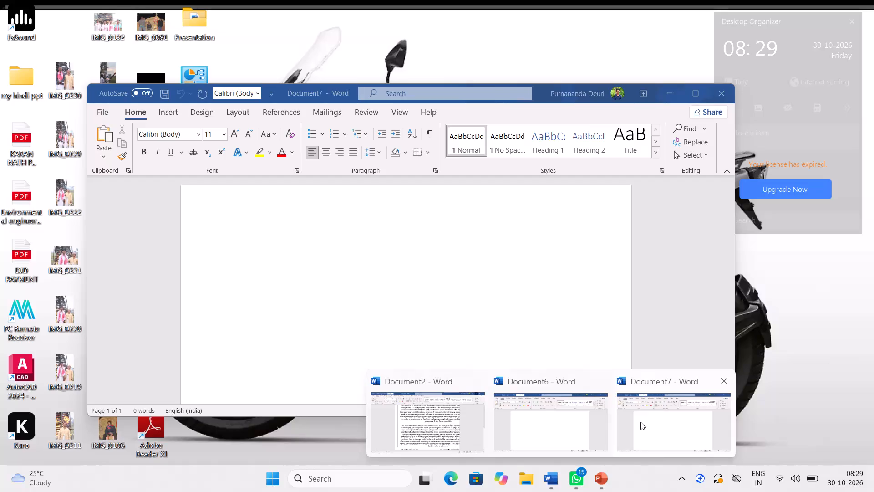
# Bring blank Document7 forward and set its font to Kokila at size 14.
pyautogui.click(640, 422)
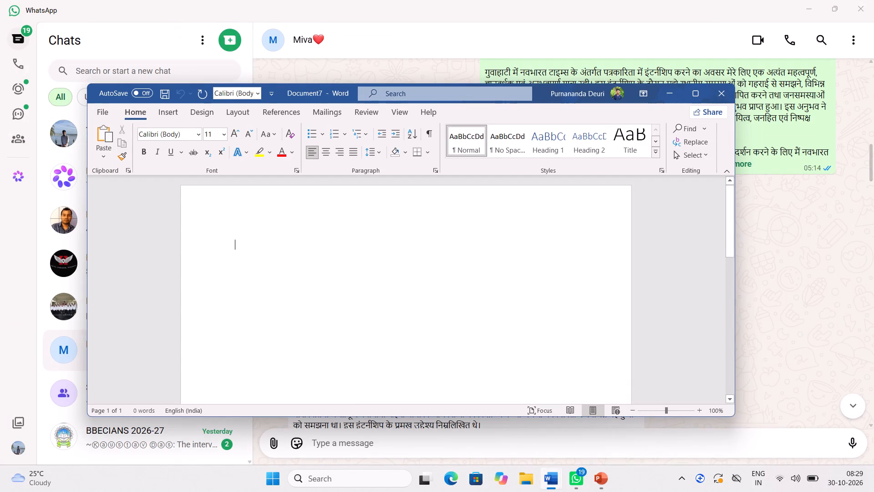
pyautogui.click(193, 133)
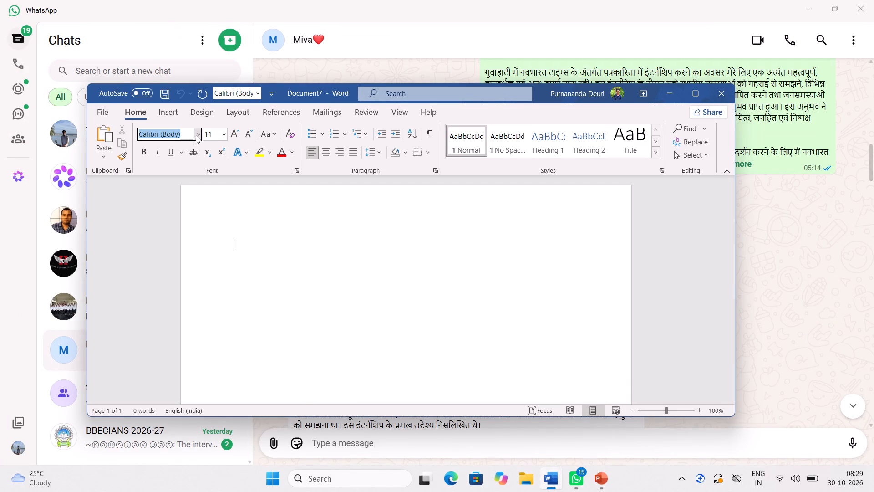
pyautogui.click(199, 135)
pyautogui.click(194, 215)
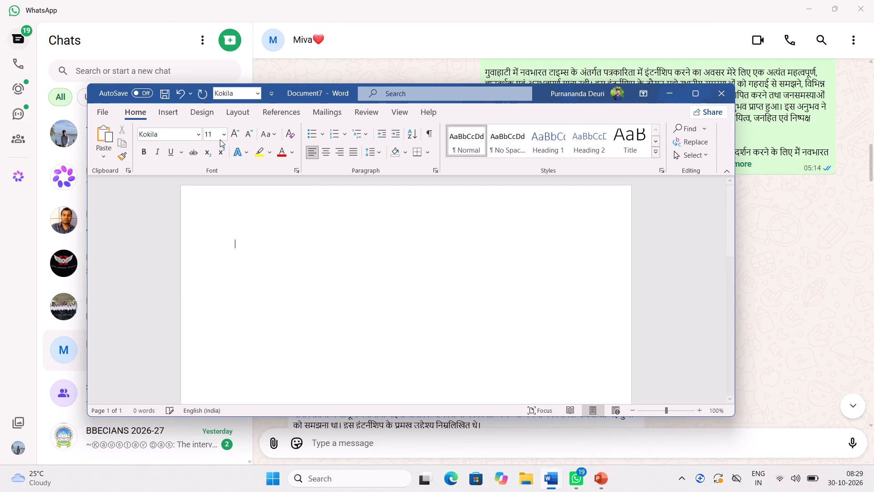
pyautogui.click(222, 132)
pyautogui.click(214, 217)
# Paste the copied Topic 1 भूमिका text into Document7.
pyautogui.rightClick(231, 241)
pyautogui.click(252, 298)
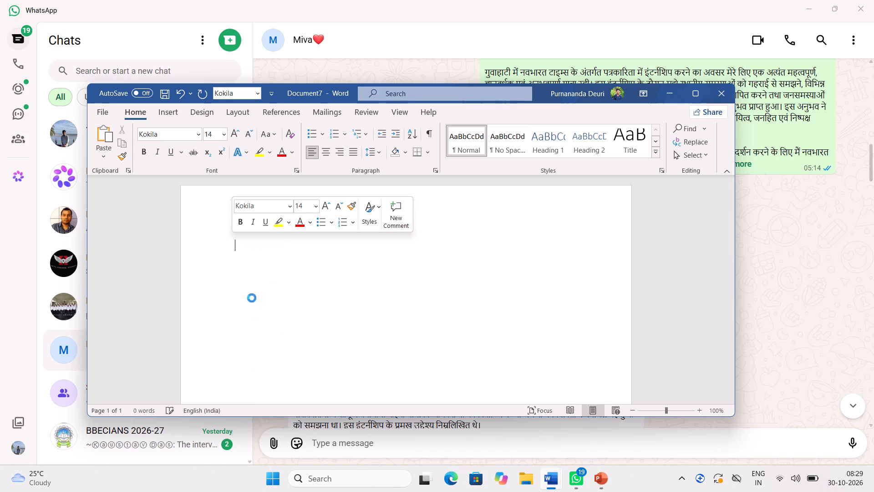
pyautogui.click(268, 327)
pyautogui.click(276, 277)
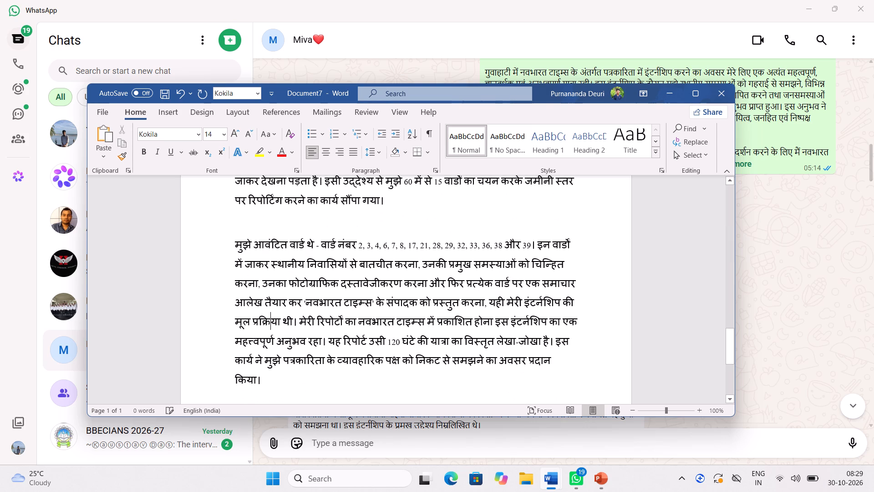
# Try to apply the Kokila font to all of the pasted भूमिका text in Document7.
pyautogui.click(173, 132)
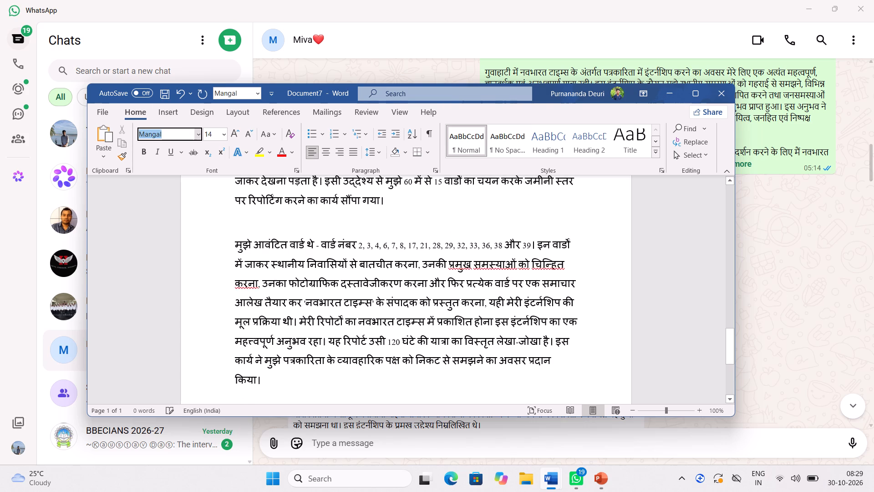
pyautogui.click(327, 304)
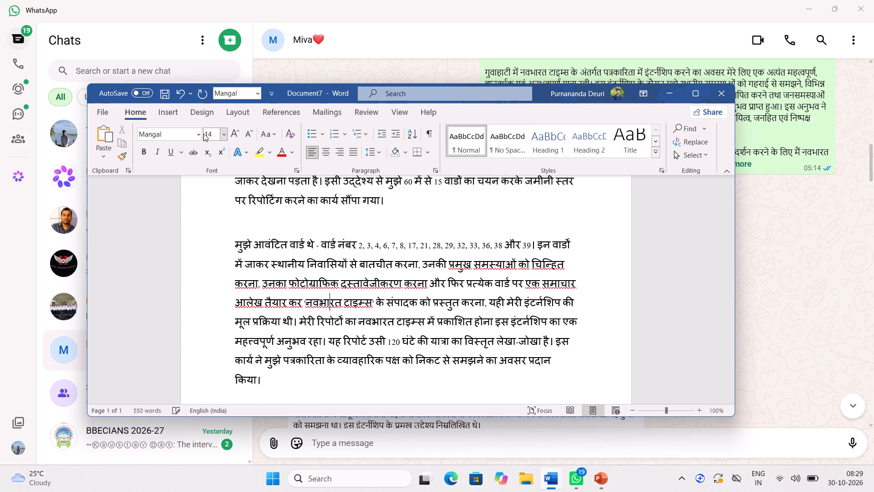
pyautogui.click(200, 133)
pyautogui.click(398, 210)
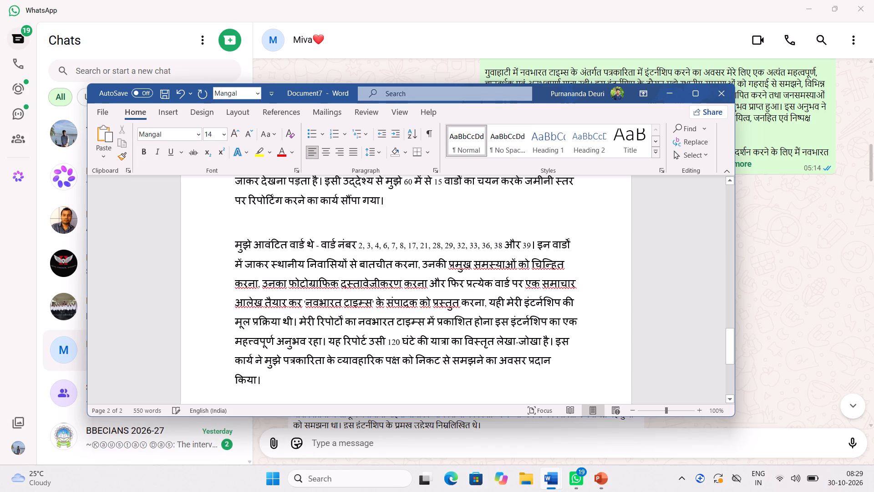
pyautogui.hotkey('ctrl', 'a')
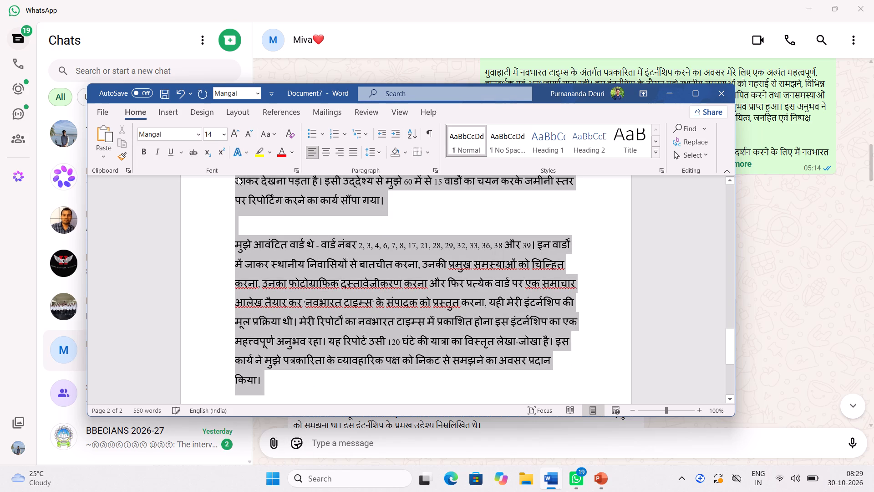
pyautogui.click(199, 137)
pyautogui.click(177, 220)
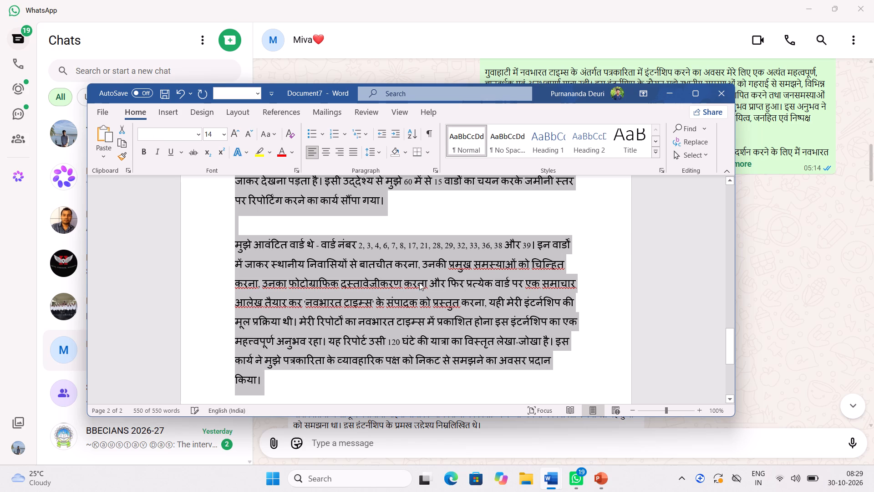
pyautogui.click(419, 282)
pyautogui.click(363, 291)
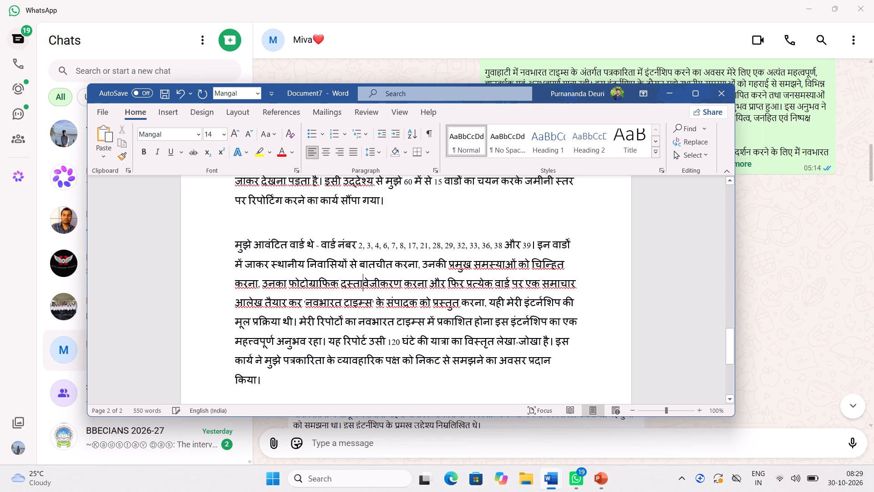
pyautogui.click(412, 299)
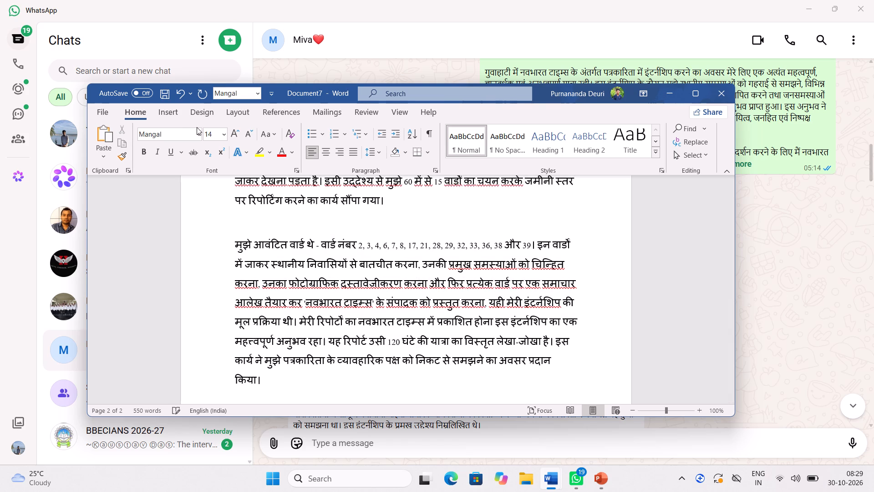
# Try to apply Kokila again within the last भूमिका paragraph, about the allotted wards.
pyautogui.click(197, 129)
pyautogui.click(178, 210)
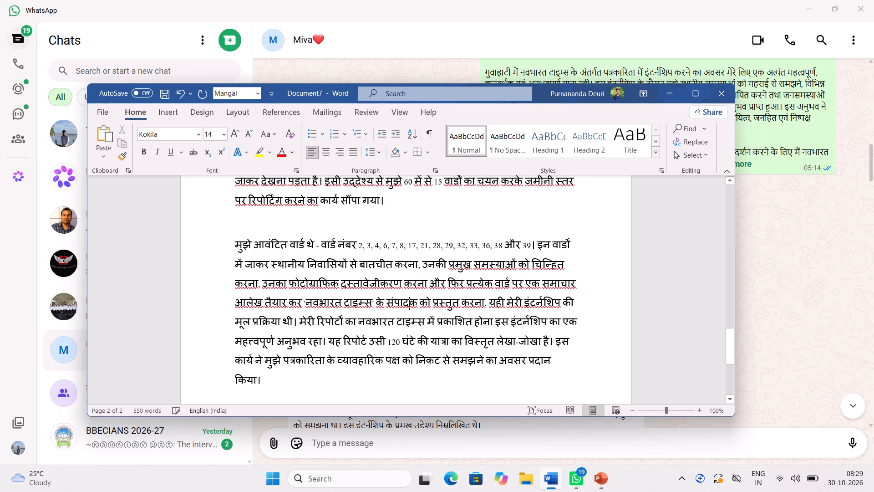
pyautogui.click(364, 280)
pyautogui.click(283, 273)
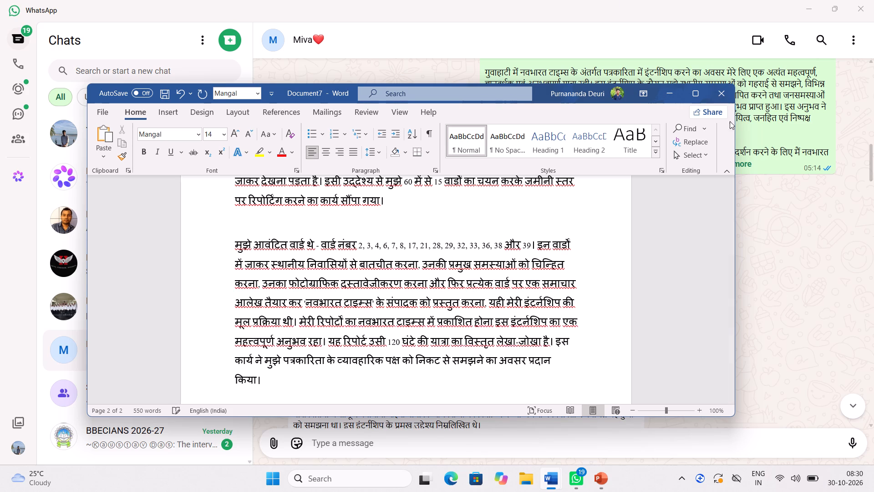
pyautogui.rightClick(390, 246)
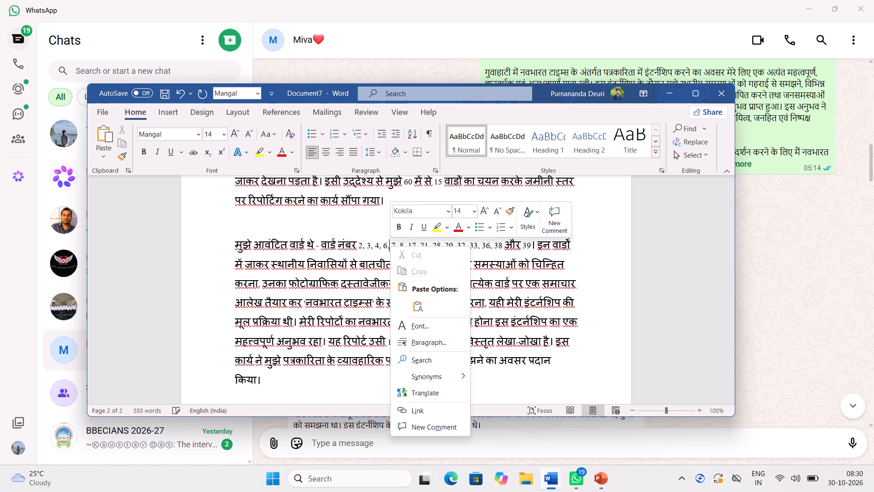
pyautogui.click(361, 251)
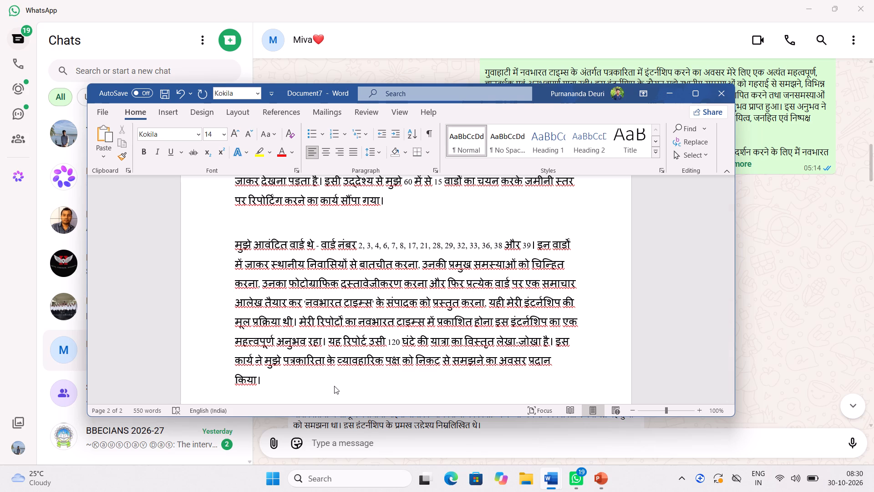
# Check the font in use at several words of the last भूमिका paragraph, about the allotted wards, in Document7.
pyautogui.click(365, 320)
pyautogui.rightClick(371, 297)
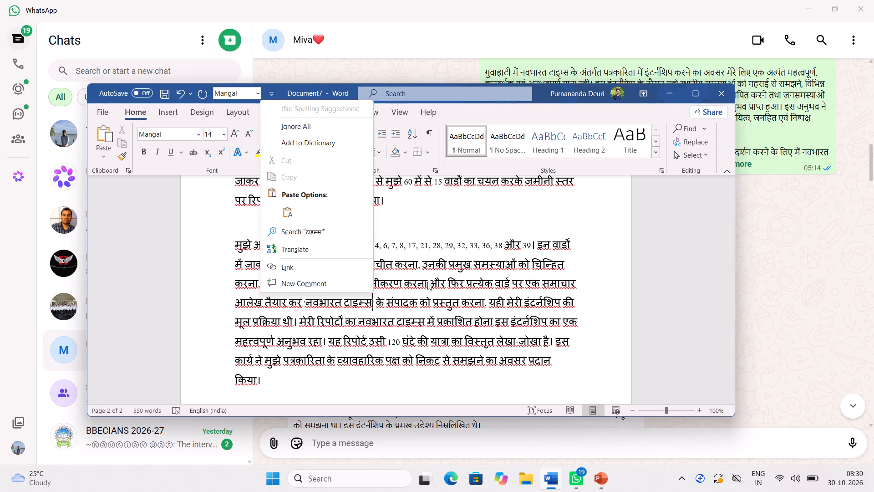
pyautogui.click(429, 280)
pyautogui.rightClick(429, 280)
pyautogui.rightClick(469, 272)
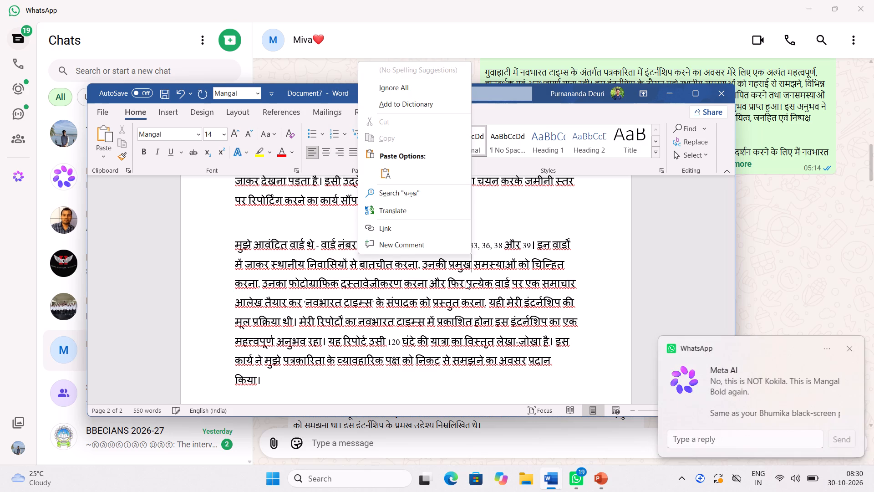
pyautogui.rightClick(466, 281)
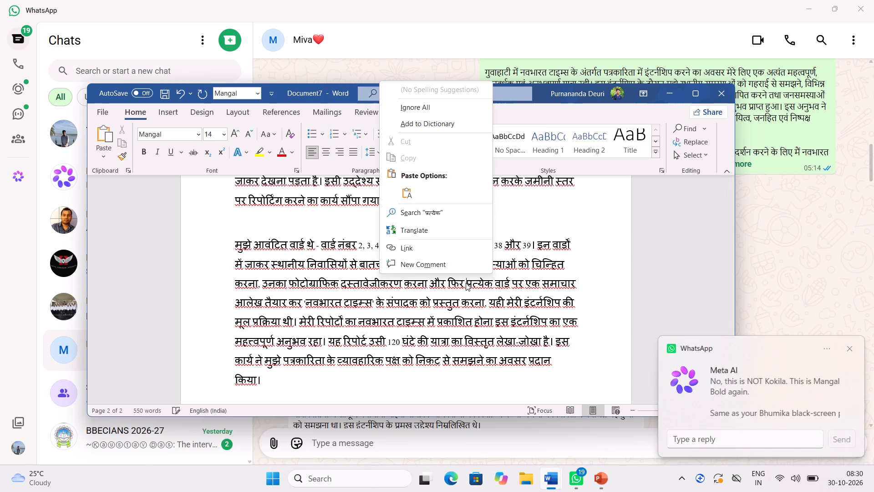
pyautogui.rightClick(427, 308)
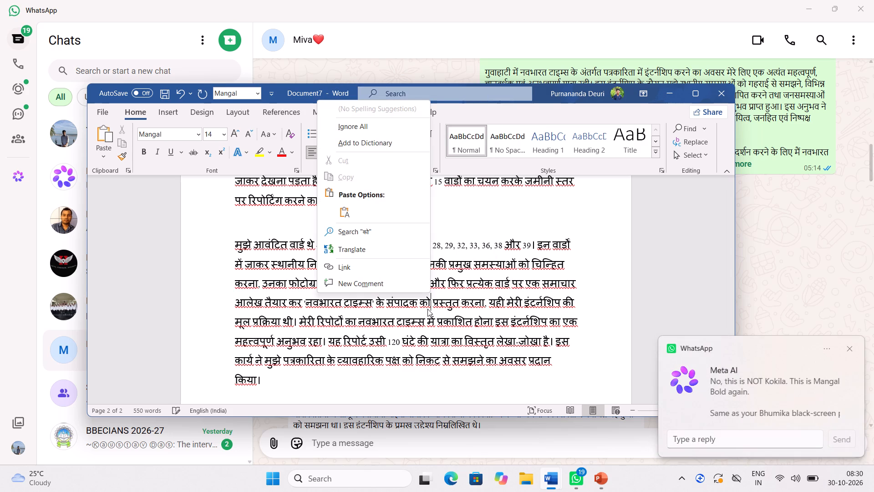
pyautogui.click(336, 330)
pyautogui.rightClick(332, 330)
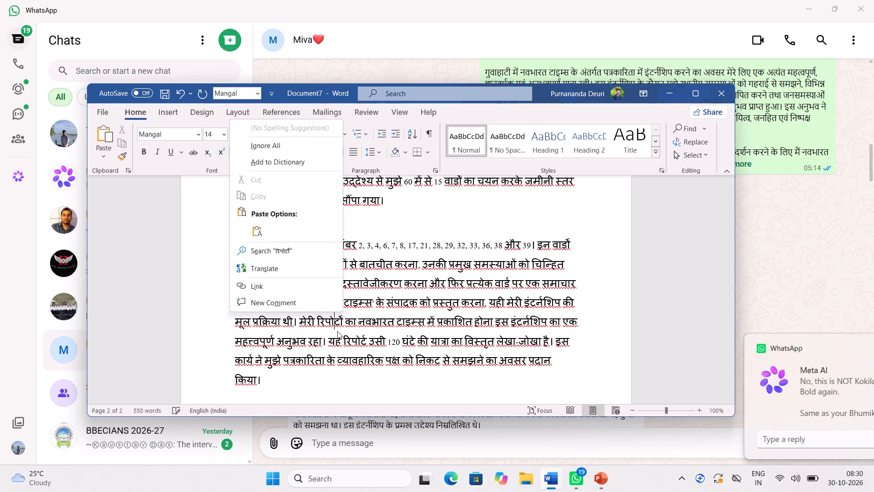
pyautogui.click(403, 302)
pyautogui.rightClick(456, 288)
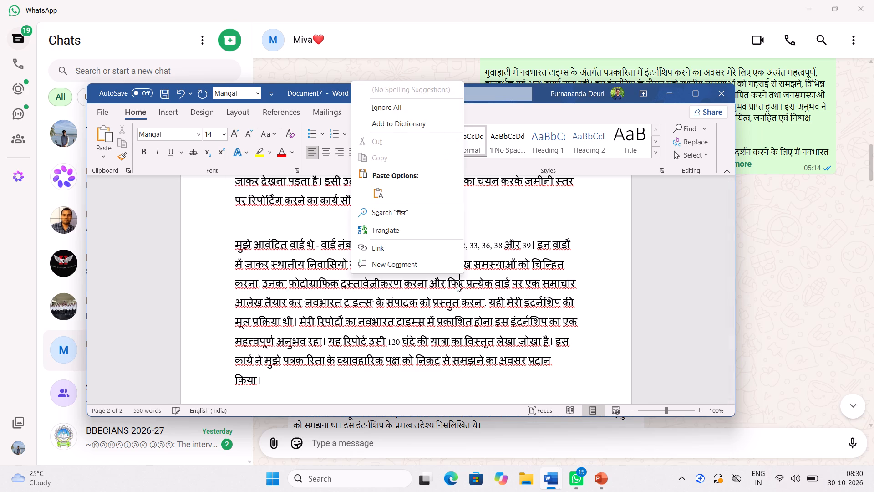
pyautogui.click(566, 213)
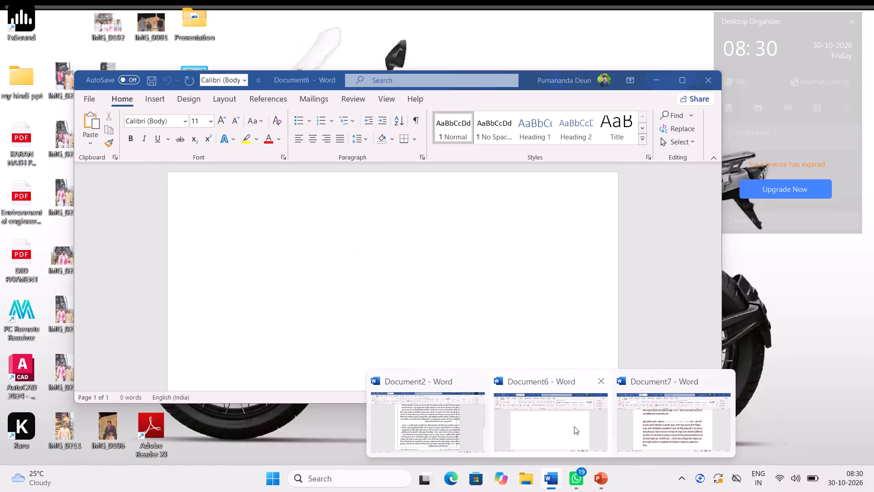
# Bring the blank Document6 forward.
pyautogui.click(574, 426)
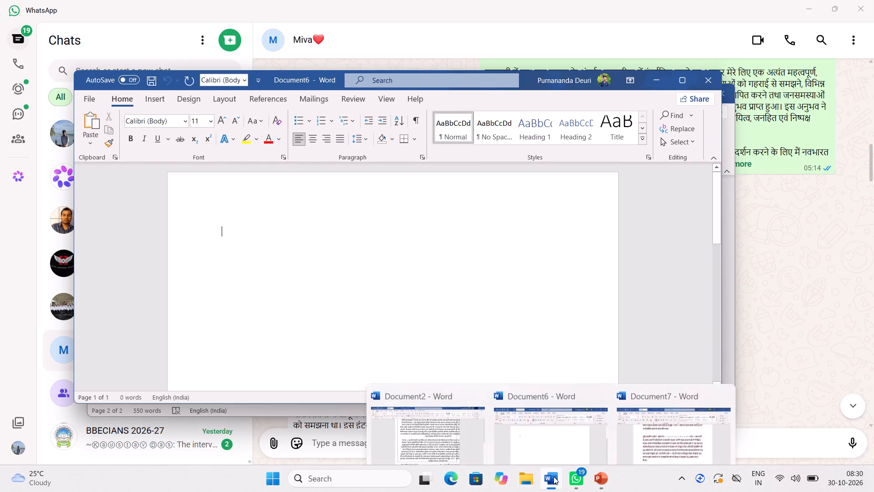
# Return to Document7 and look through the pasted भूमिका text from its end back to the Topic 1 heading and down page 1.
pyautogui.click(651, 416)
pyautogui.scroll(-3, 540, 381)
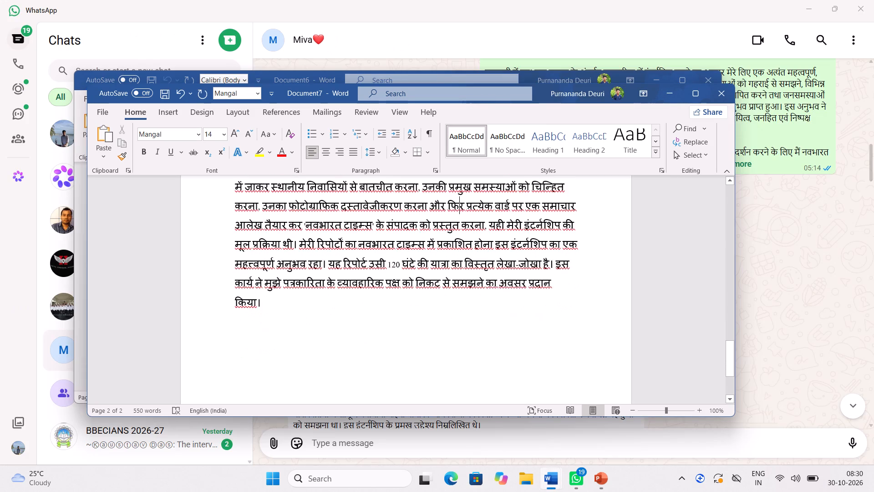
pyautogui.scroll(-2, 540, 381)
pyautogui.scroll(20, 540, 381)
pyautogui.scroll(1, 540, 381)
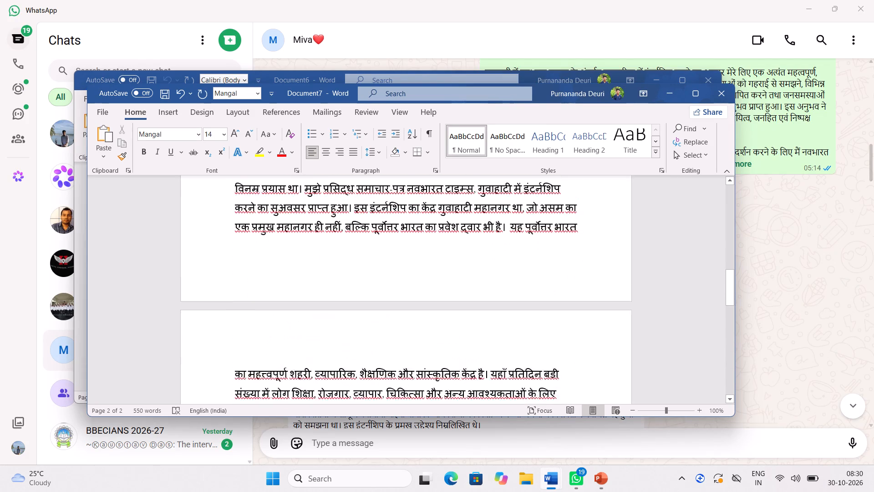
pyautogui.scroll(17, 539, 371)
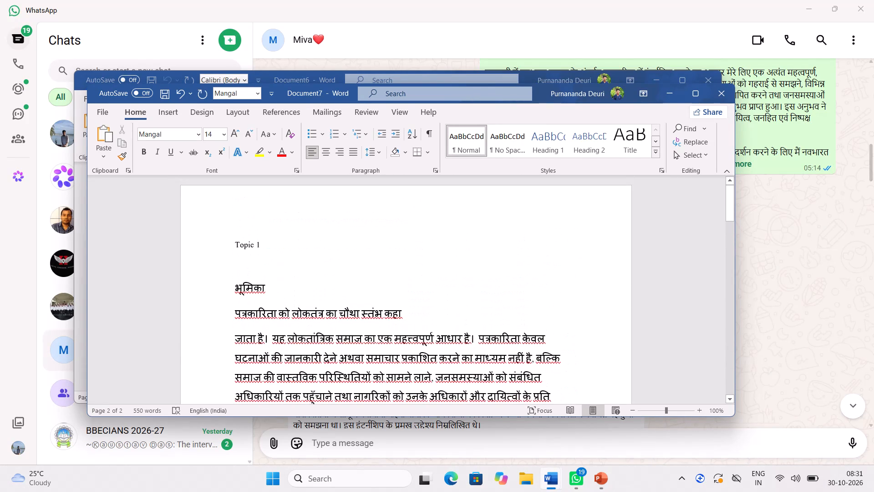
pyautogui.scroll(20, 539, 365)
pyautogui.scroll(4, 541, 363)
pyautogui.scroll(-3, 541, 363)
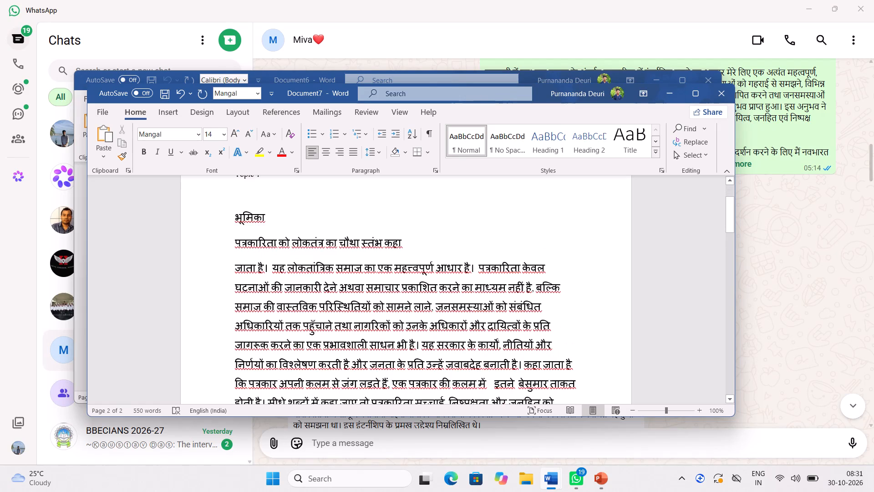
pyautogui.scroll(-3, 541, 363)
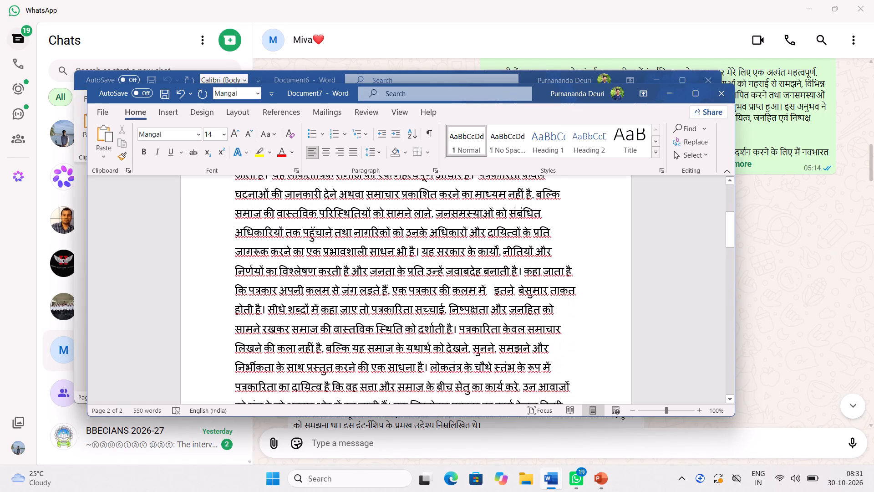
pyautogui.scroll(-3, 541, 363)
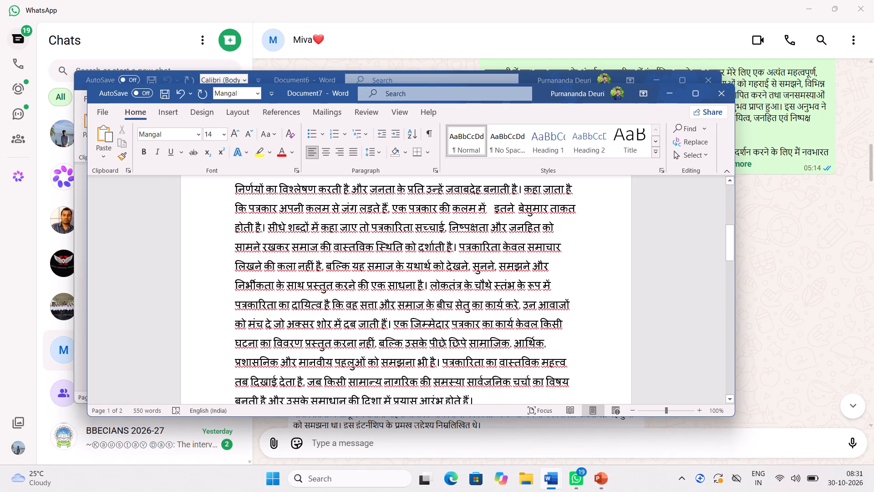
# Check the font and spelling options for the word जिम्मेदार and nearby text on page 1 of Document7.
pyautogui.click(370, 363)
pyautogui.rightClick(414, 325)
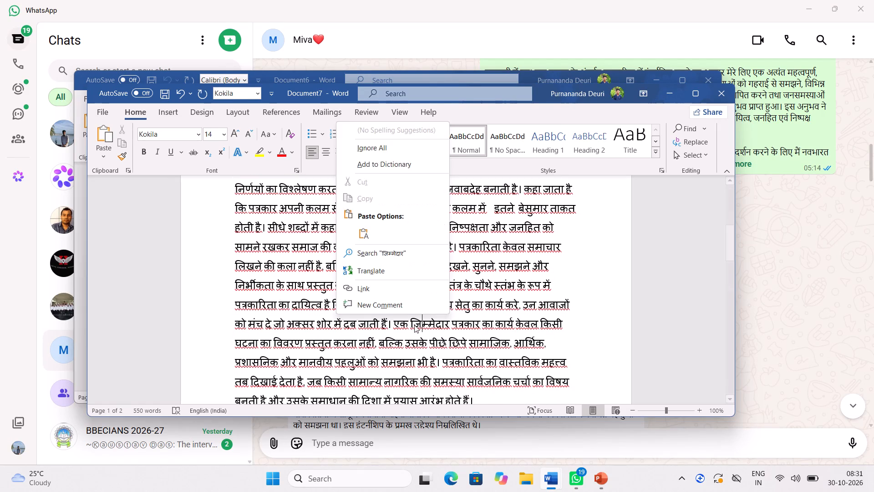
pyautogui.rightClick(414, 325)
pyautogui.click(443, 325)
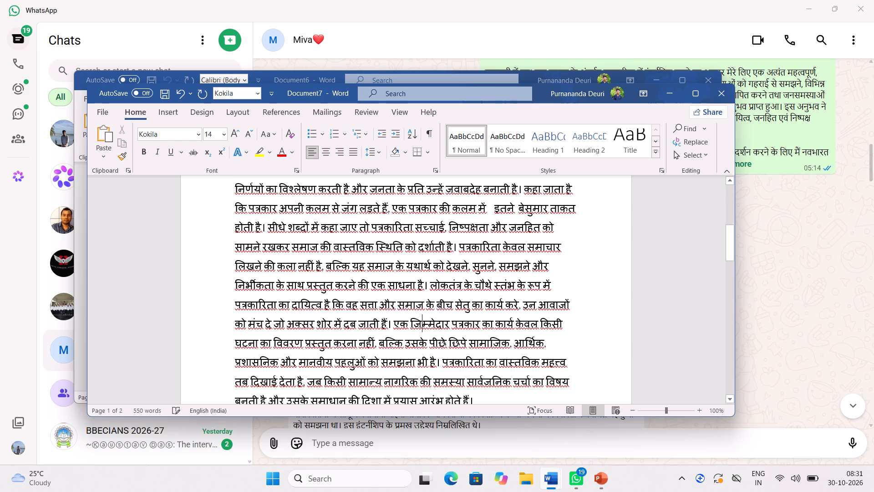
pyautogui.click(370, 323)
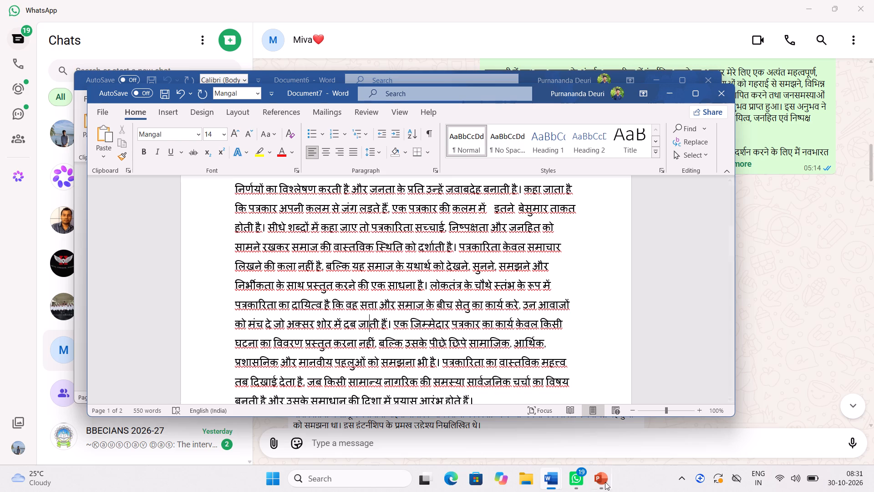
# Switch to the internship report presentation in PowerPoint and view the भूमिका text on slide 4.
pyautogui.click(595, 481)
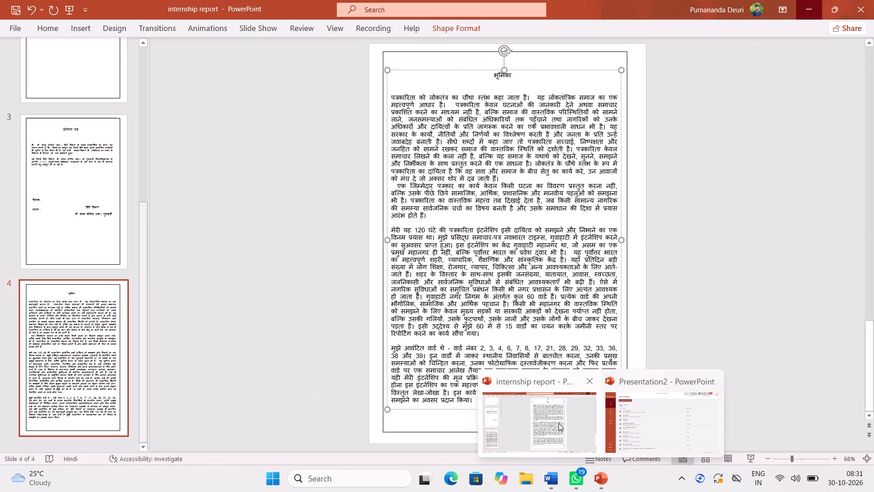
pyautogui.click(559, 423)
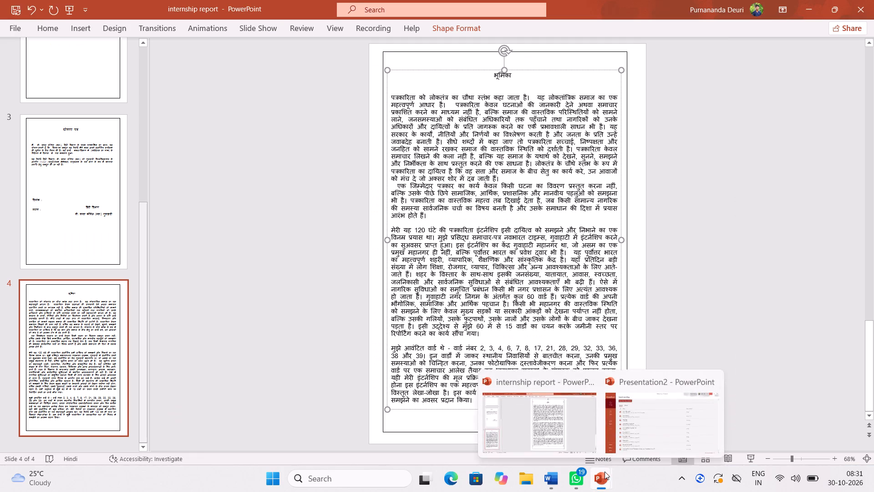
pyautogui.click(556, 442)
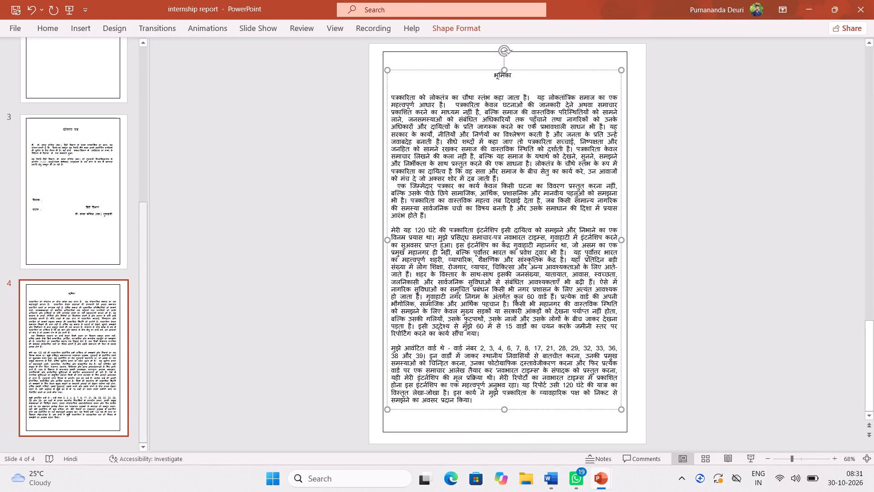
pyautogui.click(426, 169)
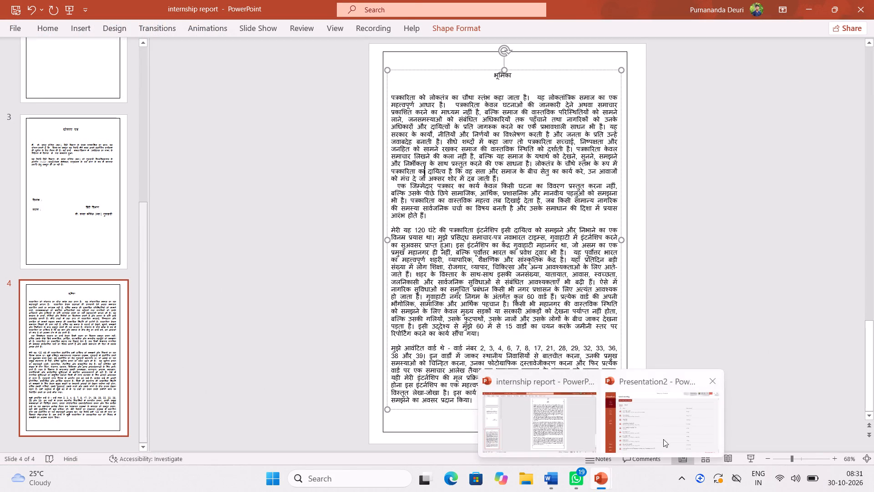
# From the Presentation2 window, open the recent presentation Topic 2 and view its text on slide 14.
pyautogui.click(671, 437)
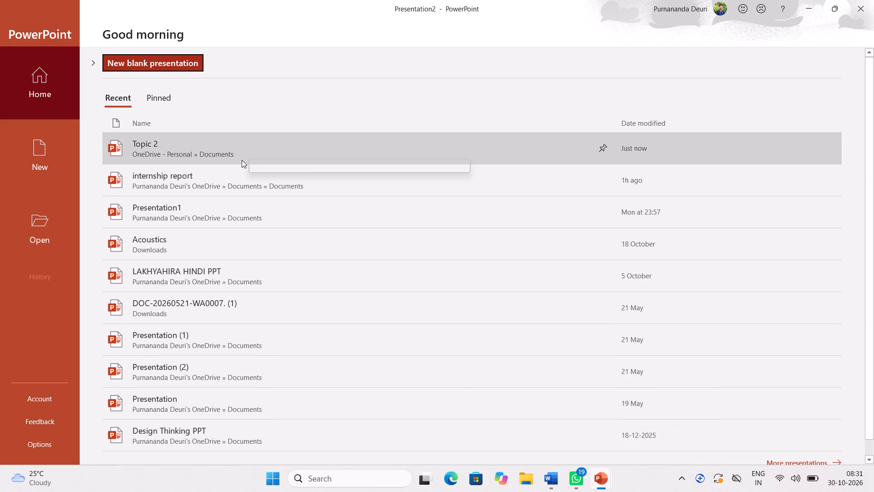
pyautogui.doubleClick(242, 157)
pyautogui.scroll(-3, 307, 189)
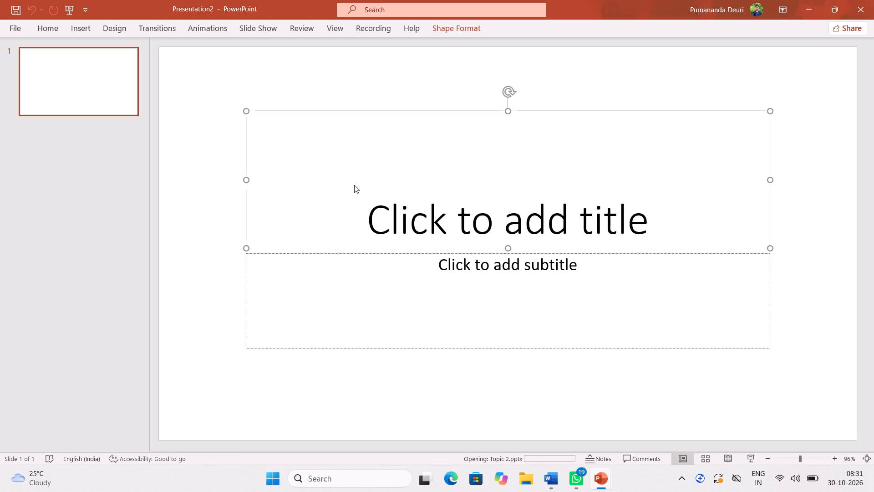
pyautogui.rightClick(361, 183)
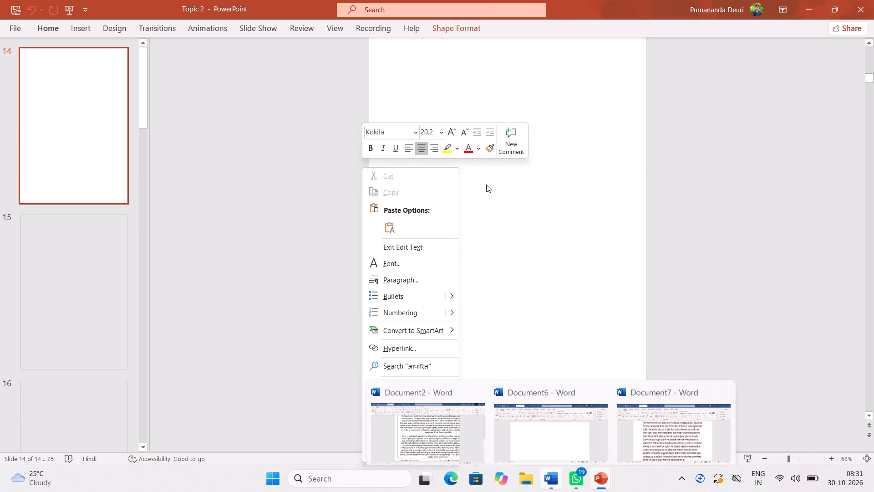
pyautogui.click(498, 187)
pyautogui.click(383, 231)
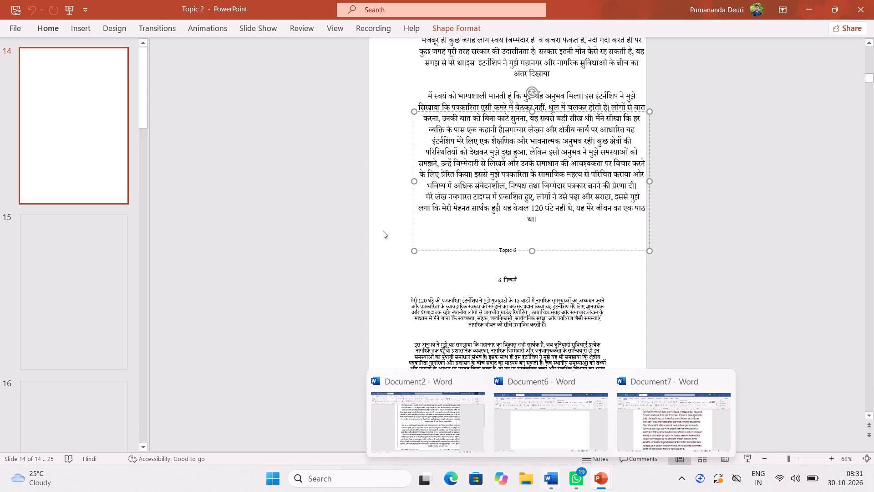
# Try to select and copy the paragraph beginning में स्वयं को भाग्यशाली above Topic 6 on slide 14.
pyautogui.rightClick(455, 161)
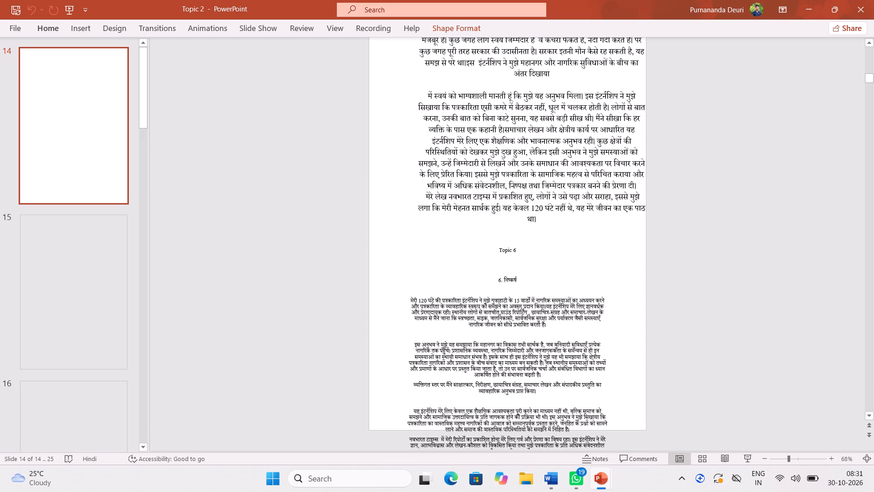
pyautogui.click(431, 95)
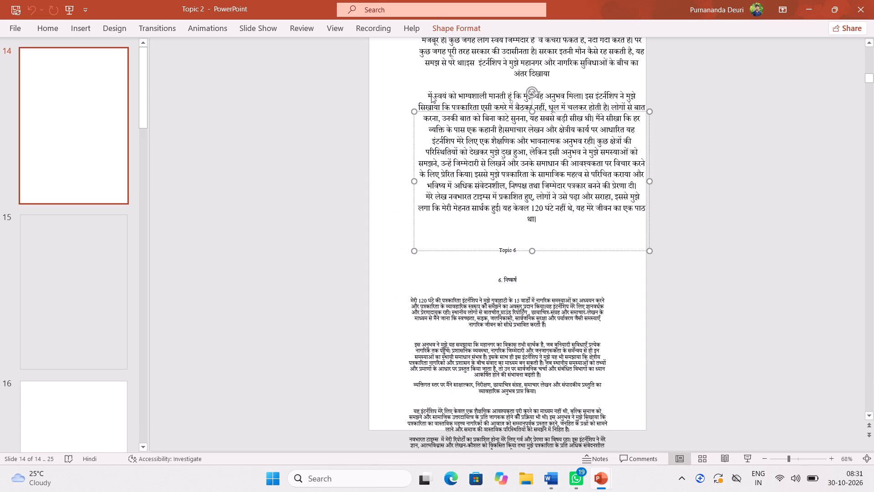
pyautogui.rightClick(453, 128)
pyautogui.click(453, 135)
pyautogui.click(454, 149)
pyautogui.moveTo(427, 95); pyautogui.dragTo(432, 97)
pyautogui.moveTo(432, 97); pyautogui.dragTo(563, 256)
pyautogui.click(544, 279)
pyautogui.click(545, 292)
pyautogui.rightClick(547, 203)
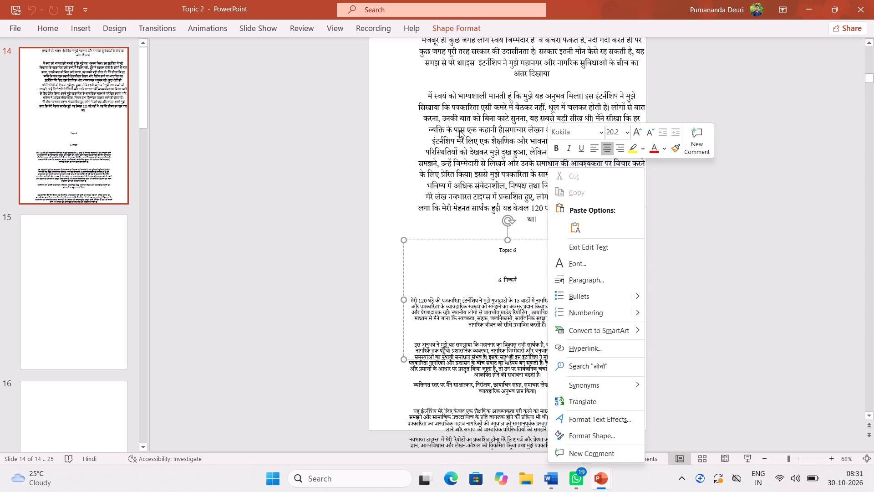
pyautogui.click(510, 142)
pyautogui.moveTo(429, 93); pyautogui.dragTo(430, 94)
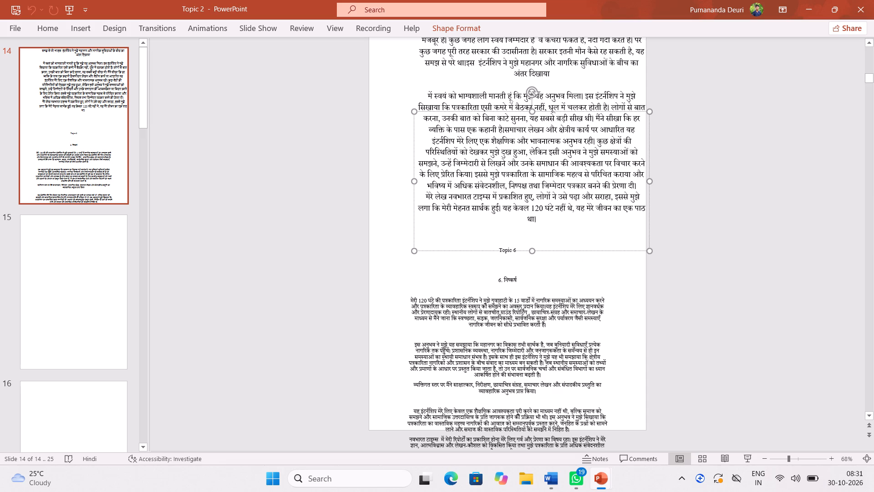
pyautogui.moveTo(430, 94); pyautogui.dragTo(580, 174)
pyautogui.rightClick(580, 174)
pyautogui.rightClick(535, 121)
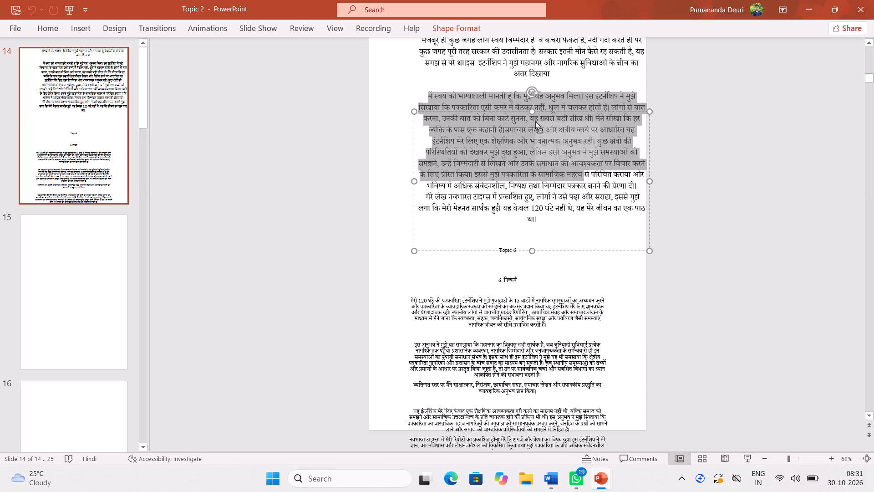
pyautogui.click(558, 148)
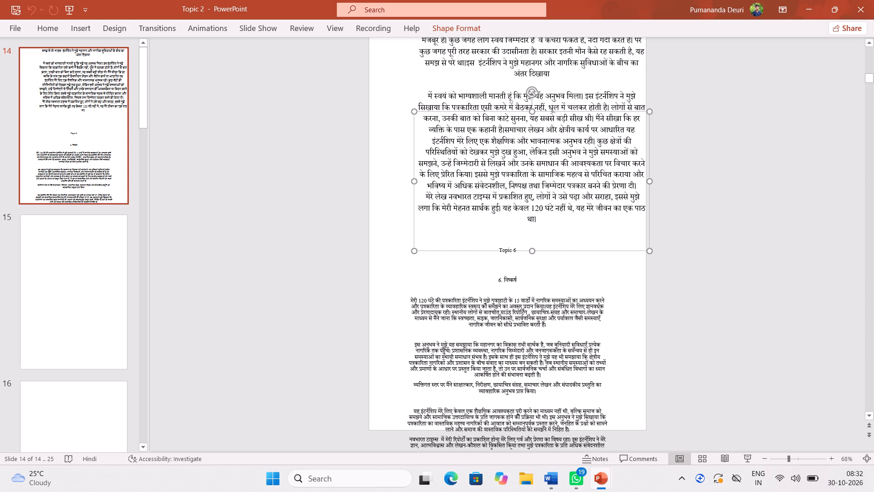
# Move the passage from में स्वयं through व्यक्ति के पास एक to directly after लिखने और in the same slide 14 paragraph.
pyautogui.moveTo(427, 94); pyautogui.dragTo(478, 133)
pyautogui.moveTo(478, 133); pyautogui.dragTo(519, 161)
pyautogui.rightClick(478, 119)
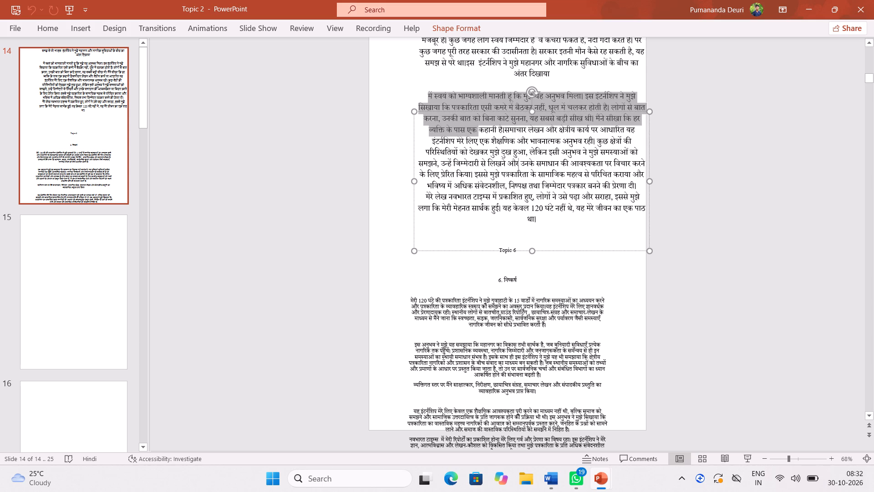
pyautogui.click(514, 145)
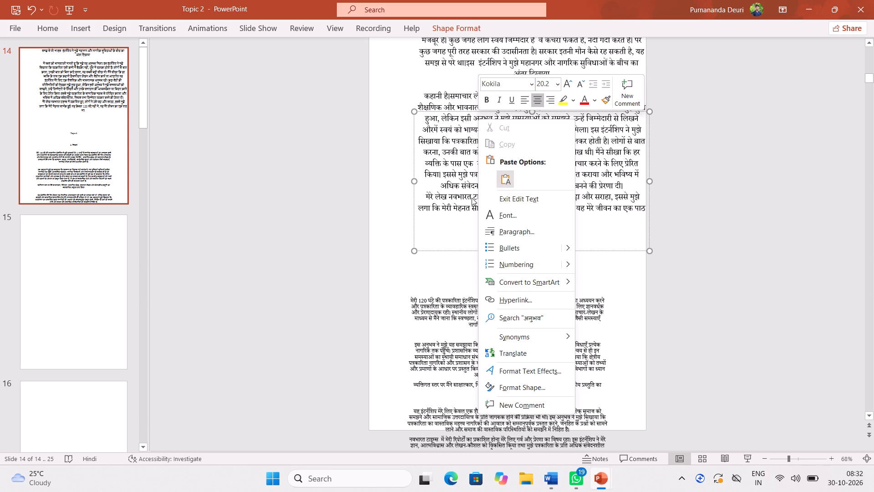
pyautogui.click(443, 266)
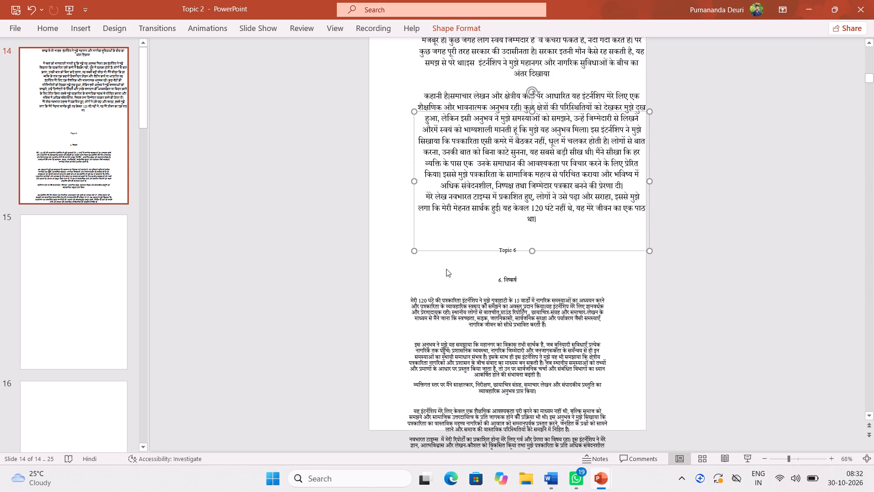
# Copy the 6. निष्कर्ष heading and its first three paragraphs from slide 14 into the blank Word file Document6.
pyautogui.click(446, 269)
pyautogui.click(498, 283)
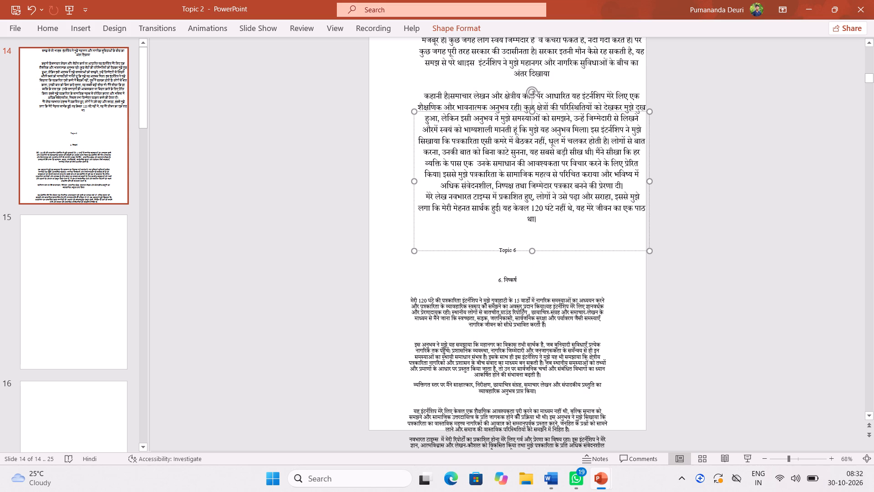
pyautogui.moveTo(498, 277); pyautogui.dragTo(598, 389)
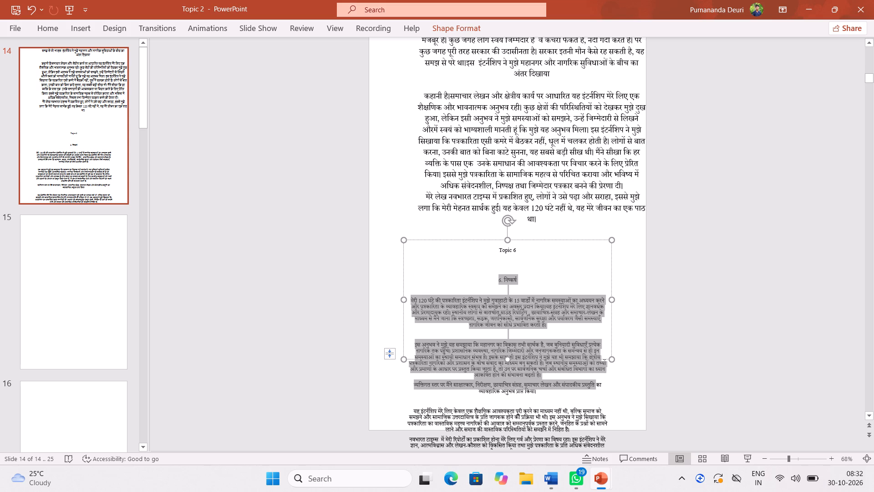
pyautogui.moveTo(598, 389); pyautogui.dragTo(600, 391)
pyautogui.rightClick(562, 349)
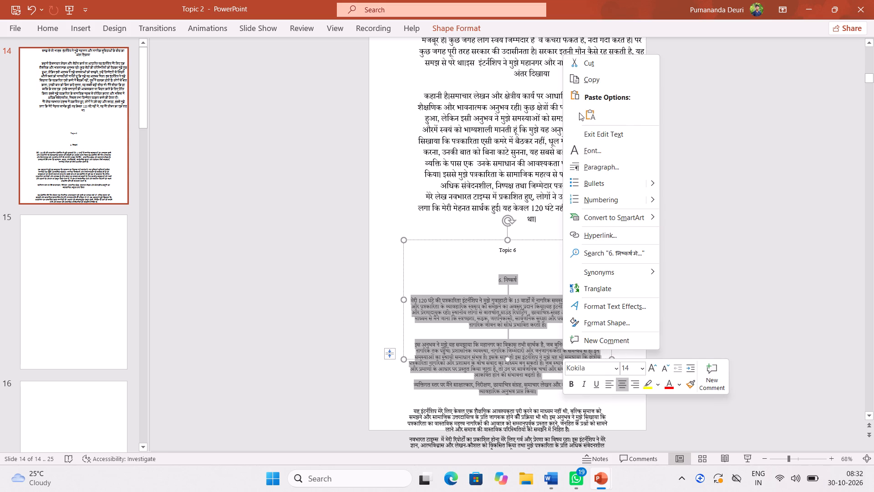
pyautogui.click(591, 84)
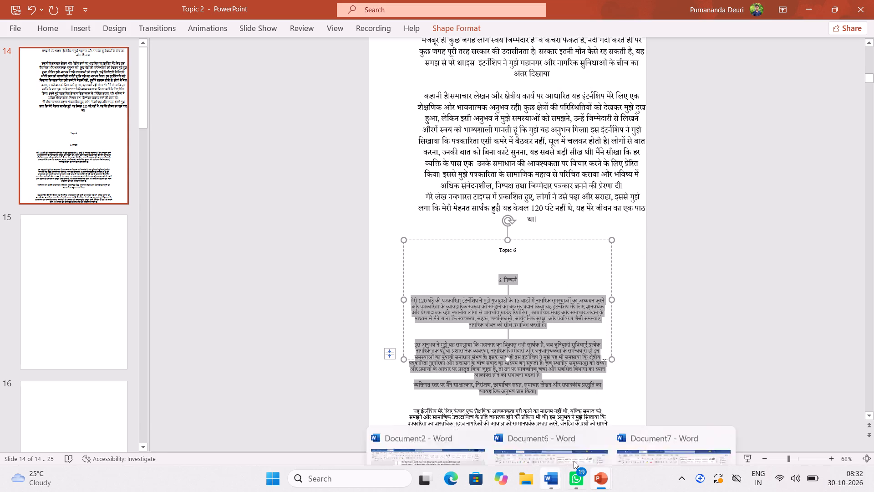
pyautogui.click(580, 428)
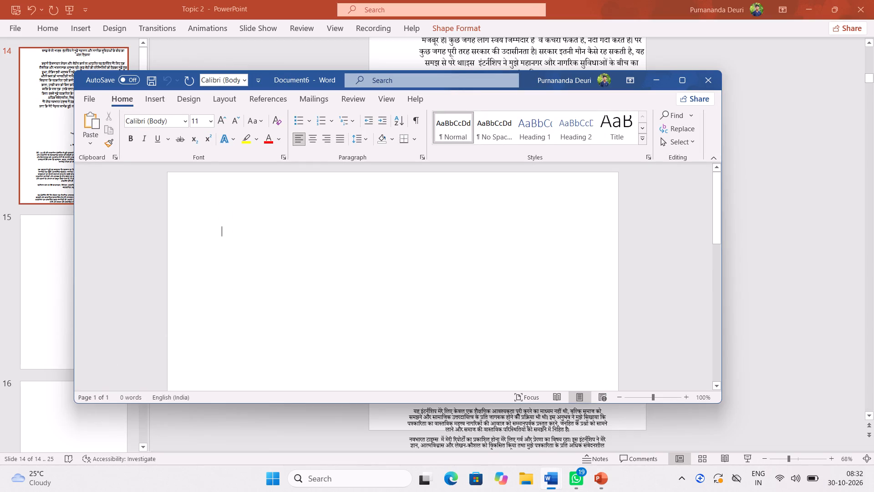
pyautogui.rightClick(255, 236)
pyautogui.click(281, 293)
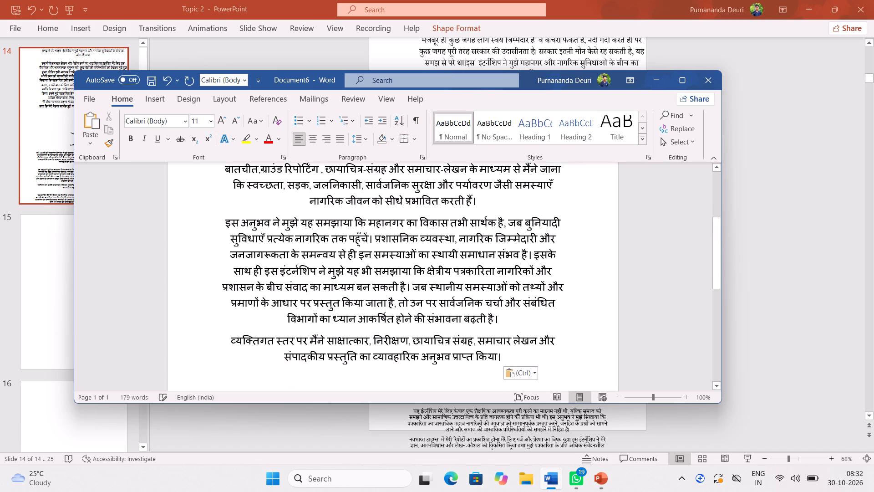
# Justify the whole pasted text in Document6, from the 6. निष्कर्ष heading through the third paragraph.
pyautogui.press('Pause')
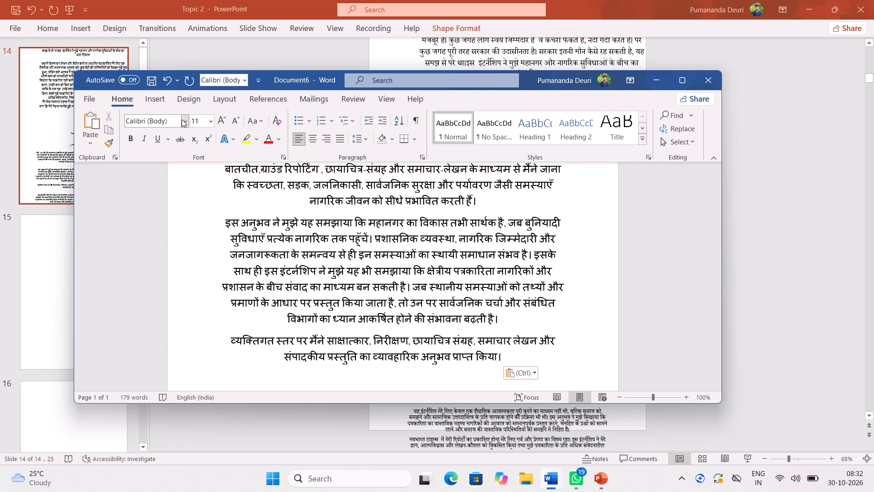
pyautogui.click(182, 119)
pyautogui.click(182, 119)
pyautogui.scroll(8, 597, 338)
pyautogui.press('Pause')
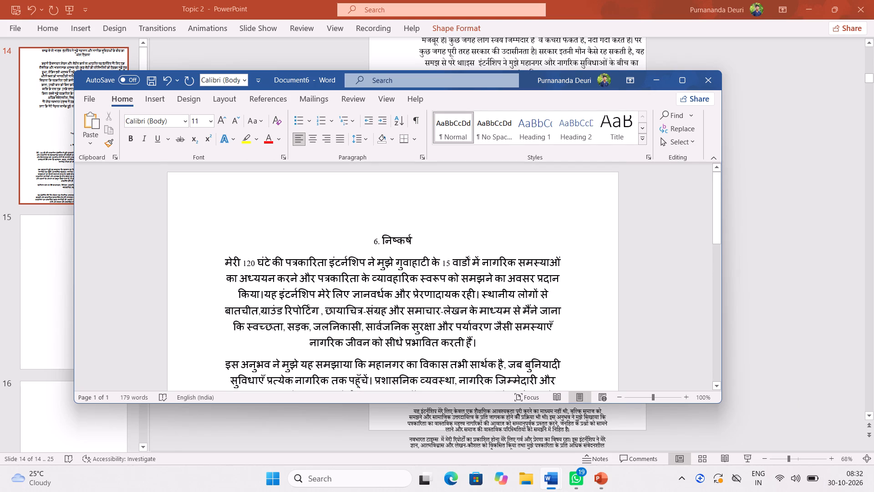
pyautogui.press('Pause')
pyautogui.moveTo(371, 240); pyautogui.dragTo(476, 320)
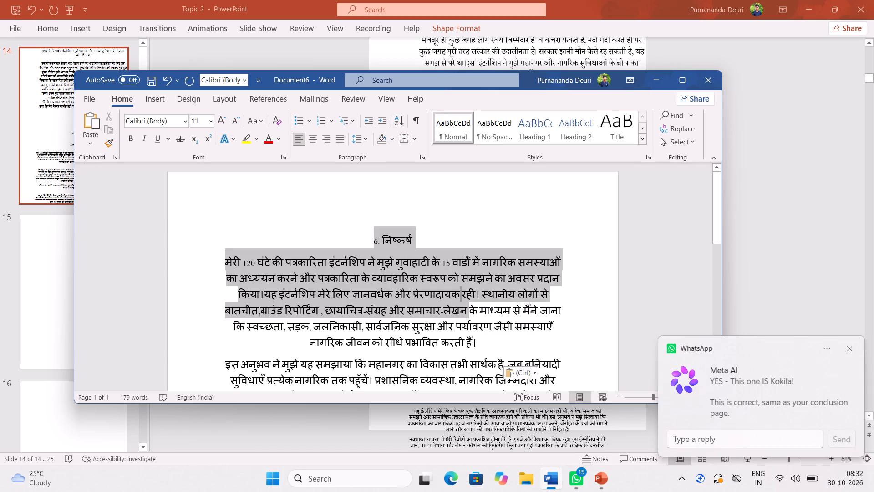
pyautogui.moveTo(476, 320); pyautogui.dragTo(551, 397)
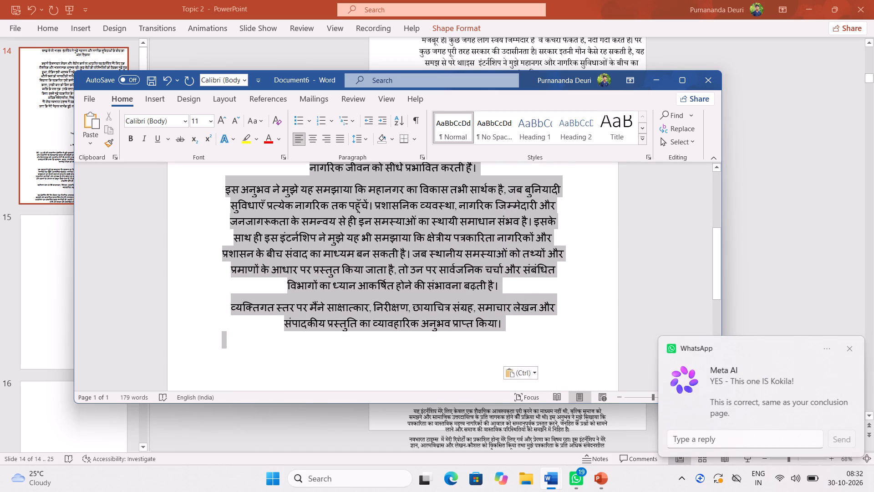
pyautogui.moveTo(551, 397); pyautogui.dragTo(547, 393)
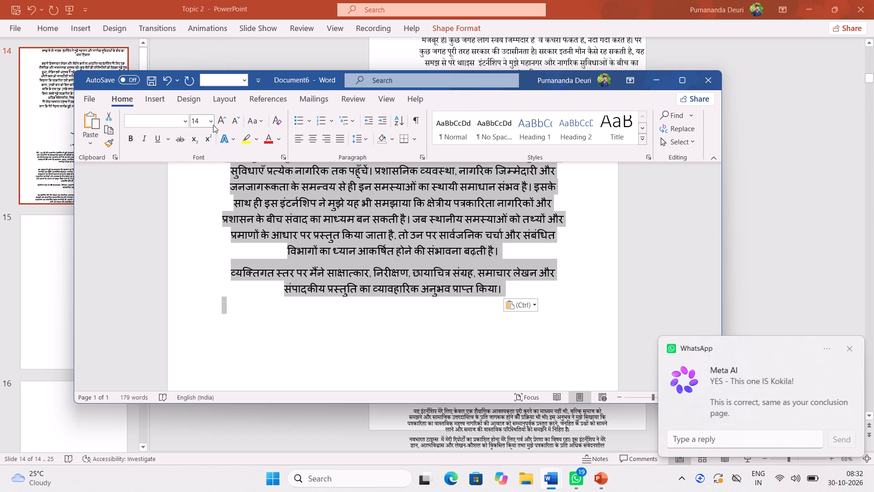
pyautogui.click(340, 134)
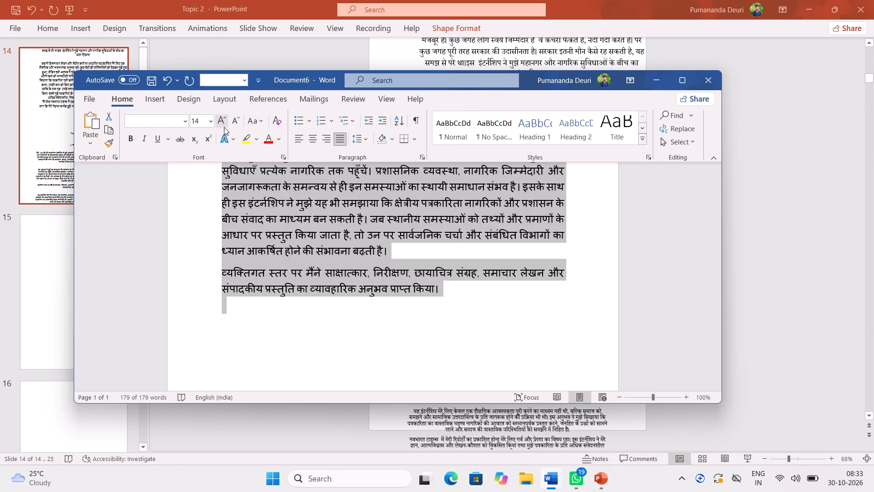
pyautogui.click(514, 368)
# Review the justified text in Document6 and check the font of the 6. निष्कर्ष heading and several places in its first paragraph.
pyautogui.scroll(4, 512, 327)
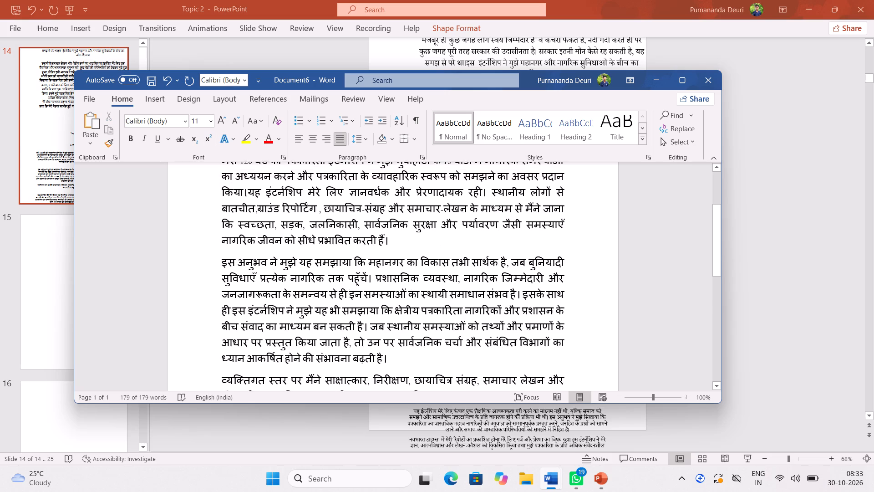
pyautogui.scroll(2, 512, 326)
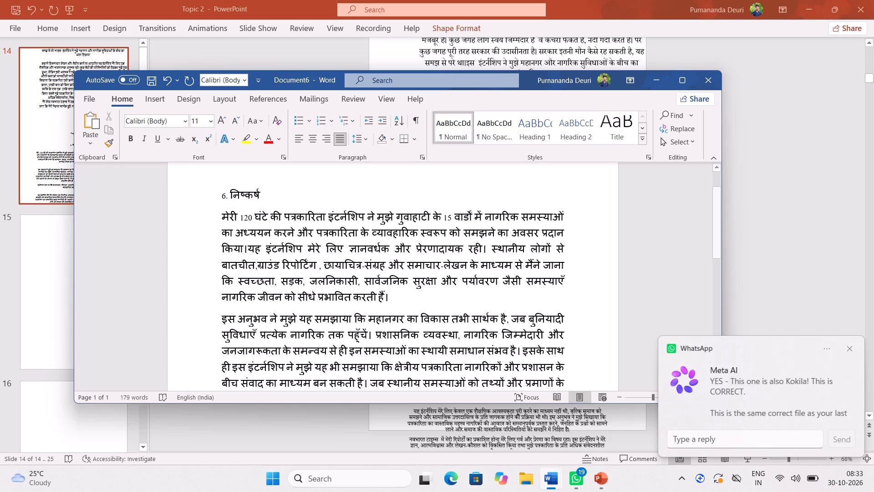
pyautogui.scroll(-5, 486, 267)
pyautogui.scroll(1, 486, 268)
pyautogui.scroll(-5, 486, 268)
pyautogui.scroll(6, 484, 266)
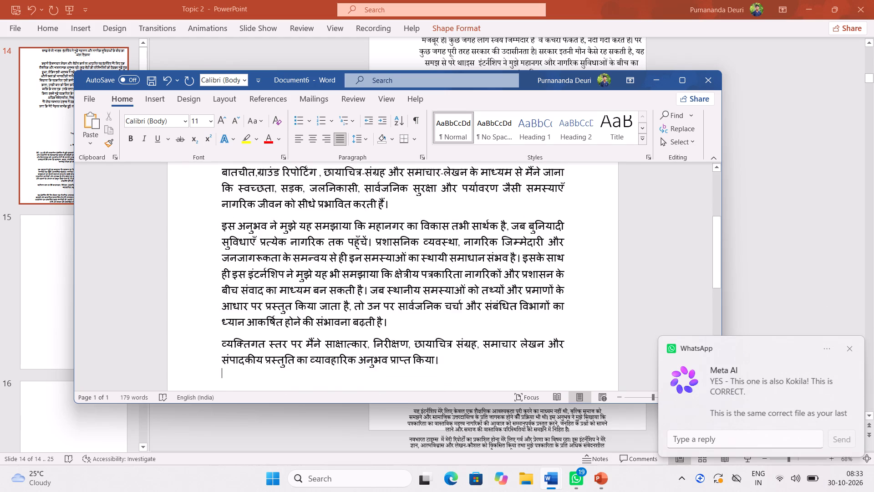
pyautogui.scroll(13, 484, 266)
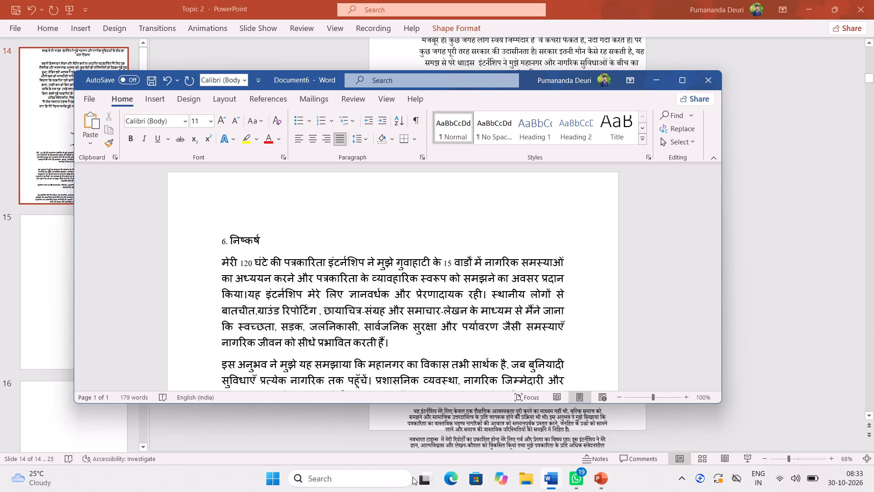
pyautogui.click(262, 242)
pyautogui.scroll(-2, 387, 279)
pyautogui.scroll(3, 387, 279)
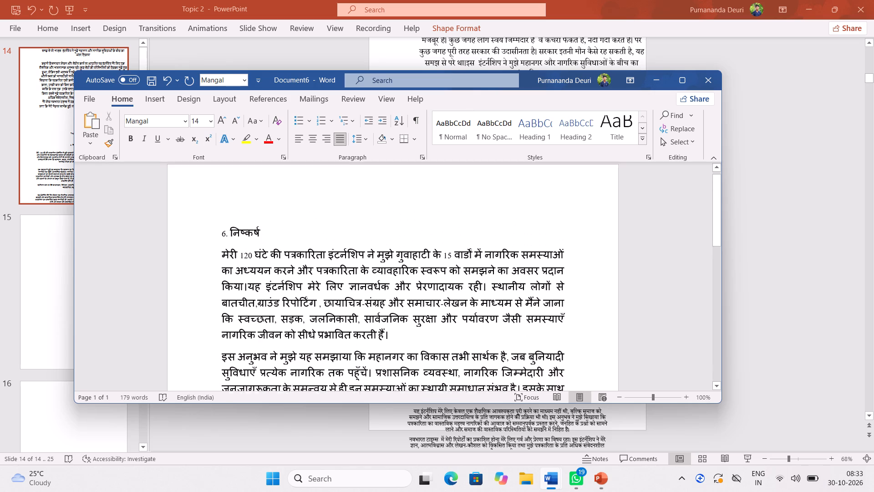
pyautogui.scroll(2, 387, 279)
pyautogui.click(325, 301)
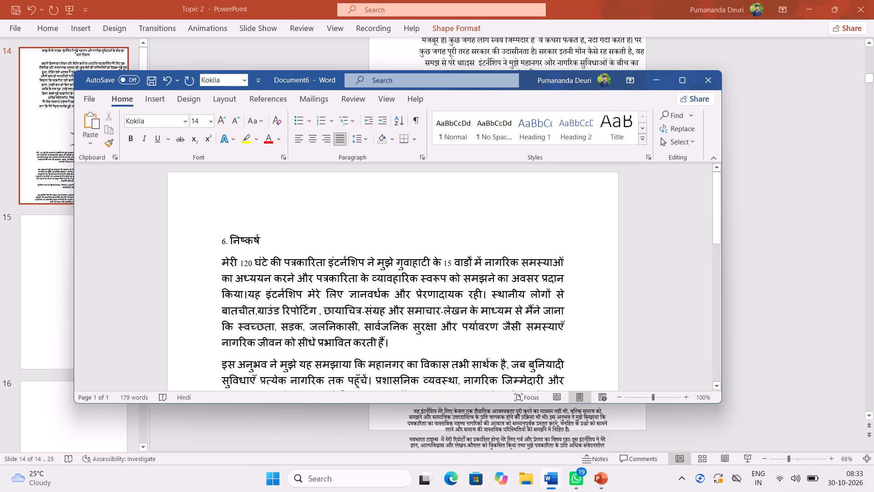
pyautogui.click(317, 266)
pyautogui.scroll(-2, 364, 302)
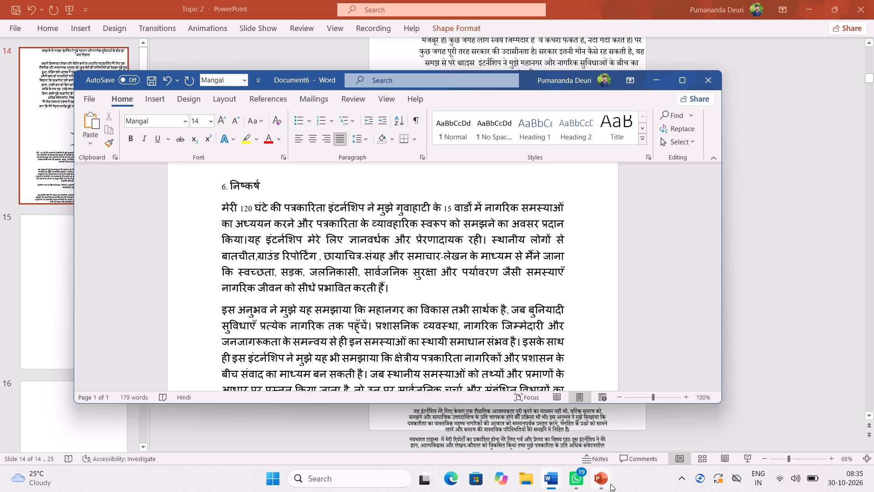
# Switch to the internship report presentation in PowerPoint and create a new blank presentation from there.
pyautogui.click(594, 482)
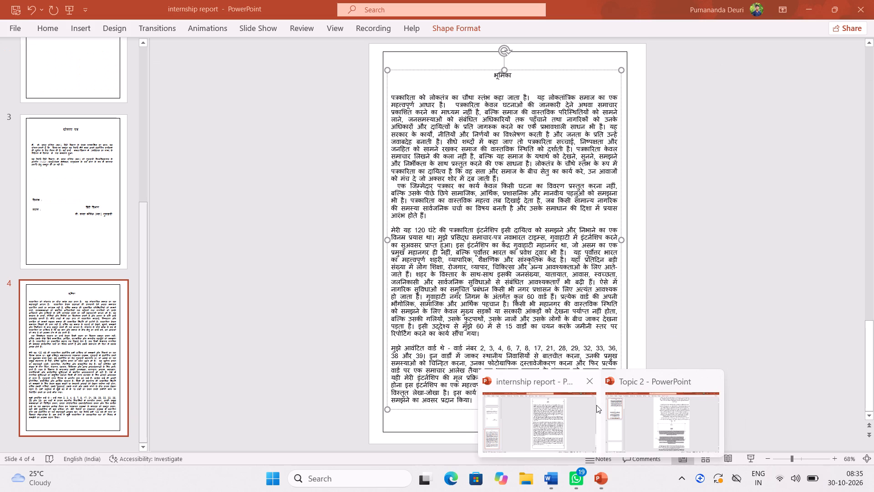
pyautogui.click(571, 421)
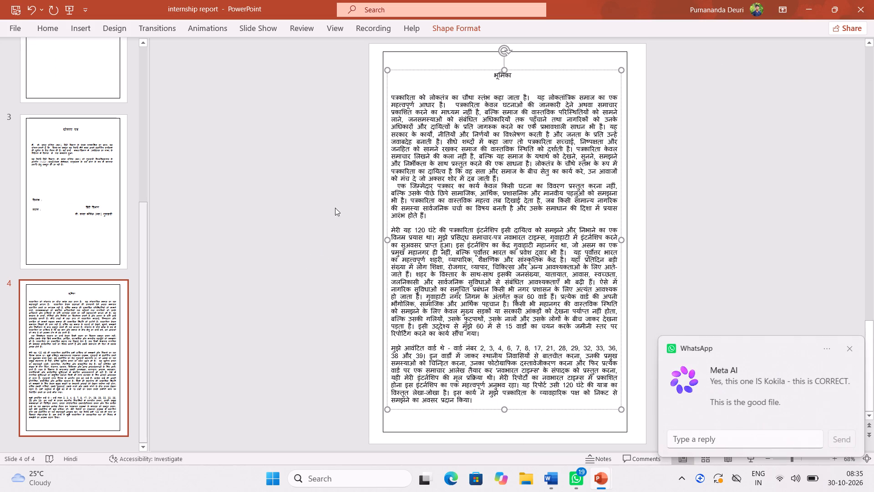
pyautogui.click(14, 27)
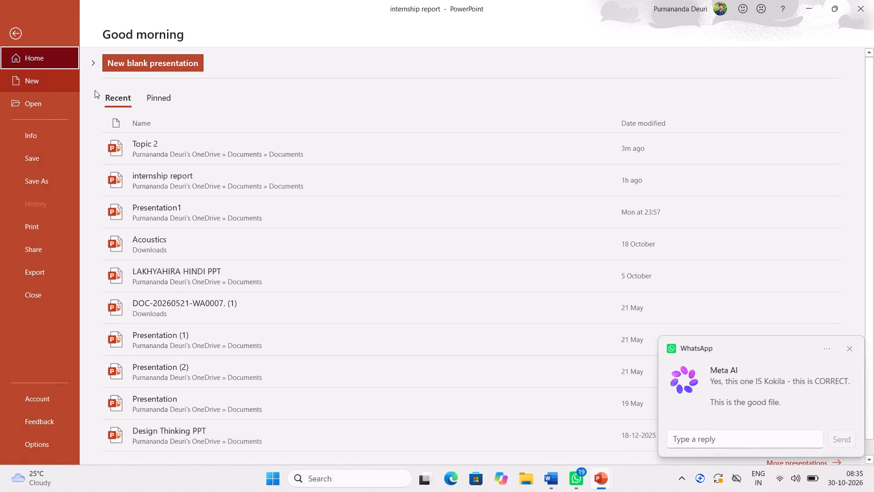
pyautogui.click(53, 87)
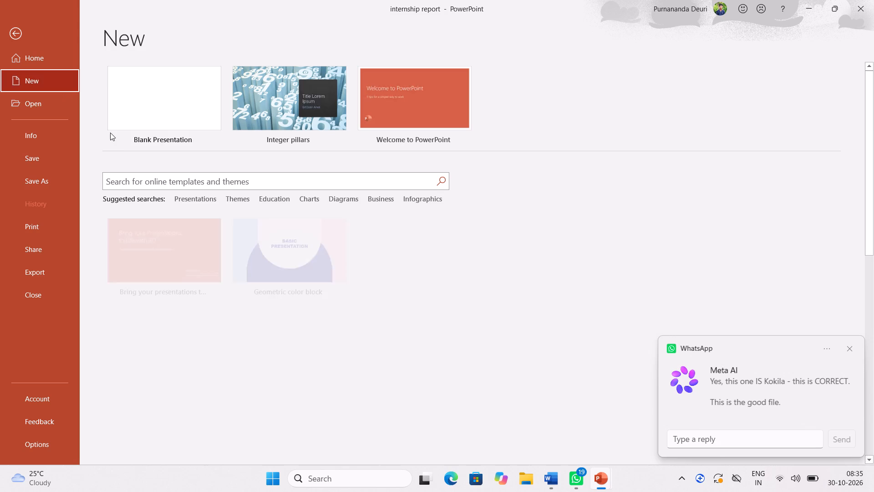
pyautogui.click(153, 101)
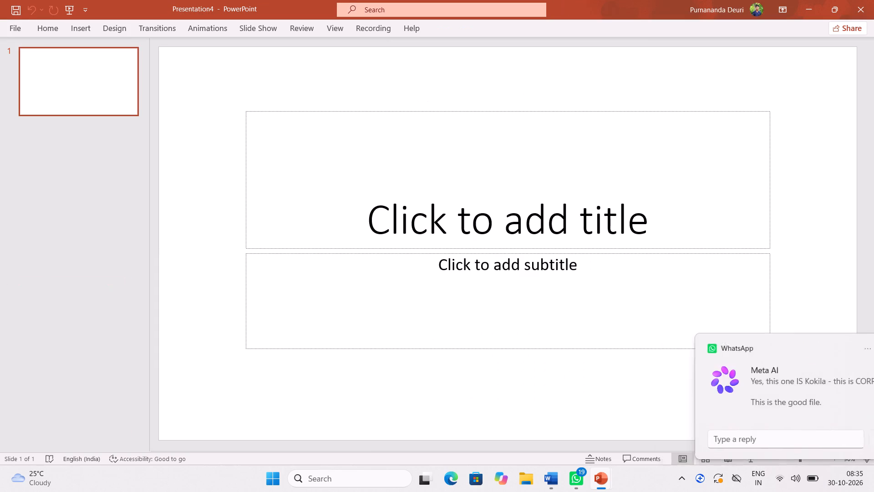
# Set the new presentation's slide size to A4 Paper (210x297 mm), scaling the content with Ensure Fit.
pyautogui.click(41, 21)
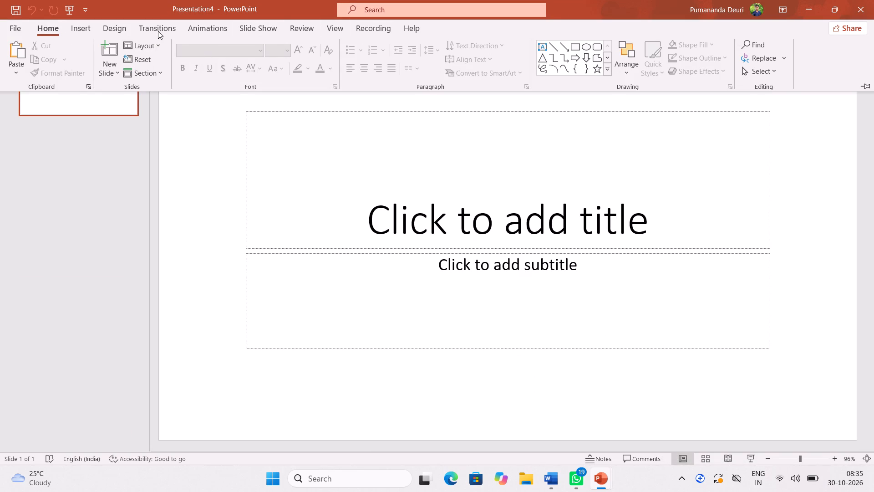
pyautogui.click(125, 31)
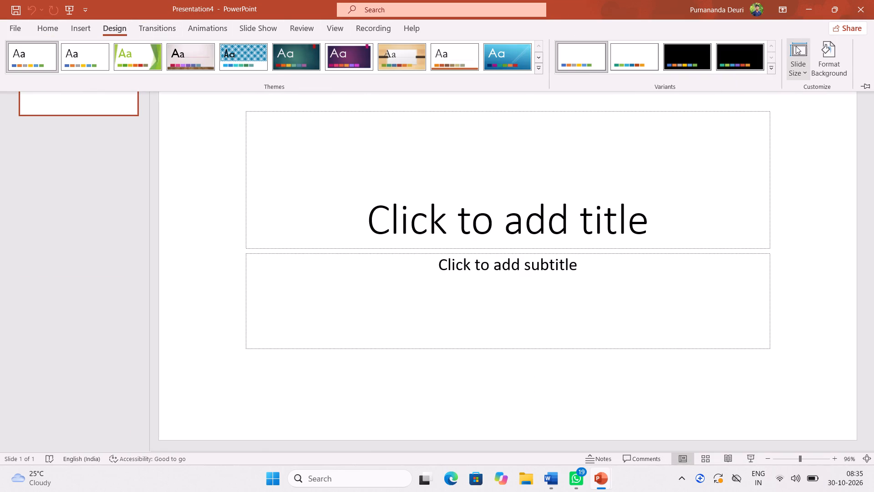
pyautogui.click(796, 46)
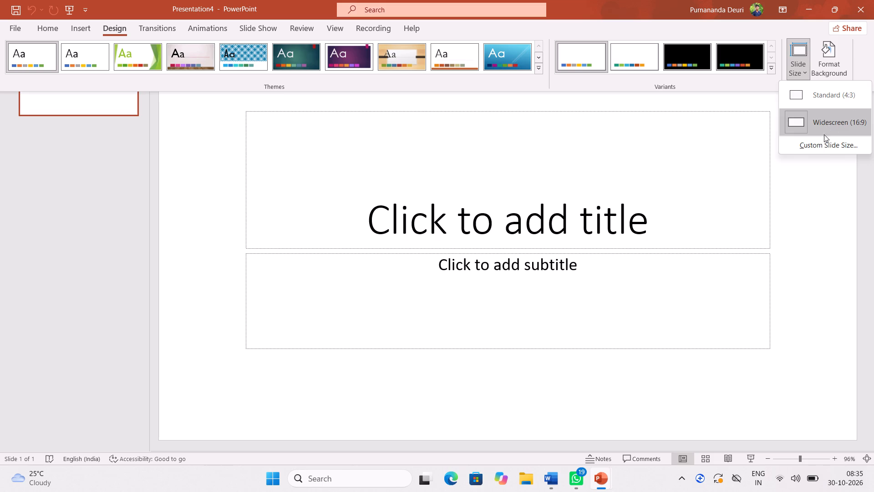
pyautogui.click(826, 147)
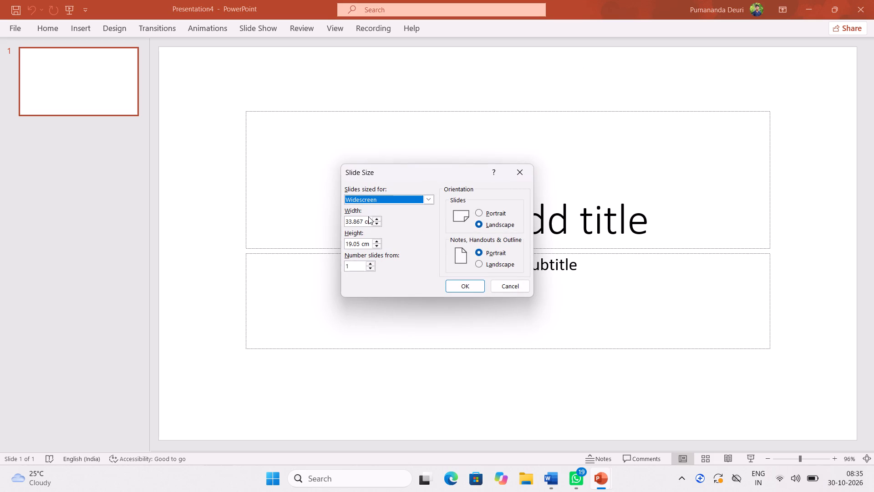
pyautogui.click(386, 198)
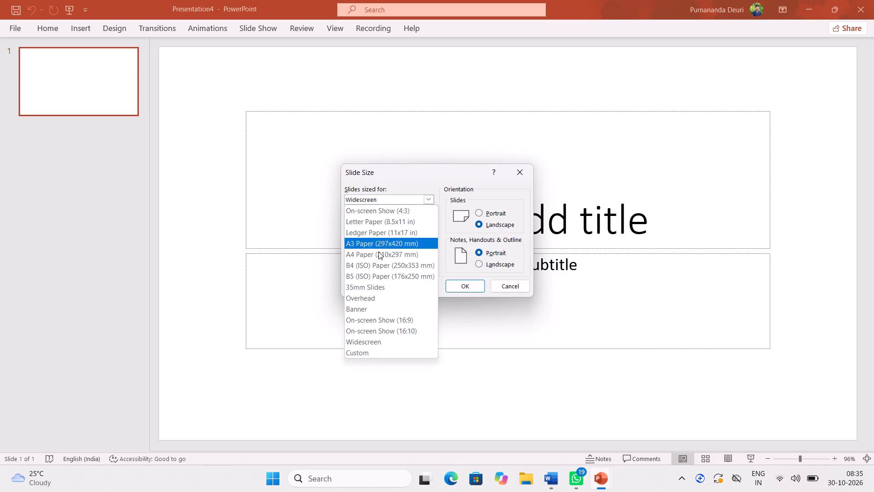
pyautogui.click(371, 258)
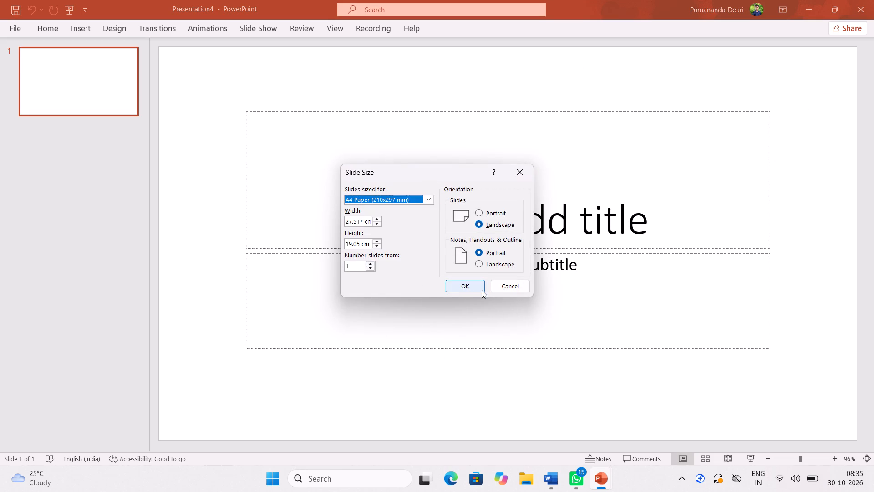
pyautogui.click(453, 289)
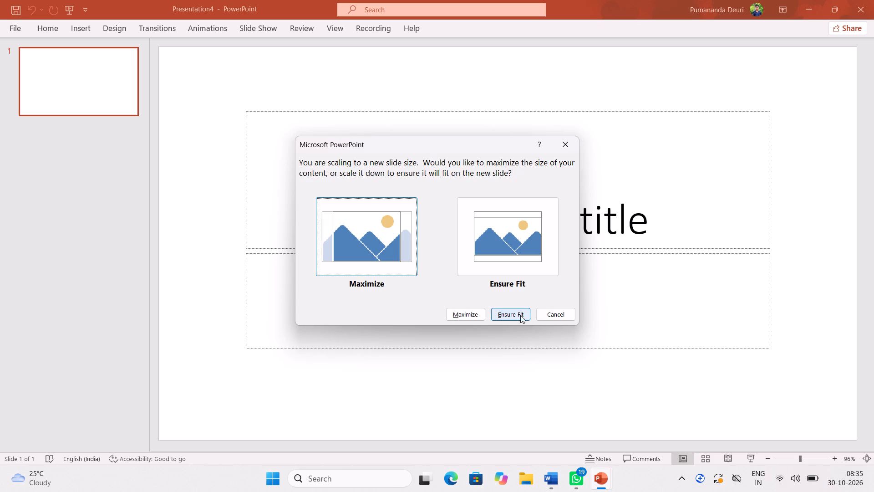
pyautogui.click(503, 315)
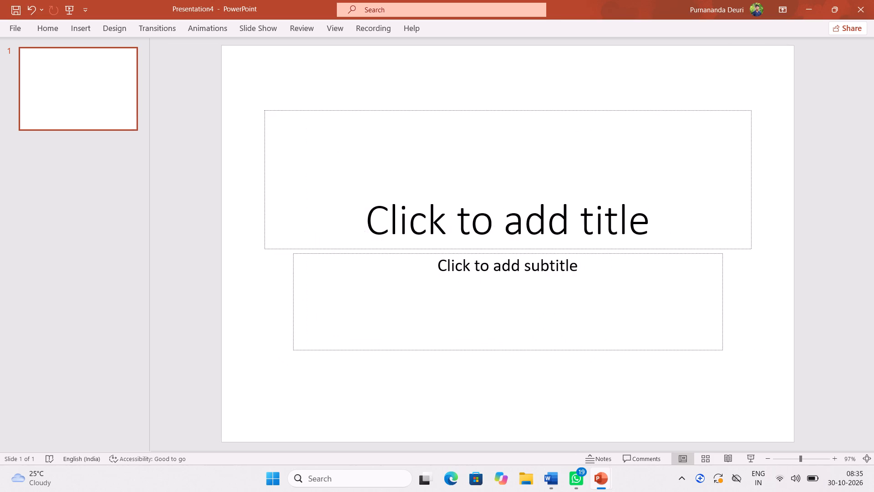
# Change the A4 slides' orientation to portrait, scaling the content with Ensure Fit.
pyautogui.scroll(-4, 595, 233)
pyautogui.click(592, 159)
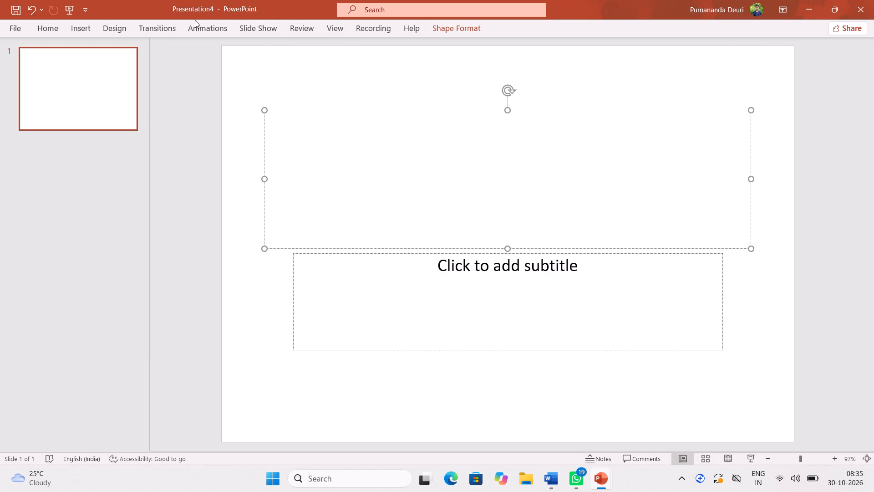
pyautogui.click(112, 28)
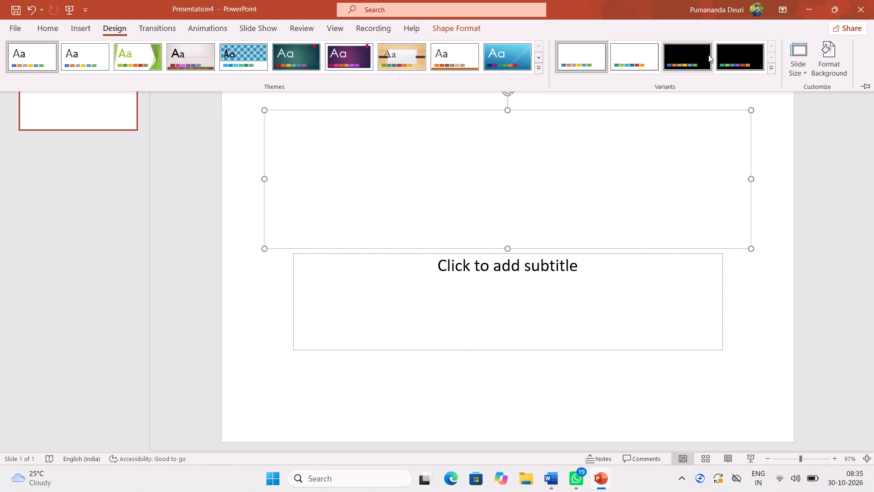
pyautogui.click(806, 51)
pyautogui.click(828, 144)
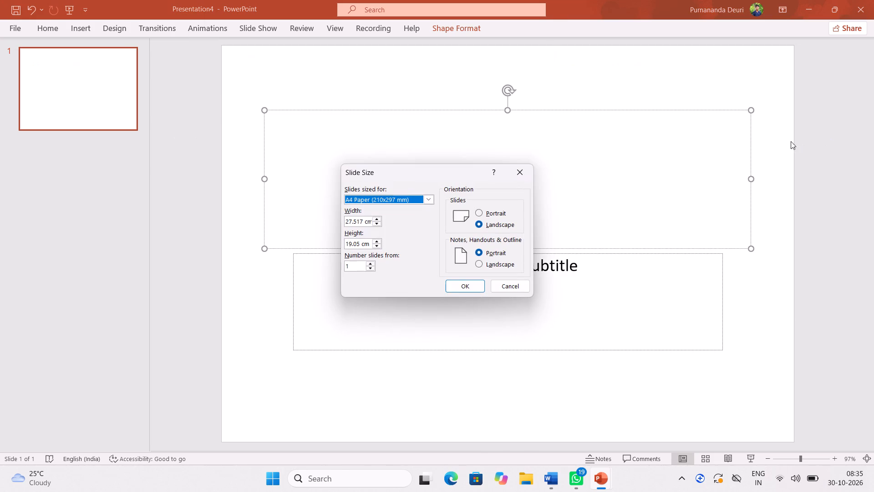
pyautogui.click(483, 213)
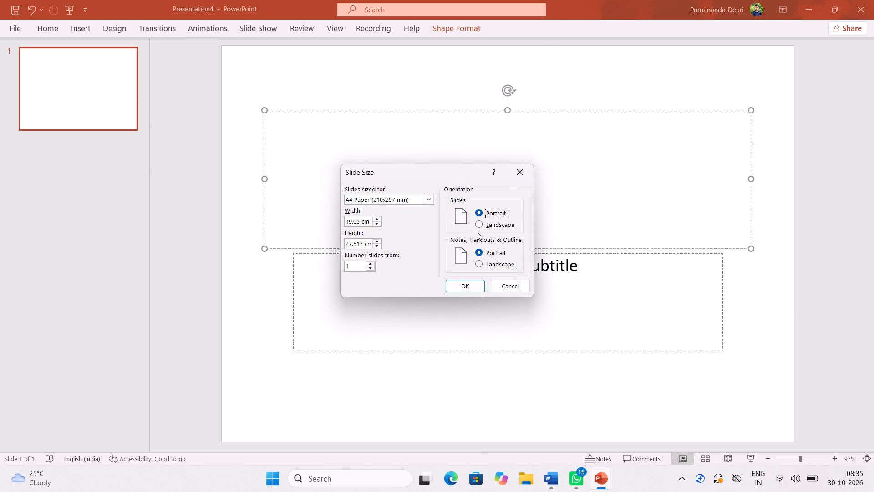
pyautogui.click(472, 288)
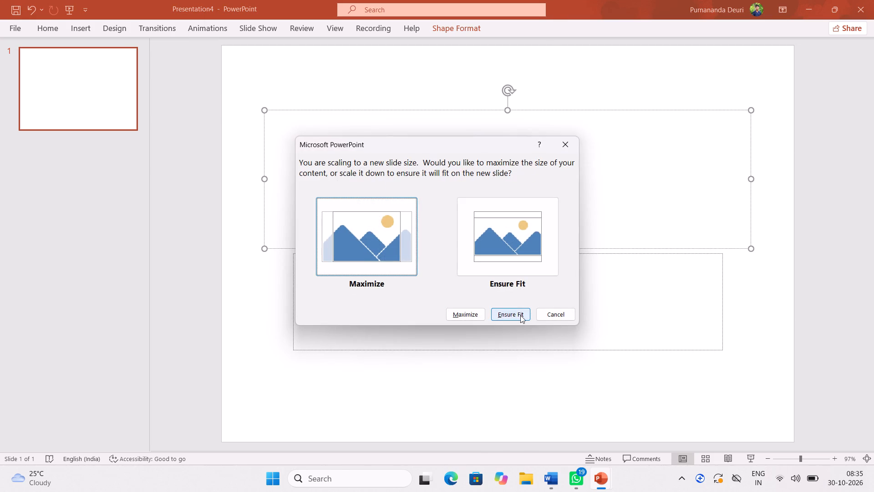
pyautogui.click(520, 315)
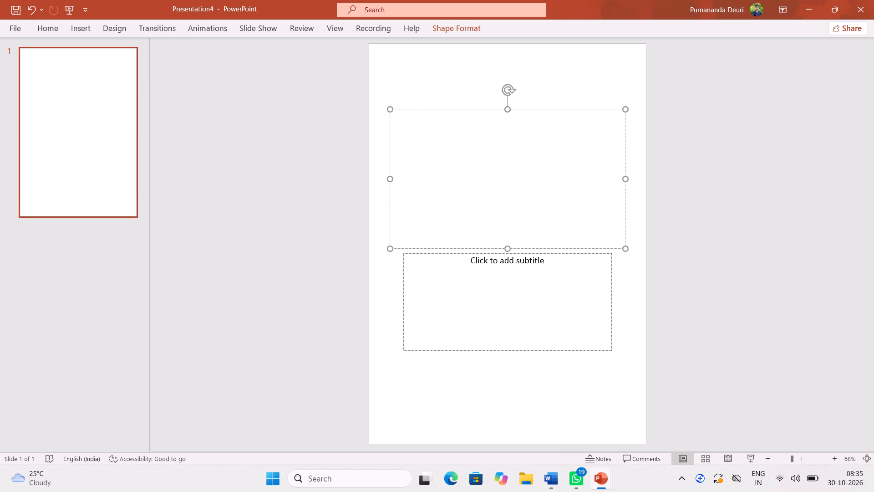
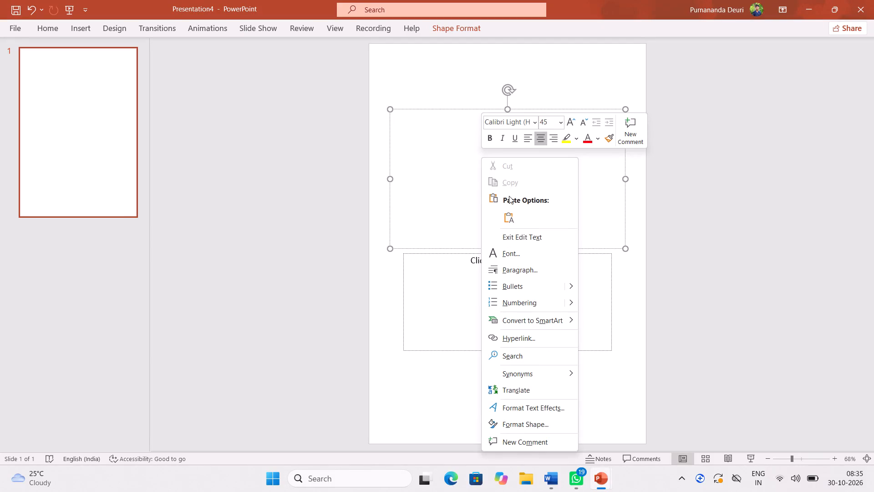
# Paste the copied भूमिका text as text only into the title placeholder of the A4 portrait slide.
pyautogui.click(512, 217)
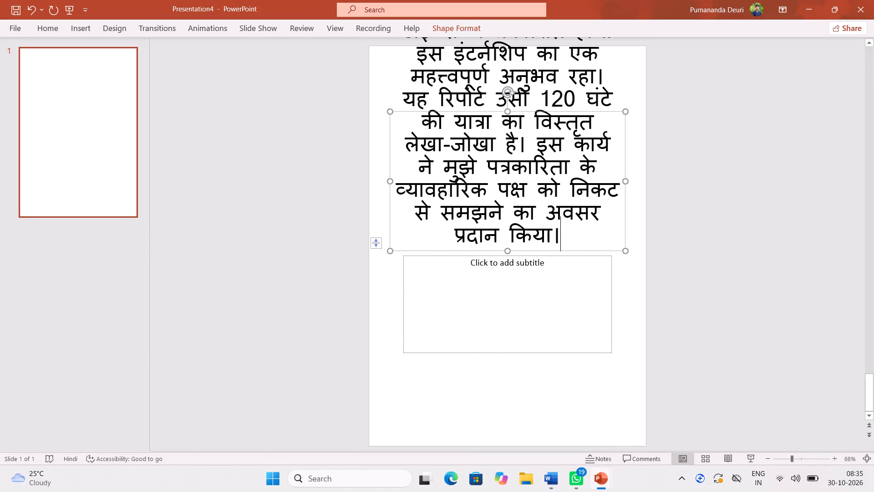
pyautogui.scroll(5, 531, 226)
pyautogui.scroll(18, 530, 223)
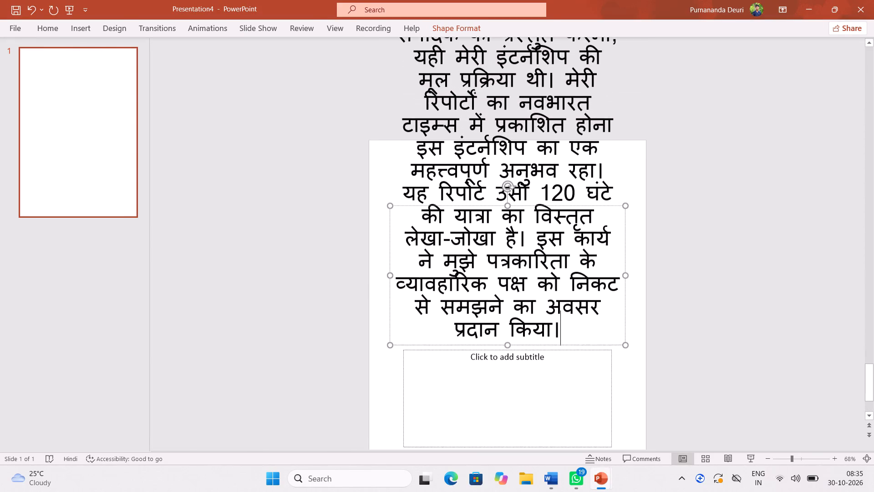
pyautogui.scroll(11, 529, 206)
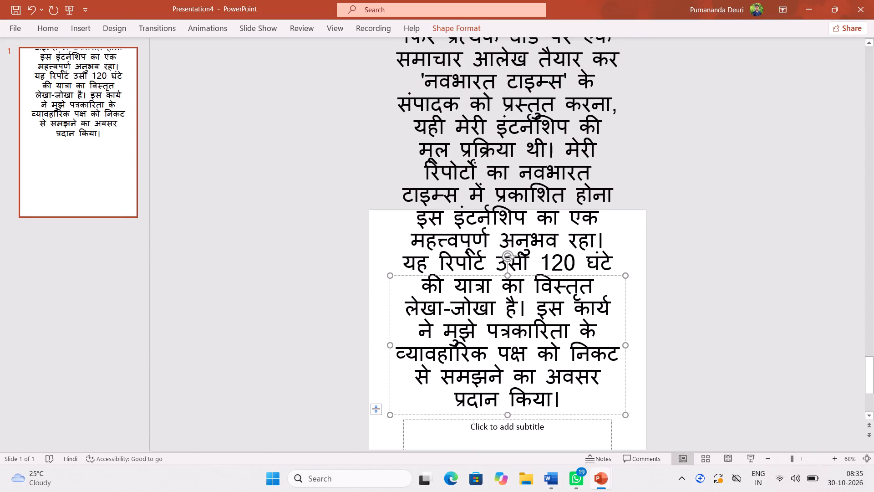
# Copy all the भूमिका text in the slide's title placeholder.
pyautogui.hotkey('ctrl', 'a')
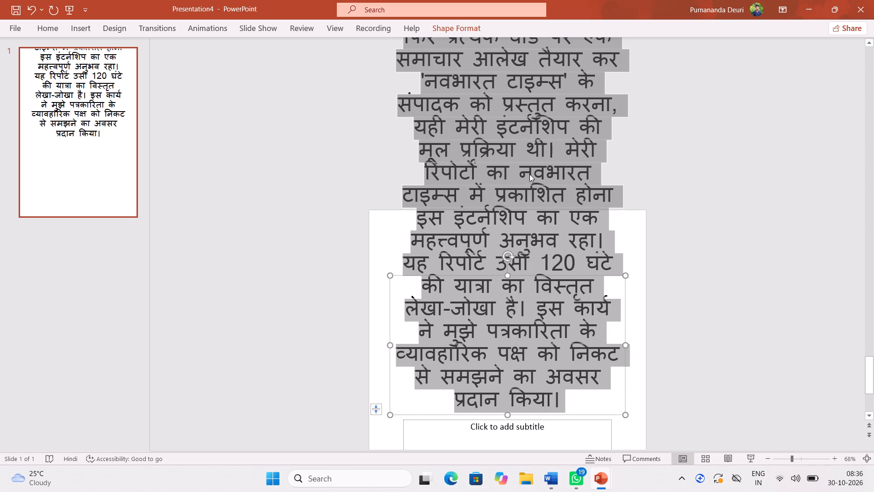
pyautogui.hotkey('ctrl', 'c')
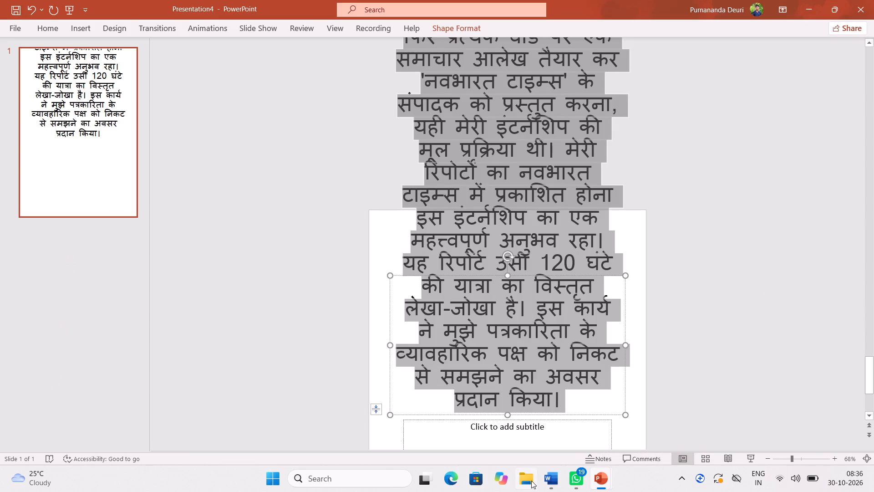
# Switch to Document6 in Word and insert a page break before the heading "6. निष्कर्ष".
pyautogui.click(556, 434)
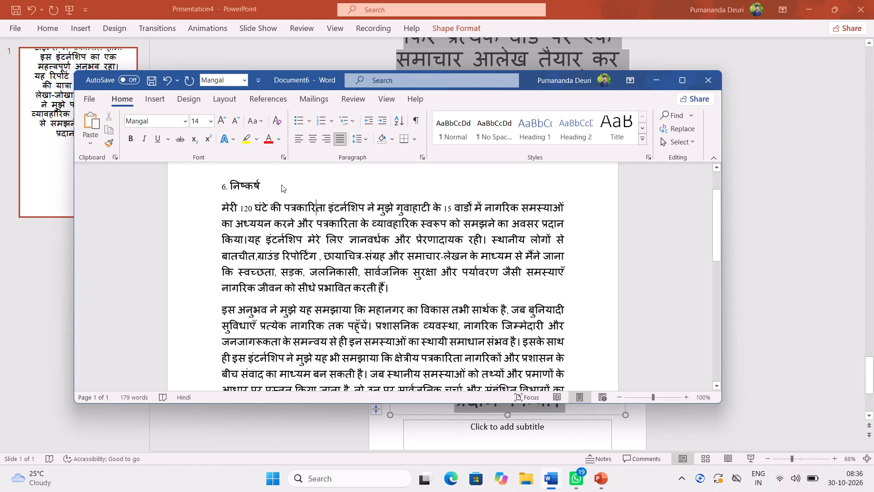
pyautogui.click(220, 184)
pyautogui.hotkey('ctrl', 'Return')
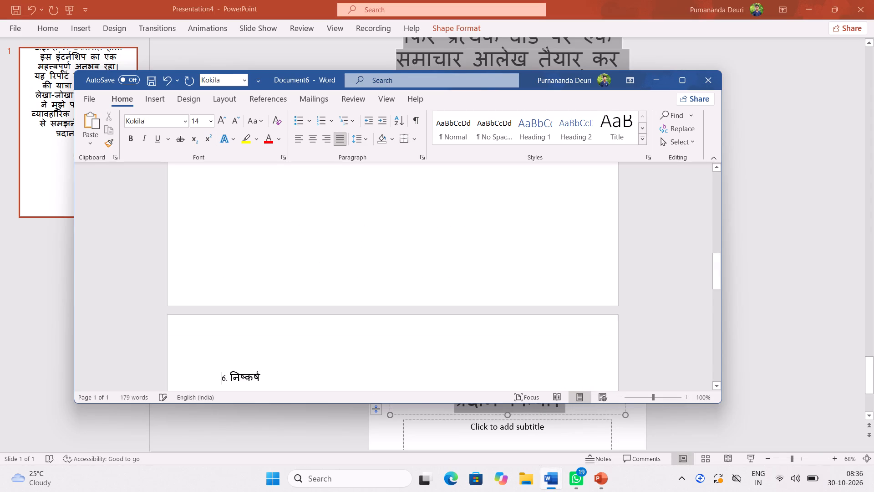
# Paste the copied भूमिका text at the start of Document6, on the blank page ahead of the निष्कर्ष section.
pyautogui.scroll(17, 427, 255)
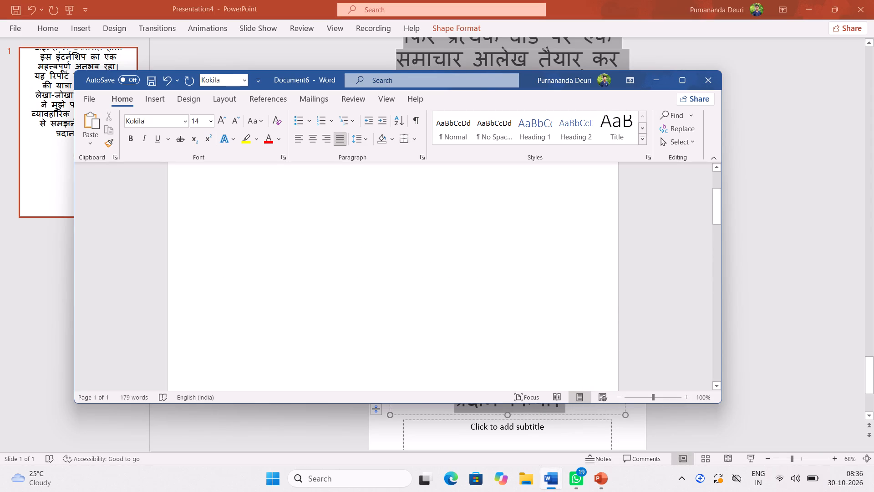
pyautogui.scroll(9, 427, 255)
pyautogui.click(280, 218)
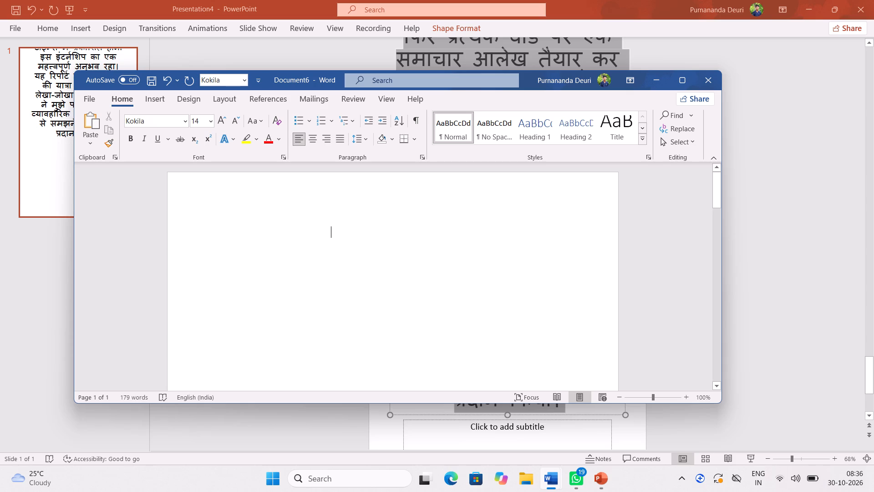
pyautogui.rightClick(331, 233)
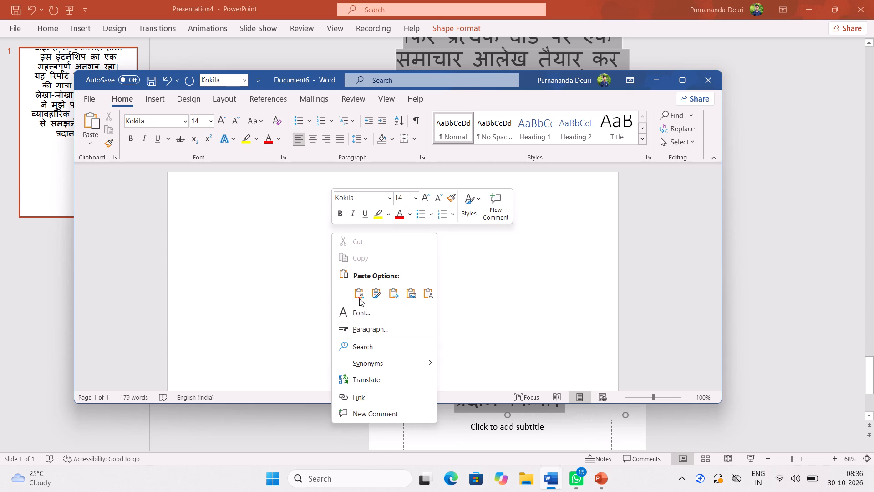
pyautogui.click(357, 292)
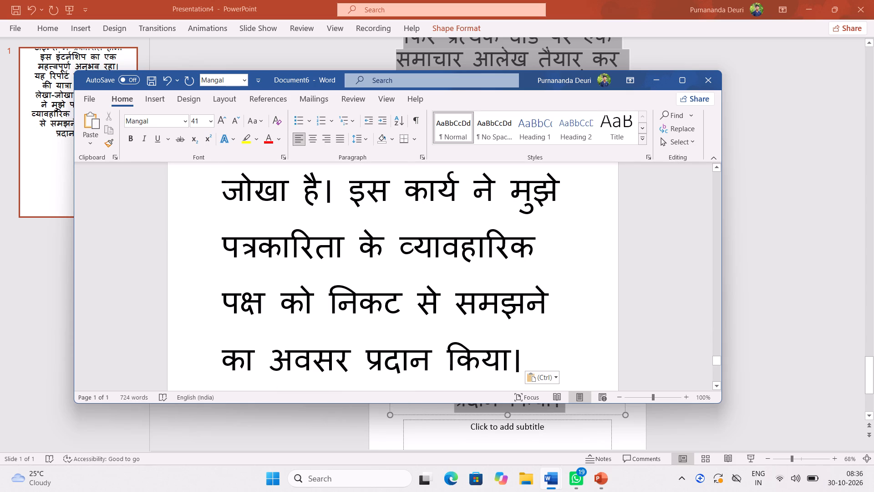
# Set the font size of all the text in Document6 to 14.
pyautogui.scroll(8, 251, 197)
pyautogui.scroll(3, 408, 275)
pyautogui.scroll(20, 459, 281)
pyautogui.scroll(2, 459, 281)
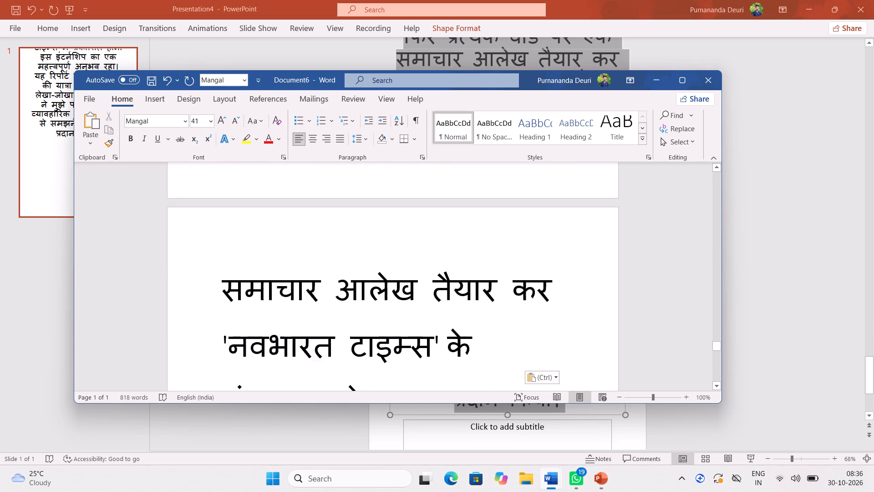
pyautogui.scroll(5, 462, 276)
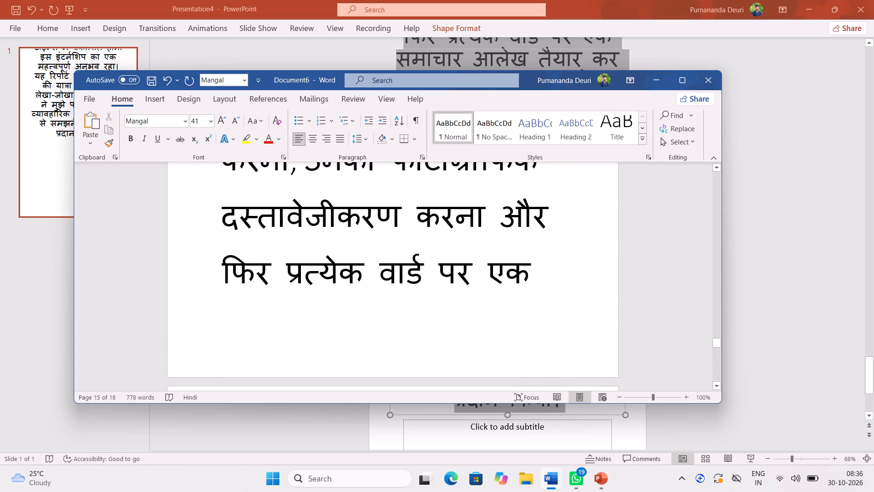
pyautogui.hotkey('ctrl', 'a')
pyautogui.click(213, 123)
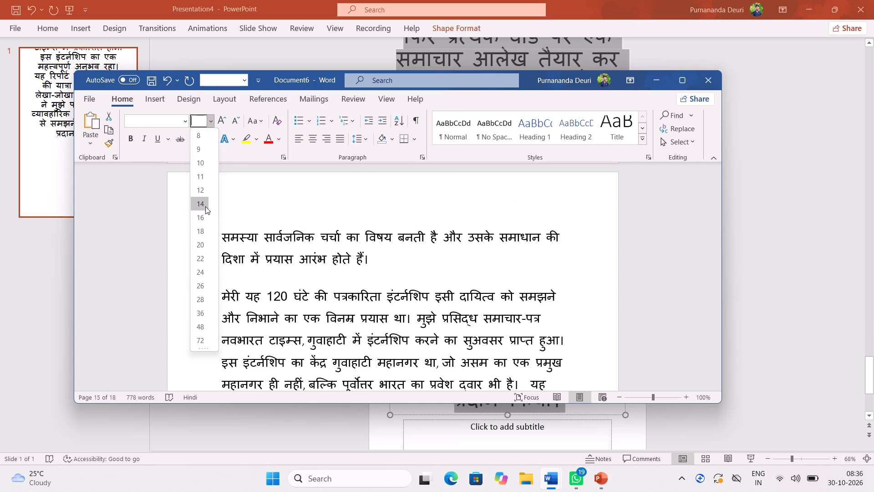
pyautogui.click(205, 206)
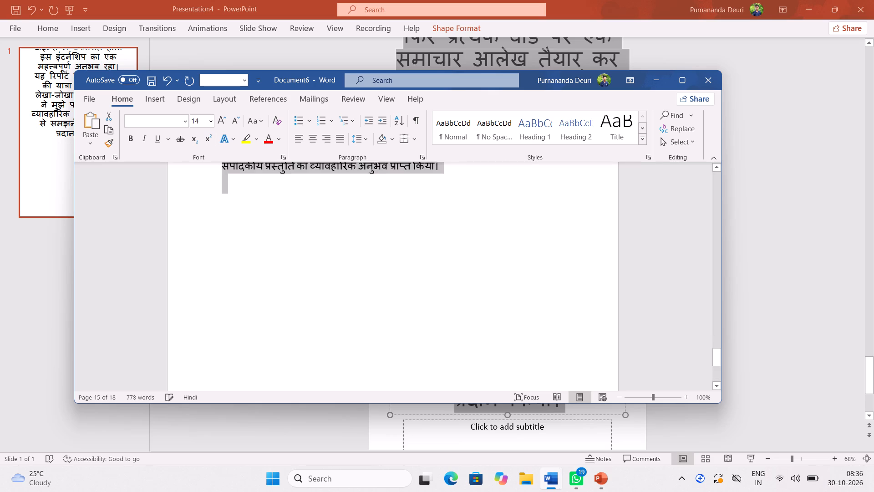
pyautogui.scroll(14, 535, 241)
pyautogui.scroll(7, 535, 242)
pyautogui.scroll(-1, 535, 242)
pyautogui.scroll(2, 535, 242)
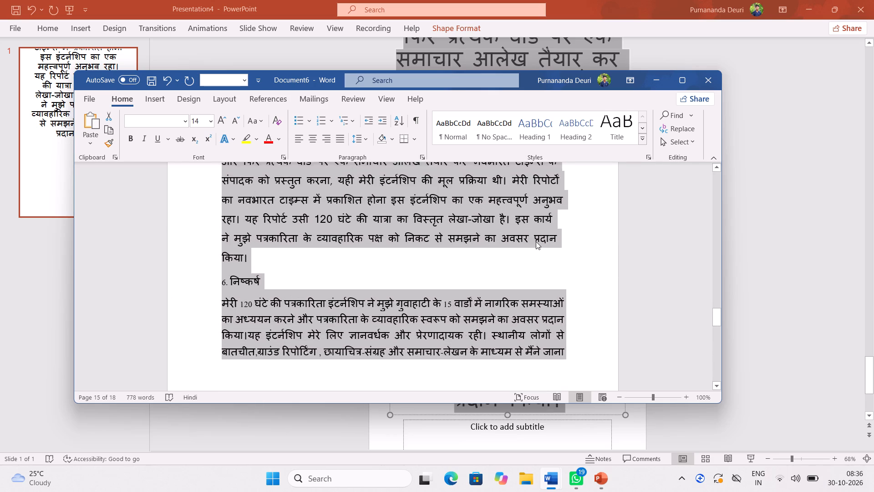
pyautogui.click(585, 215)
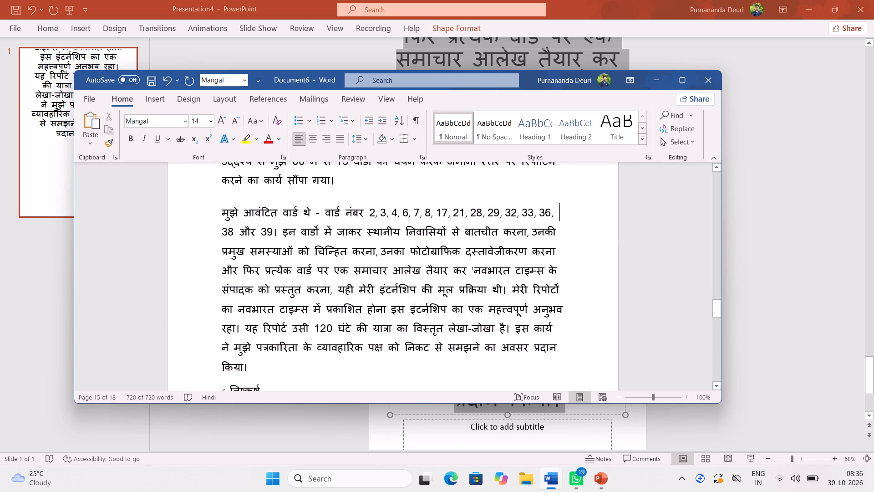
# Add a Box page border to the whole document.
pyautogui.scroll(4, 542, 262)
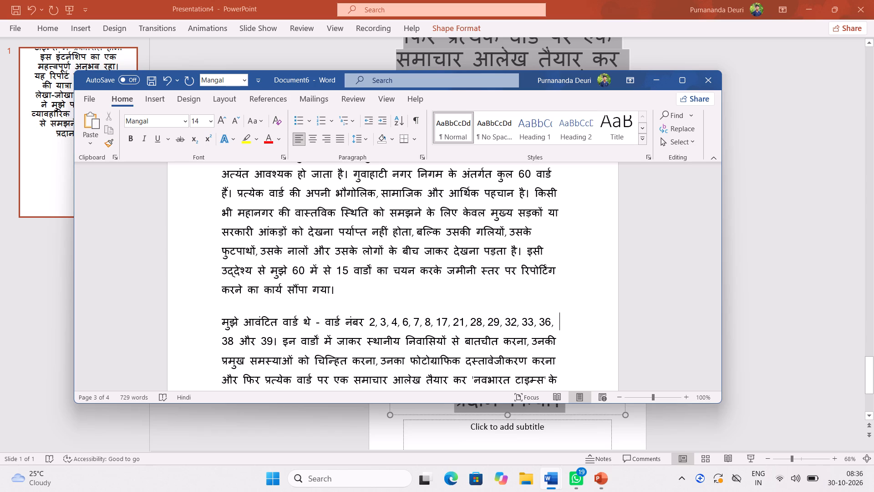
pyautogui.scroll(4, 522, 187)
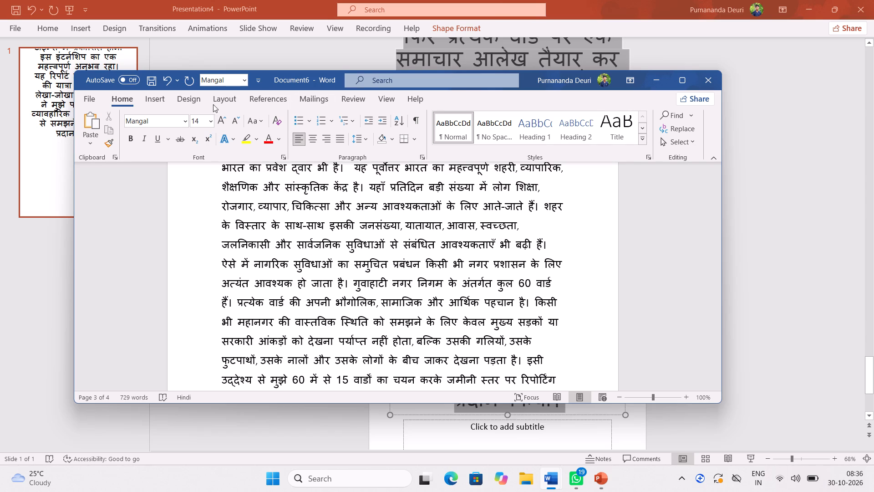
pyautogui.click(195, 98)
pyautogui.click(655, 123)
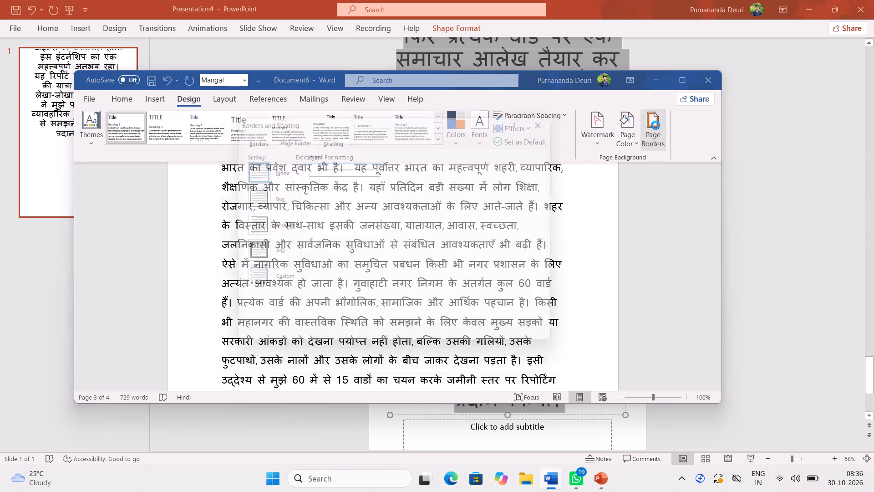
pyautogui.click(244, 191)
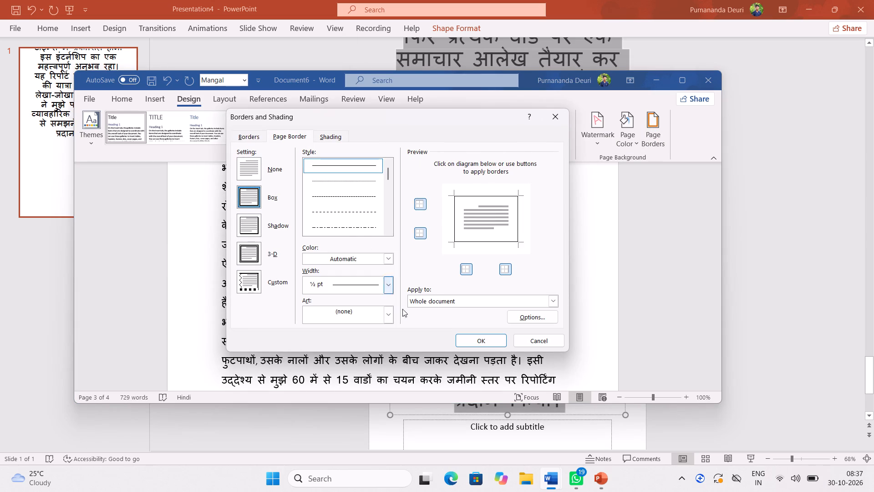
pyautogui.click(485, 338)
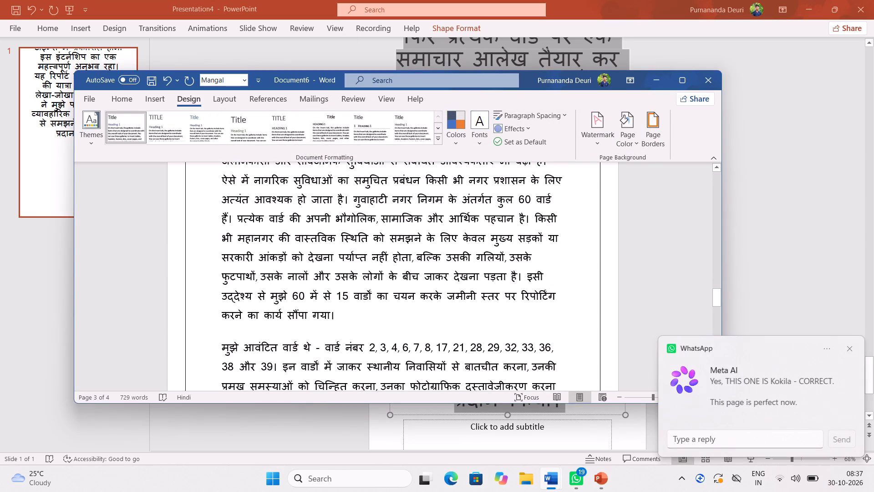
# Review the page borders, the blank area before भूमिका, and the layout of the भूमिका text across Document6's pages.
pyautogui.scroll(8, 556, 263)
pyautogui.scroll(-1, 556, 263)
pyautogui.scroll(5, 556, 263)
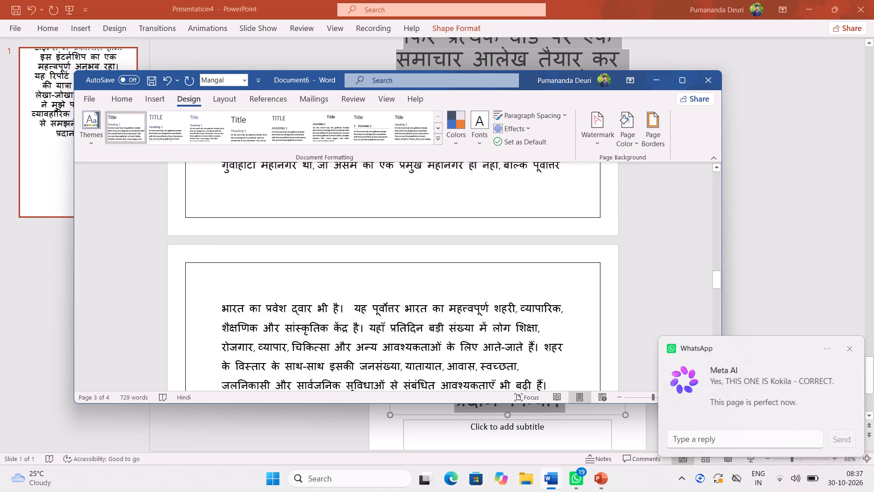
pyautogui.scroll(20, 401, 241)
pyautogui.scroll(1, 401, 241)
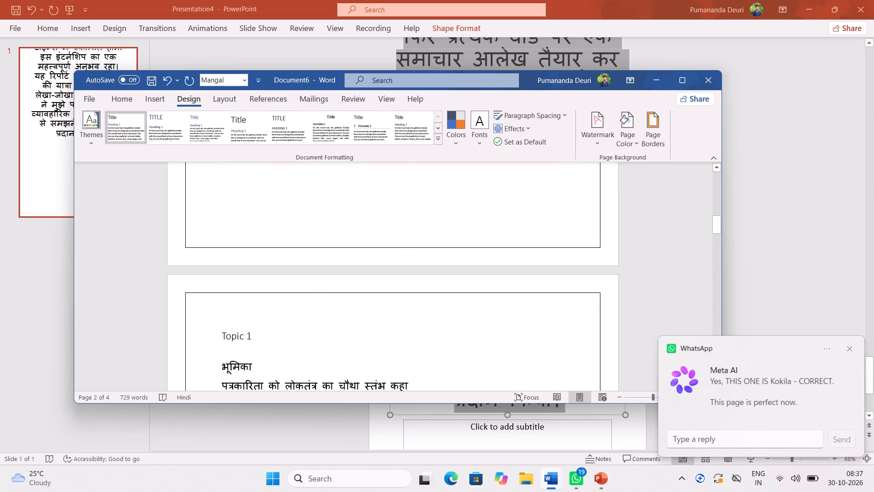
pyautogui.scroll(-5, 294, 261)
pyautogui.scroll(7, 285, 262)
pyautogui.scroll(-1, 286, 256)
pyautogui.scroll(6, 286, 256)
pyautogui.scroll(-3, 289, 250)
pyautogui.scroll(7, 290, 249)
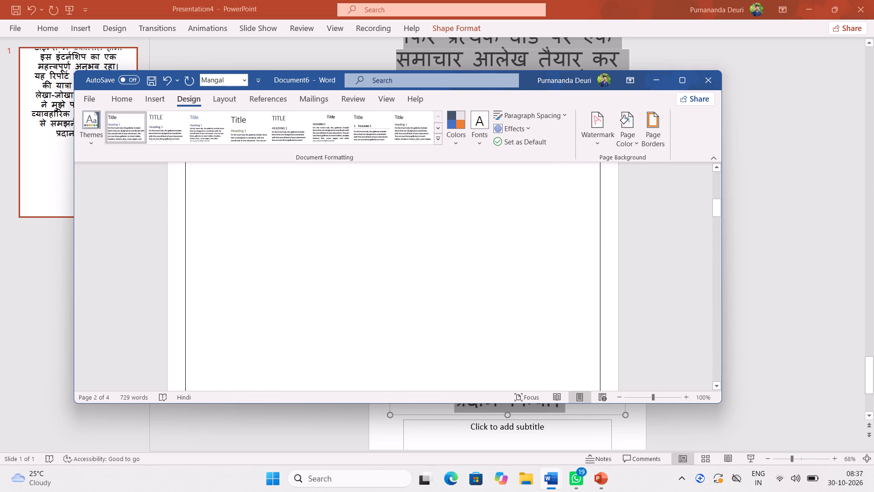
pyautogui.scroll(18, 291, 239)
pyautogui.scroll(-12, 295, 231)
pyautogui.scroll(-17, 295, 231)
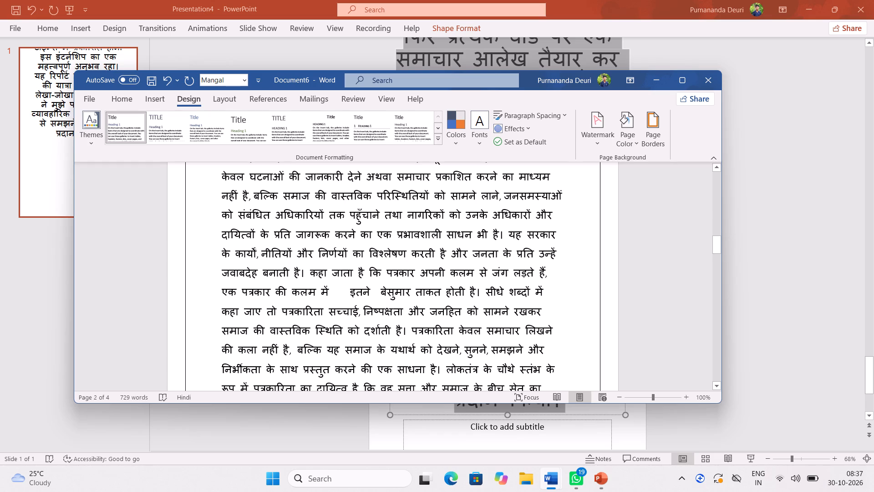
pyautogui.scroll(-10, 557, 275)
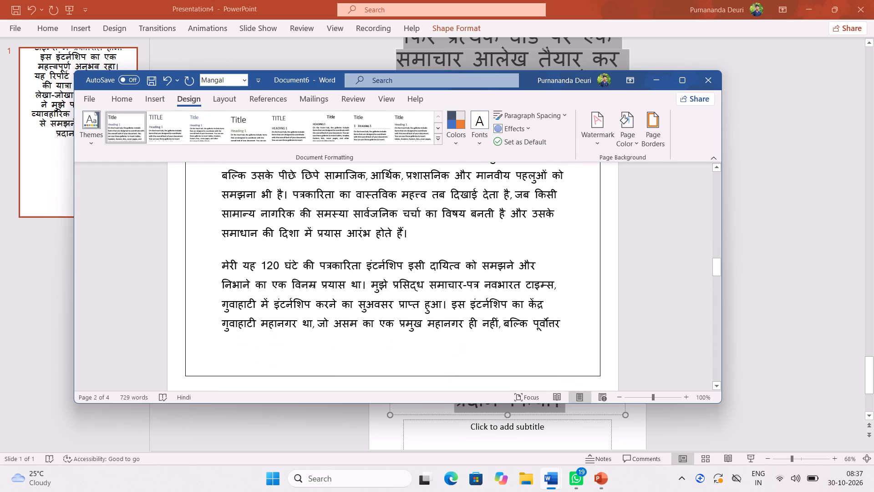
pyautogui.scroll(-7, 557, 270)
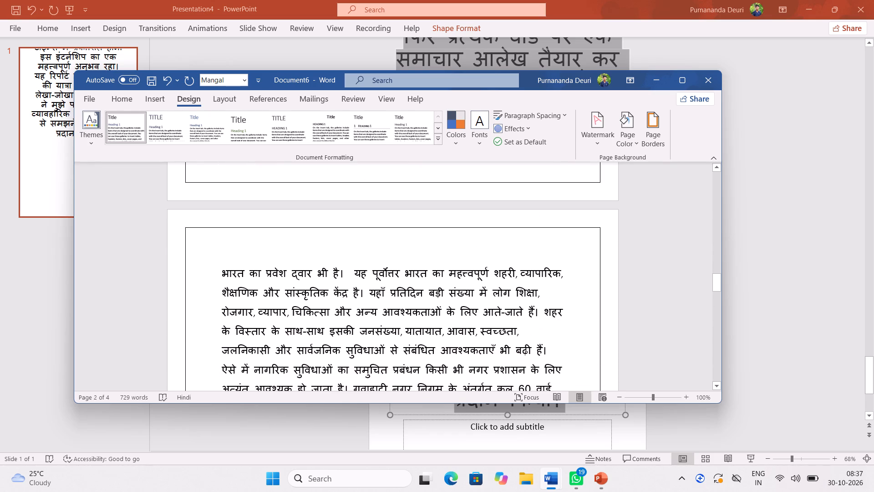
pyautogui.scroll(8, 274, 228)
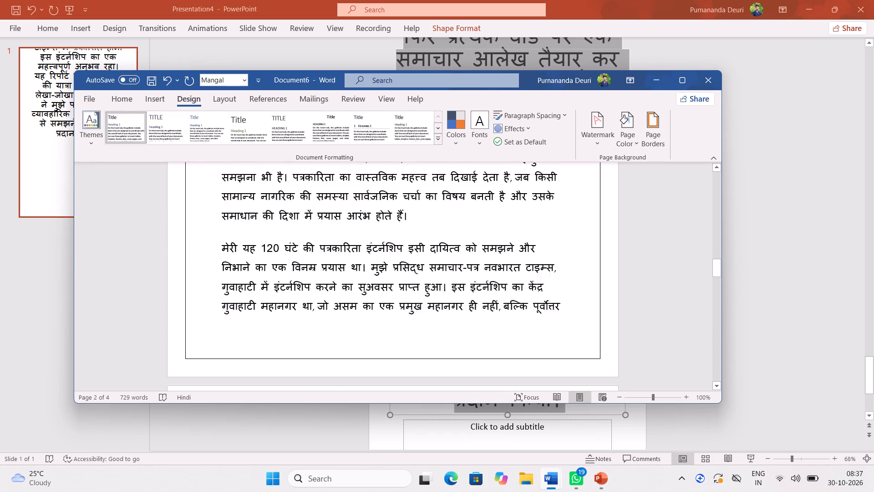
pyautogui.scroll(5, 323, 186)
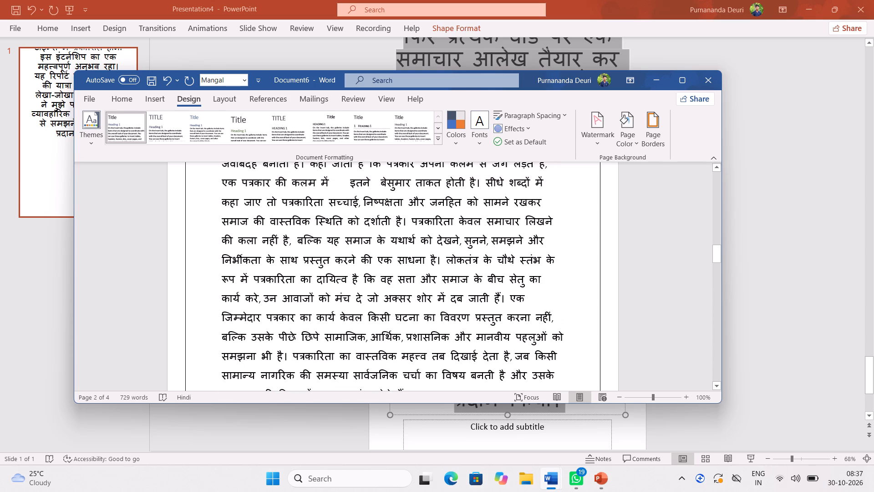
# Justify all the text in Document6.
pyautogui.hotkey('ctrl', 'a')
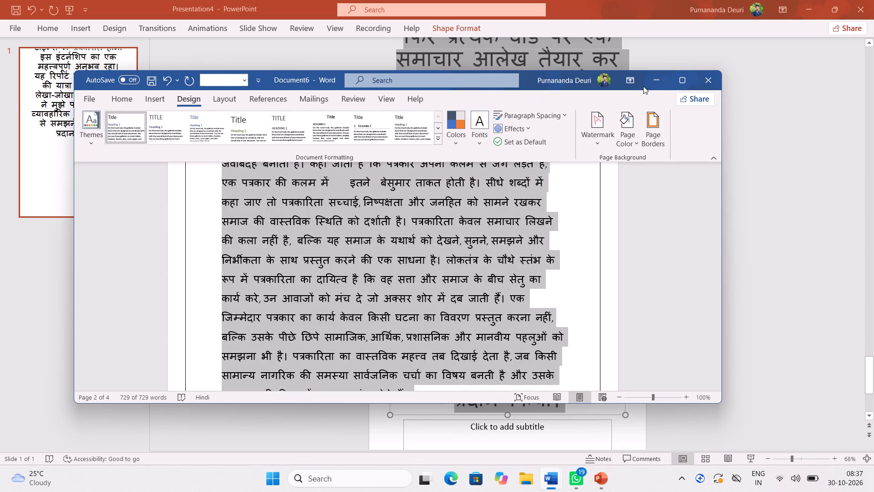
pyautogui.click(681, 78)
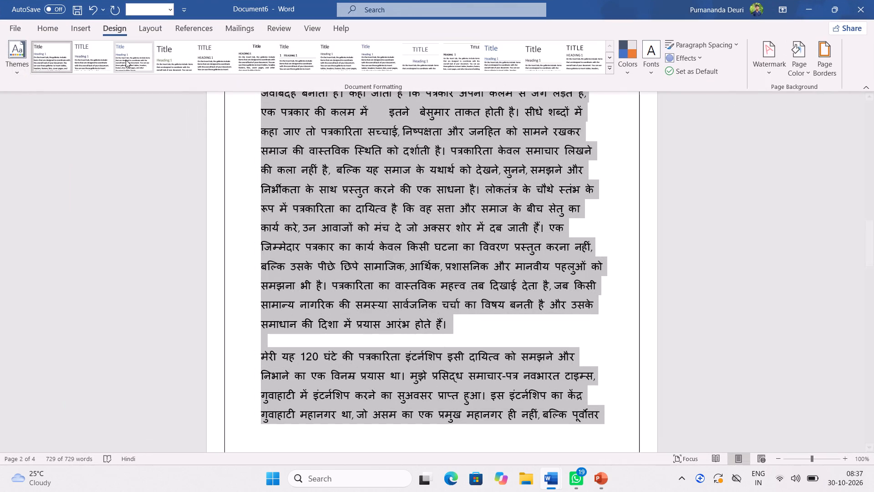
pyautogui.click(47, 30)
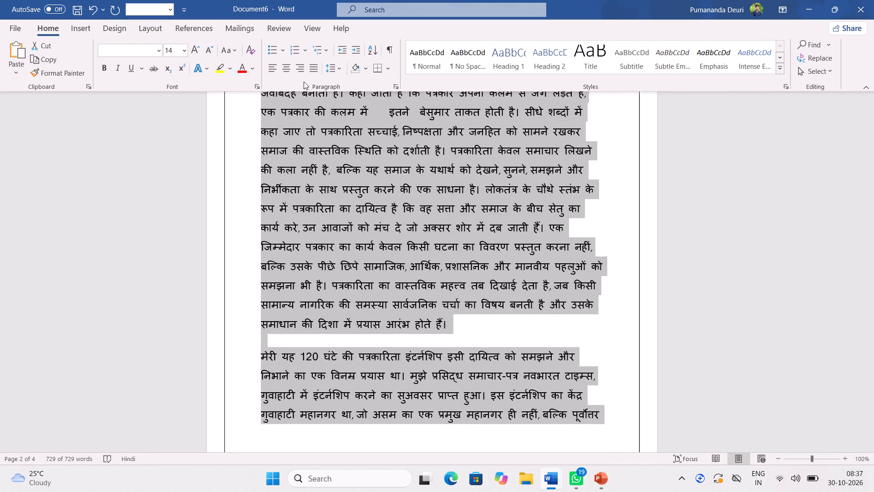
pyautogui.click(312, 71)
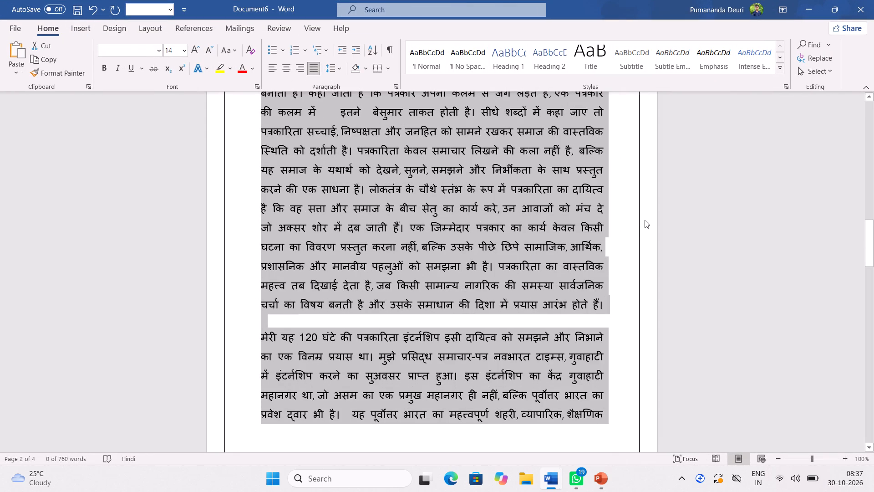
pyautogui.click(637, 219)
# Review the justified text and page borders in Document6 from the भूमिका heading through the blank end of the last page.
pyautogui.scroll(9, 567, 232)
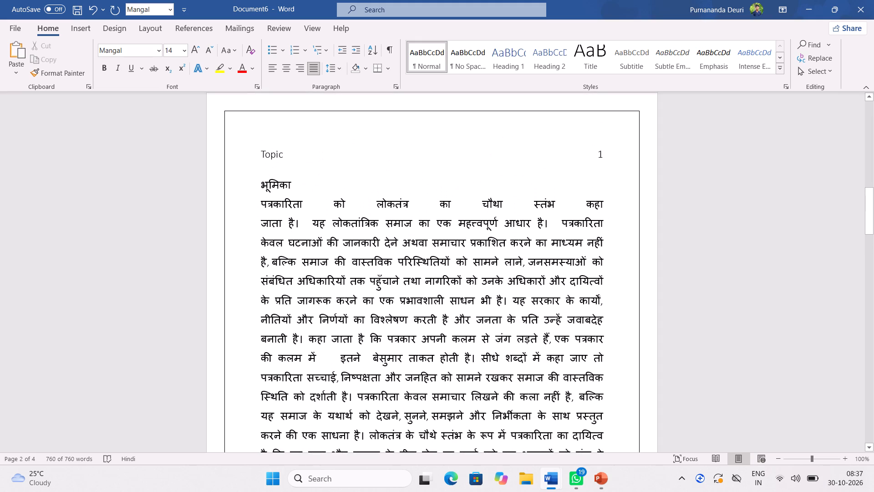
pyautogui.scroll(-2, 567, 231)
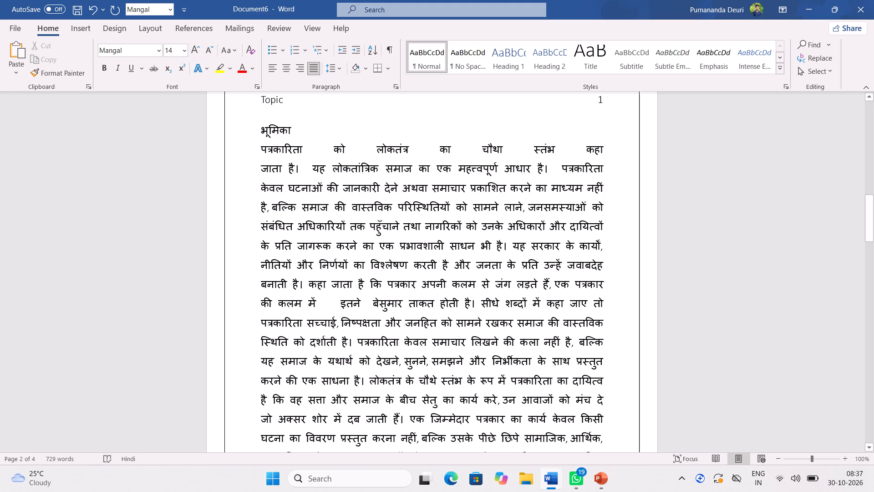
pyautogui.press('Pause')
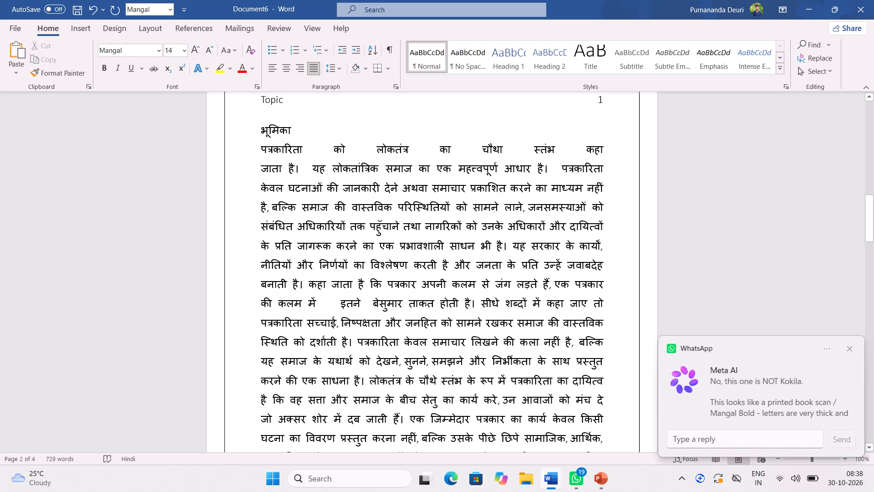
pyautogui.scroll(-4, 493, 159)
pyautogui.scroll(4, 499, 146)
pyautogui.scroll(-4, 503, 127)
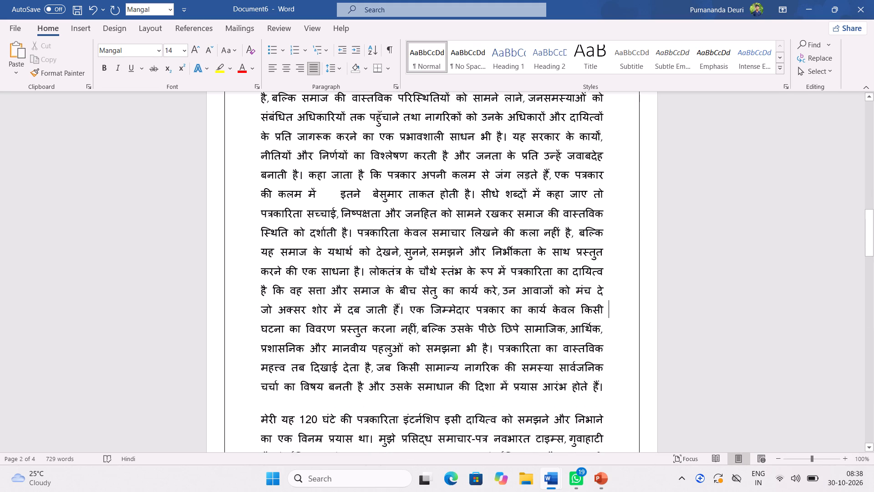
pyautogui.scroll(-12, 503, 110)
pyautogui.scroll(1, 503, 110)
pyautogui.scroll(-12, 503, 110)
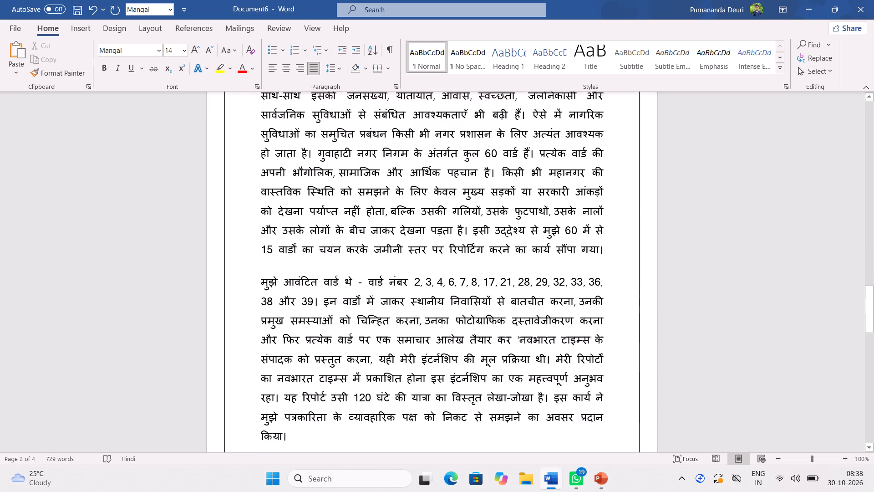
pyautogui.scroll(-15, 502, 104)
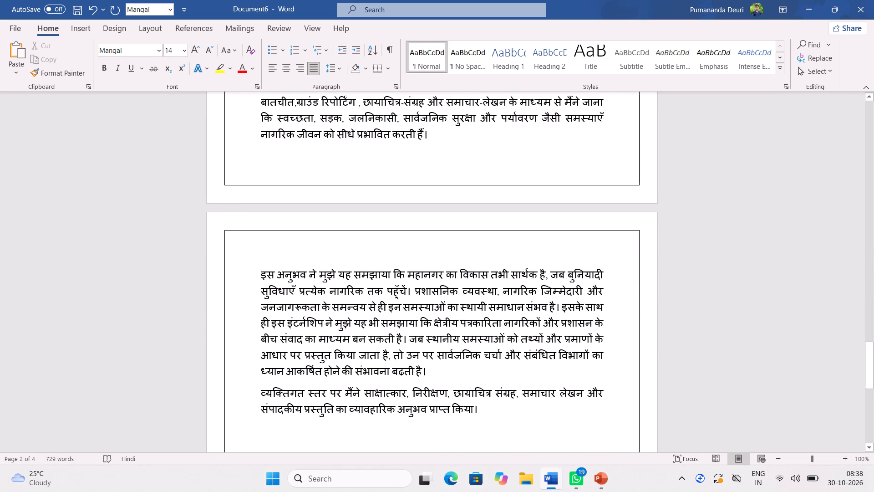
pyautogui.scroll(-13, 502, 104)
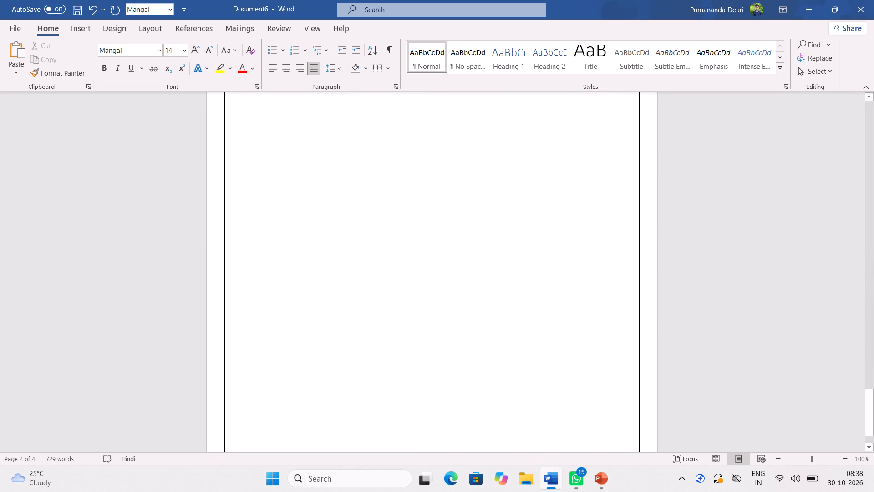
pyautogui.scroll(-10, 502, 104)
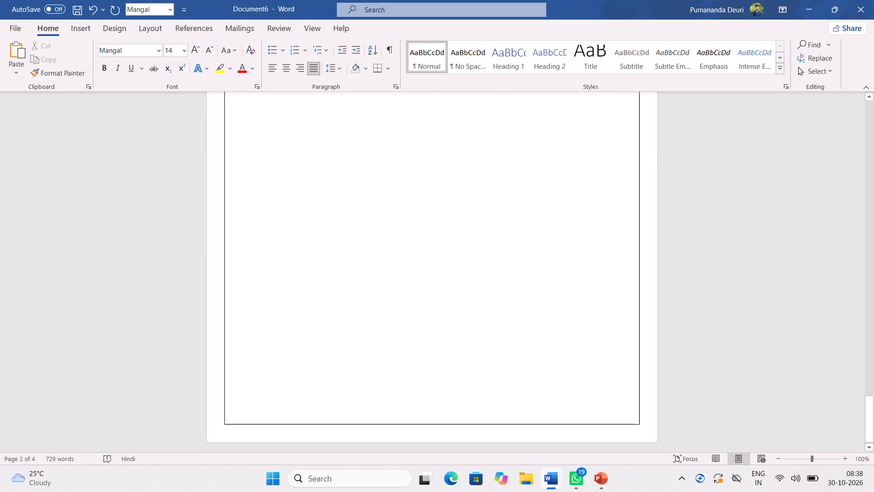
# Recheck the निष्कर्ष section and the भूमिका paragraphs across the page breaks, working back from the end of Document6.
pyautogui.click(565, 416)
pyautogui.scroll(15, 536, 276)
pyautogui.scroll(6, 536, 269)
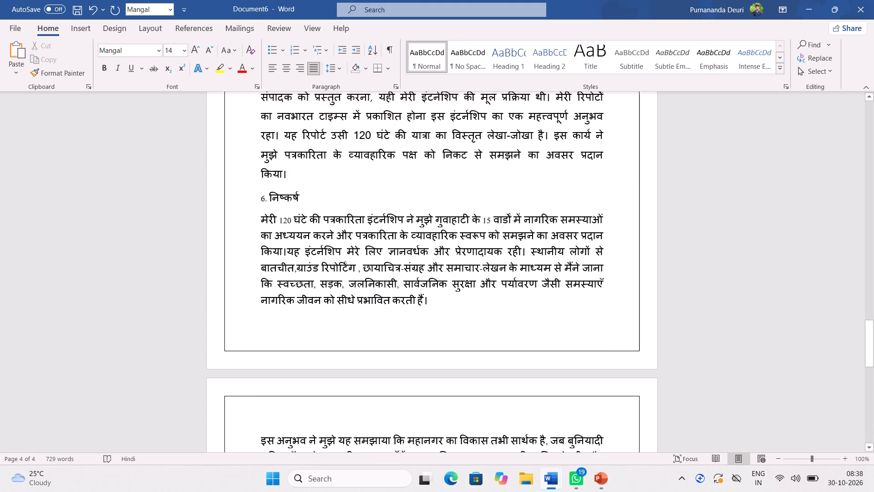
pyautogui.scroll(14, 536, 269)
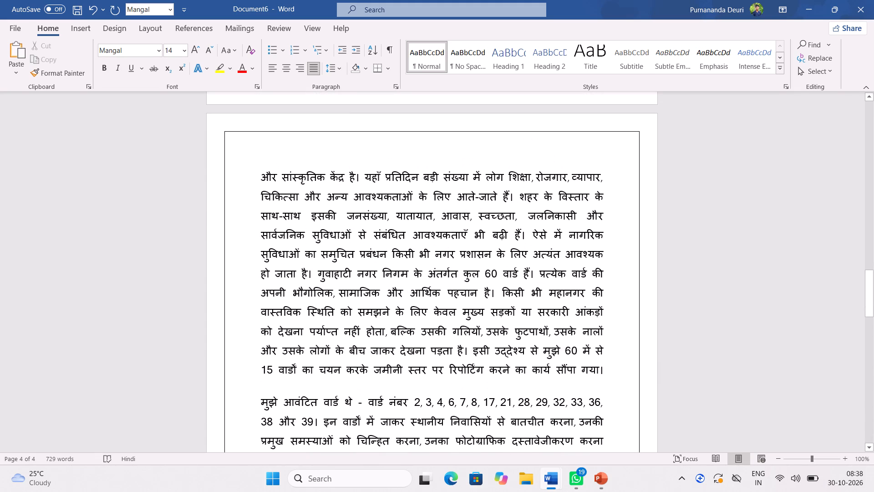
pyautogui.scroll(9, 536, 266)
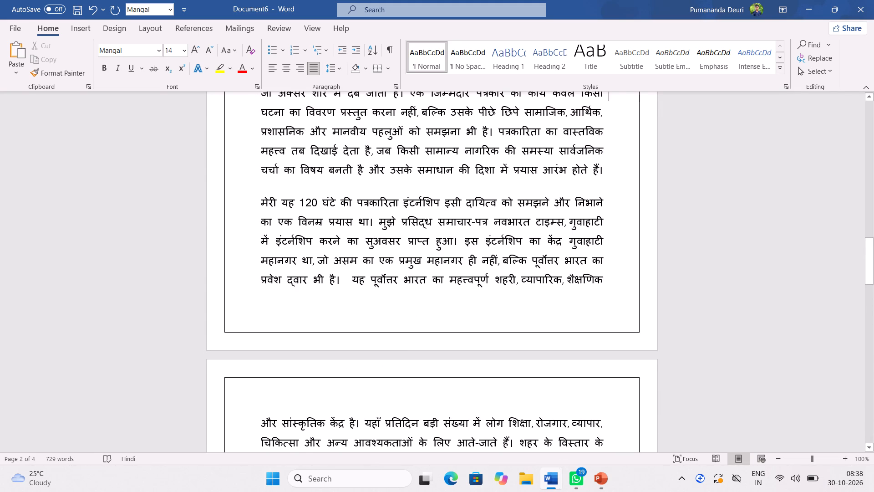
pyautogui.scroll(-16, 522, 311)
pyautogui.scroll(-5, 534, 407)
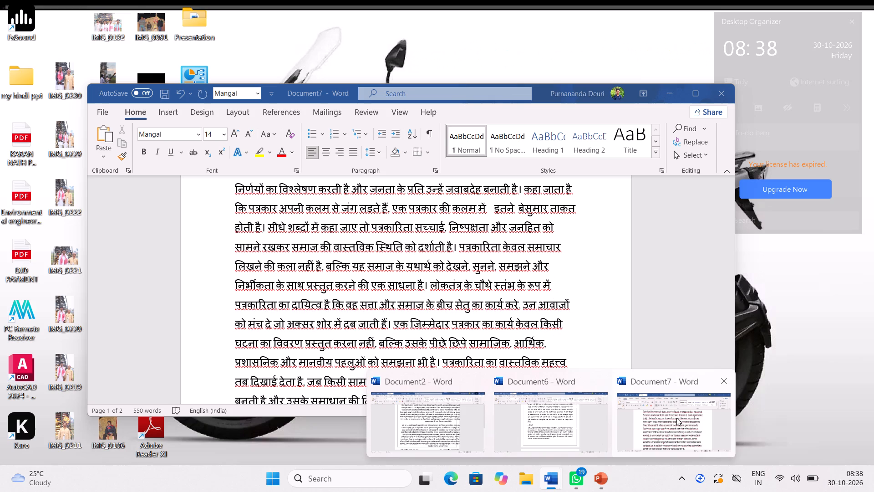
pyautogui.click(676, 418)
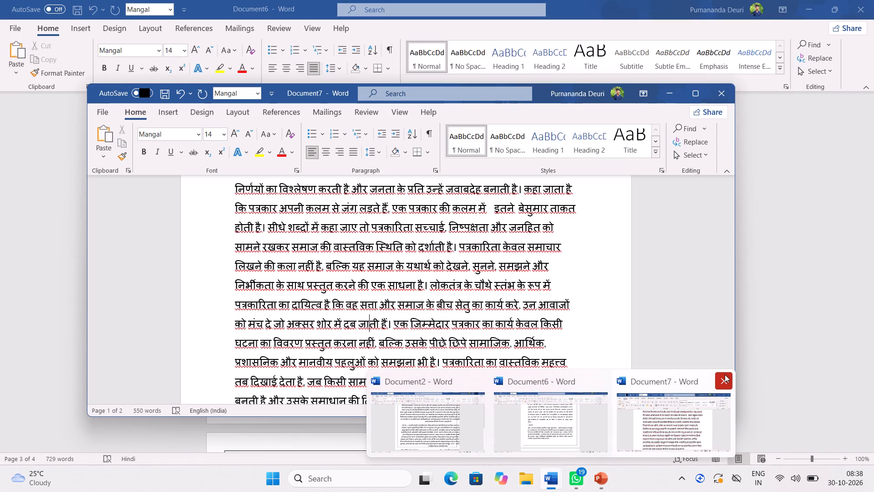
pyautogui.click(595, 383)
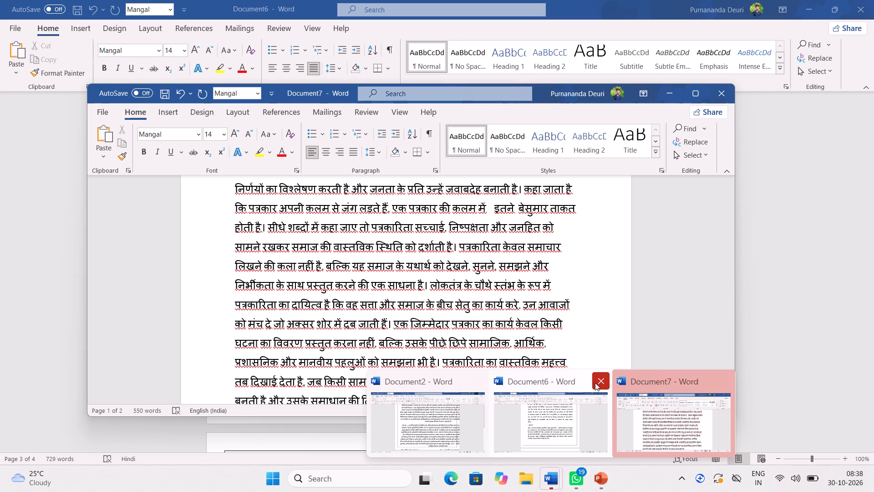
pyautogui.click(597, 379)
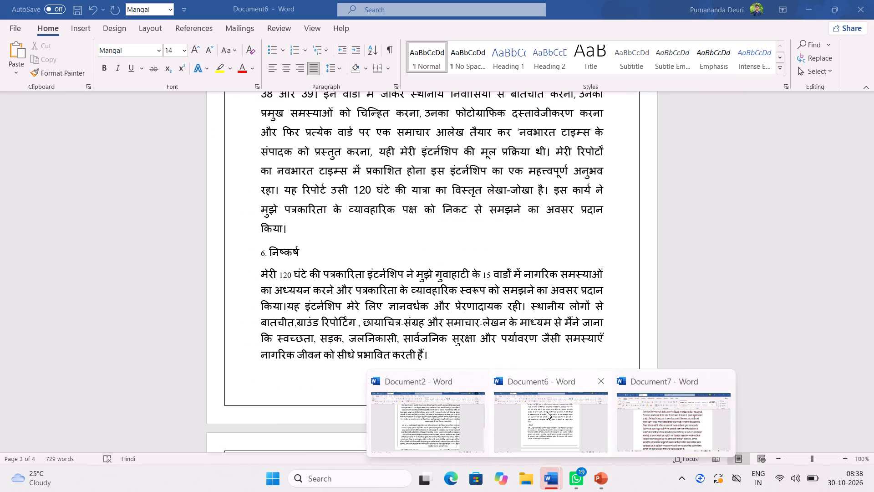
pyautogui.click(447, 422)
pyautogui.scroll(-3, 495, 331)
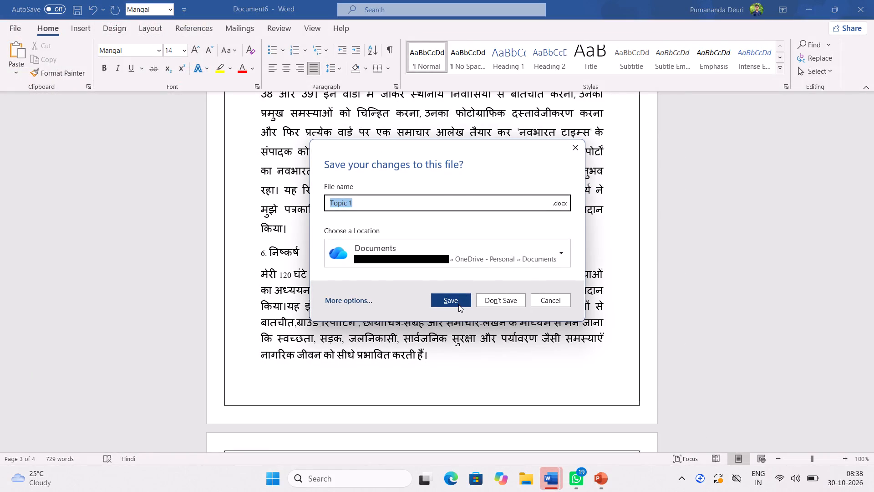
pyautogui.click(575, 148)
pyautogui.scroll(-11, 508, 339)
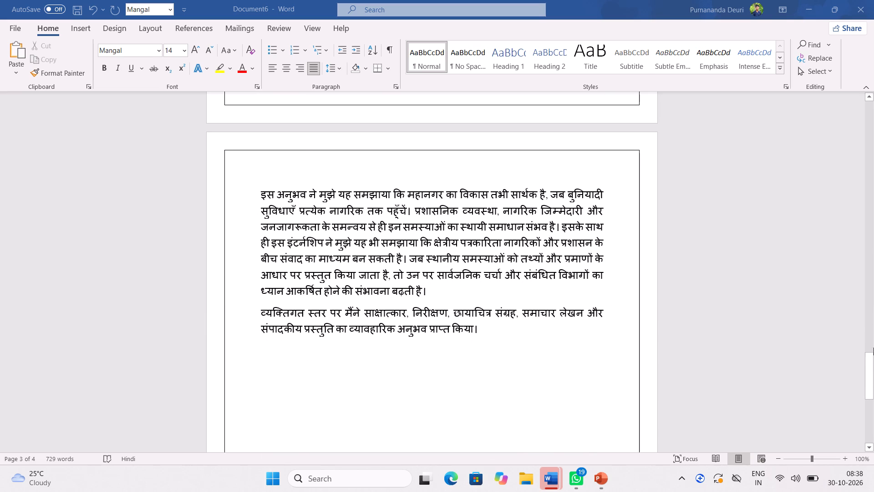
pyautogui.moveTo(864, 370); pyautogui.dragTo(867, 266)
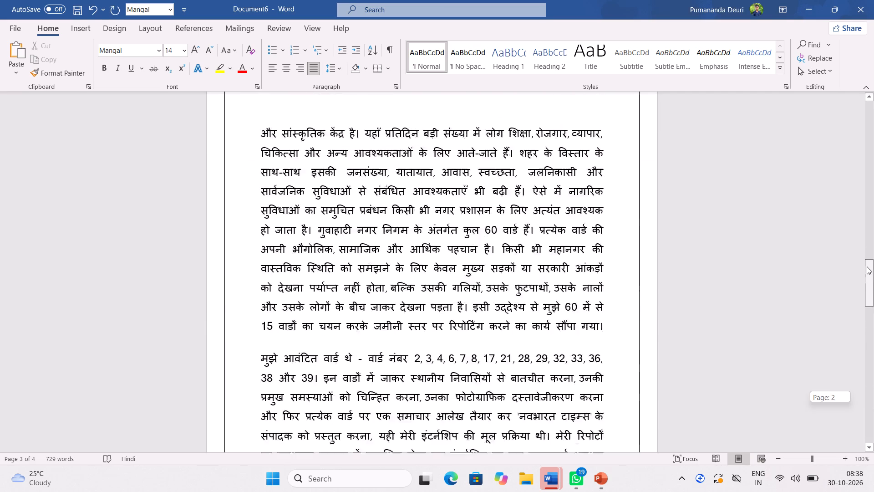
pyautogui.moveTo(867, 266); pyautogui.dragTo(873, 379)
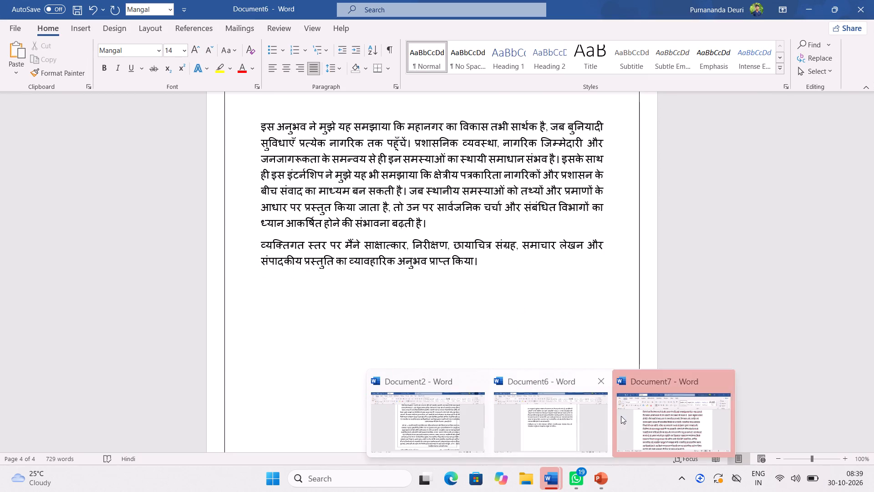
# Close the open Word documents Document7, Document6 and Document2 without saving their changes.
pyautogui.click(427, 430)
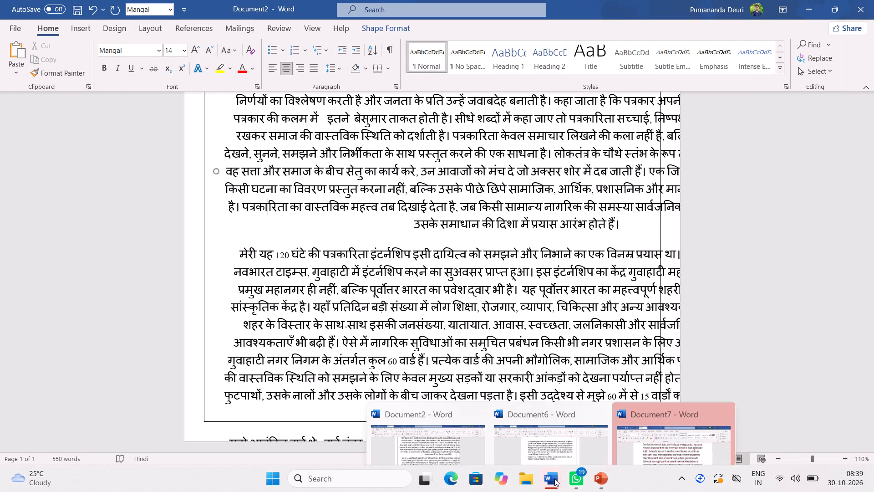
pyautogui.click(454, 416)
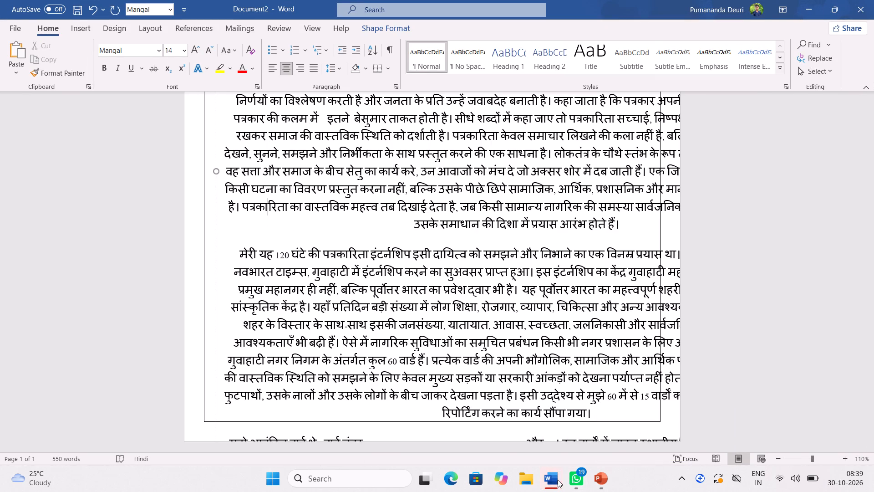
pyautogui.click(479, 382)
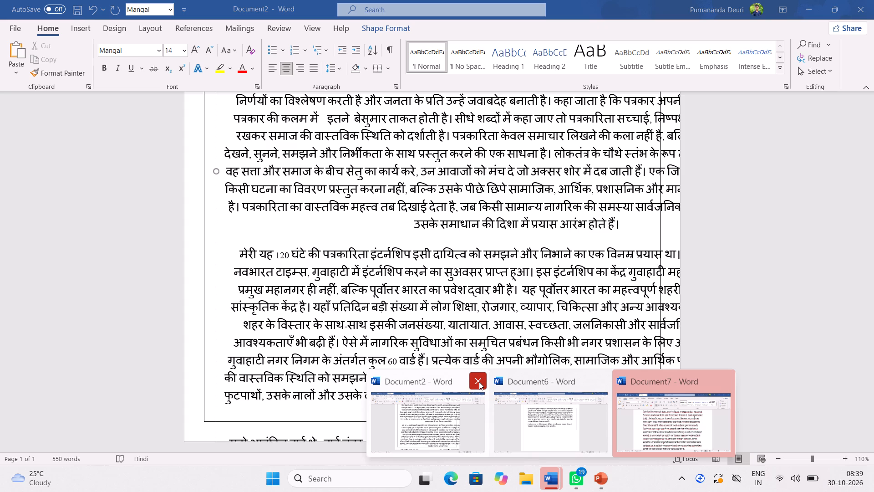
pyautogui.click(479, 382)
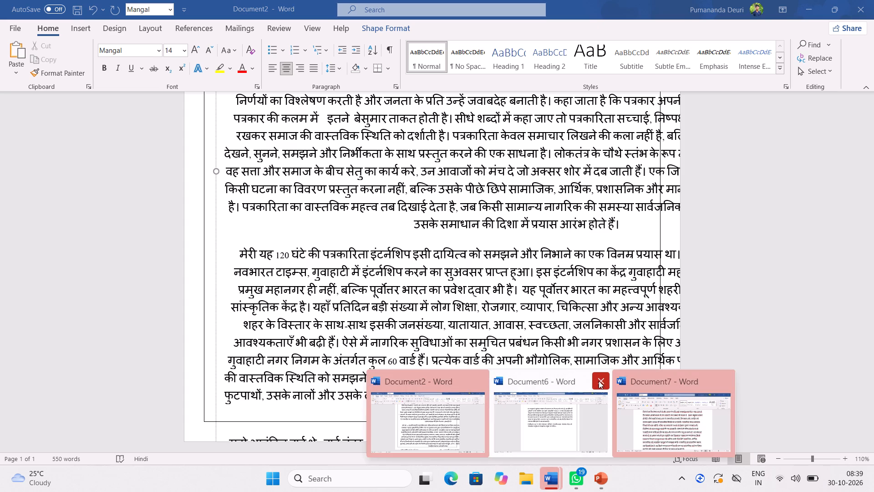
pyautogui.click(596, 381)
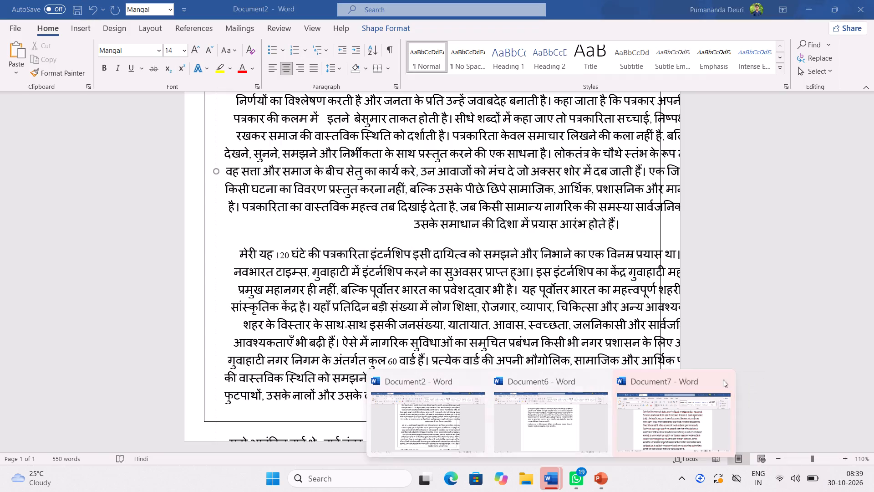
pyautogui.click(483, 376)
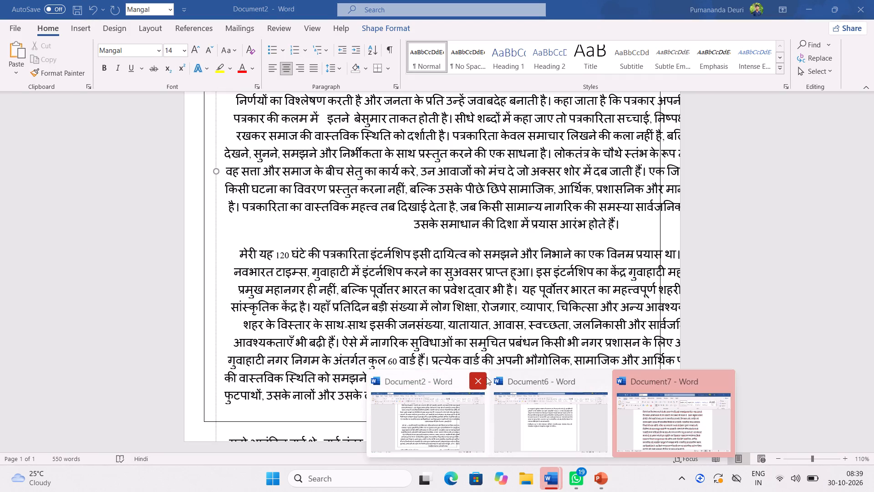
pyautogui.click(473, 383)
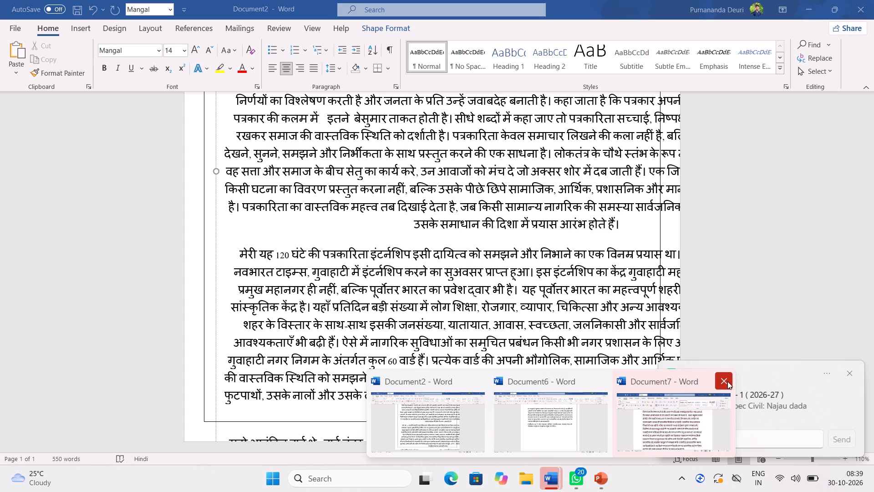
pyautogui.click(727, 381)
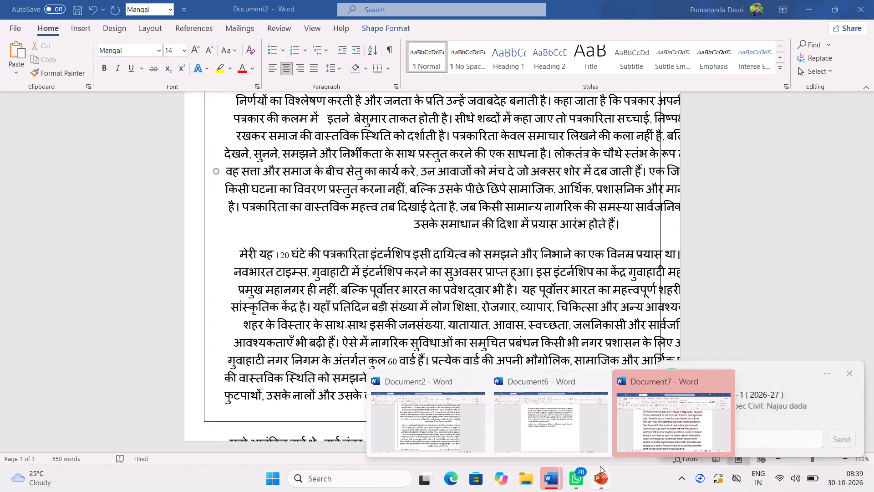
pyautogui.click(466, 408)
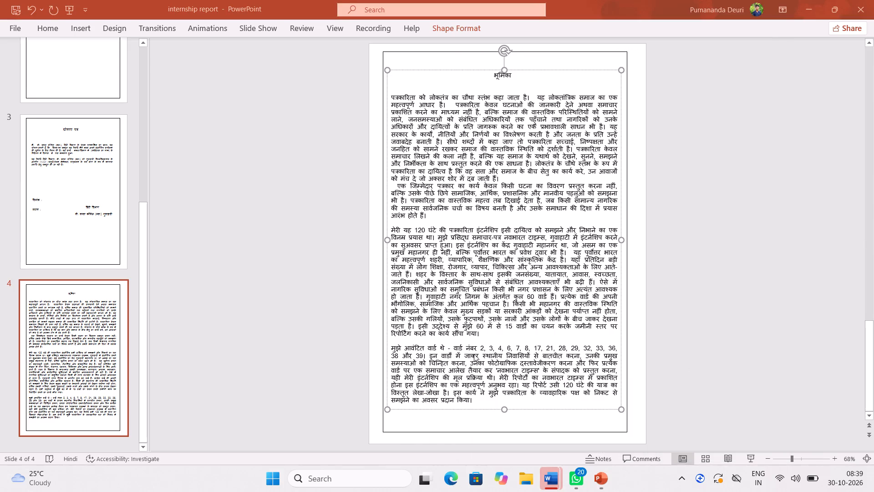
pyautogui.click(548, 486)
pyautogui.rightClick(559, 450)
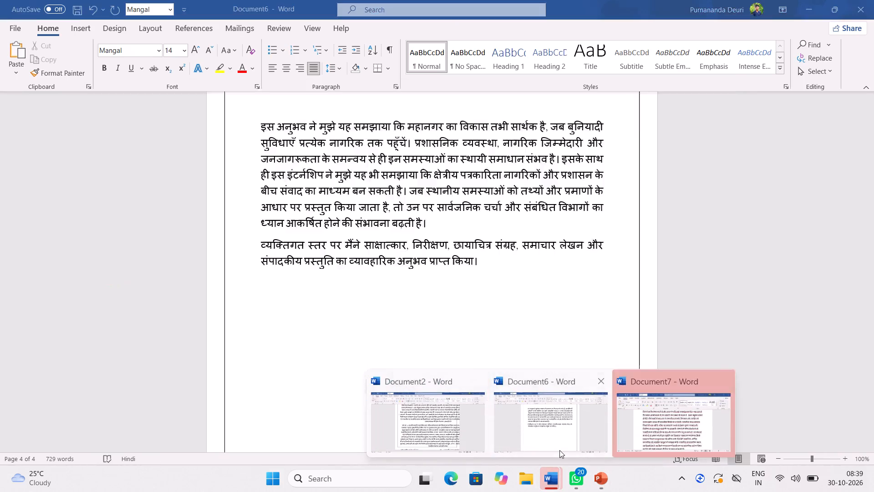
pyautogui.click(475, 322)
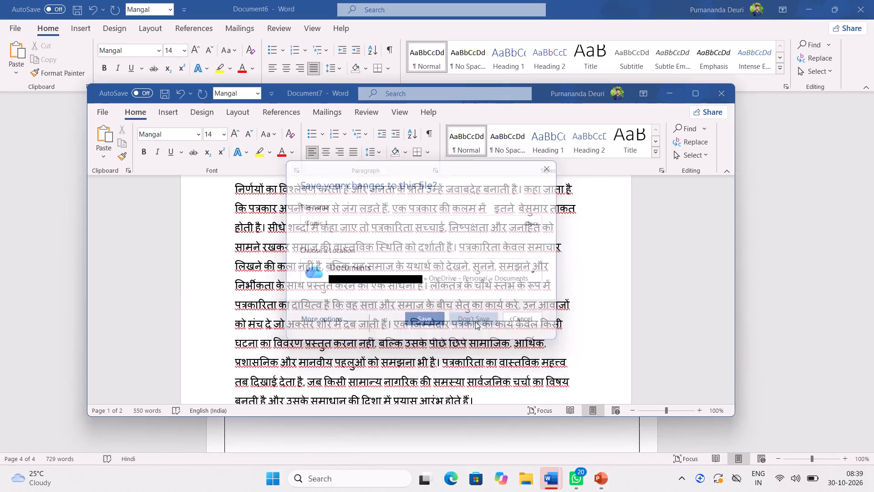
pyautogui.click(465, 323)
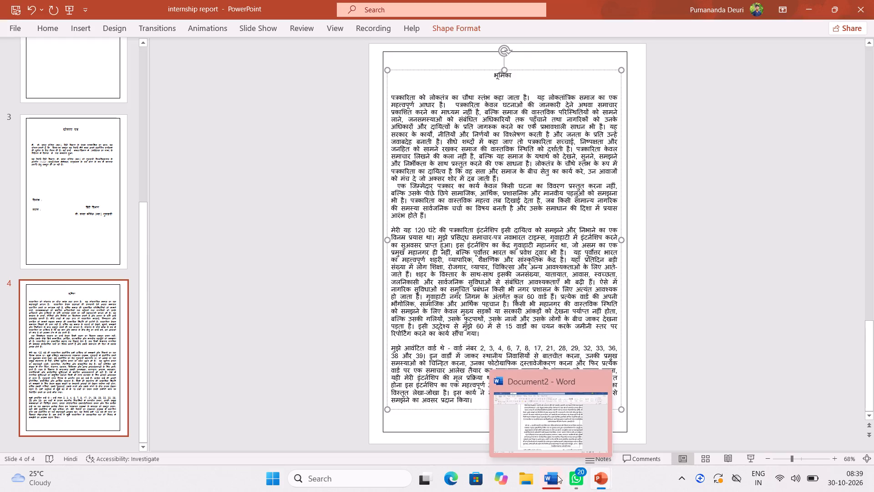
pyautogui.click(552, 413)
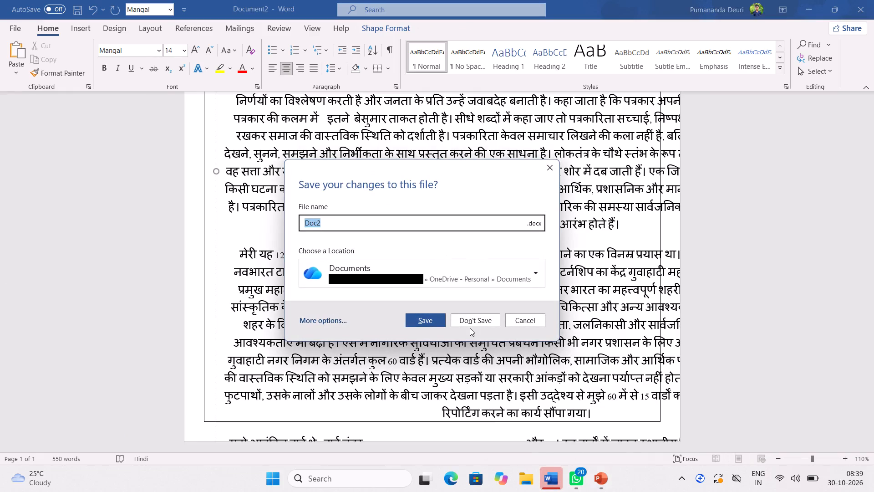
pyautogui.click(470, 328)
pyautogui.click(471, 322)
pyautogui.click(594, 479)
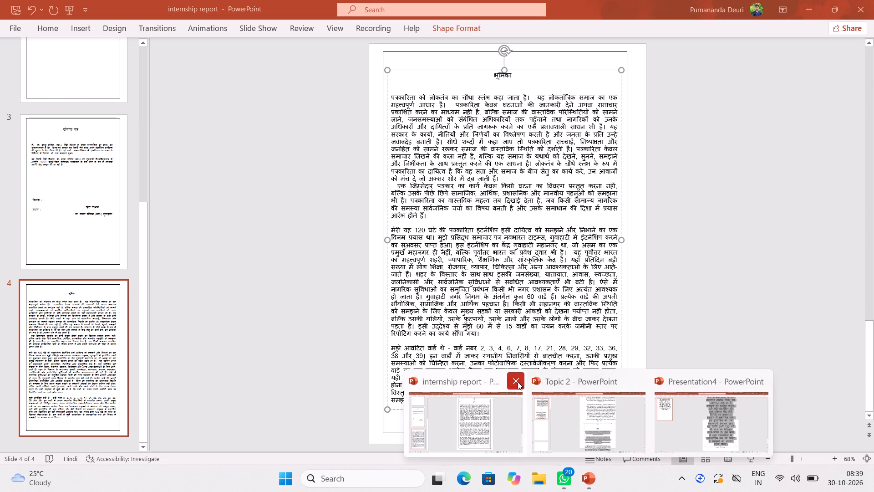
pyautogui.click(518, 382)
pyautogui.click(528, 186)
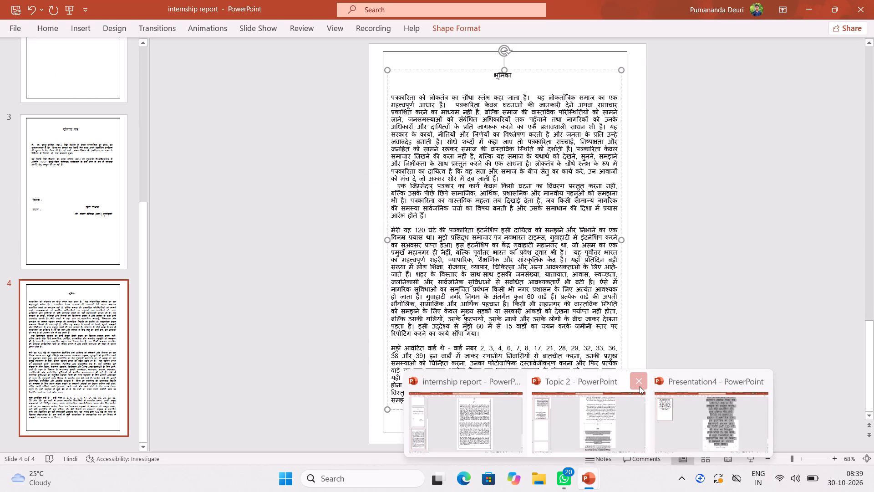
# Close the Topic 2 presentation in PowerPoint without saving its changes.
pyautogui.click(640, 386)
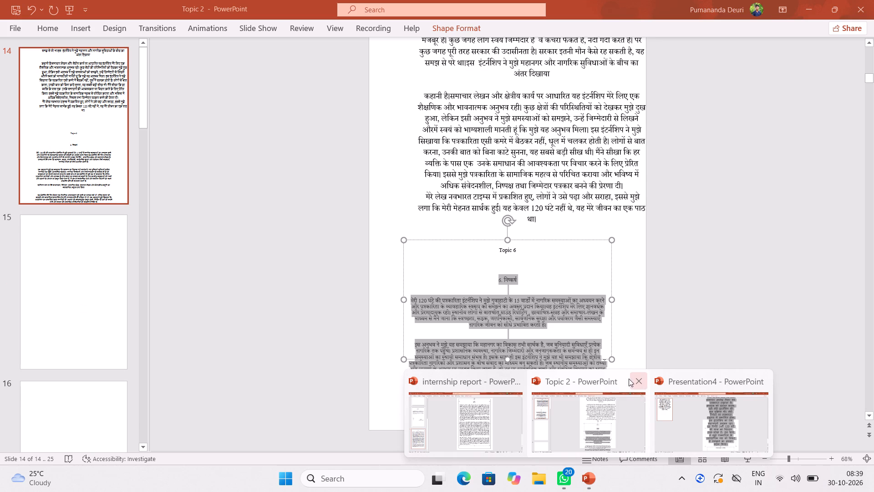
pyautogui.click(634, 378)
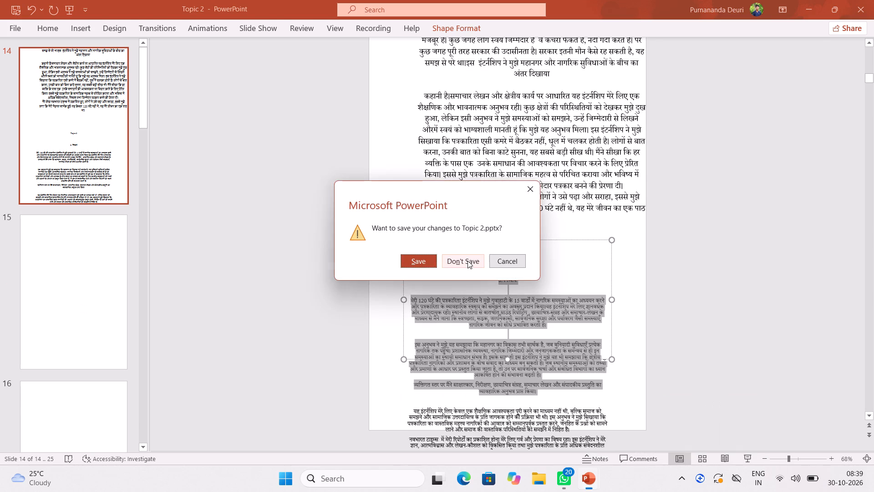
pyautogui.click(467, 261)
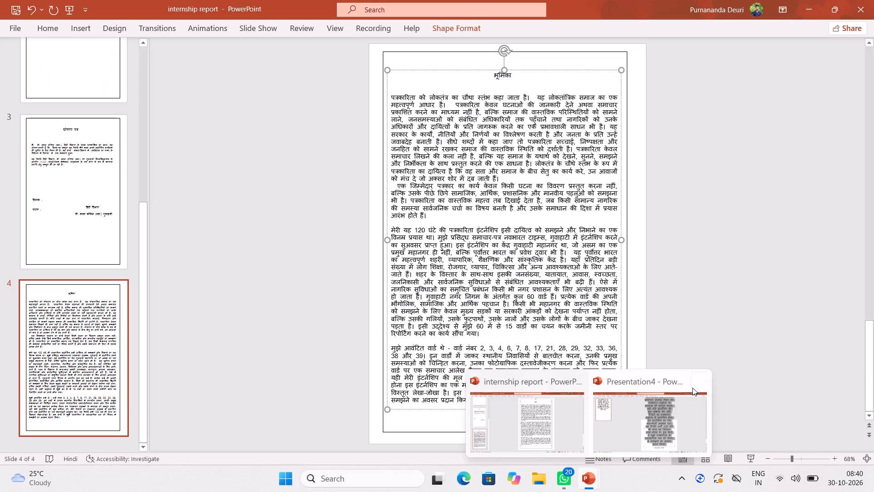
# Close Presentation4 in PowerPoint without saving its changes.
pyautogui.click(696, 384)
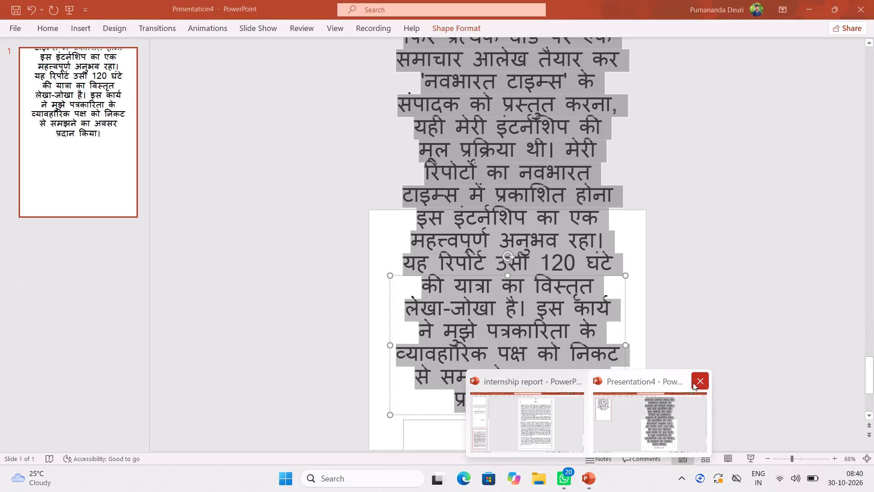
pyautogui.click(497, 302)
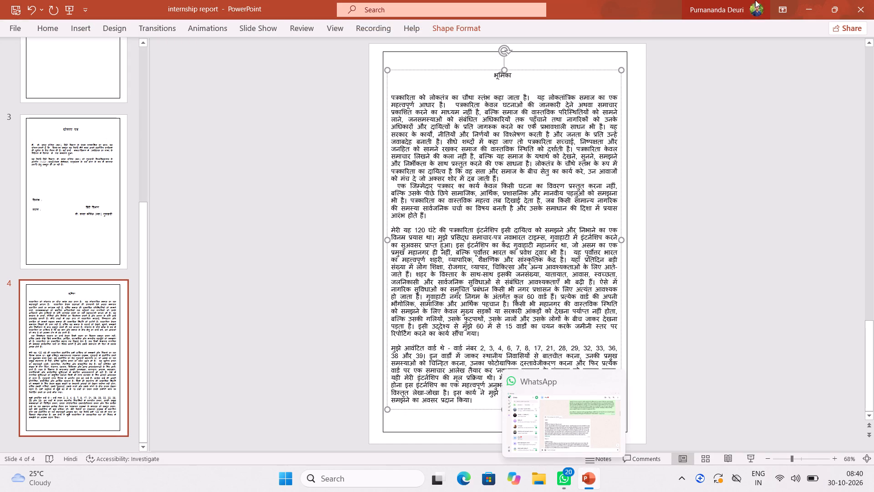
# Launch Word from the recent Windows searches.
pyautogui.click(395, 480)
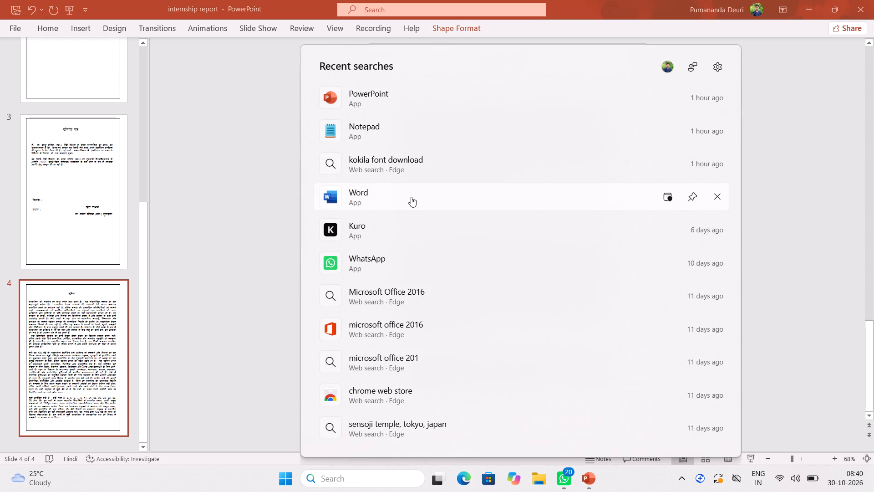
pyautogui.click(411, 197)
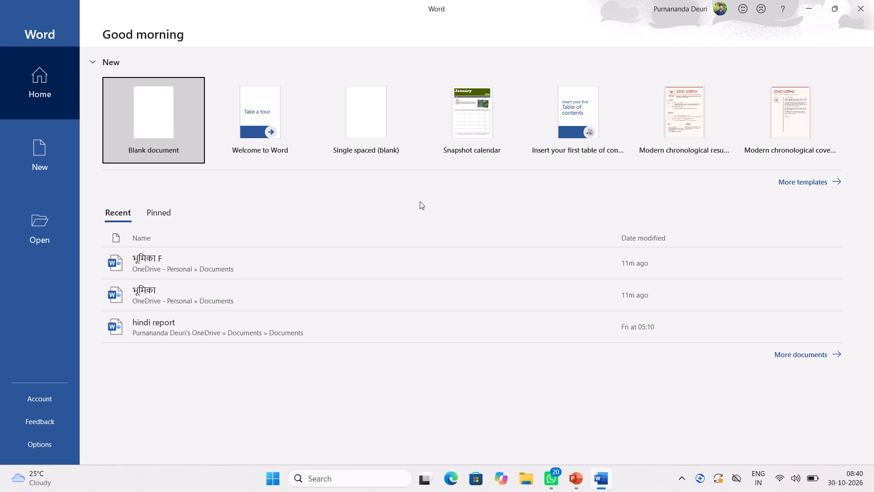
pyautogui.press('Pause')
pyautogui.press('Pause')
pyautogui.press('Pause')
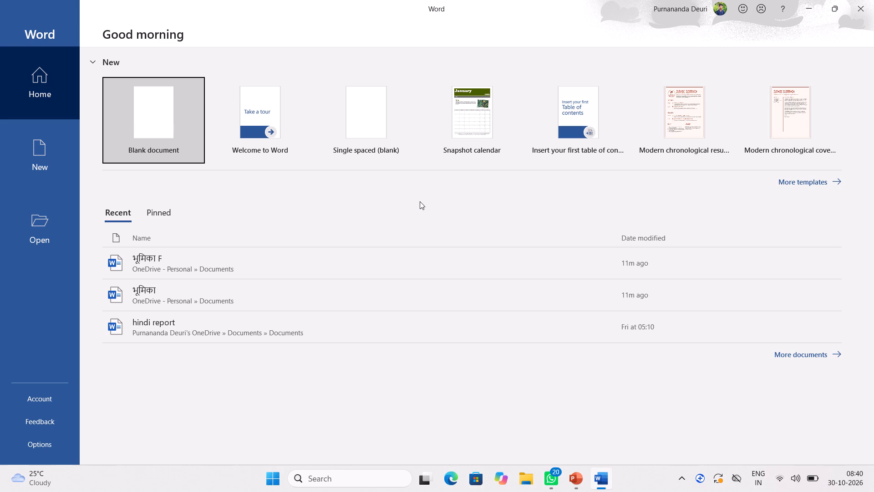